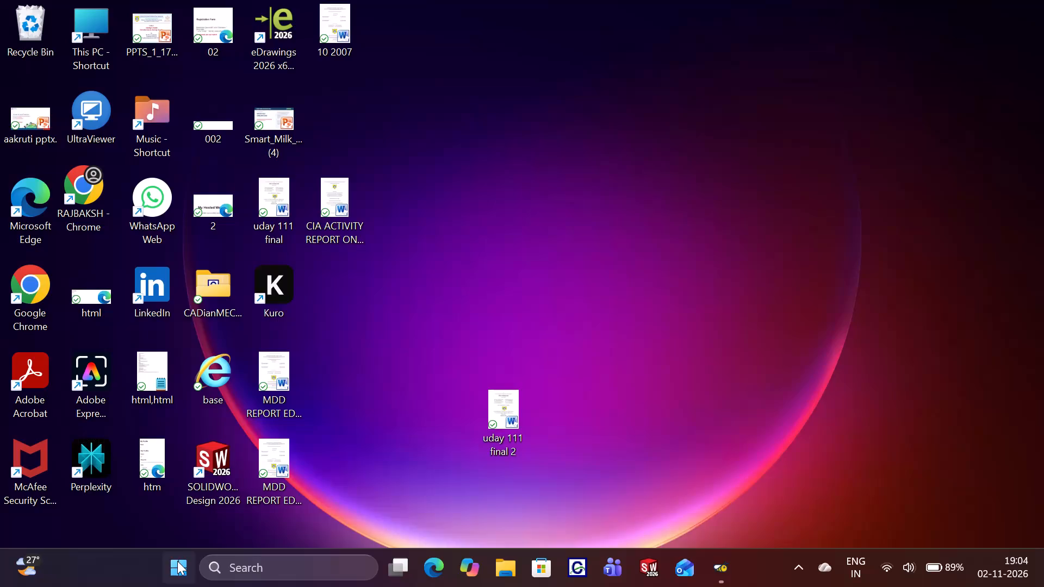
Launch the recently added Kuro app.
{"action": "left_click", "coordinate": [280, 433]}
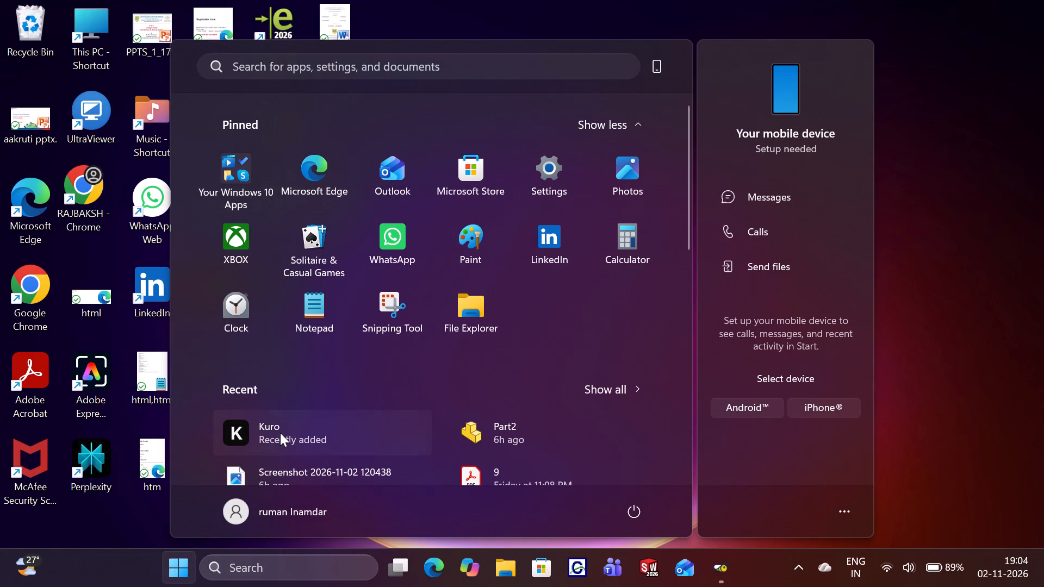
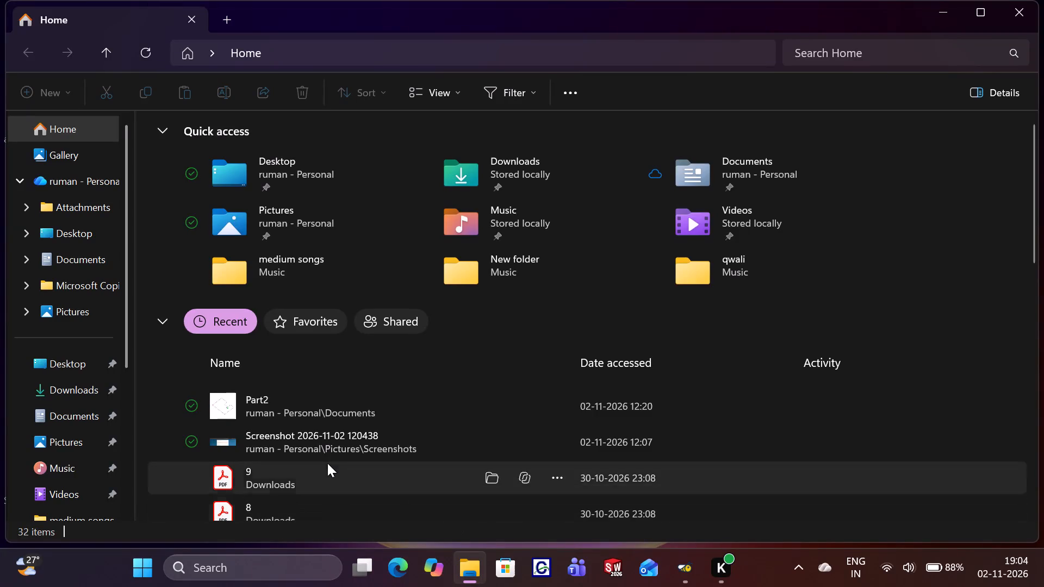
Look through the recent files listed on the Home page for the needed document.
{"action": "scroll", "coordinate": [327, 459], "scroll_direction": "down", "scroll_amount": 7}
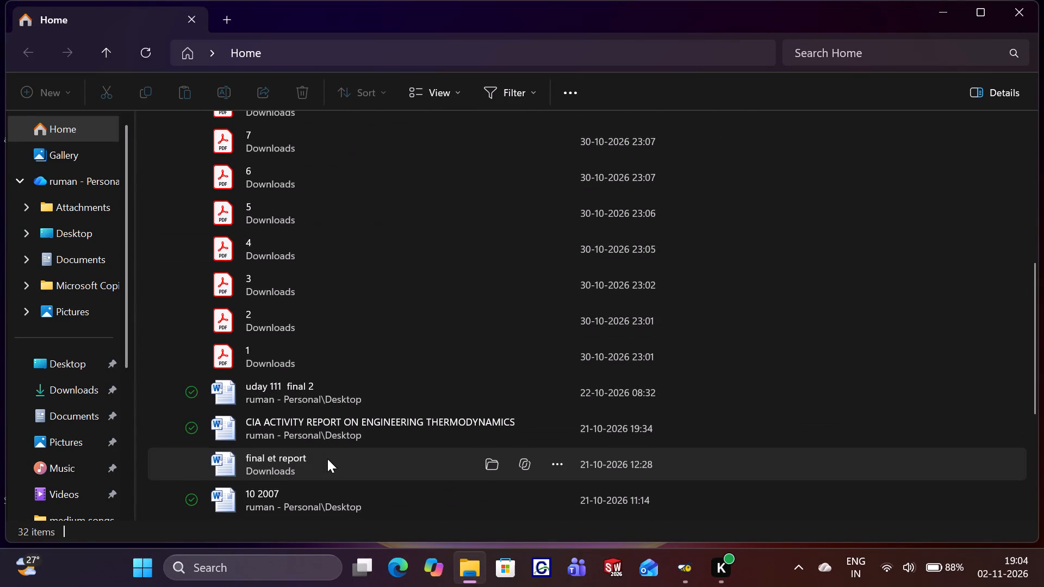
{"action": "scroll", "coordinate": [327, 459], "scroll_direction": "down", "scroll_amount": 4}
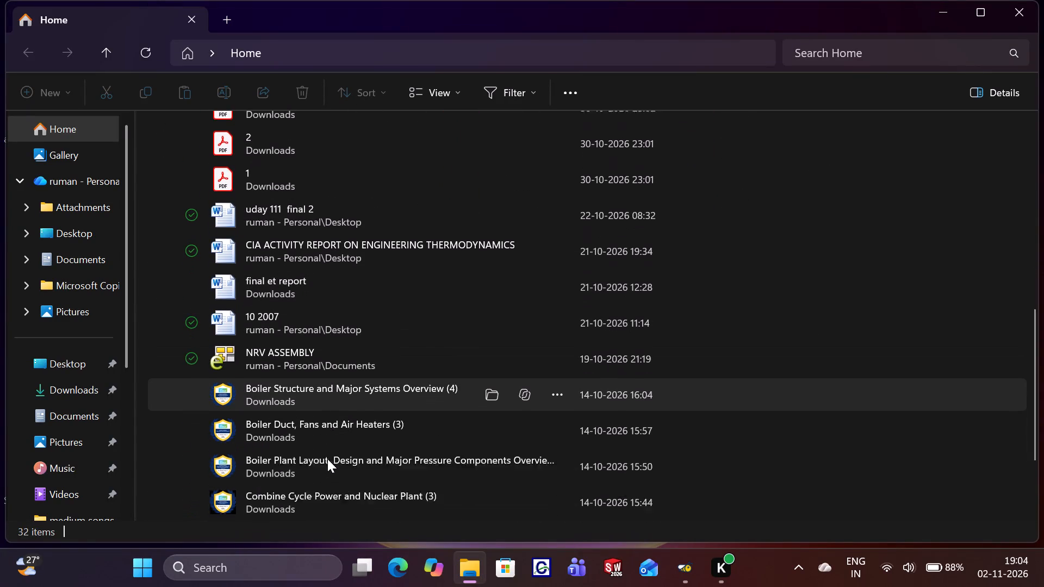
{"action": "scroll", "coordinate": [327, 459], "scroll_direction": "down", "scroll_amount": 3}
{"action": "scroll", "coordinate": [327, 459], "scroll_direction": "up", "scroll_amount": 7}
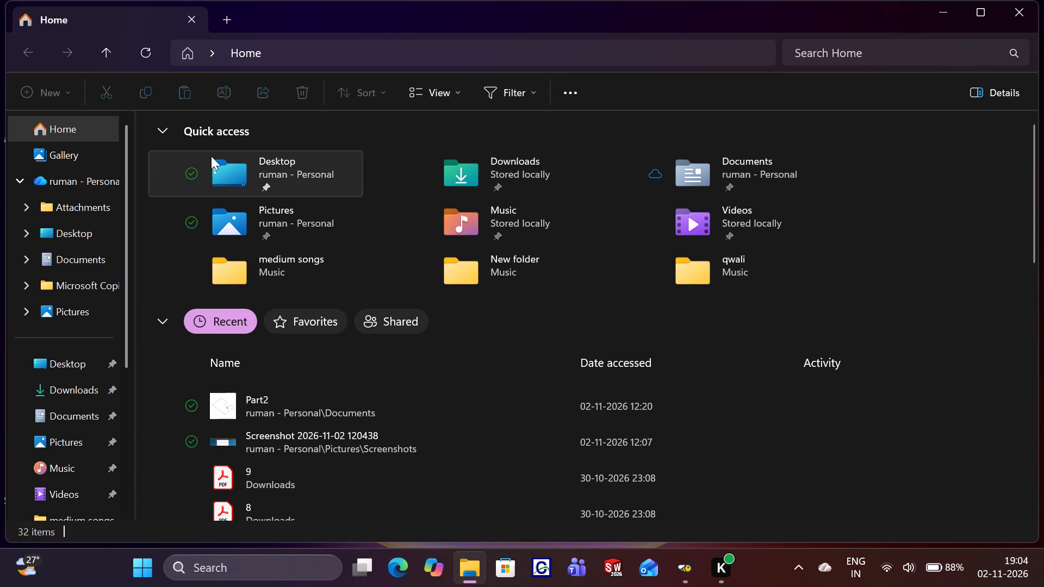
Open the Desktop folder under the personal OneDrive.
{"action": "left_click", "coordinate": [228, 160]}
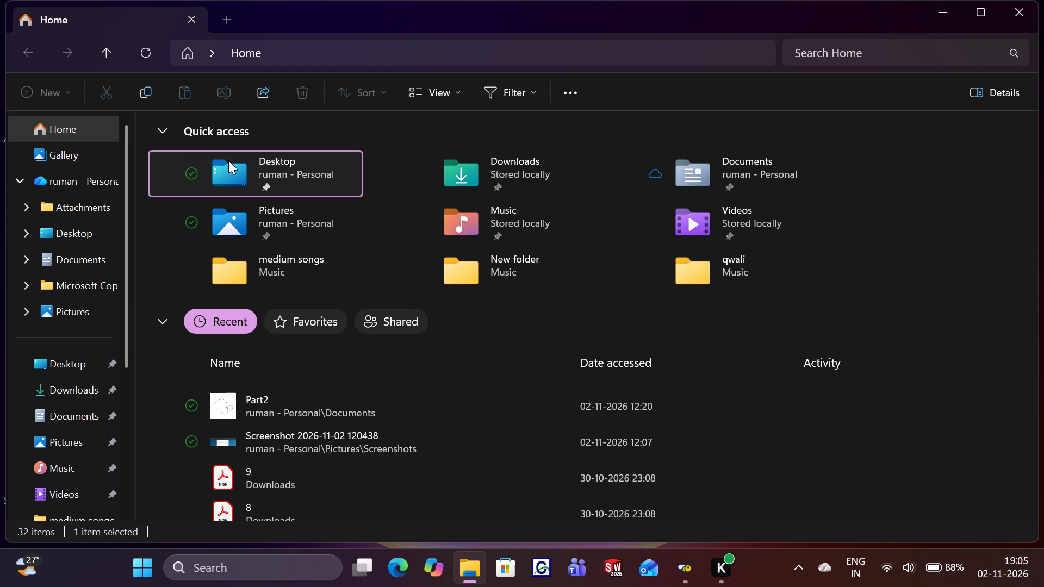
{"action": "left_click", "coordinate": [324, 165]}
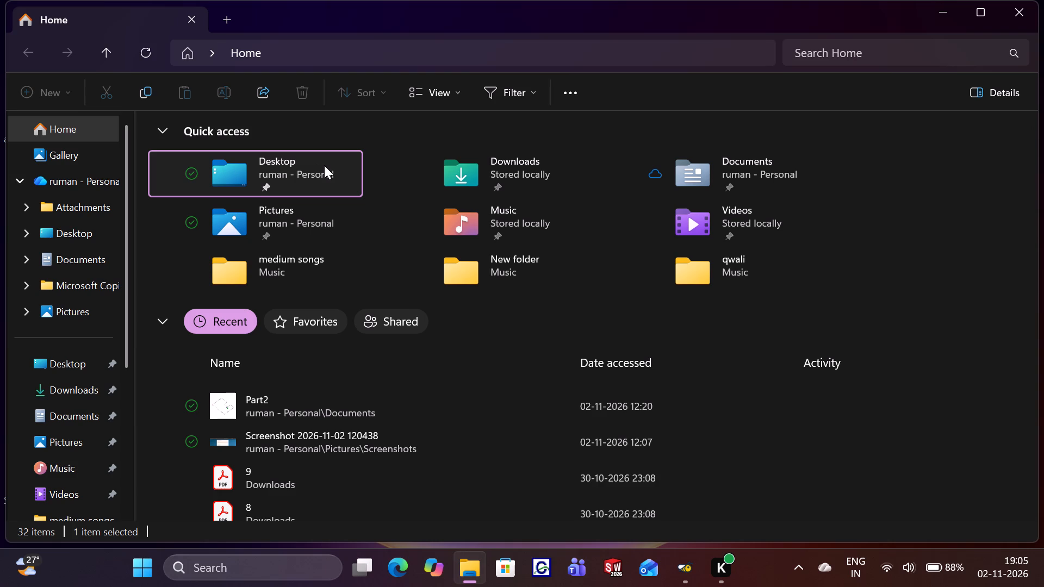
{"action": "left_click", "coordinate": [324, 165]}
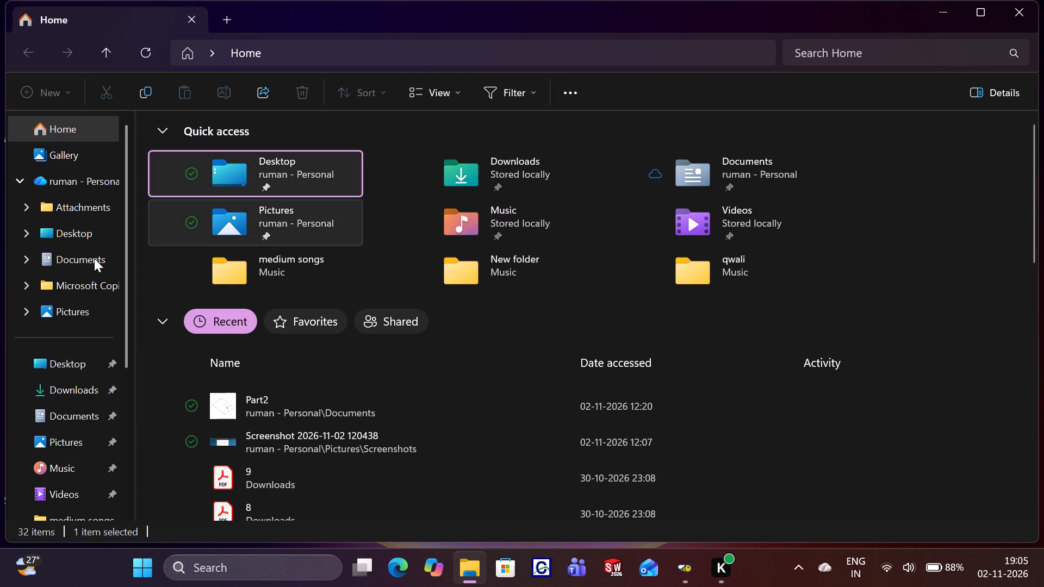
{"action": "left_click", "coordinate": [65, 233]}
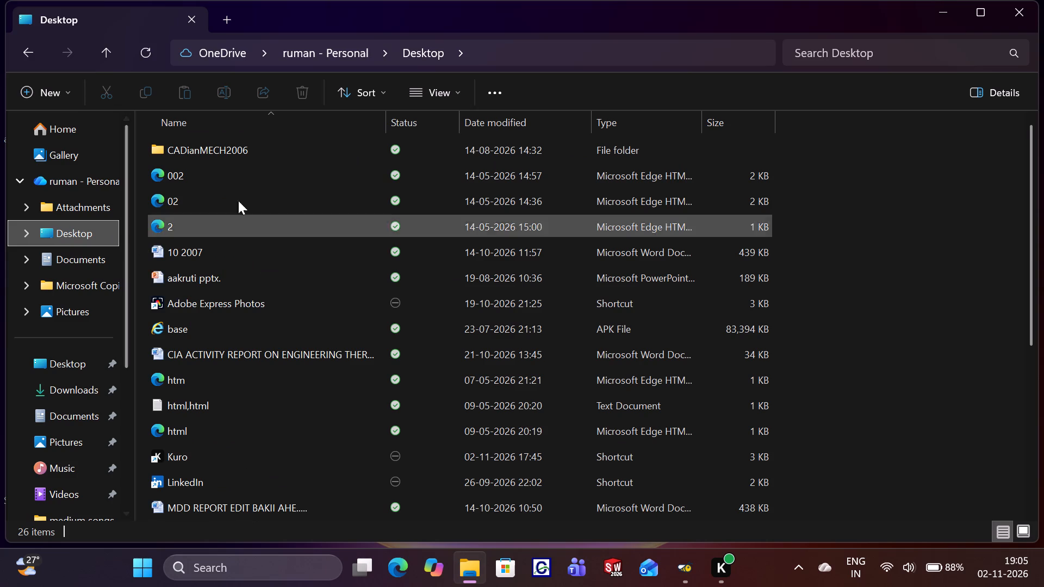
Look through the files in the Desktop folder for the needed document.
{"action": "scroll", "coordinate": [254, 354], "scroll_direction": "down", "scroll_amount": 1}
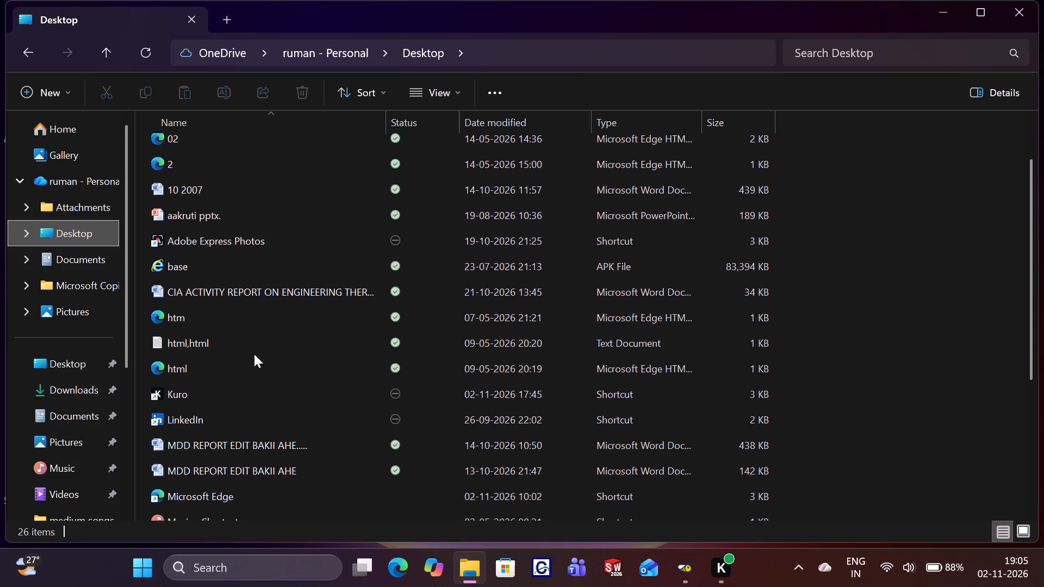
{"action": "scroll", "coordinate": [254, 354], "scroll_direction": "down", "scroll_amount": 2}
{"action": "scroll", "coordinate": [254, 354], "scroll_direction": "up", "scroll_amount": 1, "text": "ctrl"}
{"action": "scroll", "coordinate": [254, 354], "scroll_direction": "down", "scroll_amount": 1, "text": "ctrl"}
{"action": "scroll", "coordinate": [254, 354], "scroll_direction": "down", "scroll_amount": 1}
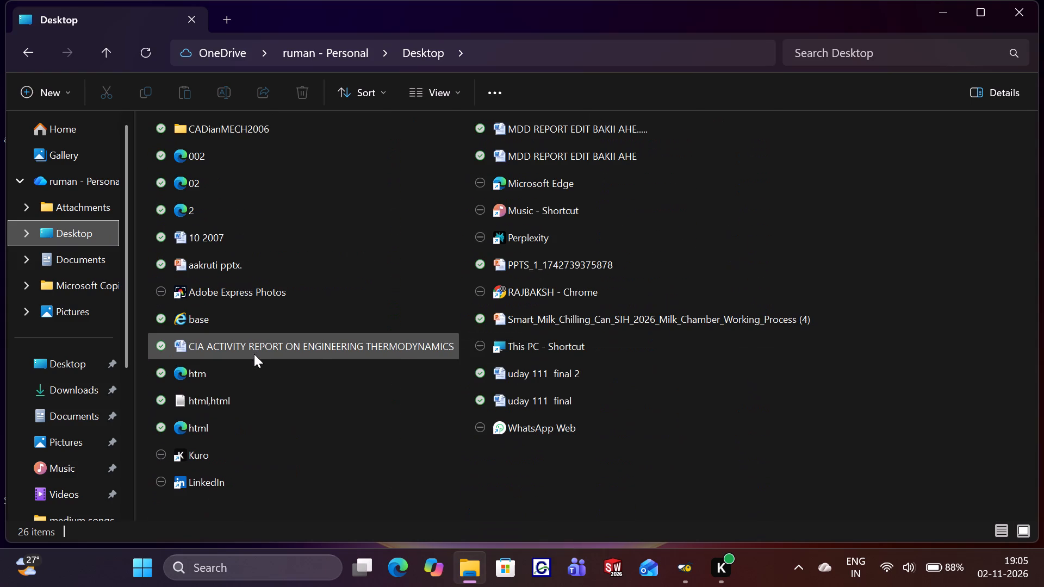
{"action": "scroll", "coordinate": [254, 354], "scroll_direction": "up", "scroll_amount": 3}
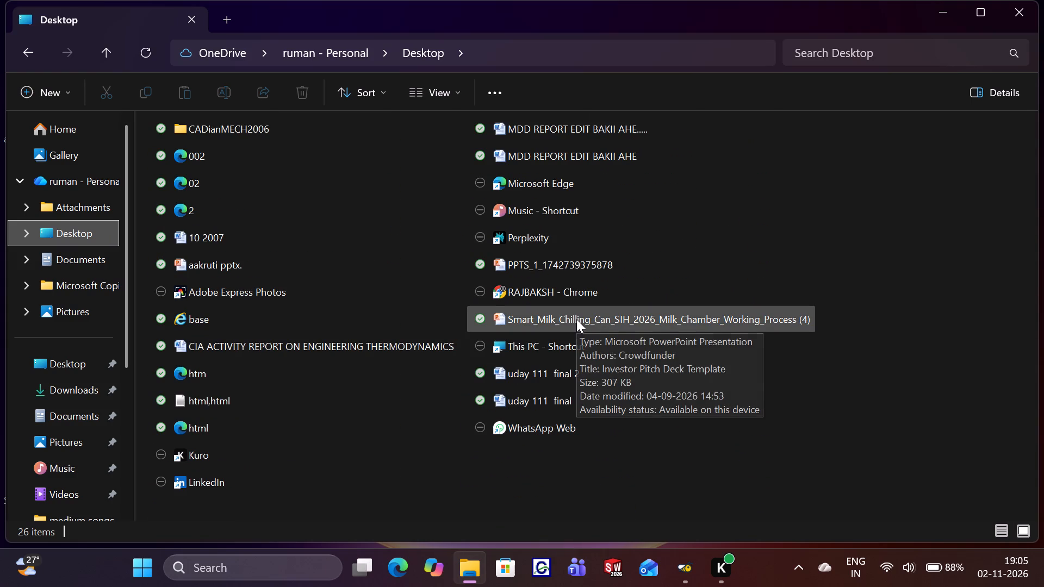
{"action": "scroll", "coordinate": [576, 319], "scroll_direction": "up", "scroll_amount": 1}
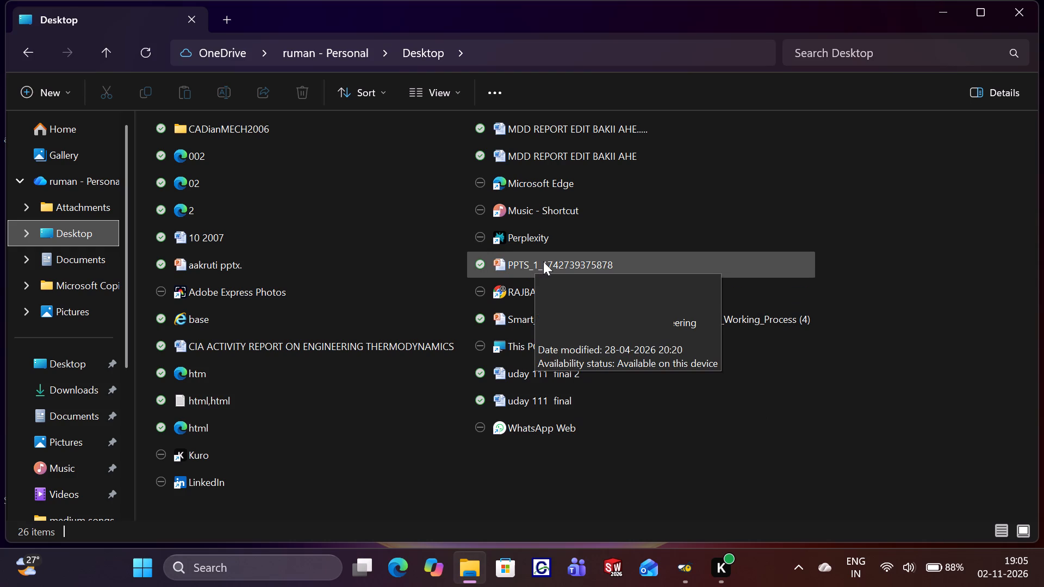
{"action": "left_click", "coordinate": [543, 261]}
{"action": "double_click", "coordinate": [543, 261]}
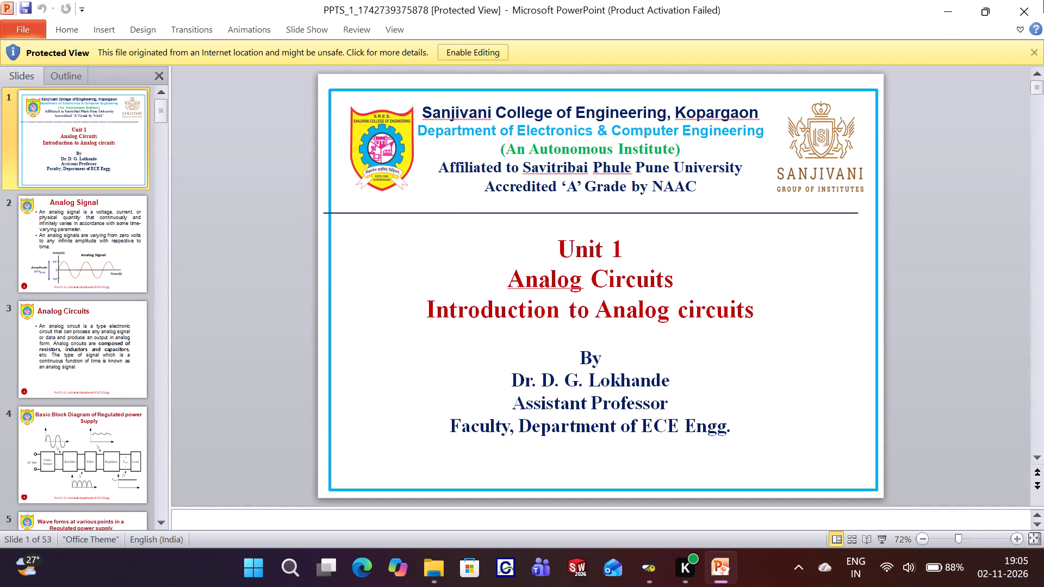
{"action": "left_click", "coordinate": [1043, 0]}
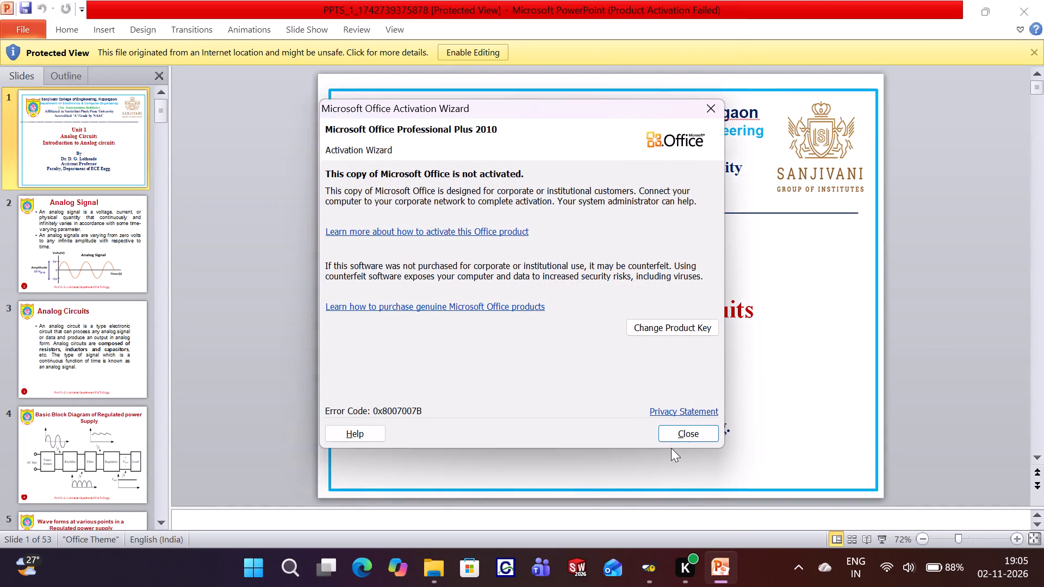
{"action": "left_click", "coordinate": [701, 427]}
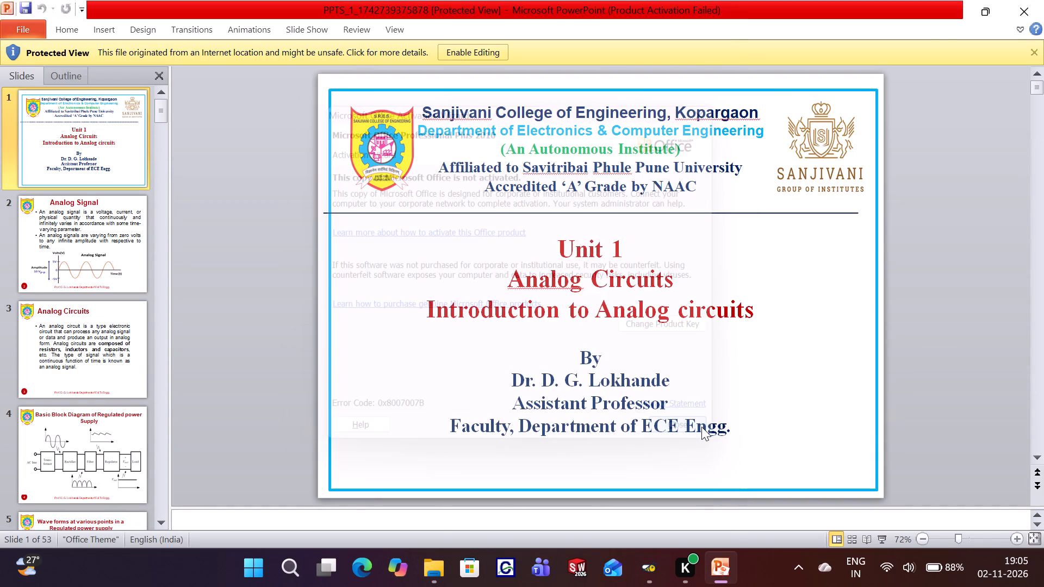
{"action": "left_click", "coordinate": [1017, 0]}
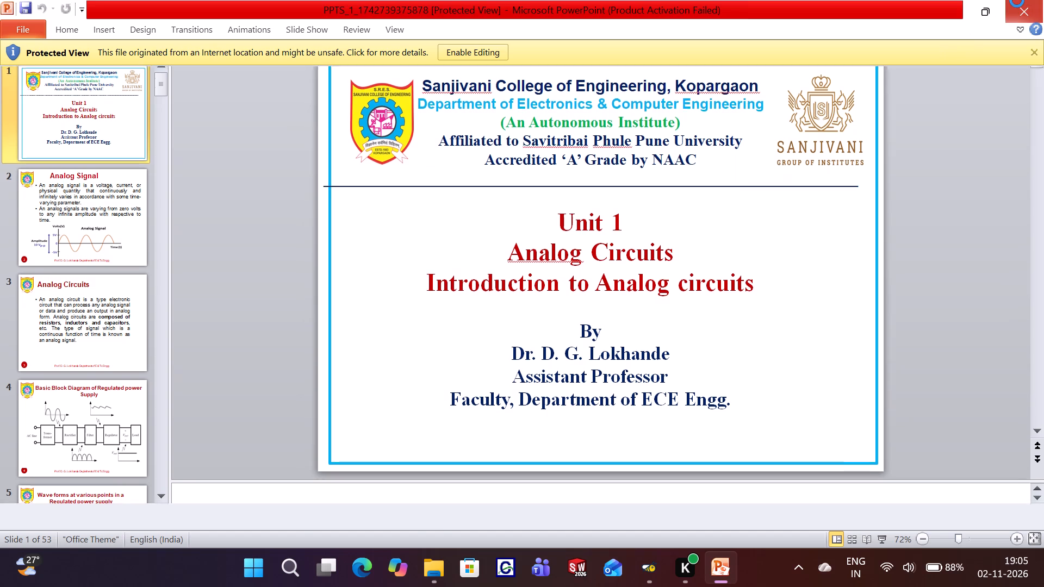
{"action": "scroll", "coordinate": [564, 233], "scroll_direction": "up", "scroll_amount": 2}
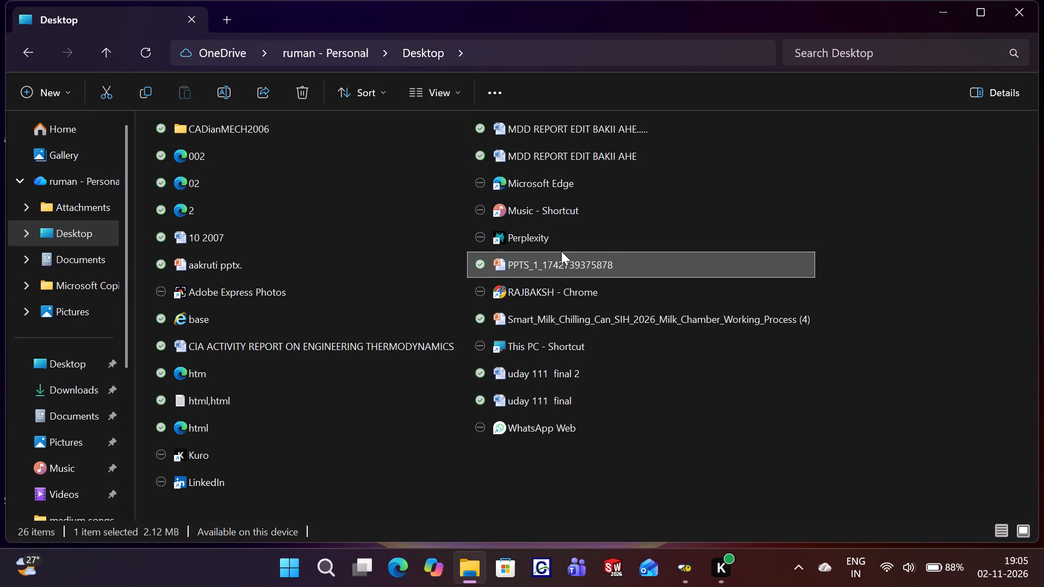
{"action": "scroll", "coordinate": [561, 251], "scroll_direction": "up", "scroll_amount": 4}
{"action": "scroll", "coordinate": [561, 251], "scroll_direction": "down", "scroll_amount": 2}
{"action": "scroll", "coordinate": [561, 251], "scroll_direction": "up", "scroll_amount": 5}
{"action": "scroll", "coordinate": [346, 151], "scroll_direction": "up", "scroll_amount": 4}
Maximize the file window showing the Desktop folder.
{"action": "left_click", "coordinate": [1043, 339]}
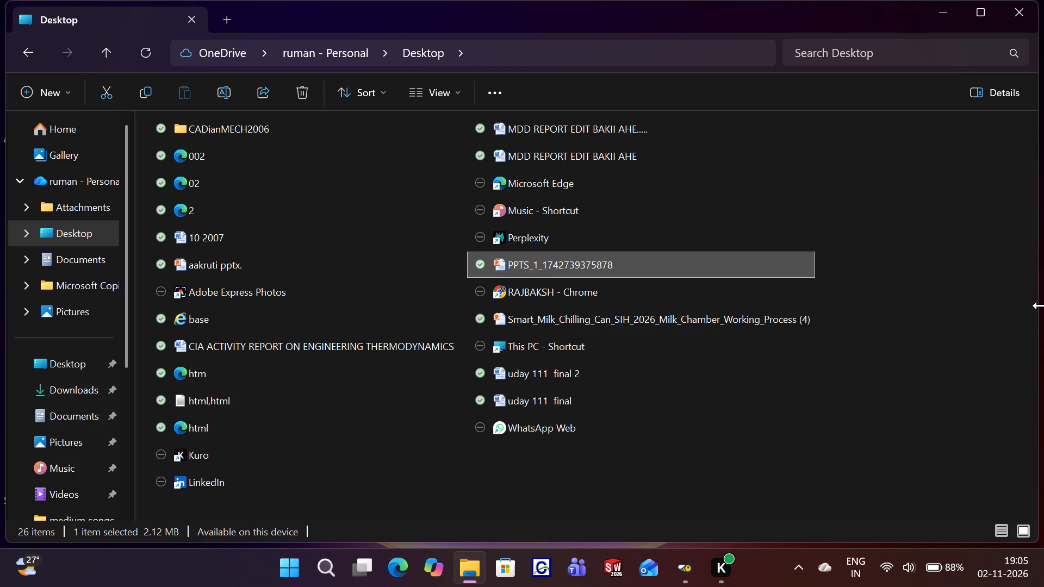
{"action": "left_click_drag", "start_coordinate": [1042, 305], "coordinate": [1043, 286]}
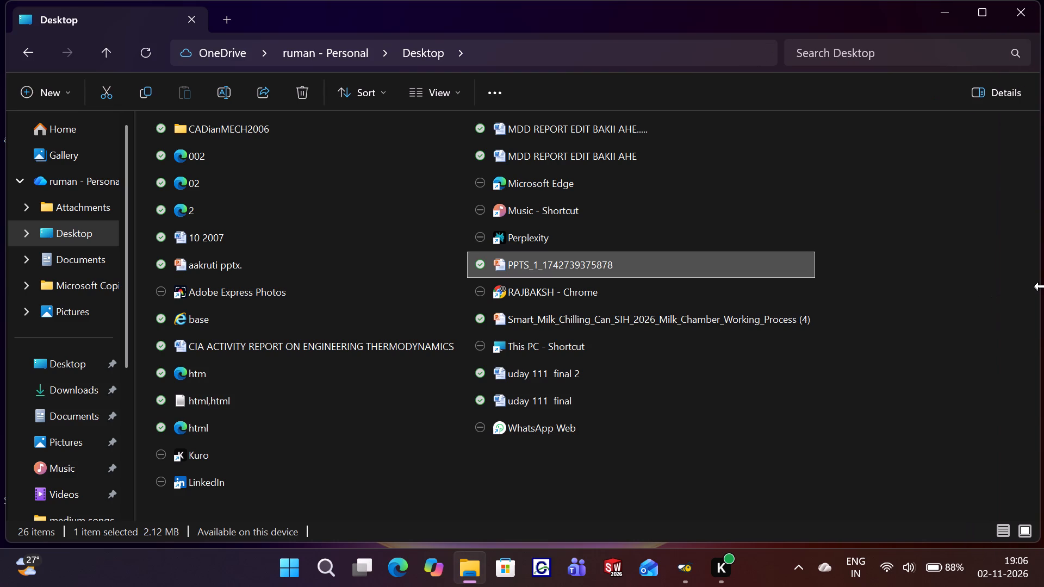
{"action": "left_click_drag", "start_coordinate": [1043, 286], "coordinate": [1043, 283]}
{"action": "left_click", "coordinate": [982, 17]}
Open the Word document MDD REPORT EDIT BAKII AHE..... from the Desktop folder.
{"action": "scroll", "coordinate": [505, 239], "scroll_direction": "up", "scroll_amount": 4}
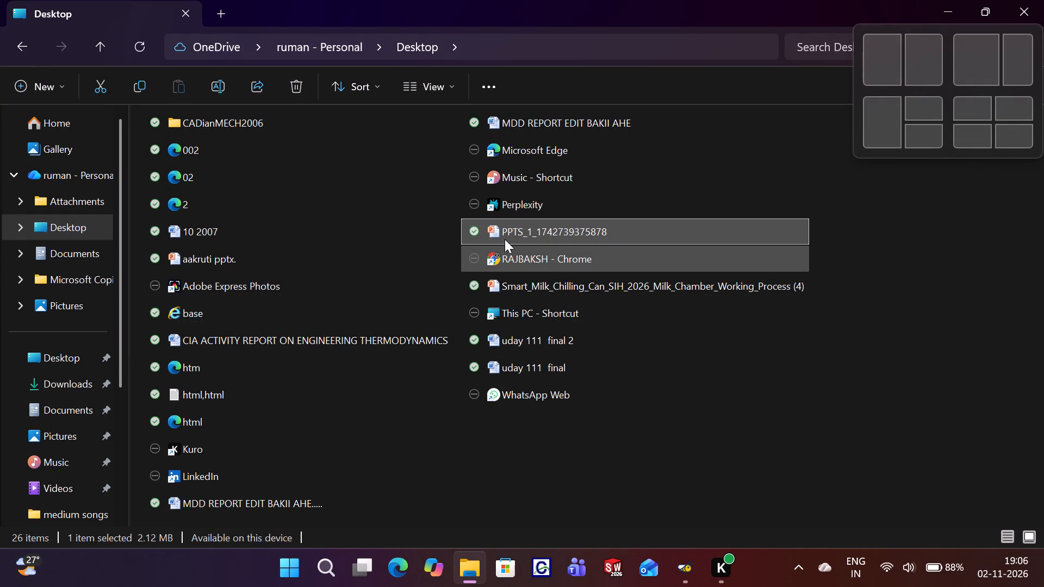
{"action": "scroll", "coordinate": [505, 239], "scroll_direction": "right", "scroll_amount": 1}
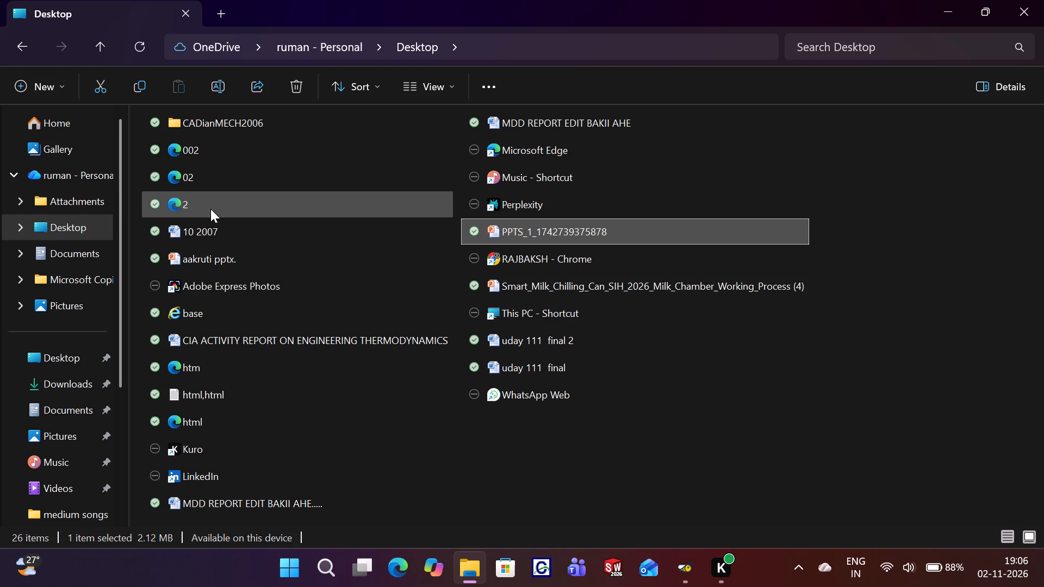
{"action": "left_click", "coordinate": [85, 356]}
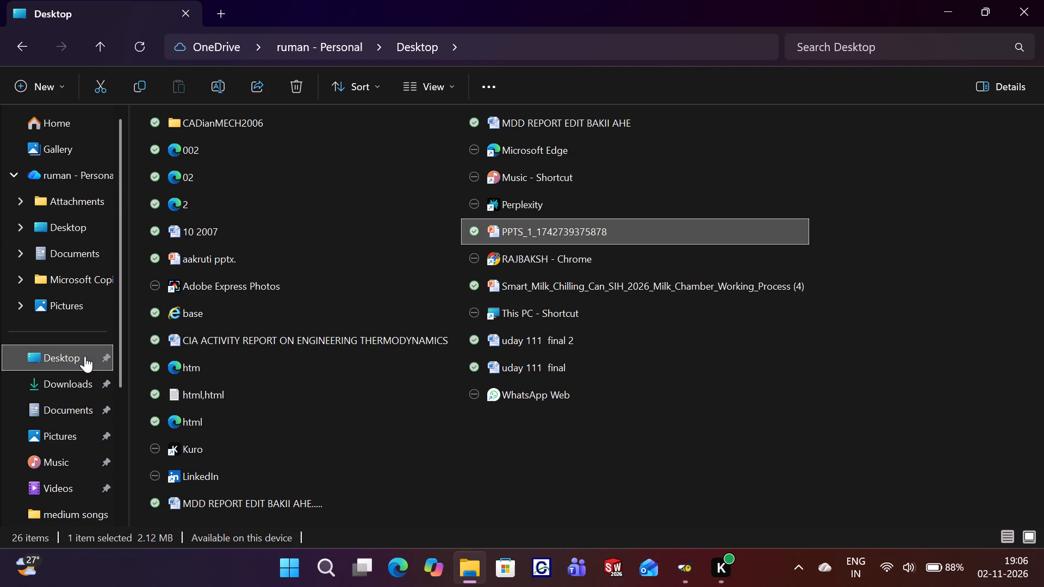
{"action": "left_click", "coordinate": [85, 356]}
{"action": "scroll", "coordinate": [206, 300], "scroll_direction": "up", "scroll_amount": 3}
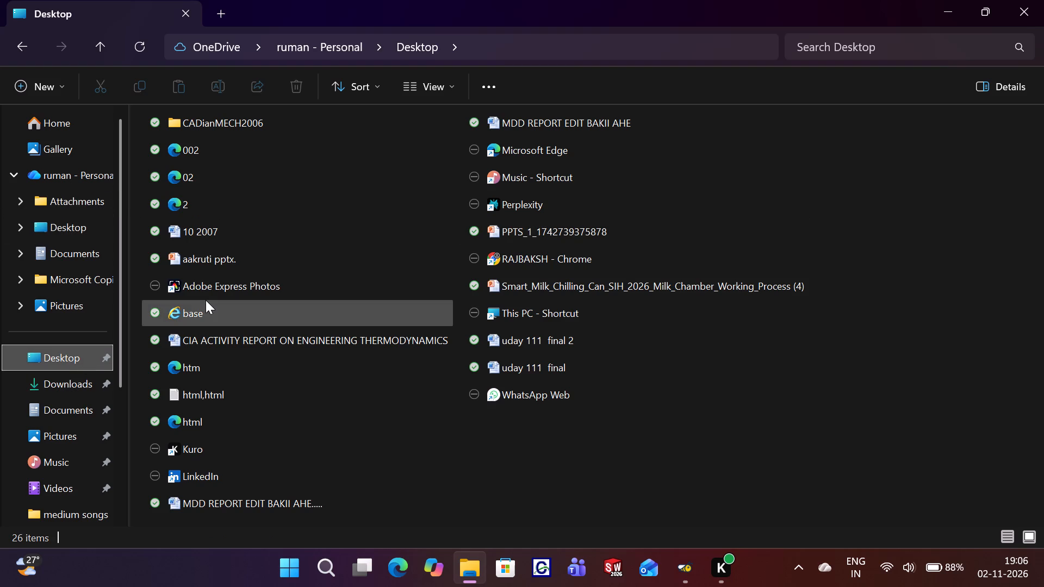
{"action": "scroll", "coordinate": [206, 300], "scroll_direction": "down", "scroll_amount": 1}
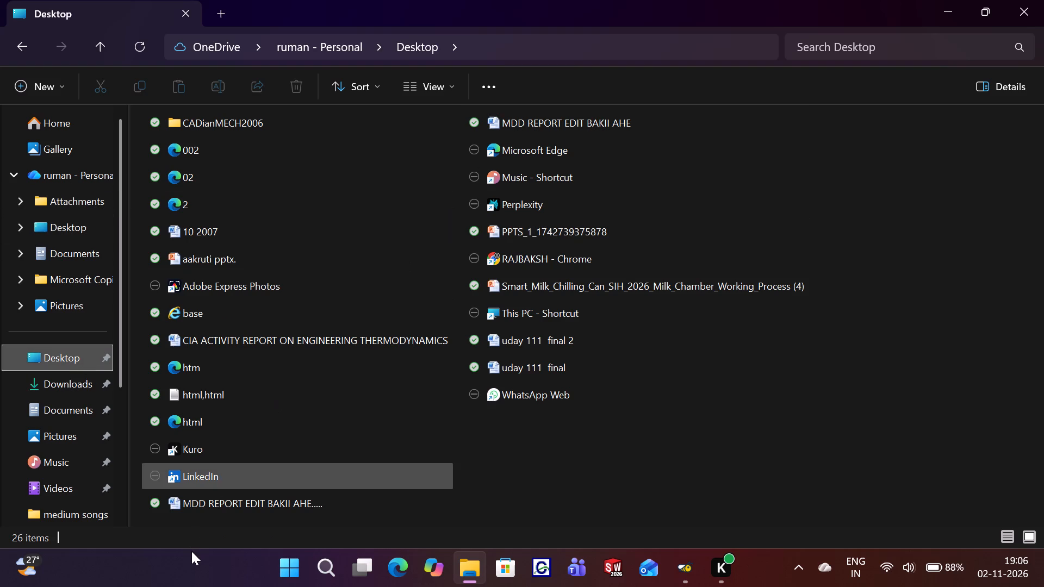
{"action": "double_click", "coordinate": [253, 496]}
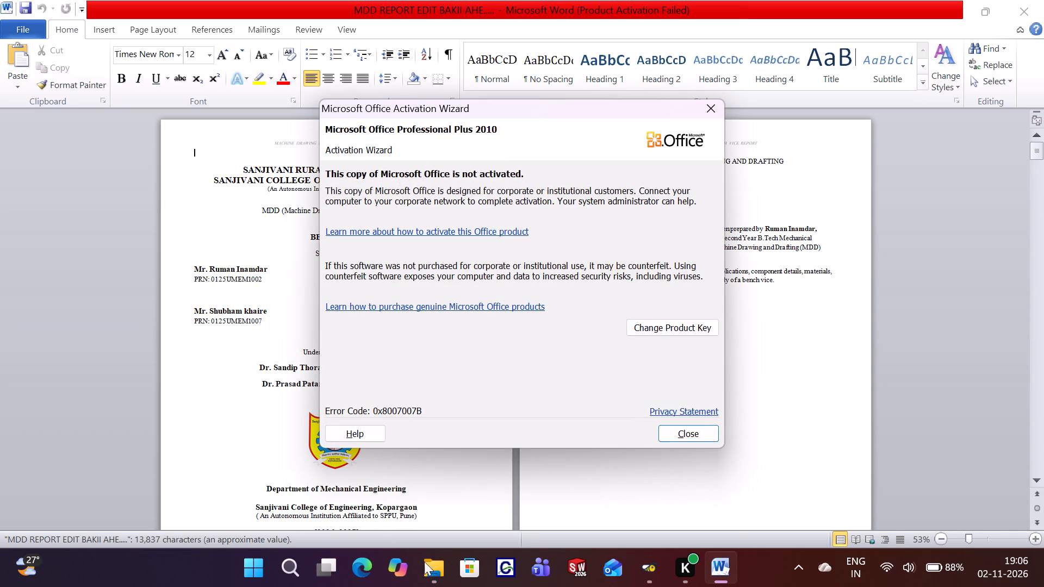
Dismiss the Office activation wizard.
{"action": "left_click", "coordinate": [682, 435]}
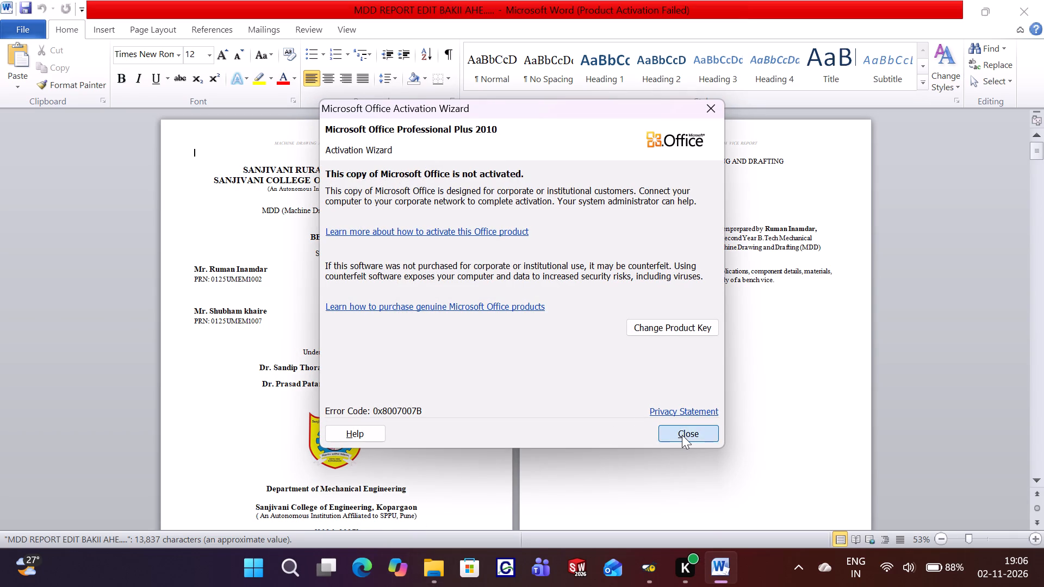
Set the first student's name under Submitted By on the cover page to Times New Roman, size 16.
{"action": "scroll", "coordinate": [366, 268], "scroll_direction": "up", "scroll_amount": 2, "text": "ctrl"}
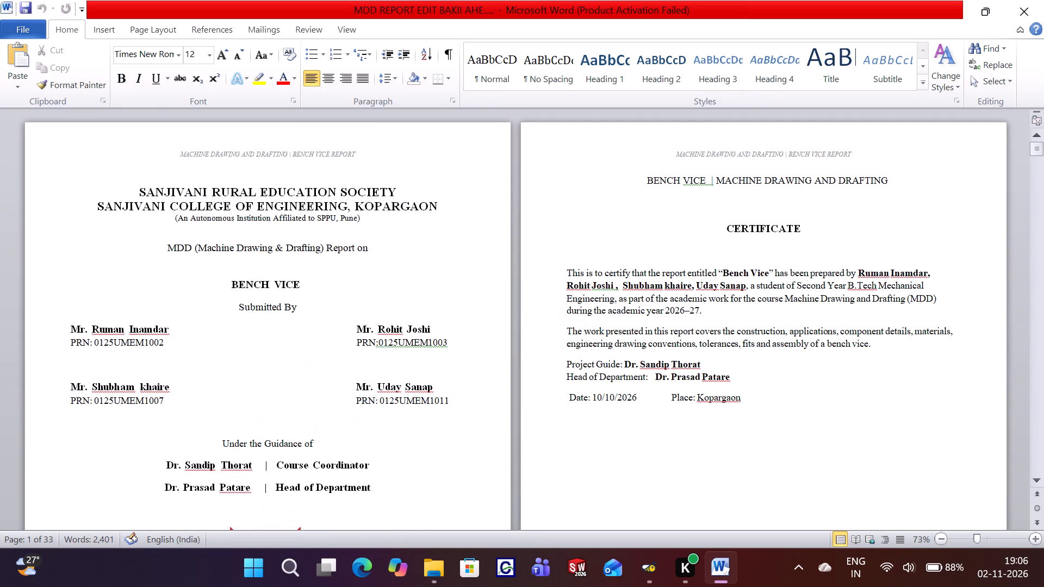
{"action": "scroll", "coordinate": [366, 268], "scroll_direction": "up", "scroll_amount": 2, "text": "ctrl"}
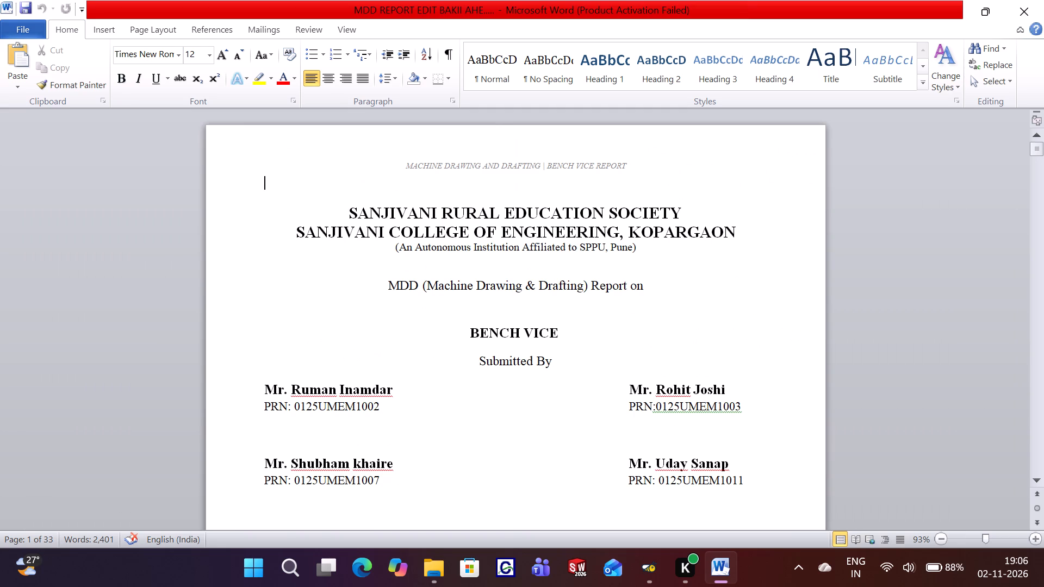
{"action": "scroll", "coordinate": [349, 213], "scroll_direction": "down", "scroll_amount": 1}
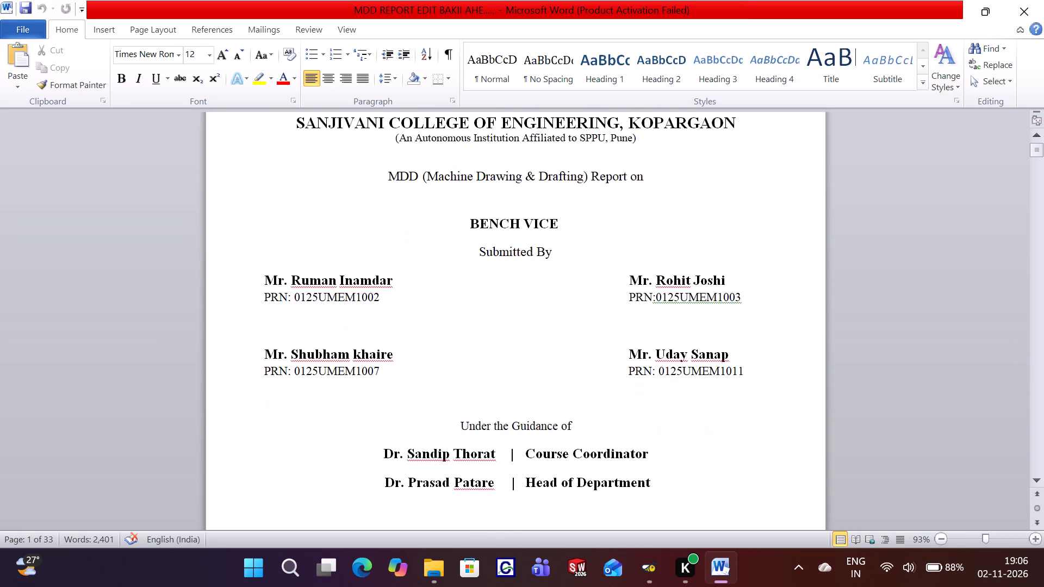
{"action": "scroll", "coordinate": [349, 213], "scroll_direction": "down", "scroll_amount": 1}
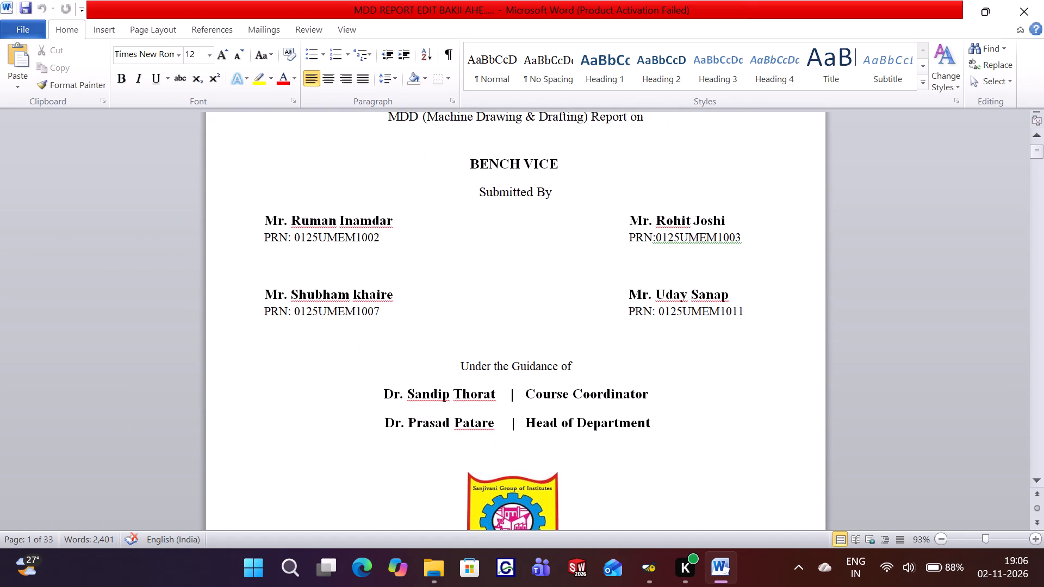
{"action": "left_click_drag", "start_coordinate": [262, 216], "coordinate": [364, 222]}
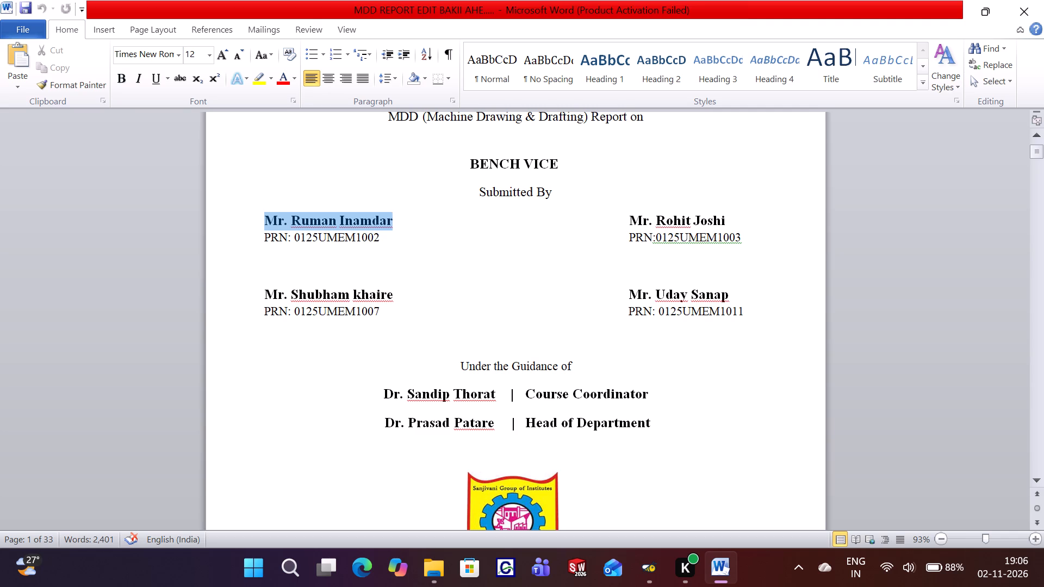
{"action": "left_click_drag", "start_coordinate": [364, 222], "coordinate": [408, 336]}
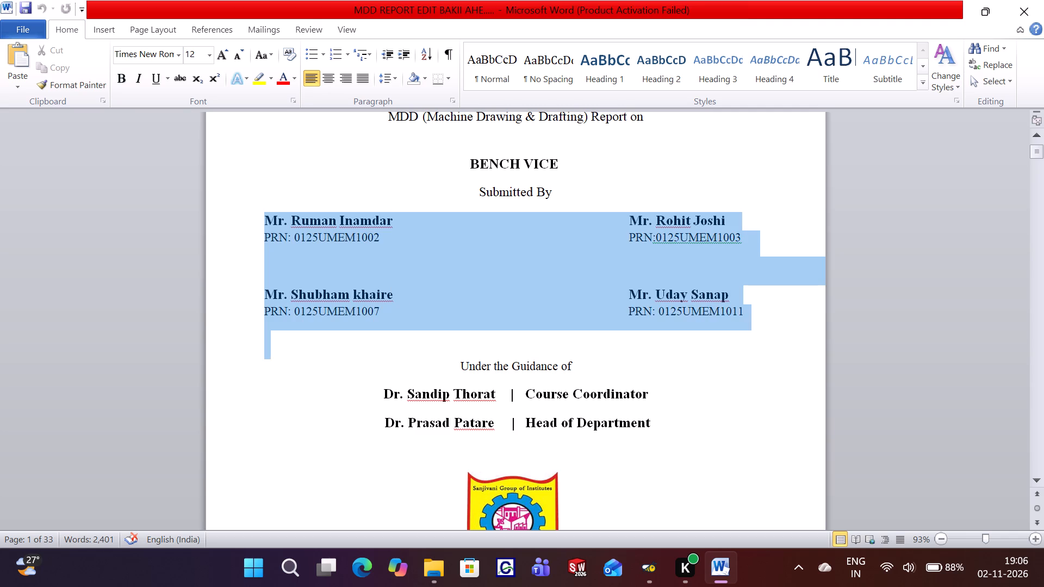
{"action": "left_click_drag", "start_coordinate": [408, 336], "coordinate": [394, 230]}
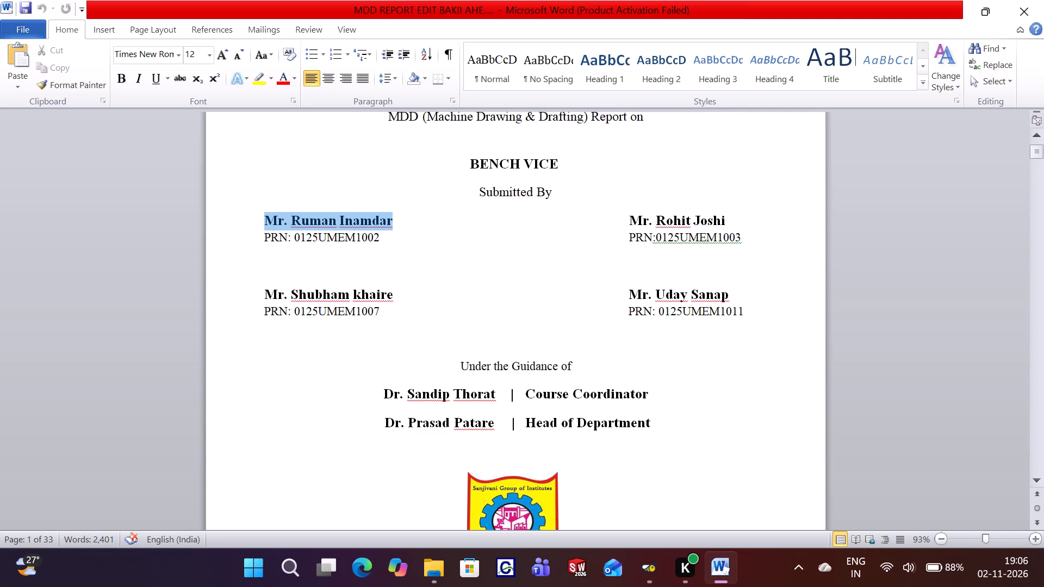
{"action": "left_click_drag", "start_coordinate": [394, 230], "coordinate": [393, 218]}
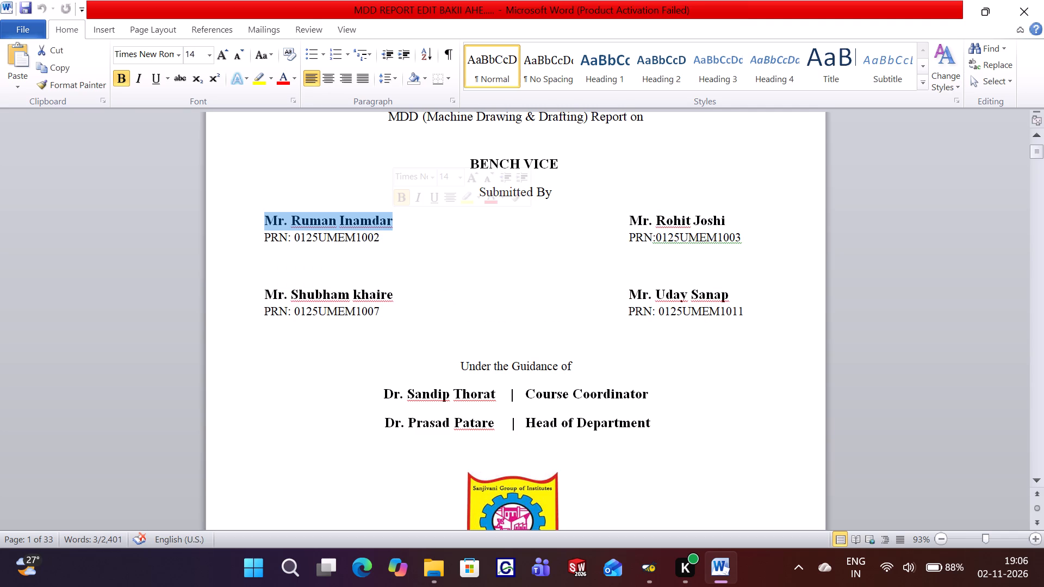
{"action": "left_click", "coordinate": [434, 176]}
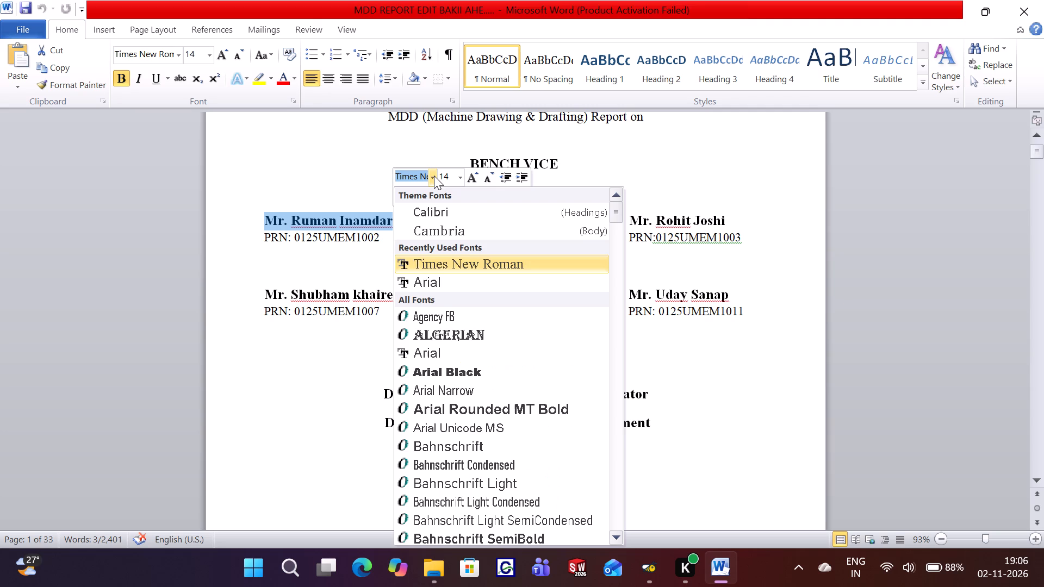
{"action": "left_click", "coordinate": [486, 262]}
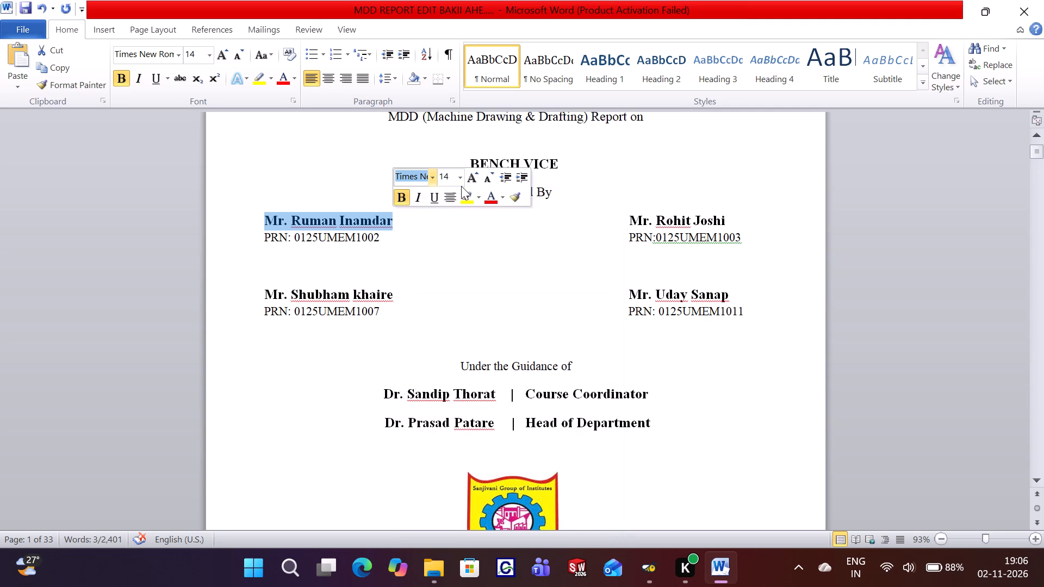
{"action": "left_click", "coordinate": [461, 182]}
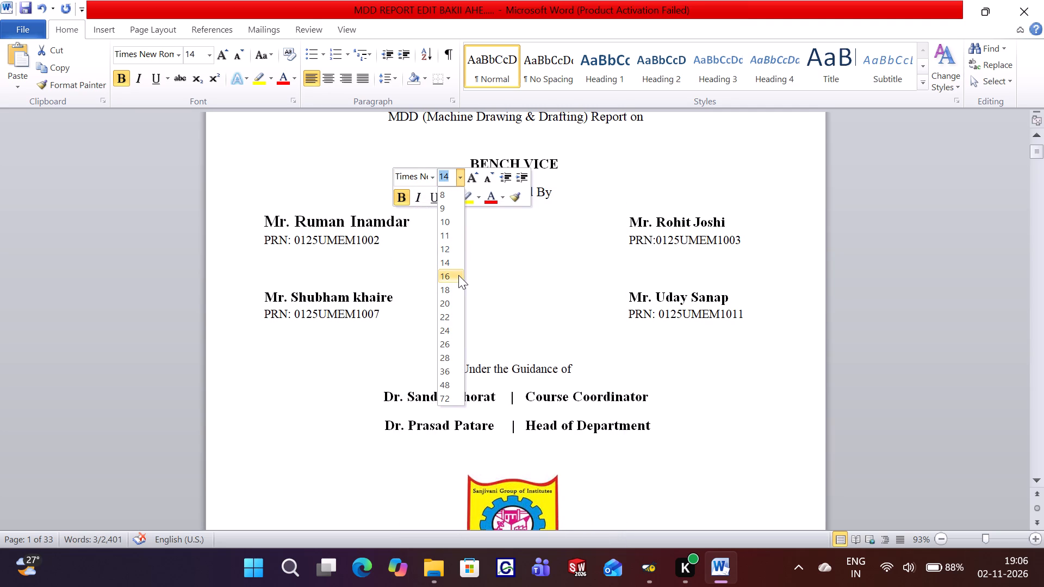
{"action": "left_click", "coordinate": [458, 275]}
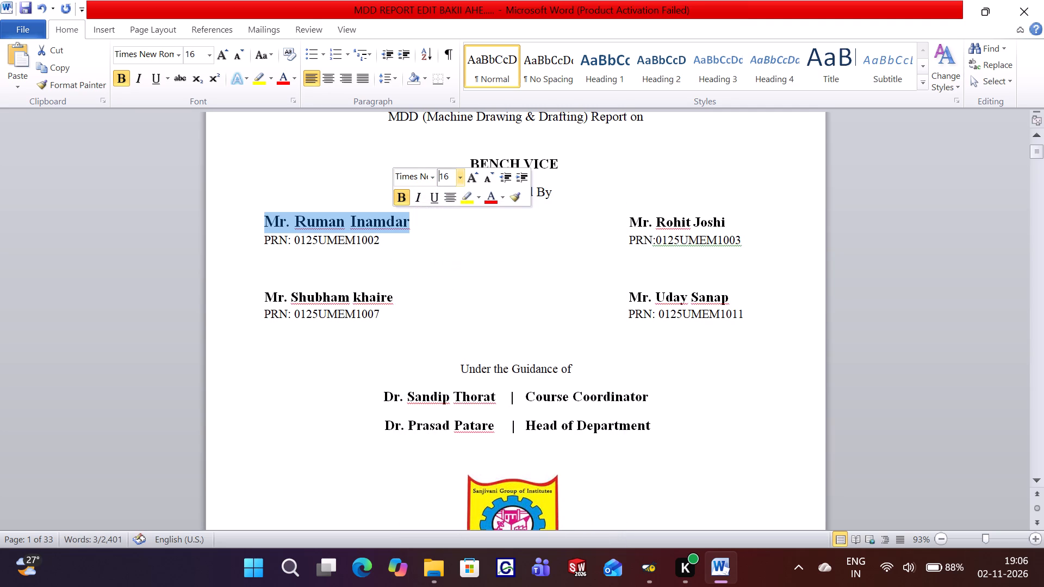
Set the font size of the other three student names under Submitted By to 16.
{"action": "left_click_drag", "start_coordinate": [630, 225], "coordinate": [651, 221]}
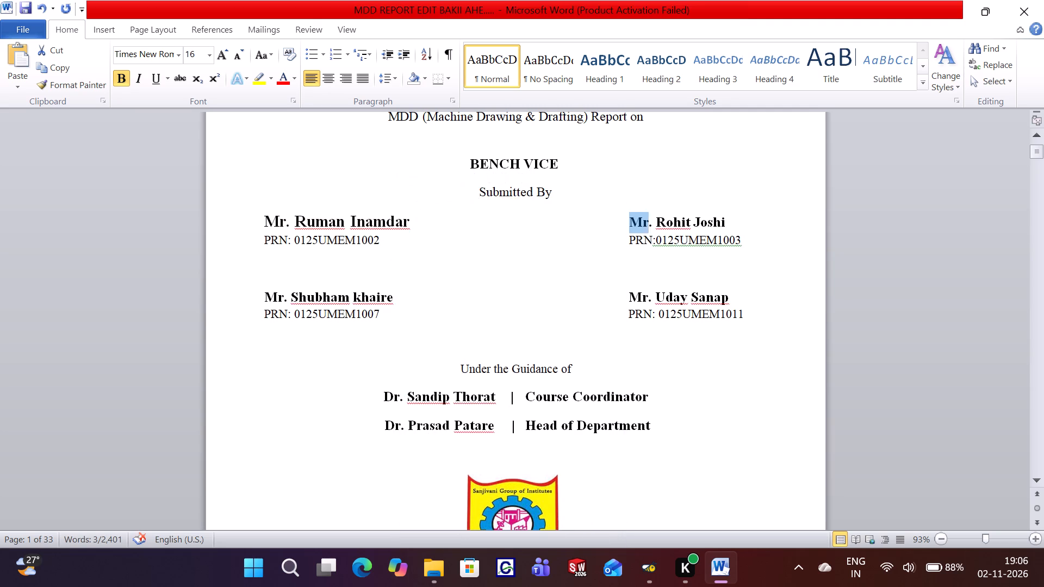
{"action": "left_click_drag", "start_coordinate": [651, 221], "coordinate": [753, 218]}
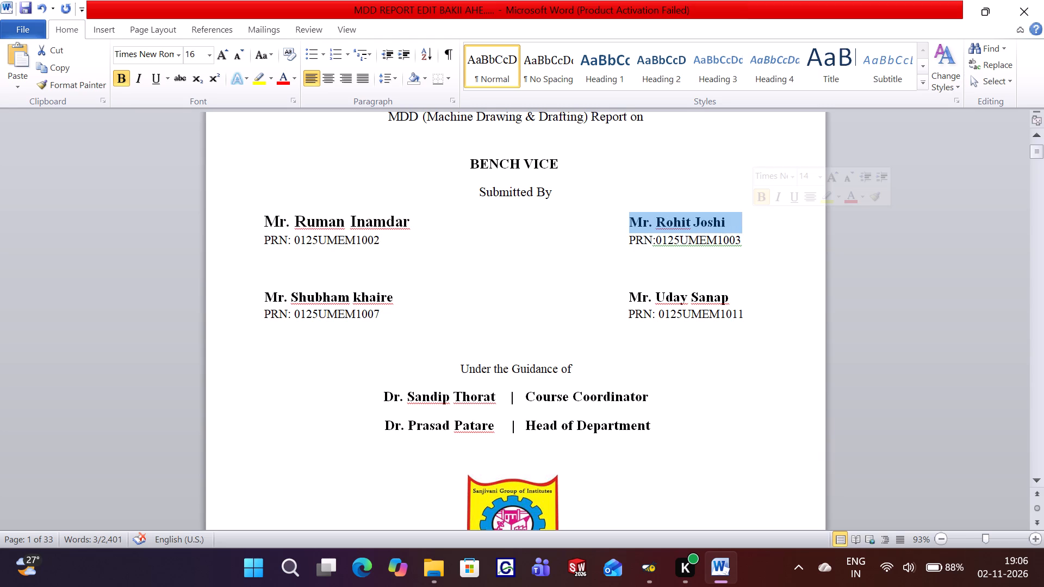
{"action": "left_click", "coordinate": [821, 178]}
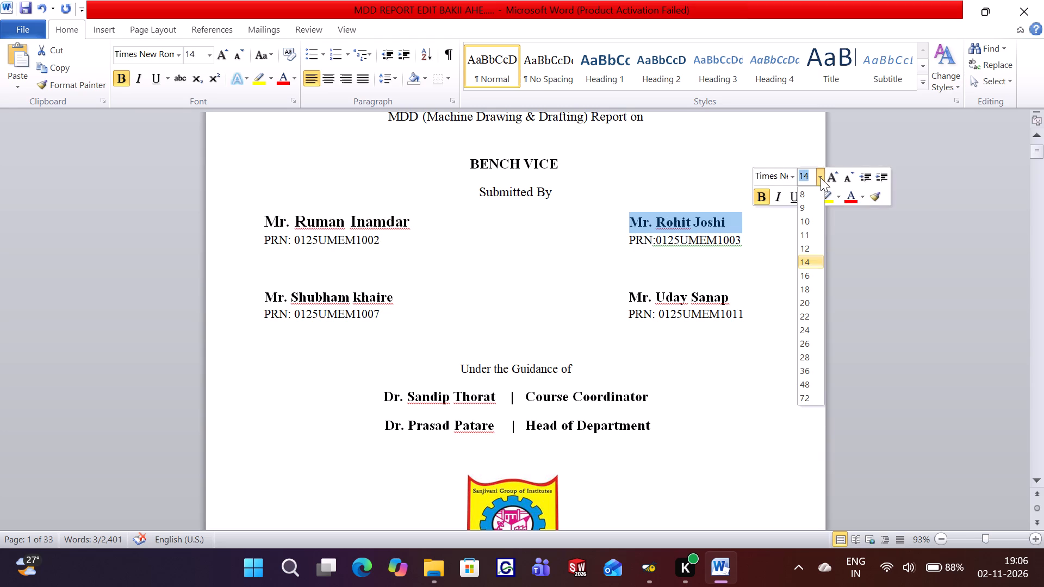
{"action": "left_click", "coordinate": [806, 274]}
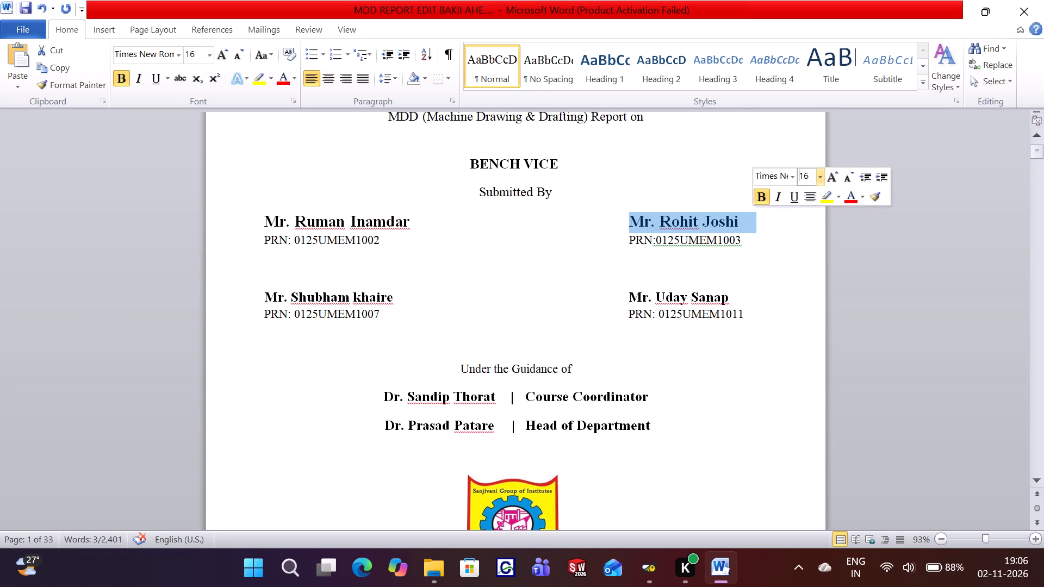
{"action": "left_click_drag", "start_coordinate": [268, 297], "coordinate": [401, 298]}
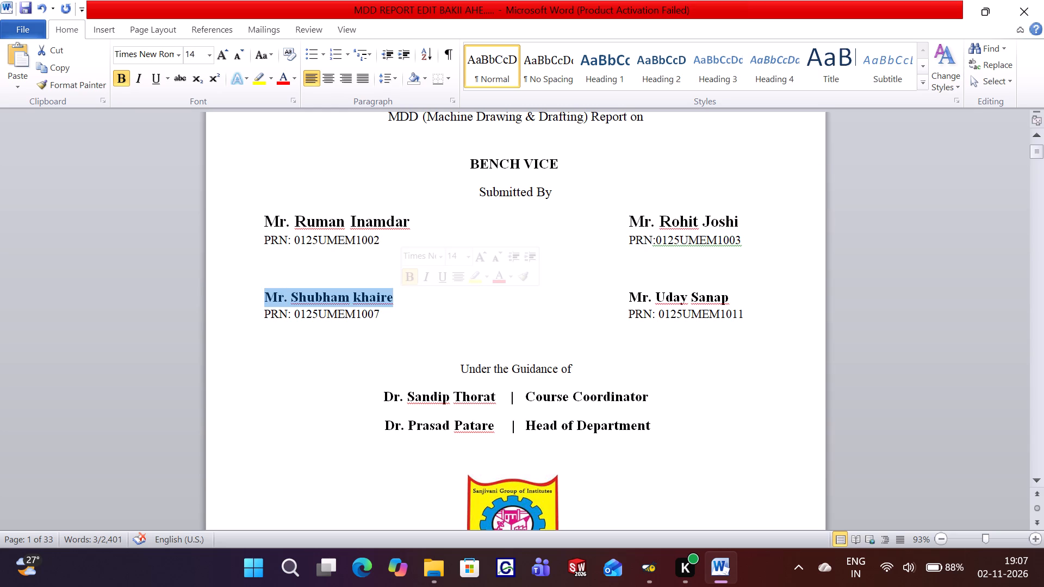
{"action": "left_click", "coordinate": [471, 262]}
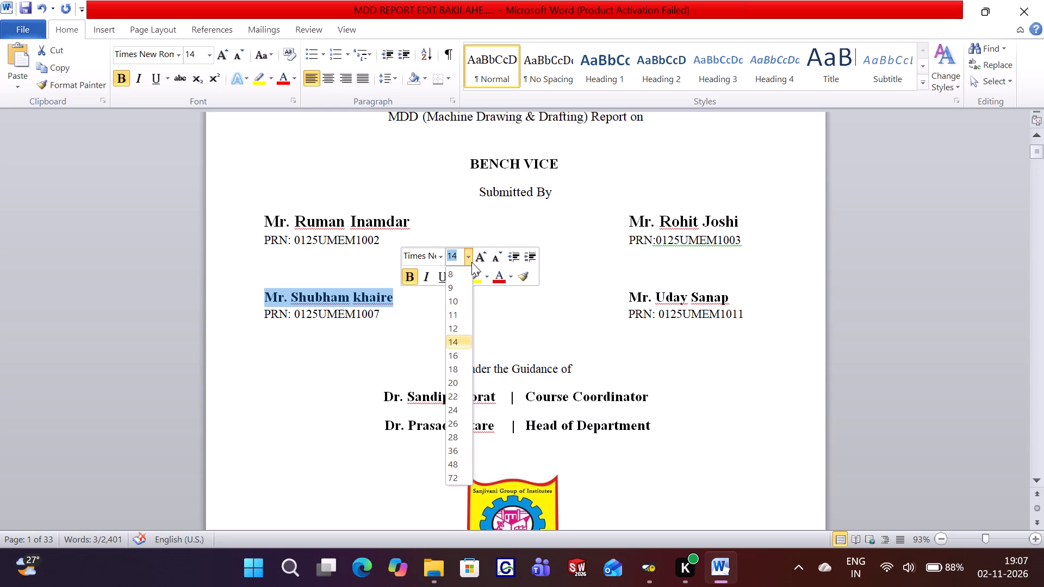
{"action": "left_click", "coordinate": [452, 359]}
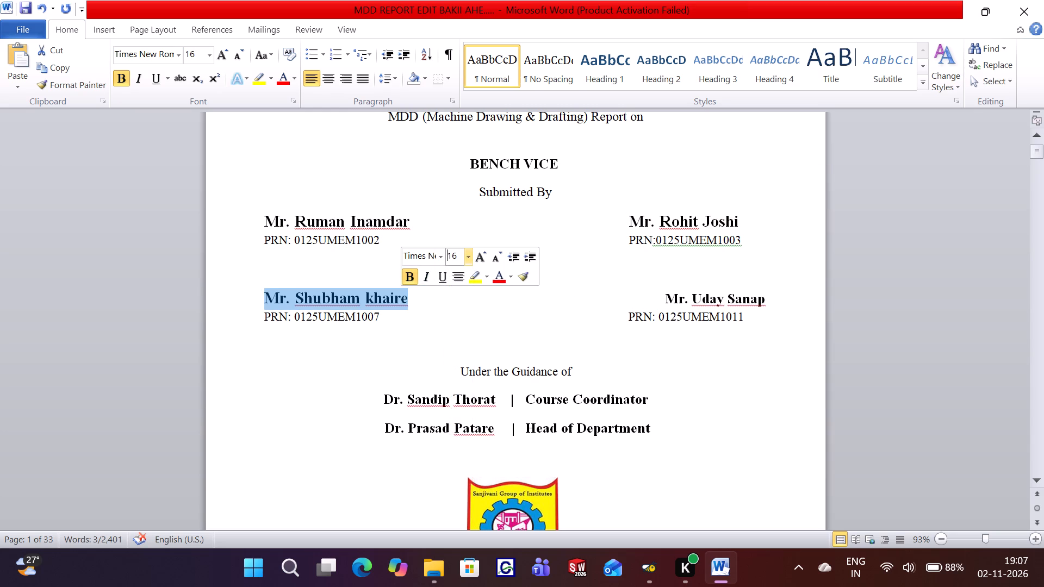
{"action": "left_click_drag", "start_coordinate": [662, 296], "coordinate": [777, 299]}
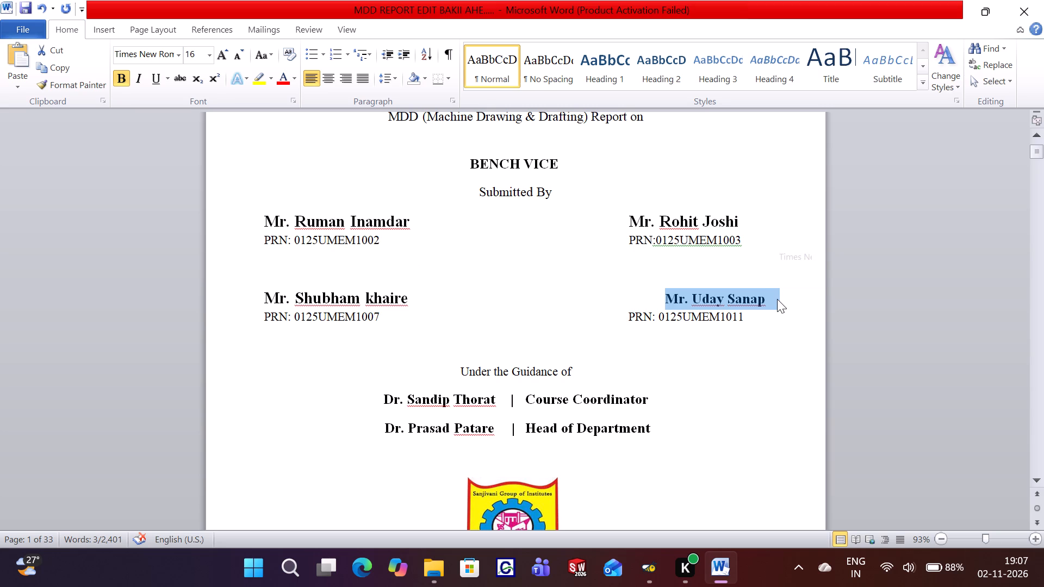
{"action": "left_click", "coordinate": [846, 258]}
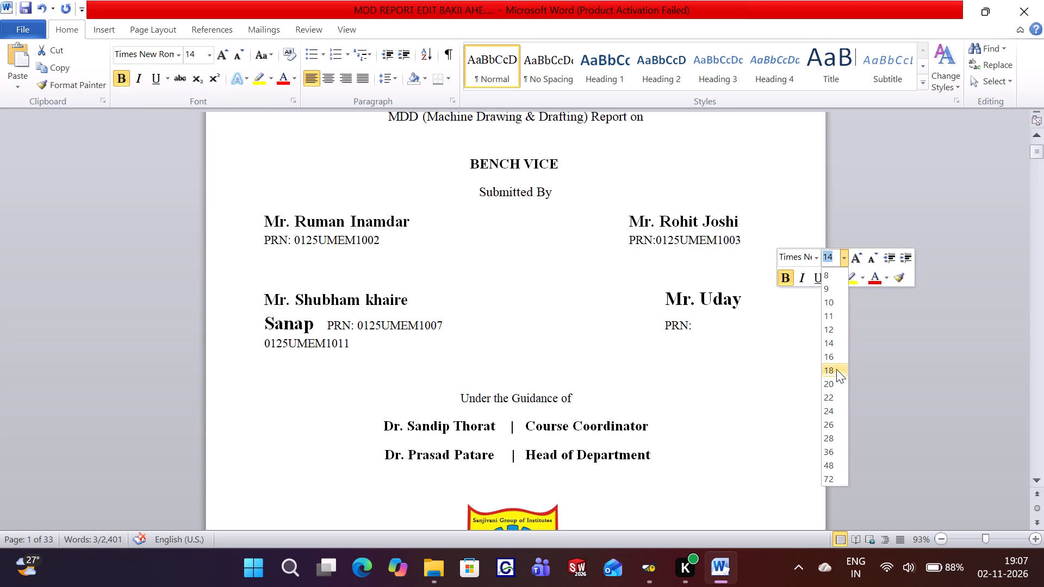
{"action": "left_click", "coordinate": [841, 354]}
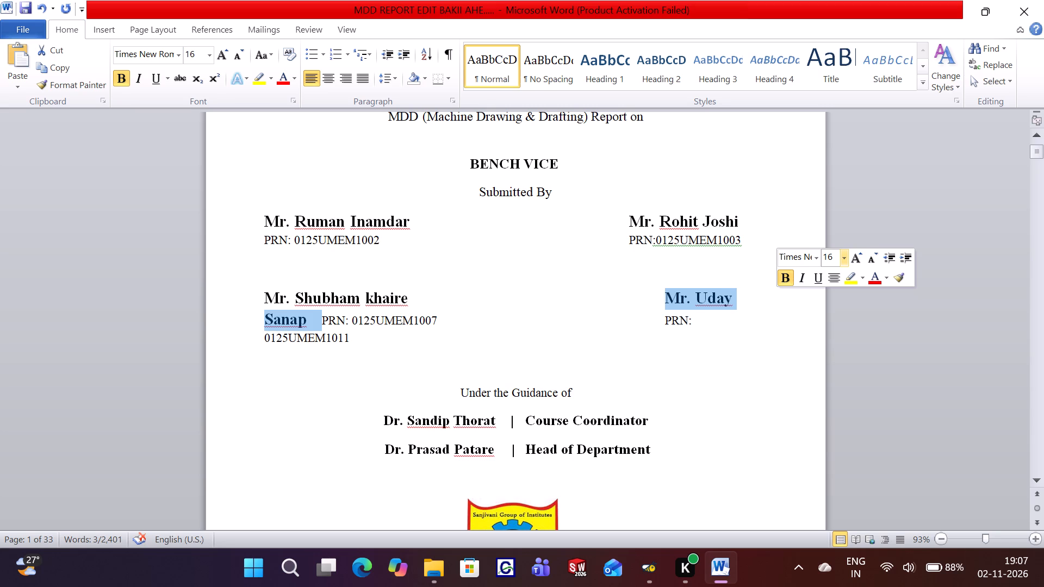
Remove the extra spacing before the fourth student's name to align it with the PRN below.
{"action": "left_click", "coordinate": [655, 299]}
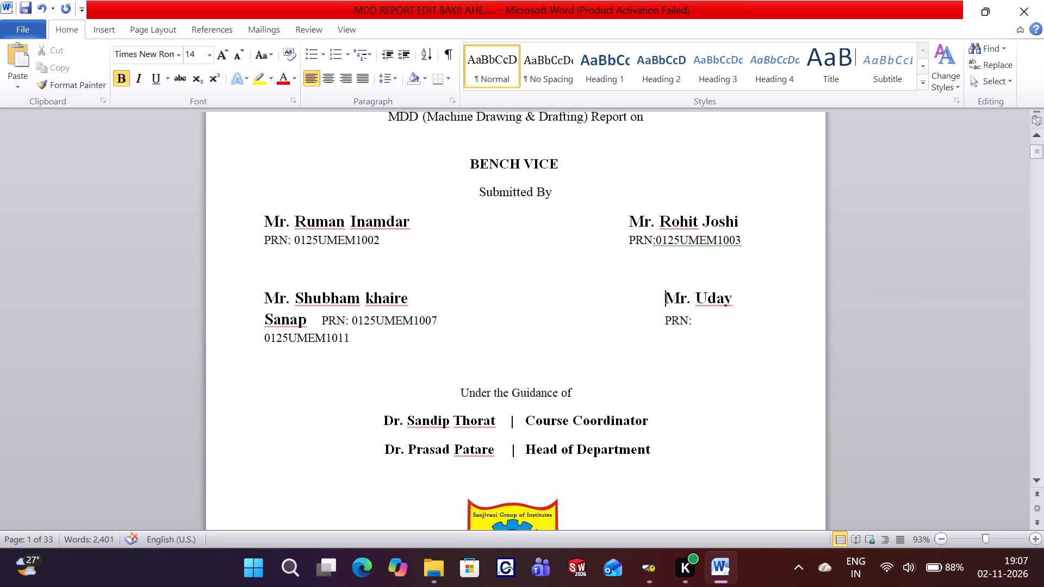
{"action": "key", "text": "BackSpace"}
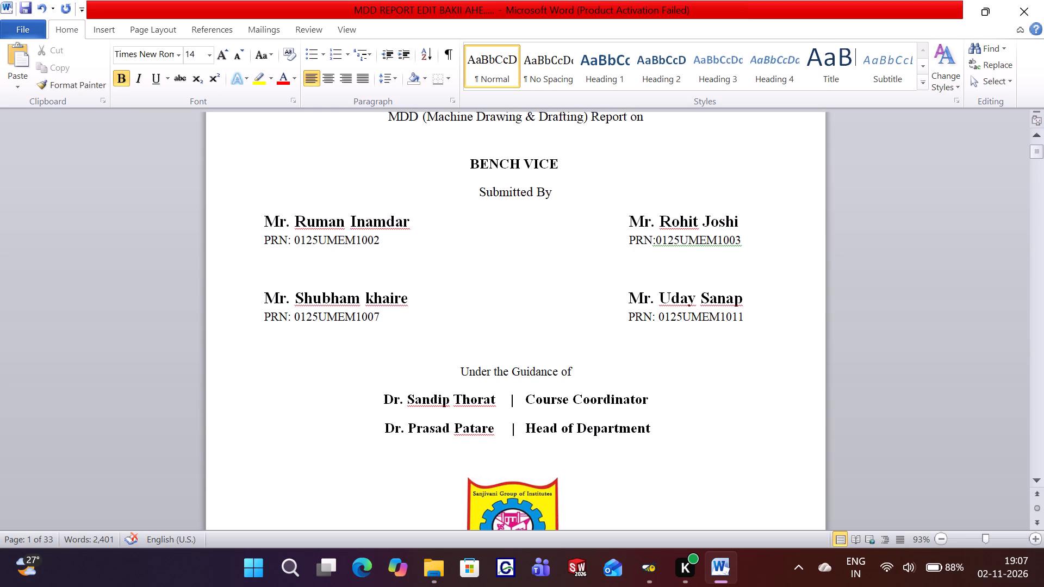
Change the font size of the BENCH VICE title on the cover page.
{"action": "left_click_drag", "start_coordinate": [462, 163], "coordinate": [589, 161]}
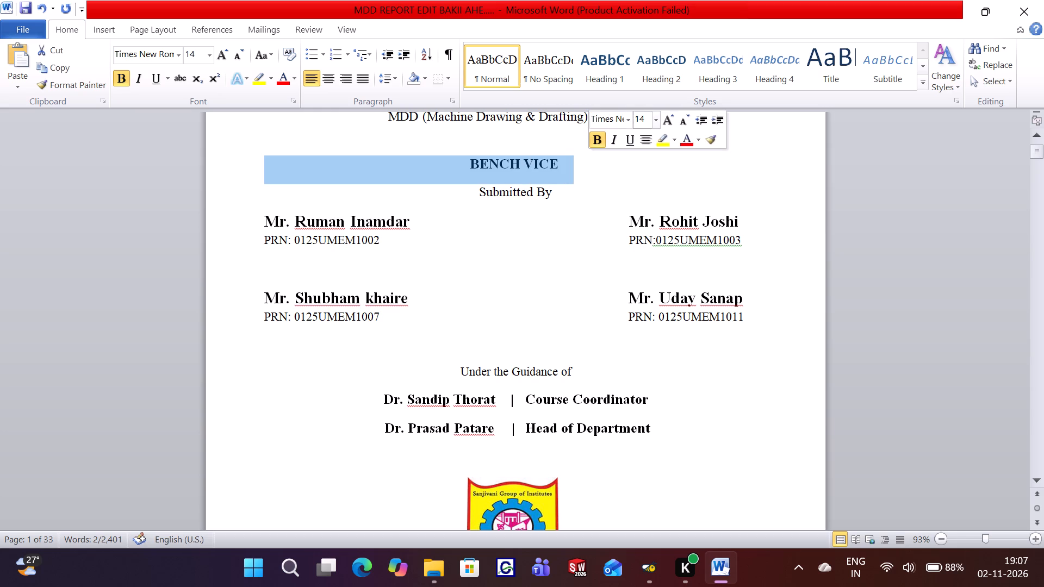
{"action": "left_click", "coordinate": [658, 127]}
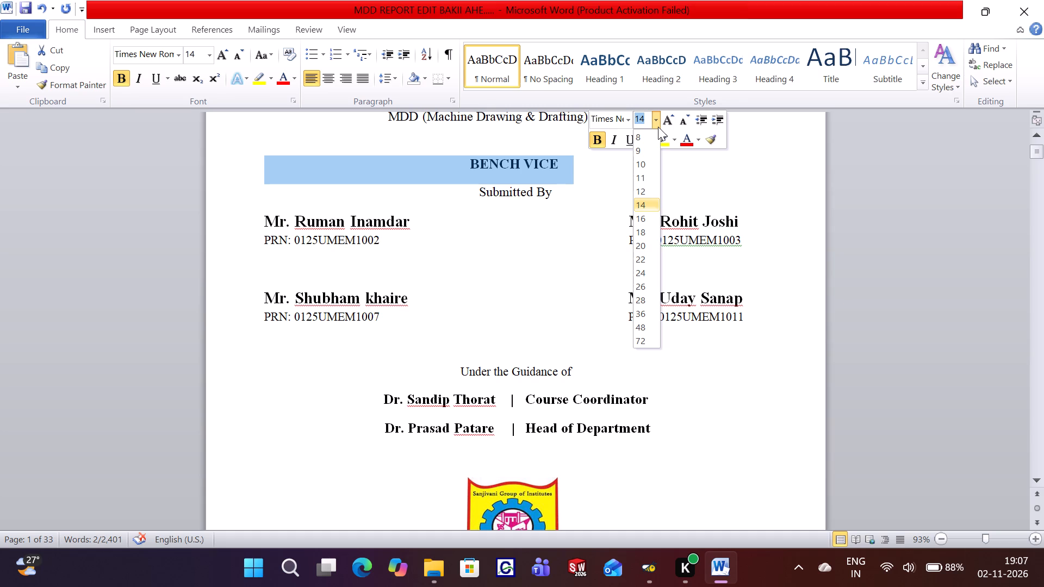
Set the font size of the selected BENCH VICE title on the cover page to 16.
{"action": "left_click", "coordinate": [651, 219]}
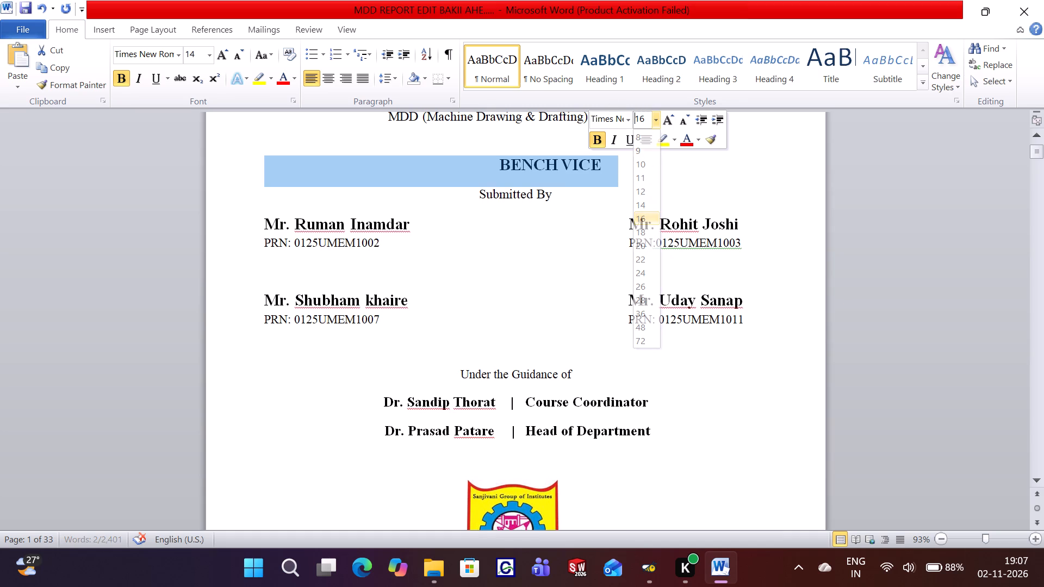
Remove the extra spaces before the BENCH VICE title so it sits centred above the Submitted By line.
{"action": "left_click", "coordinate": [494, 165]}
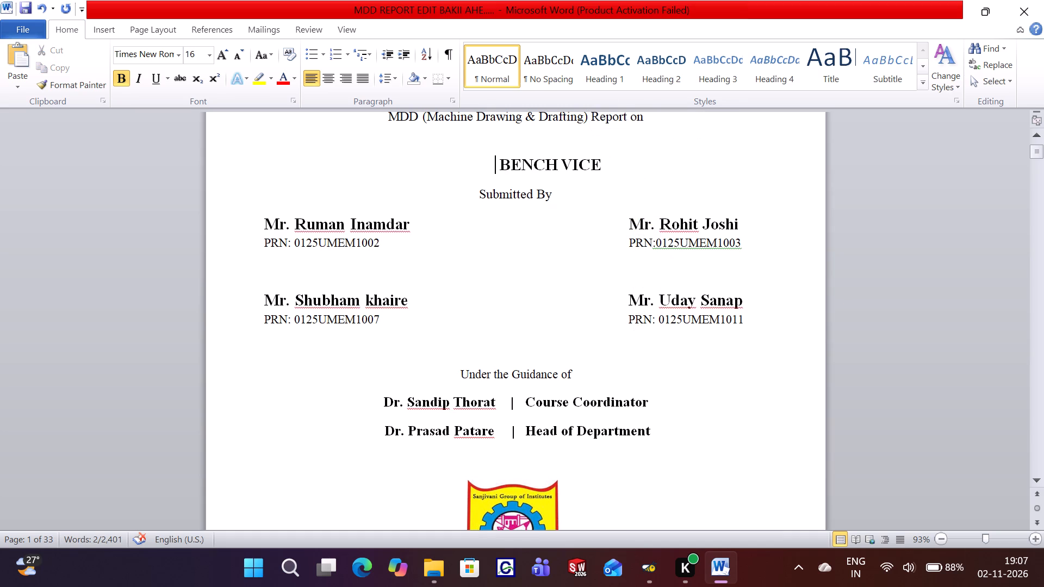
{"action": "key", "text": "BackSpace"}
{"action": "key", "text": "BackSpace"}
{"action": "key", "text": "BackSpace"}
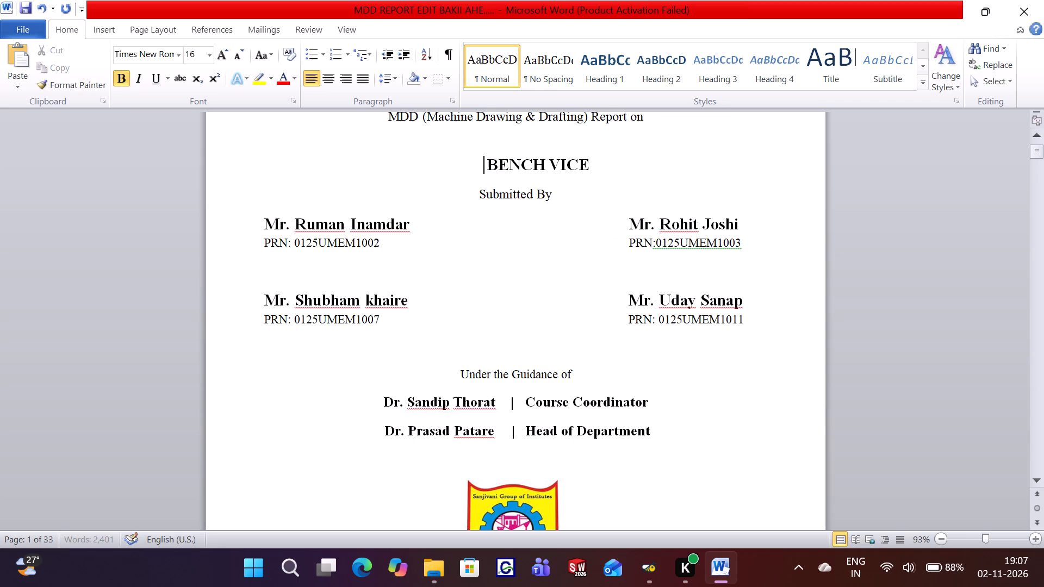
{"action": "key", "text": "BackSpace"}
{"action": "key", "text": "BackSpace"}
{"action": "key", "text": "BackSpace"}
{"action": "key", "text": "BackSpace"}
{"action": "key", "text": "BackSpace"}
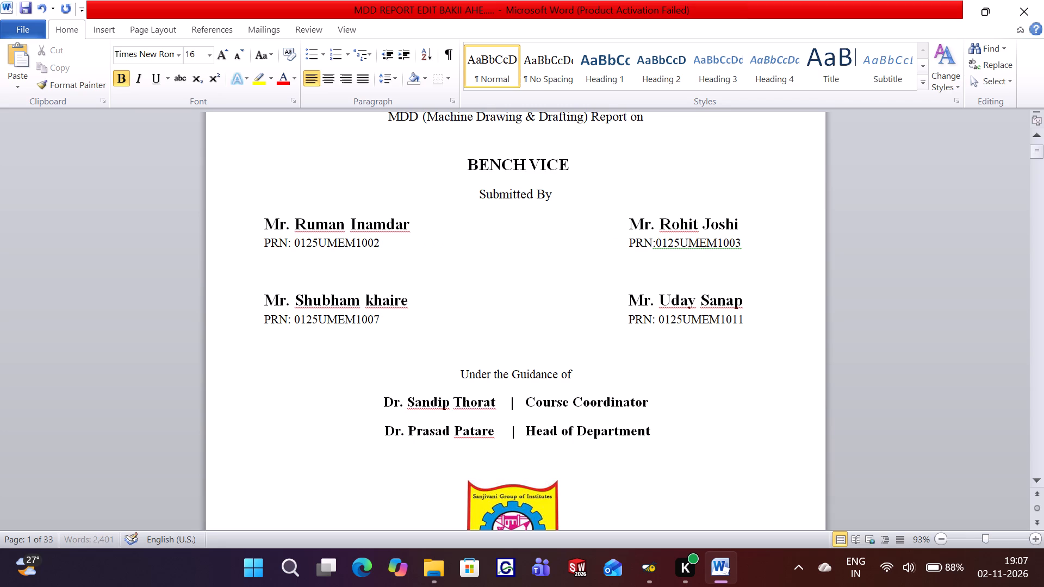
{"action": "key", "text": "BackSpace"}
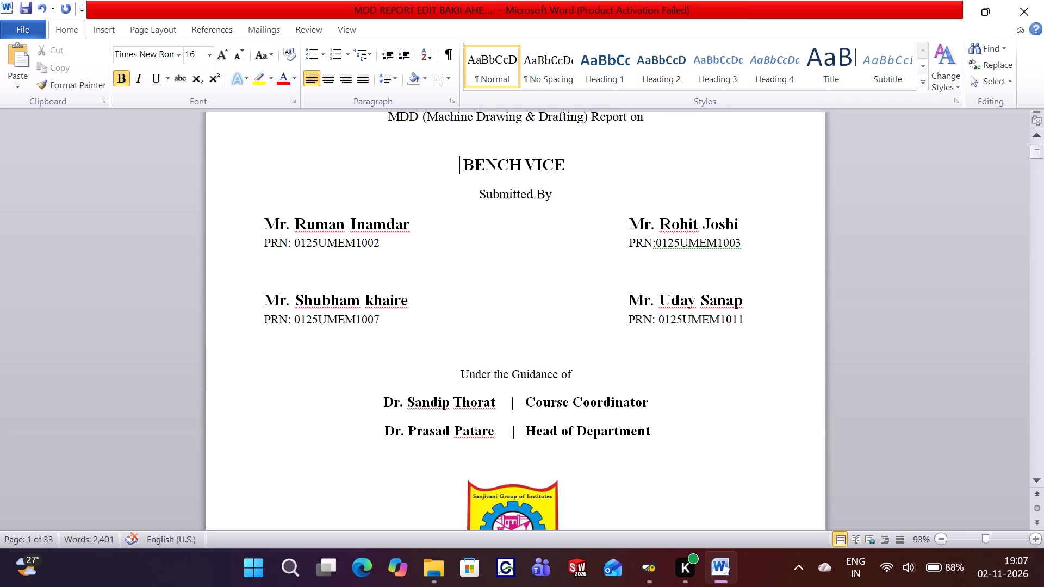
Delete the whole Head of Department line, including the name, below the Course Coordinator line on the cover page.
{"action": "left_click", "coordinate": [667, 428]}
{"action": "key", "text": "BackSpace"}
{"action": "key", "text": "BackSpace"}
{"action": "key", "text": "BackSpace"}
{"action": "key", "text": "BackSpace"}
{"action": "key", "text": "BackSpace"}
{"action": "key", "text": "BackSpace"}
{"action": "key", "text": "BackSpace"}
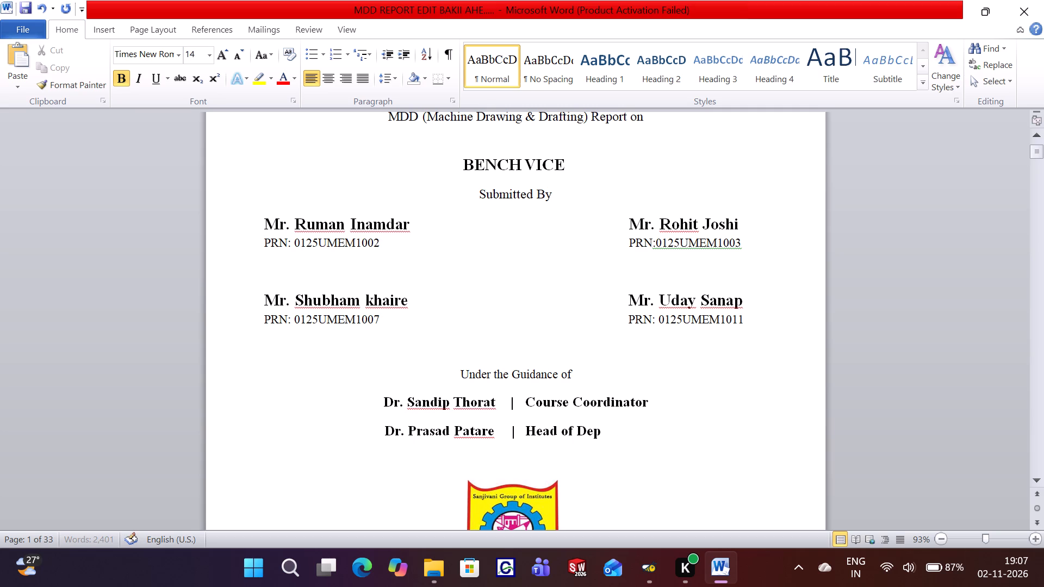
{"action": "key", "text": "BackSpace"}
{"action": "key", "text": "BackSpace"}
{"action": "key", "text": "BackSpace"}
{"action": "key", "text": "BackSpace"}
{"action": "key", "text": "BackSpace"}
{"action": "key", "text": "BackSpace"}
{"action": "key", "text": "BackSpace"}
{"action": "key", "text": "BackSpace"}
{"action": "key", "text": "BackSpace"}
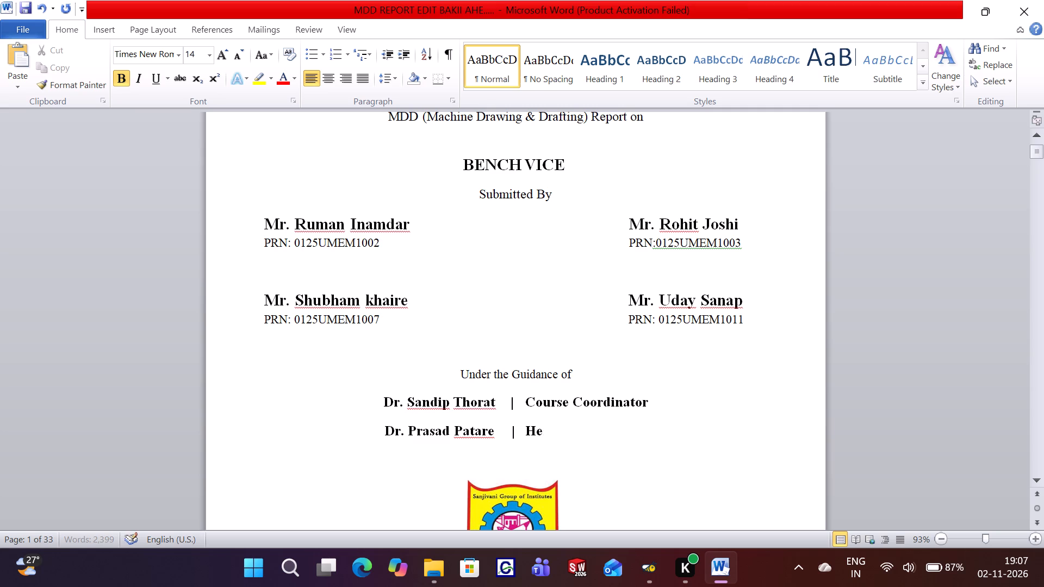
{"action": "key", "text": "BackSpace"}
{"action": "key", "text": "BackSpace"}
{"action": "key", "text": "BackSpace"}
{"action": "key", "text": "BackSpace"}
{"action": "key", "text": "BackSpace"}
{"action": "key", "text": "BackSpace"}
{"action": "key", "text": "BackSpace"}
{"action": "key", "text": "BackSpace"}
{"action": "key", "text": "BackSpace"}
{"action": "key", "text": "BackSpace"}
{"action": "key", "text": "BackSpace"}
{"action": "key", "text": "BackSpace"}
{"action": "key", "text": "BackSpace"}
{"action": "key", "text": "BackSpace"}
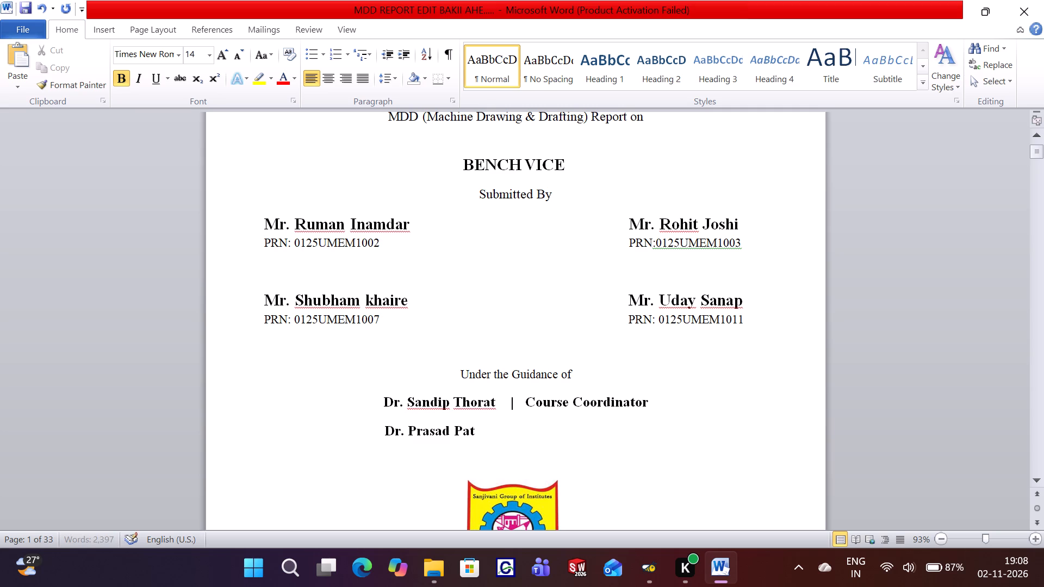
{"action": "key", "text": "BackSpace"}
{"action": "key", "text": "BackSpace"}
{"action": "key", "text": "BackSpace"}
{"action": "key", "text": "BackSpace"}
{"action": "key", "text": "BackSpace"}
{"action": "key", "text": "BackSpace"}
{"action": "key", "text": "BackSpace"}
{"action": "key", "text": "BackSpace"}
{"action": "key", "text": "BackSpace"}
{"action": "key", "text": "BackSpace"}
{"action": "key", "text": "BackSpace"}
{"action": "key", "text": "BackSpace"}
{"action": "key", "text": "BackSpace"}
{"action": "key", "text": "BackSpace"}
{"action": "key", "text": "BackSpace"}
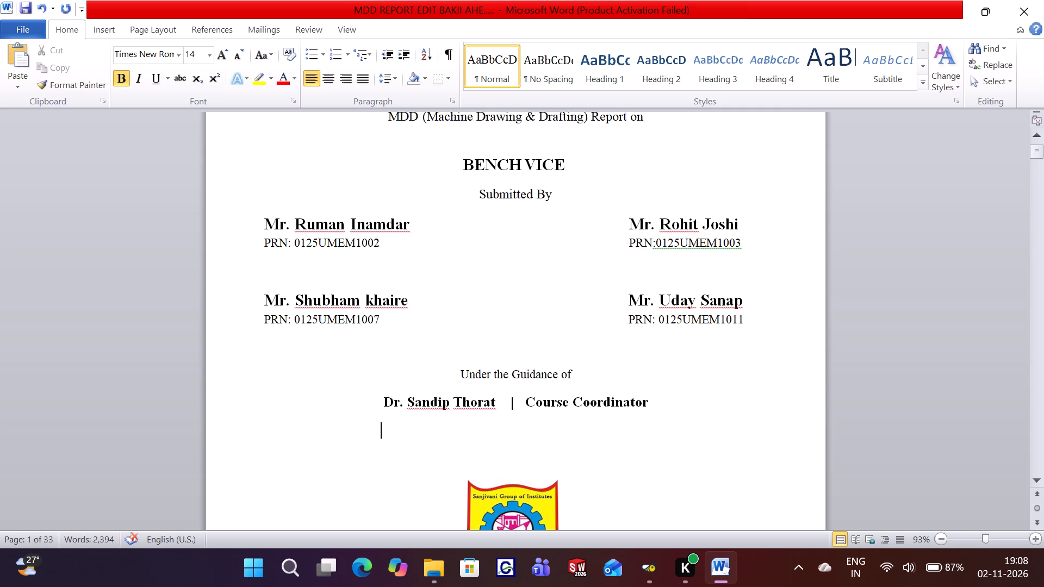
Set the font size of the Course Coordinator line under Under the Guidance of to 16.
{"action": "left_click_drag", "start_coordinate": [378, 399], "coordinate": [649, 397]}
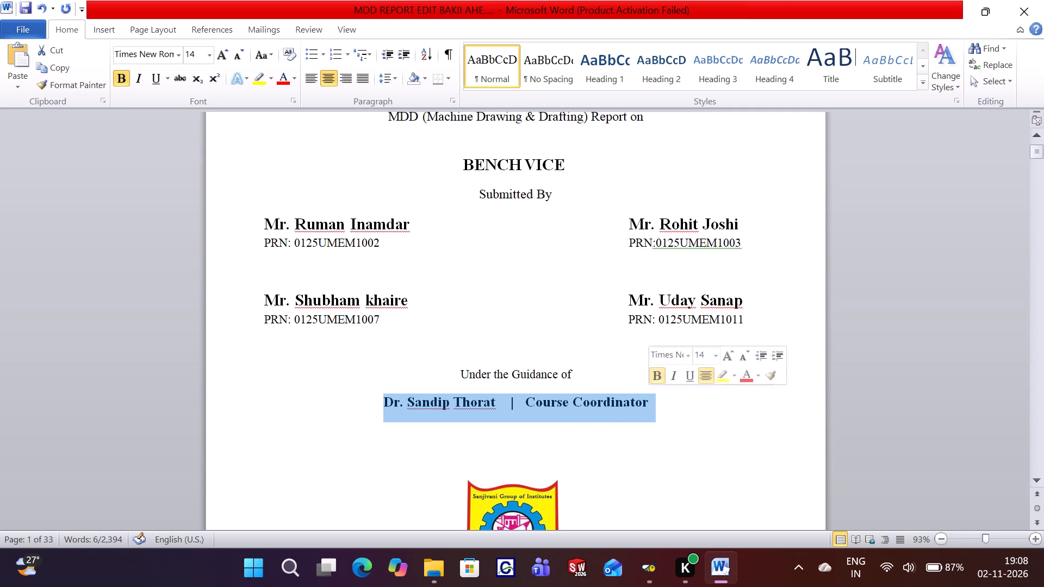
{"action": "left_click", "coordinate": [715, 355]}
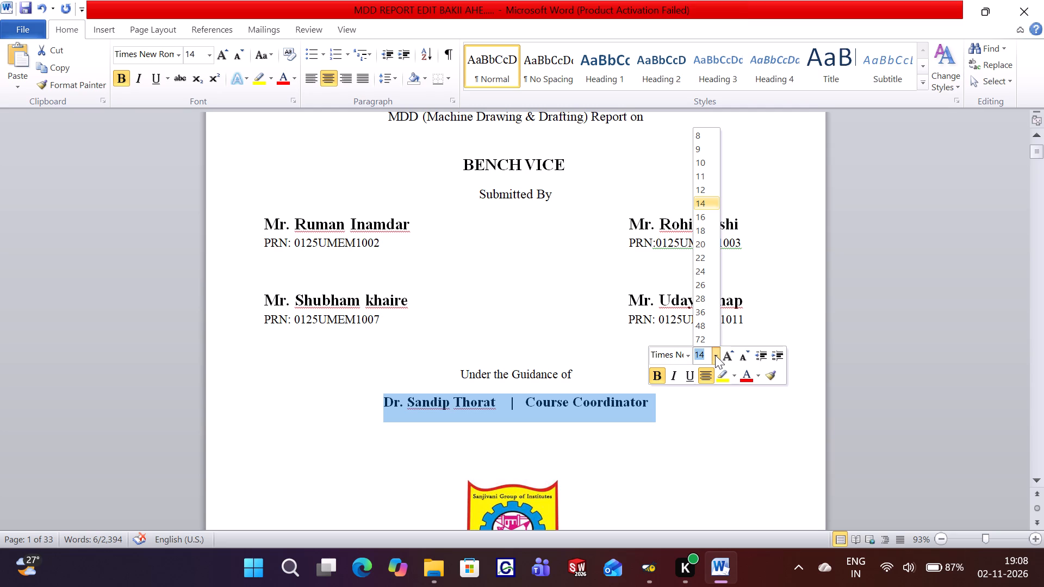
{"action": "left_click", "coordinate": [709, 222]}
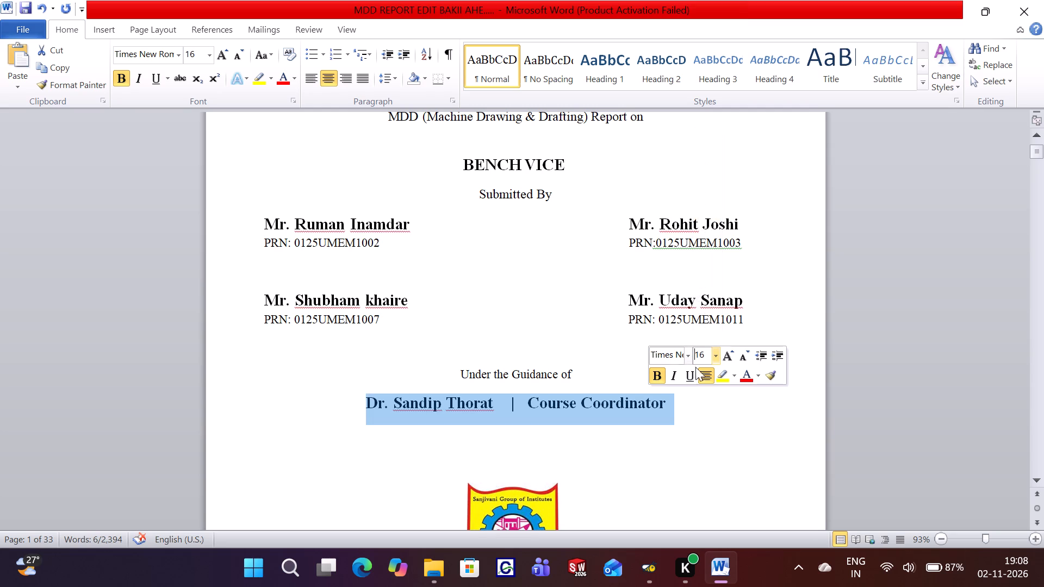
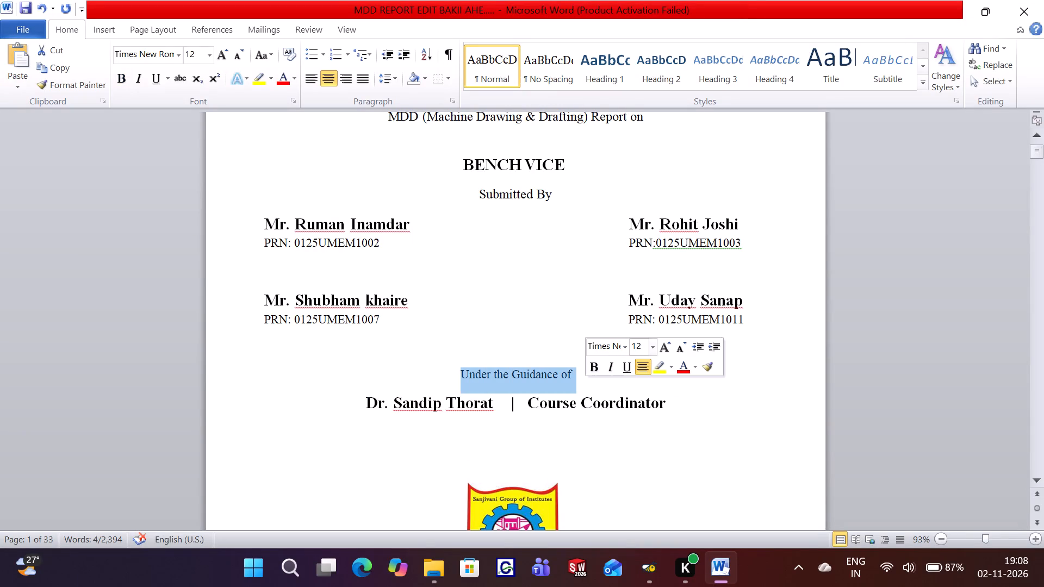
Set the font size of the selected "Under the Guidance of" line on the cover page to 14.
{"action": "left_click", "coordinate": [652, 347]}
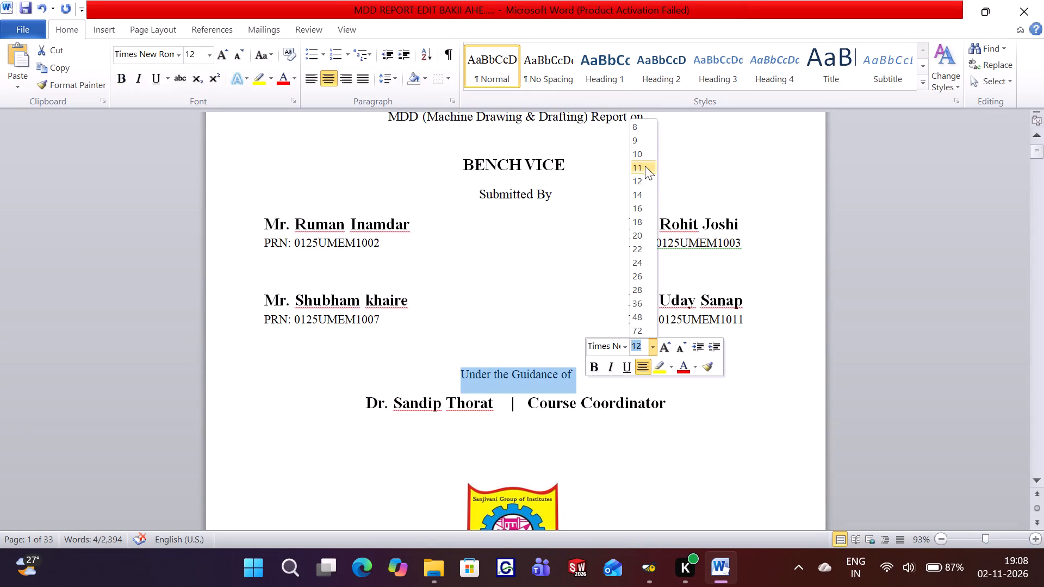
{"action": "left_click", "coordinate": [640, 193]}
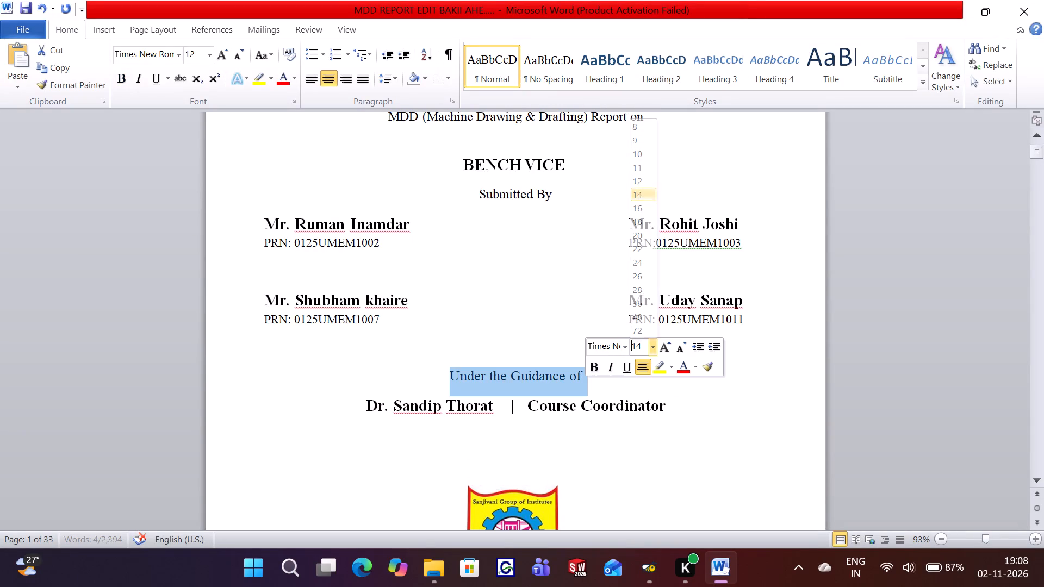
Set the font size of the CERTIFICATE heading on page 2 to 16.
{"action": "scroll", "coordinate": [495, 458], "scroll_direction": "down", "scroll_amount": 4}
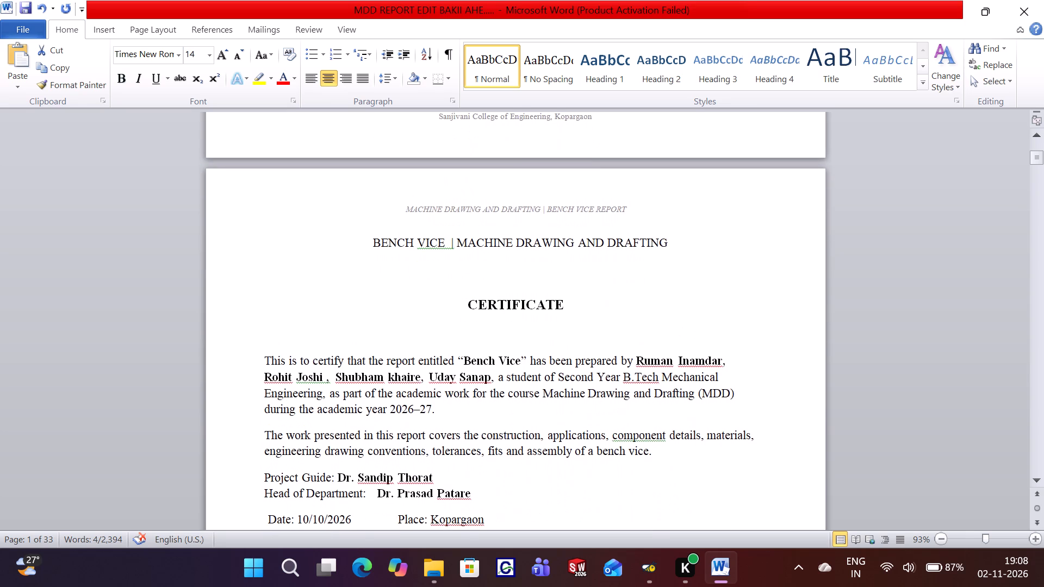
{"action": "scroll", "coordinate": [495, 458], "scroll_direction": "down", "scroll_amount": 1}
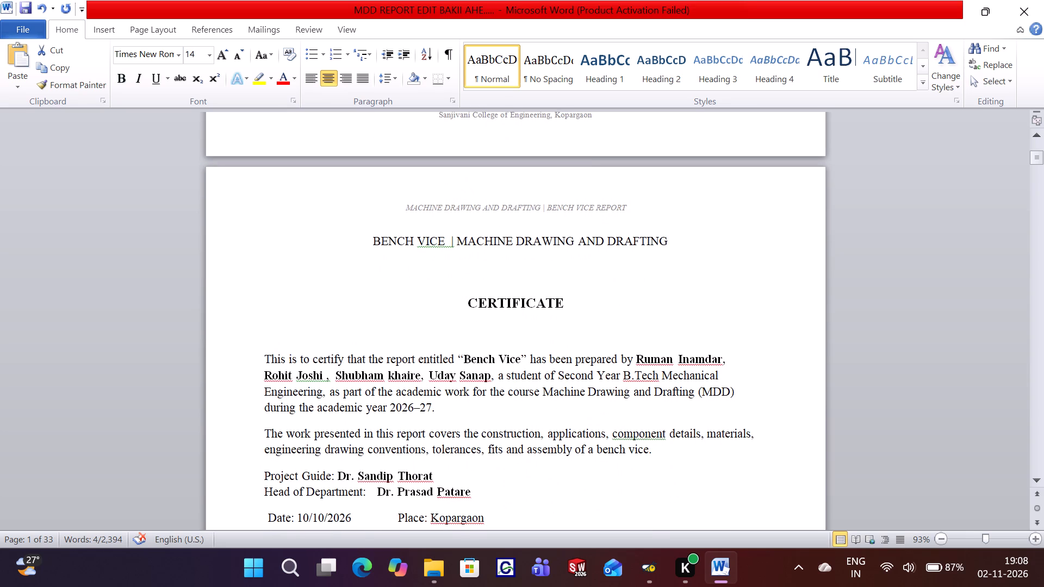
{"action": "left_click_drag", "start_coordinate": [469, 299], "coordinate": [576, 308]}
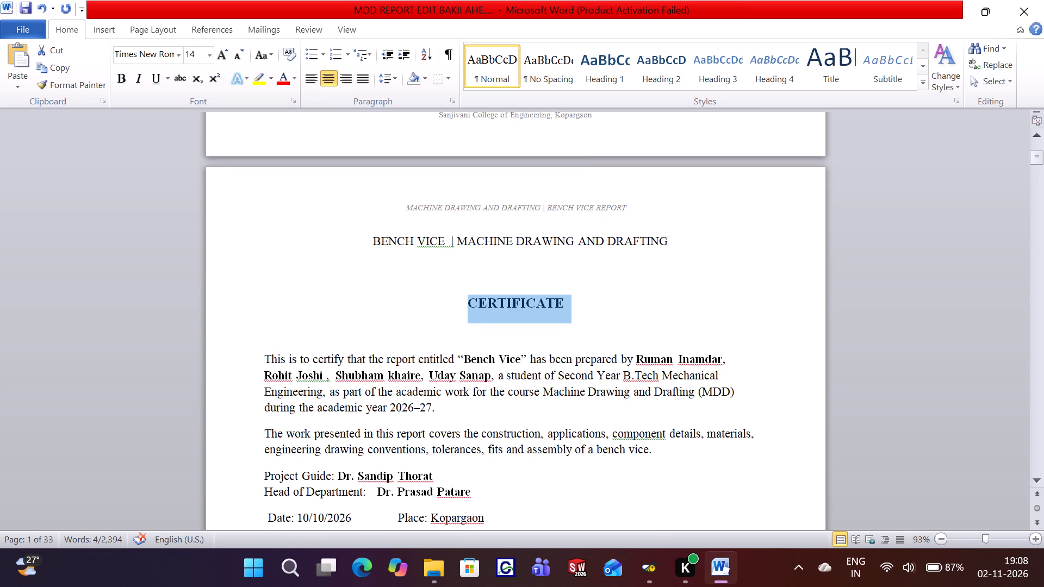
{"action": "left_click_drag", "start_coordinate": [576, 308], "coordinate": [577, 308]}
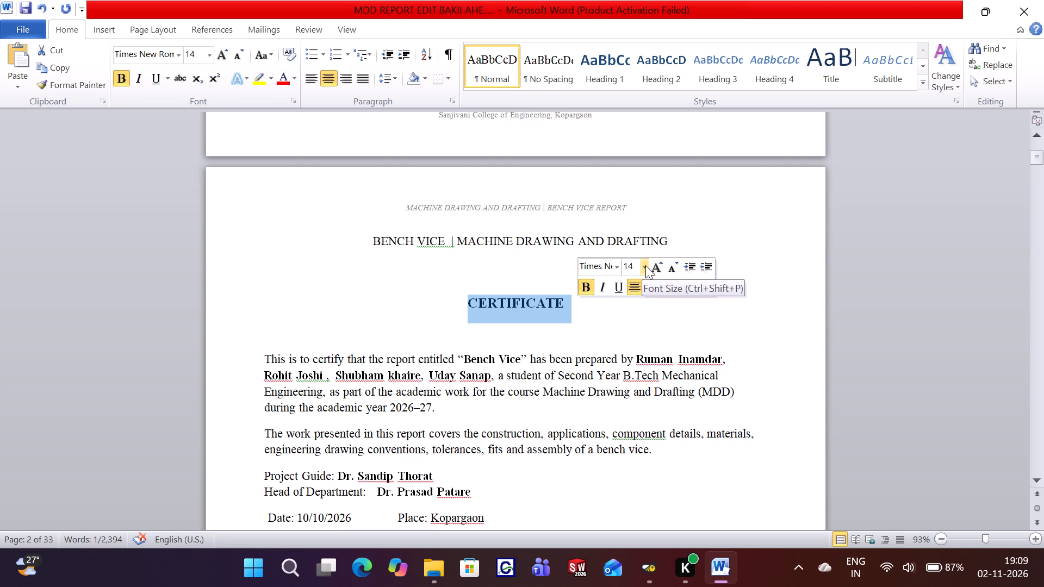
{"action": "left_click", "coordinate": [645, 265]}
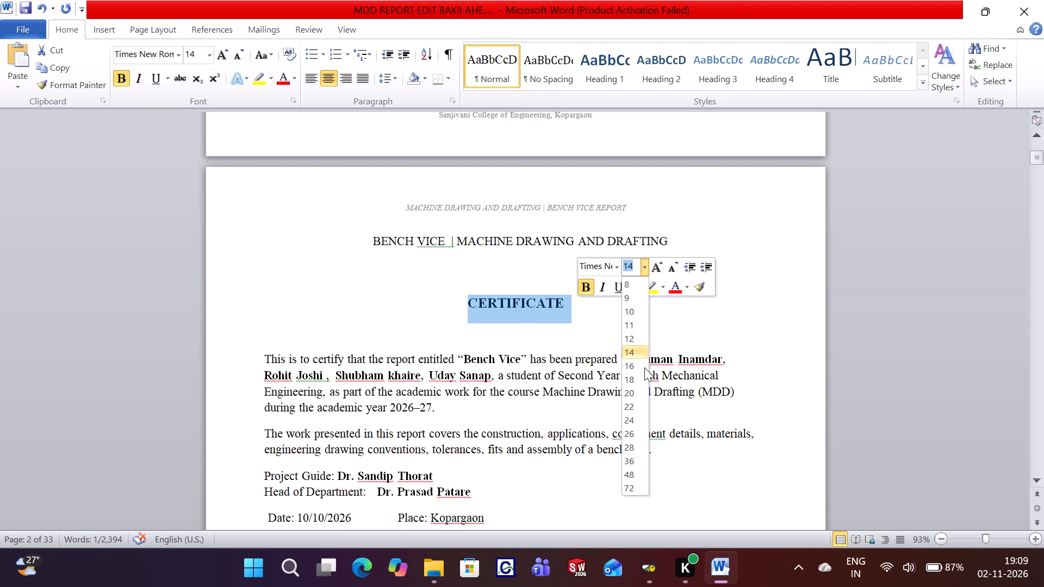
{"action": "left_click", "coordinate": [644, 367]}
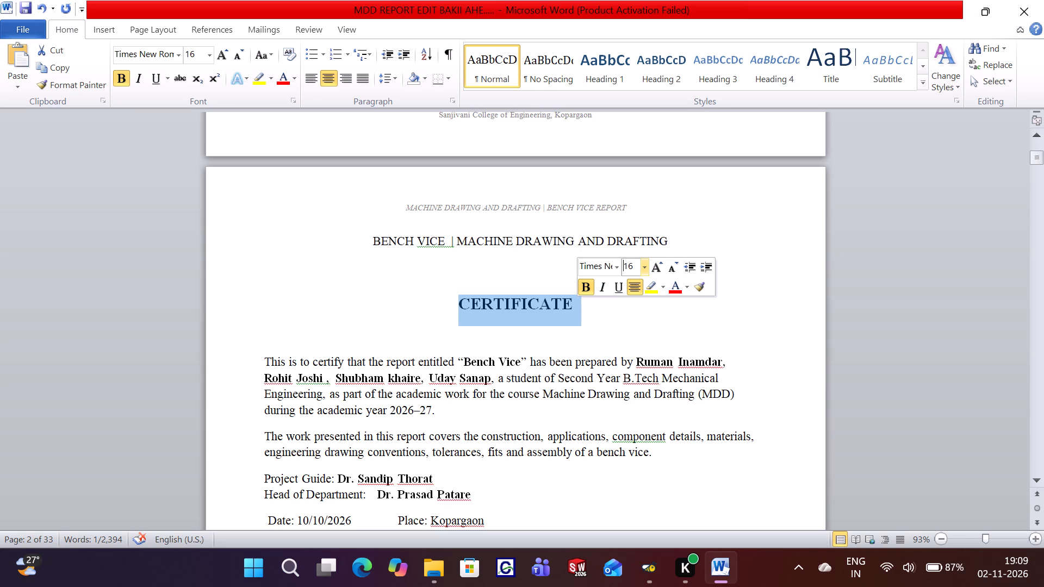
Change the font of the first certificate paragraph and the opening words of the second to Arial Narrow.
{"action": "left_click_drag", "start_coordinate": [262, 353], "coordinate": [416, 432]}
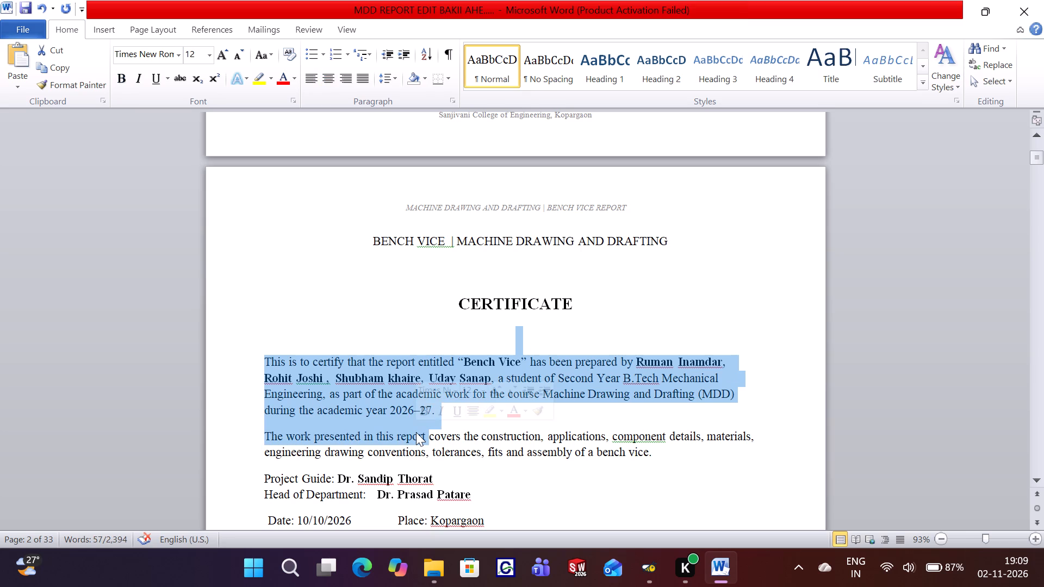
{"action": "left_click", "coordinate": [450, 391]}
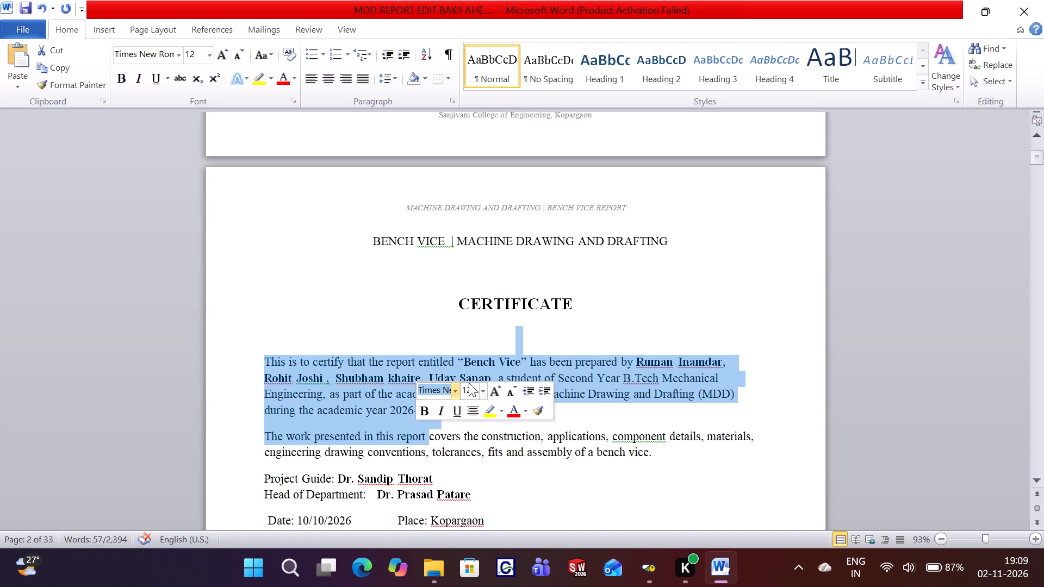
{"action": "left_click", "coordinate": [455, 392]}
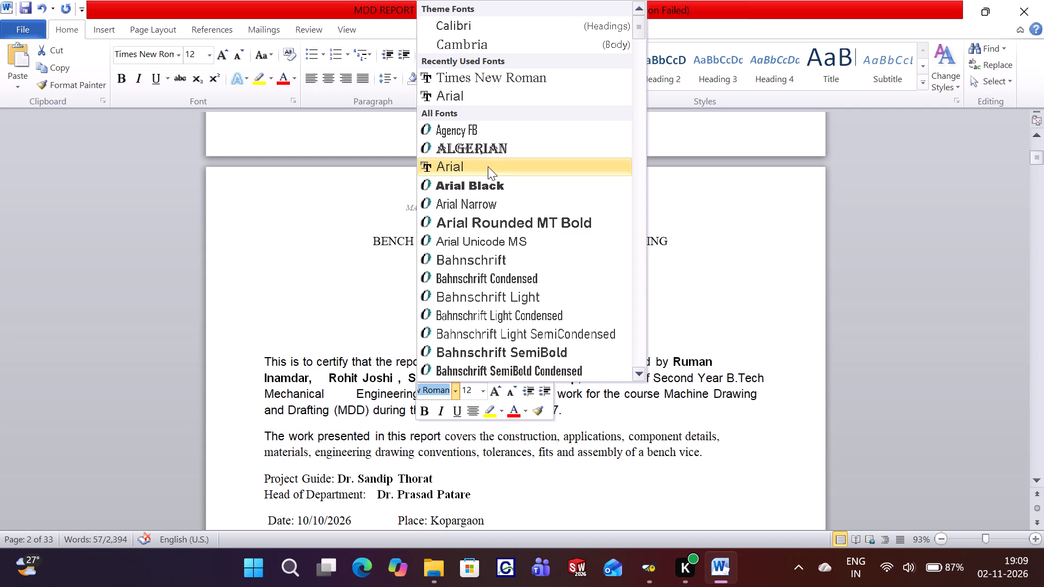
{"action": "left_click", "coordinate": [504, 201]}
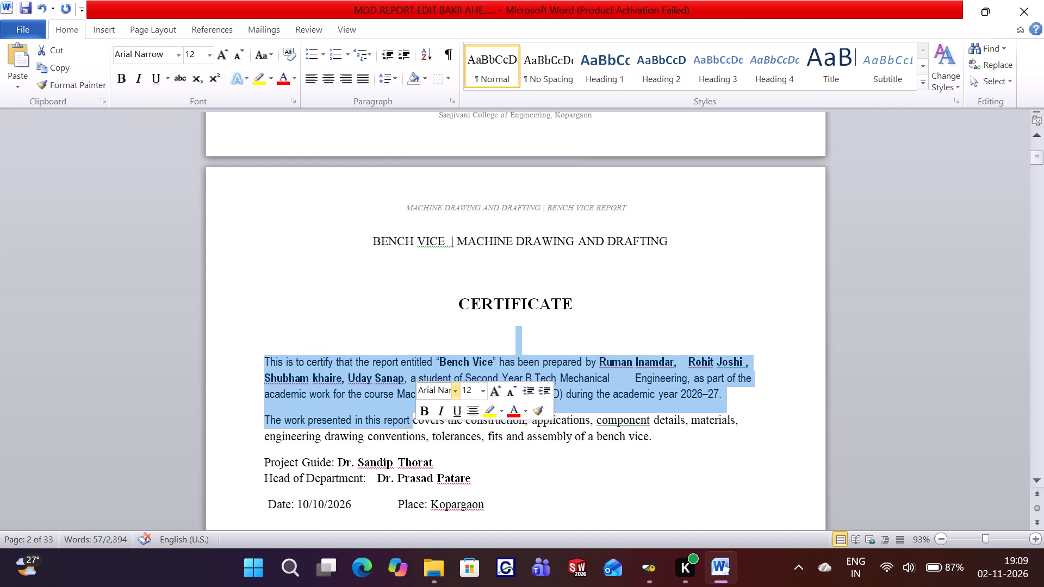
{"action": "left_click", "coordinate": [743, 288]}
Change the font of the whole second certificate paragraph, beginning "The work presented in this report", to Arial Narrow.
{"action": "scroll", "coordinate": [619, 346], "scroll_direction": "down", "scroll_amount": 1}
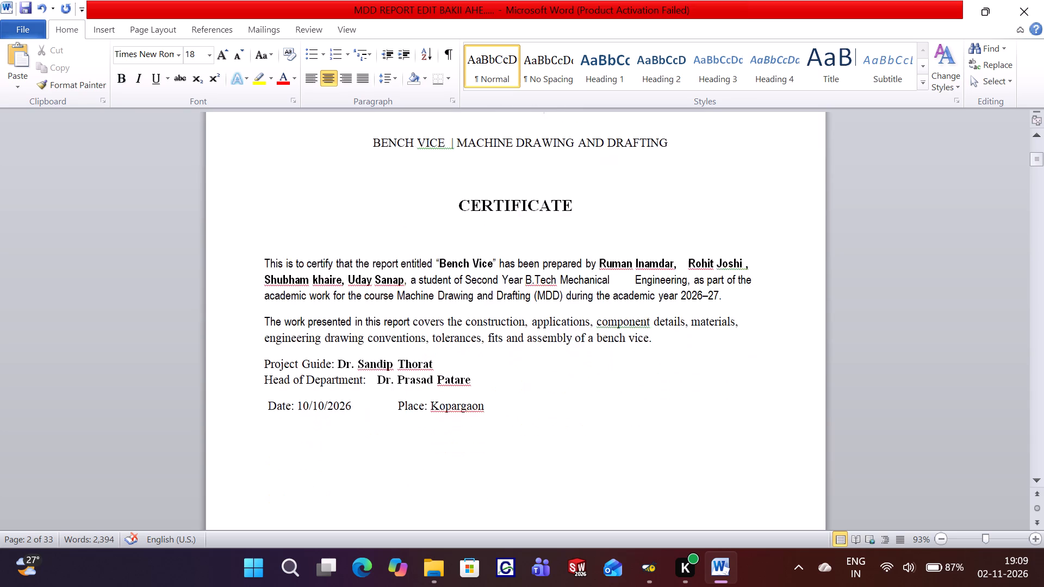
{"action": "scroll", "coordinate": [619, 346], "scroll_direction": "down", "scroll_amount": 1}
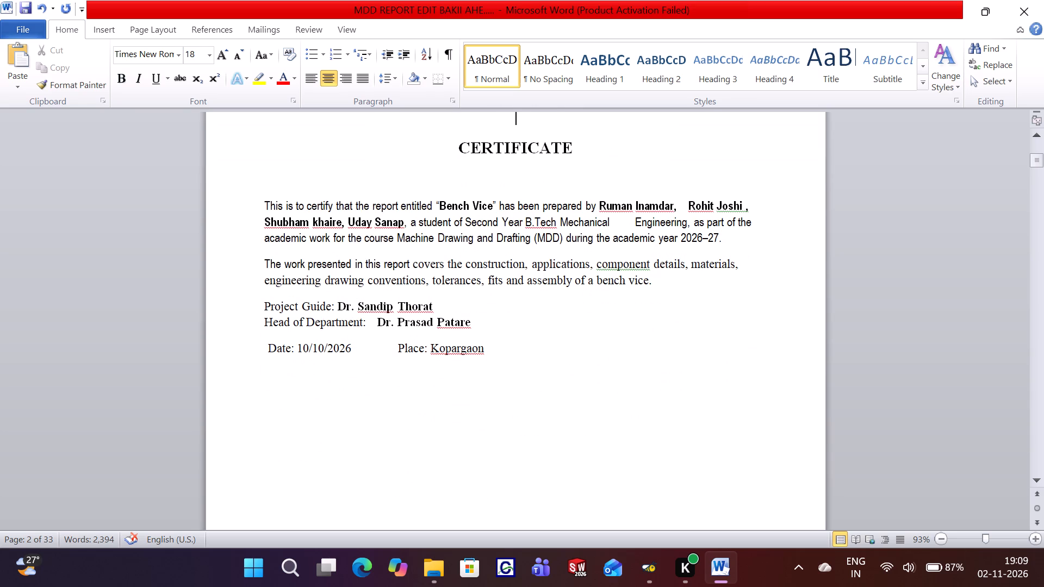
{"action": "left_click_drag", "start_coordinate": [264, 259], "coordinate": [446, 272]}
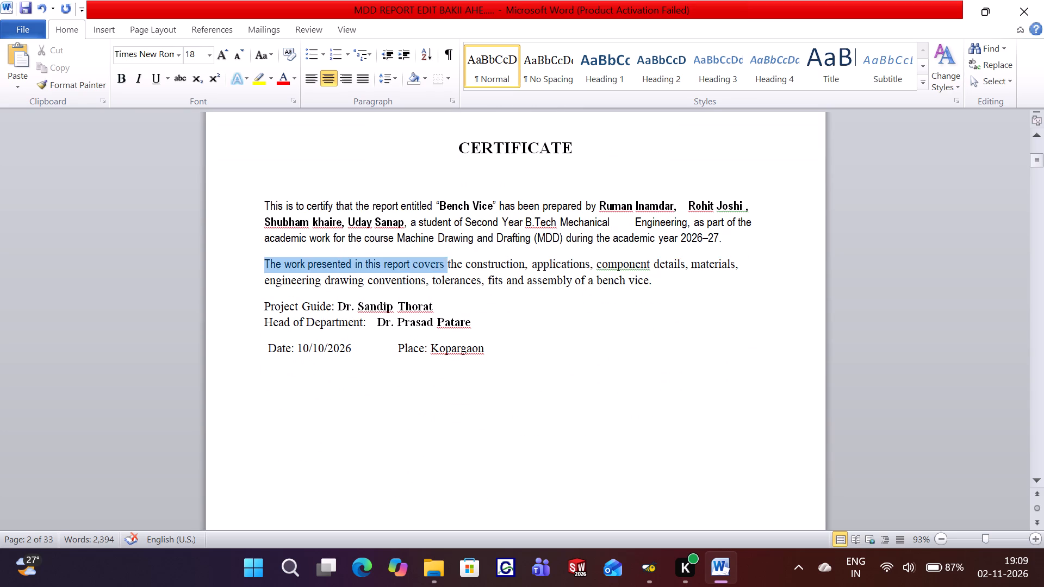
{"action": "left_click_drag", "start_coordinate": [446, 272], "coordinate": [701, 286]}
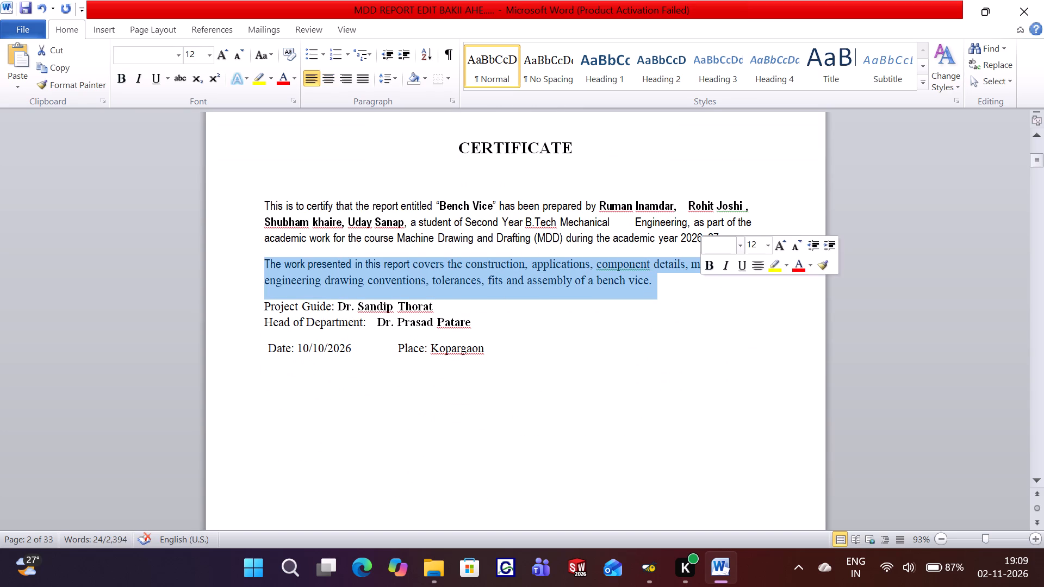
{"action": "left_click", "coordinate": [744, 252]}
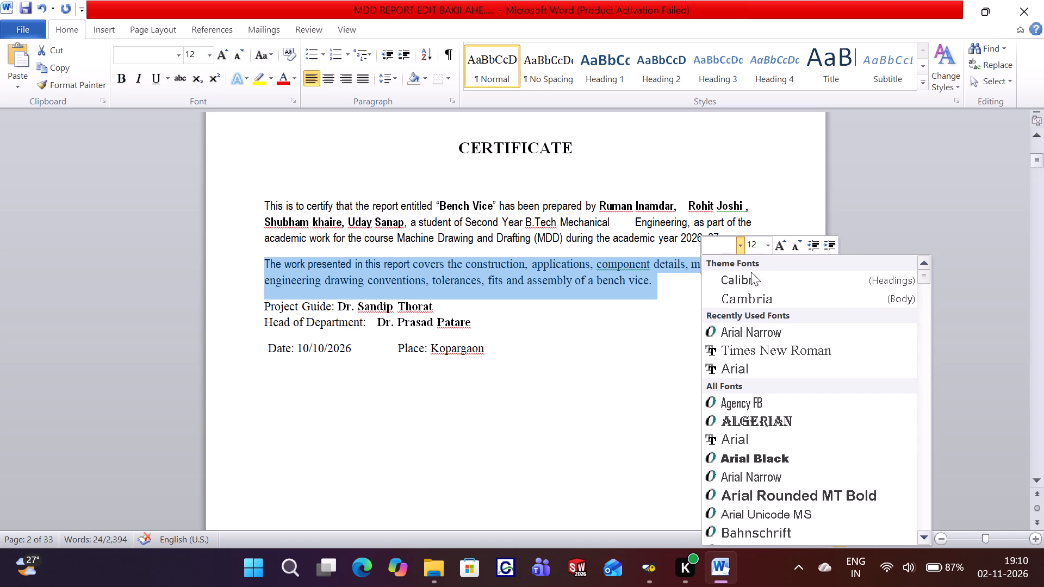
Apply Arial Narrow to the selected second certificate paragraph, beginning "The work presented in this report".
{"action": "left_click", "coordinate": [754, 471]}
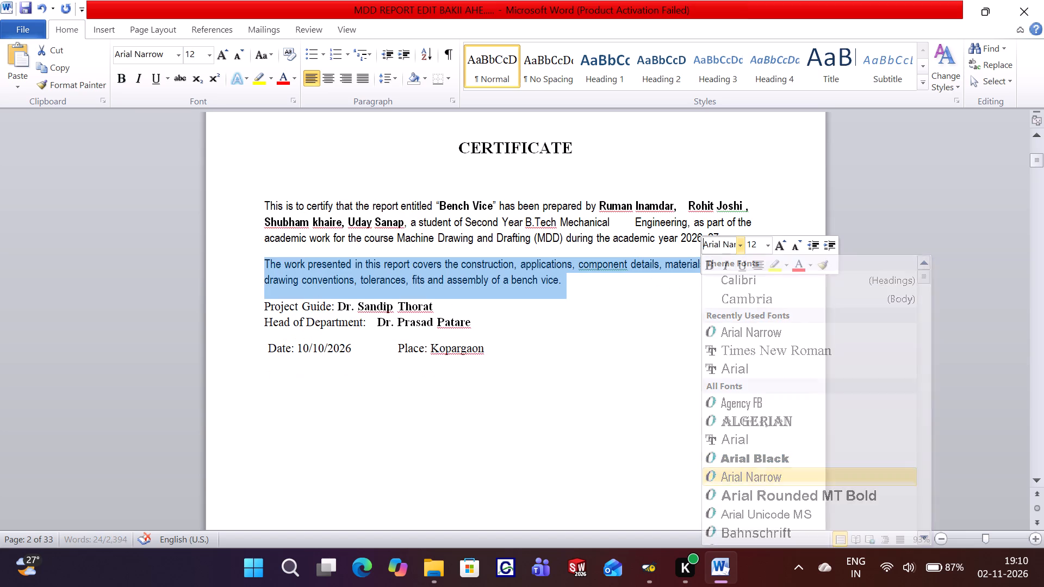
{"action": "left_click", "coordinate": [579, 385]}
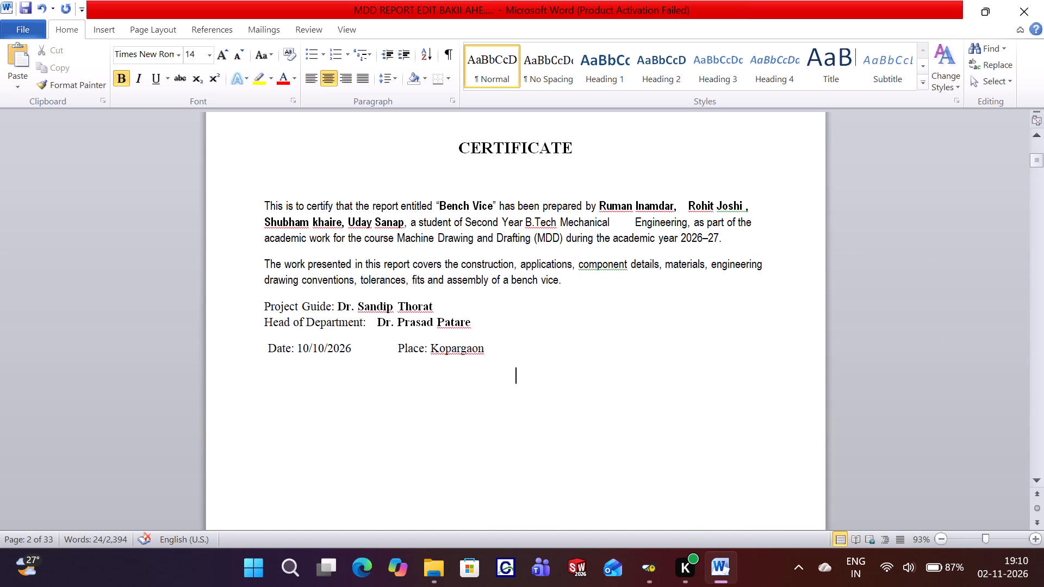
Delete the entire "Head of Department" line below the Project Guide line on the certificate page.
{"action": "scroll", "coordinate": [579, 385], "scroll_direction": "down", "scroll_amount": 1}
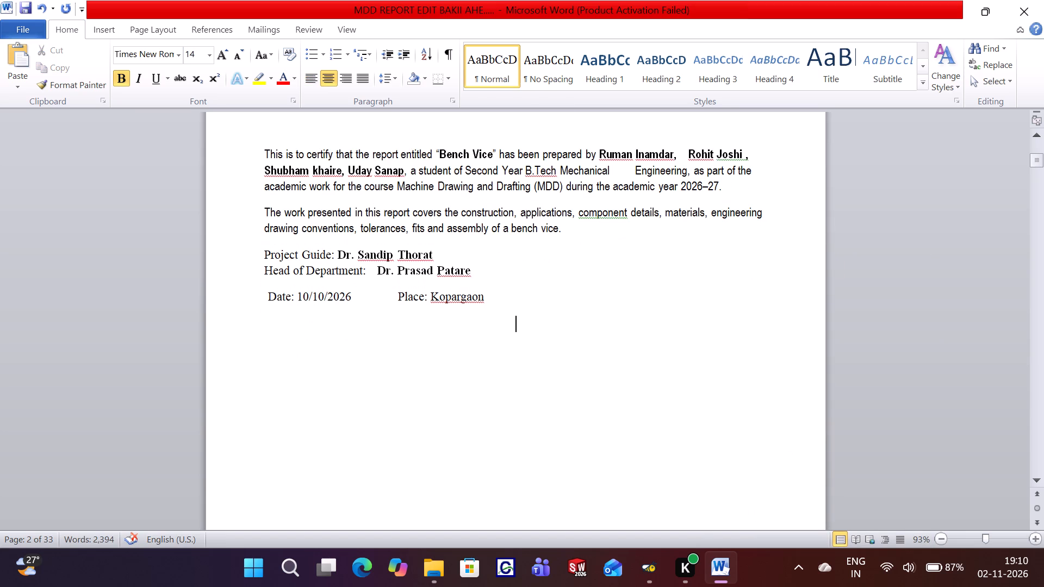
{"action": "left_click", "coordinate": [478, 263]}
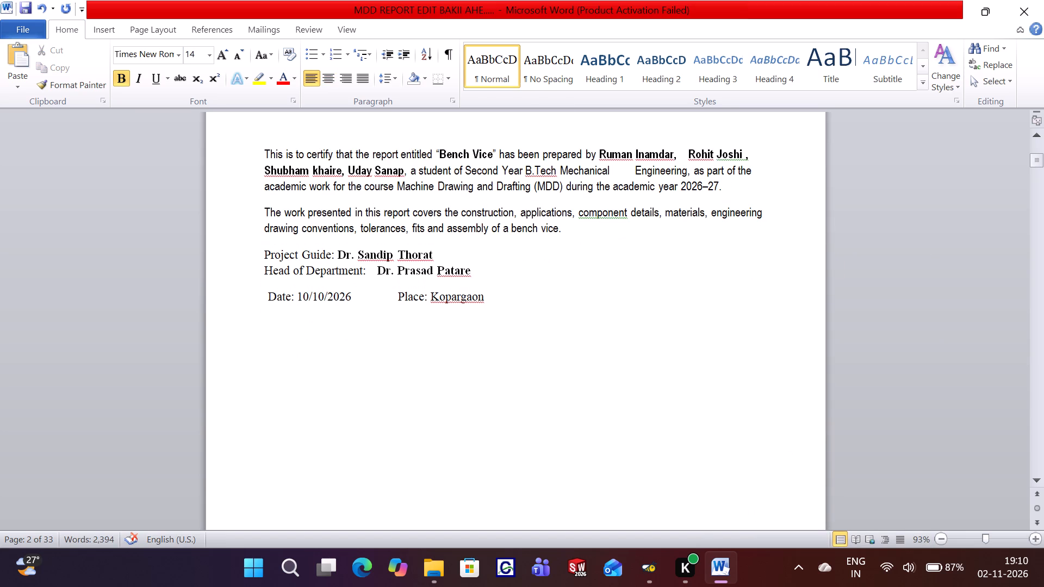
{"action": "left_click", "coordinate": [486, 269]}
{"action": "left_click", "coordinate": [486, 269]}
{"action": "key", "text": "BackSpace"}
{"action": "key", "text": "BackSpace"}
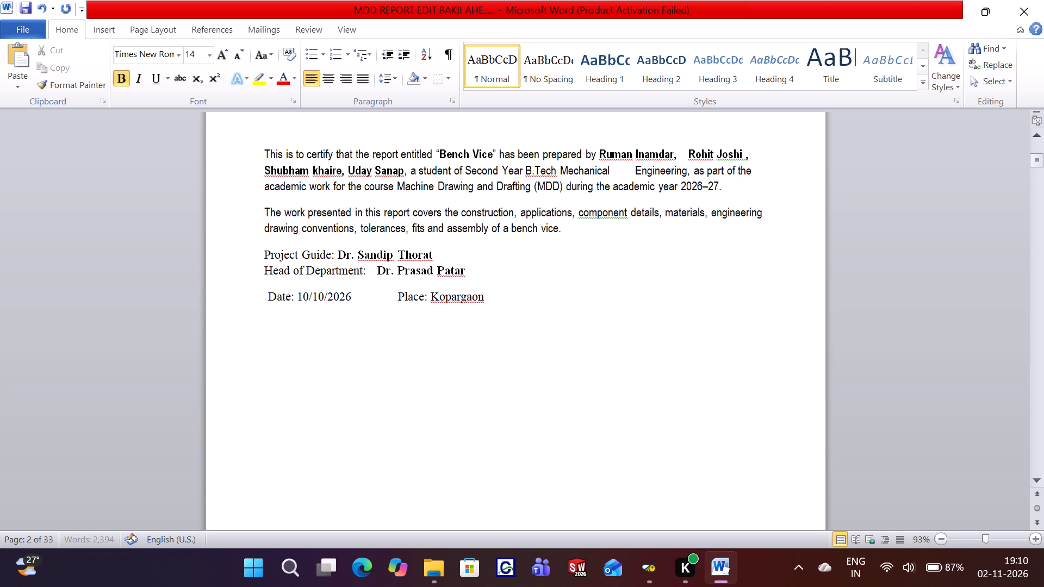
{"action": "key", "text": "BackSpace"}
{"action": "key", "text": "BackSpace"}
{"action": "key", "text": "BackSpace"}
{"action": "key", "text": "BackSpace"}
{"action": "key", "text": "BackSpace"}
{"action": "key", "text": "BackSpace"}
{"action": "key", "text": "BackSpace"}
{"action": "key", "text": "BackSpace"}
{"action": "key", "text": "BackSpace"}
{"action": "key", "text": "BackSpace"}
{"action": "key", "text": "BackSpace"}
{"action": "key", "text": "BackSpace"}
{"action": "key", "text": "BackSpace"}
{"action": "key", "text": "BackSpace"}
{"action": "key", "text": "BackSpace"}
{"action": "key", "text": "BackSpace"}
{"action": "key", "text": "BackSpace"}
{"action": "key", "text": "BackSpace"}
{"action": "key", "text": "BackSpace"}
{"action": "key", "text": "BackSpace"}
{"action": "key", "text": "BackSpace"}
{"action": "key", "text": "BackSpace"}
{"action": "key", "text": "BackSpace"}
{"action": "key", "text": "BackSpace"}
{"action": "key", "text": "BackSpace"}
{"action": "key", "text": "BackSpace"}
{"action": "key", "text": "BackSpace"}
{"action": "key", "text": "BackSpace"}
{"action": "key", "text": "BackSpace"}
{"action": "key", "text": "BackSpace"}
{"action": "key", "text": "BackSpace"}
{"action": "key", "text": "BackSpace"}
{"action": "key", "text": "BackSpace"}
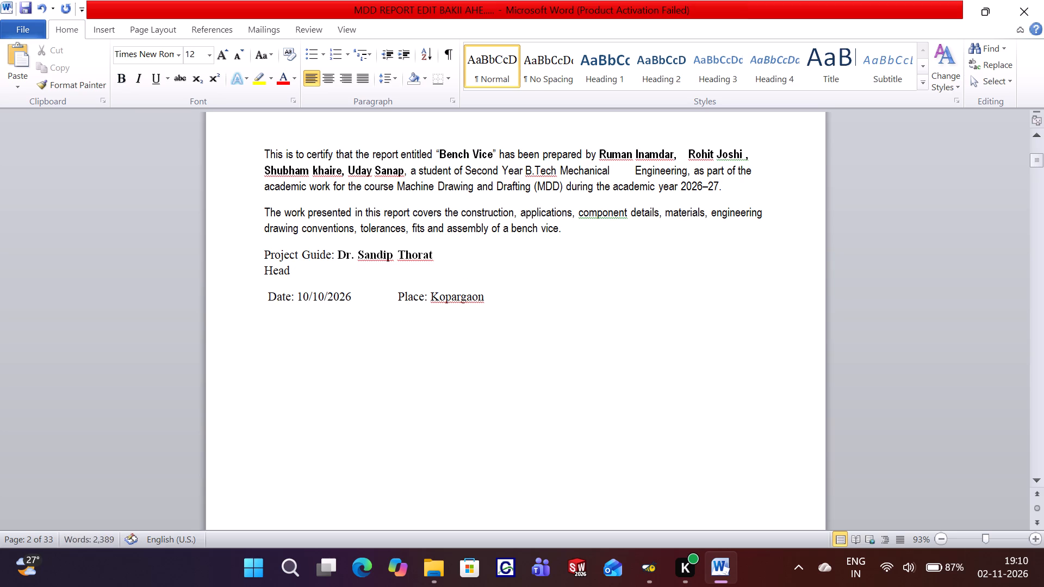
{"action": "key", "text": "BackSpace"}
{"action": "key", "text": "BackSpace"}
{"action": "key", "text": "BackSpace"}
{"action": "key", "text": "BackSpace"}
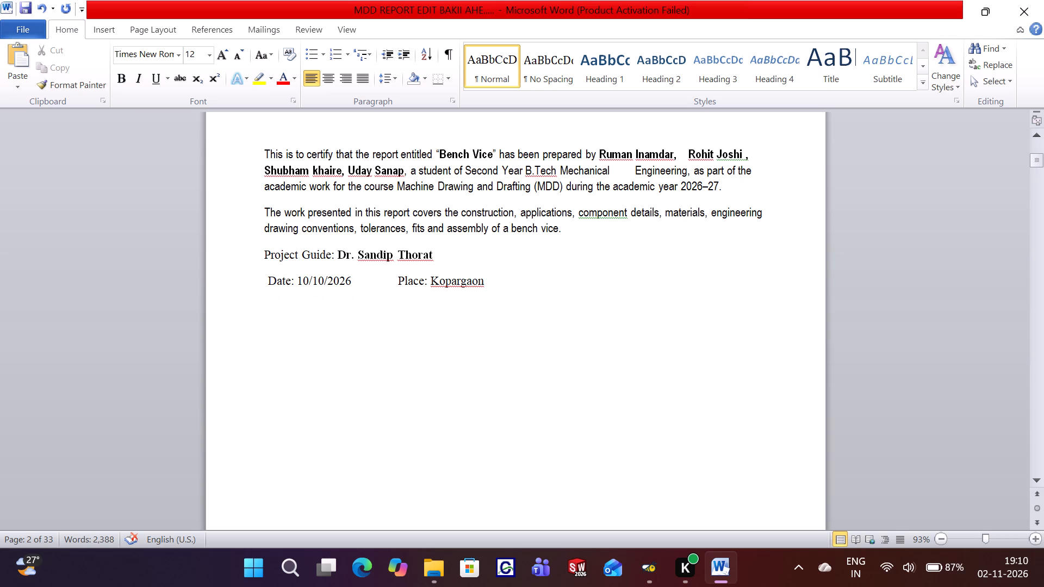
Widen the gap between the date and "Place: Kopargaon" on the certificate page, shifting the place text further along the line.
{"action": "scroll", "coordinate": [529, 272], "scroll_direction": "down", "scroll_amount": 5}
{"action": "scroll", "coordinate": [529, 272], "scroll_direction": "up", "scroll_amount": 2}
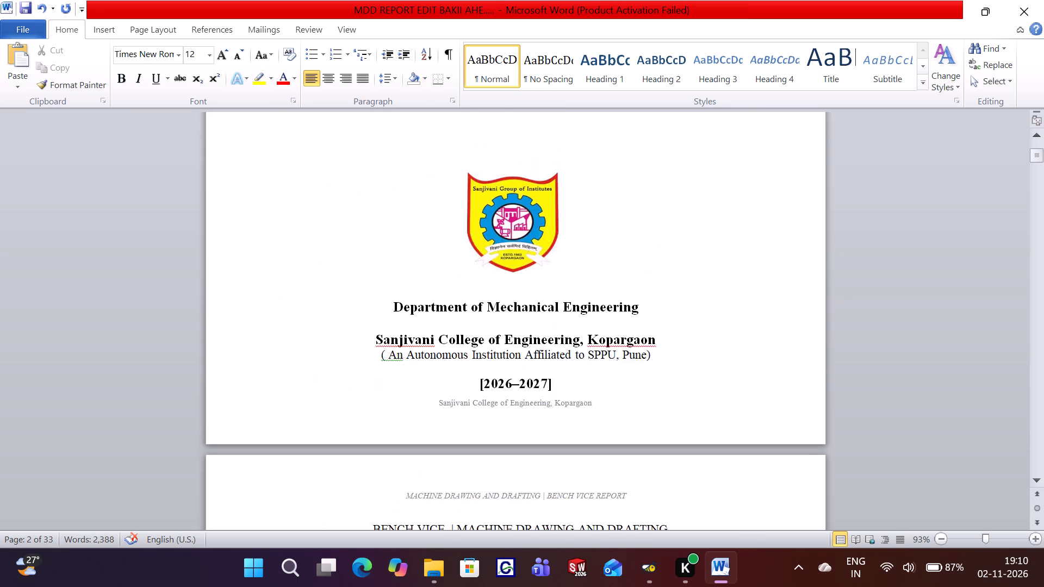
{"action": "scroll", "coordinate": [529, 272], "scroll_direction": "down", "scroll_amount": 5}
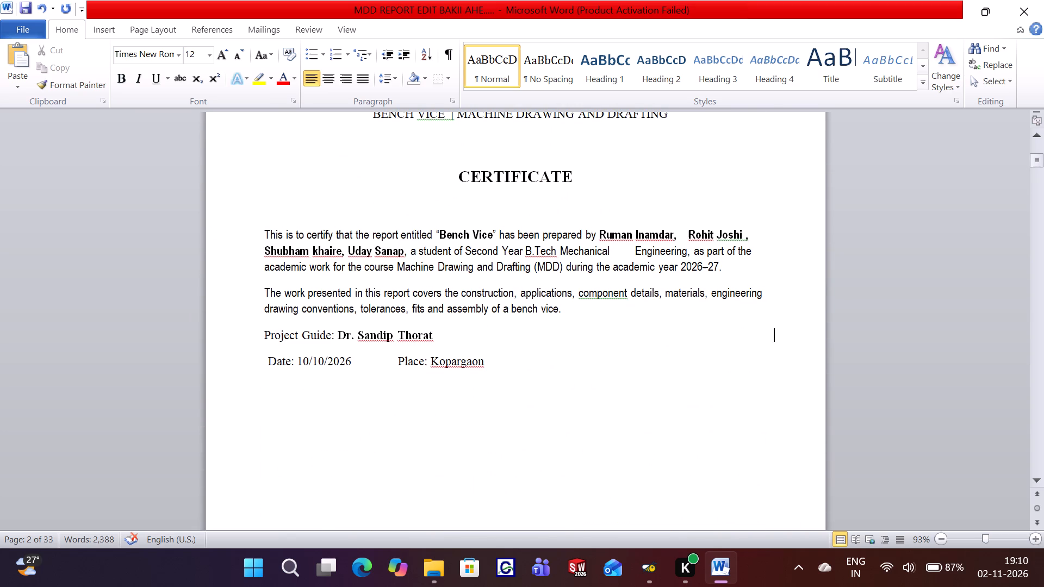
{"action": "scroll", "coordinate": [258, 333], "scroll_direction": "down", "scroll_amount": 1}
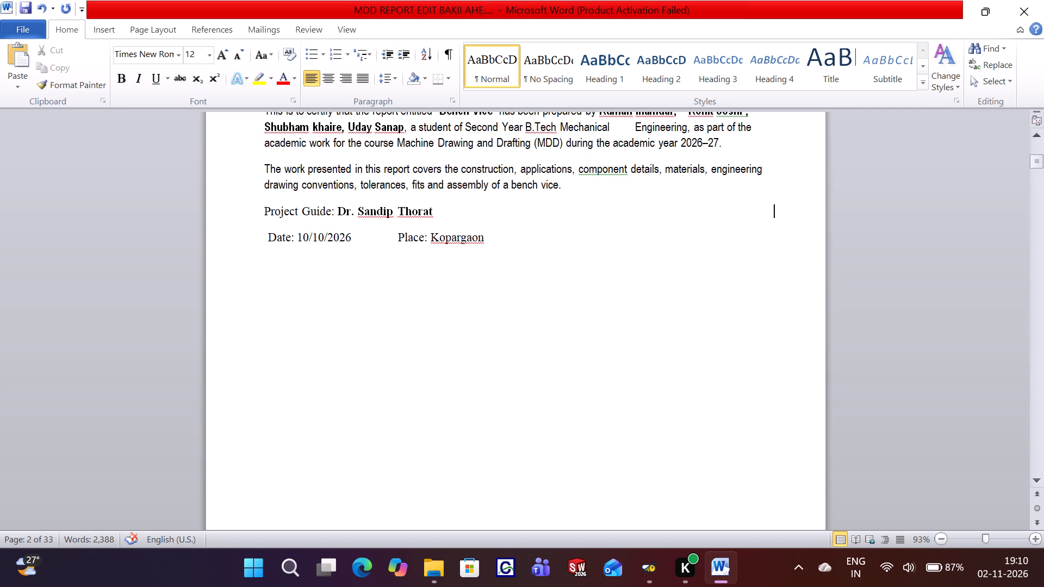
{"action": "left_click", "coordinate": [392, 228]}
{"action": "left_click", "coordinate": [390, 235]}
Insert spaces before "Place: Kopargaon" on the certificate's date line until it reaches the page's right margin.
{"action": "key", "text": "space"}
{"action": "key", "text": "space"}
{"action": "key", "text": "space"}
{"action": "key", "text": "space"}
{"action": "key", "text": "space"}
{"action": "key", "text": "space"}
{"action": "key", "text": "space"}
{"action": "key", "text": "space"}
{"action": "key", "text": "space"}
{"action": "key", "text": "space"}
{"action": "key", "text": "space"}
{"action": "key", "text": "space"}
{"action": "key", "text": "space"}
{"action": "key", "text": "space"}
{"action": "key", "text": "space"}
{"action": "key", "text": "space"}
{"action": "key", "text": "space"}
{"action": "key", "text": "space"}
{"action": "key", "text": "space"}
{"action": "key", "text": "space"}
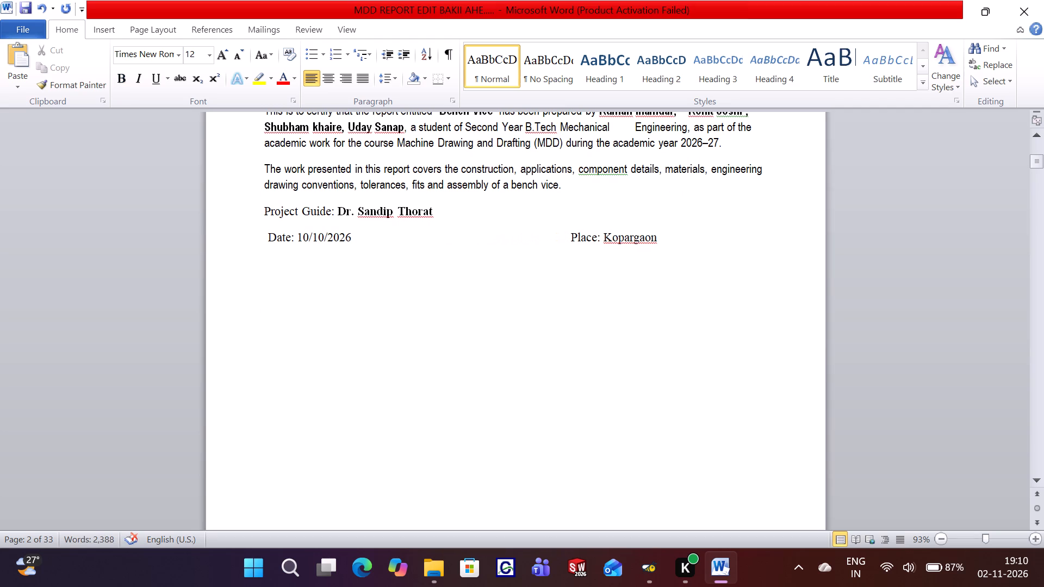
{"action": "key", "text": "space"}
{"action": "key", "text": "space"}
{"action": "key", "text": "space"}
{"action": "key", "text": "space"}
{"action": "key", "text": "space"}
{"action": "key", "text": "space"}
{"action": "key", "text": "space"}
{"action": "key", "text": "space"}
{"action": "key", "text": "space"}
{"action": "key", "text": "space"}
{"action": "key", "text": "space"}
{"action": "key", "text": "space"}
{"action": "key", "text": "space"}
{"action": "key", "text": "space"}
{"action": "key", "text": "space"}
{"action": "key", "text": "space"}
{"action": "key", "text": "space"}
{"action": "key", "text": "space"}
{"action": "key", "text": "space"}
{"action": "key", "text": "space"}
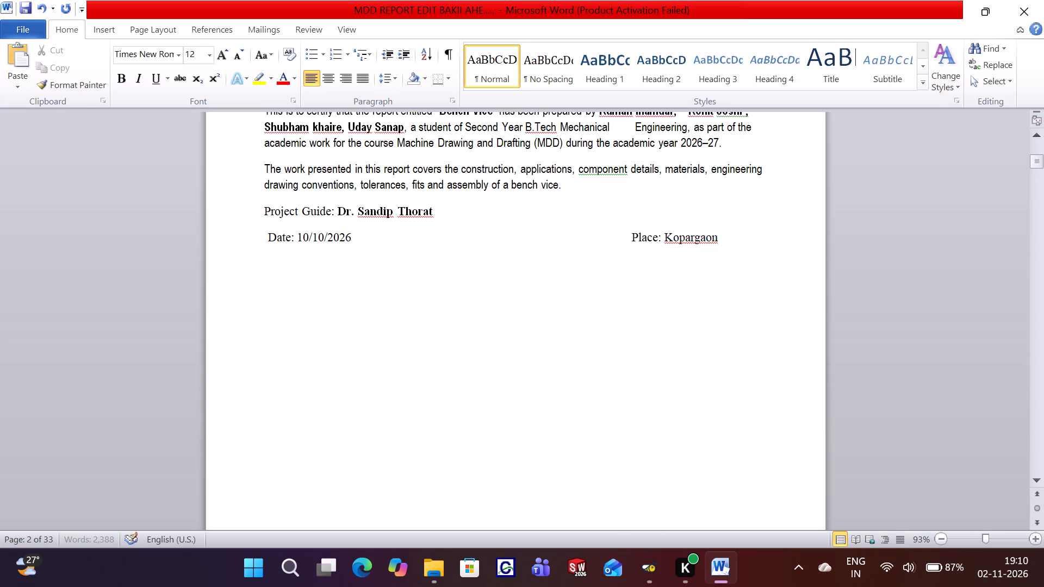
{"action": "key", "text": "space"}
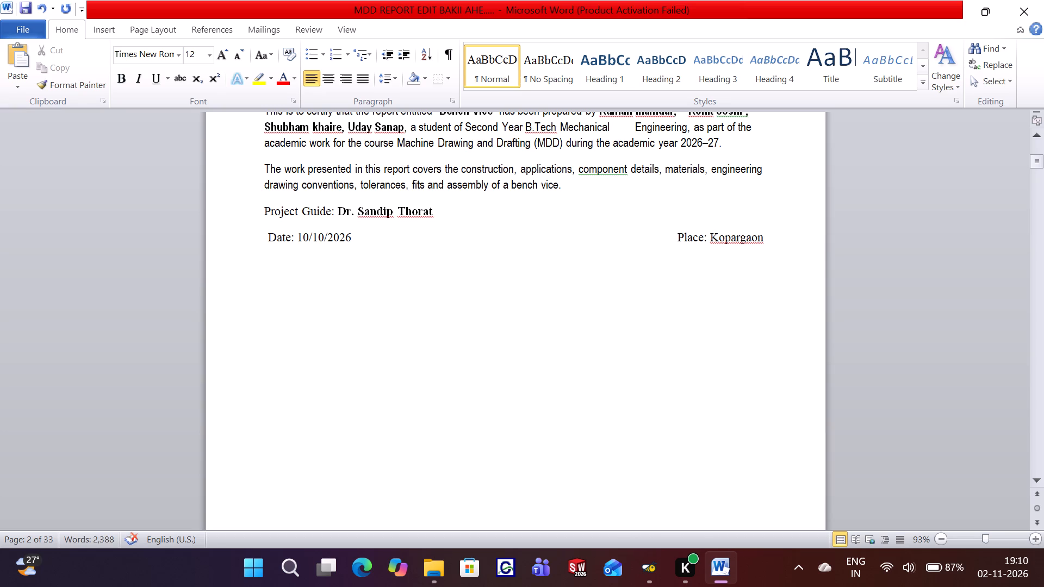
Delete the leading space before "Date: 10/10/2026" so it aligns with the text above.
{"action": "scroll", "coordinate": [390, 235], "scroll_direction": "down", "scroll_amount": 1}
{"action": "scroll", "coordinate": [390, 235], "scroll_direction": "up", "scroll_amount": 4}
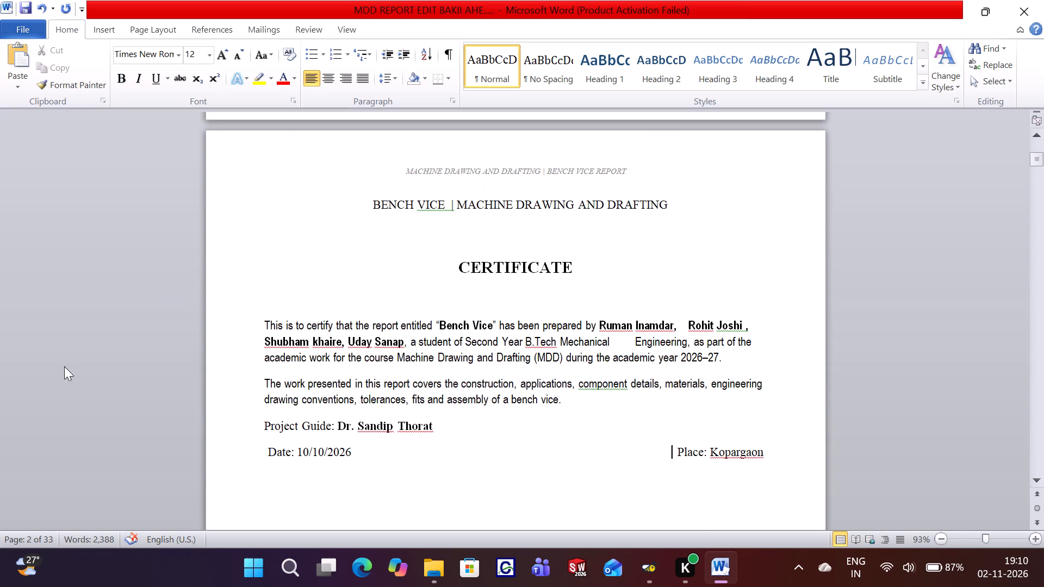
{"action": "left_click", "coordinate": [272, 455]}
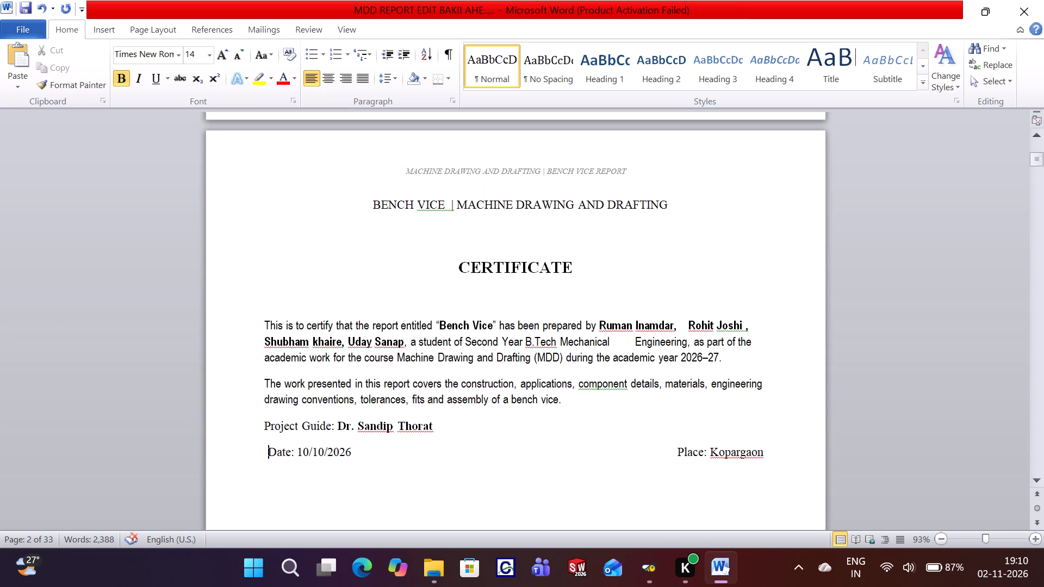
{"action": "key", "text": "BackSpace"}
Fill the first student's row in the evaluation table with Initiative 3, Teamwork 3, Research Contribution 2, Submission 1 and Total 9.
{"action": "scroll", "coordinate": [272, 455], "scroll_direction": "down", "scroll_amount": 2}
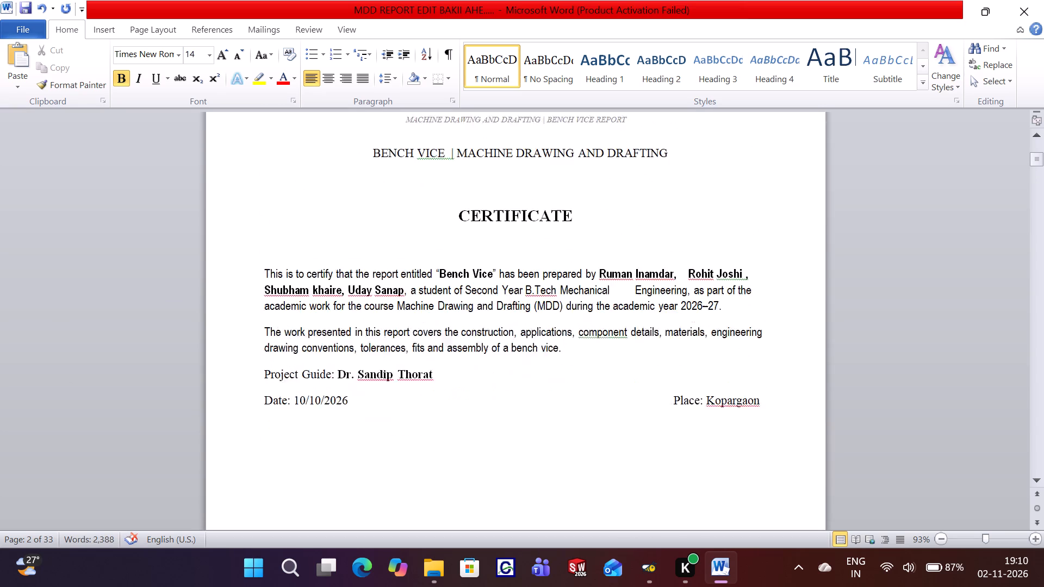
{"action": "scroll", "coordinate": [272, 455], "scroll_direction": "down", "scroll_amount": 4}
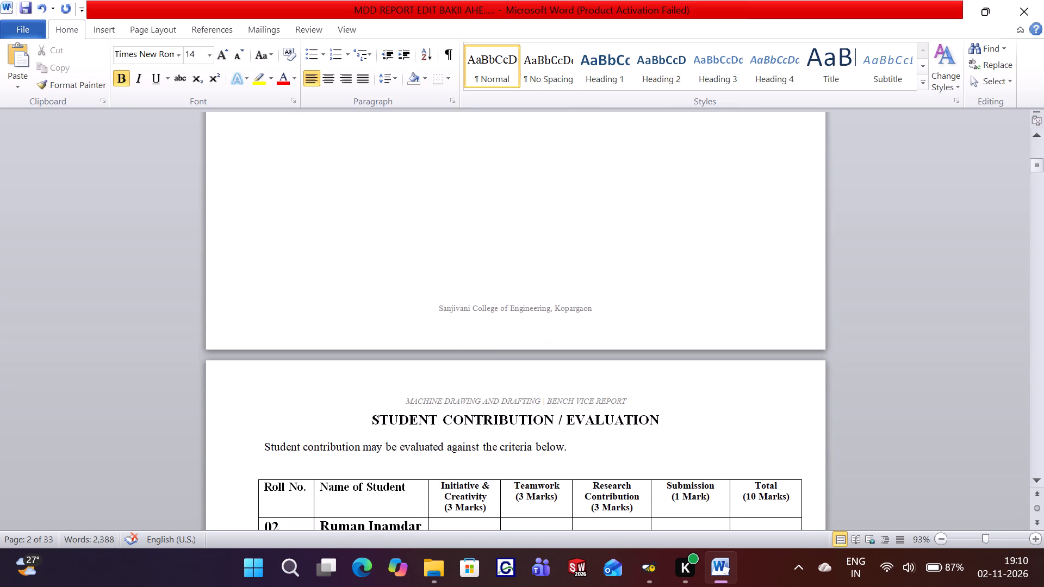
{"action": "scroll", "coordinate": [272, 455], "scroll_direction": "down", "scroll_amount": 2}
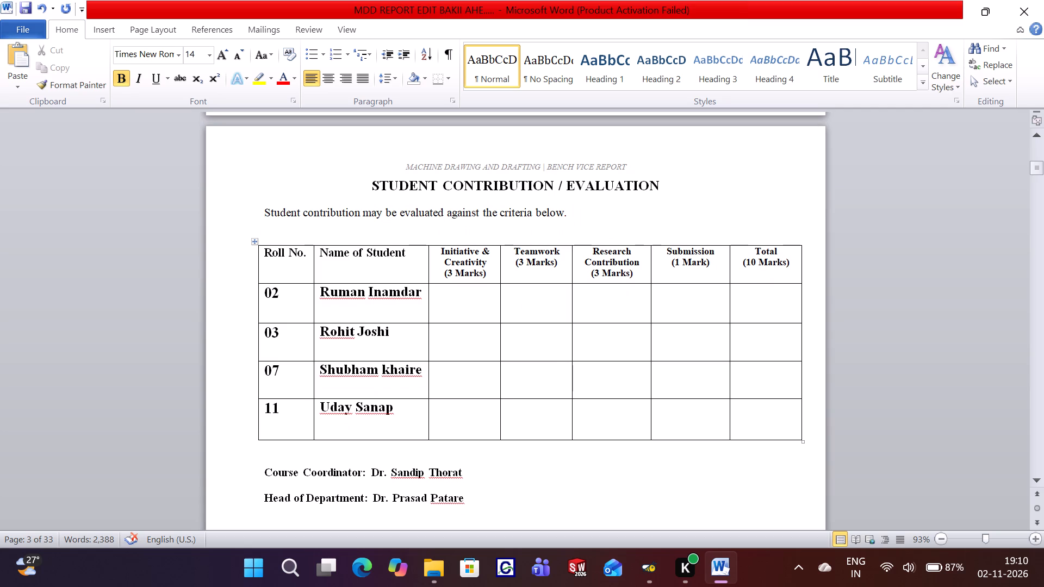
{"action": "left_click", "coordinate": [469, 302]}
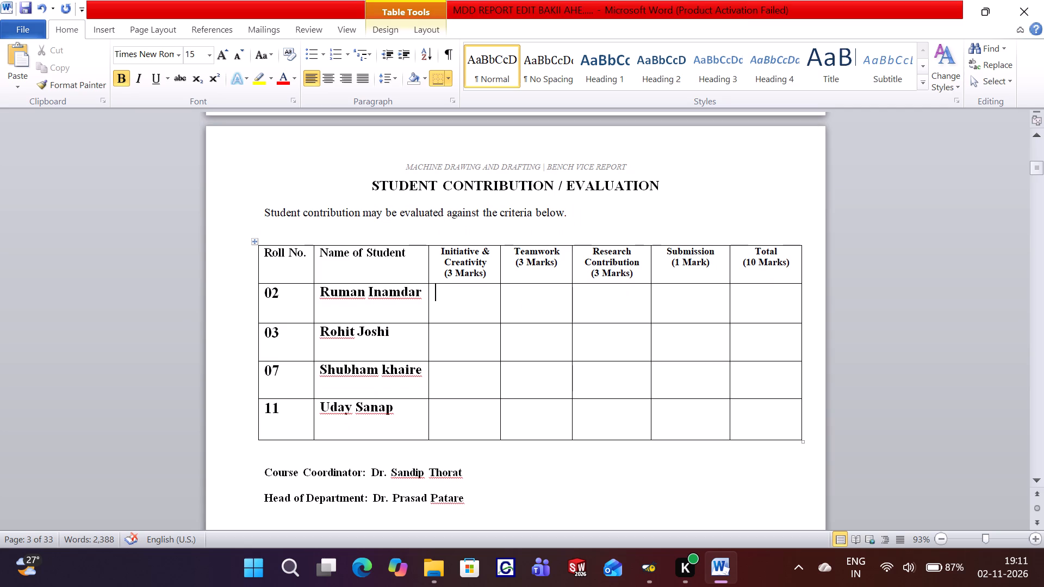
{"action": "key", "text": "3"}
{"action": "left_click", "coordinate": [519, 293]}
{"action": "left_click", "coordinate": [519, 293]}
{"action": "key", "text": "3"}
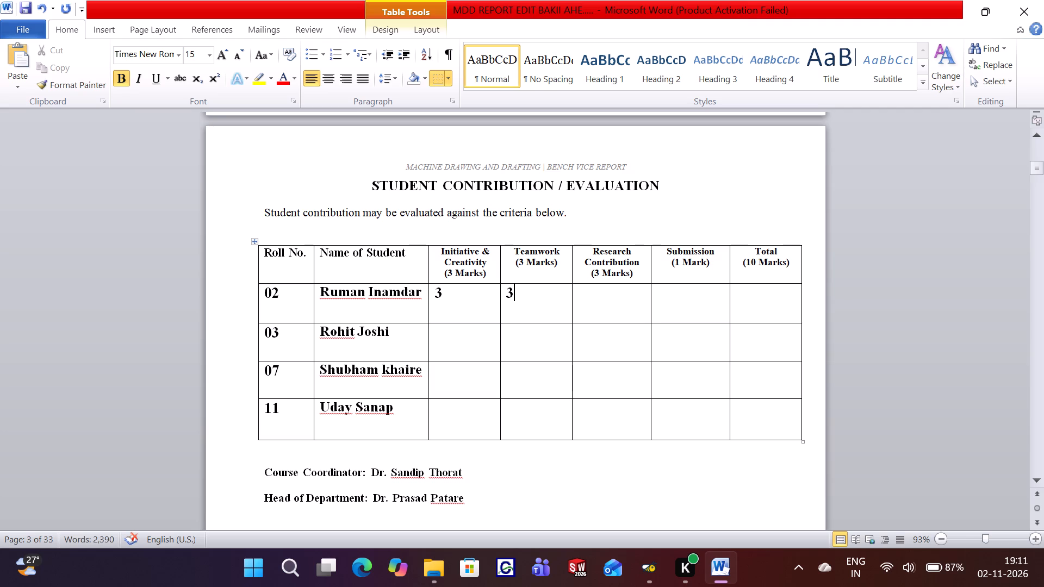
{"action": "left_click", "coordinate": [622, 295]}
{"action": "key", "text": "2"}
{"action": "left_click", "coordinate": [686, 302]}
{"action": "key", "text": "1"}
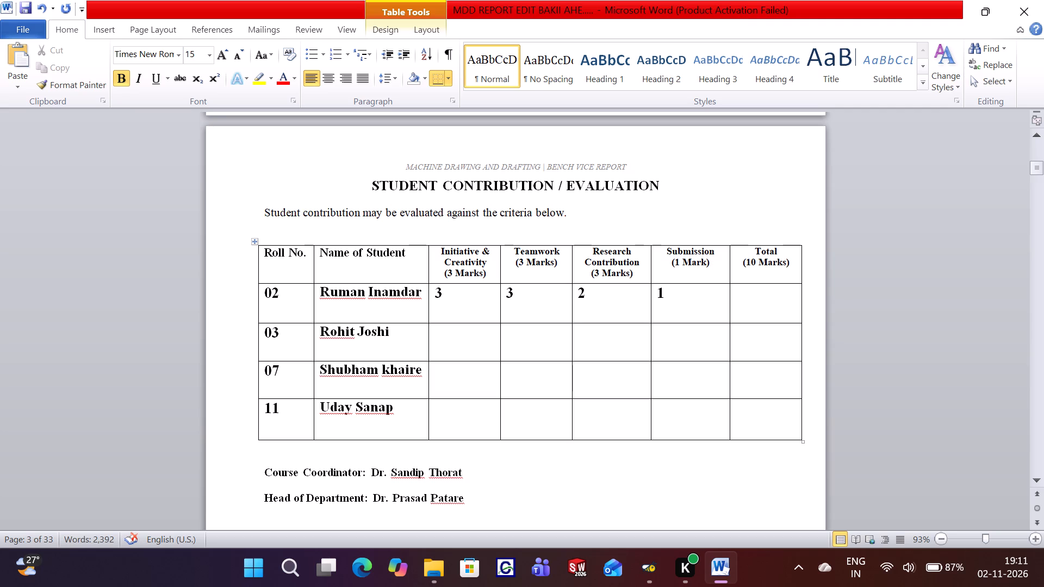
{"action": "left_click", "coordinate": [784, 314]}
{"action": "key", "text": "9"}
Centre each of the five marks in the Roll No. 02 row of the evaluation table within its cell.
{"action": "left_click_drag", "start_coordinate": [452, 292], "coordinate": [423, 293]}
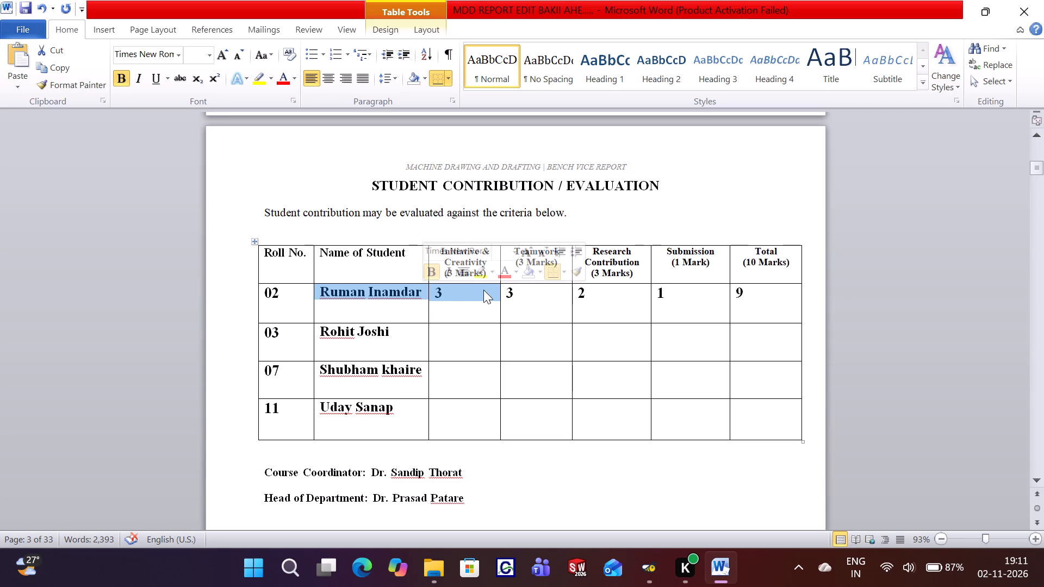
{"action": "left_click", "coordinate": [457, 286]}
{"action": "left_click_drag", "start_coordinate": [457, 286], "coordinate": [430, 289]}
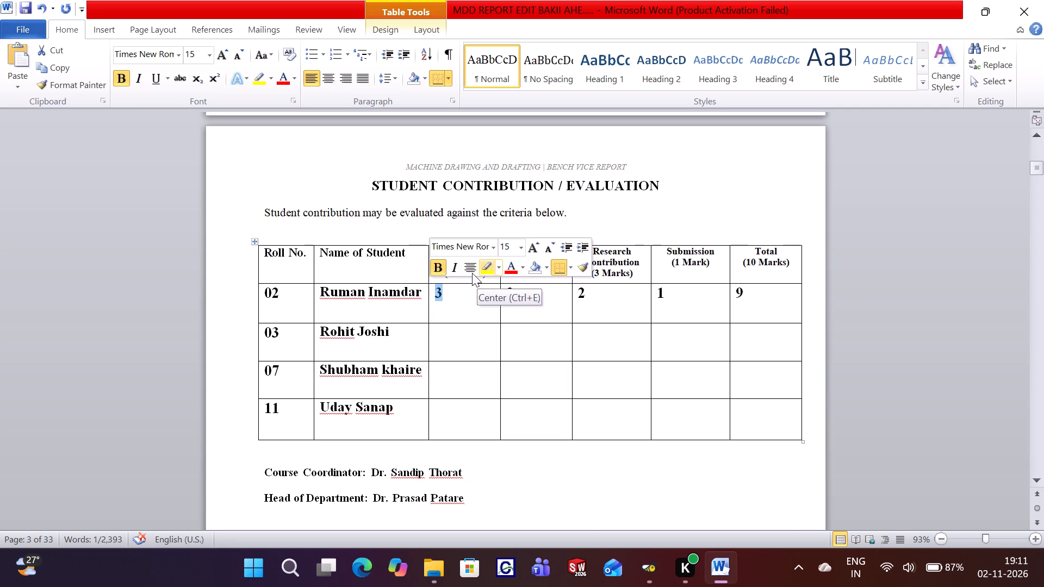
{"action": "left_click", "coordinate": [472, 273]}
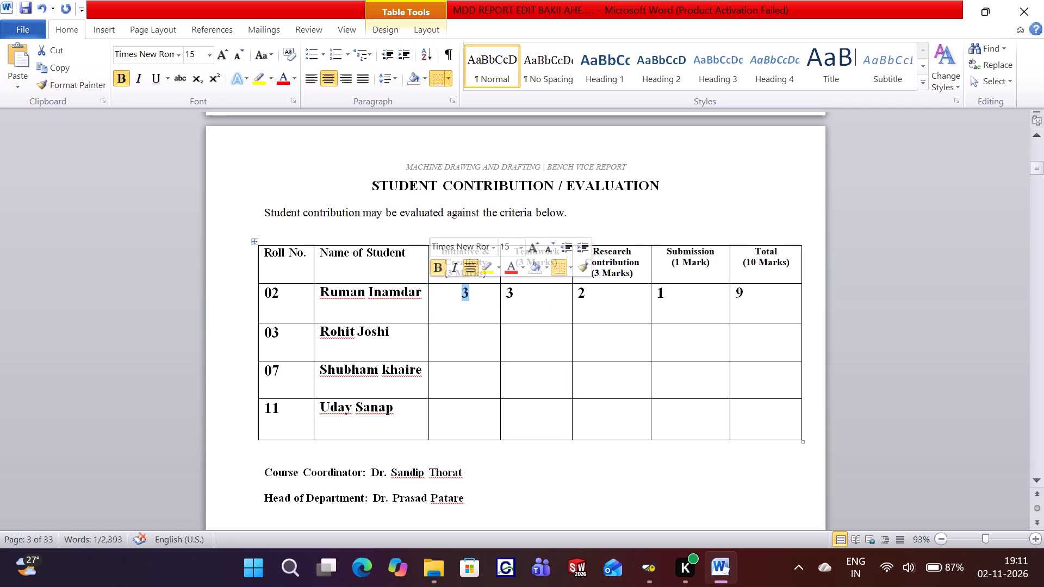
{"action": "left_click_drag", "start_coordinate": [518, 291], "coordinate": [501, 293]}
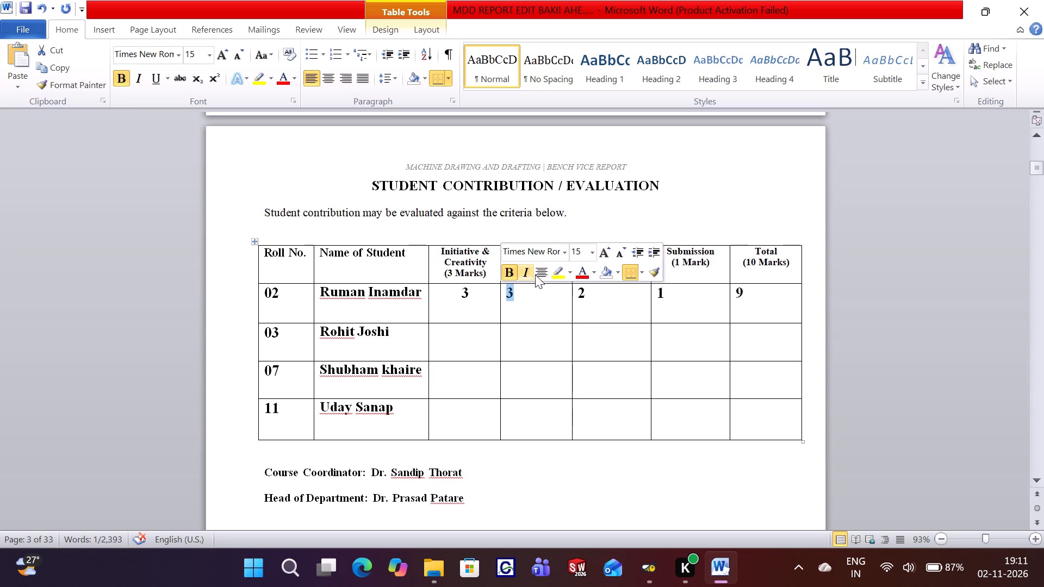
{"action": "left_click", "coordinate": [540, 272]}
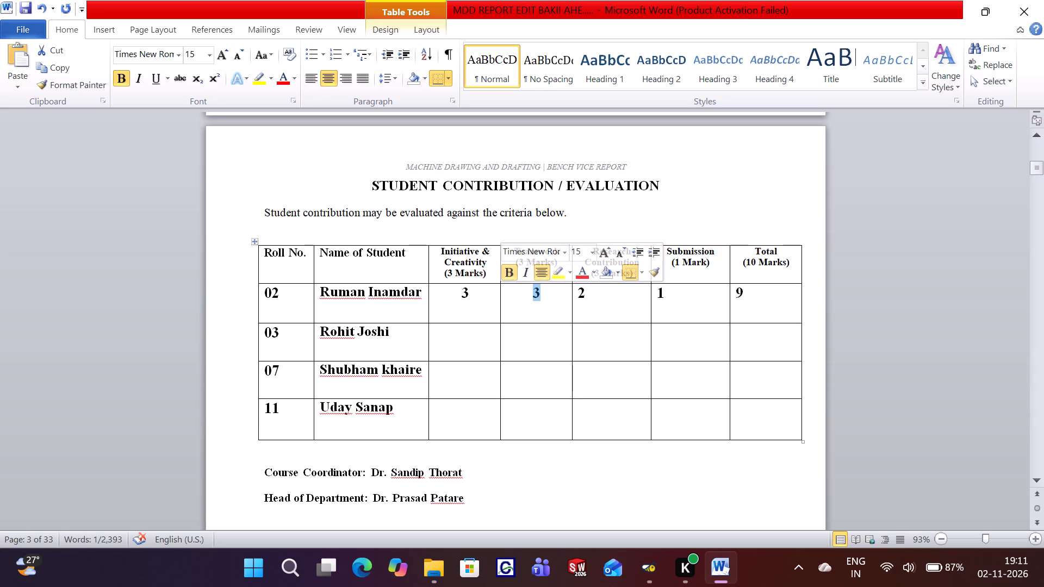
{"action": "left_click_drag", "start_coordinate": [582, 296], "coordinate": [575, 295]}
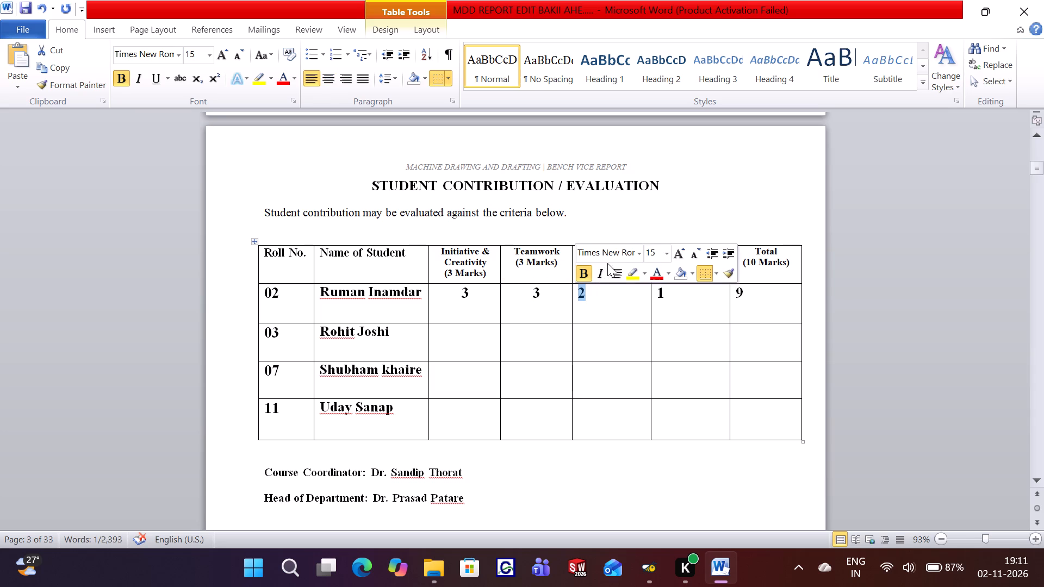
{"action": "left_click", "coordinate": [617, 268]}
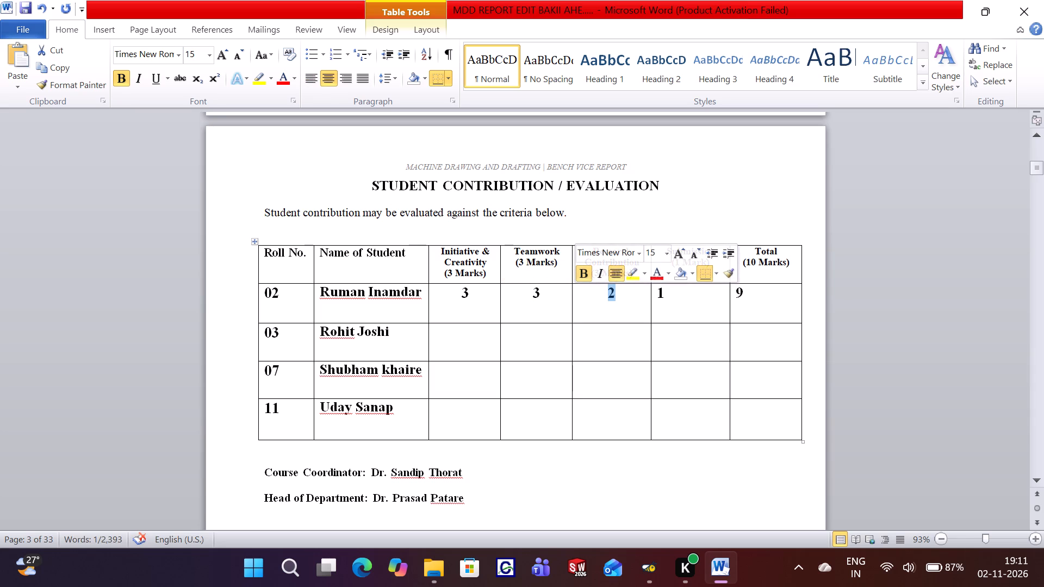
{"action": "left_click_drag", "start_coordinate": [673, 288], "coordinate": [657, 289]}
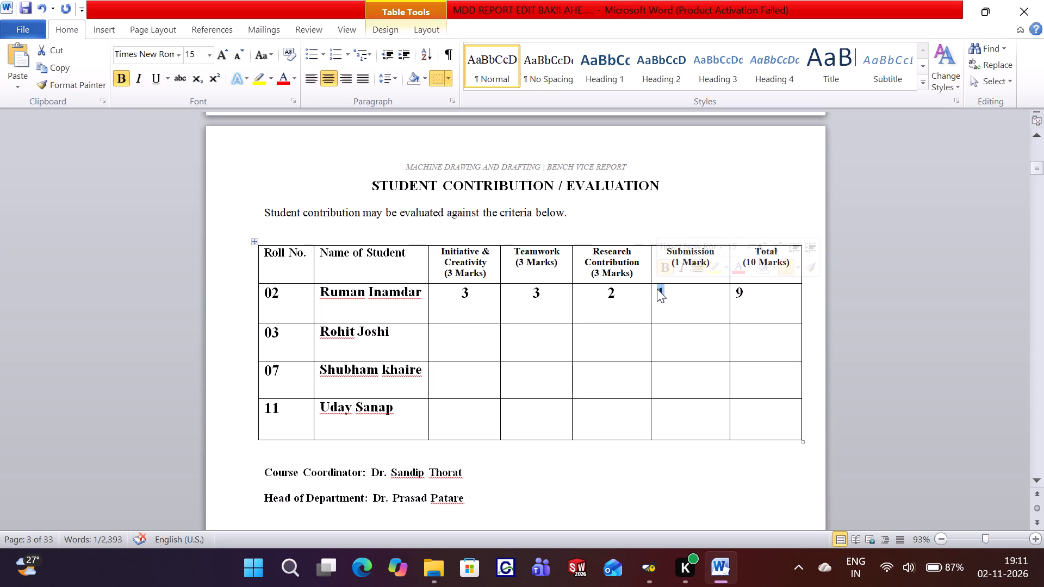
{"action": "left_click", "coordinate": [692, 267]}
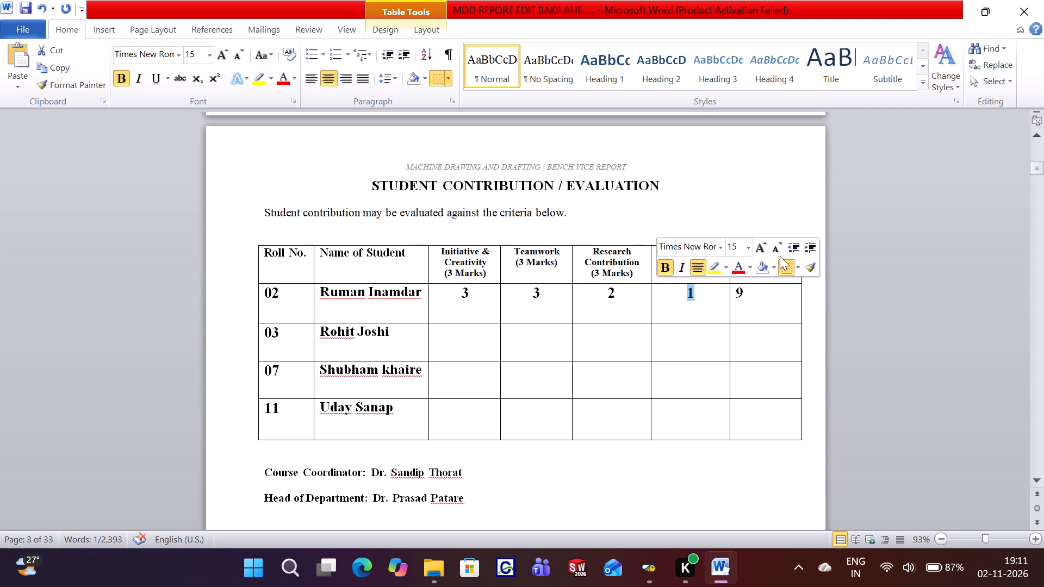
{"action": "left_click", "coordinate": [693, 267]}
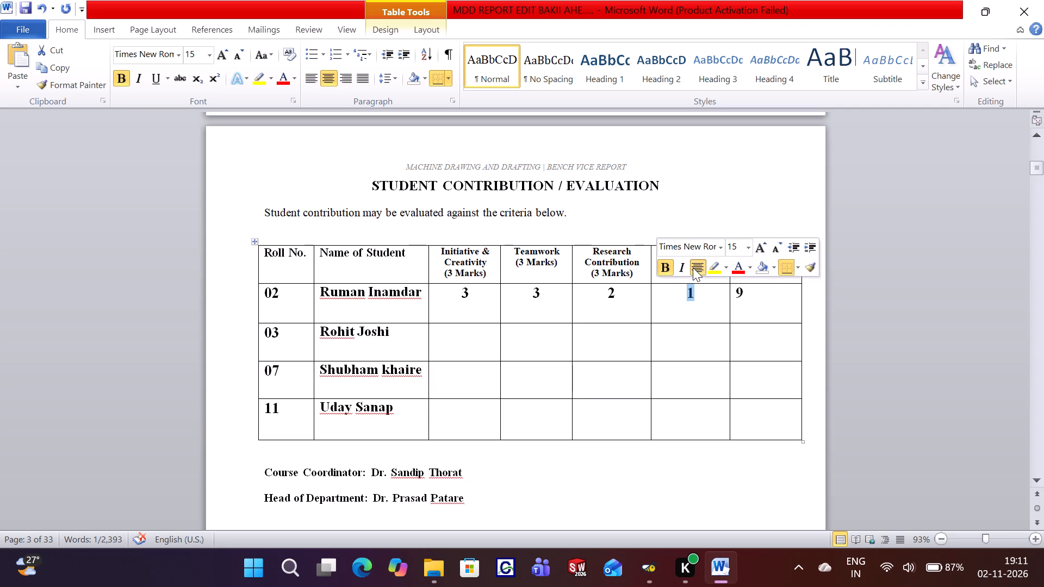
{"action": "left_click", "coordinate": [698, 266]}
{"action": "left_click", "coordinate": [779, 294]}
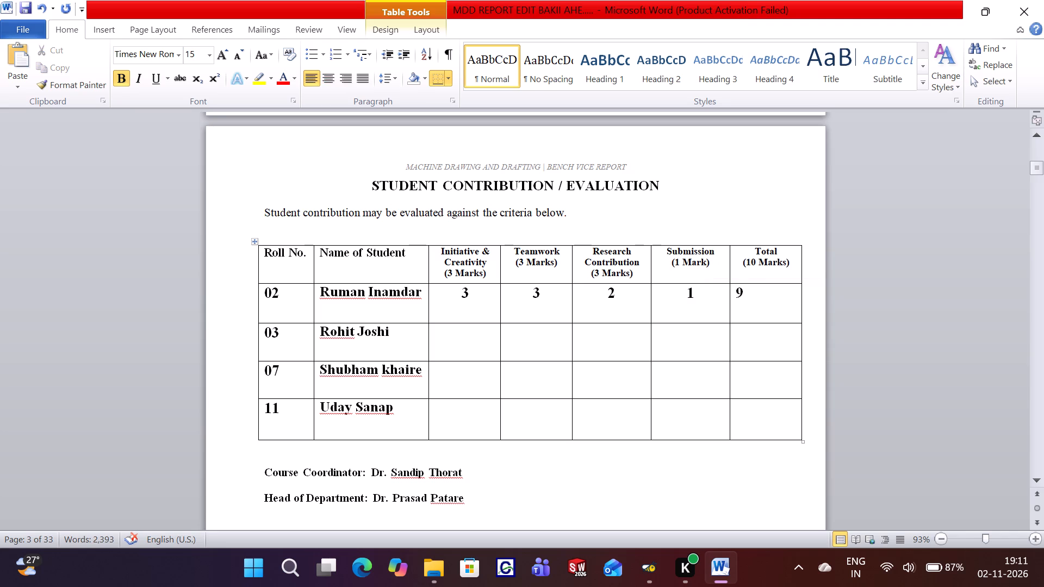
{"action": "left_click_drag", "start_coordinate": [744, 296], "coordinate": [735, 288]}
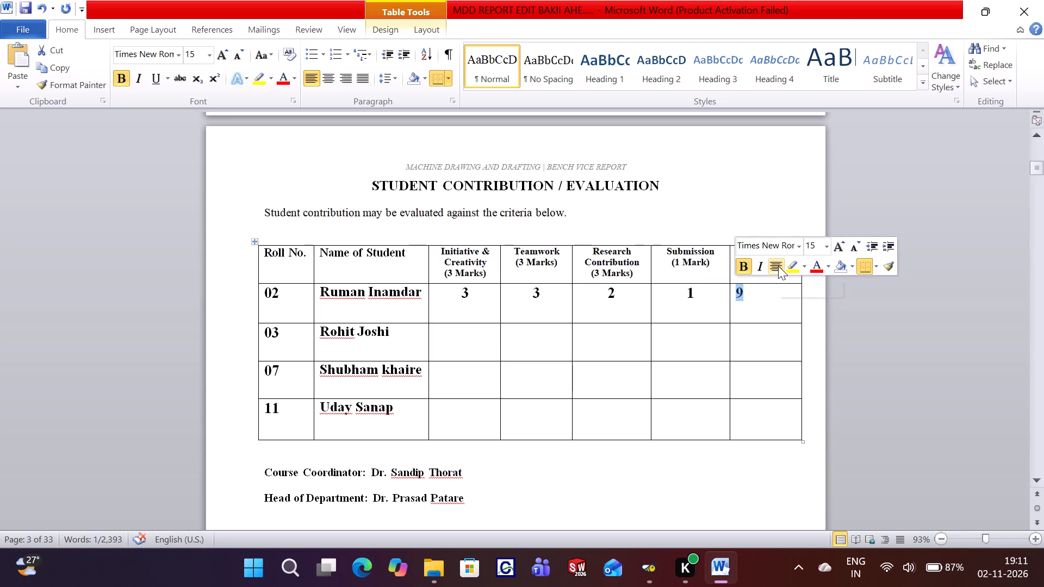
{"action": "left_click", "coordinate": [778, 266]}
Fill the Roll No. 03 row with Initiative 3, Teamwork 3, Research Contribution 2, Submission 1 and Total 9.
{"action": "left_click", "coordinate": [459, 336]}
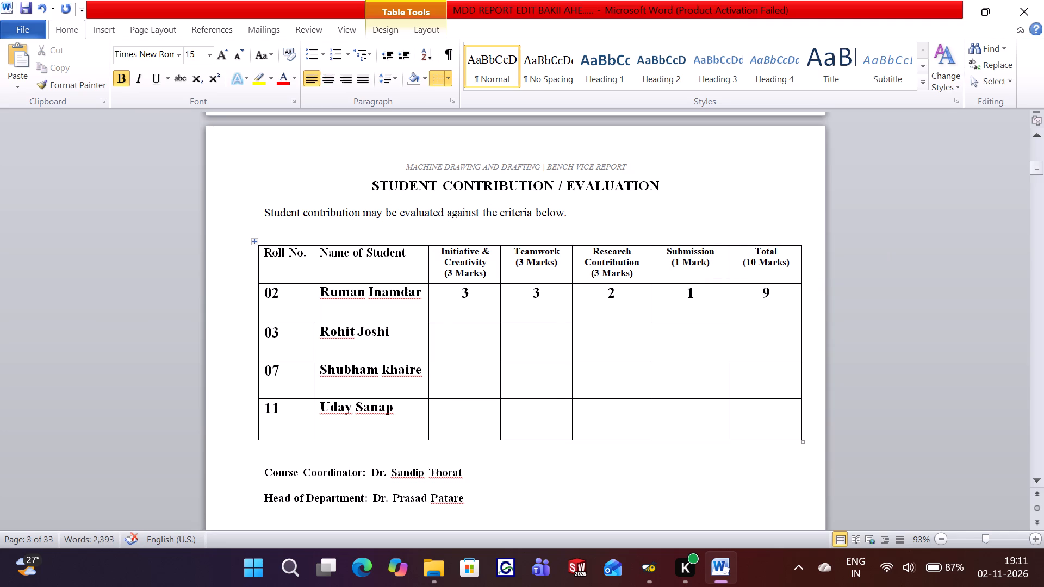
{"action": "key", "text": "3"}
{"action": "key", "text": "Right"}
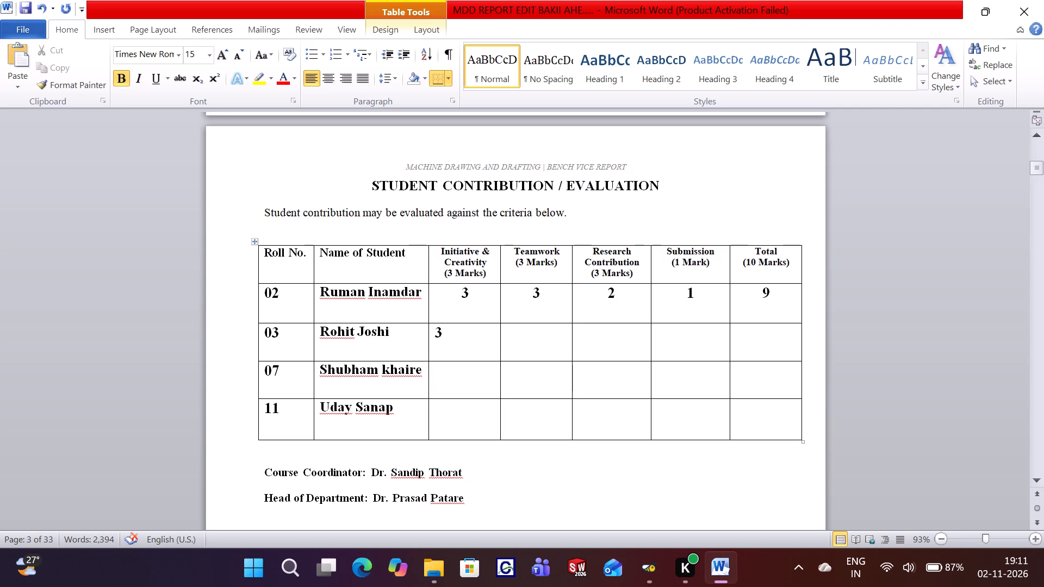
{"action": "key", "text": "3"}
{"action": "key", "text": "Right"}
{"action": "key", "text": "2"}
{"action": "key", "text": "Right"}
{"action": "key", "text": "1"}
{"action": "key", "text": "Right"}
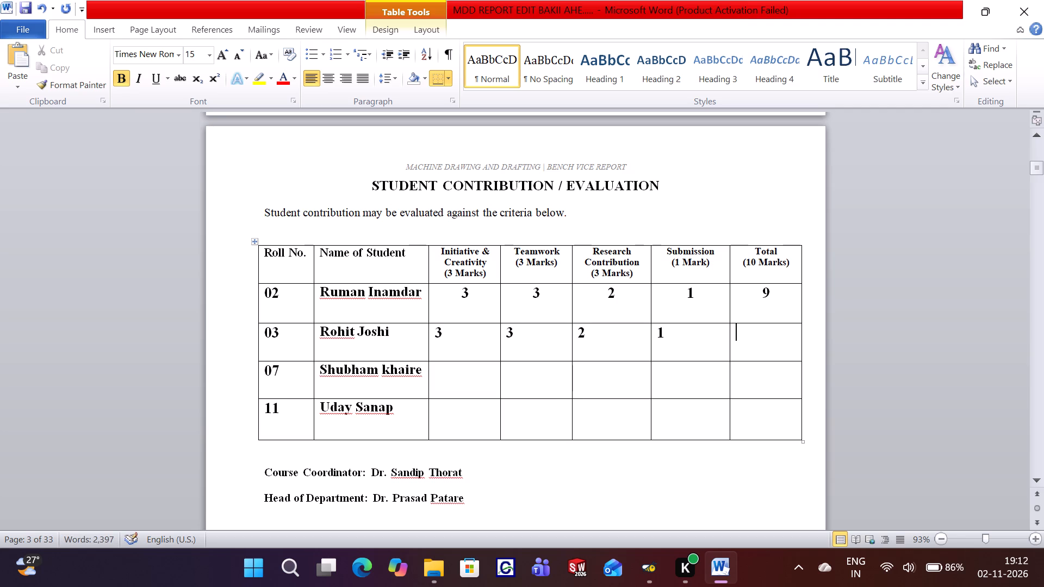
{"action": "key", "text": "9"}
Fill the Roll No. 07 row with Initiative 3, Teamwork 3, Research Contribution 2, Submission 1 and Total 9.
{"action": "key", "text": "Right"}
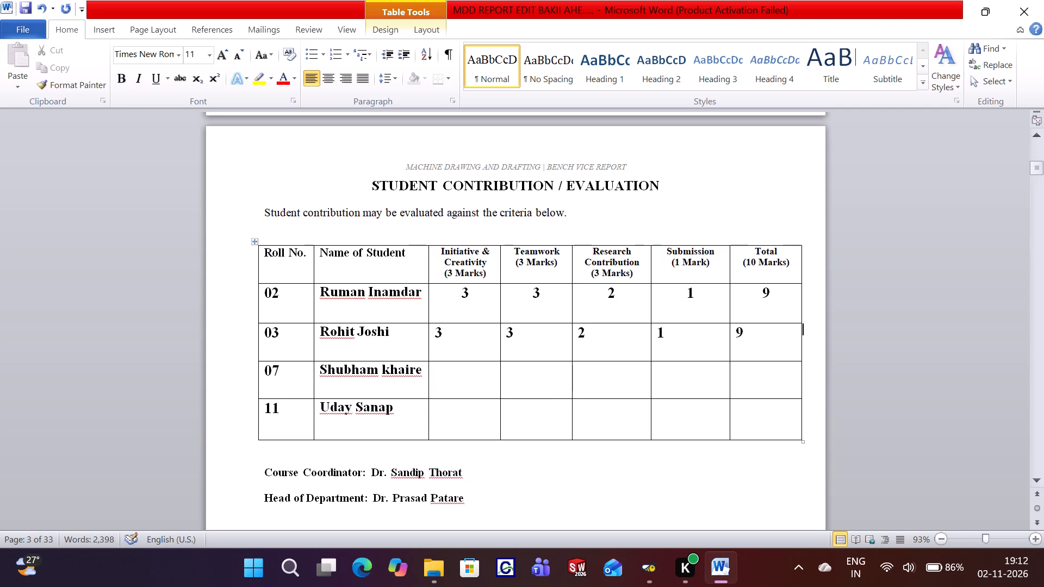
{"action": "key", "text": "Right"}
{"action": "key", "text": "Right"}
{"action": "key", "text": "Right"}
{"action": "key", "text": "Right"}
{"action": "key", "text": "Right"}
{"action": "key", "text": "Right"}
{"action": "key", "text": "Right"}
{"action": "key", "text": "Right"}
{"action": "key", "text": "Right"}
{"action": "key", "text": "Right"}
{"action": "key", "text": "Right"}
{"action": "key", "text": "Right"}
{"action": "key", "text": "Right"}
{"action": "key", "text": "Right"}
{"action": "key", "text": "Right"}
{"action": "key", "text": "Right"}
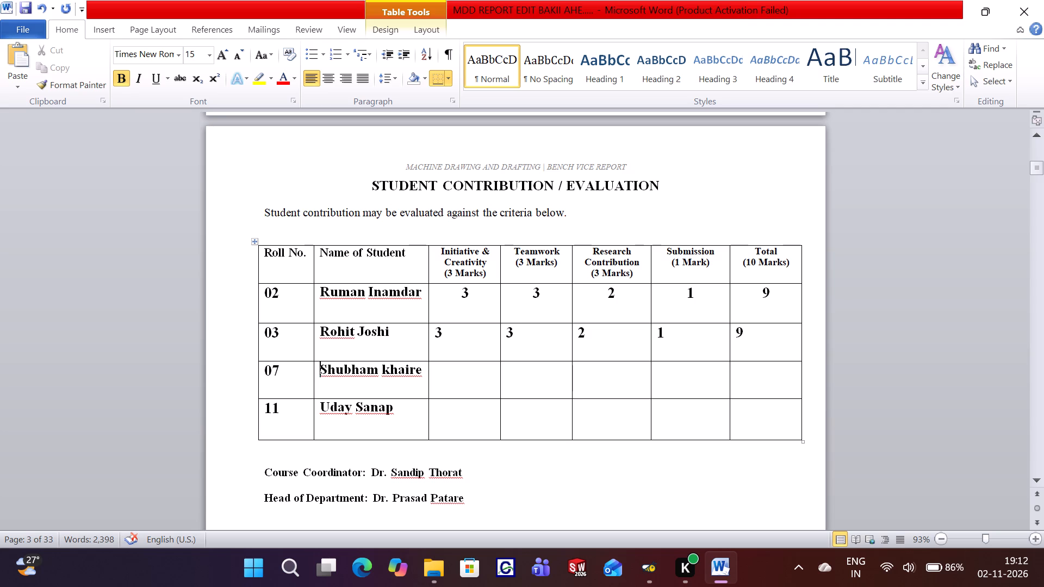
{"action": "key", "text": "Right"}
{"action": "key", "text": "Right"}
{"action": "key", "text": "Right"}
{"action": "key", "text": "Right"}
{"action": "key", "text": "Right"}
{"action": "key", "text": "Left"}
{"action": "key", "text": "3"}
{"action": "key", "text": "Right"}
{"action": "key", "text": "3"}
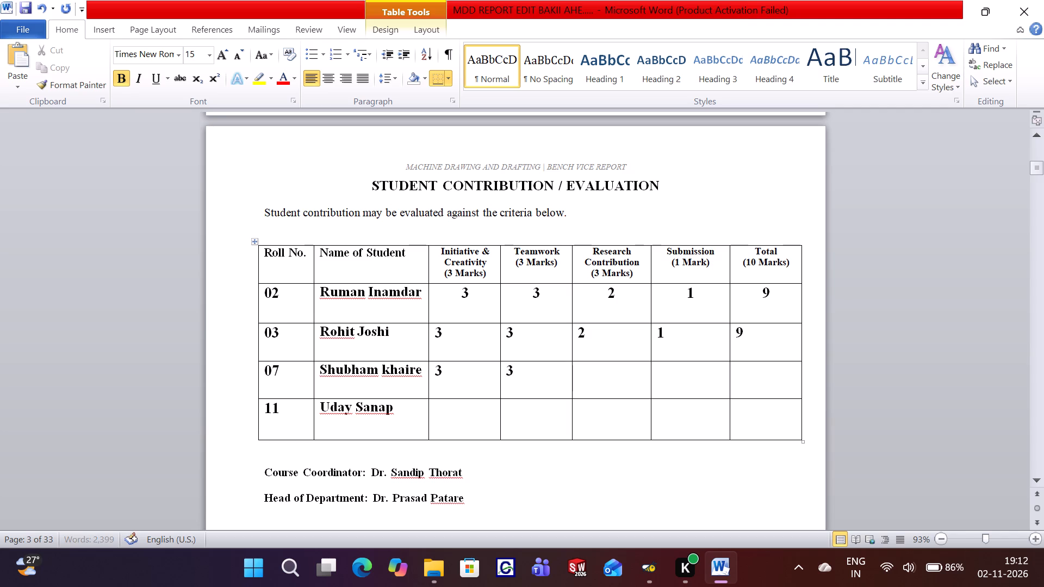
{"action": "key", "text": "Right"}
{"action": "key", "text": "2"}
{"action": "key", "text": "Right"}
{"action": "key", "text": "1"}
{"action": "key", "text": "Right"}
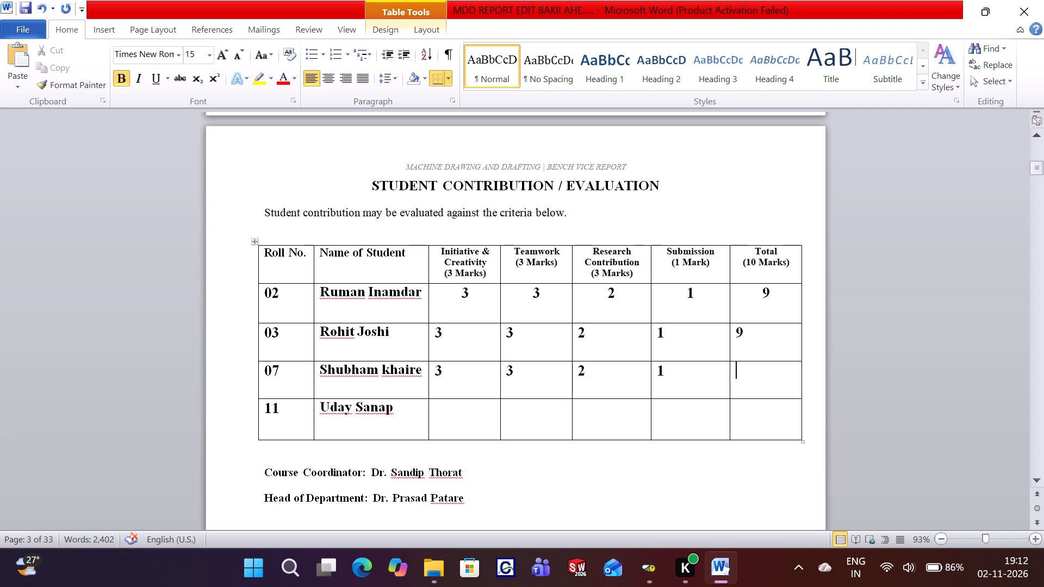
{"action": "key", "text": "9"}
Fill the Roll No. 11 row, working back from Total 9 through Submission 1, Research Contribution 2 and Teamwork 3 to Initiative 3.
{"action": "key", "text": "Down"}
{"action": "key", "text": "9"}
{"action": "key", "text": "Left"}
{"action": "key", "text": "1"}
{"action": "key", "text": "Left"}
{"action": "key", "text": "BackSpace"}
{"action": "key", "text": "BackSpace"}
{"action": "key", "text": "Right"}
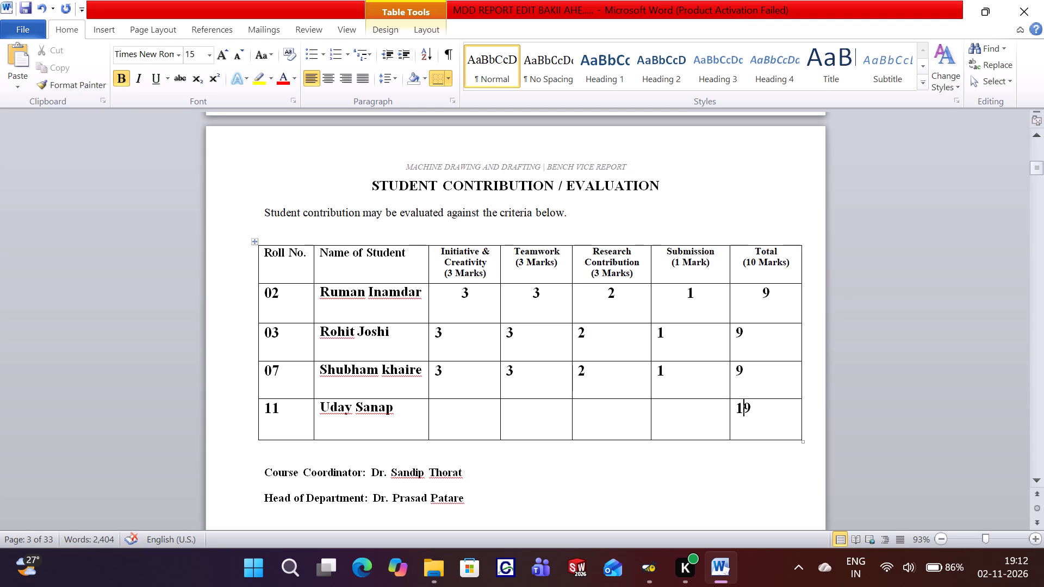
{"action": "key", "text": "BackSpace"}
{"action": "key", "text": "Left"}
{"action": "key", "text": "1"}
{"action": "key", "text": "Left"}
{"action": "key", "text": "Left"}
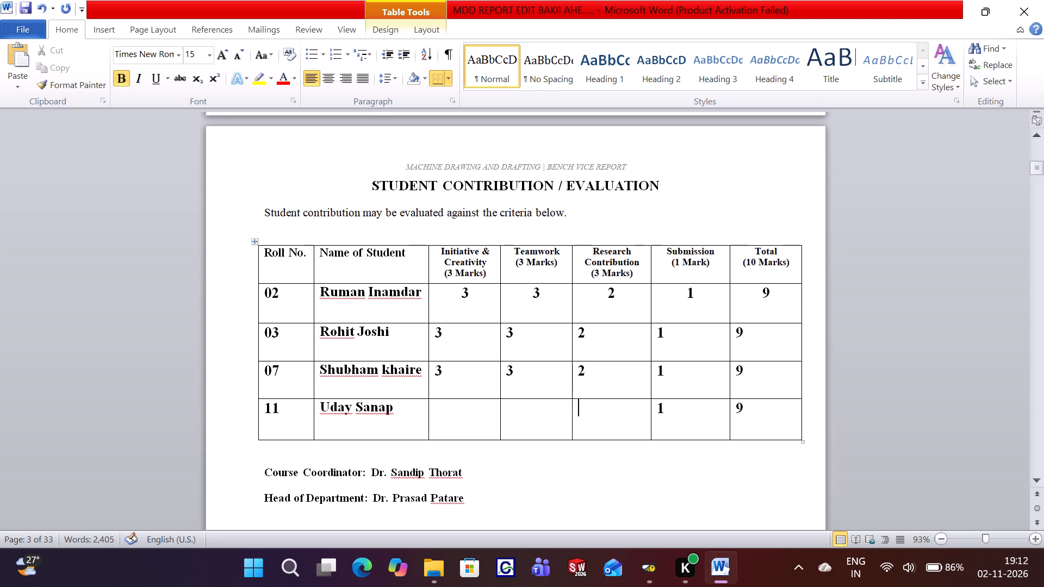
{"action": "key", "text": "2"}
{"action": "key", "text": "Left"}
{"action": "key", "text": "Left"}
{"action": "key", "text": "3"}
{"action": "key", "text": "Left"}
{"action": "key", "text": "Left"}
{"action": "key", "text": "4"}
{"action": "key", "text": "BackSpace"}
{"action": "key", "text": "3"}
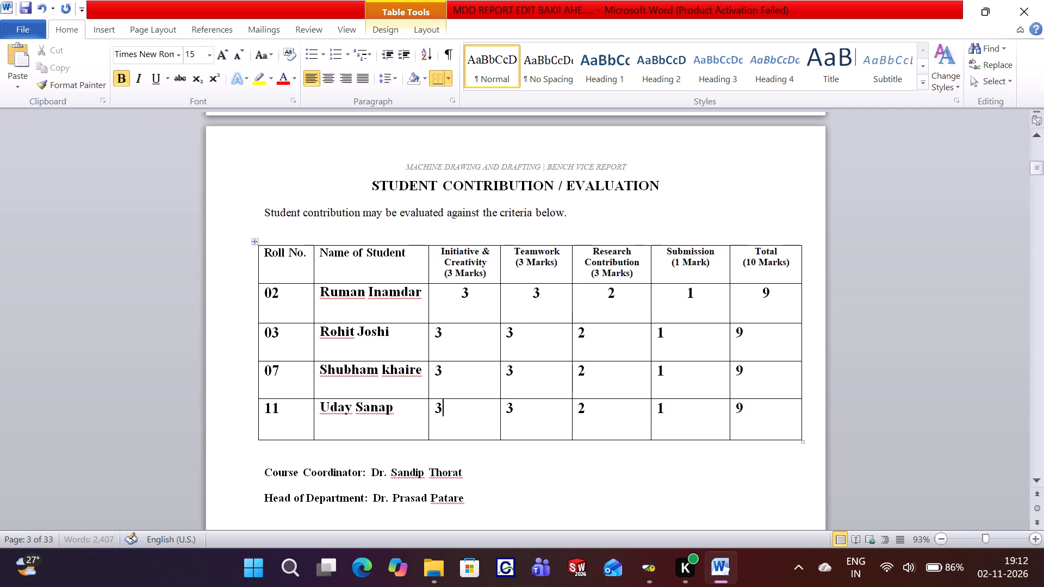
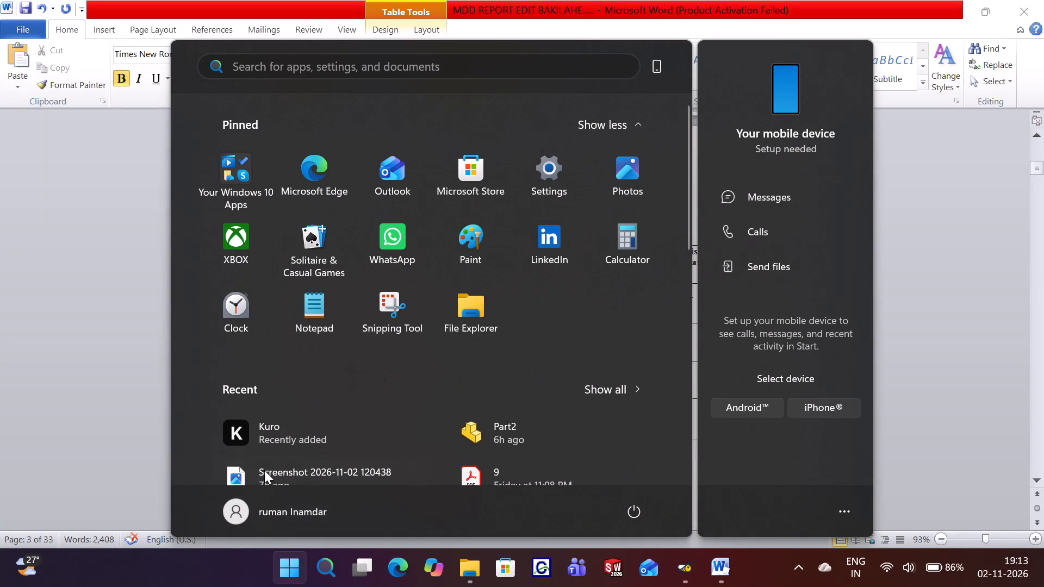
Open the recently added Kuro app.
{"action": "left_click", "coordinate": [275, 443]}
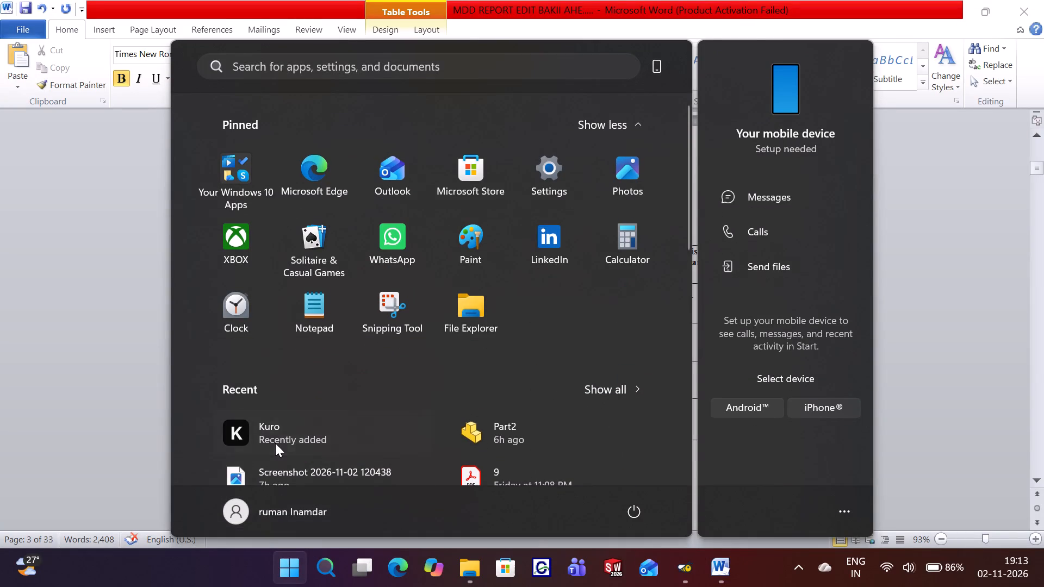
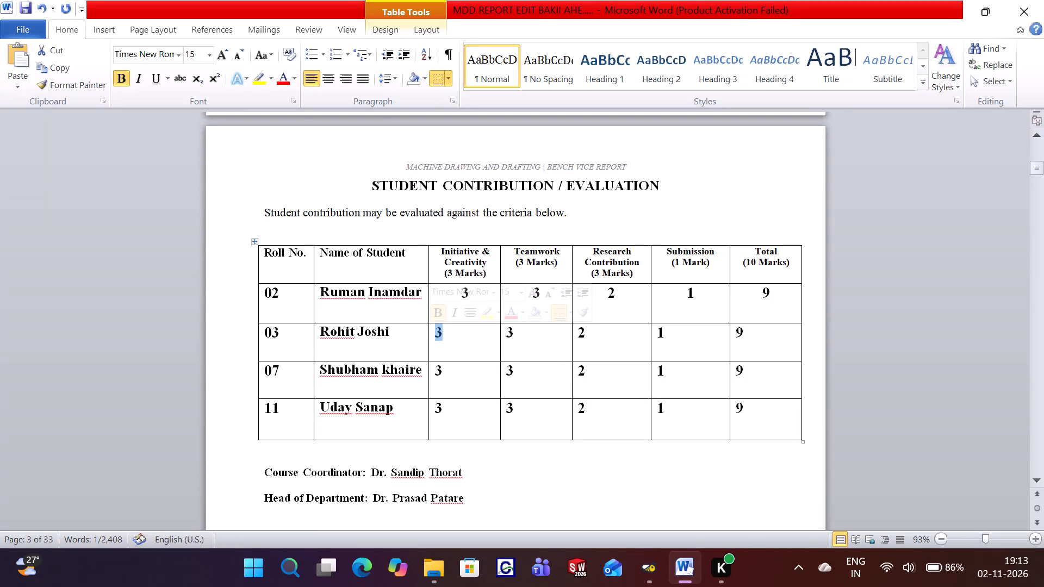
Centre all five marks in the roll no. 03 row of the student evaluation table.
{"action": "left_click", "coordinate": [472, 308]}
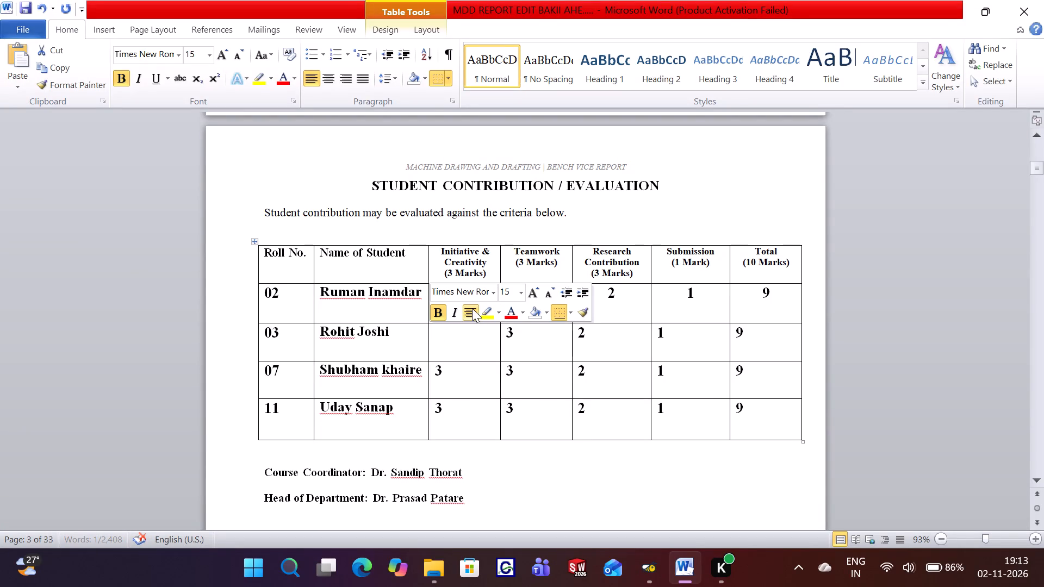
{"action": "left_click_drag", "start_coordinate": [512, 333], "coordinate": [500, 332]}
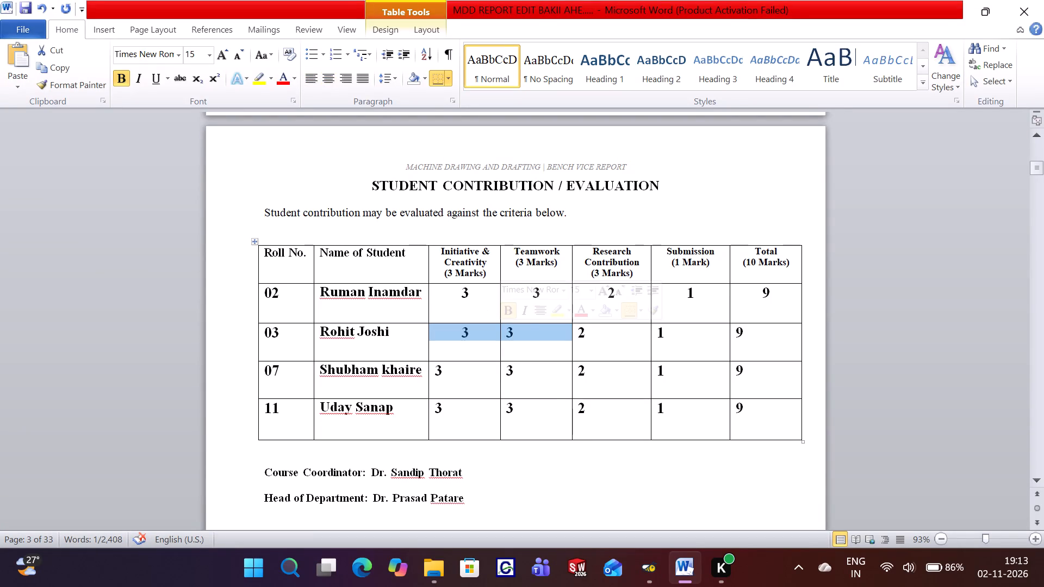
{"action": "left_click", "coordinate": [538, 308]}
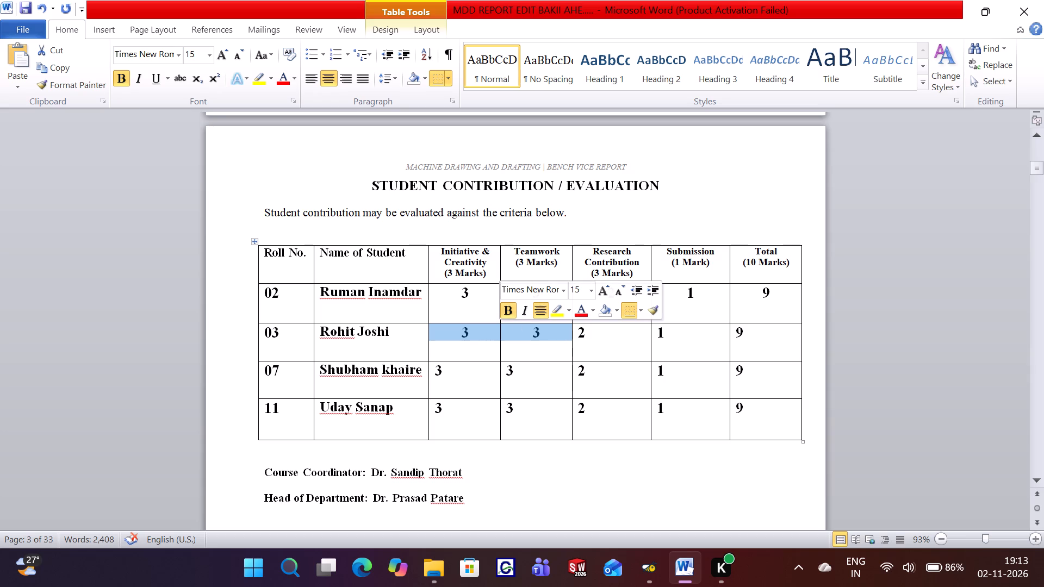
{"action": "left_click_drag", "start_coordinate": [578, 326], "coordinate": [657, 319]}
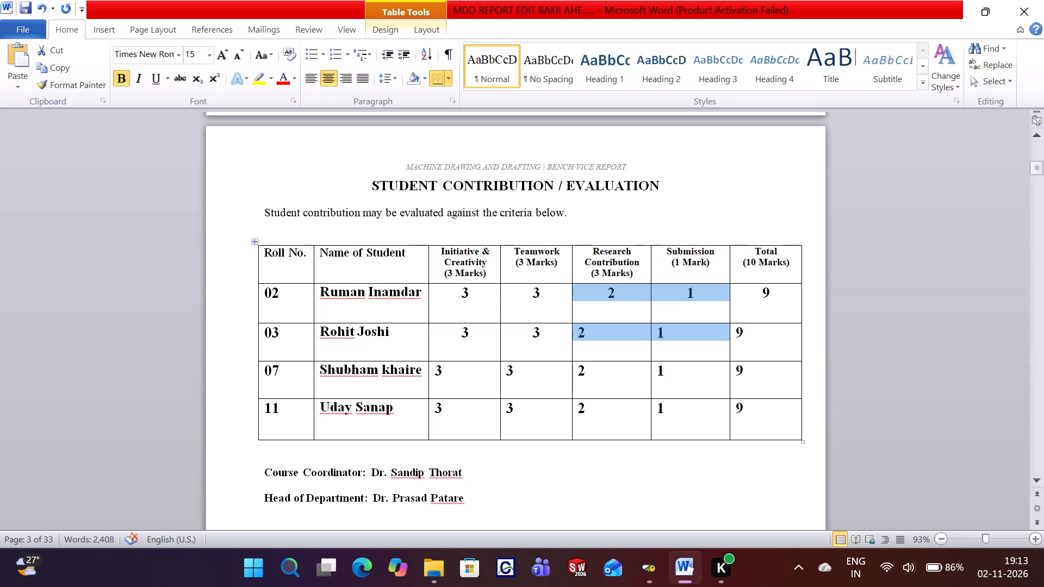
{"action": "left_click_drag", "start_coordinate": [657, 319], "coordinate": [825, 340]}
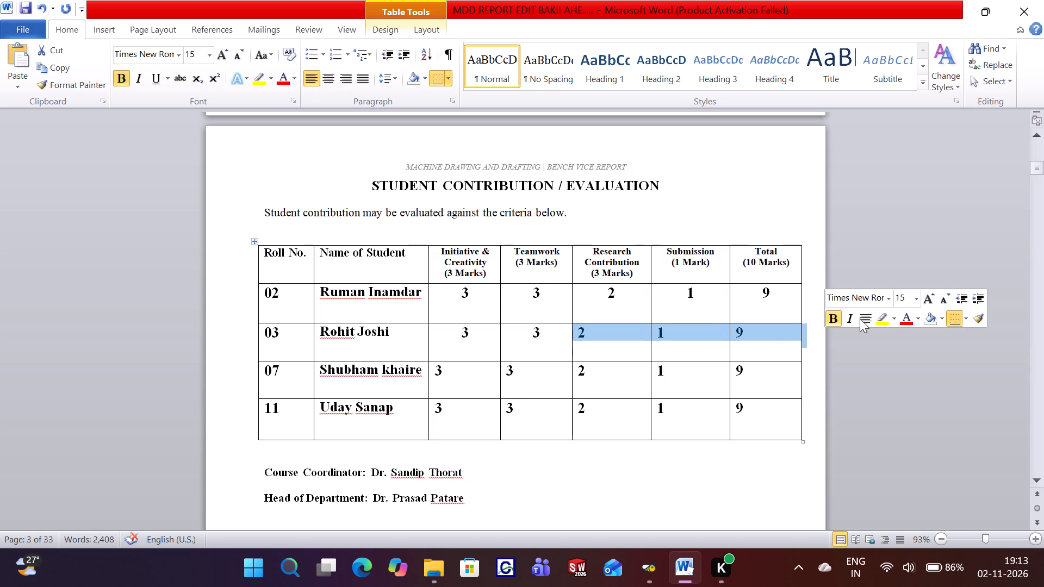
{"action": "left_click", "coordinate": [866, 317]}
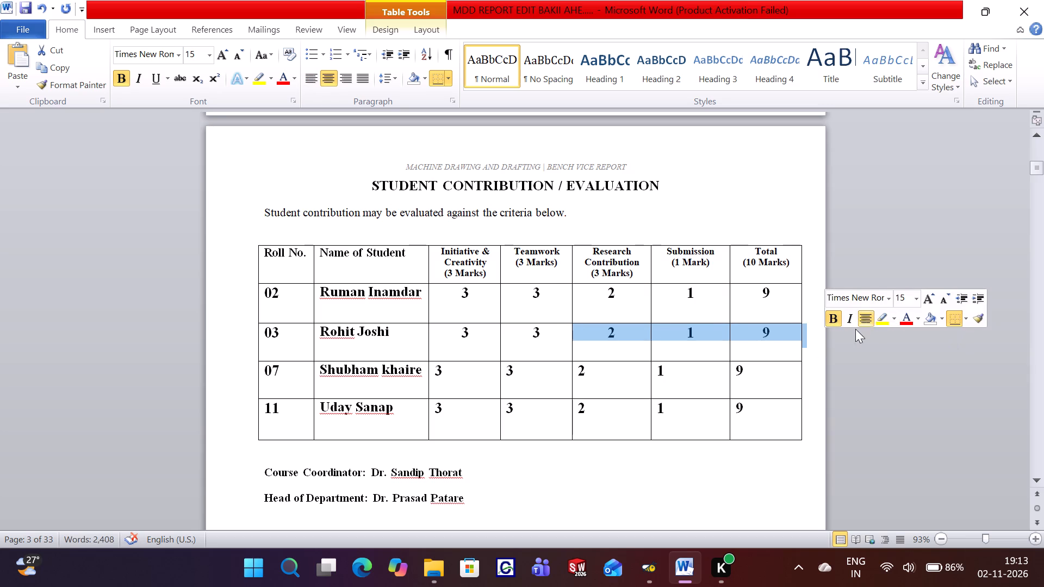
Centre all five marks in the roll no. 07 row of the student evaluation table.
{"action": "left_click_drag", "start_coordinate": [750, 371], "coordinate": [718, 371]}
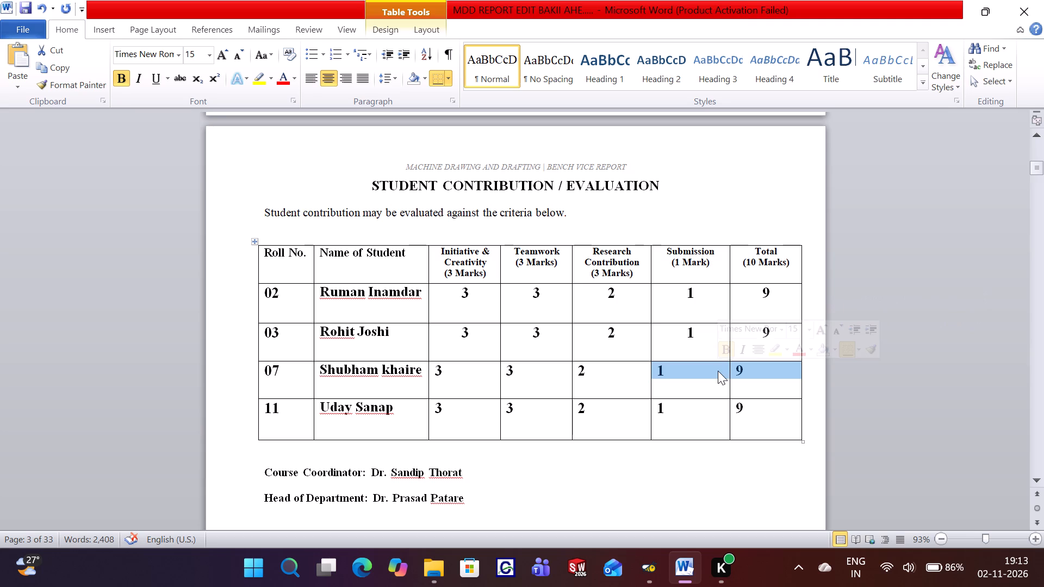
{"action": "left_click", "coordinate": [754, 351]}
{"action": "left_click_drag", "start_coordinate": [598, 370], "coordinate": [577, 368]}
{"action": "left_click", "coordinate": [617, 353]}
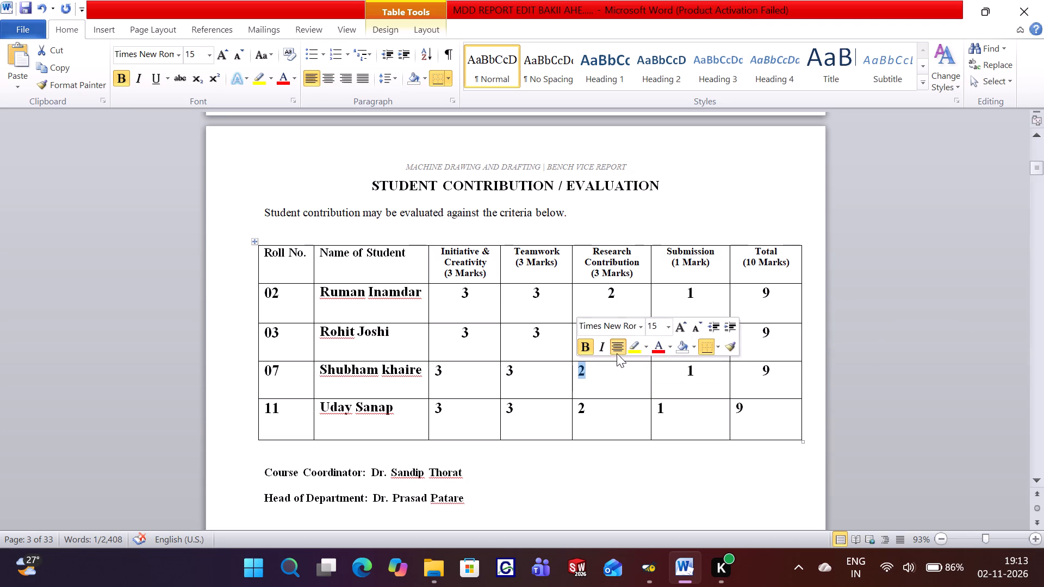
{"action": "left_click_drag", "start_coordinate": [519, 369], "coordinate": [498, 370]}
{"action": "left_click", "coordinate": [535, 353]}
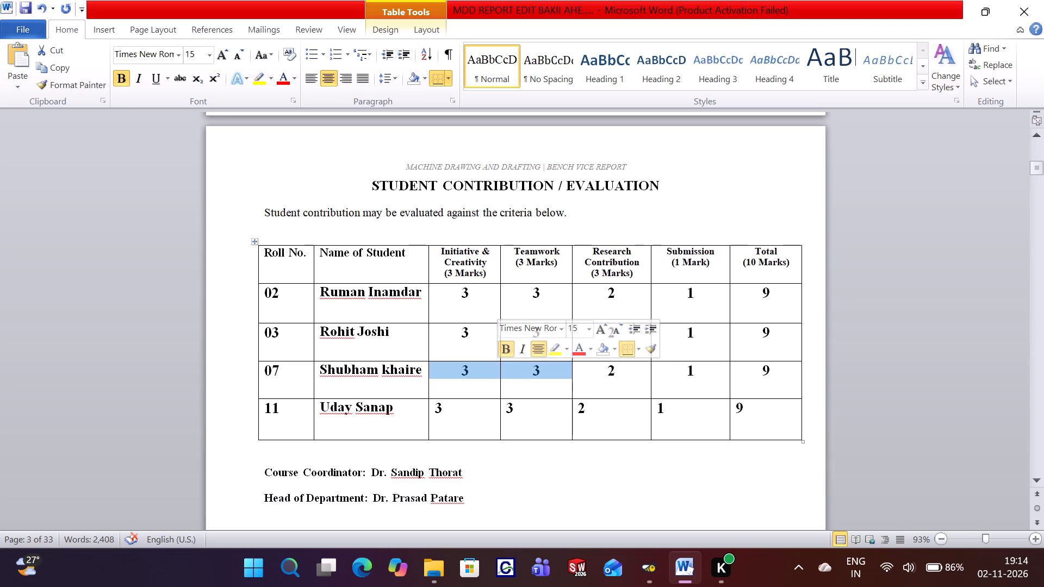
Centre the student name and all five marks in the roll no. 11 row of the evaluation table.
{"action": "left_click_drag", "start_coordinate": [439, 405], "coordinate": [414, 415]}
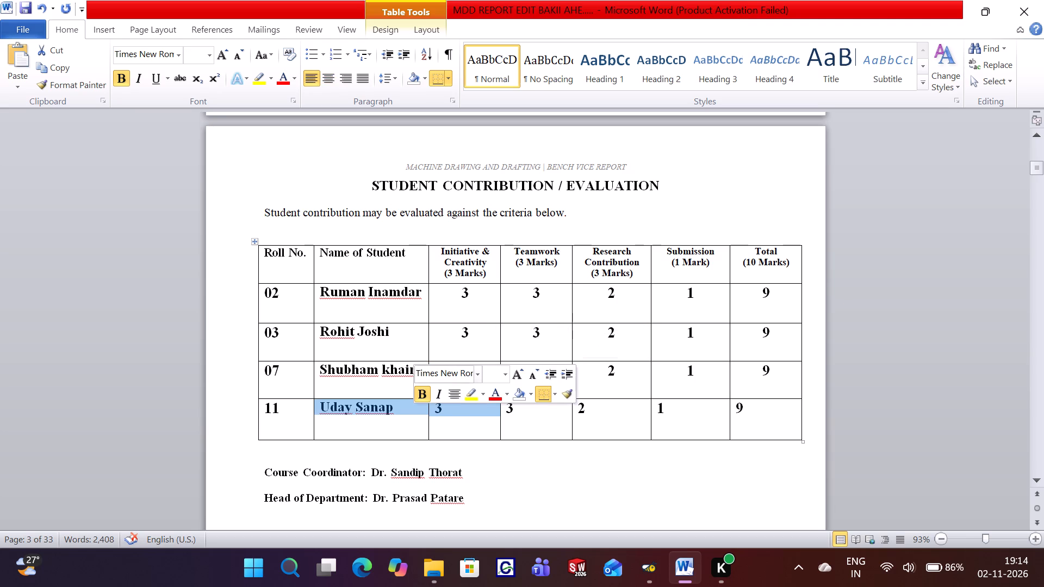
{"action": "left_click", "coordinate": [448, 399]}
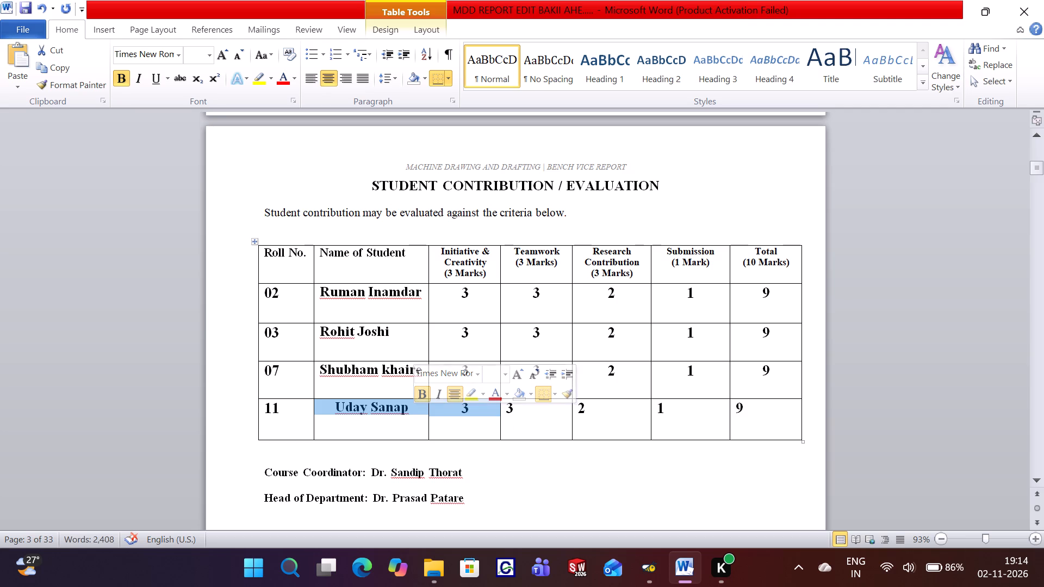
{"action": "left_click_drag", "start_coordinate": [515, 413], "coordinate": [510, 413]}
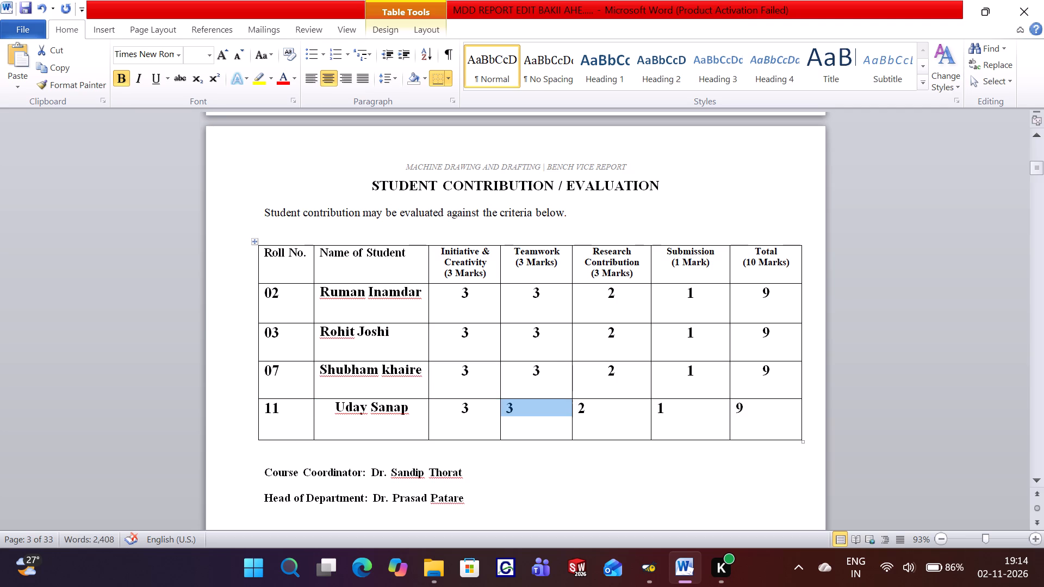
{"action": "left_click_drag", "start_coordinate": [510, 413], "coordinate": [765, 405]}
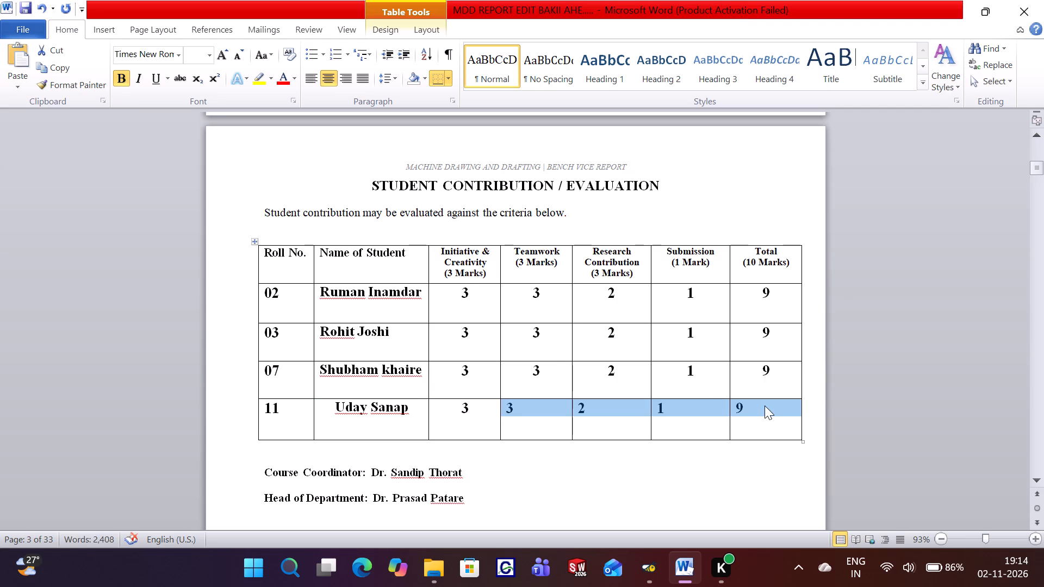
{"action": "left_click", "coordinate": [804, 379]}
Centre the student names in the roll no. 03 and roll no. 02 rows of the evaluation table.
{"action": "left_click_drag", "start_coordinate": [318, 328], "coordinate": [376, 327]}
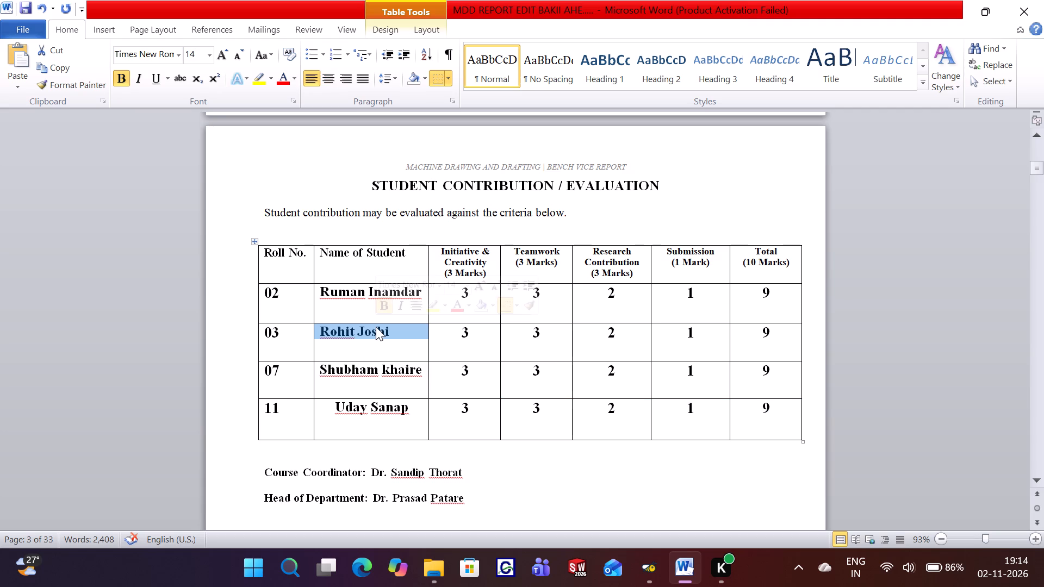
{"action": "left_click", "coordinate": [416, 303]}
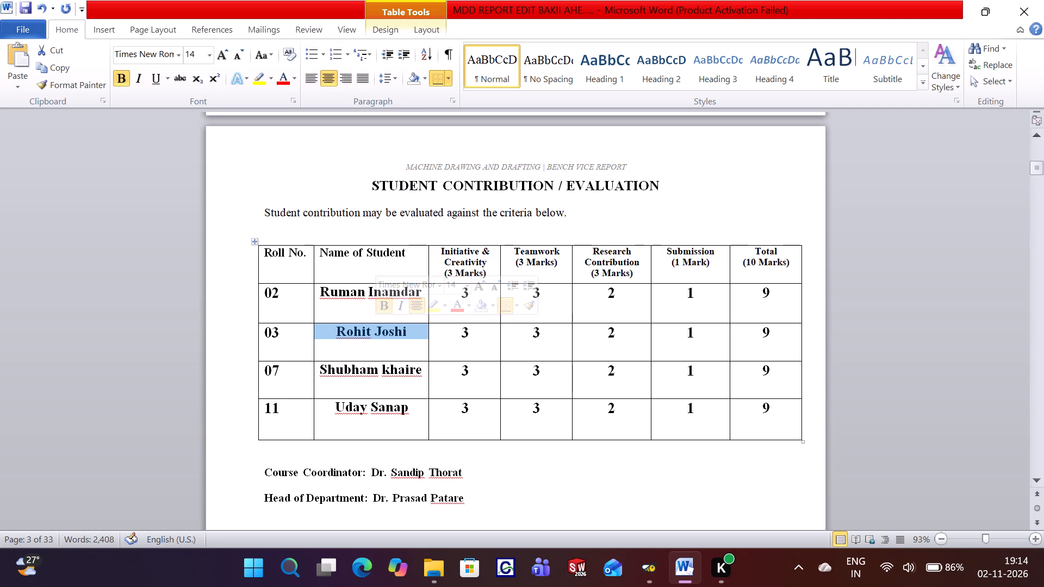
{"action": "left_click_drag", "start_coordinate": [320, 288], "coordinate": [406, 288]}
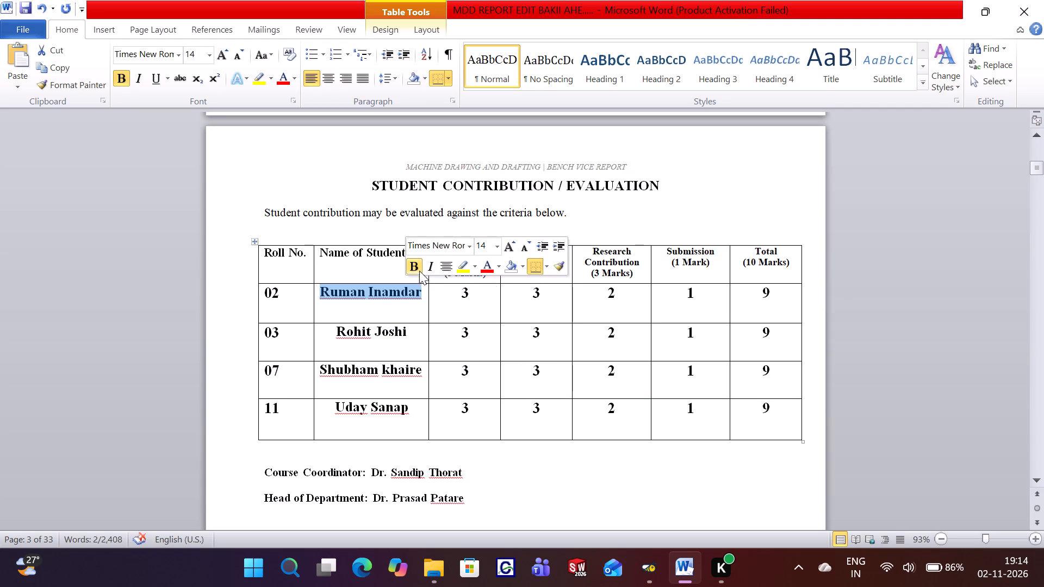
{"action": "left_click", "coordinate": [444, 264]}
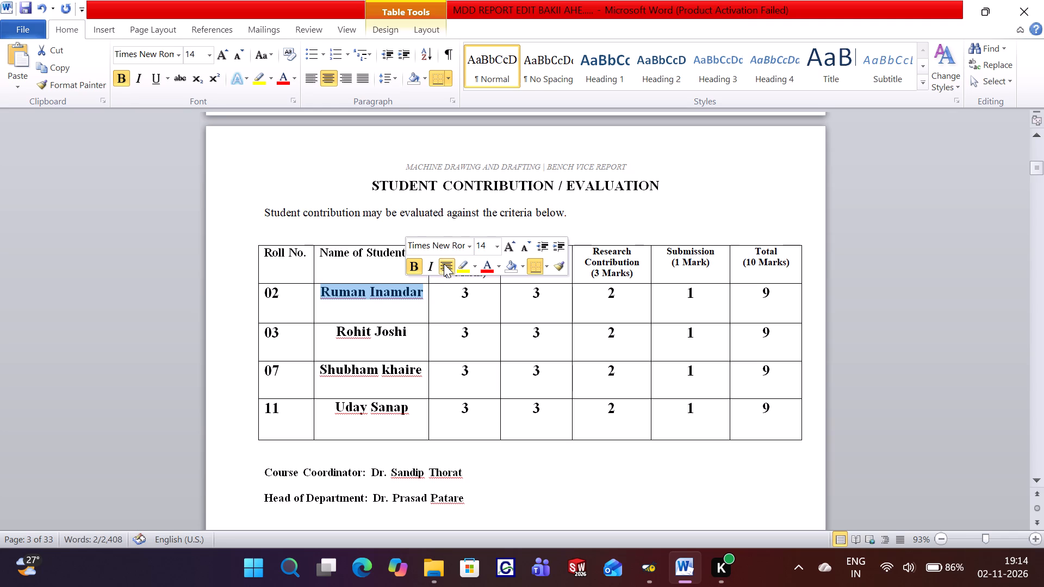
Centre the student name in the roll no. 07 row of the evaluation table.
{"action": "left_click_drag", "start_coordinate": [321, 369], "coordinate": [398, 372]}
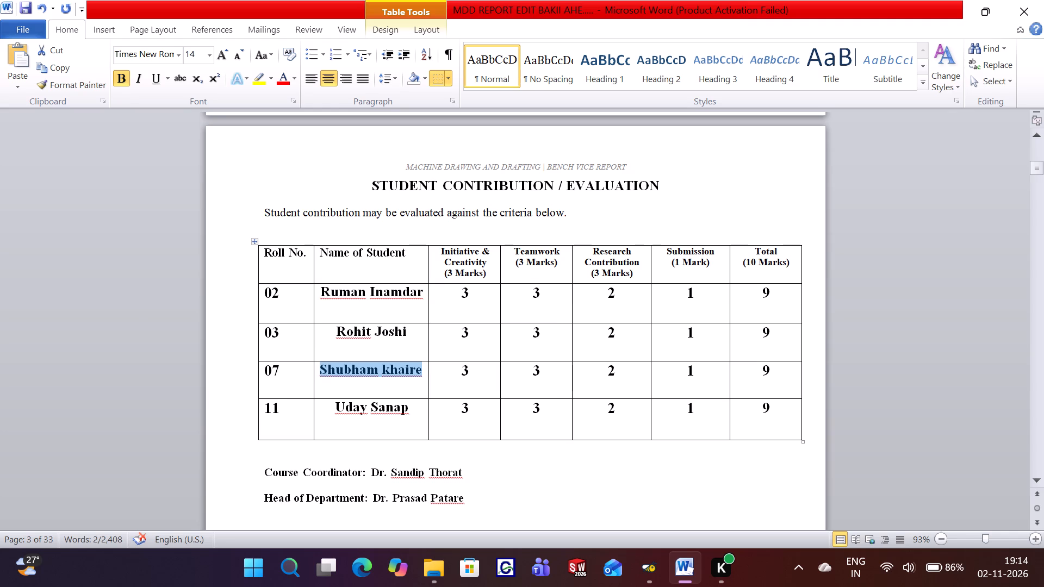
{"action": "left_click_drag", "start_coordinate": [398, 372], "coordinate": [413, 371]}
{"action": "left_click", "coordinate": [453, 346]}
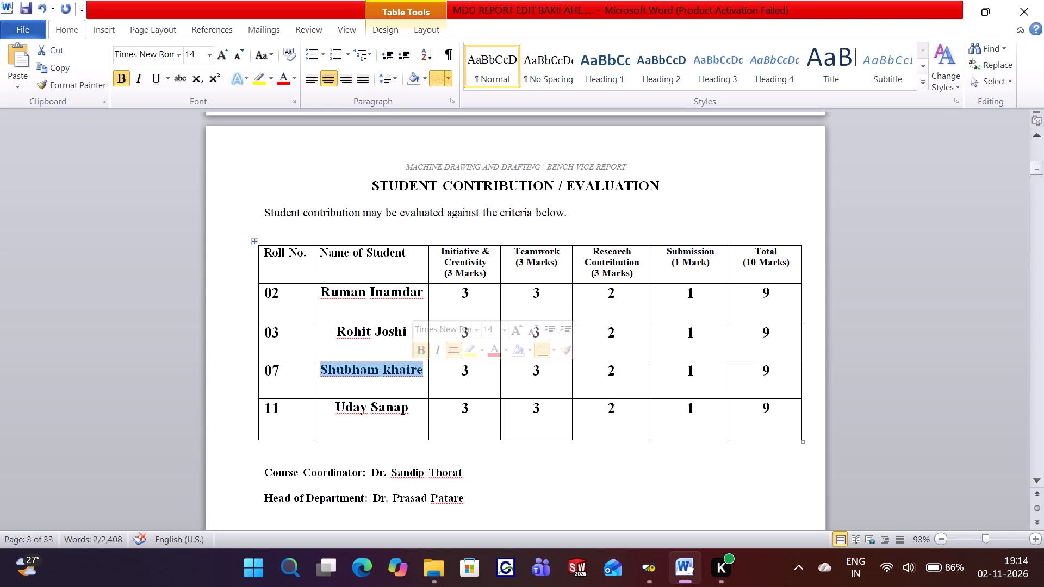
Delete the Head of Department line below the evaluation table, keeping the Course Coordinator line complete and followed by a blank line.
{"action": "left_click", "coordinate": [467, 507]}
{"action": "key", "text": "BackSpace"}
{"action": "key", "text": "BackSpace"}
{"action": "key", "text": "BackSpace"}
{"action": "key", "text": "BackSpace"}
{"action": "key", "text": "BackSpace"}
{"action": "key", "text": "BackSpace"}
{"action": "key", "text": "BackSpace"}
{"action": "key", "text": "BackSpace"}
{"action": "key", "text": "BackSpace"}
{"action": "key", "text": "BackSpace"}
{"action": "key", "text": "BackSpace"}
{"action": "key", "text": "BackSpace"}
{"action": "key", "text": "BackSpace"}
{"action": "key", "text": "BackSpace"}
{"action": "key", "text": "BackSpace"}
{"action": "key", "text": "BackSpace"}
{"action": "key", "text": "BackSpace"}
{"action": "key", "text": "BackSpace"}
{"action": "key", "text": "BackSpace"}
{"action": "key", "text": "BackSpace"}
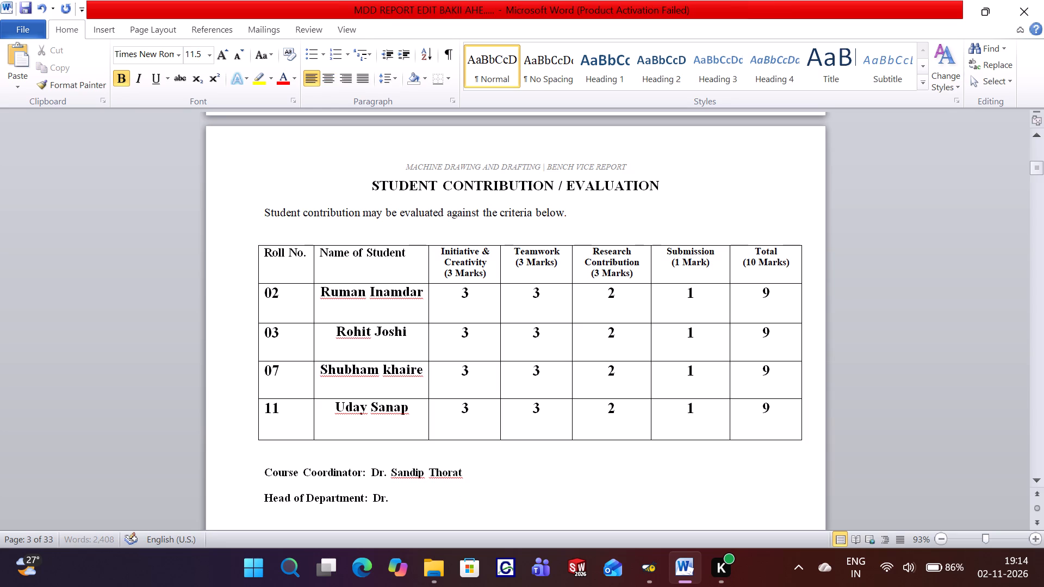
{"action": "key", "text": "BackSpace"}
{"action": "key", "text": "BackSpace"}
{"action": "key", "text": "BackSpace"}
{"action": "key", "text": "BackSpace"}
{"action": "key", "text": "BackSpace"}
{"action": "key", "text": "BackSpace"}
{"action": "key", "text": "BackSpace"}
{"action": "key", "text": "BackSpace"}
{"action": "key", "text": "BackSpace"}
{"action": "key", "text": "BackSpace"}
{"action": "key", "text": "BackSpace"}
{"action": "key", "text": "BackSpace"}
{"action": "key", "text": "BackSpace"}
{"action": "key", "text": "BackSpace"}
{"action": "key", "text": "BackSpace"}
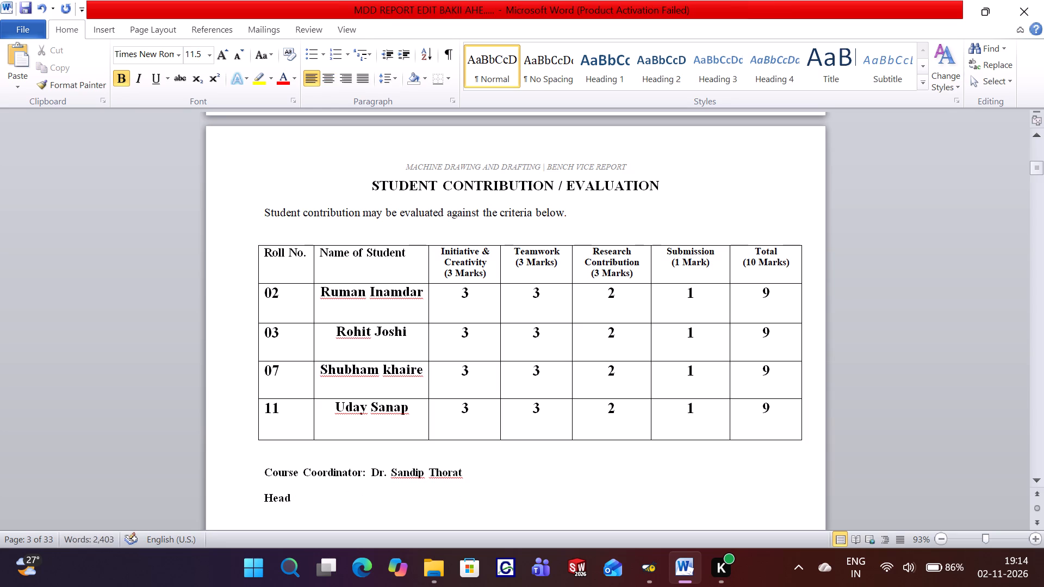
{"action": "key", "text": "BackSpace"}
{"action": "key", "text": "BackSpace"}
{"action": "key", "text": "BackSpace"}
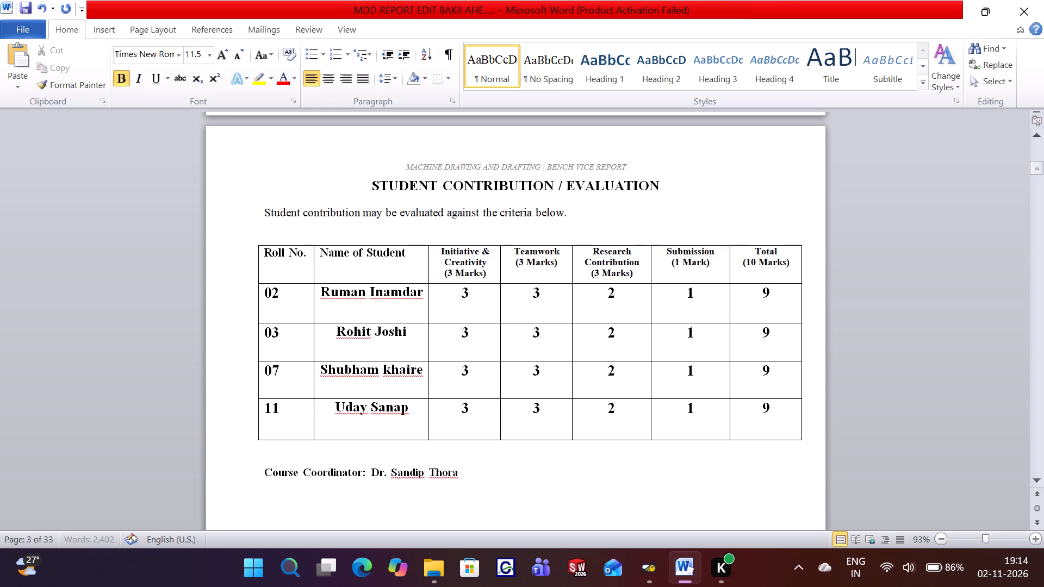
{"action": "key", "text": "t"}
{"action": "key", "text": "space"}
{"action": "key", "text": "Return"}
Enter 1 in the PAGE No. column for the Introduction row of the index table.
{"action": "scroll", "coordinate": [467, 507], "scroll_direction": "down", "scroll_amount": 3}
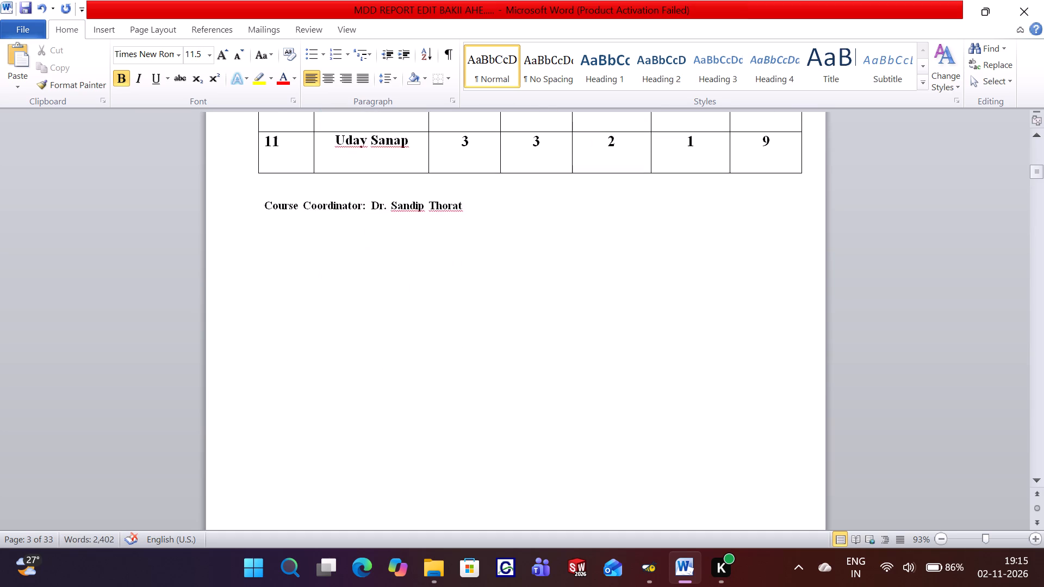
{"action": "scroll", "coordinate": [467, 507], "scroll_direction": "down", "scroll_amount": 3}
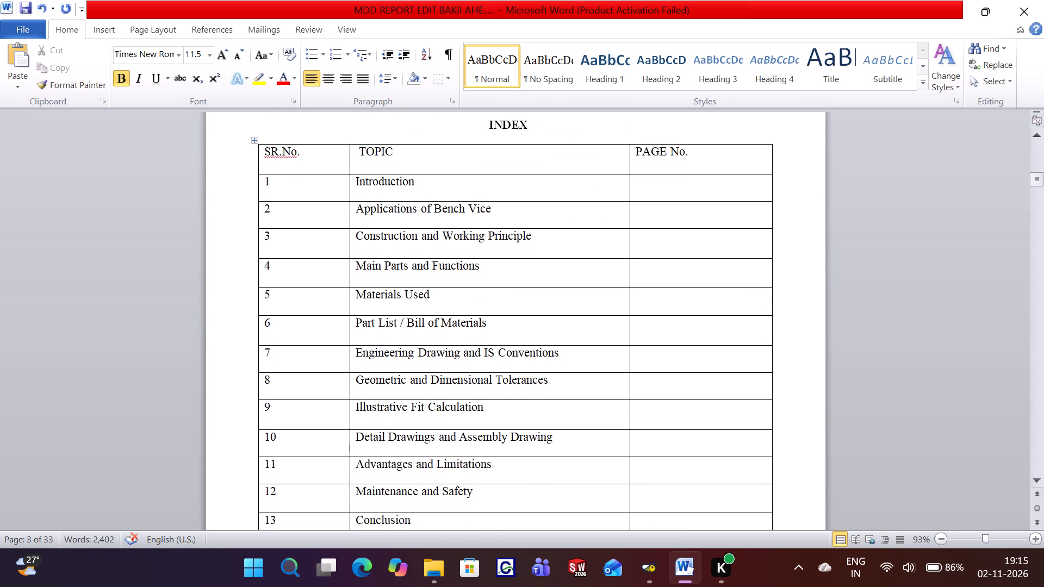
{"action": "left_click", "coordinate": [688, 182]}
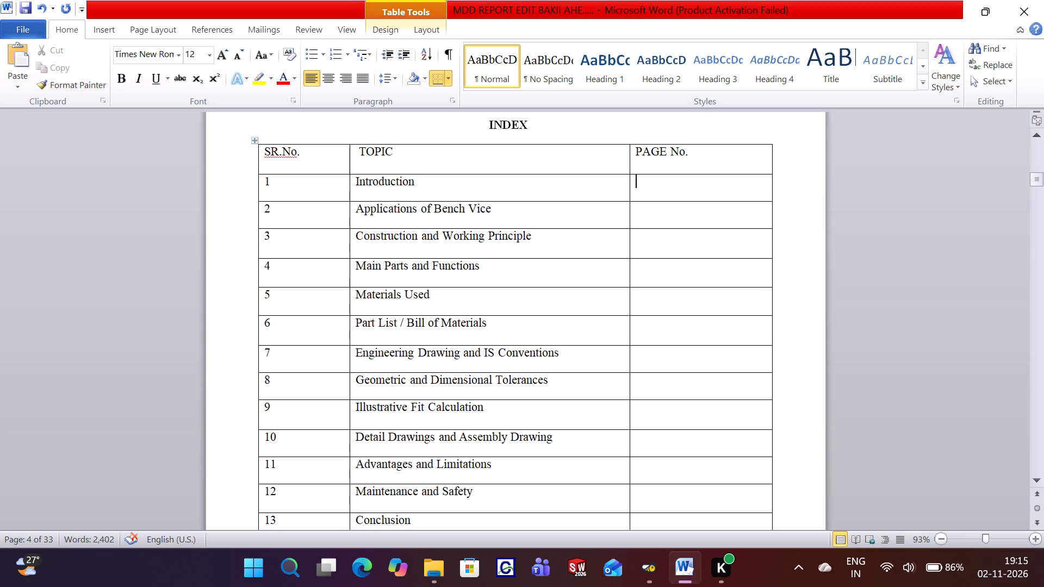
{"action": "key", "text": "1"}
Enter page number 2 for Applications of Bench Vice in the index table.
{"action": "left_click", "coordinate": [648, 219]}
{"action": "key", "text": "2"}
Look up the Construction and Working Principle section in the report and enter 9 as its page number in the index table.
{"action": "scroll", "coordinate": [648, 219], "scroll_direction": "down", "scroll_amount": 5}
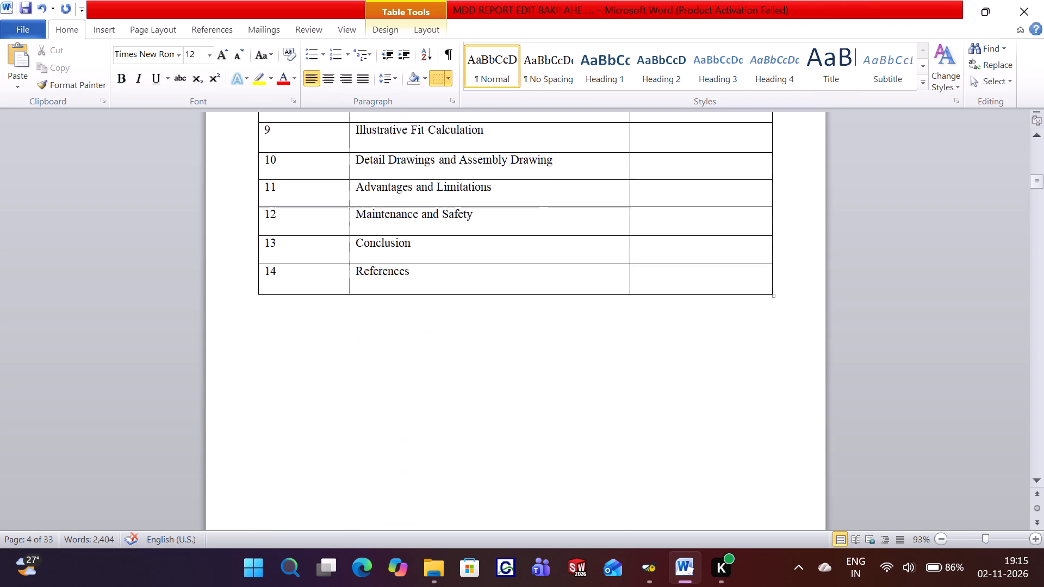
{"action": "scroll", "coordinate": [648, 219], "scroll_direction": "down", "scroll_amount": 3}
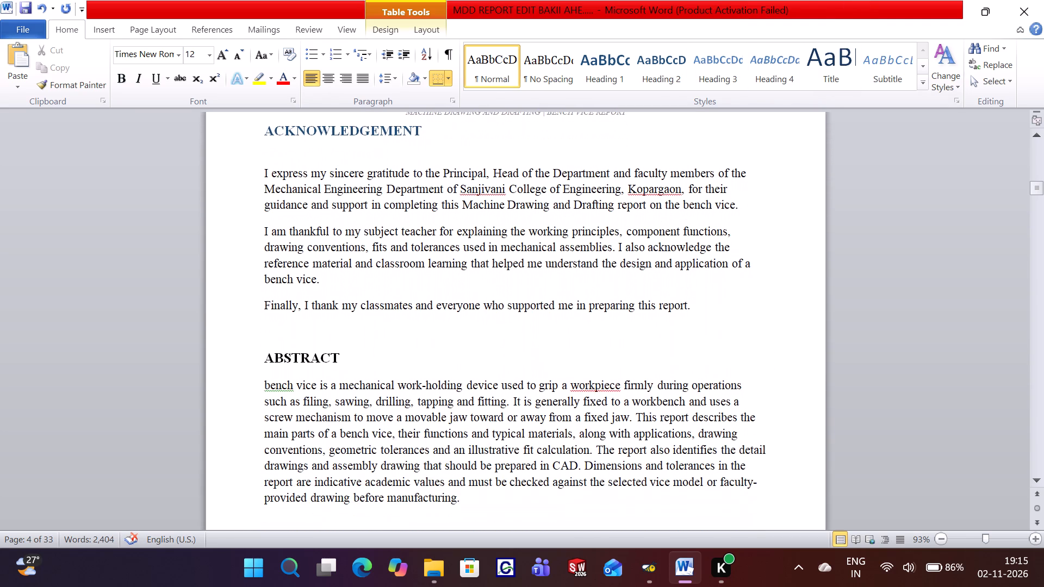
{"action": "scroll", "coordinate": [648, 219], "scroll_direction": "up", "scroll_amount": 6}
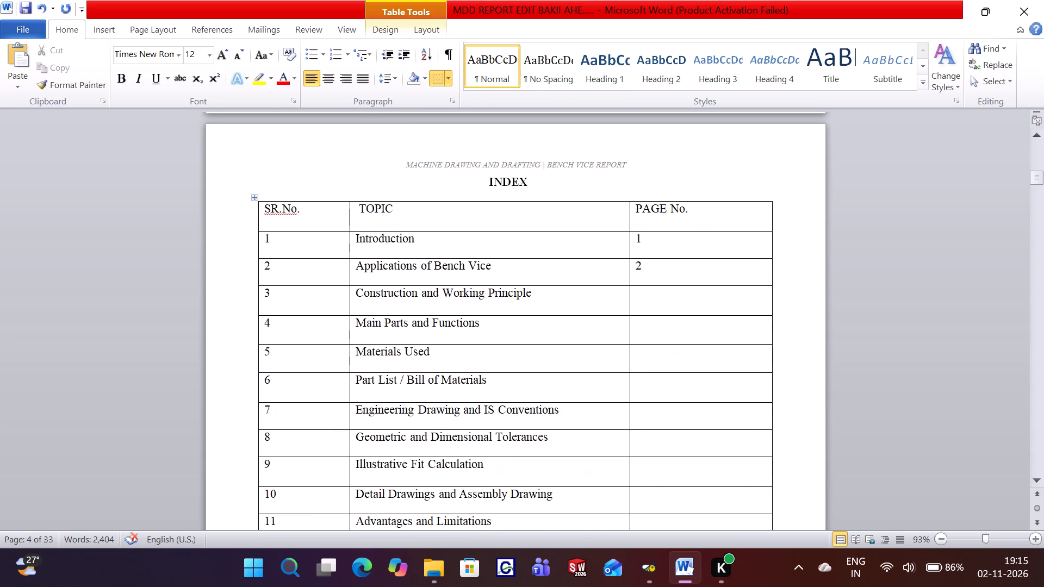
{"action": "scroll", "coordinate": [648, 219], "scroll_direction": "down", "scroll_amount": 8}
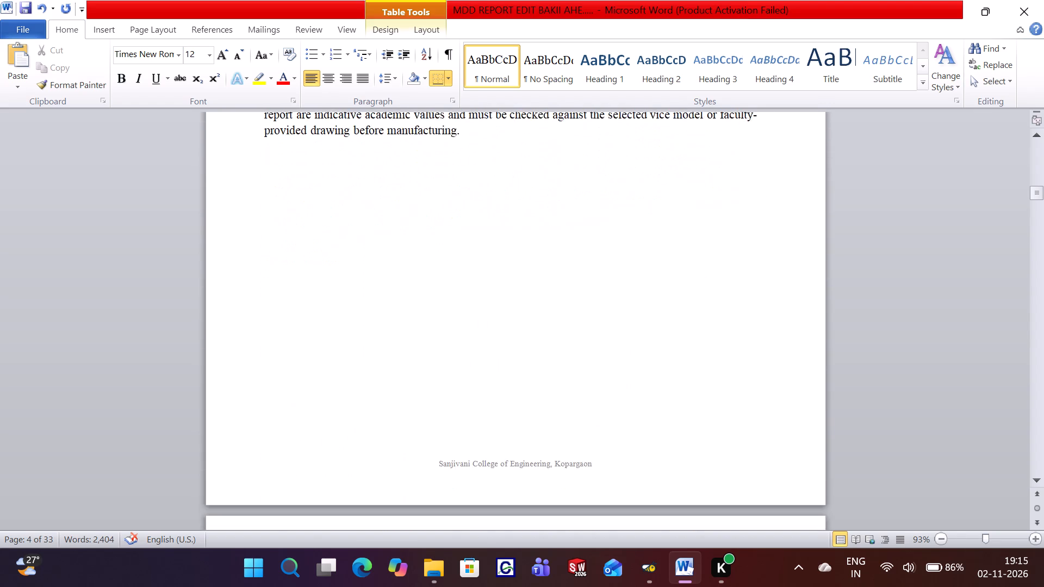
{"action": "scroll", "coordinate": [648, 219], "scroll_direction": "down", "scroll_amount": 5}
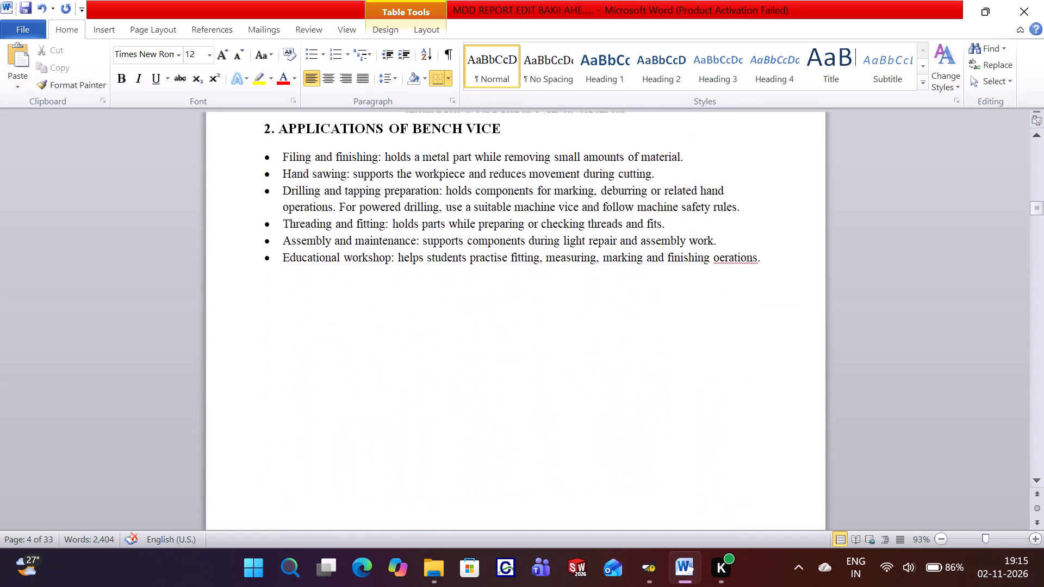
{"action": "scroll", "coordinate": [648, 219], "scroll_direction": "down", "scroll_amount": 7}
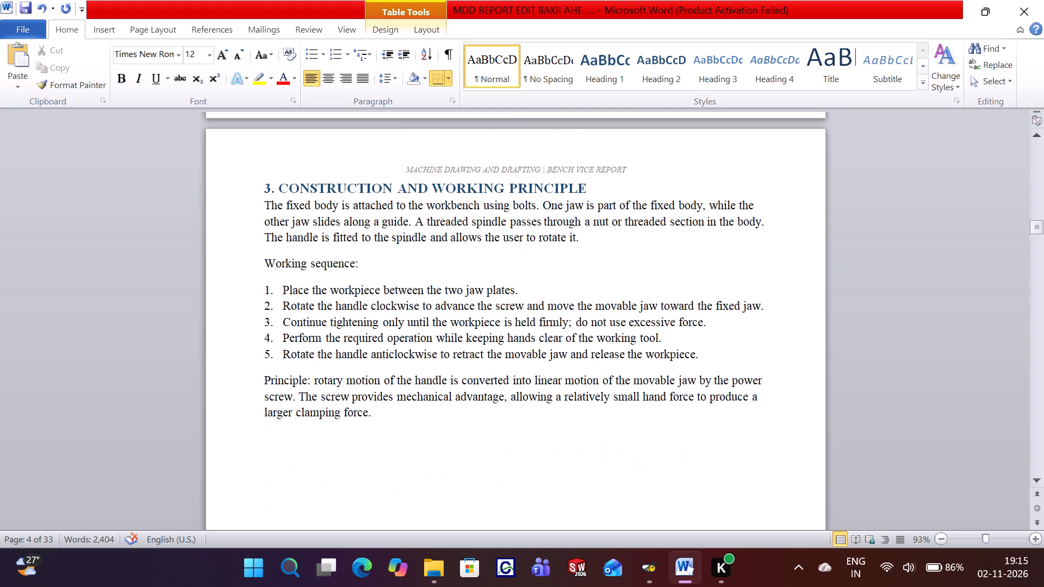
{"action": "scroll", "coordinate": [648, 219], "scroll_direction": "down", "scroll_amount": 3}
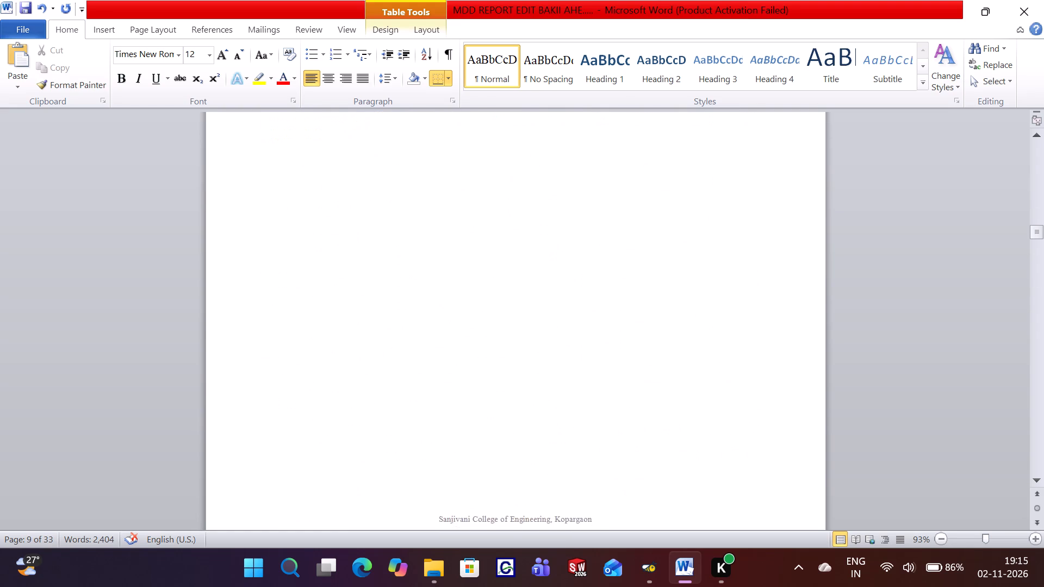
{"action": "scroll", "coordinate": [648, 219], "scroll_direction": "down", "scroll_amount": 1}
{"action": "scroll", "coordinate": [648, 219], "scroll_direction": "up", "scroll_amount": 19}
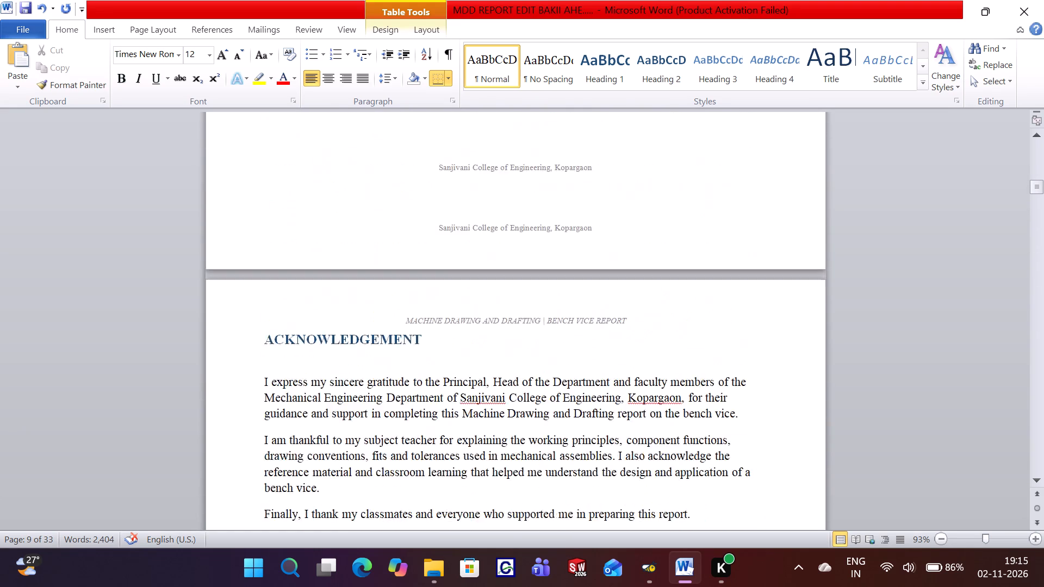
{"action": "scroll", "coordinate": [648, 219], "scroll_direction": "up", "scroll_amount": 2}
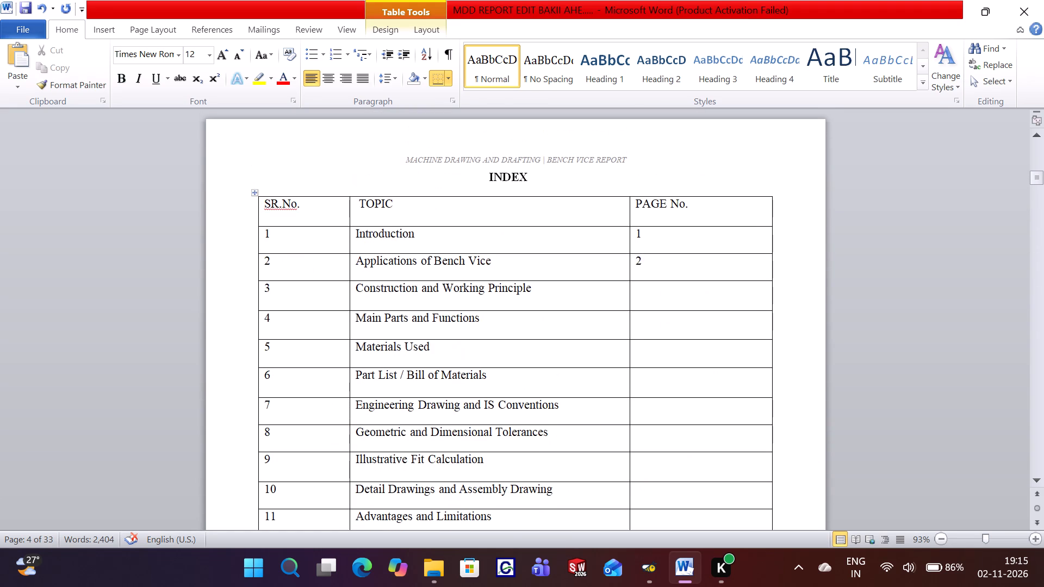
{"action": "left_click", "coordinate": [656, 240]}
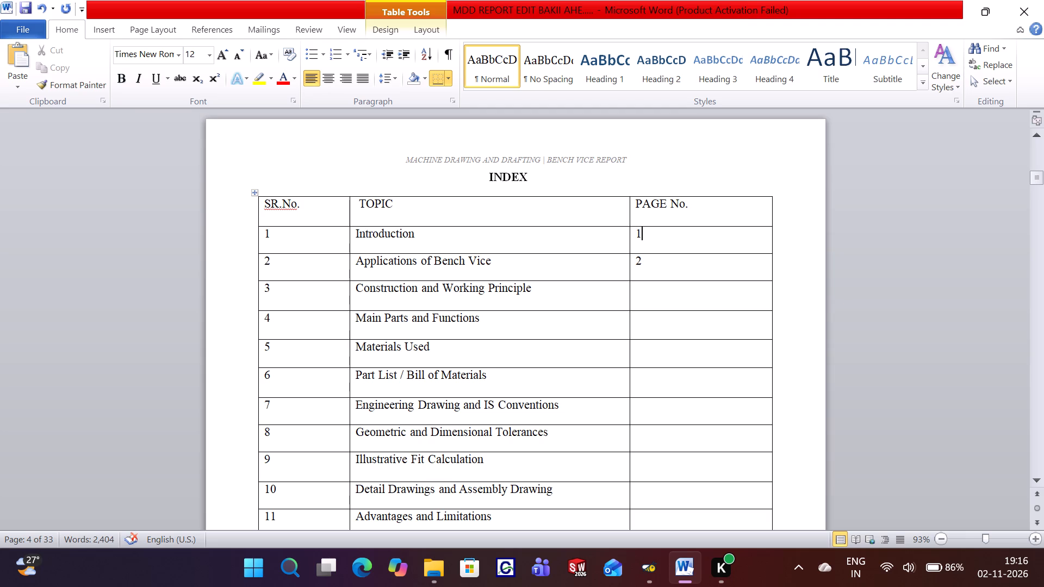
{"action": "left_click", "coordinate": [649, 298]}
{"action": "key", "text": "9"}
Extend the index page entry for Applications of Bench Vice to the range 2 -7.
{"action": "left_click", "coordinate": [651, 259]}
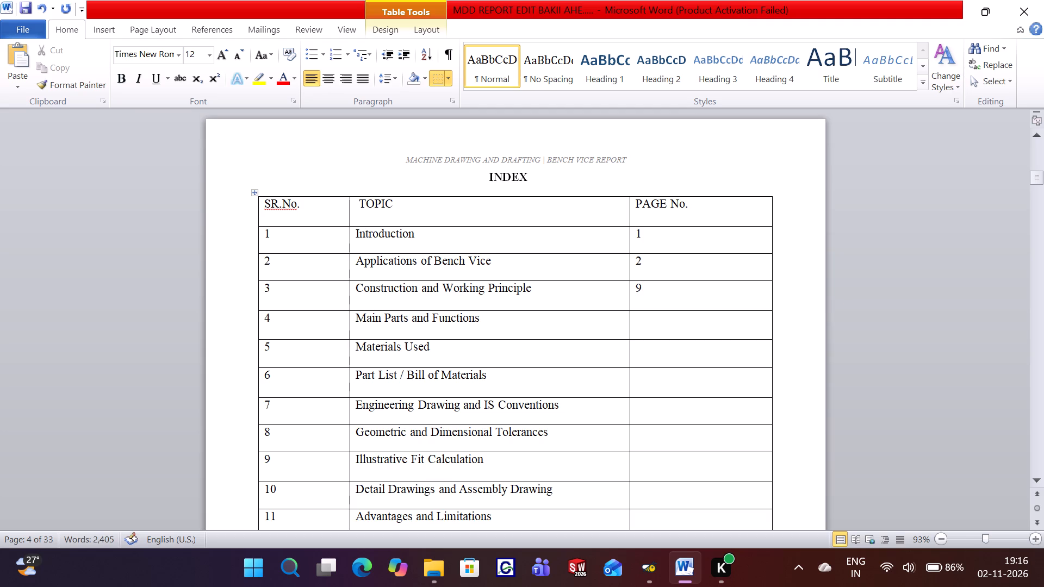
{"action": "key", "text": "space"}
{"action": "type", "text": "-"}
{"action": "key", "text": "7"}
Look through the report sections following the index to check their page numbers.
{"action": "scroll", "coordinate": [699, 229], "scroll_direction": "down", "scroll_amount": 5}
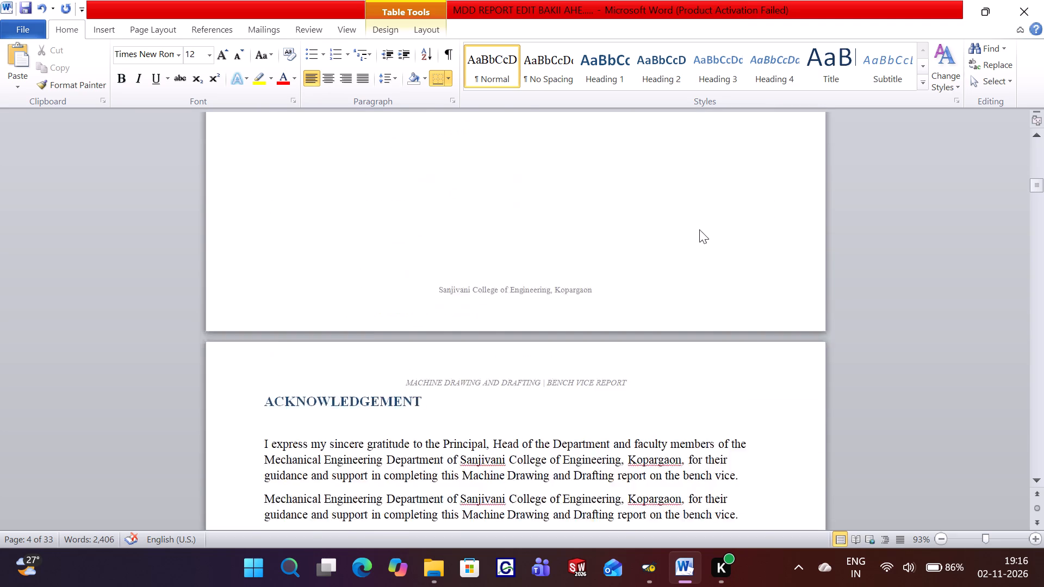
{"action": "scroll", "coordinate": [699, 229], "scroll_direction": "down", "scroll_amount": 4}
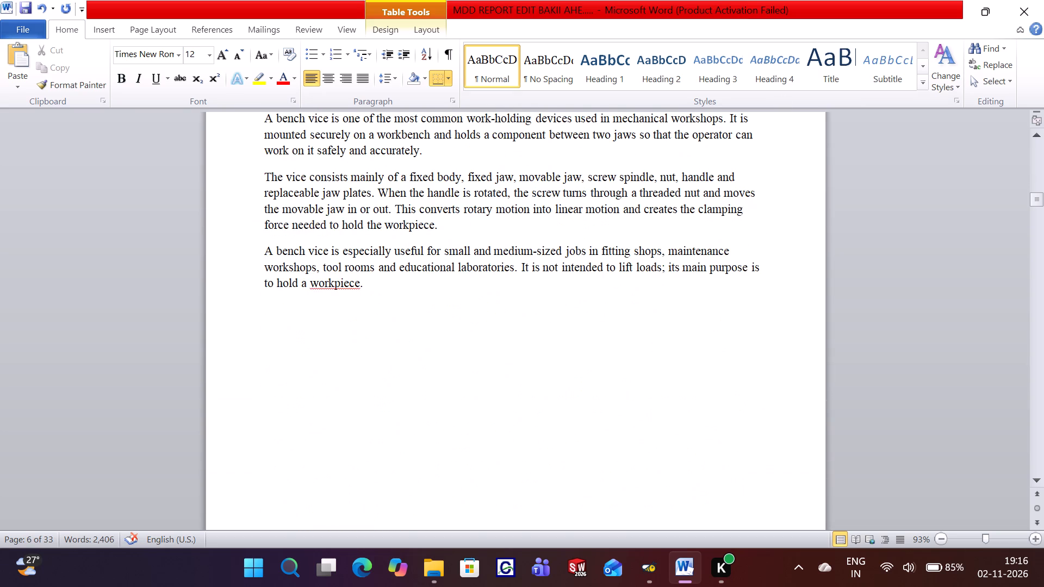
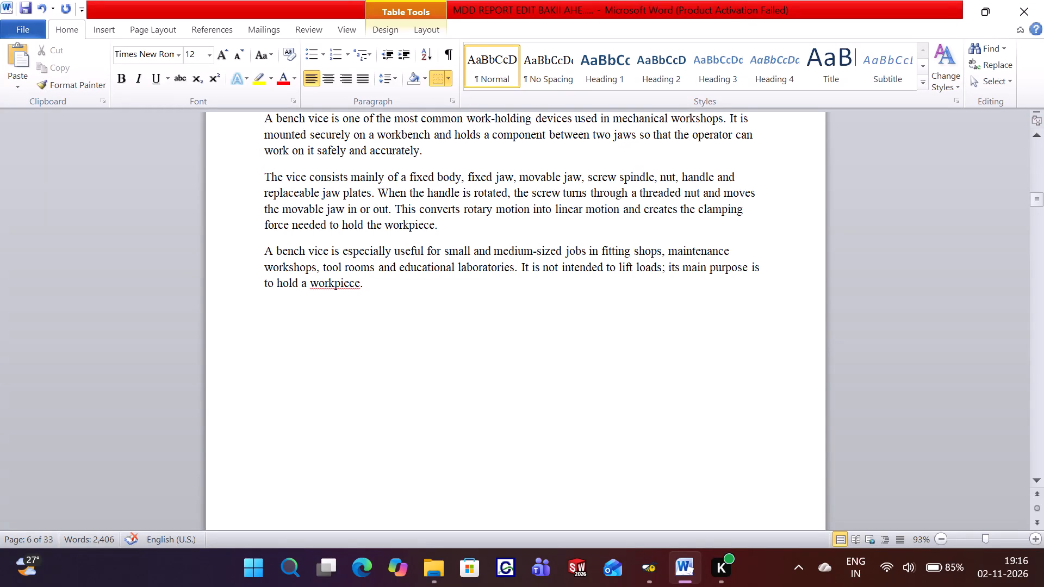
Delete the blank lines directly below the last paragraph of the Introduction section.
{"action": "left_click", "coordinate": [606, 354]}
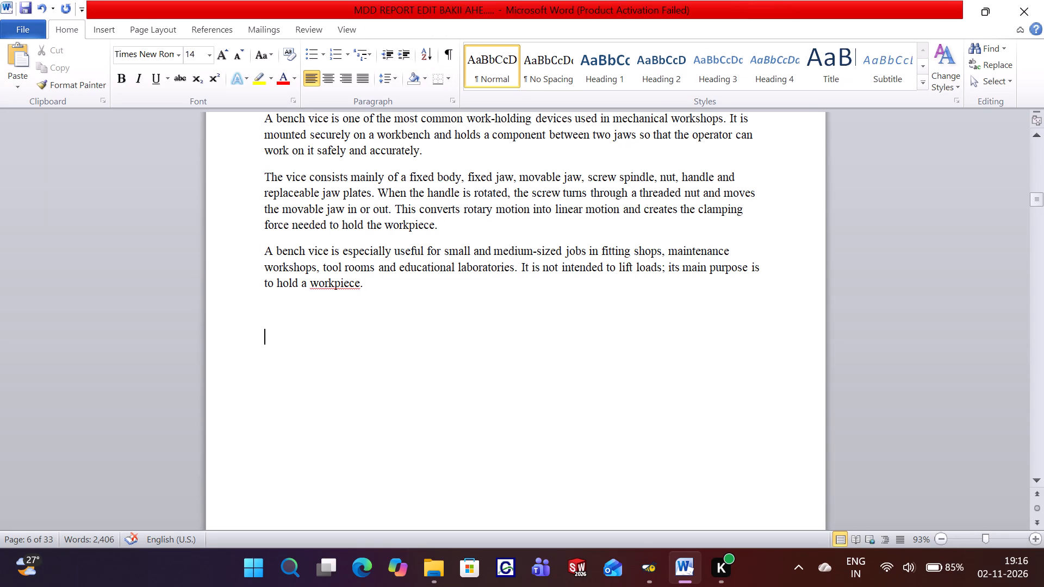
{"action": "key", "text": "BackSpace"}
{"action": "key", "text": "BackSpace"}
Set the font size of the Introduction's last paragraph, beginning "A bench vice is especially useful", to 14.
{"action": "left_click_drag", "start_coordinate": [606, 354], "coordinate": [573, 295]}
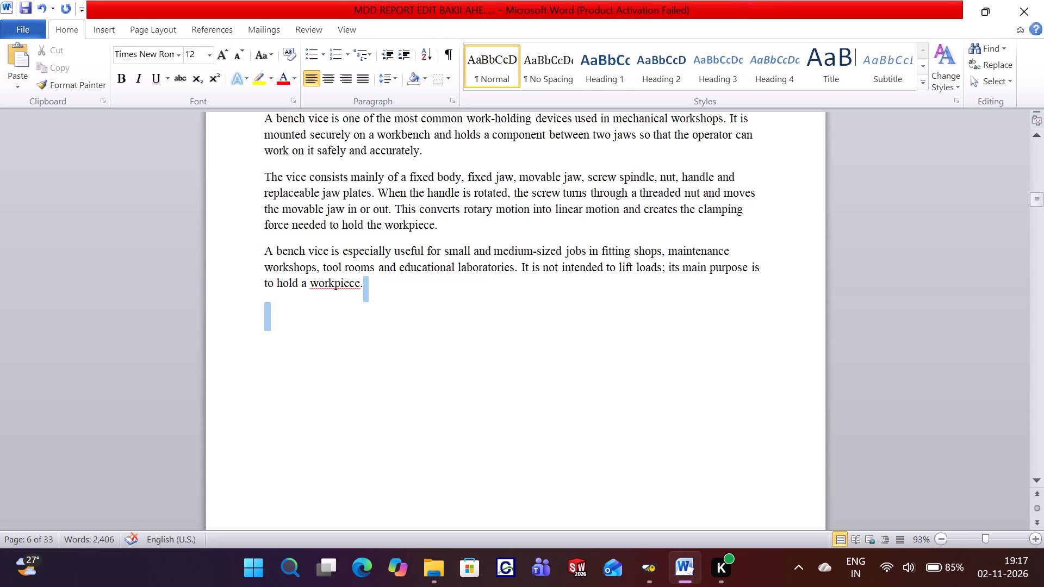
{"action": "left_click_drag", "start_coordinate": [573, 295], "coordinate": [269, 253]}
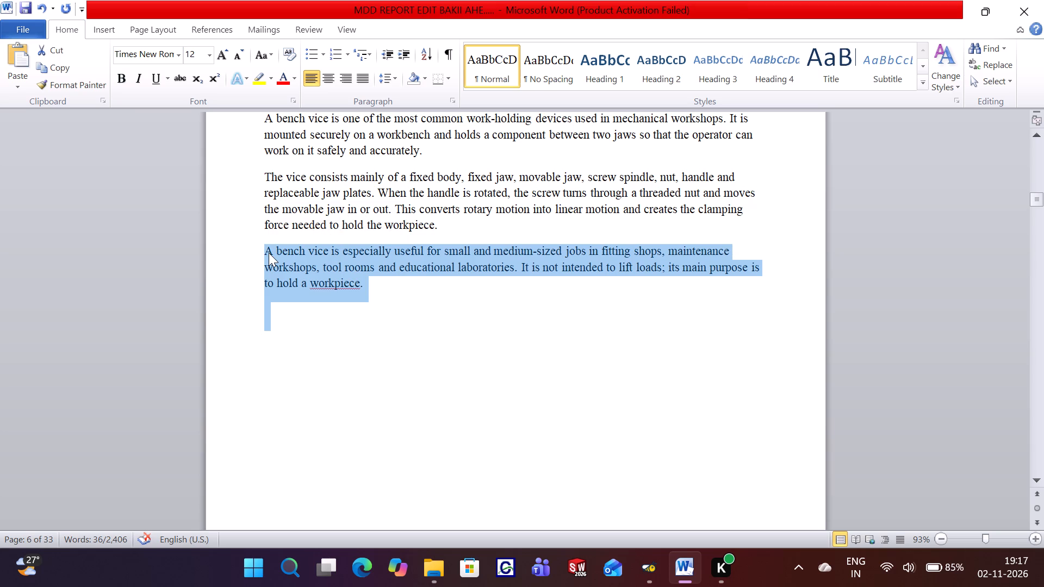
{"action": "key", "text": "ctrl+a"}
{"action": "key", "text": "ctrl+a"}
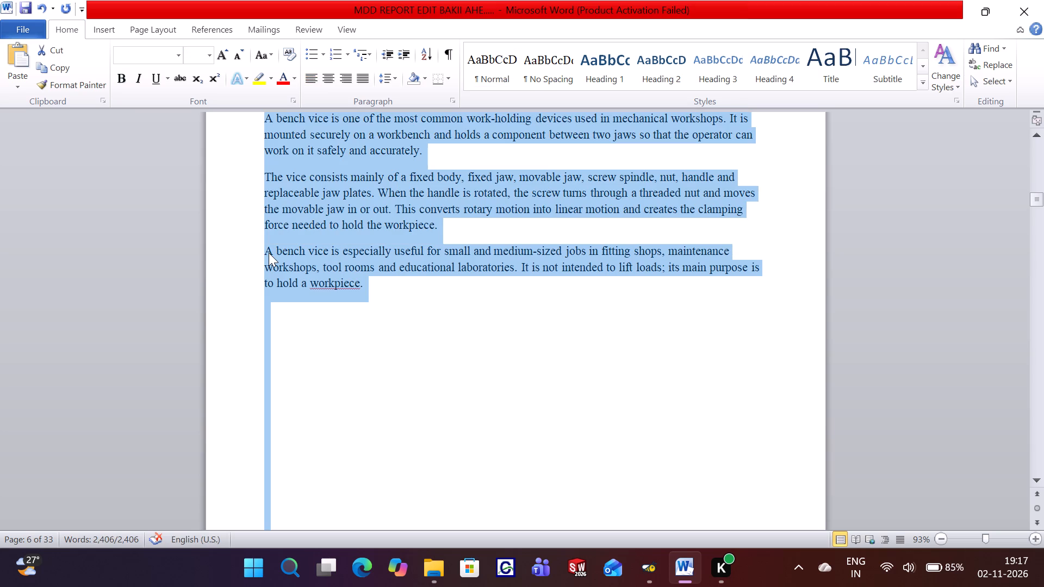
{"action": "key", "text": "Escape"}
{"action": "left_click", "coordinate": [430, 364]}
{"action": "left_click_drag", "start_coordinate": [262, 251], "coordinate": [460, 309]}
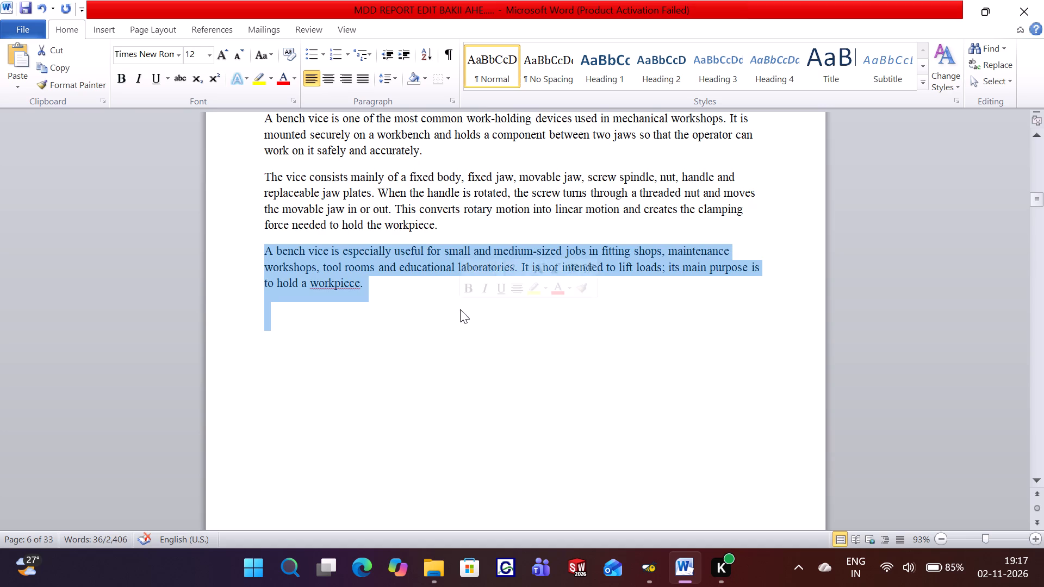
{"action": "left_click", "coordinate": [519, 270]}
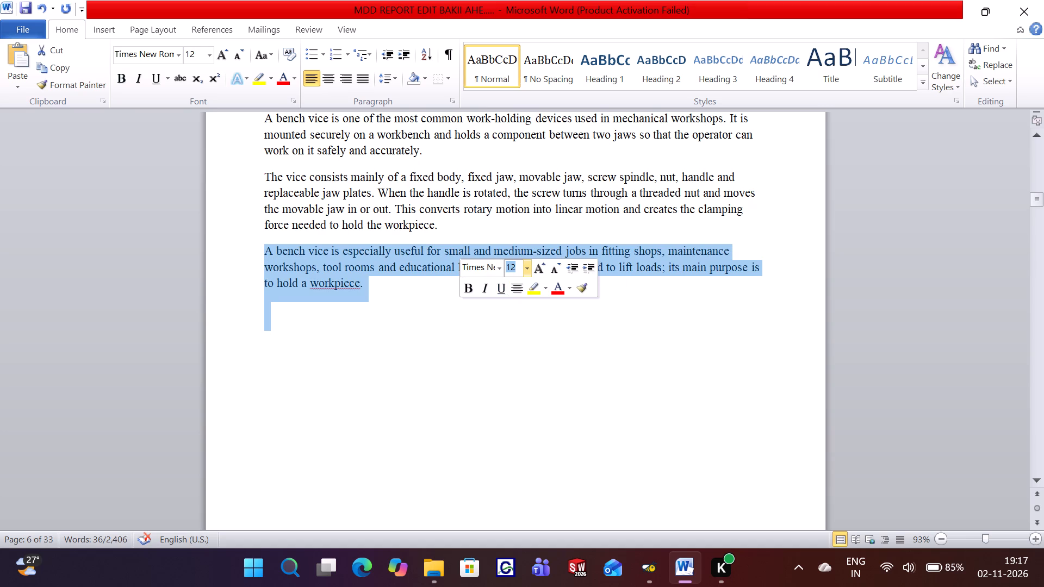
{"action": "type", "text": "14"}
{"action": "left_click", "coordinate": [541, 343]}
{"action": "key", "text": "Return"}
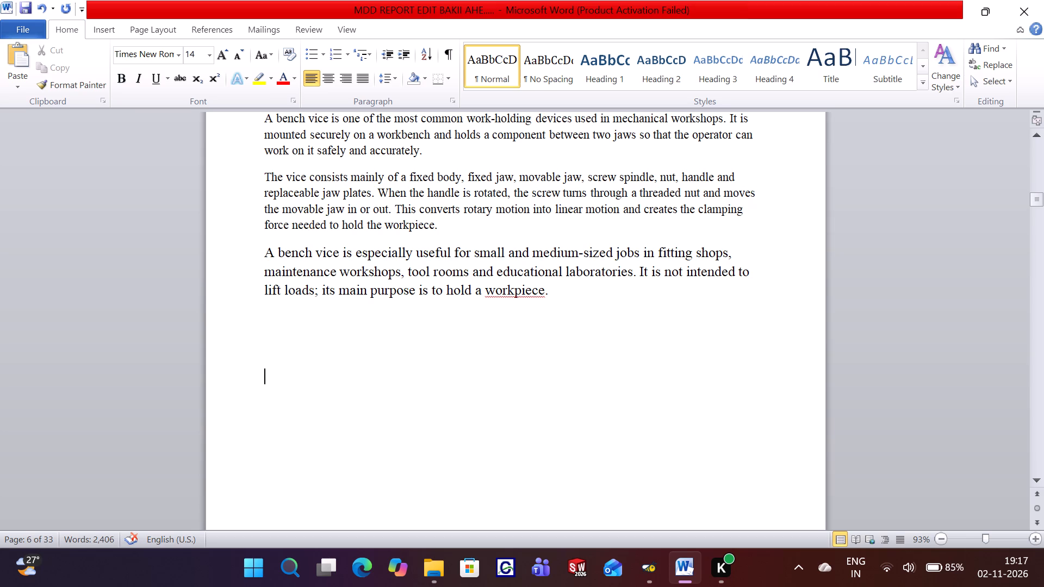
Ignore all spelling flags for the word "workpiece" at the end of the Introduction.
{"action": "left_click", "coordinate": [539, 297]}
{"action": "left_click", "coordinate": [141, 536]}
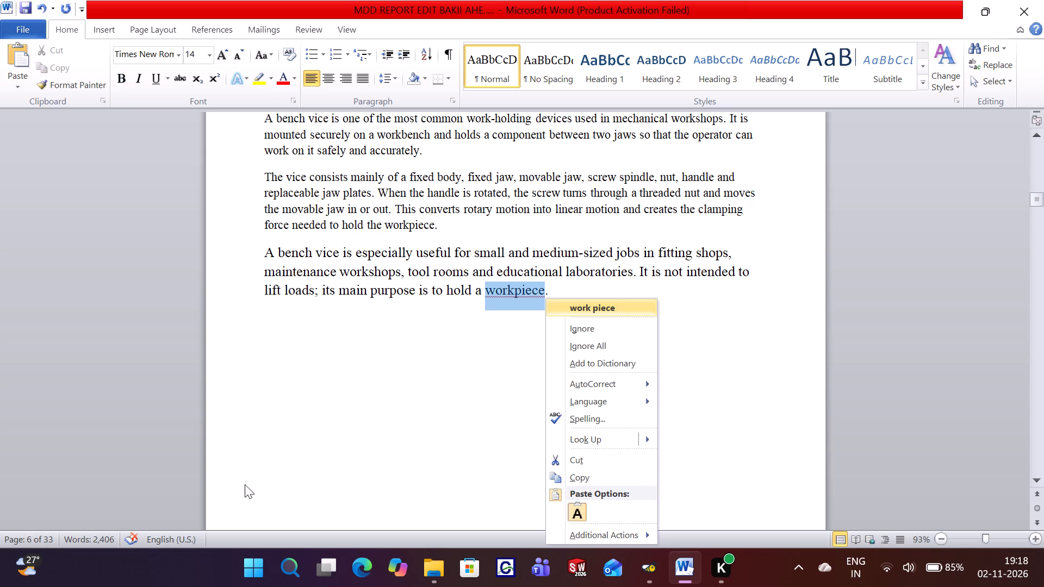
{"action": "left_click", "coordinate": [580, 353]}
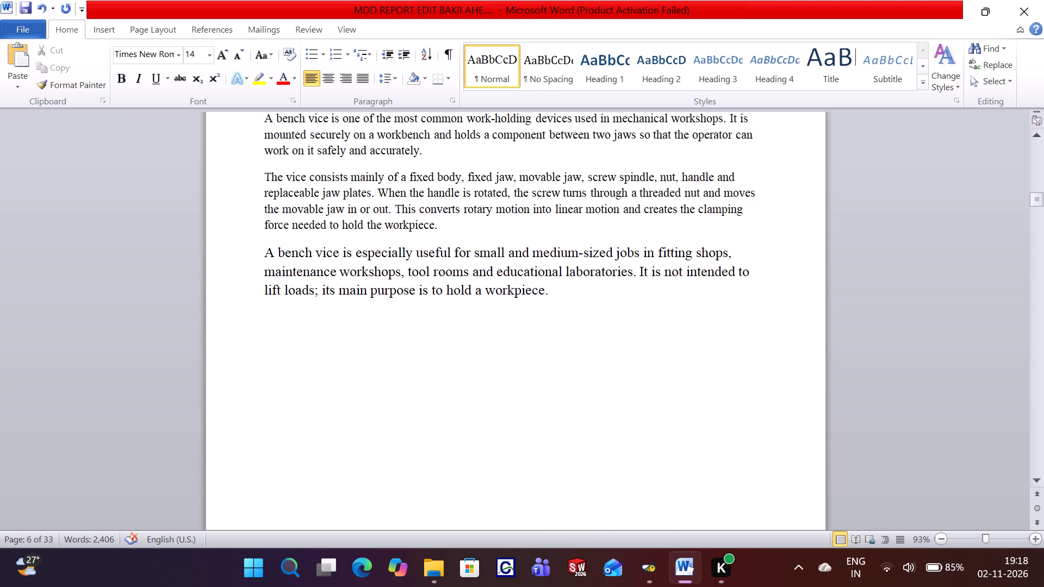
Set the font size of the first two Introduction paragraphs to 14.
{"action": "scroll", "coordinate": [427, 183], "scroll_direction": "up", "scroll_amount": 3}
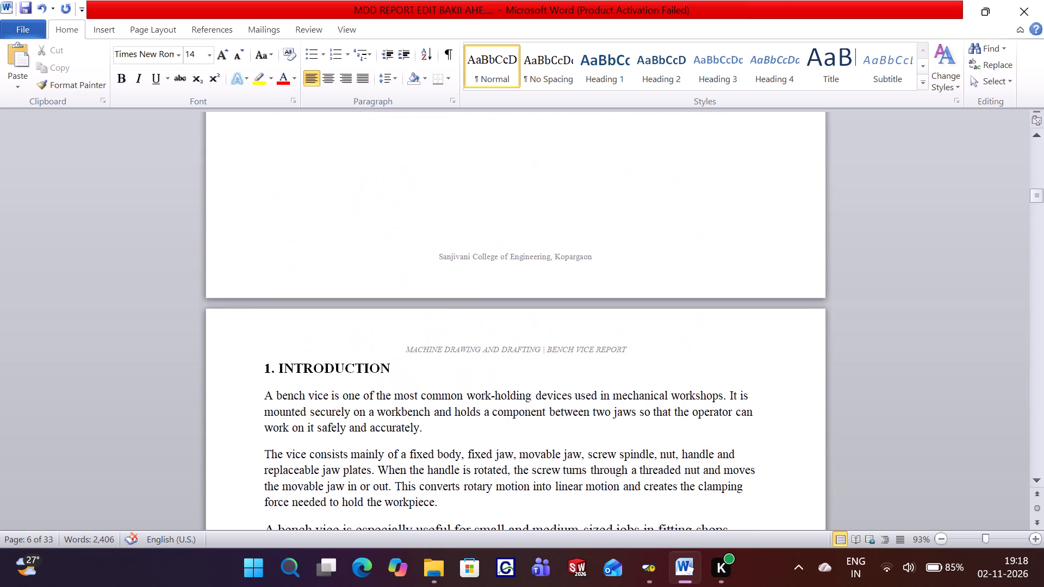
{"action": "scroll", "coordinate": [427, 183], "scroll_direction": "down", "scroll_amount": 1}
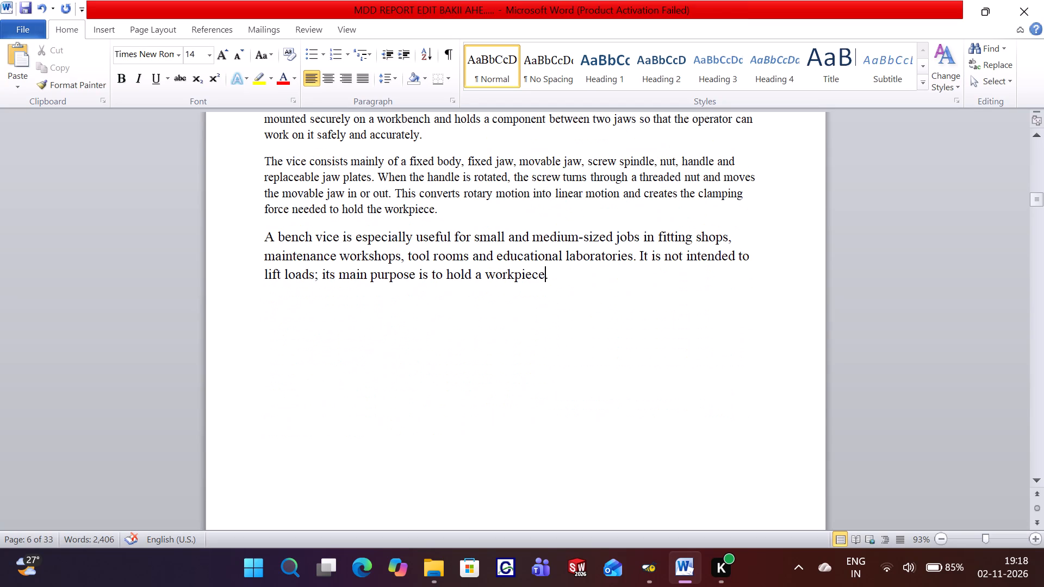
{"action": "scroll", "coordinate": [320, 170], "scroll_direction": "up", "scroll_amount": 1}
{"action": "left_click_drag", "start_coordinate": [264, 252], "coordinate": [359, 288]}
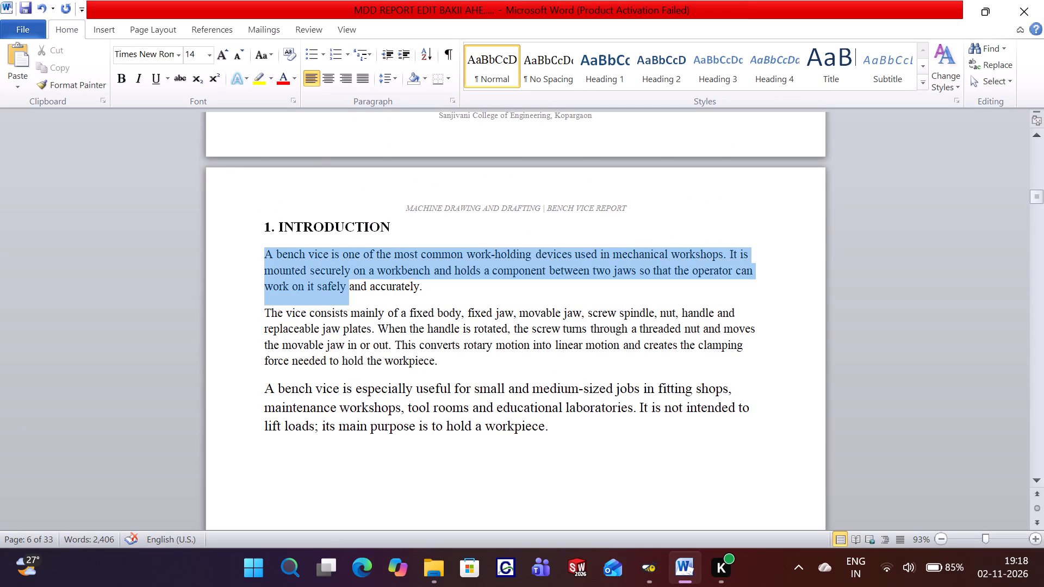
{"action": "left_click_drag", "start_coordinate": [359, 288], "coordinate": [528, 366]}
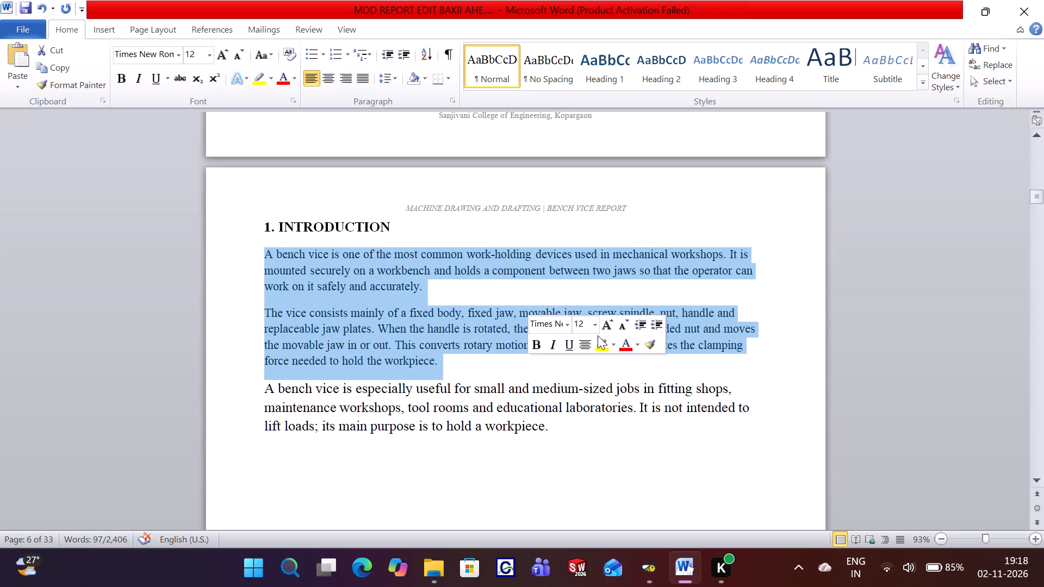
{"action": "left_click", "coordinate": [594, 326]}
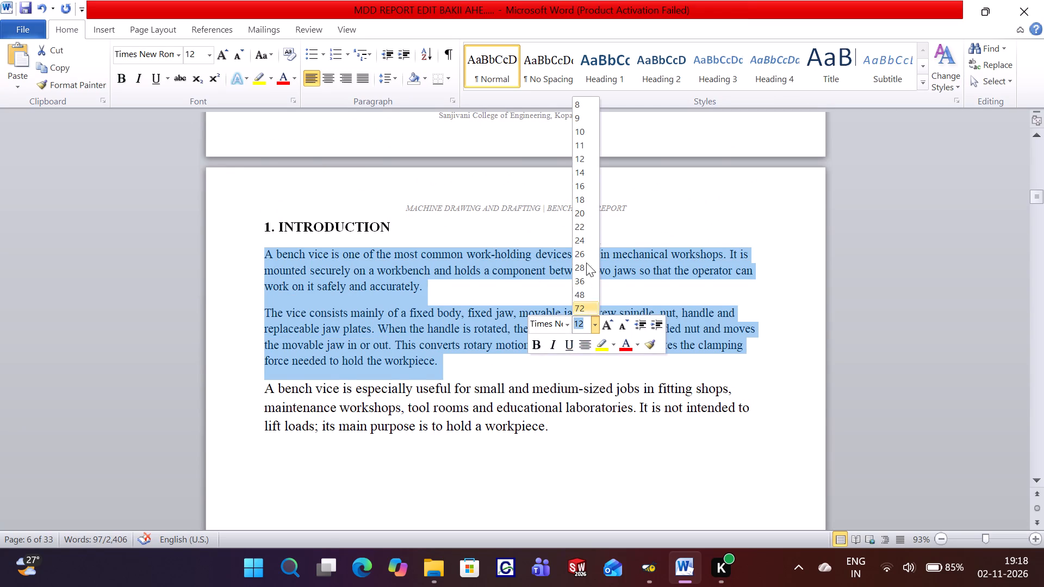
{"action": "left_click", "coordinate": [597, 177]}
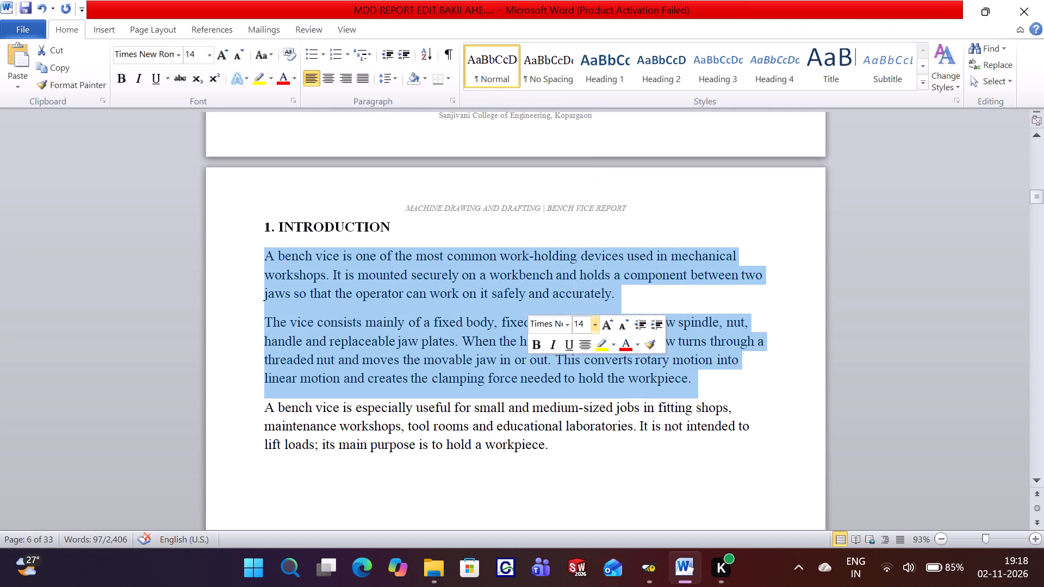
{"action": "left_click", "coordinate": [666, 475]}
Make the "Working sequence:" line in section 3, Construction and Working Principle, bold with font size 14.
{"action": "scroll", "coordinate": [666, 475], "scroll_direction": "down", "scroll_amount": 3}
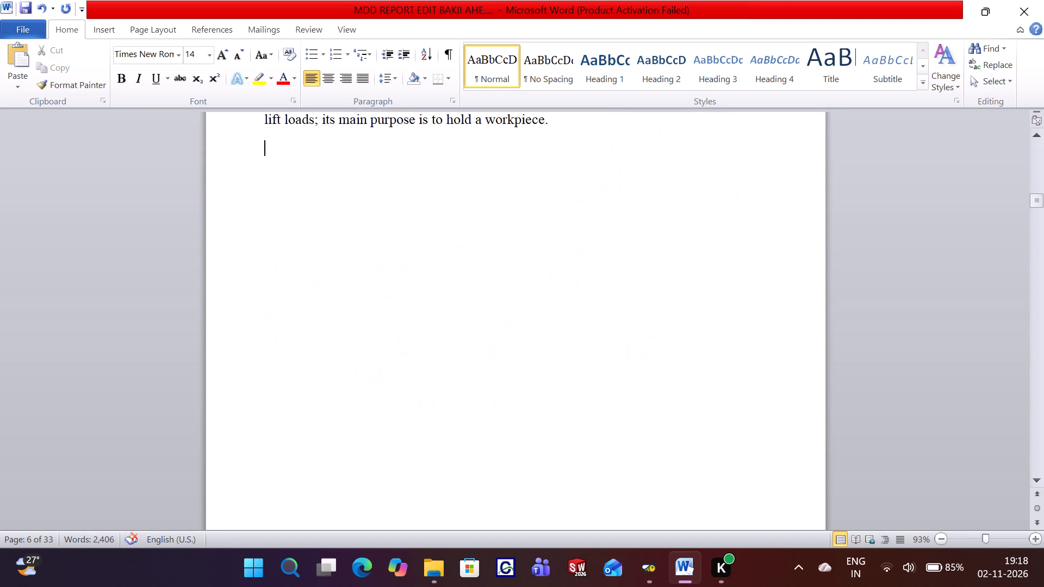
{"action": "scroll", "coordinate": [666, 475], "scroll_direction": "up", "scroll_amount": 1}
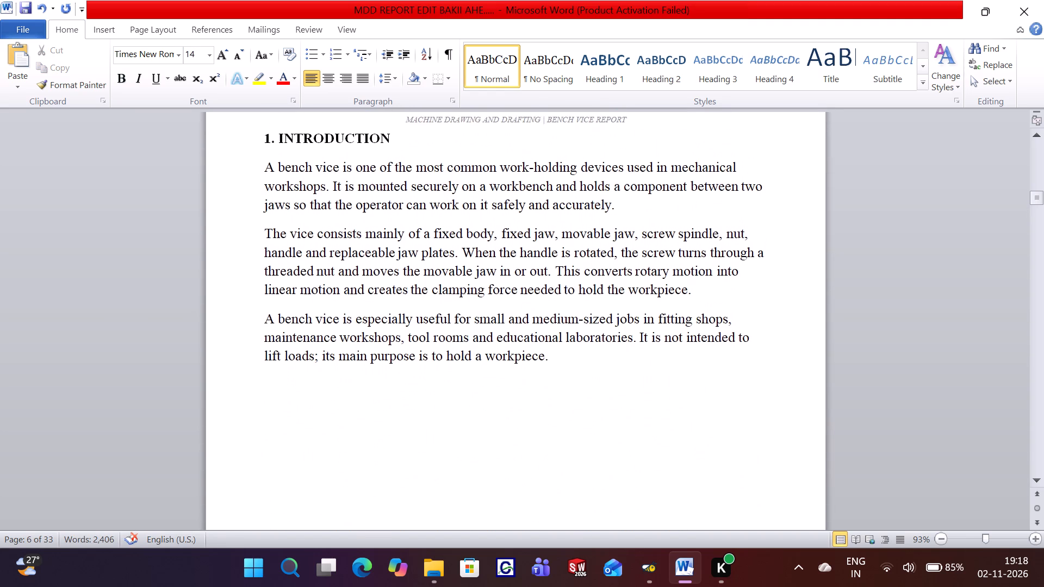
{"action": "scroll", "coordinate": [666, 475], "scroll_direction": "up", "scroll_amount": 1}
{"action": "scroll", "coordinate": [666, 475], "scroll_direction": "down", "scroll_amount": 2}
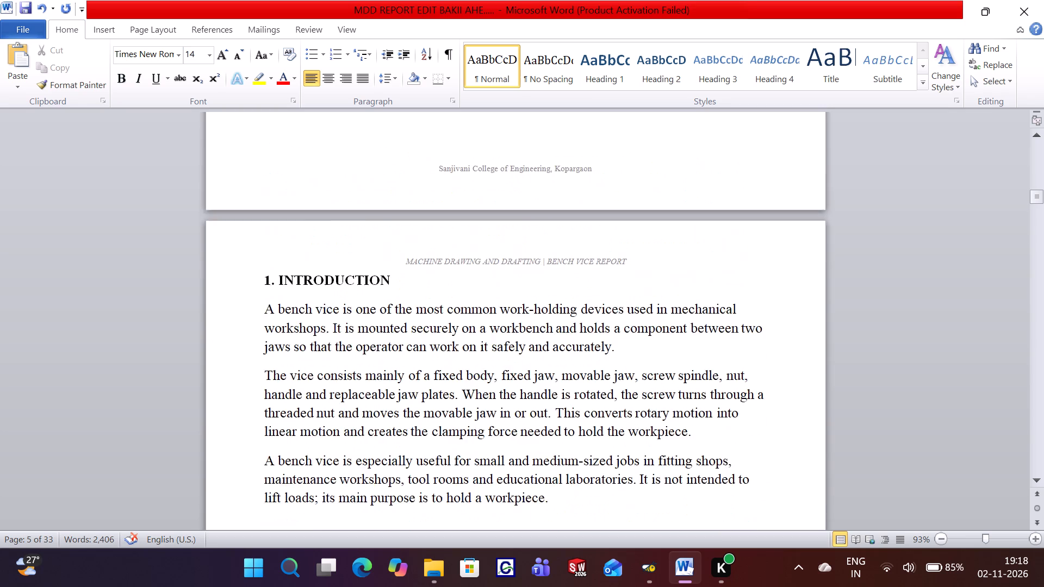
{"action": "scroll", "coordinate": [666, 475], "scroll_direction": "down", "scroll_amount": 6}
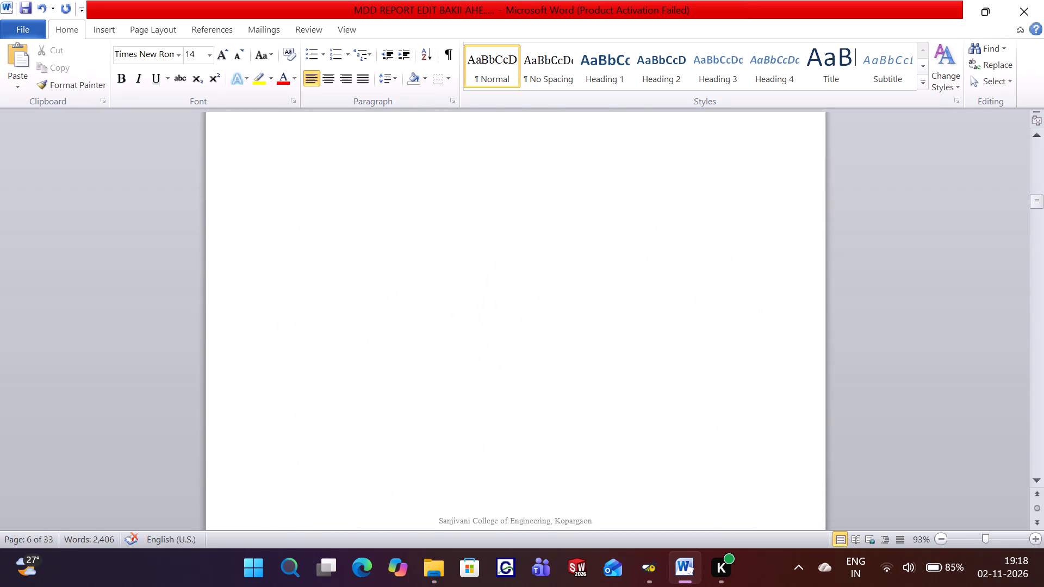
{"action": "scroll", "coordinate": [666, 475], "scroll_direction": "down", "scroll_amount": 5}
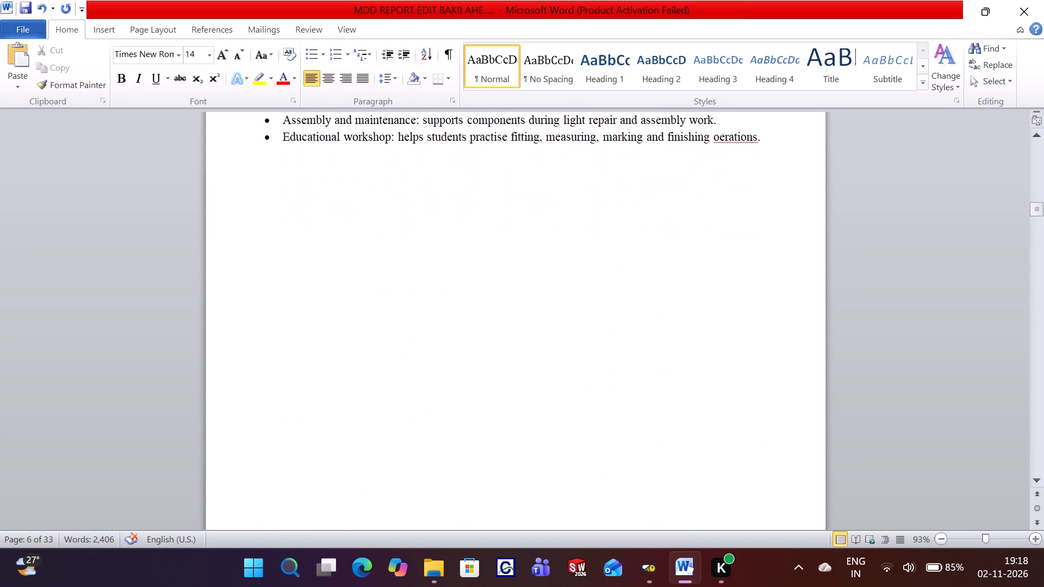
{"action": "scroll", "coordinate": [666, 475], "scroll_direction": "down", "scroll_amount": 5}
{"action": "scroll", "coordinate": [666, 475], "scroll_direction": "right", "scroll_amount": 1}
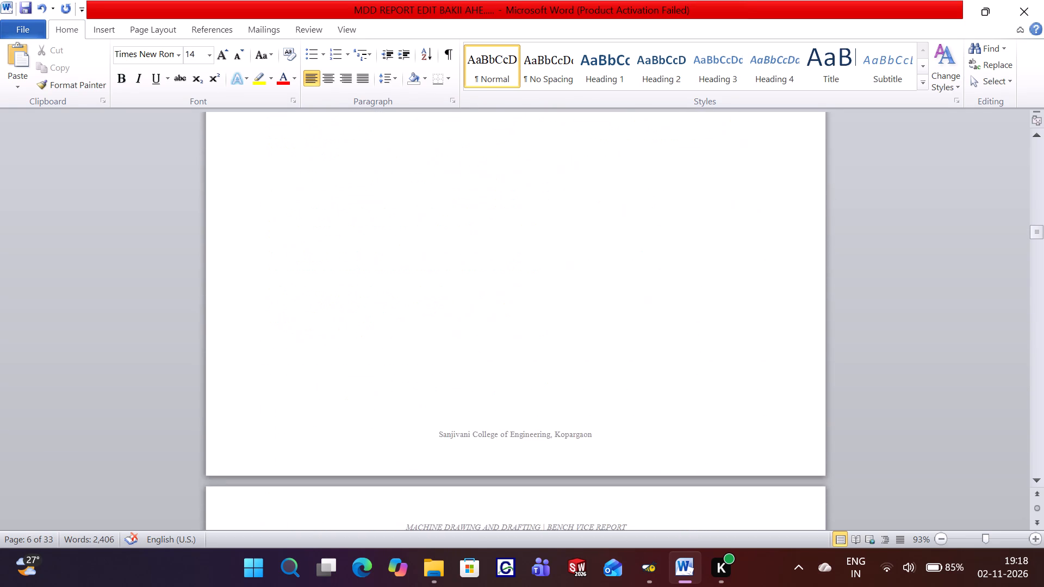
{"action": "scroll", "coordinate": [666, 475], "scroll_direction": "right", "scroll_amount": 1}
{"action": "scroll", "coordinate": [666, 475], "scroll_direction": "up", "scroll_amount": 1}
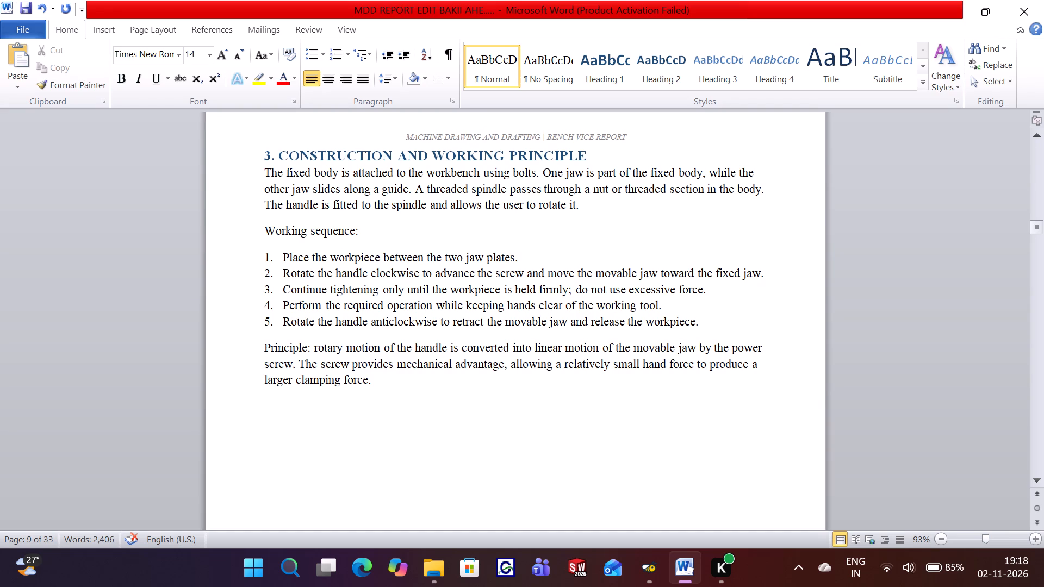
{"action": "left_click_drag", "start_coordinate": [262, 235], "coordinate": [347, 224]}
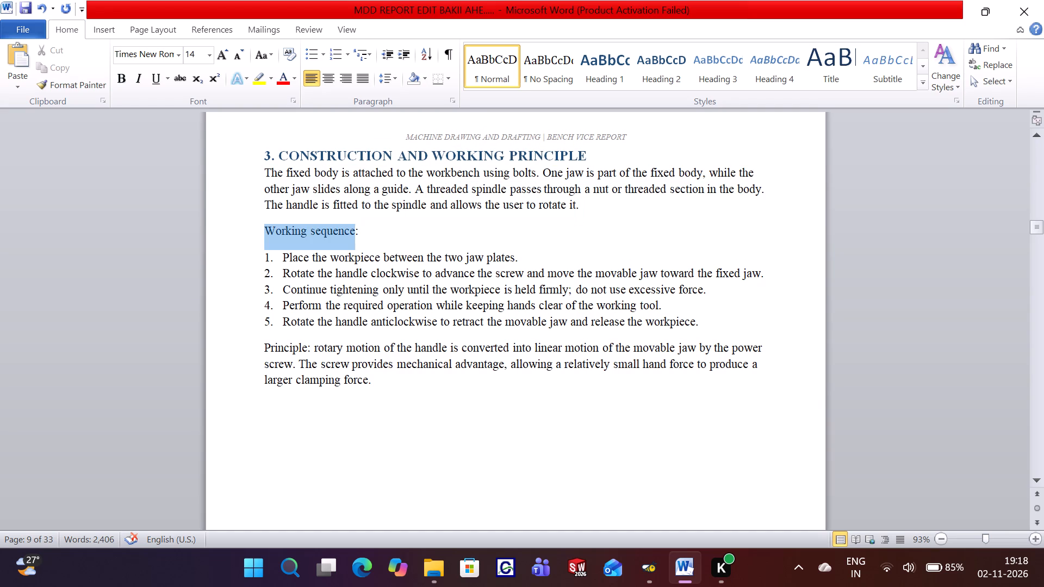
{"action": "left_click_drag", "start_coordinate": [347, 224], "coordinate": [369, 233]}
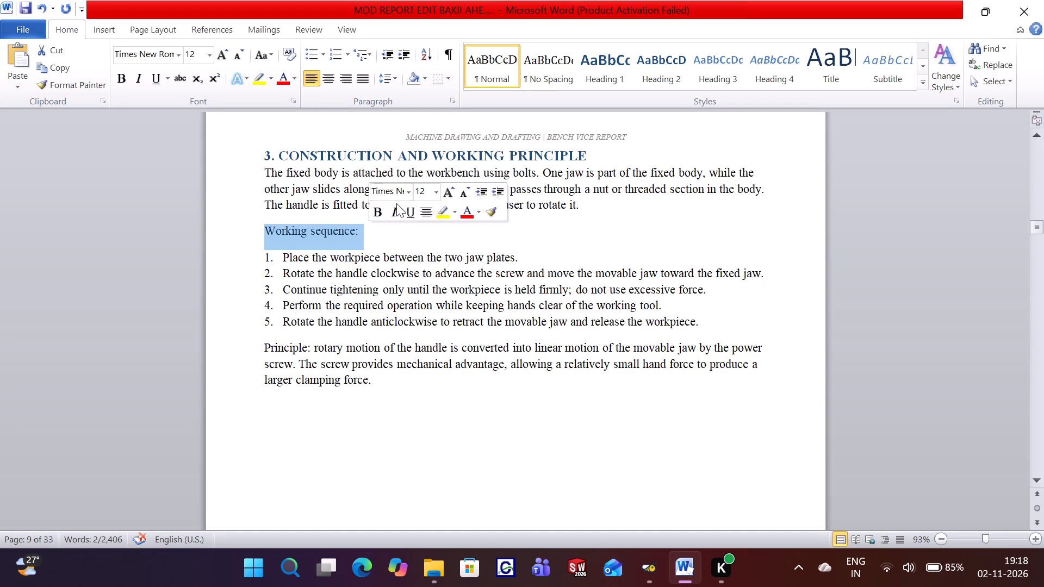
{"action": "left_click", "coordinate": [377, 213]}
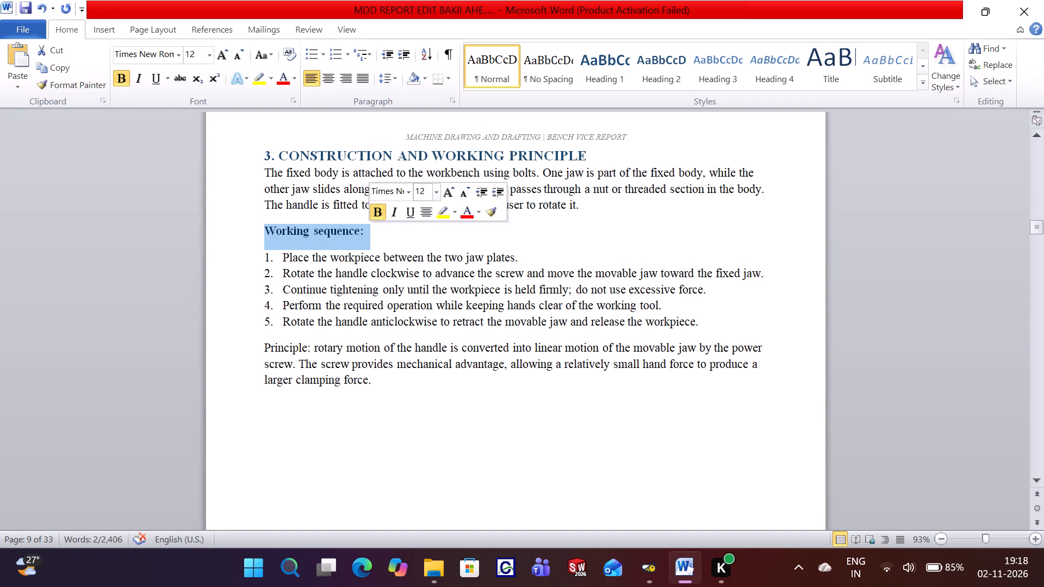
{"action": "left_click", "coordinate": [438, 196]}
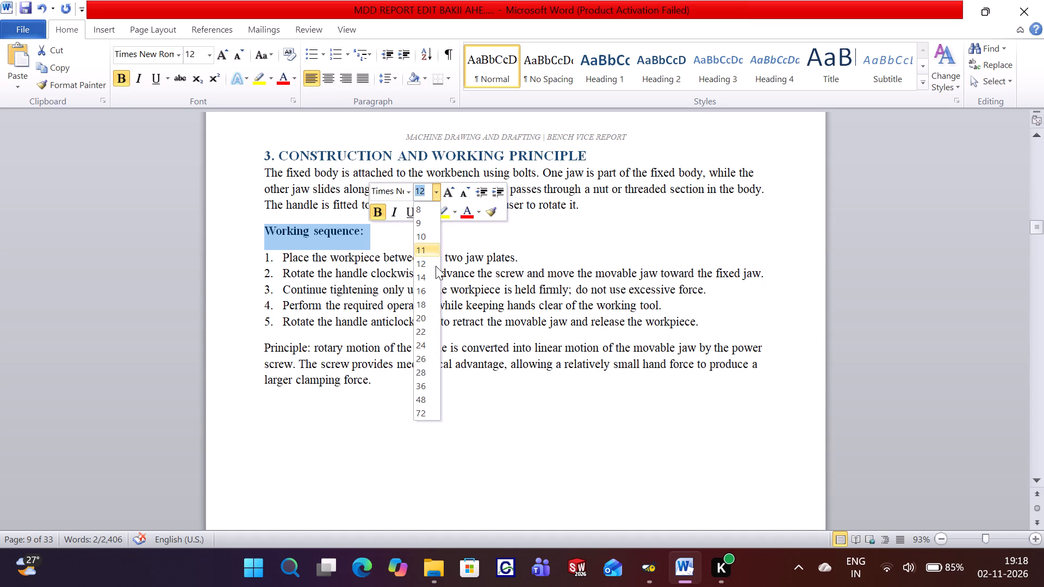
{"action": "left_click", "coordinate": [428, 276]}
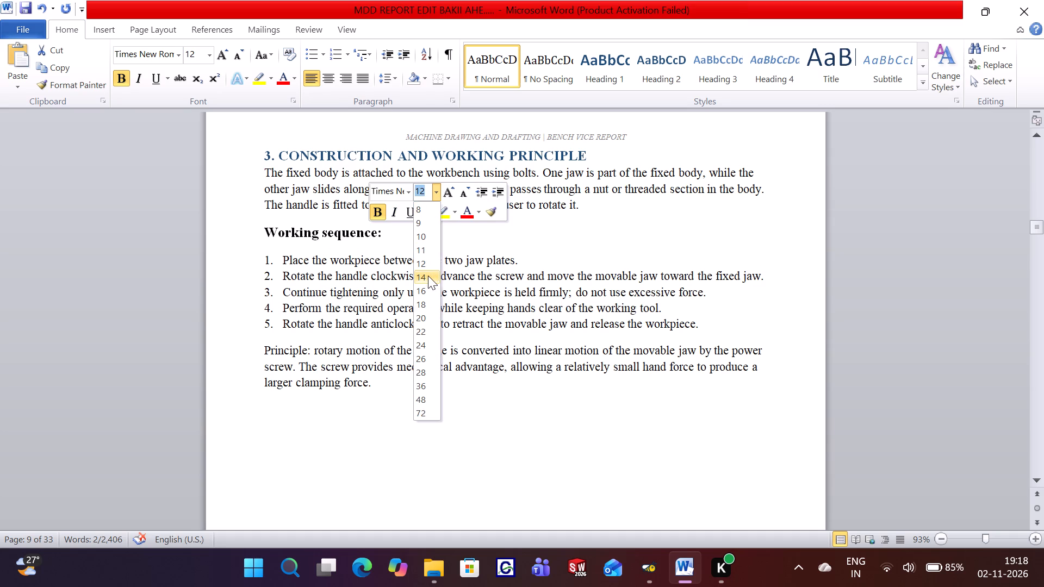
Make the "Principle:" label below the numbered working steps bold with font size 14.
{"action": "left_click_drag", "start_coordinate": [258, 345], "coordinate": [311, 352]}
{"action": "left_click", "coordinate": [322, 335]}
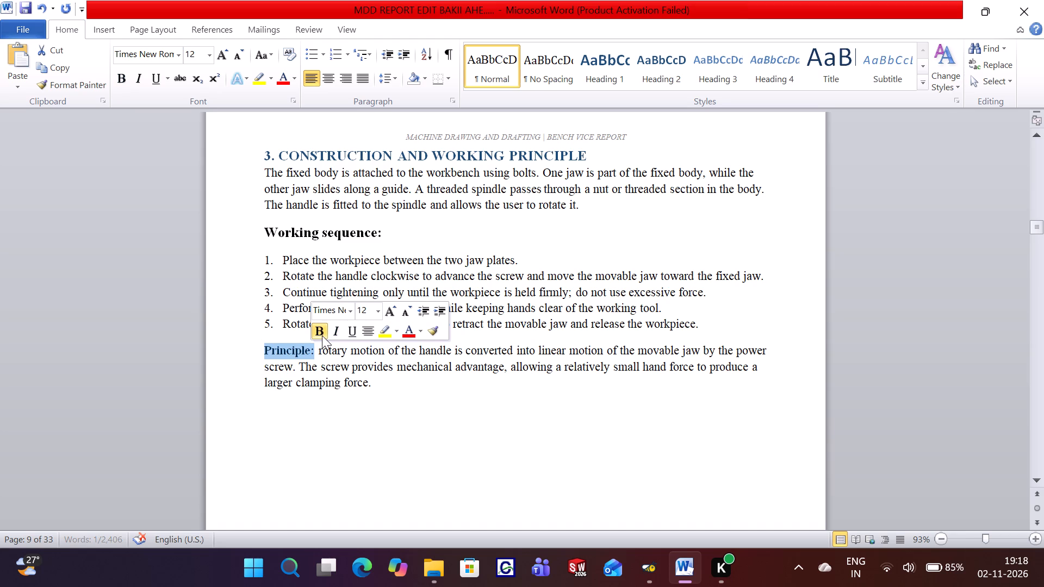
{"action": "left_click", "coordinate": [378, 309]}
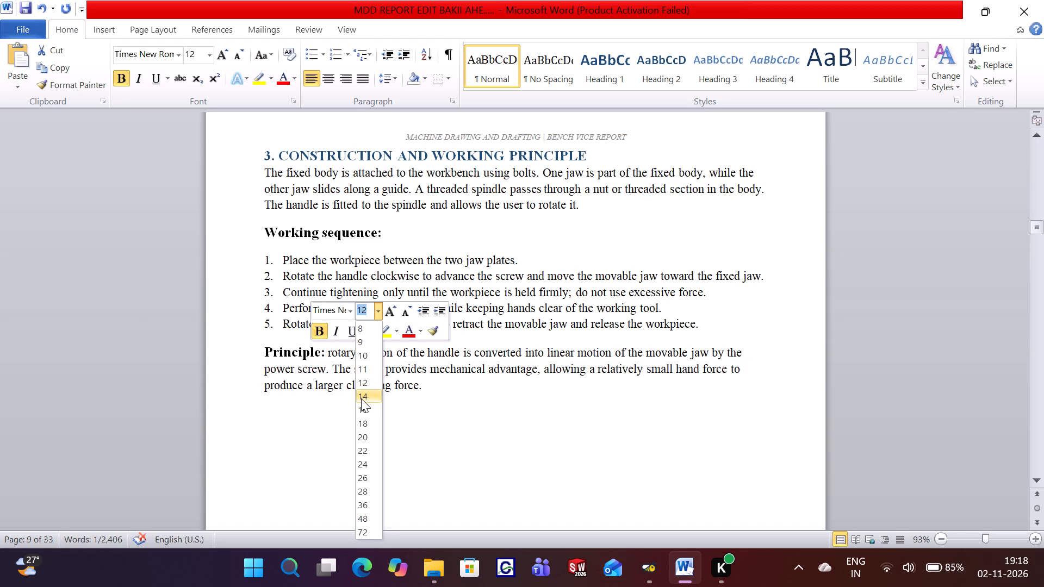
{"action": "left_click", "coordinate": [362, 400]}
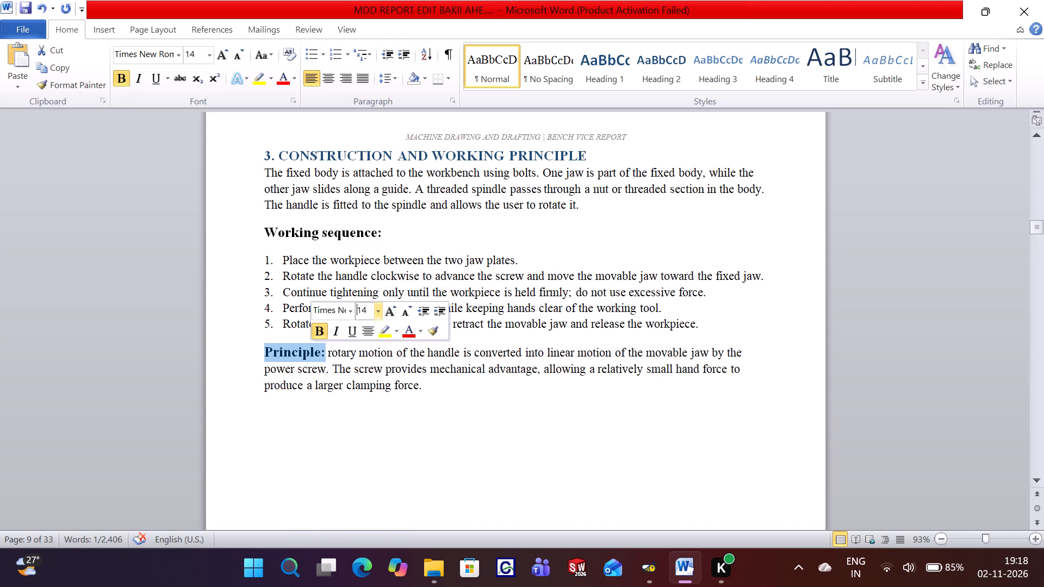
Insert two unnumbered blank lines between the fifth working step and the Principle paragraph.
{"action": "left_click", "coordinate": [707, 321]}
{"action": "key", "text": "Return"}
{"action": "key", "text": "Return"}
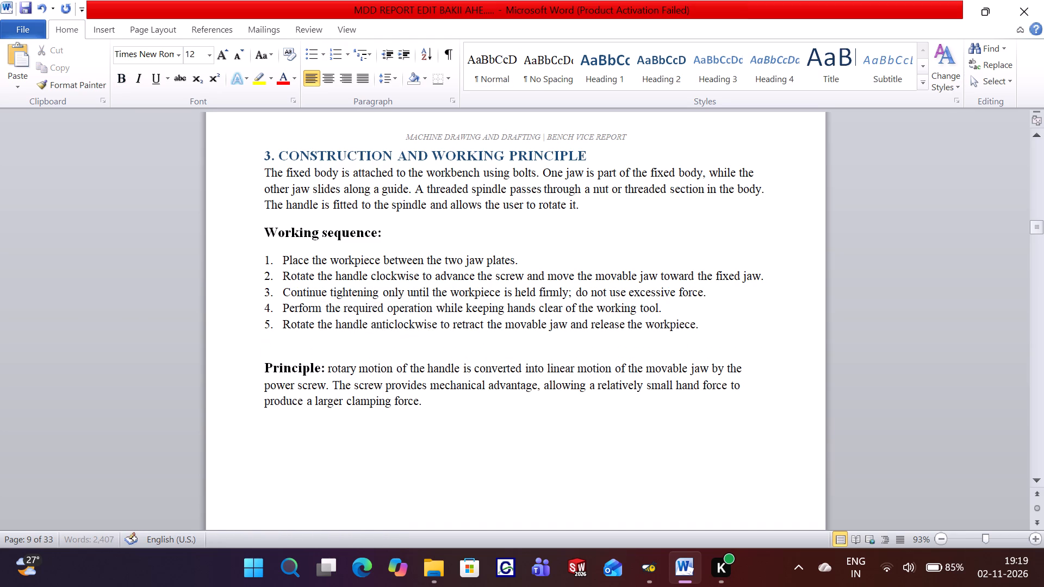
{"action": "key", "text": "Return"}
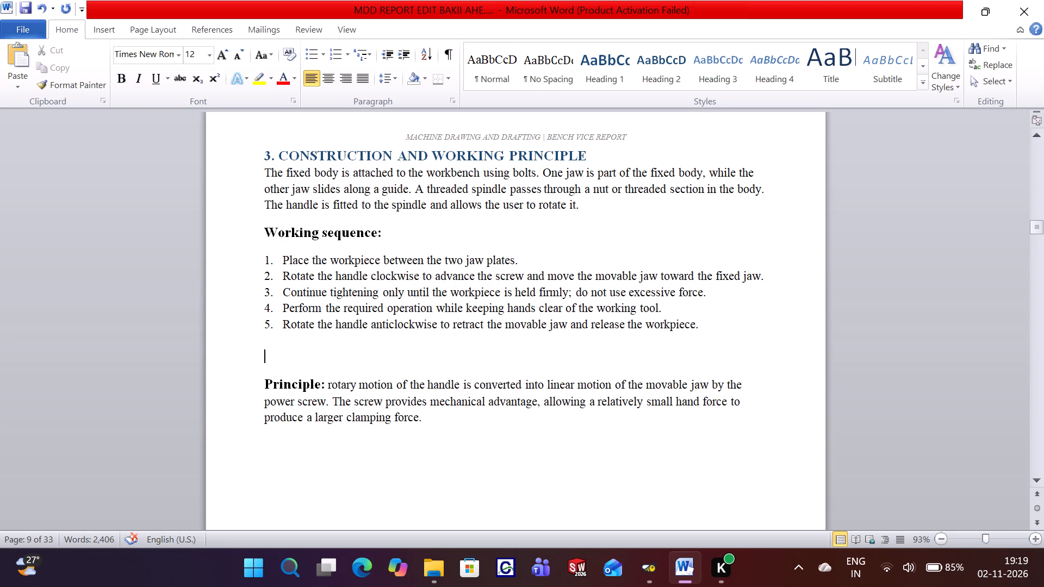
Insert two blank lines above the "Working sequence:" subheading.
{"action": "left_click", "coordinate": [258, 224]}
{"action": "key", "text": "Return"}
{"action": "key", "text": "Return"}
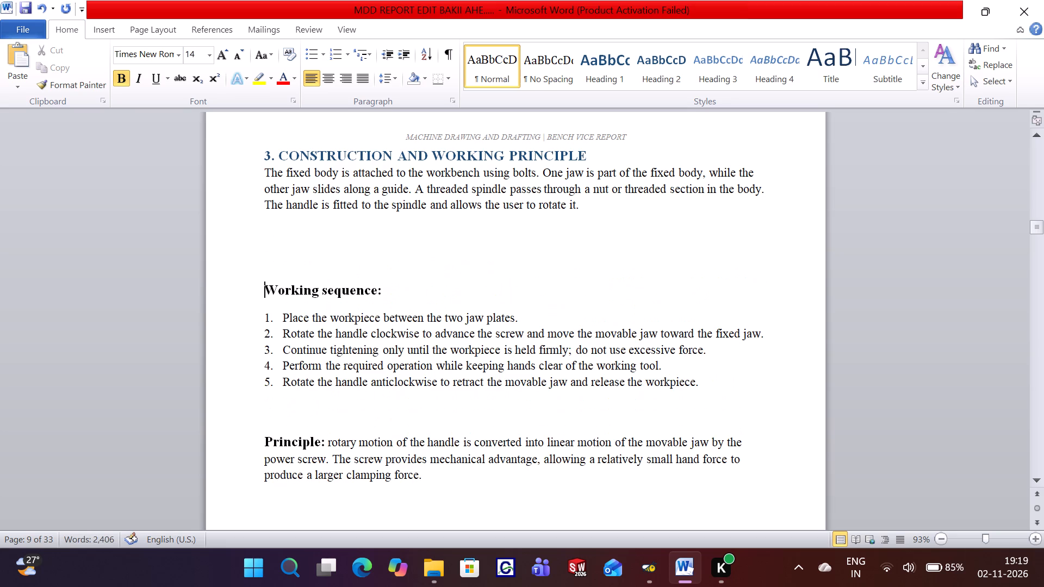
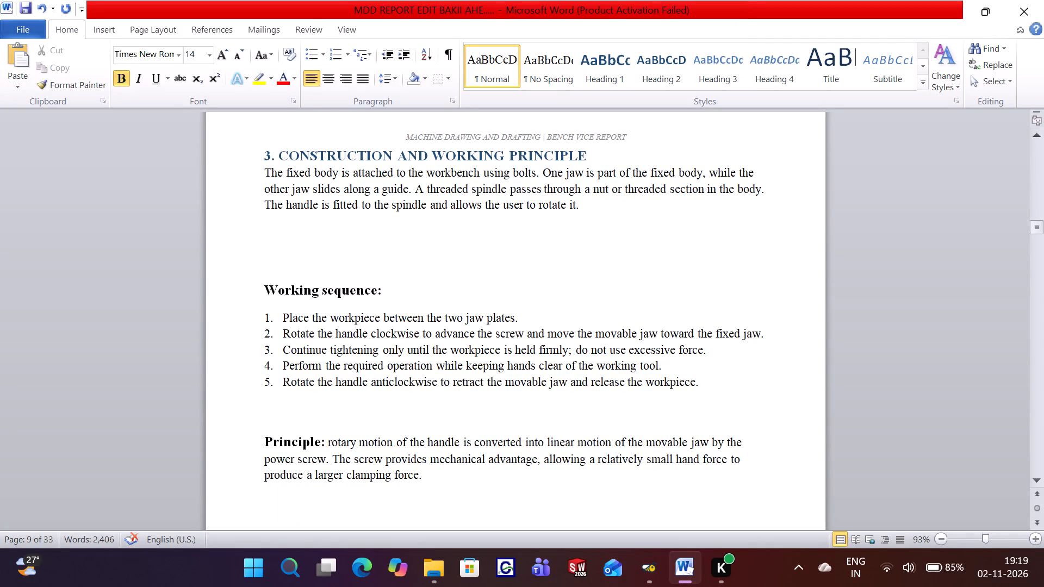
Set the section heading "3. CONSTRUCTION AND WORKING PRINCIPLE" to font size 16, keeping it bold.
{"action": "left_click_drag", "start_coordinate": [585, 157], "coordinate": [263, 157]}
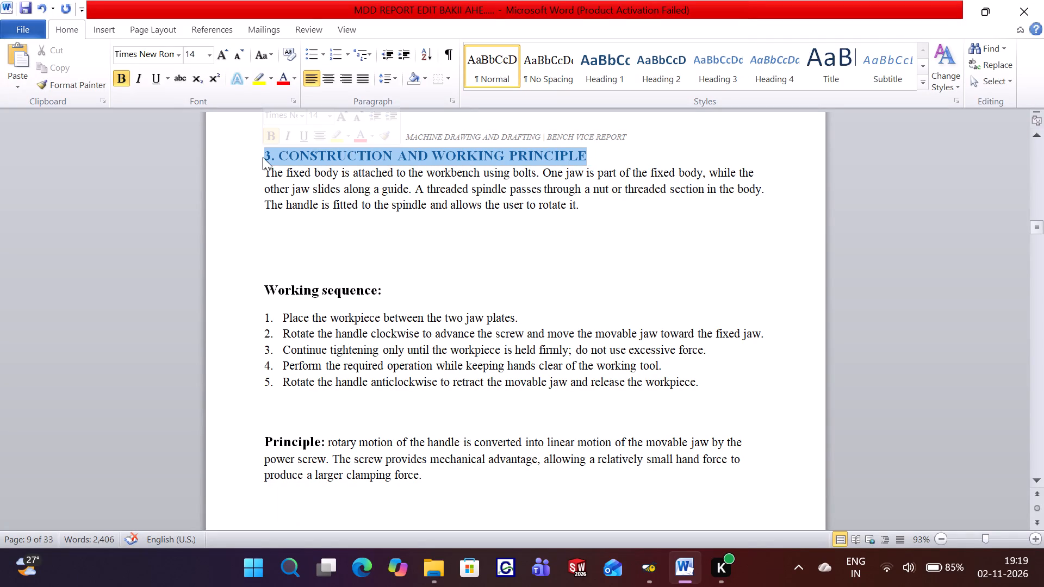
{"action": "left_click", "coordinate": [266, 140]}
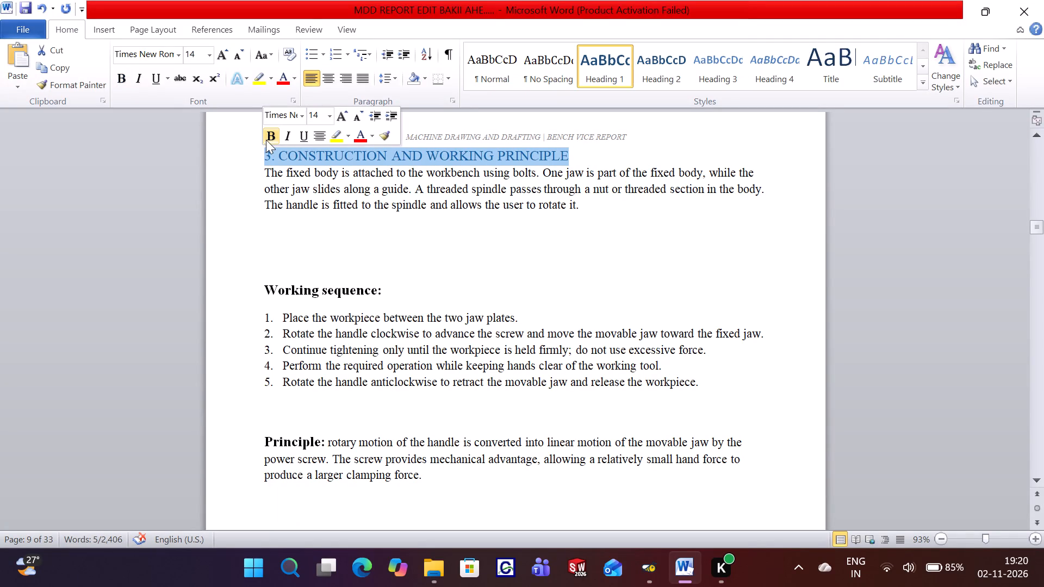
{"action": "left_click", "coordinate": [266, 140]}
{"action": "left_click", "coordinate": [323, 123]}
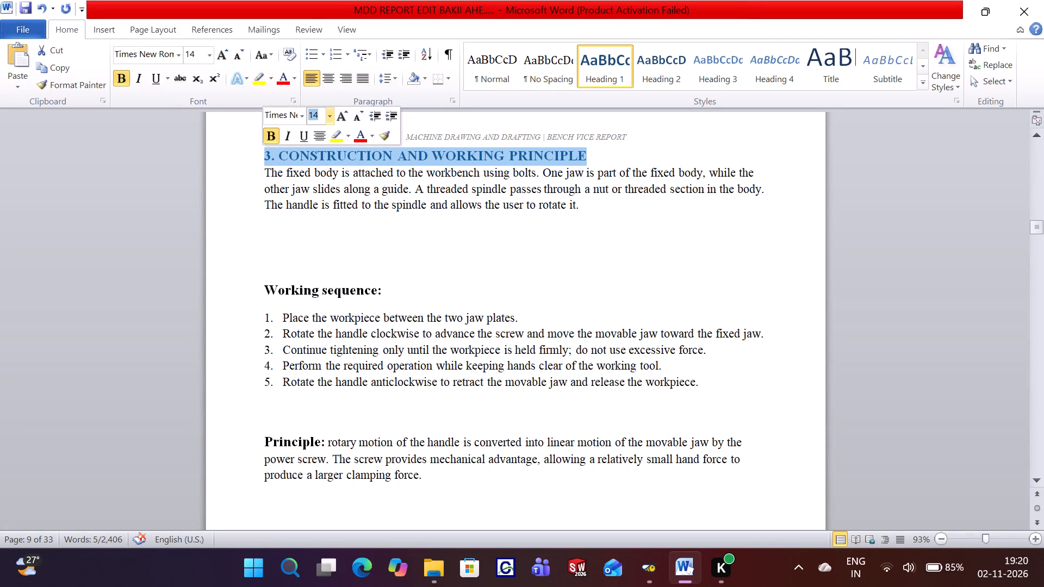
{"action": "type", "text": "16"}
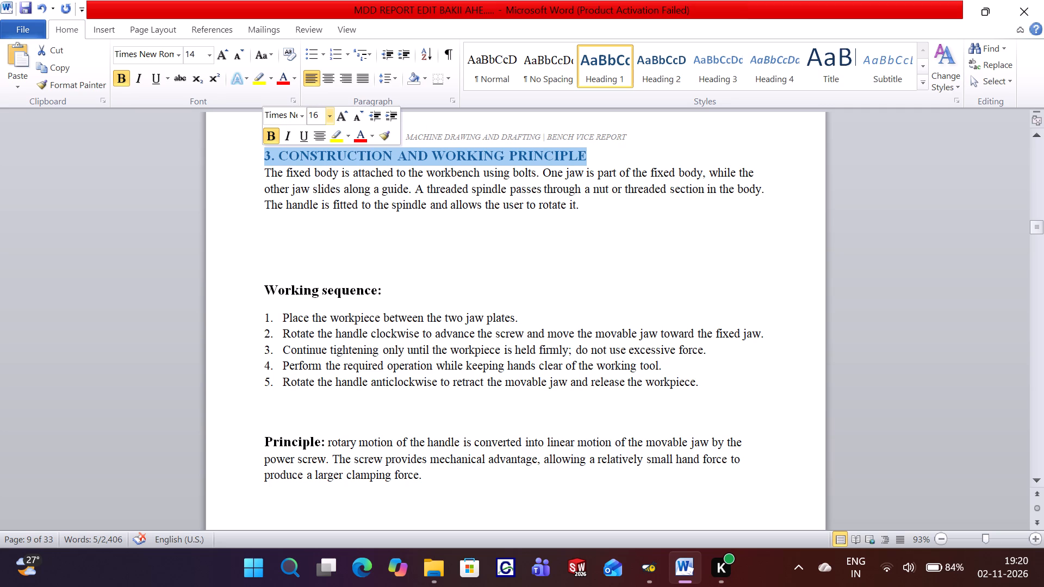
{"action": "left_click", "coordinate": [525, 282]}
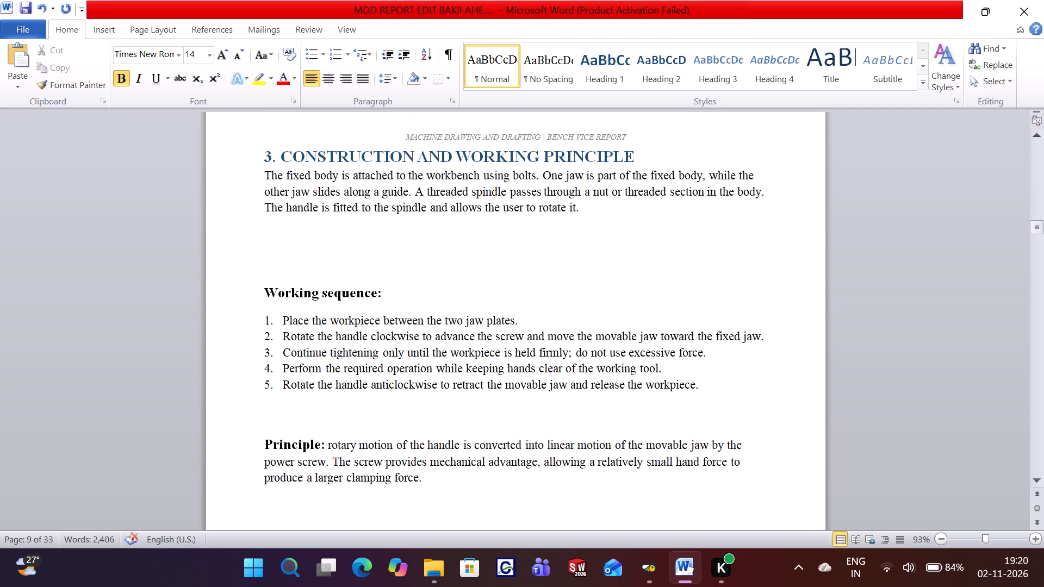
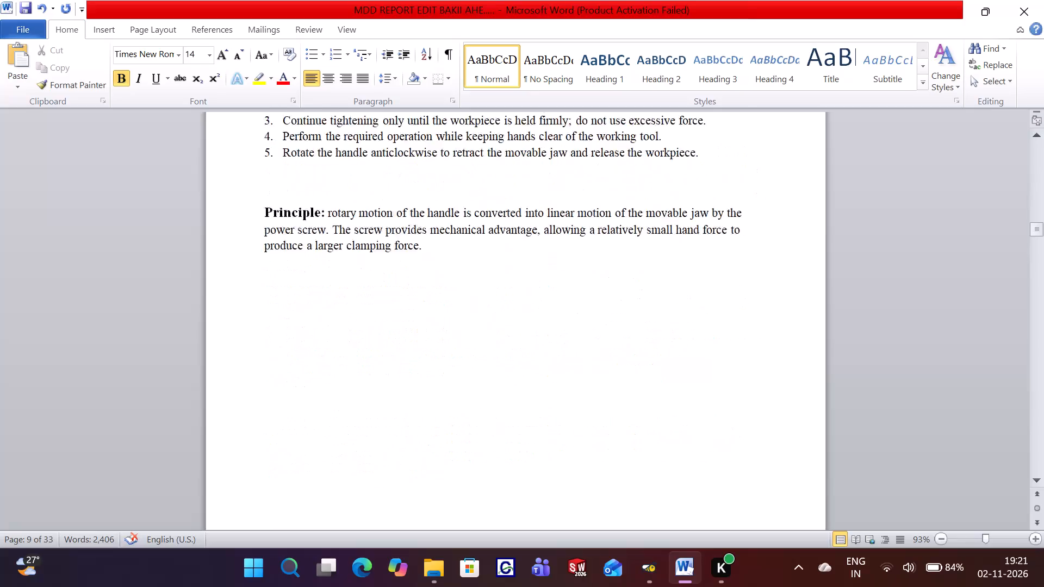
Narrow the Sr. No. column of the Main Parts and Functions table to about half its width by moving its outer border inward.
{"action": "scroll", "coordinate": [465, 307], "scroll_direction": "down", "scroll_amount": 3}
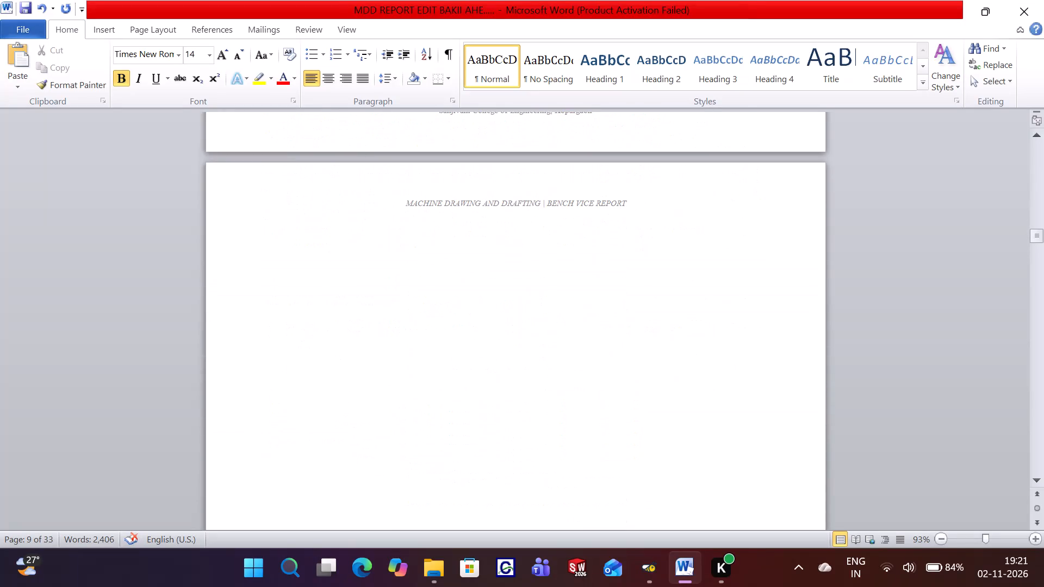
{"action": "scroll", "coordinate": [465, 307], "scroll_direction": "down", "scroll_amount": 2}
{"action": "scroll", "coordinate": [465, 307], "scroll_direction": "up", "scroll_amount": 4}
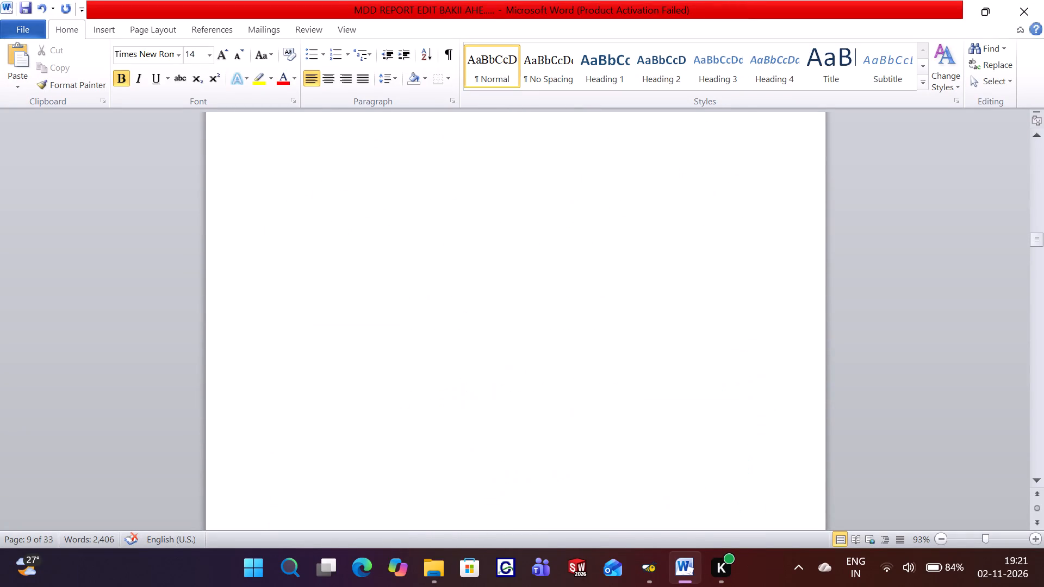
{"action": "scroll", "coordinate": [465, 307], "scroll_direction": "up", "scroll_amount": 4}
{"action": "scroll", "coordinate": [465, 307], "scroll_direction": "down", "scroll_amount": 5}
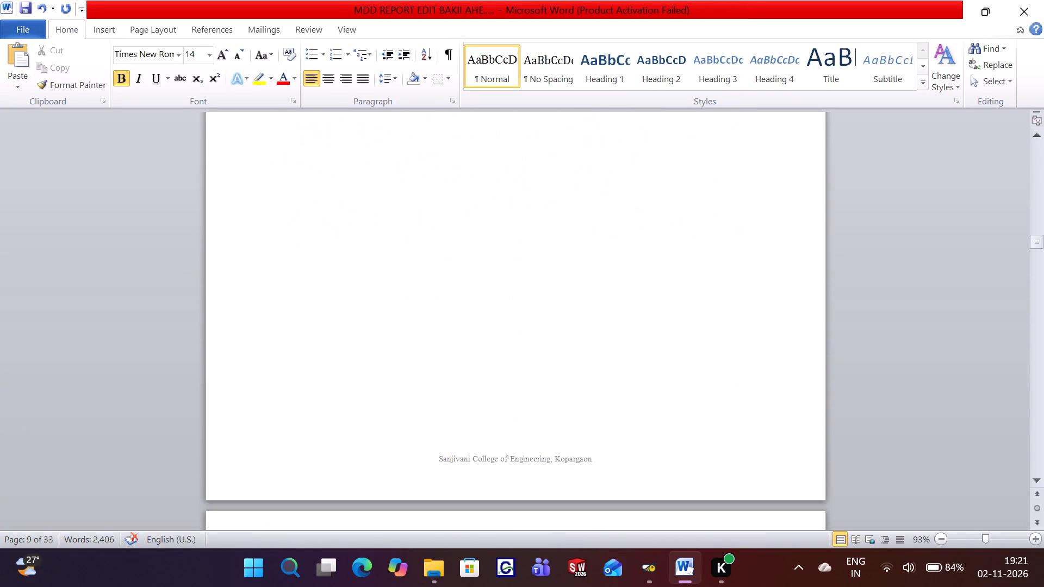
{"action": "right_click", "coordinate": [465, 307]}
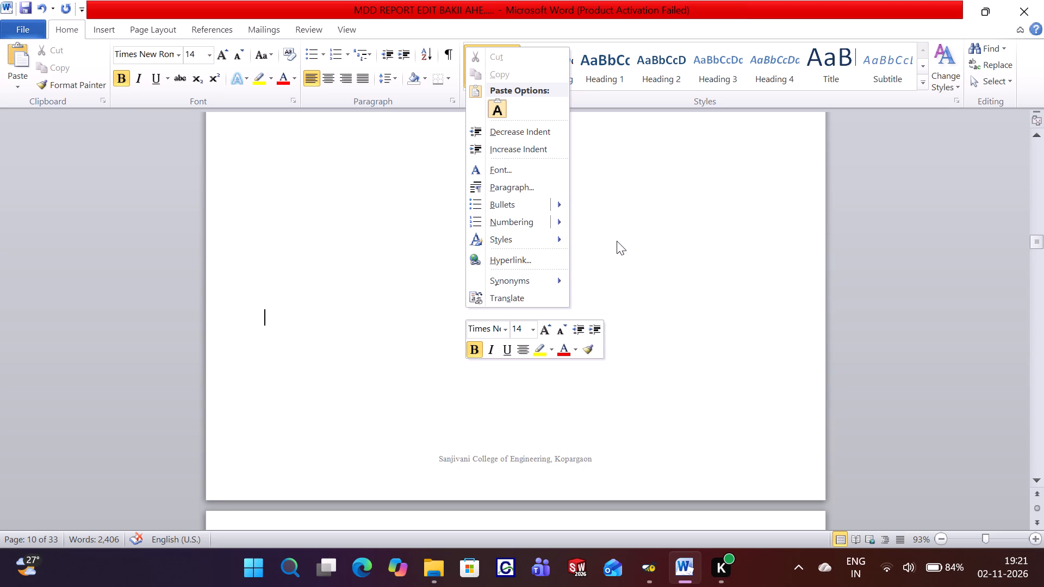
{"action": "scroll", "coordinate": [617, 241], "scroll_direction": "down", "scroll_amount": 4}
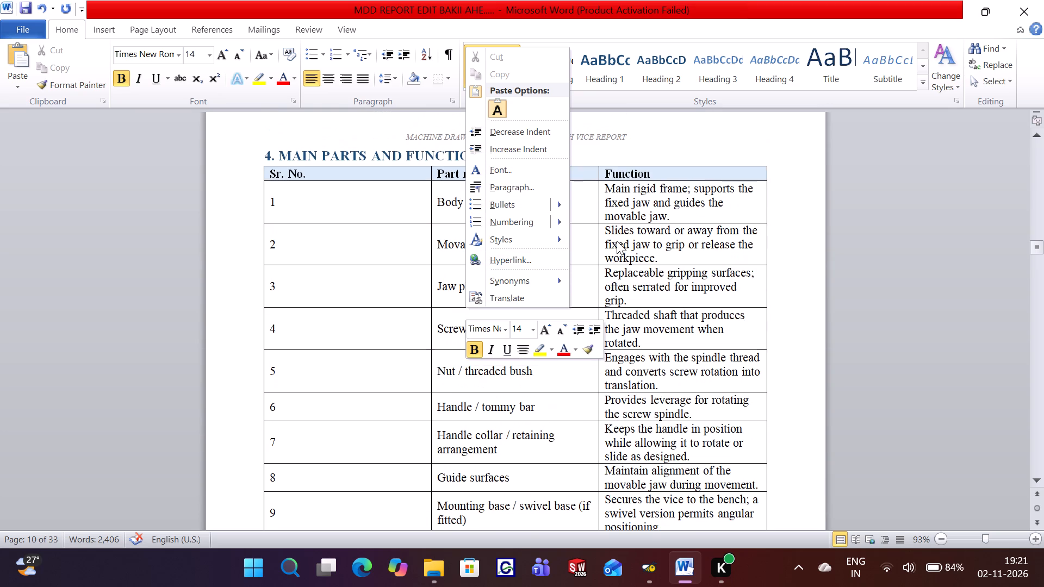
{"action": "left_click", "coordinate": [265, 190]}
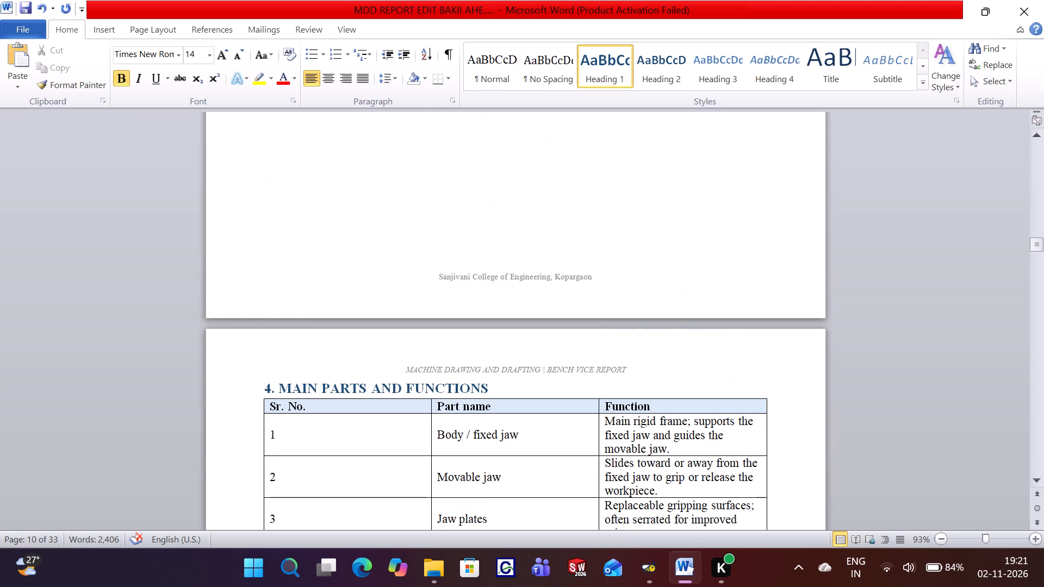
{"action": "scroll", "coordinate": [282, 366], "scroll_direction": "down", "scroll_amount": 3}
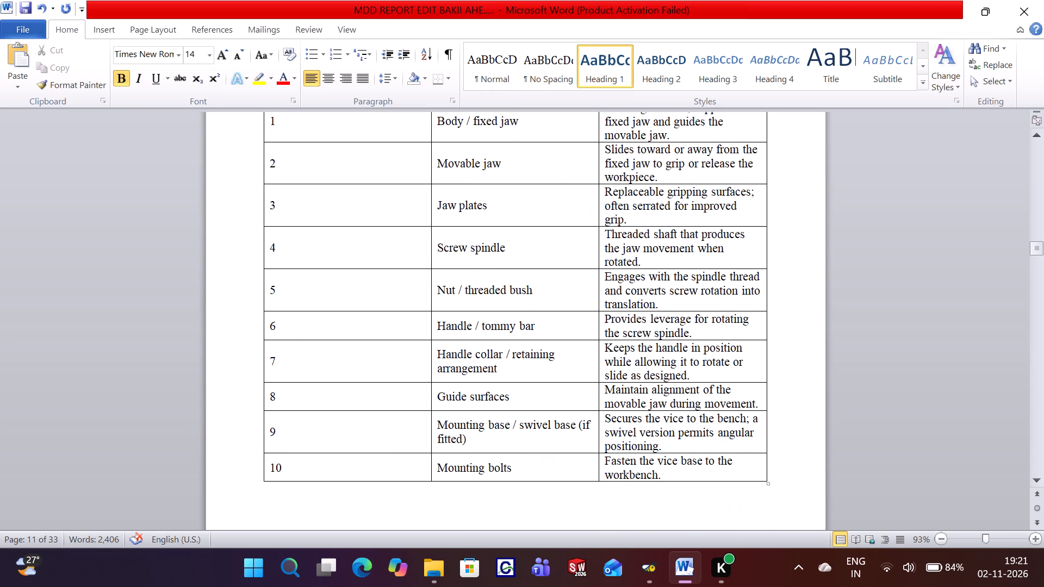
{"action": "left_click_drag", "start_coordinate": [263, 344], "coordinate": [351, 345]}
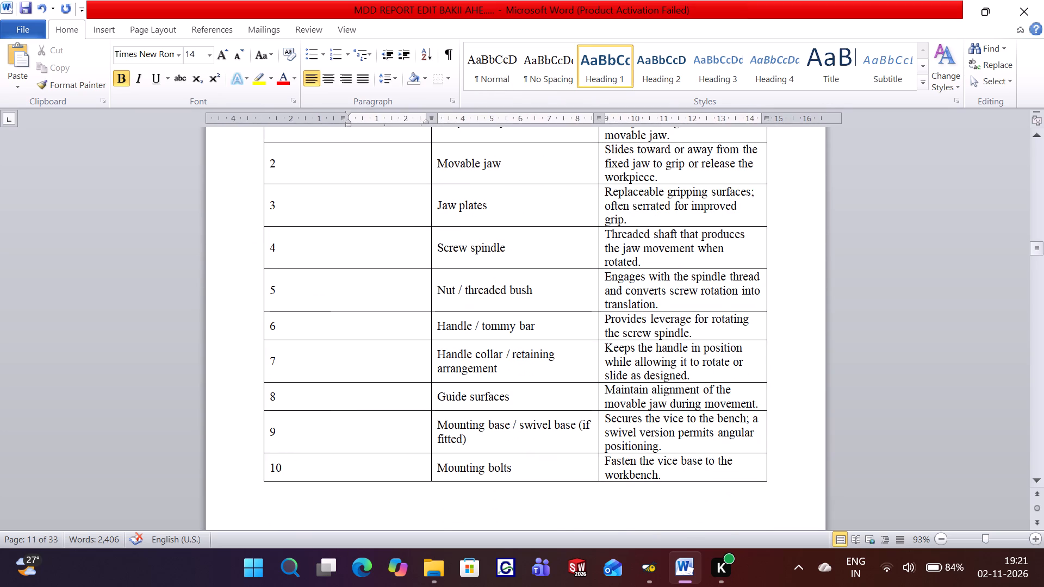
{"action": "left_click_drag", "start_coordinate": [351, 345], "coordinate": [352, 345]}
{"action": "scroll", "coordinate": [325, 470], "scroll_direction": "down", "scroll_amount": 1}
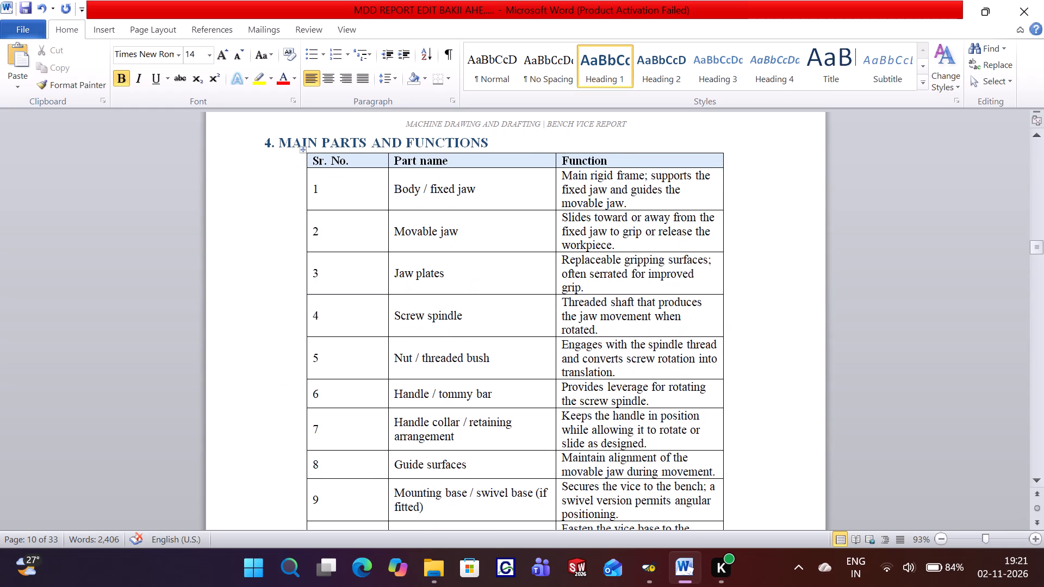
{"action": "scroll", "coordinate": [325, 470], "scroll_direction": "down", "scroll_amount": 1}
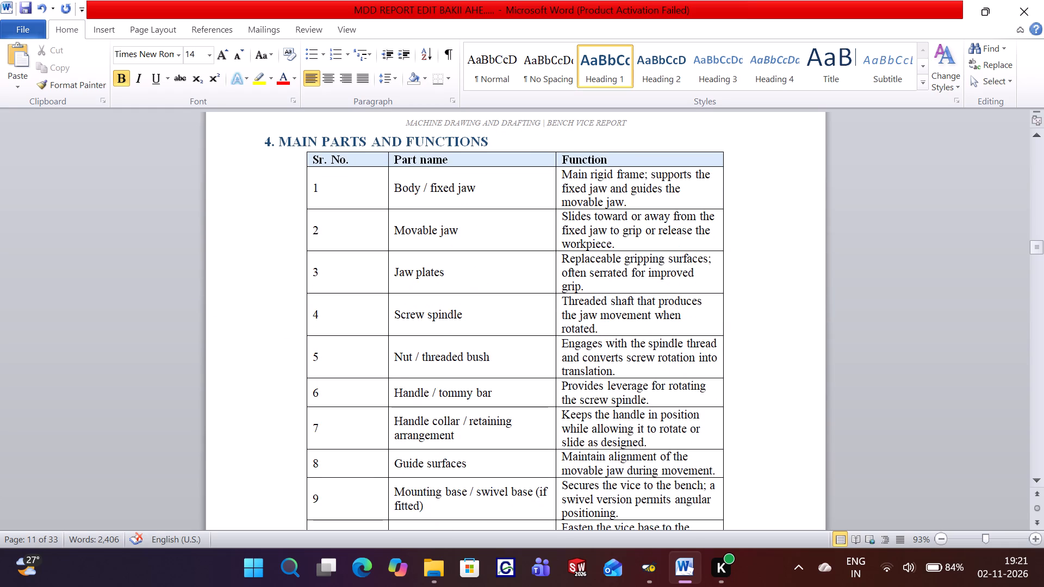
Move the Main Parts and Functions table back to the left page margin, directly beneath its section heading.
{"action": "left_click_drag", "start_coordinate": [306, 151], "coordinate": [291, 151]}
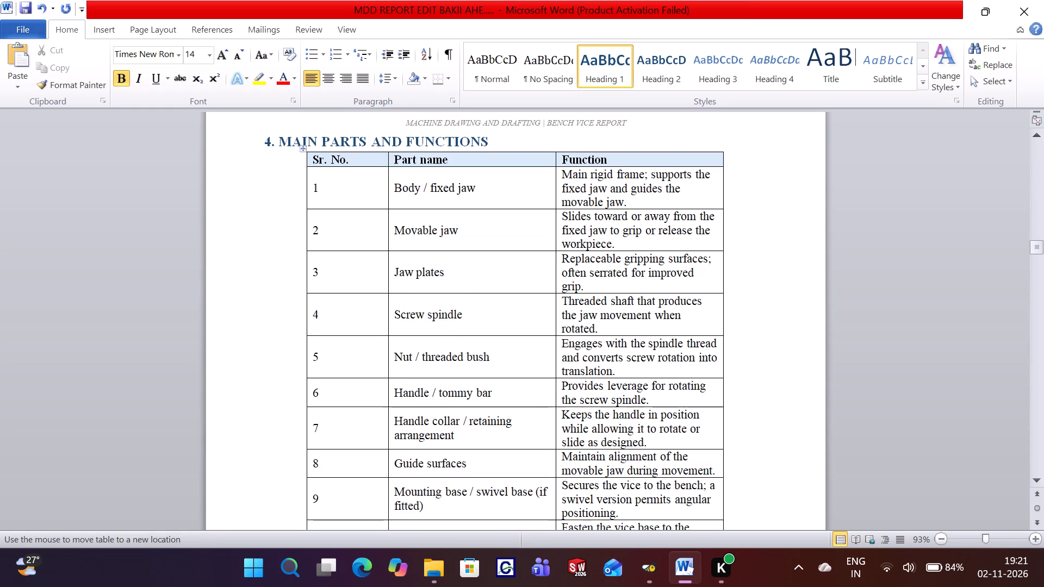
{"action": "left_click_drag", "start_coordinate": [291, 151], "coordinate": [268, 149]}
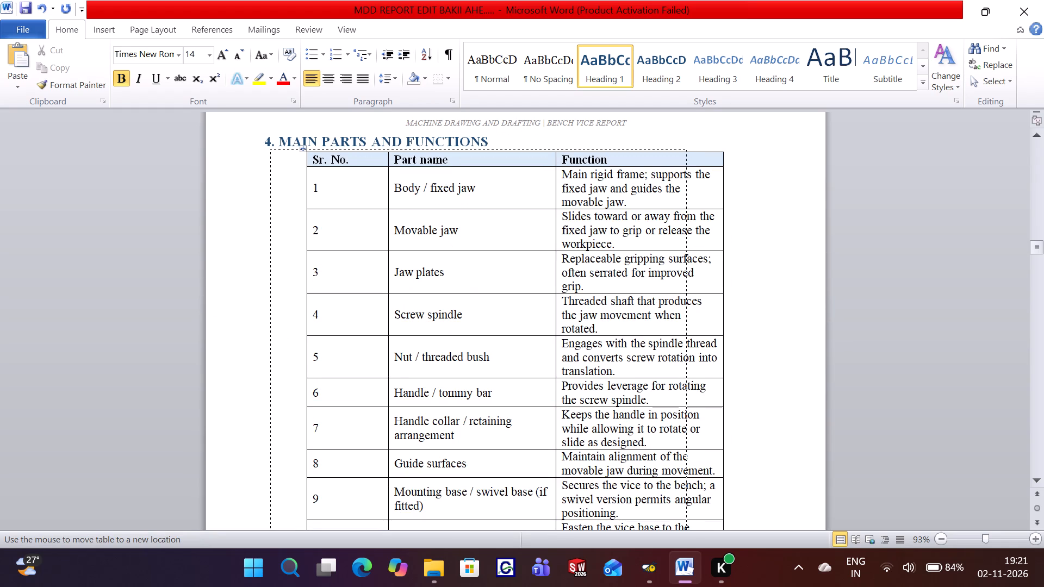
{"action": "left_click_drag", "start_coordinate": [268, 149], "coordinate": [264, 158]}
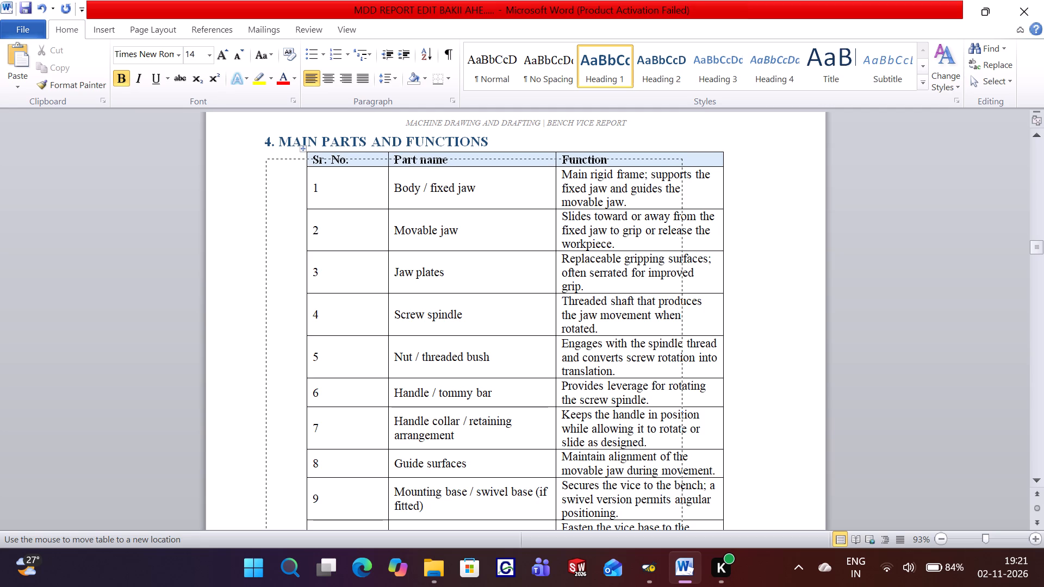
{"action": "left_click_drag", "start_coordinate": [264, 158], "coordinate": [264, 159]}
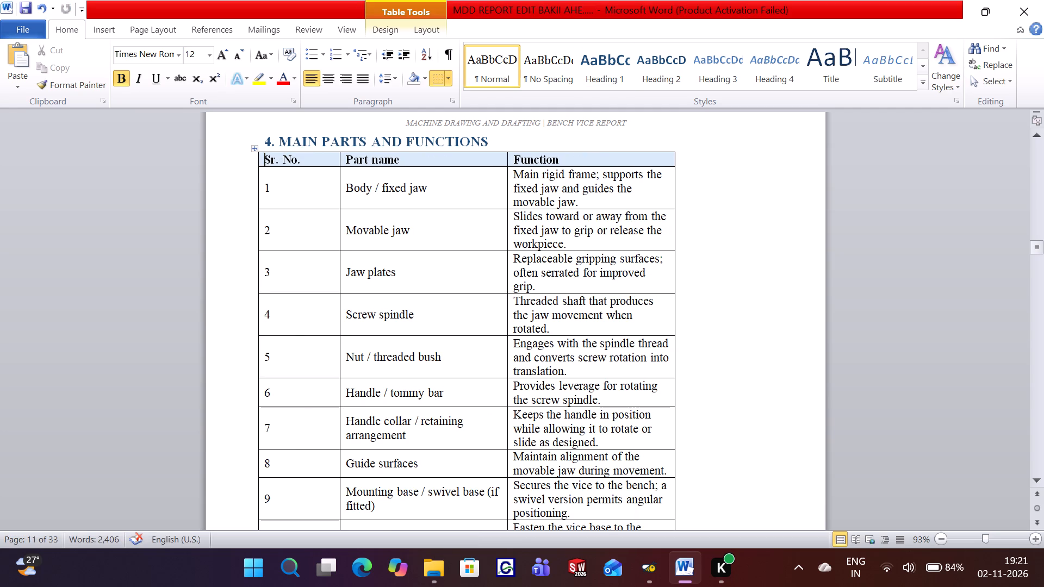
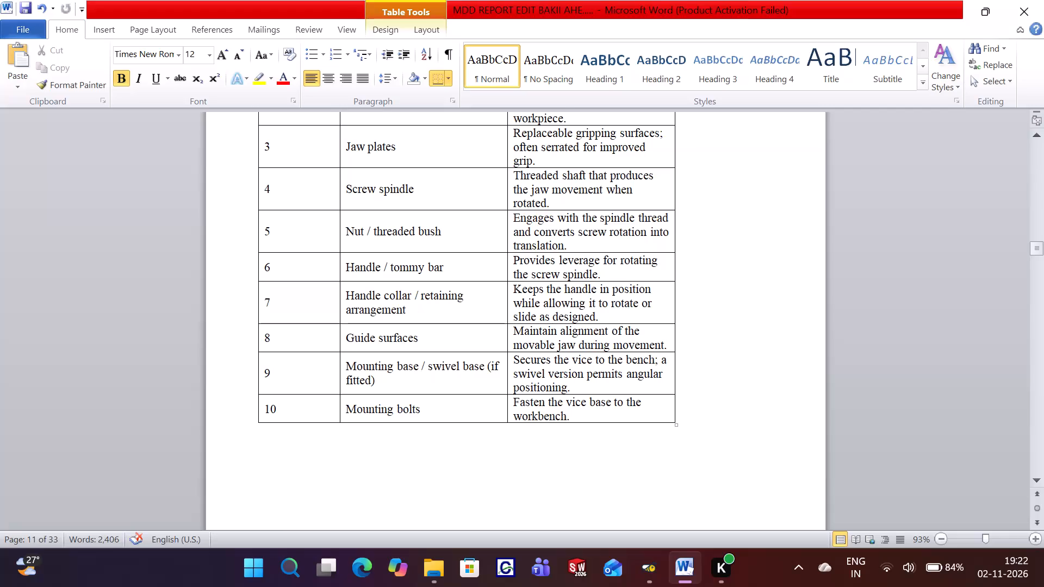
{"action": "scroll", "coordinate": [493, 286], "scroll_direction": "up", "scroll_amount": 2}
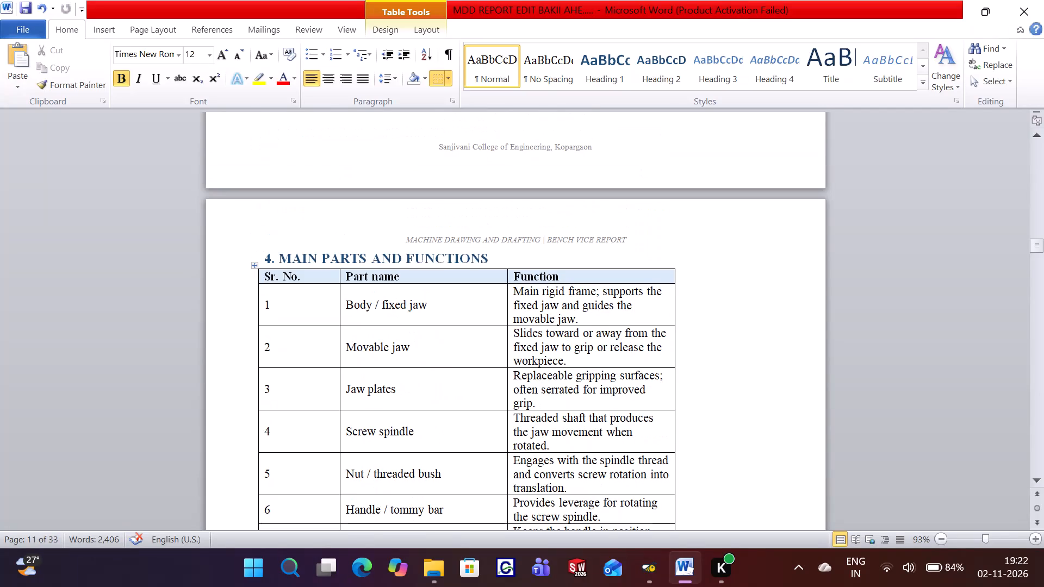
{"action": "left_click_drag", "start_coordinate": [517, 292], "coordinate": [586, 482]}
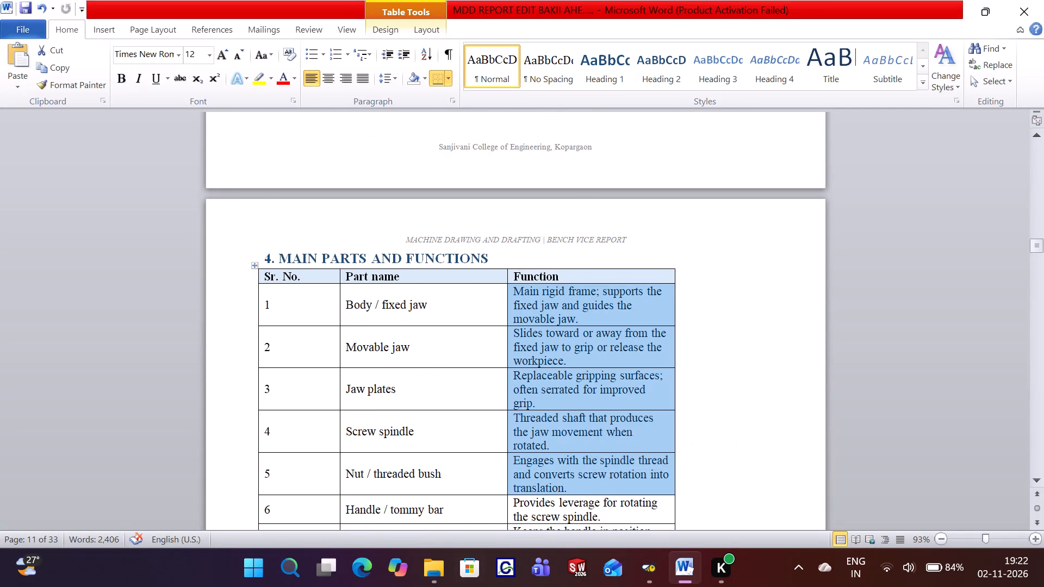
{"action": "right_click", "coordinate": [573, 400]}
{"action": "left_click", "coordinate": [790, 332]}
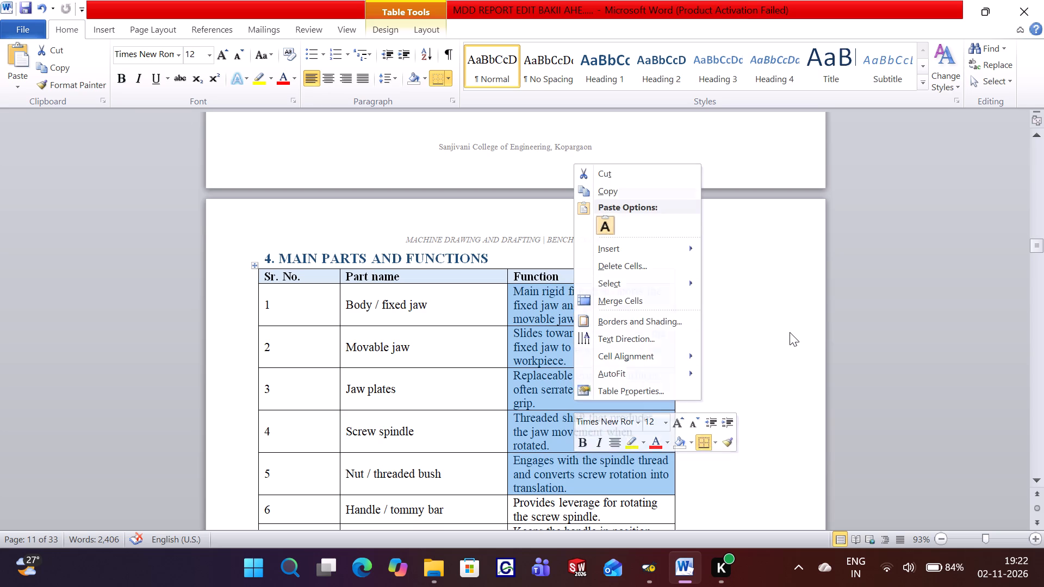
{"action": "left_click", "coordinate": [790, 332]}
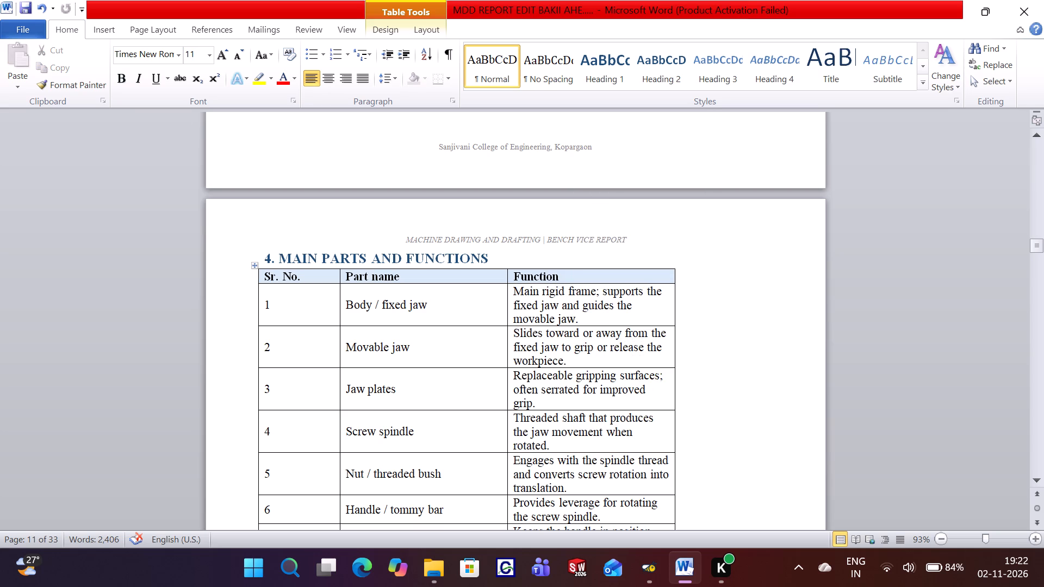
Set all the text in the Main Parts and Functions table to 14-point size.
{"action": "left_click_drag", "start_coordinate": [261, 278], "coordinate": [363, 369]}
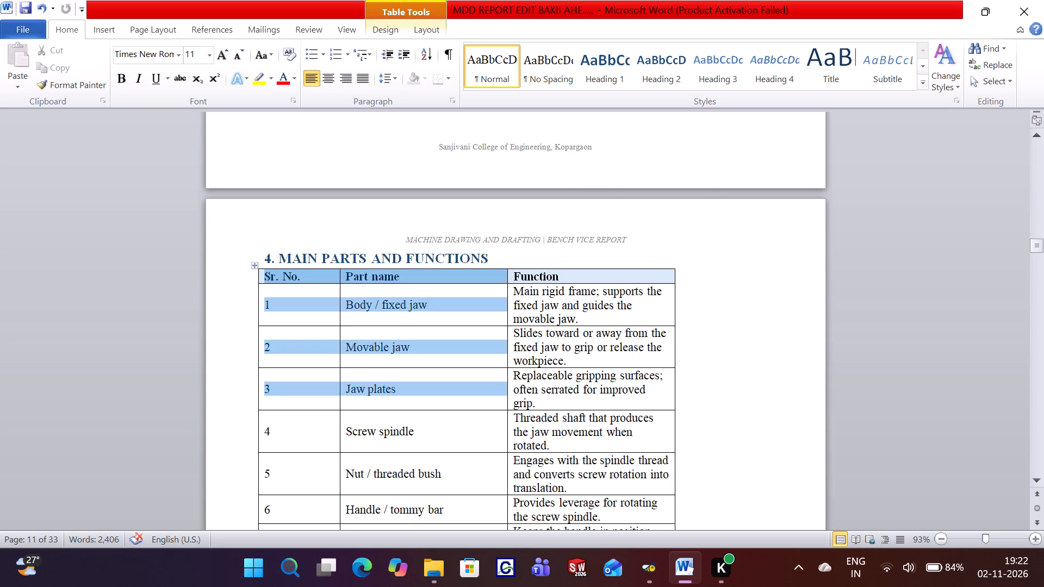
{"action": "left_click_drag", "start_coordinate": [363, 369], "coordinate": [636, 165]}
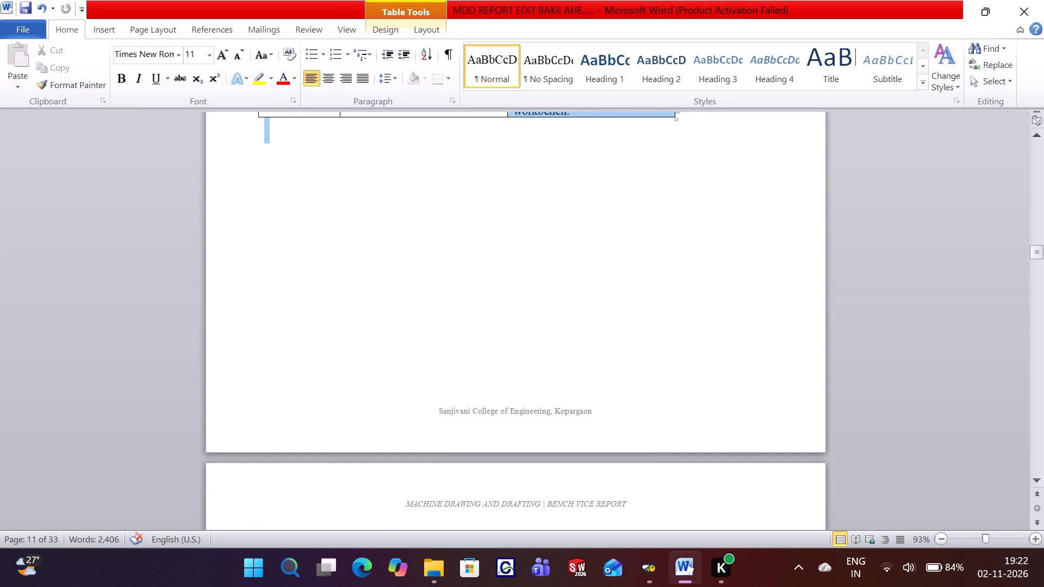
{"action": "left_click_drag", "start_coordinate": [636, 165], "coordinate": [643, 165]}
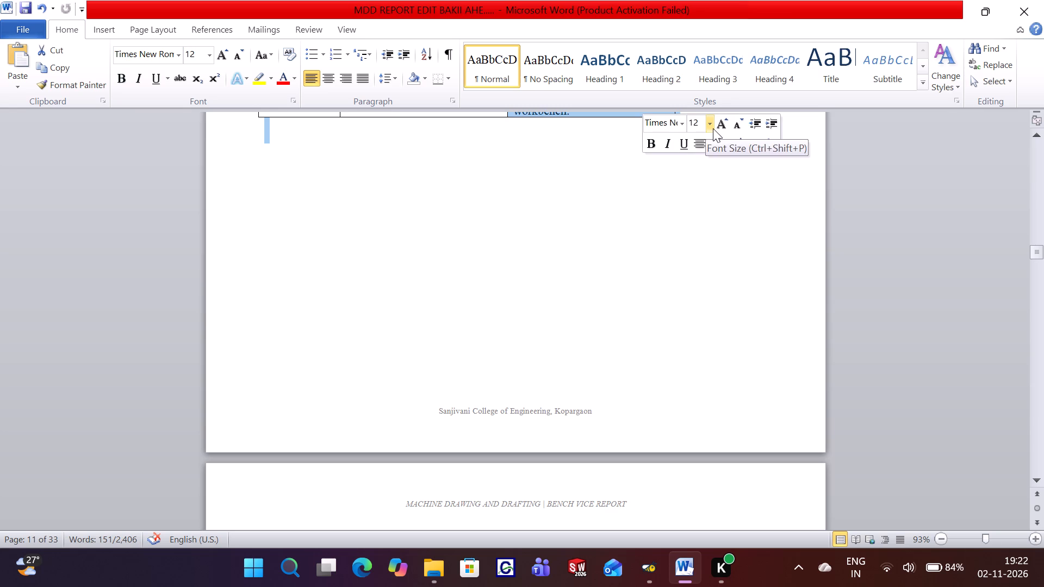
{"action": "left_click", "coordinate": [713, 128]}
{"action": "left_click", "coordinate": [699, 209]}
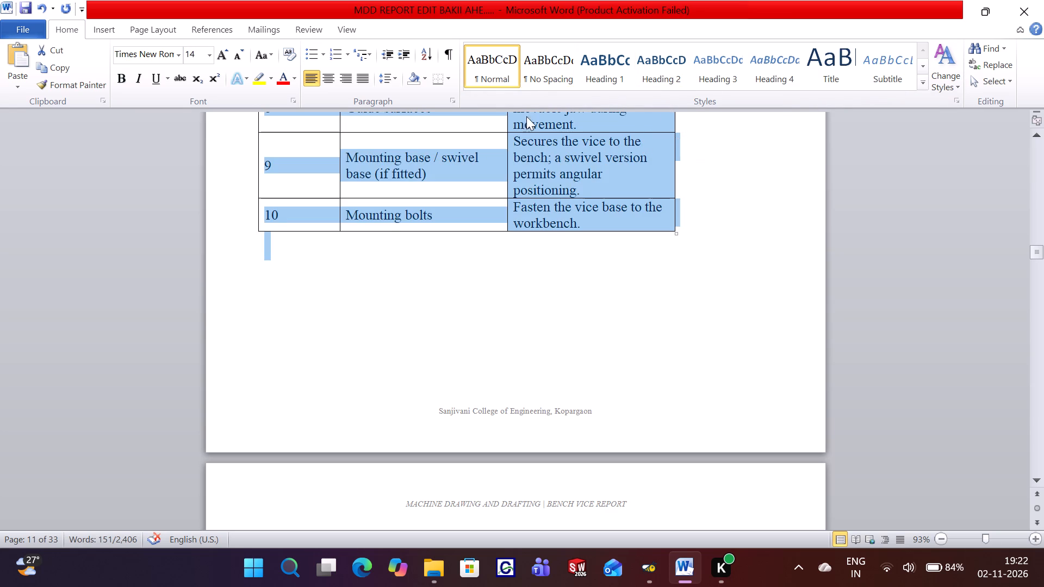
Change the font of the whole Main Parts and Functions table to Arial Narrow.
{"action": "left_click", "coordinate": [172, 53]}
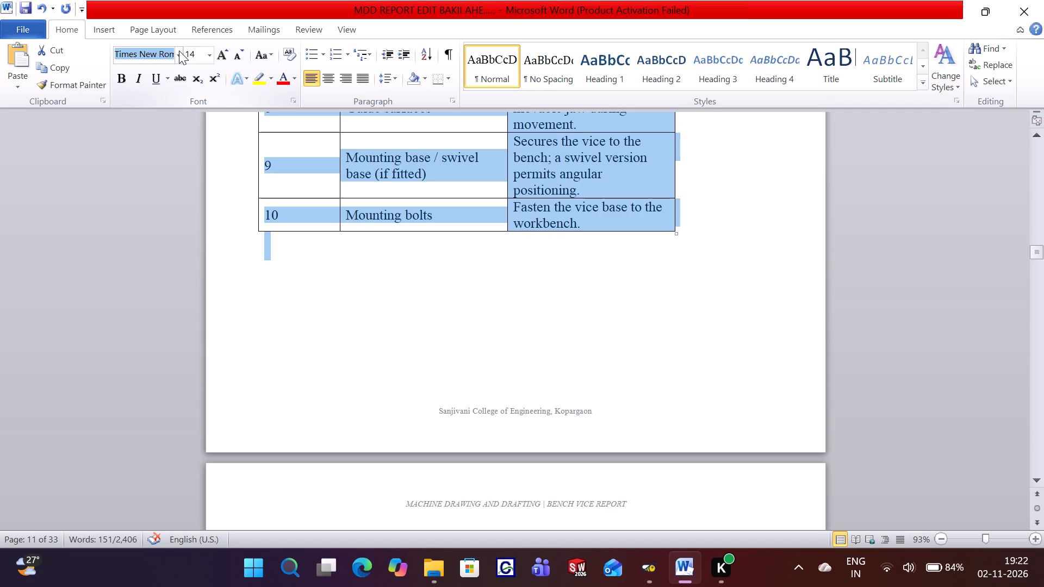
{"action": "left_click", "coordinate": [179, 51]}
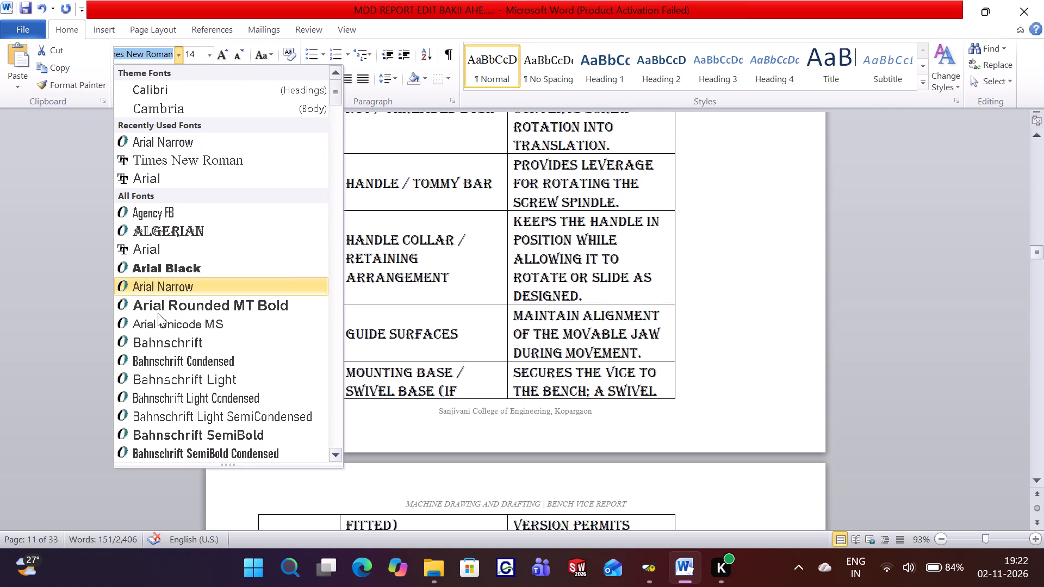
{"action": "left_click", "coordinate": [189, 291]}
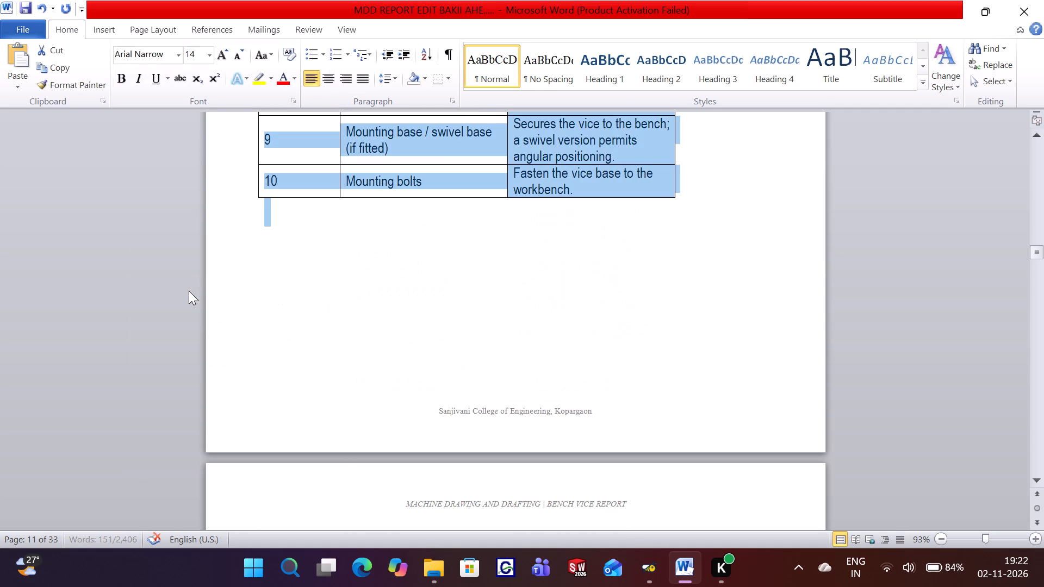
{"action": "left_click", "coordinate": [189, 291]}
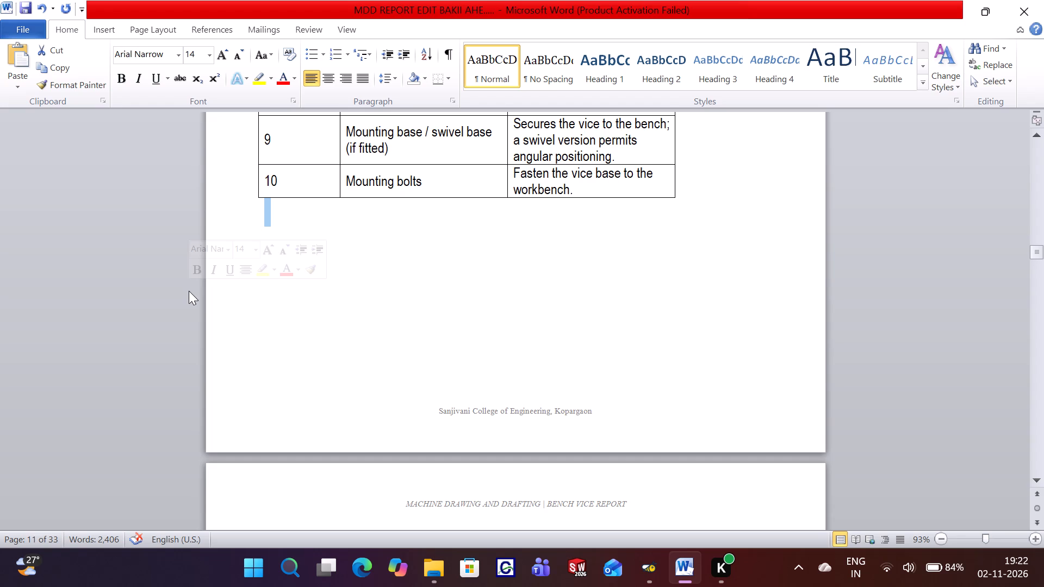
Centre the Part, Typical material and Reason for selection column headings in the Materials Used table.
{"action": "scroll", "coordinate": [189, 291], "scroll_direction": "down", "scroll_amount": 1}
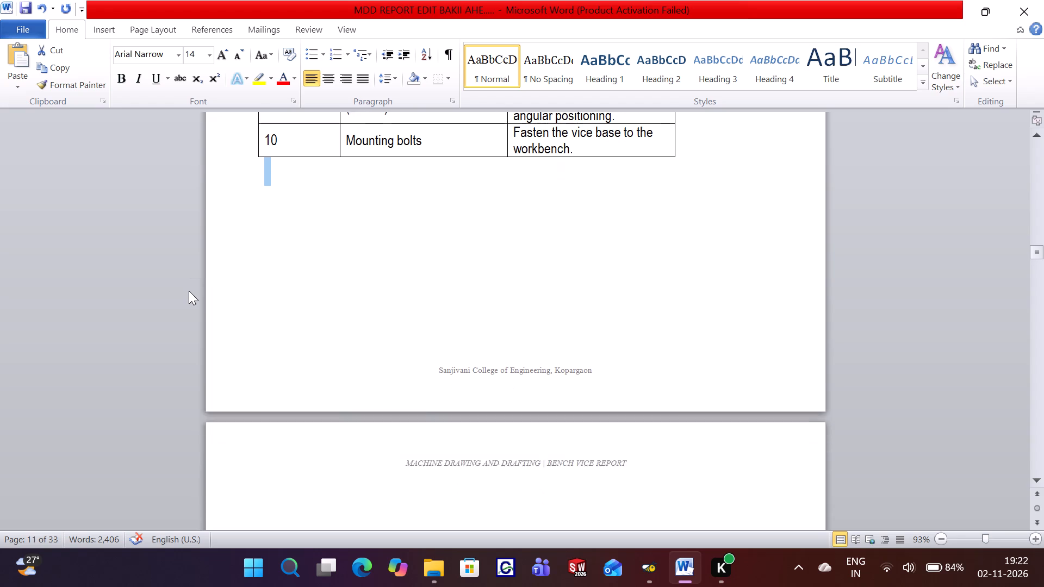
{"action": "scroll", "coordinate": [189, 291], "scroll_direction": "down", "scroll_amount": 1}
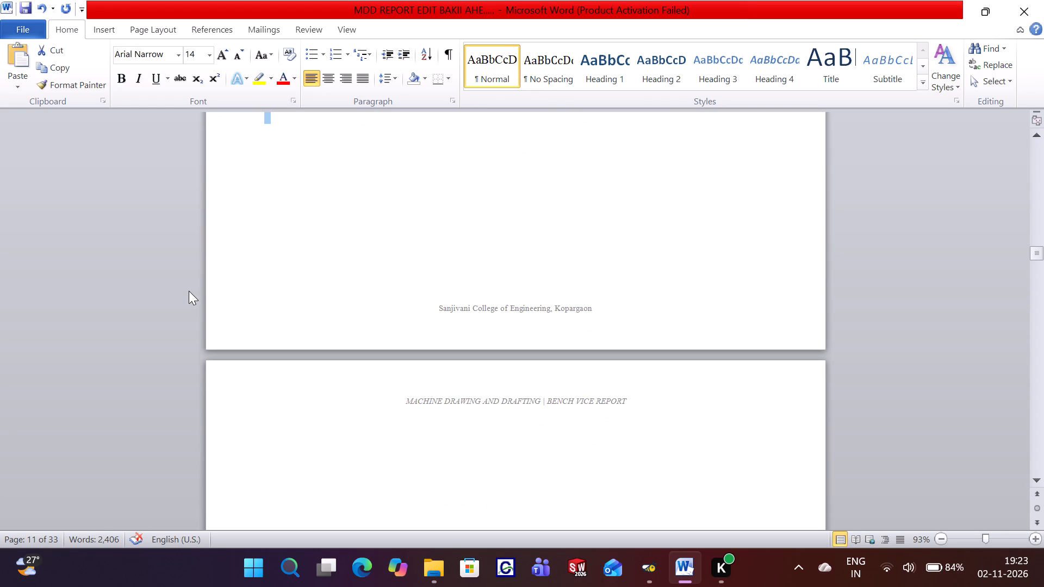
{"action": "scroll", "coordinate": [189, 291], "scroll_direction": "down", "scroll_amount": 4}
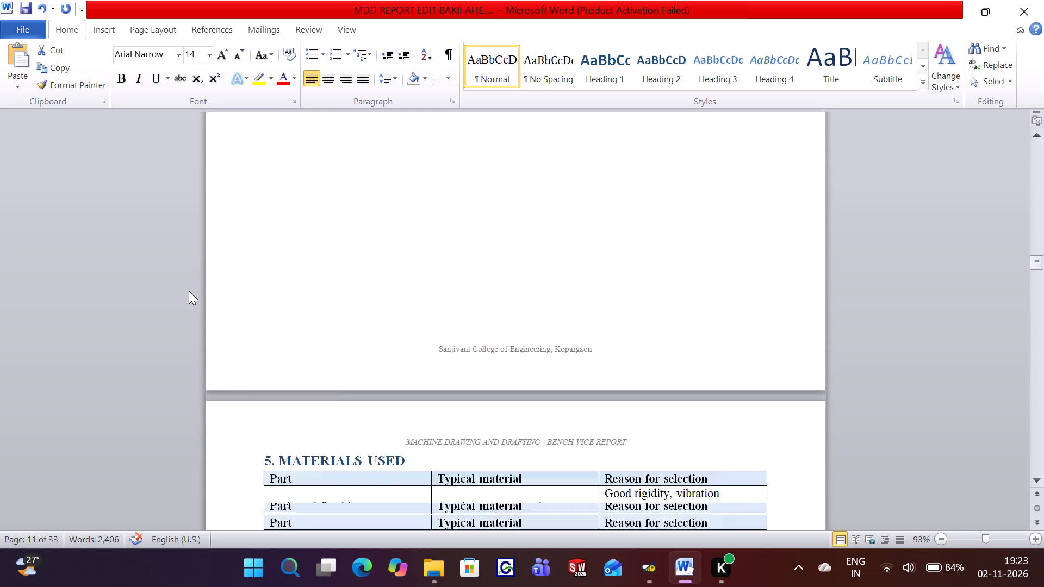
{"action": "scroll", "coordinate": [189, 291], "scroll_direction": "down", "scroll_amount": 3}
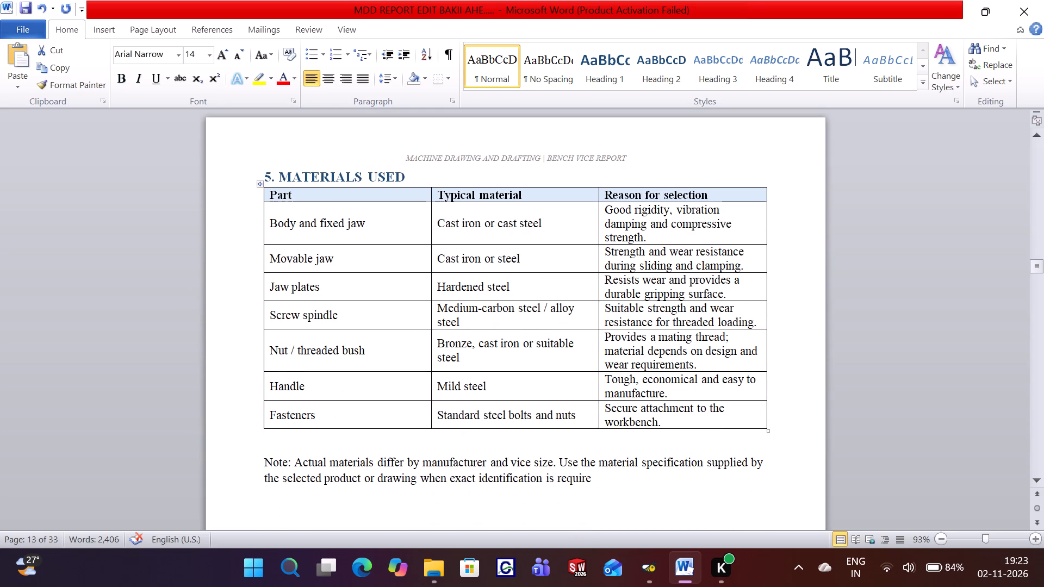
{"action": "left_click", "coordinate": [266, 279]}
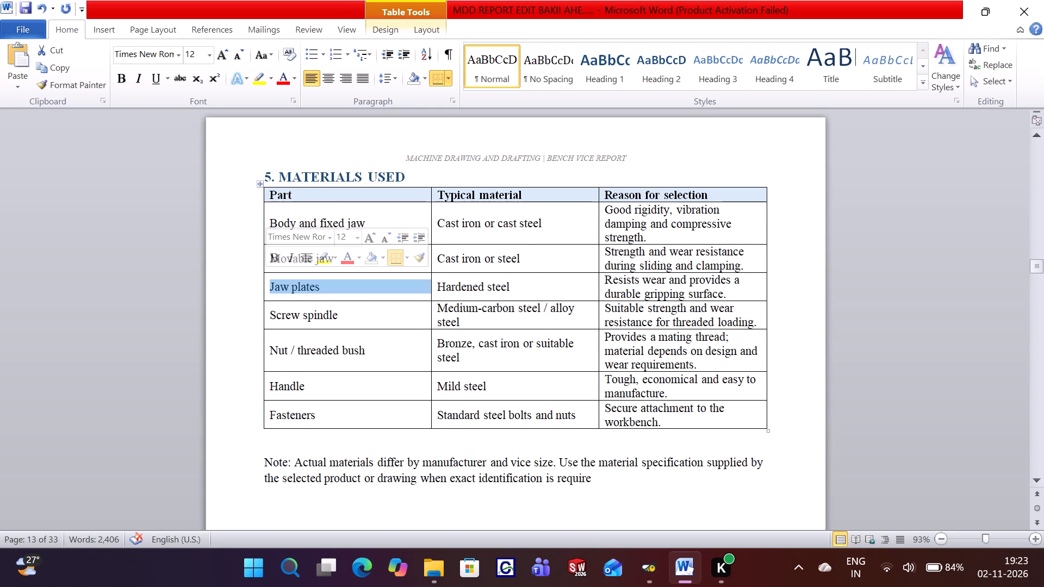
{"action": "left_click_drag", "start_coordinate": [290, 196], "coordinate": [268, 196]}
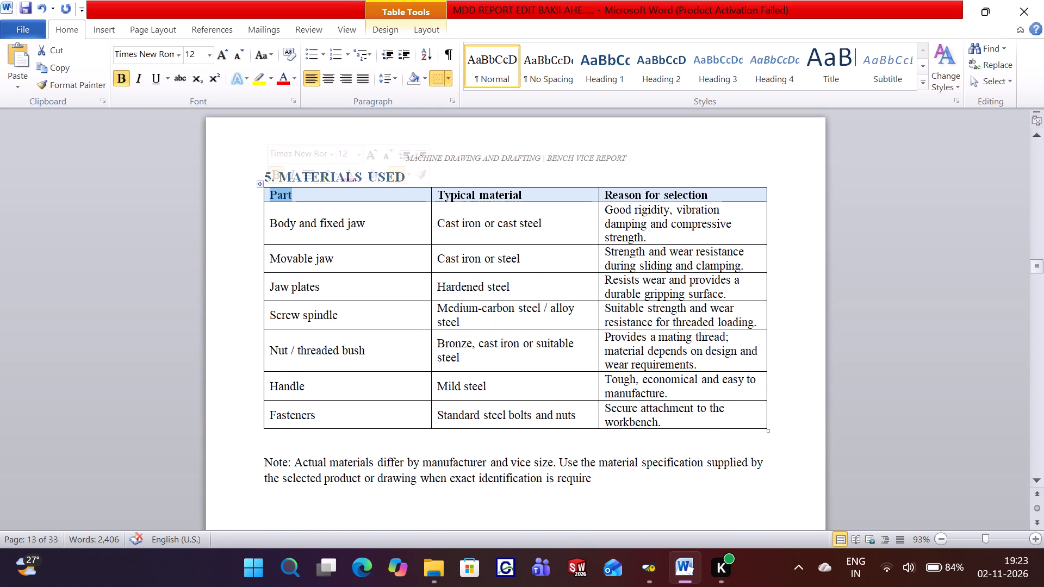
{"action": "left_click", "coordinate": [304, 175]}
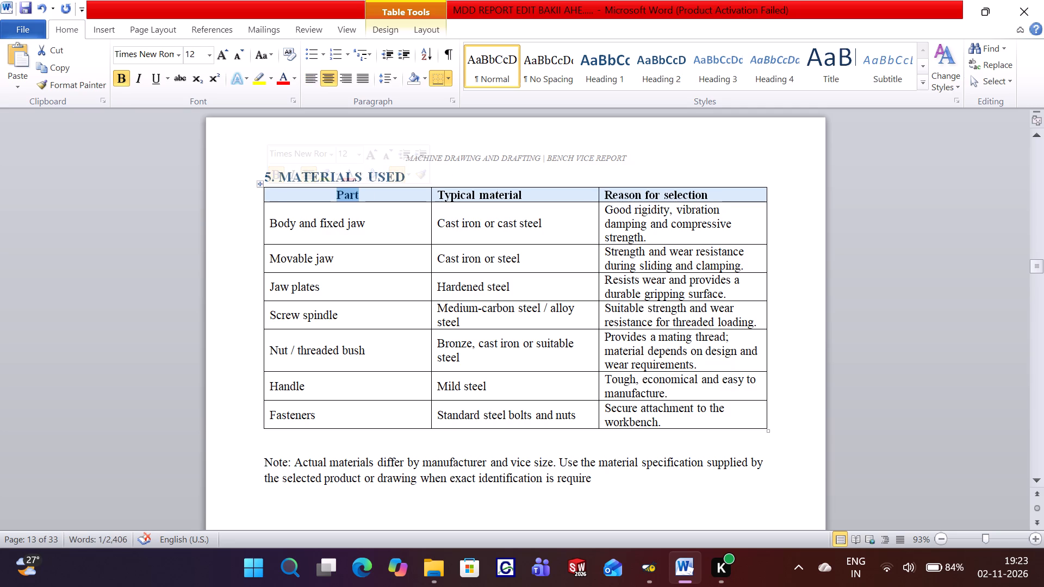
{"action": "left_click_drag", "start_coordinate": [530, 201], "coordinate": [450, 195]}
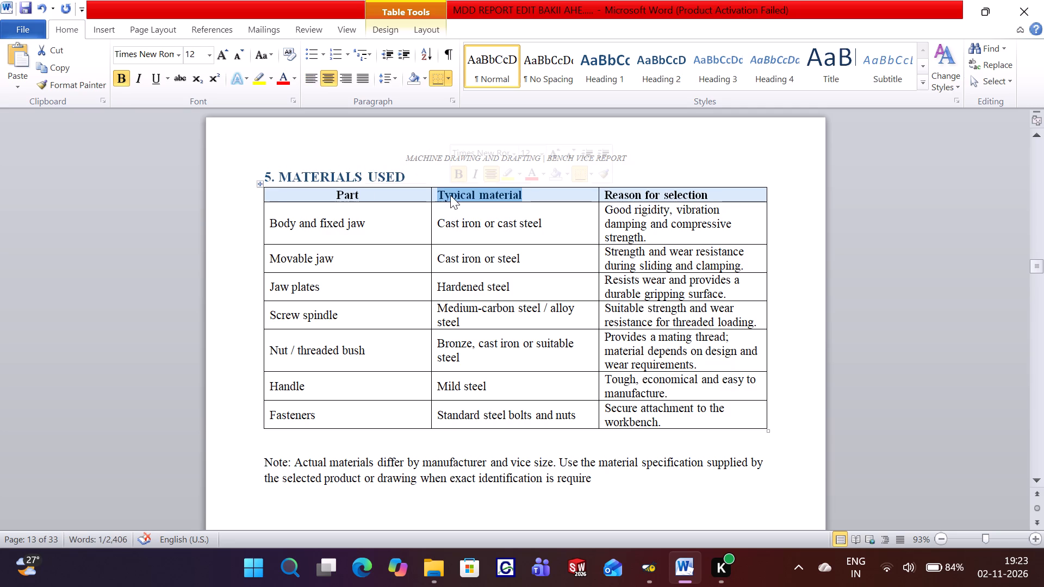
{"action": "left_click", "coordinate": [495, 173]}
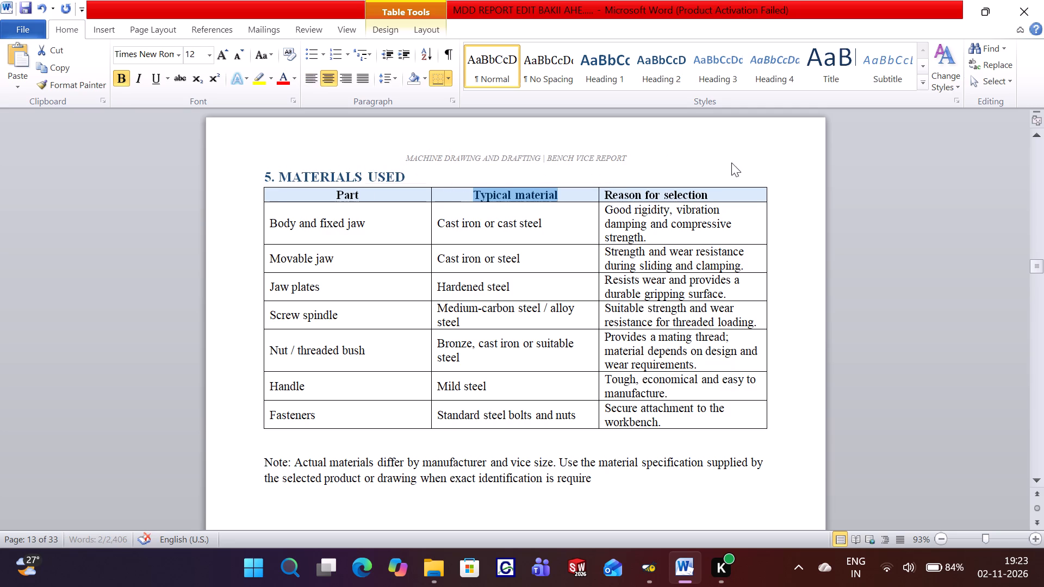
{"action": "left_click_drag", "start_coordinate": [720, 198], "coordinate": [580, 200]}
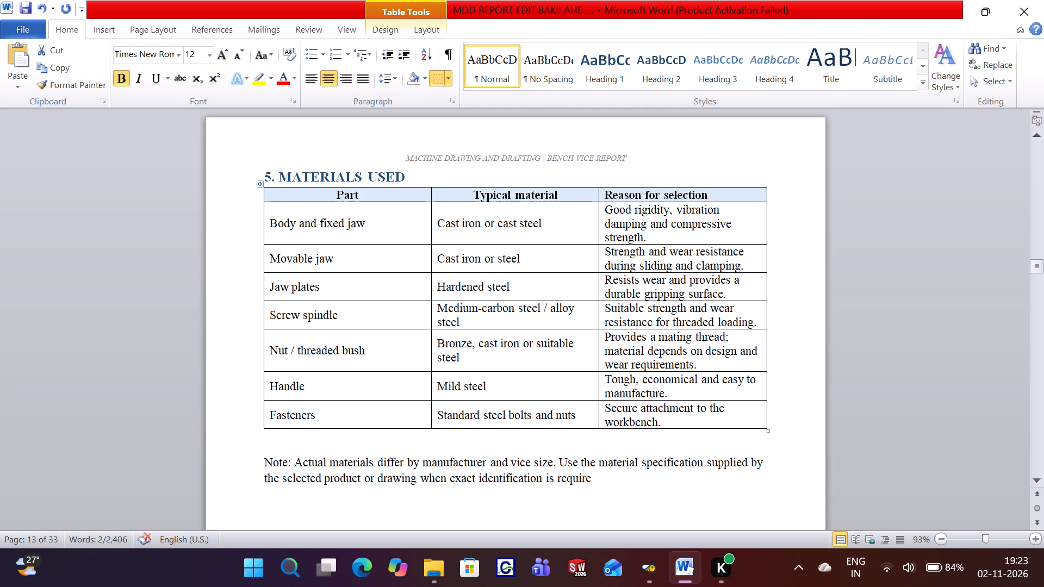
{"action": "left_click_drag", "start_coordinate": [580, 200], "coordinate": [581, 200]}
{"action": "left_click", "coordinate": [620, 178]}
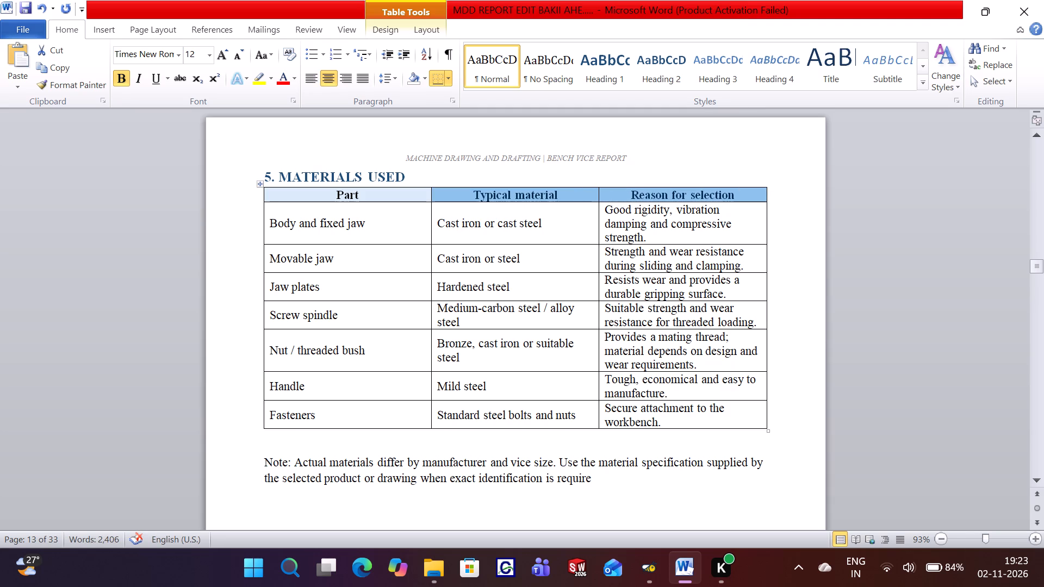
Add blank lines between the Materials Used table and the note about actual materials below it.
{"action": "scroll", "coordinate": [470, 358], "scroll_direction": "down", "scroll_amount": 1}
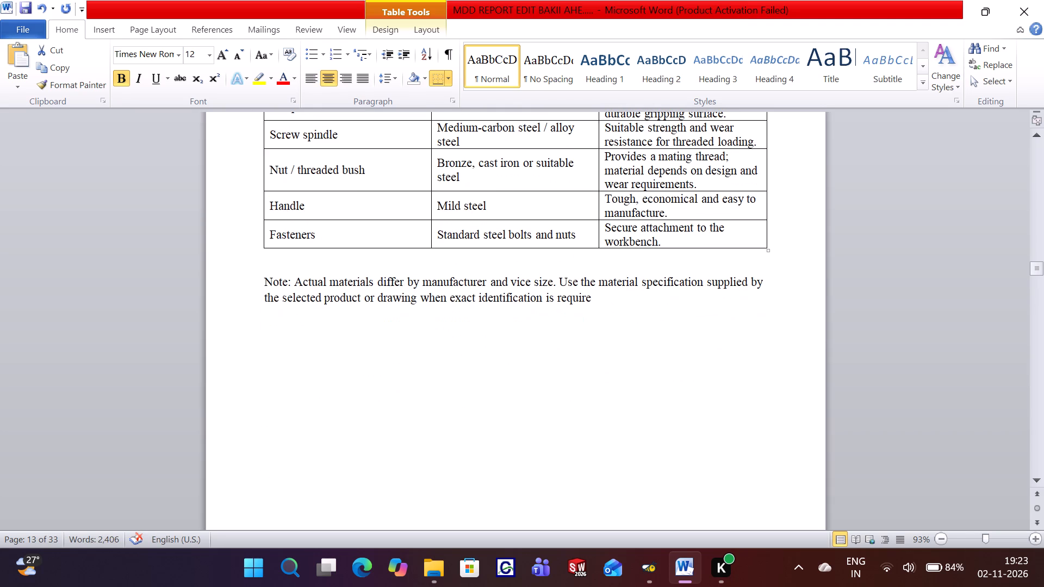
{"action": "left_click", "coordinate": [253, 273]}
{"action": "key", "text": "Return"}
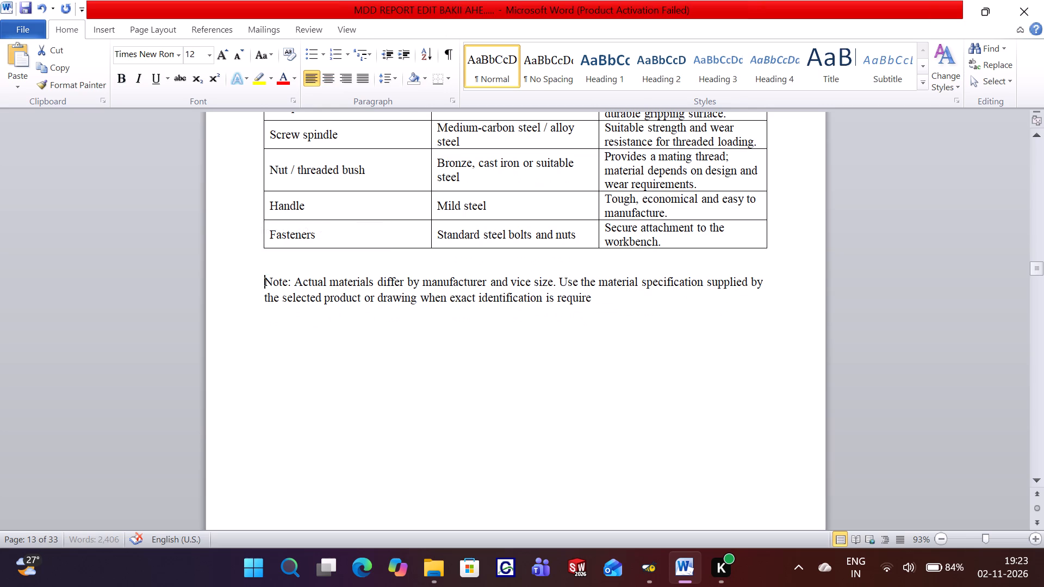
{"action": "key", "text": "Return"}
{"action": "key", "text": "Return"}
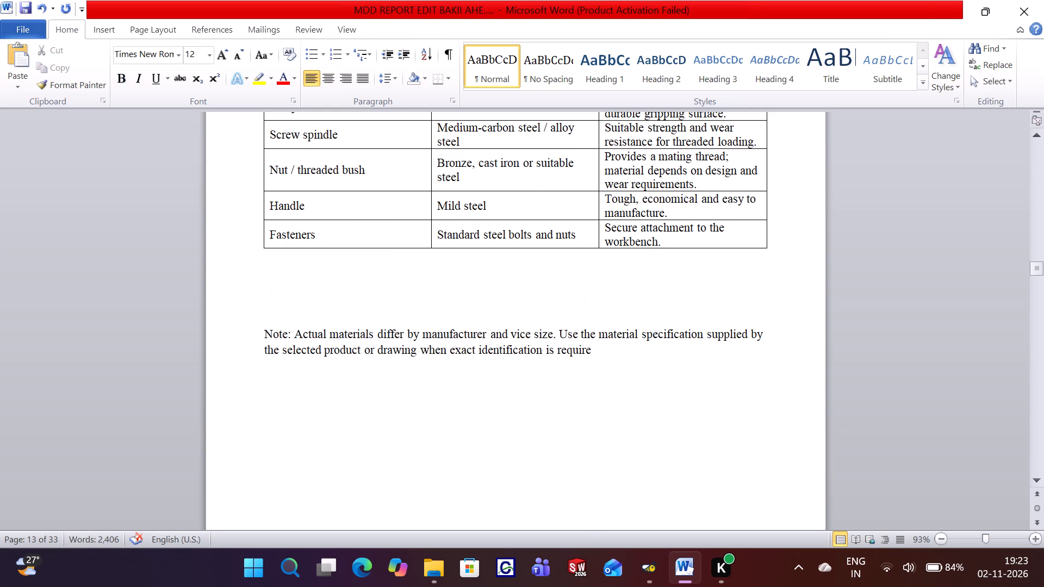
Set the note paragraph below the Materials Used table to 14-point size.
{"action": "left_click_drag", "start_coordinate": [269, 327], "coordinate": [720, 405]}
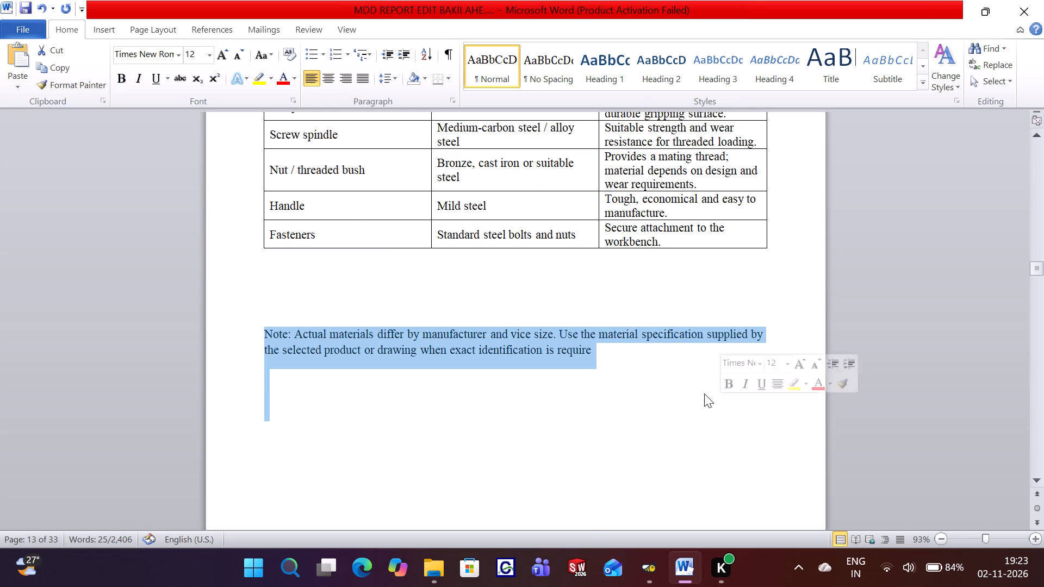
{"action": "left_click", "coordinate": [789, 363]}
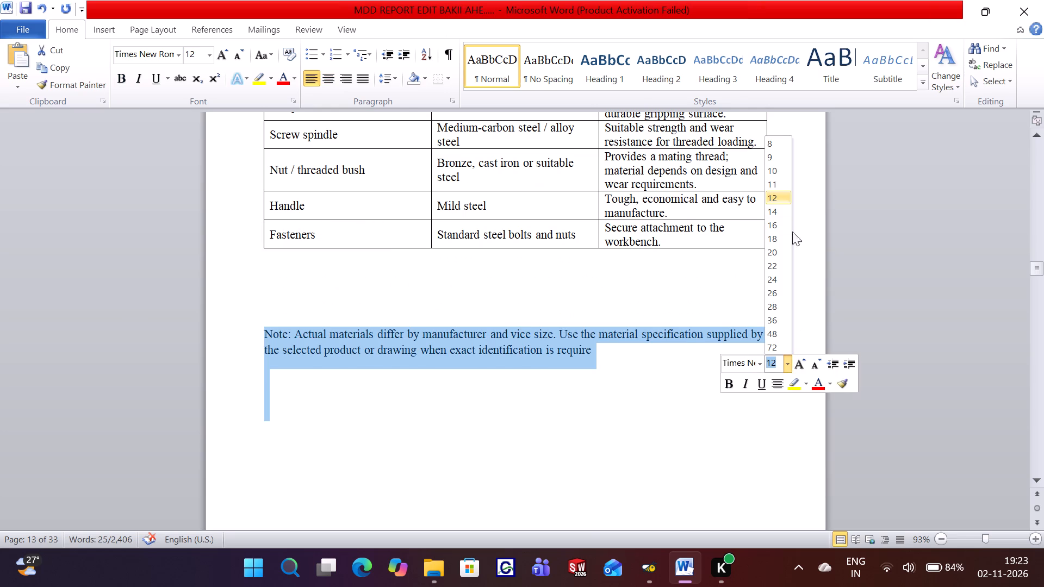
{"action": "left_click", "coordinate": [778, 209]}
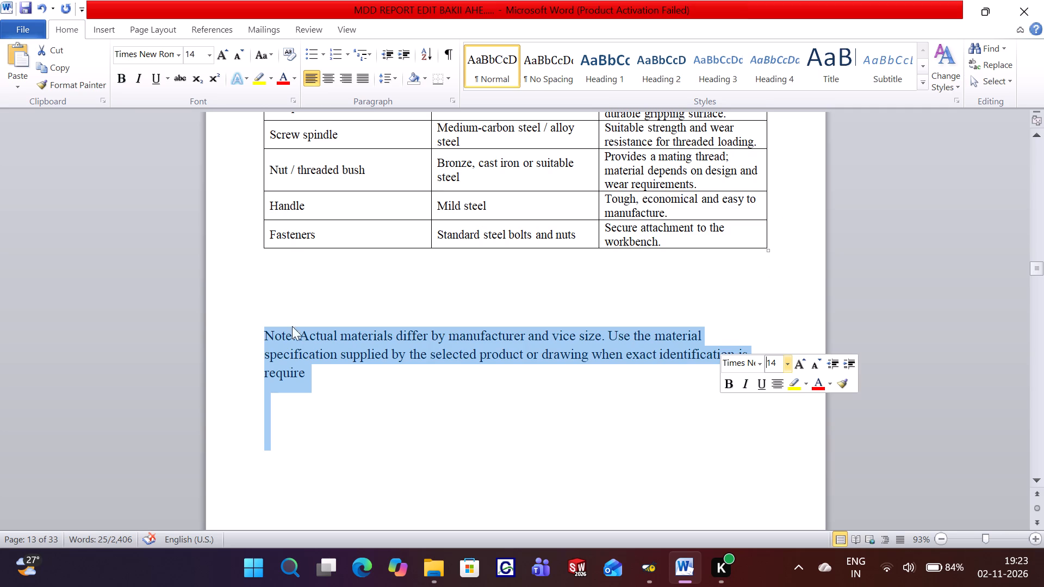
Make the "Note:" label at the start of the Materials Used note bold.
{"action": "left_click_drag", "start_coordinate": [291, 347], "coordinate": [300, 327]}
{"action": "left_click", "coordinate": [300, 327]}
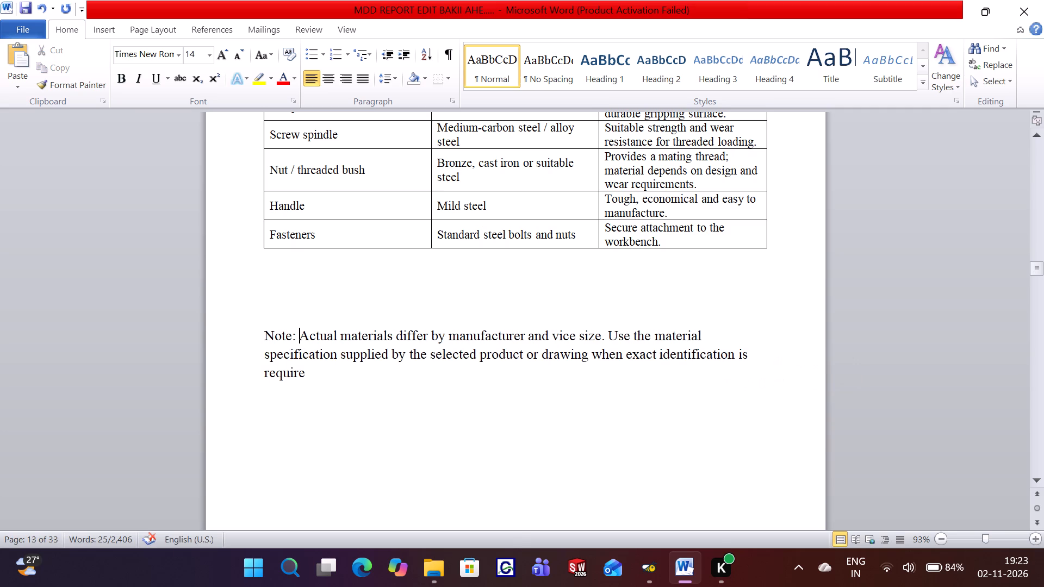
{"action": "left_click_drag", "start_coordinate": [260, 340], "coordinate": [275, 337]}
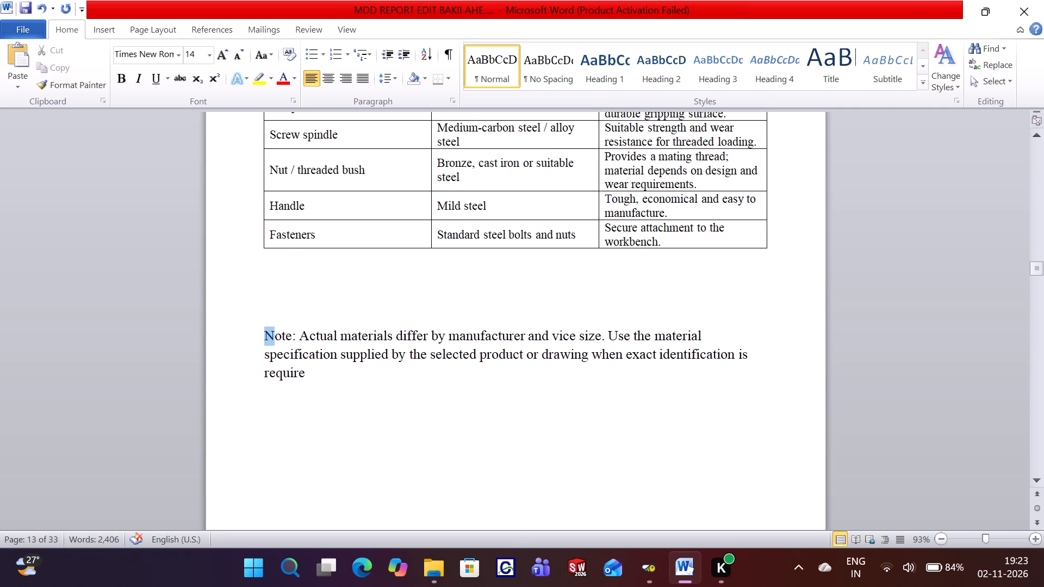
{"action": "left_click_drag", "start_coordinate": [275, 337], "coordinate": [294, 338]}
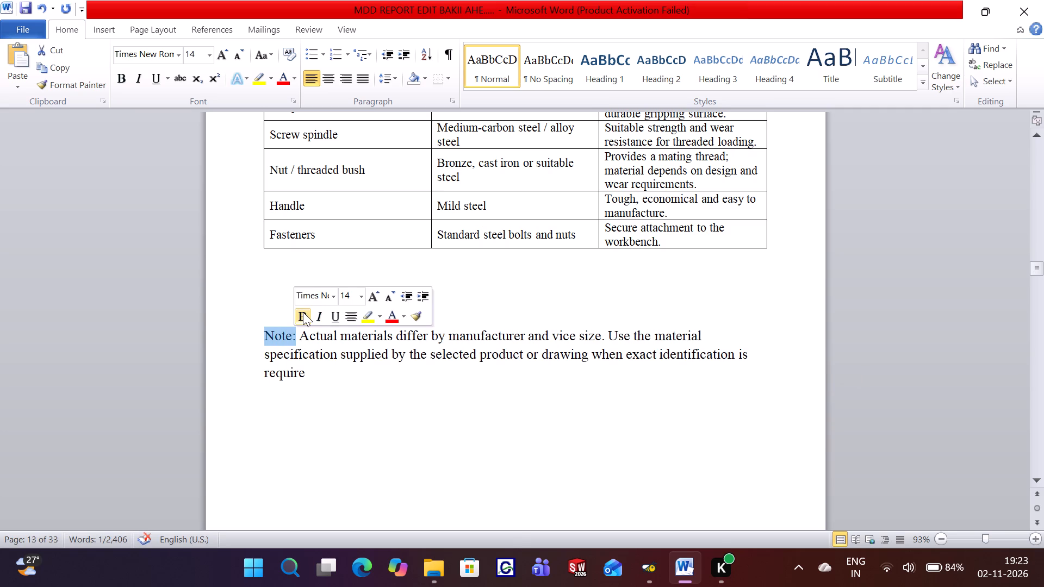
{"action": "left_click", "coordinate": [303, 312]}
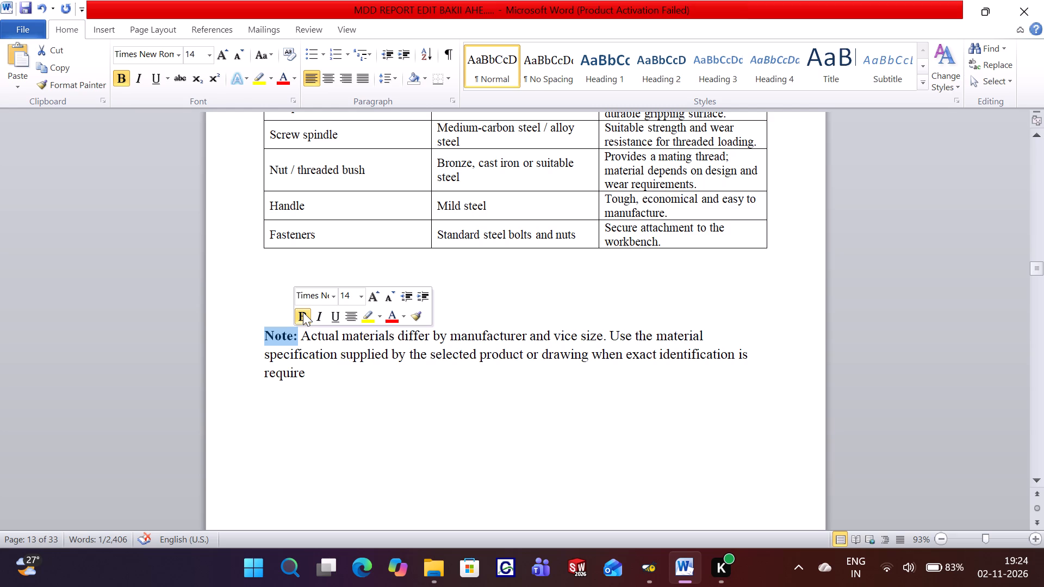
{"action": "scroll", "coordinate": [303, 312], "scroll_direction": "down", "scroll_amount": 5}
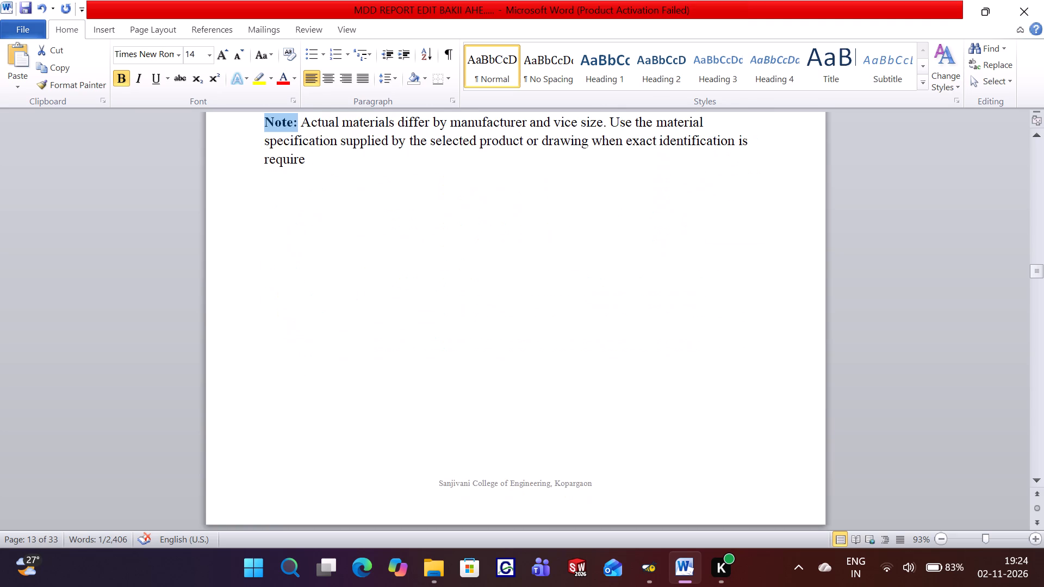
Set the line spacing of the blank paragraph below the Materials Used note to 1.5.
{"action": "left_click", "coordinate": [303, 312]}
{"action": "scroll", "coordinate": [303, 312], "scroll_direction": "down", "scroll_amount": 4}
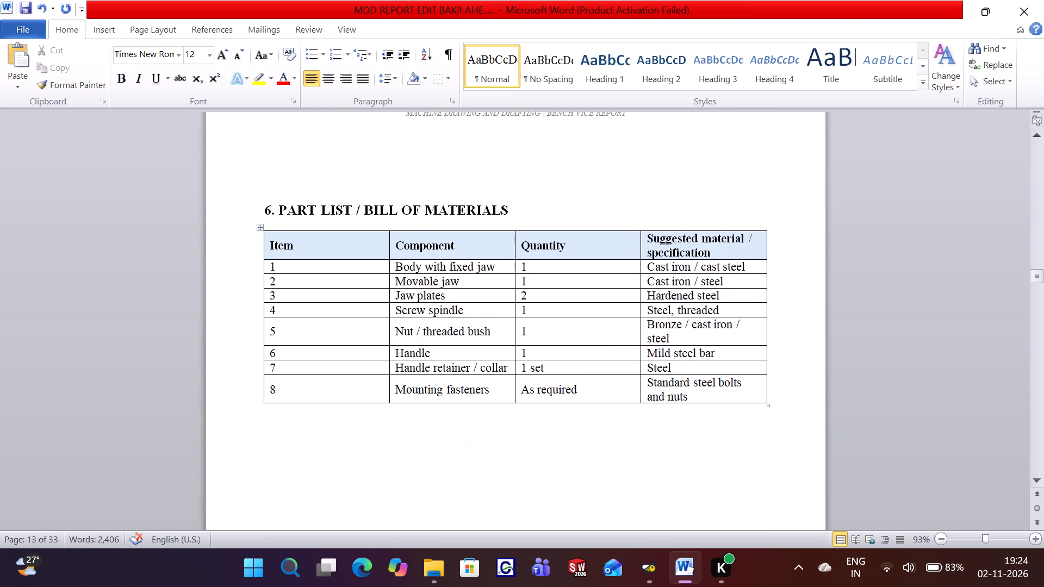
{"action": "scroll", "coordinate": [303, 312], "scroll_direction": "down", "scroll_amount": 1}
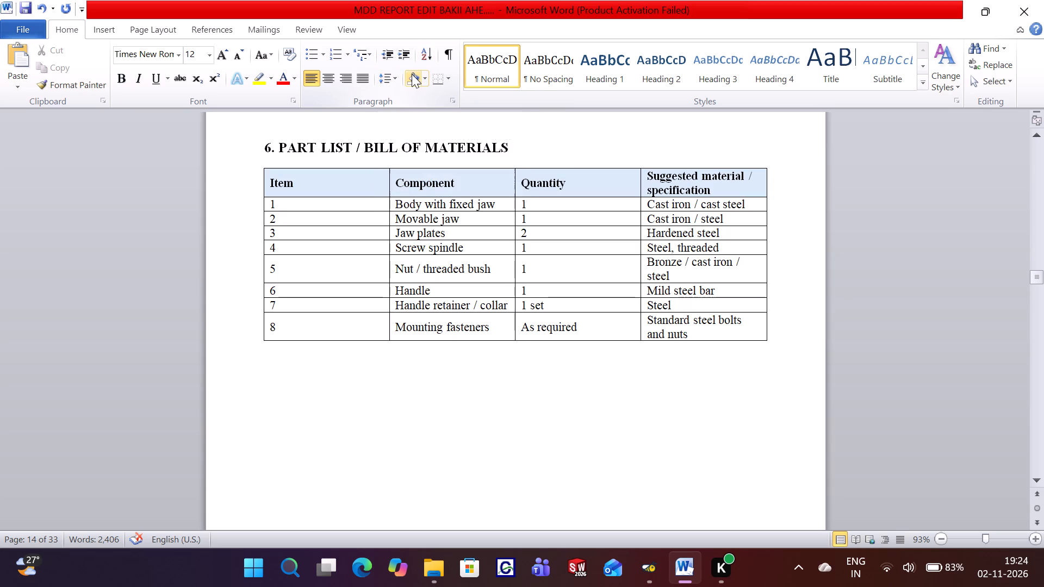
{"action": "left_click", "coordinate": [382, 83]}
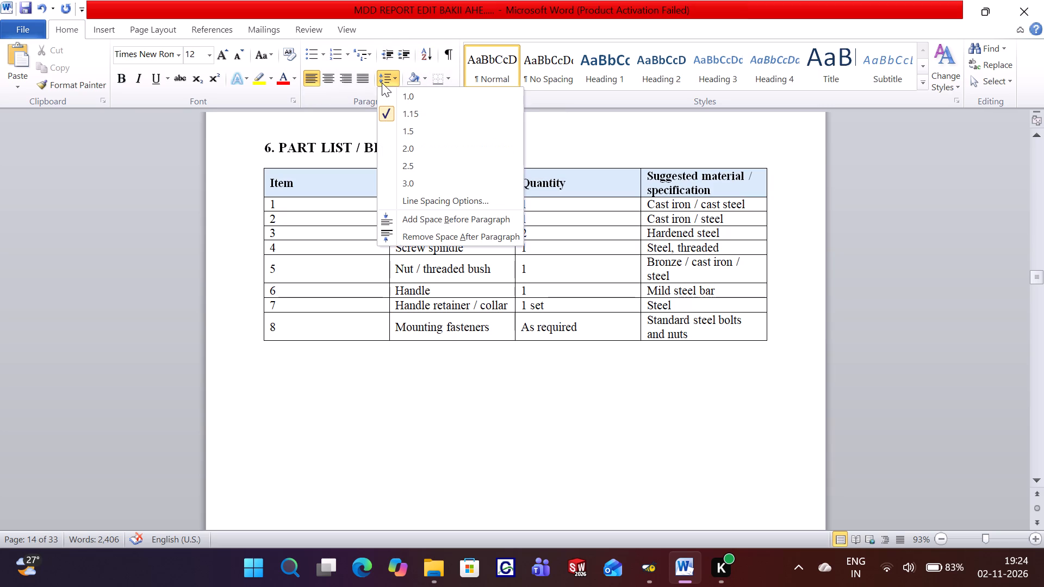
{"action": "left_click", "coordinate": [405, 123]}
Review the formatting of the report pages from the cover page through the Part List / Bill of Materials section.
{"action": "scroll", "coordinate": [394, 257], "scroll_direction": "up", "scroll_amount": 1}
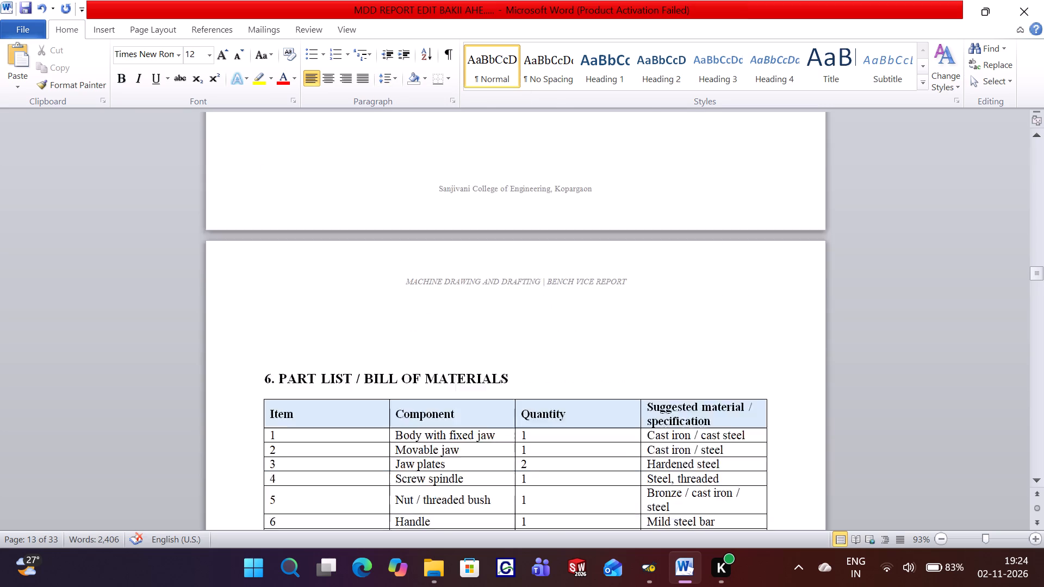
{"action": "scroll", "coordinate": [394, 257], "scroll_direction": "up", "scroll_amount": 2}
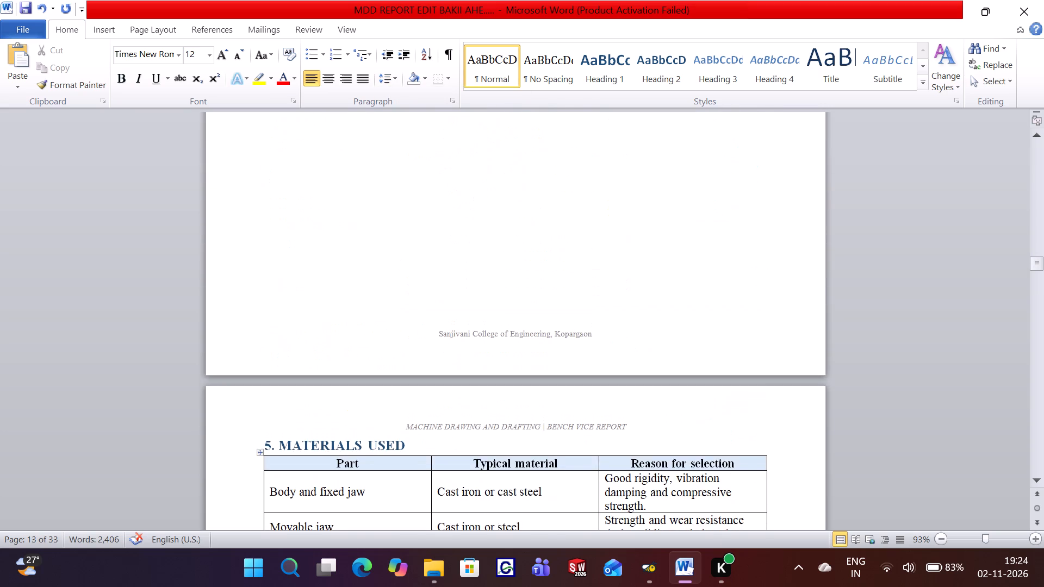
{"action": "scroll", "coordinate": [394, 257], "scroll_direction": "up", "scroll_amount": 6}
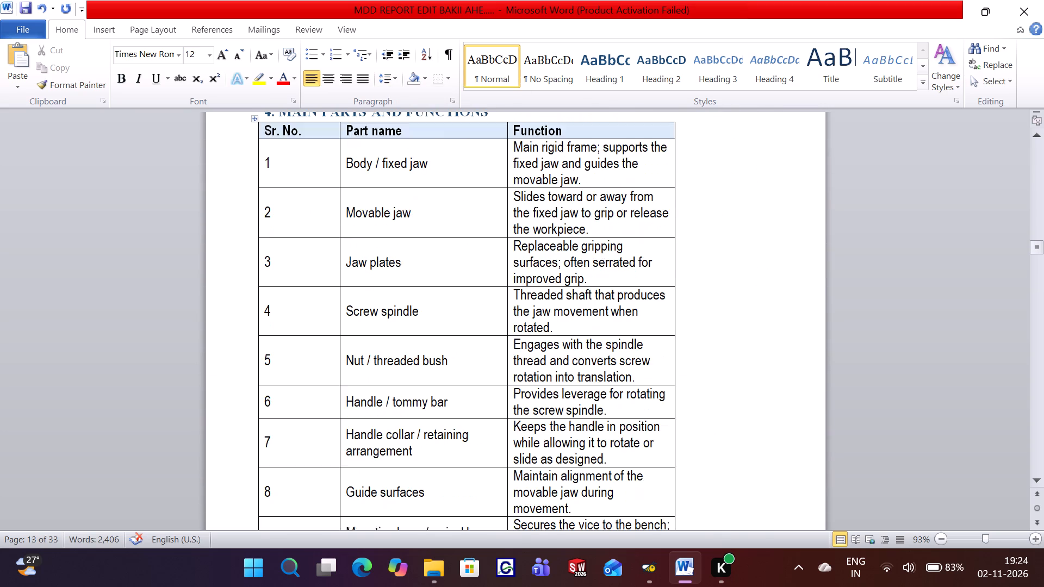
{"action": "scroll", "coordinate": [394, 257], "scroll_direction": "up", "scroll_amount": 6}
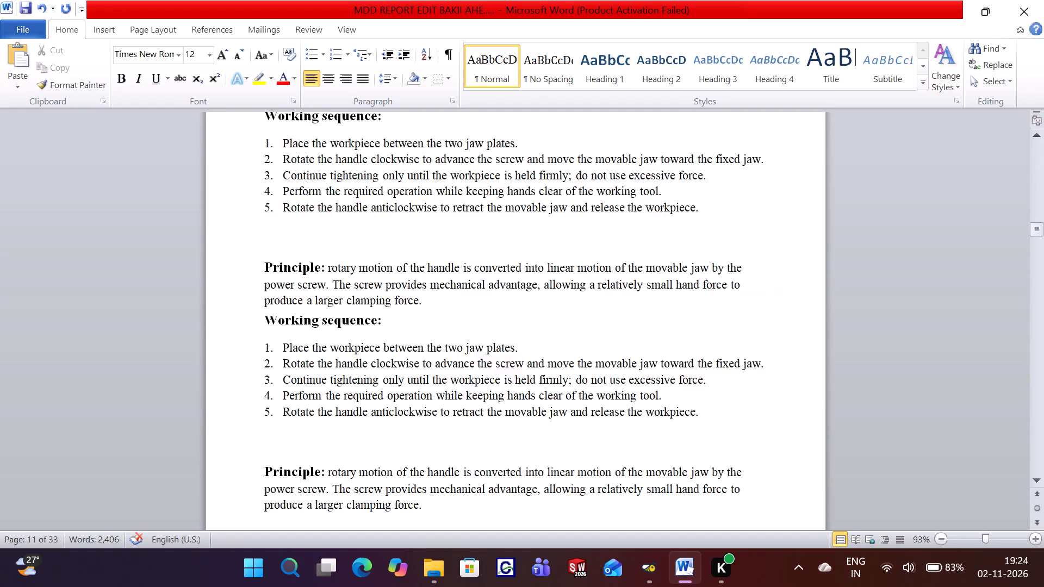
{"action": "scroll", "coordinate": [394, 257], "scroll_direction": "up", "scroll_amount": 18}
{"action": "scroll", "coordinate": [394, 257], "scroll_direction": "up", "scroll_amount": 5}
{"action": "scroll", "coordinate": [394, 257], "scroll_direction": "down", "scroll_amount": 3}
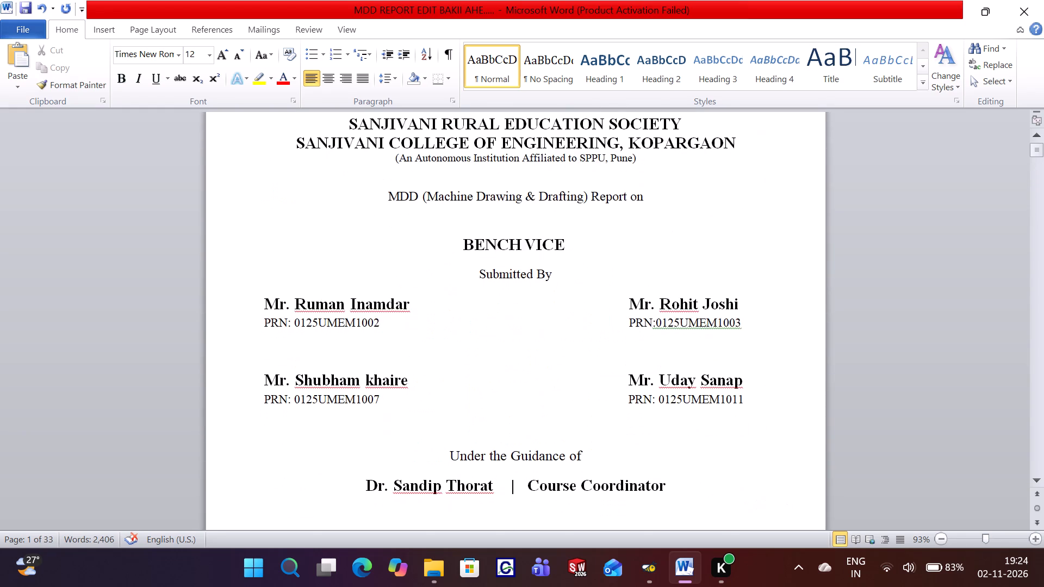
{"action": "scroll", "coordinate": [394, 257], "scroll_direction": "down", "scroll_amount": 7}
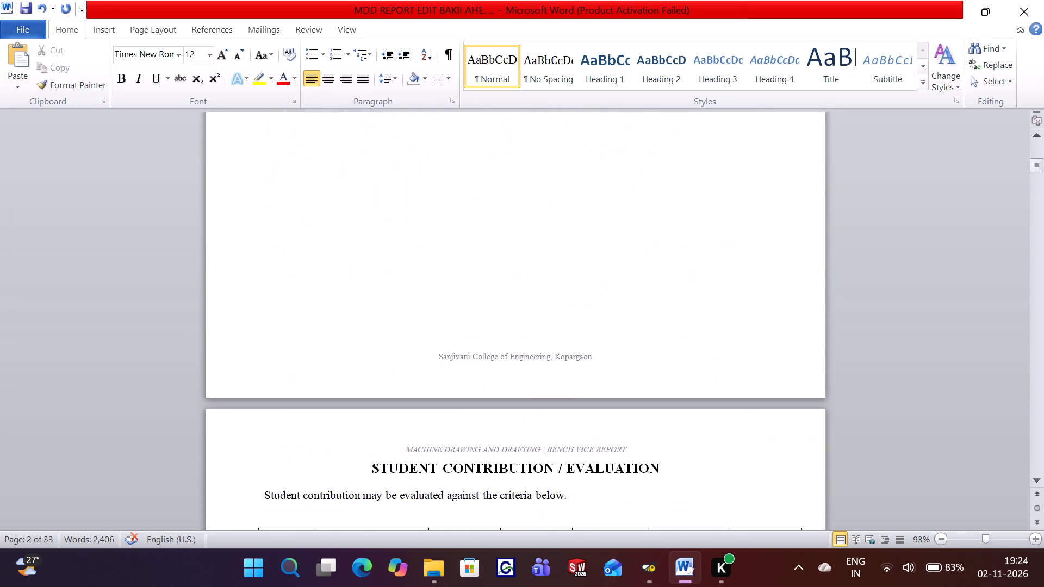
{"action": "scroll", "coordinate": [394, 257], "scroll_direction": "down", "scroll_amount": 4}
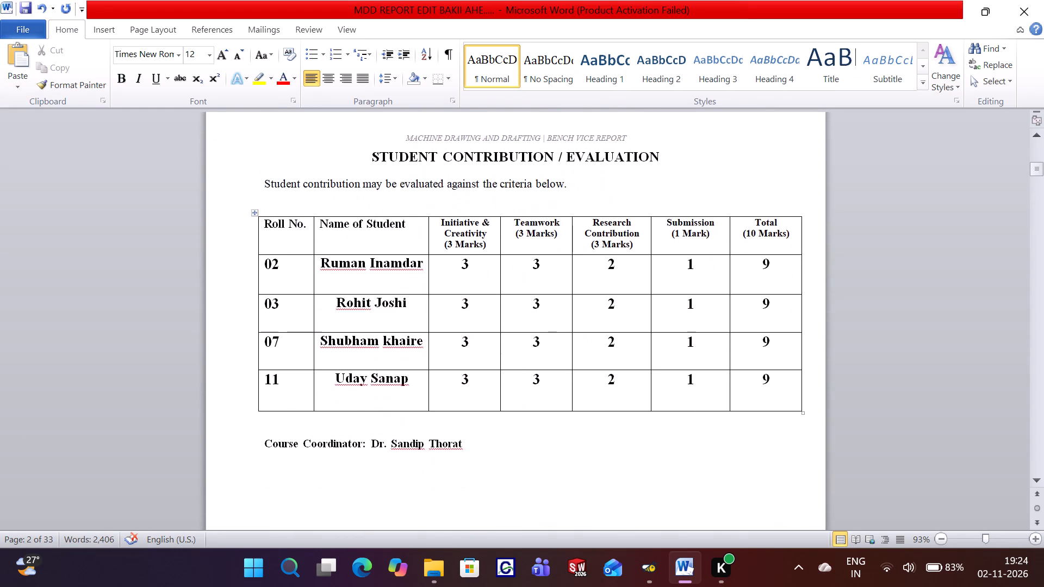
{"action": "scroll", "coordinate": [394, 257], "scroll_direction": "down", "scroll_amount": 11}
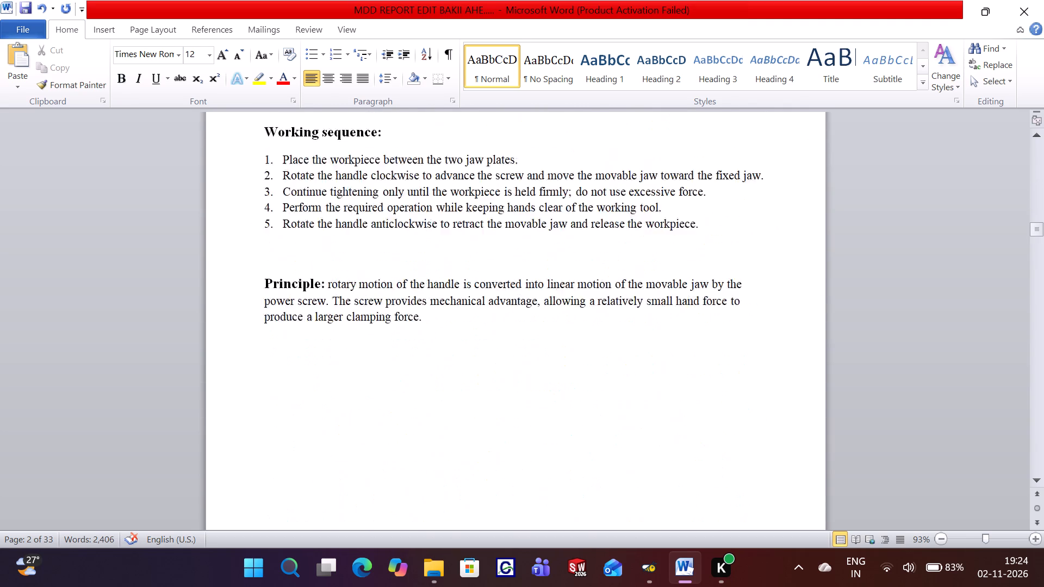
{"action": "scroll", "coordinate": [394, 257], "scroll_direction": "down", "scroll_amount": 4}
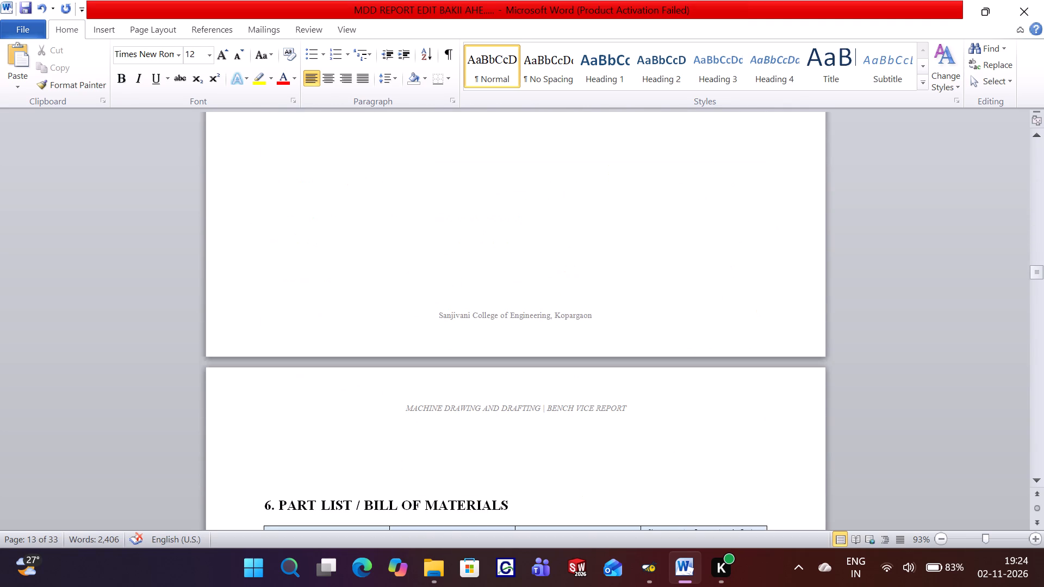
{"action": "scroll", "coordinate": [394, 257], "scroll_direction": "down", "scroll_amount": 4}
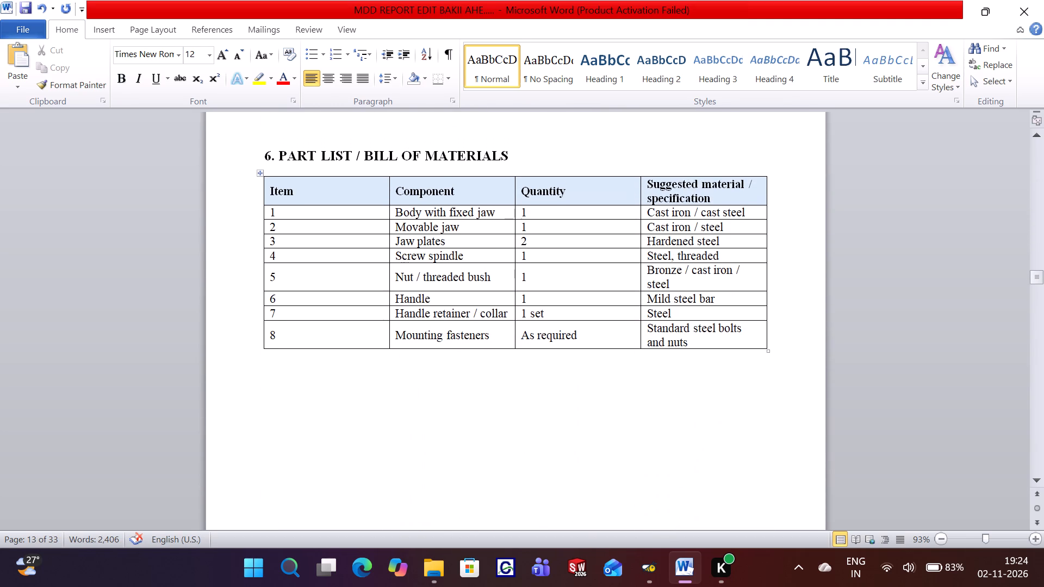
{"action": "scroll", "coordinate": [394, 257], "scroll_direction": "down", "scroll_amount": 1}
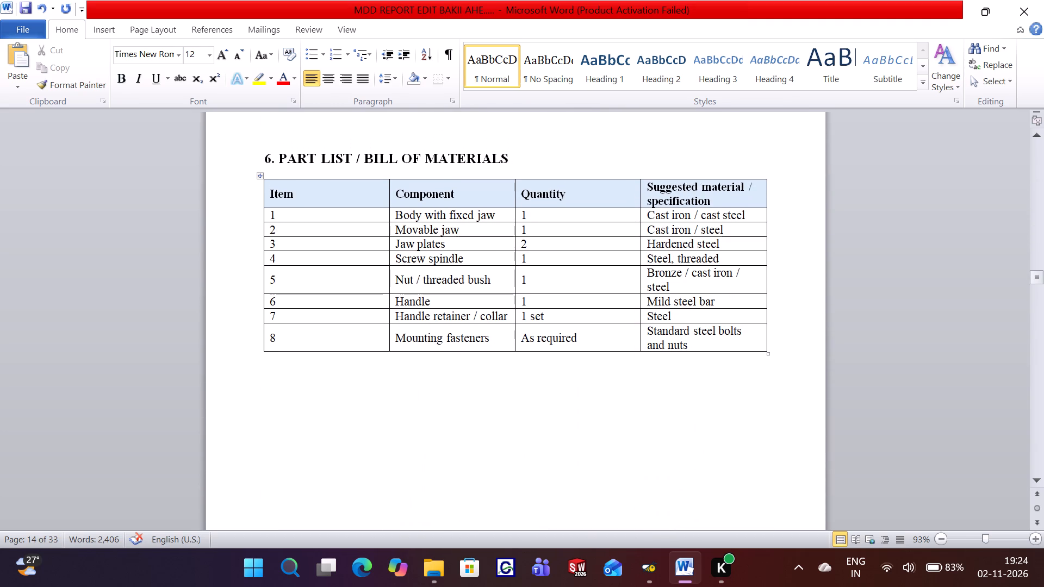
Set all text in the Part List / Bill of Materials table to 14-point size.
{"action": "left_click_drag", "start_coordinate": [268, 193], "coordinate": [484, 316]}
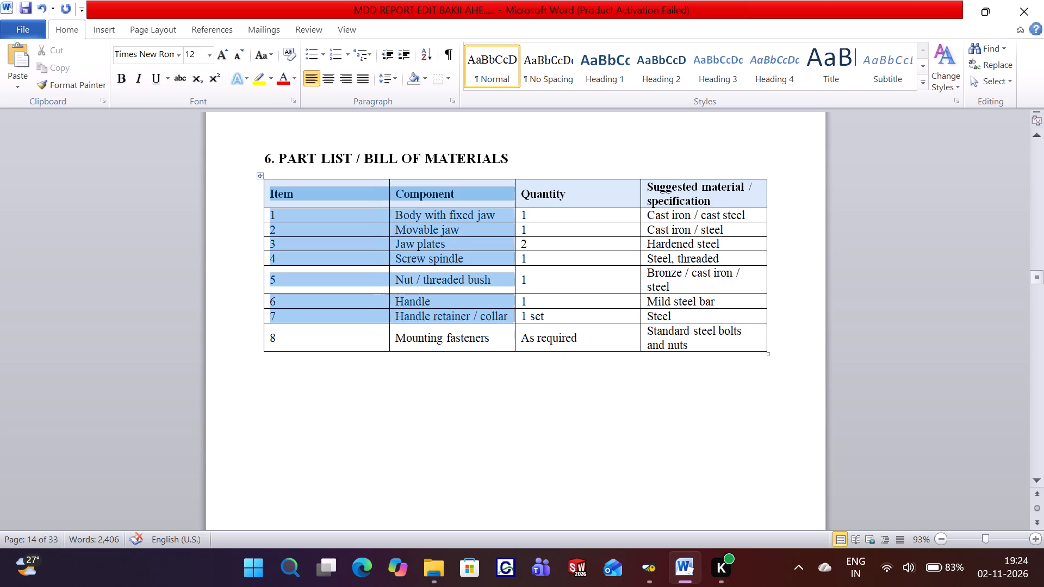
{"action": "left_click_drag", "start_coordinate": [484, 316], "coordinate": [753, 345]}
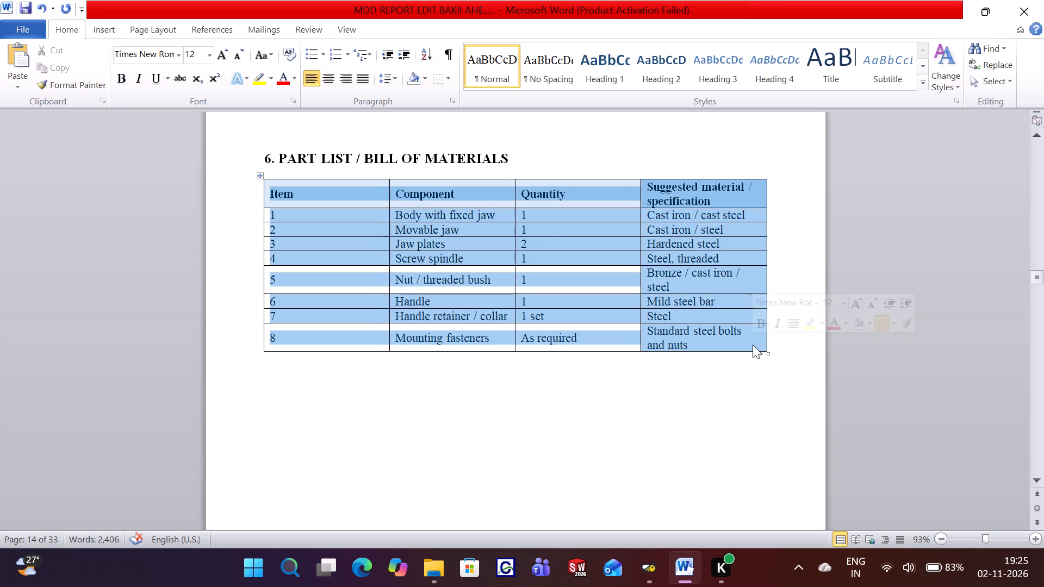
{"action": "left_click", "coordinate": [846, 305]}
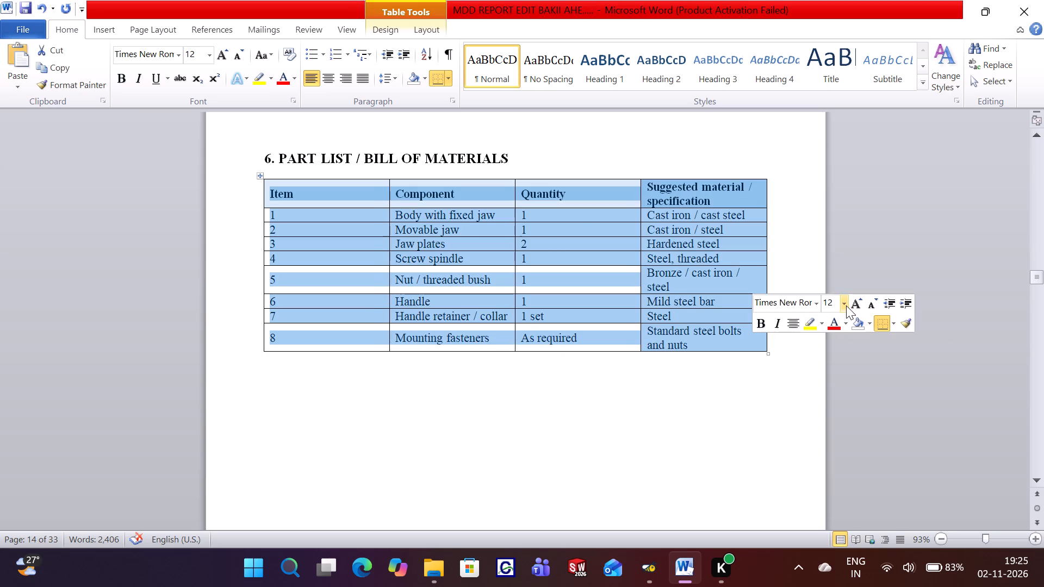
{"action": "left_click", "coordinate": [835, 389]}
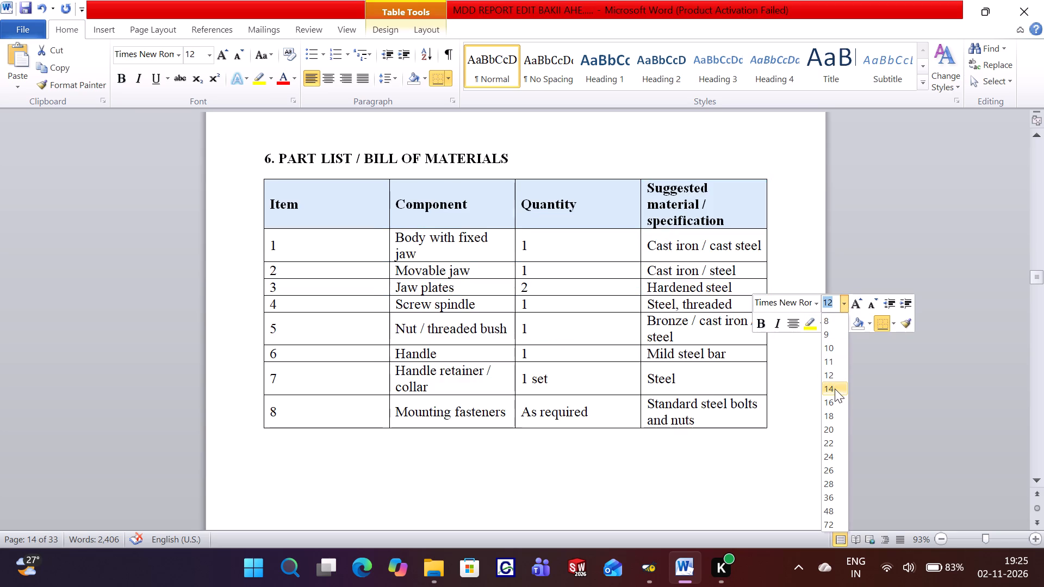
{"action": "left_click", "coordinate": [486, 534]}
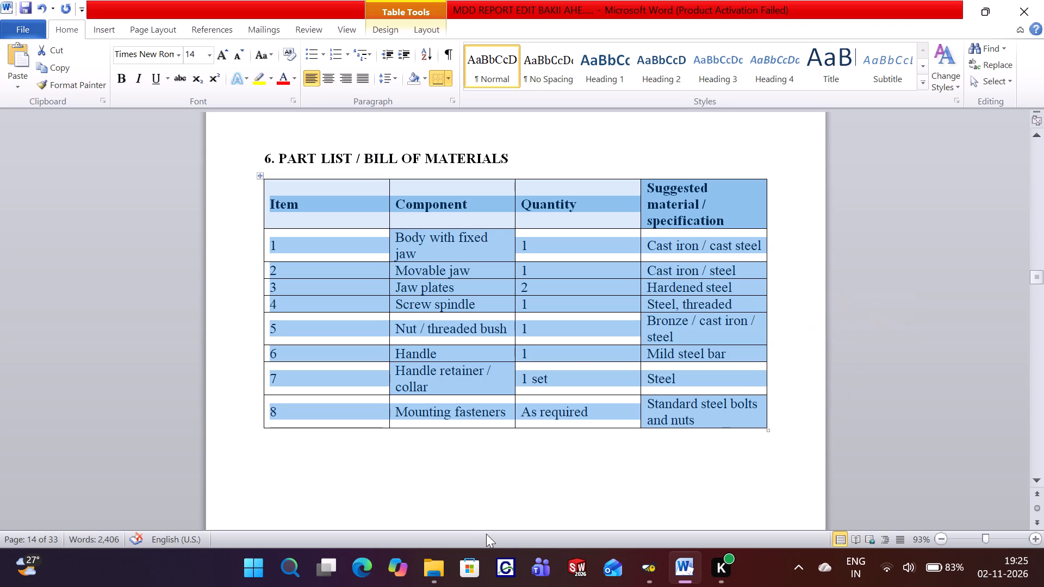
{"action": "left_click", "coordinate": [509, 508]}
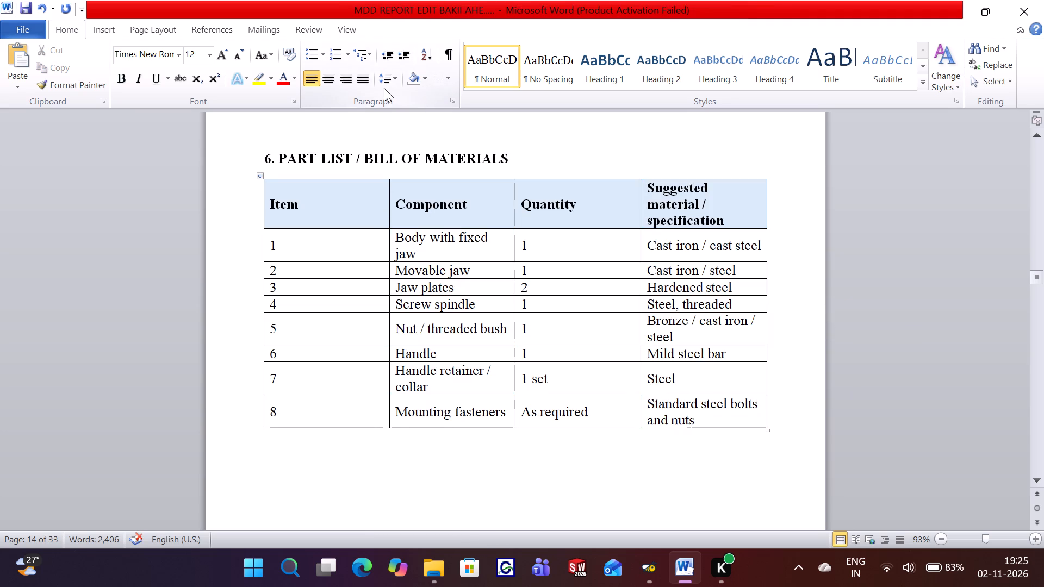
Set the line spacing of the empty paragraph directly below the Part List / Bill of Materials table to 1.5.
{"action": "left_click", "coordinate": [384, 88]}
{"action": "left_click", "coordinate": [386, 81]}
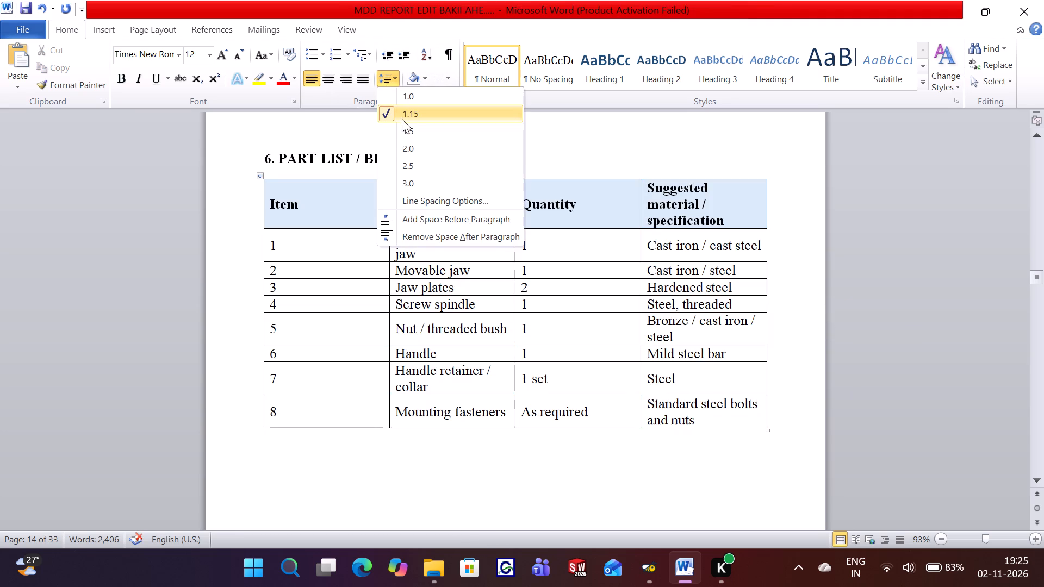
{"action": "left_click", "coordinate": [408, 135]}
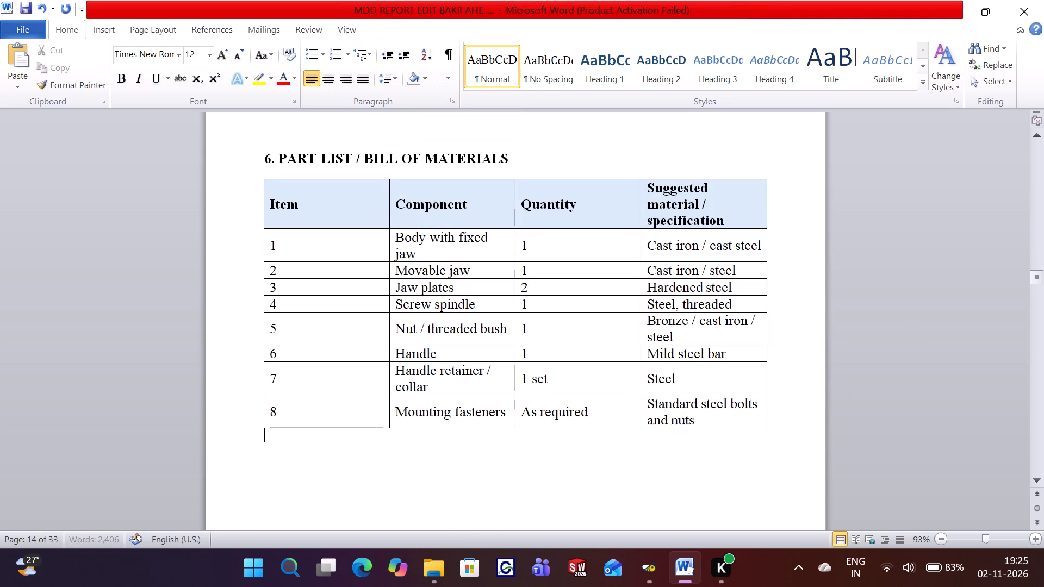
Make the paragraph settings with 1.5-line spacing the default for this document only.
{"action": "left_click", "coordinate": [382, 82]}
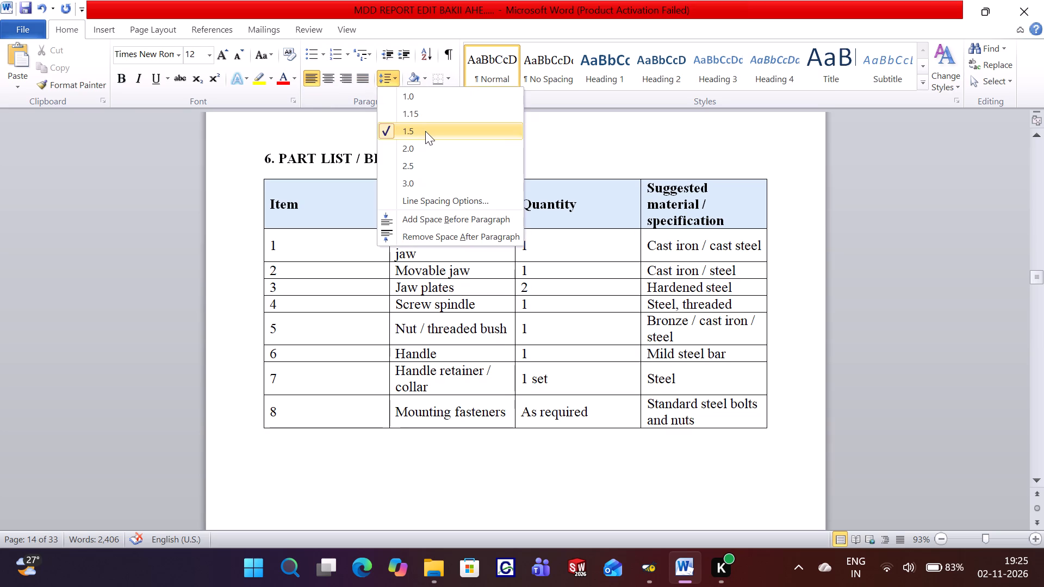
{"action": "left_click", "coordinate": [478, 195]}
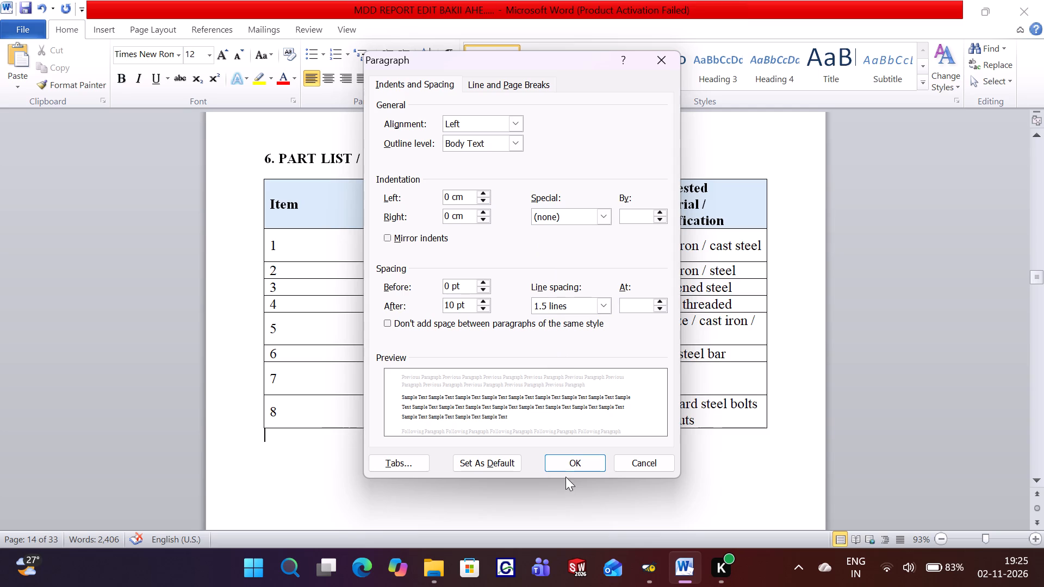
{"action": "left_click", "coordinate": [468, 472]}
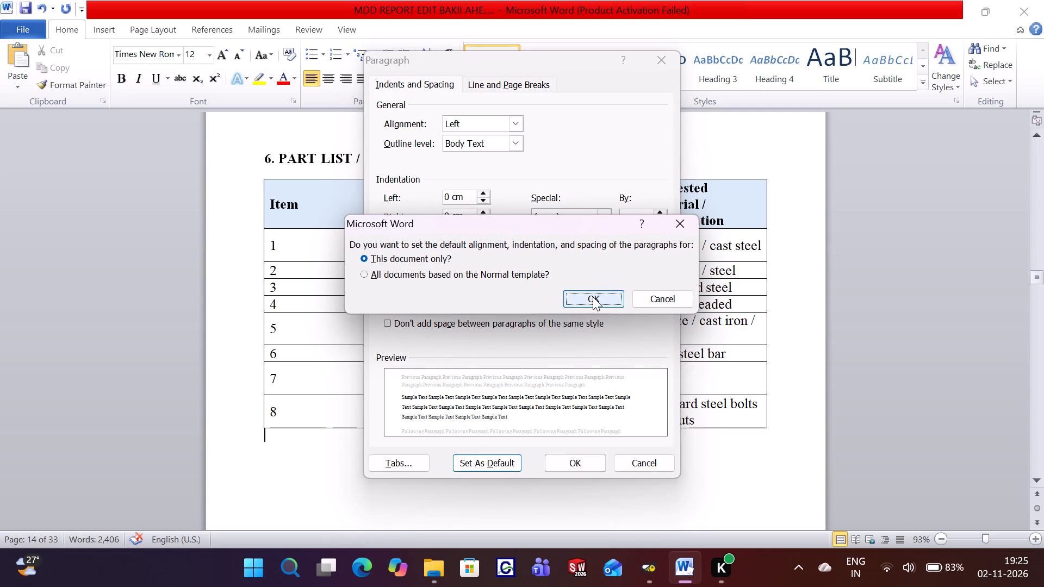
{"action": "left_click", "coordinate": [593, 297]}
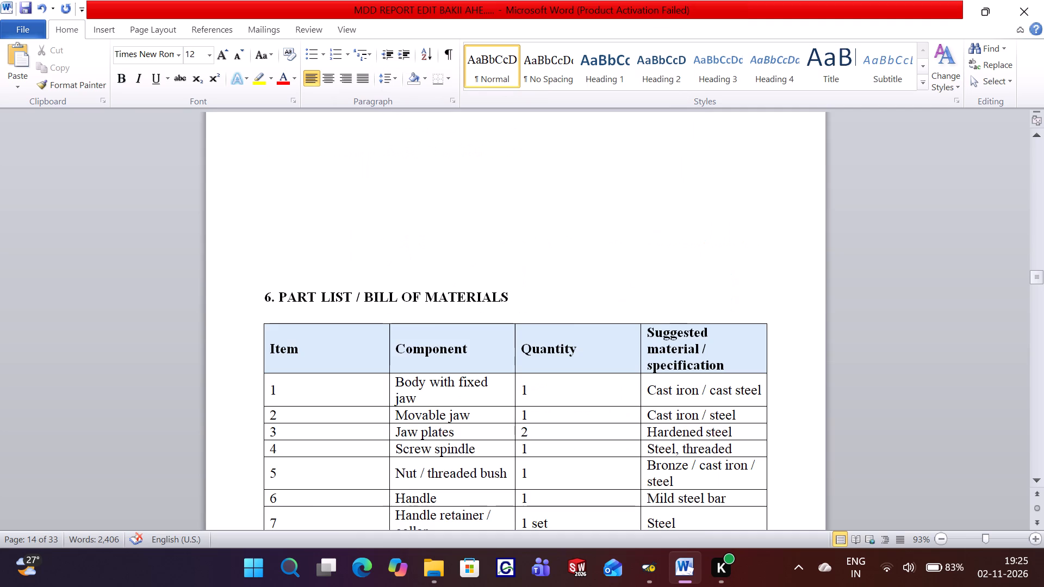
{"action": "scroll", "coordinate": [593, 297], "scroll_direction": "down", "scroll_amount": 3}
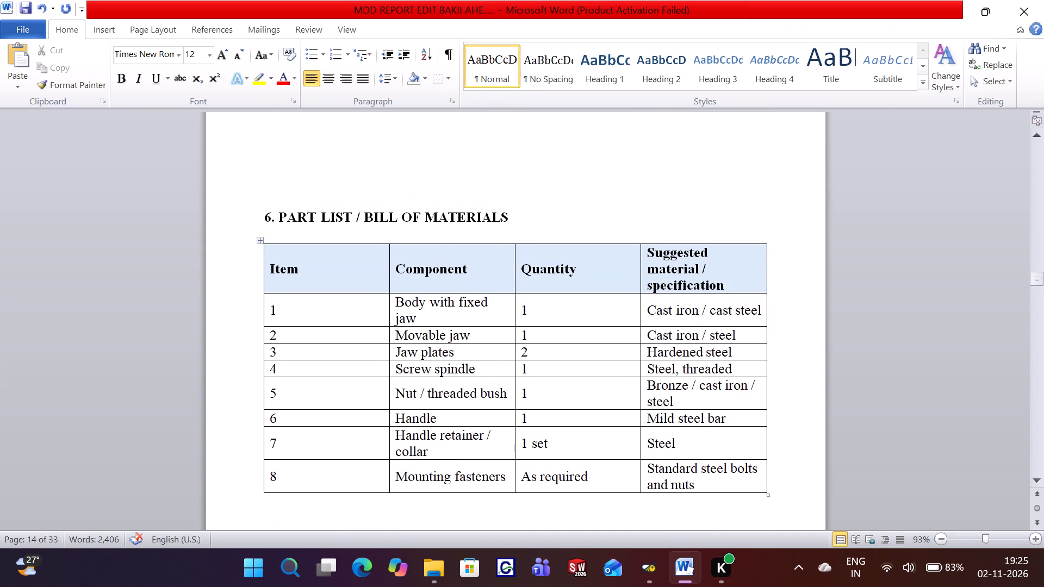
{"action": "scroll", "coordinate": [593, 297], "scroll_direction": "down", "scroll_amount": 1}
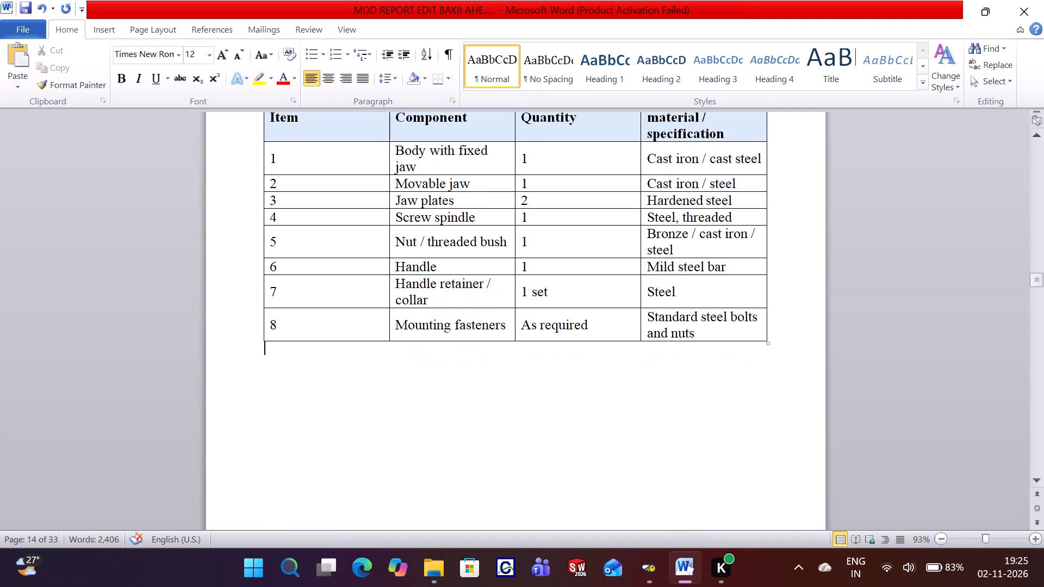
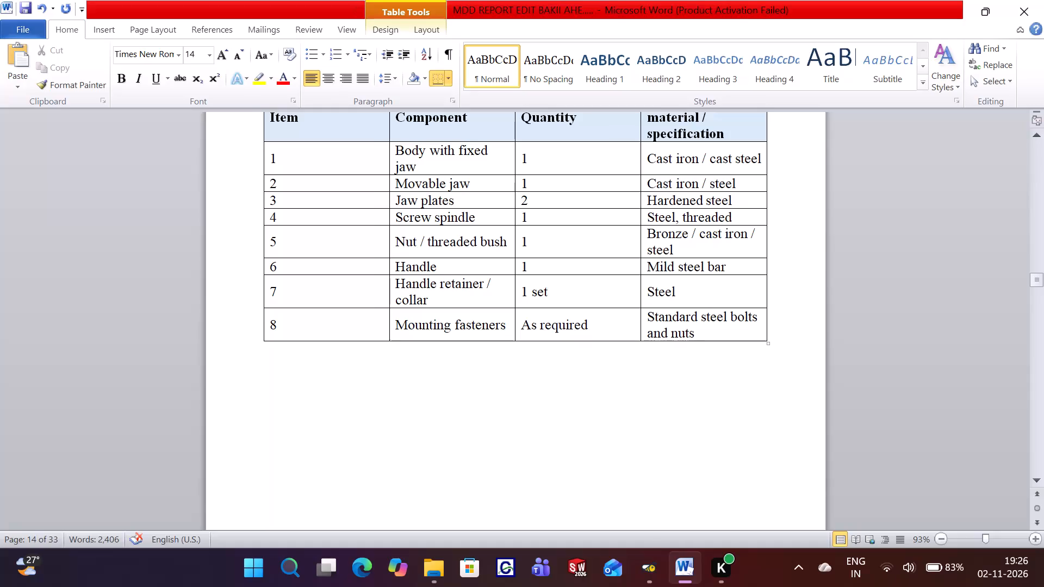
Change the quantity of the Handle retainer / collar row in the Part List table to 1 SET.
{"action": "key", "text": "BackSpace"}
{"action": "key", "text": "BackSpace"}
{"action": "key", "text": "BackSpace"}
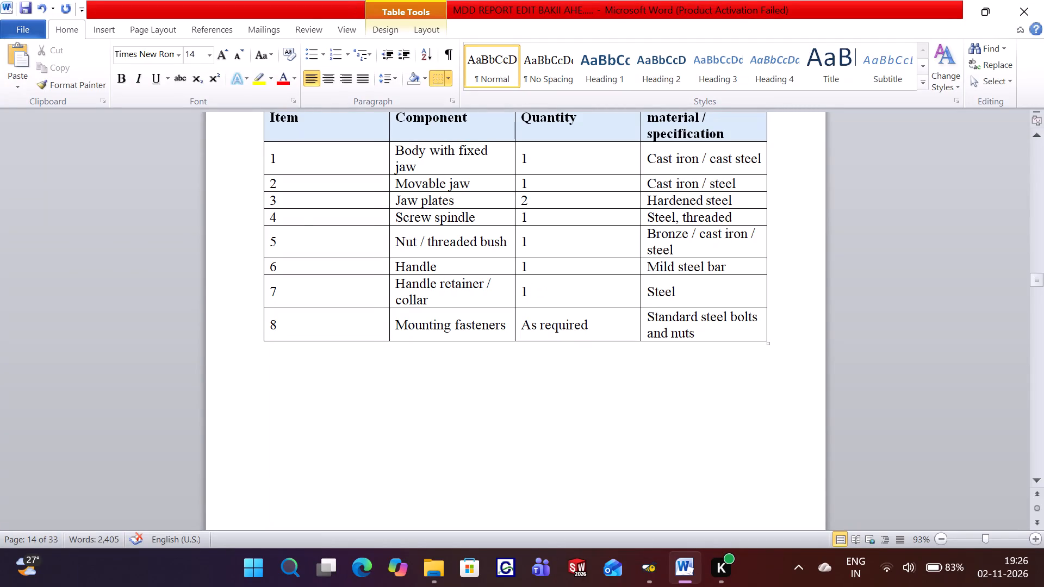
{"action": "type", "text": "set"}
{"action": "left_click", "coordinate": [593, 297]}
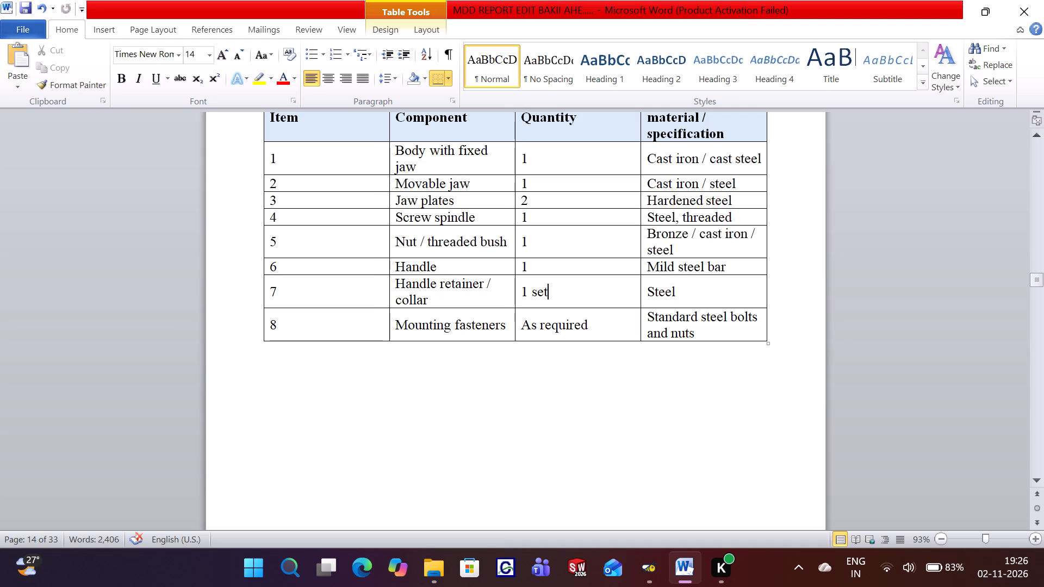
{"action": "key", "text": "BackSpace"}
{"action": "key", "text": "BackSpace"}
{"action": "key", "text": "BackSpace"}
{"action": "type", "text": "SET"}
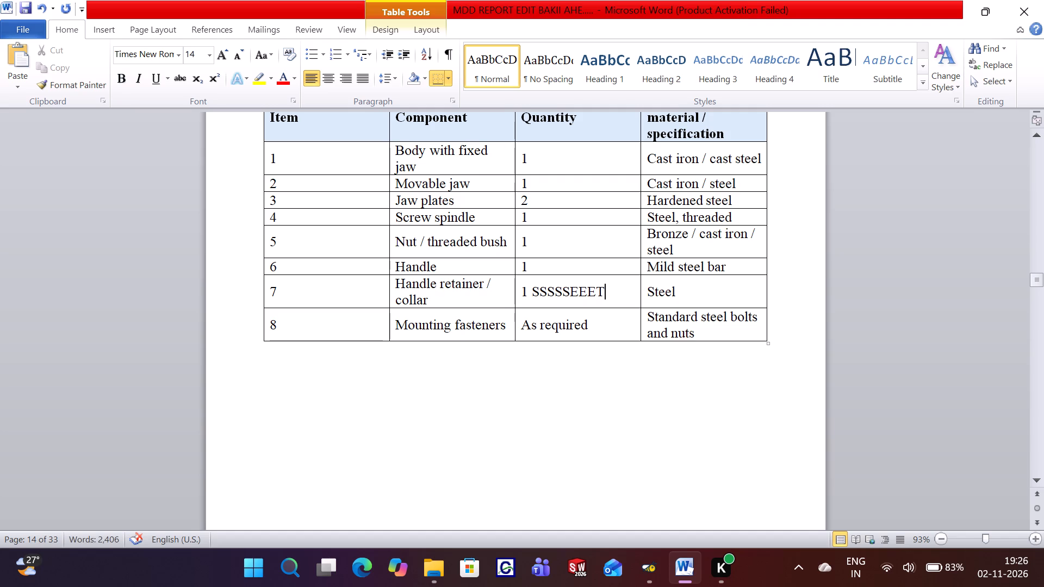
{"action": "key", "text": "backslash"}
{"action": "key", "text": "BackSpace"}
{"action": "key", "text": "BackSpace"}
{"action": "key", "text": "BackSpace"}
{"action": "key", "text": "BackSpace"}
{"action": "key", "text": "BackSpace"}
{"action": "key", "text": "BackSpace"}
{"action": "key", "text": "BackSpace"}
{"action": "key", "text": "BackSpace"}
{"action": "key", "text": "BackSpace"}
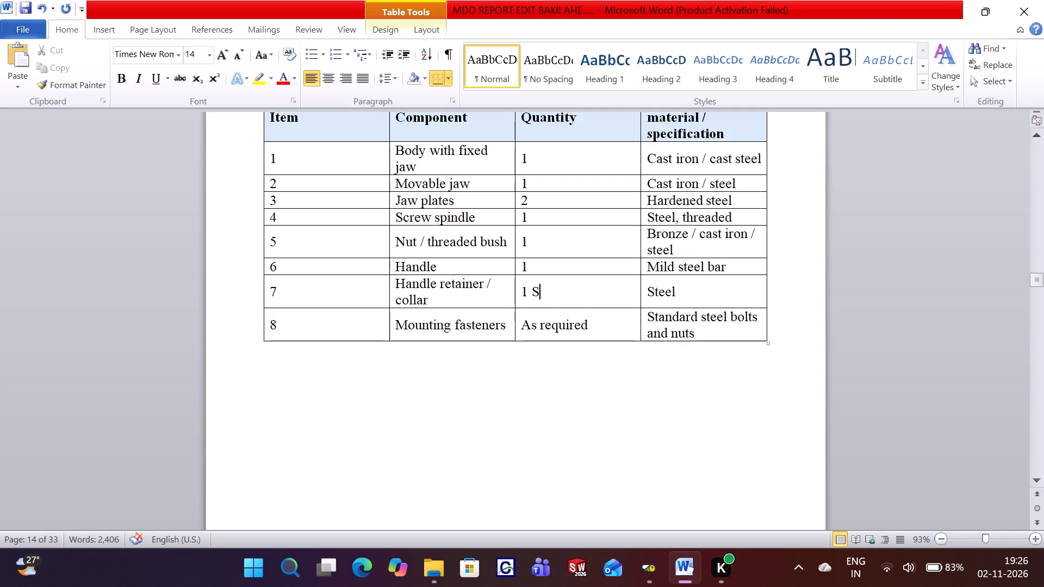
{"action": "key", "text": "shift+e"}
{"action": "key", "text": "shift+t"}
Examine the pages from the Part List table to the start of section 7, Engineering Drawing and IS Conventions.
{"action": "scroll", "coordinate": [595, 327], "scroll_direction": "down", "scroll_amount": 3}
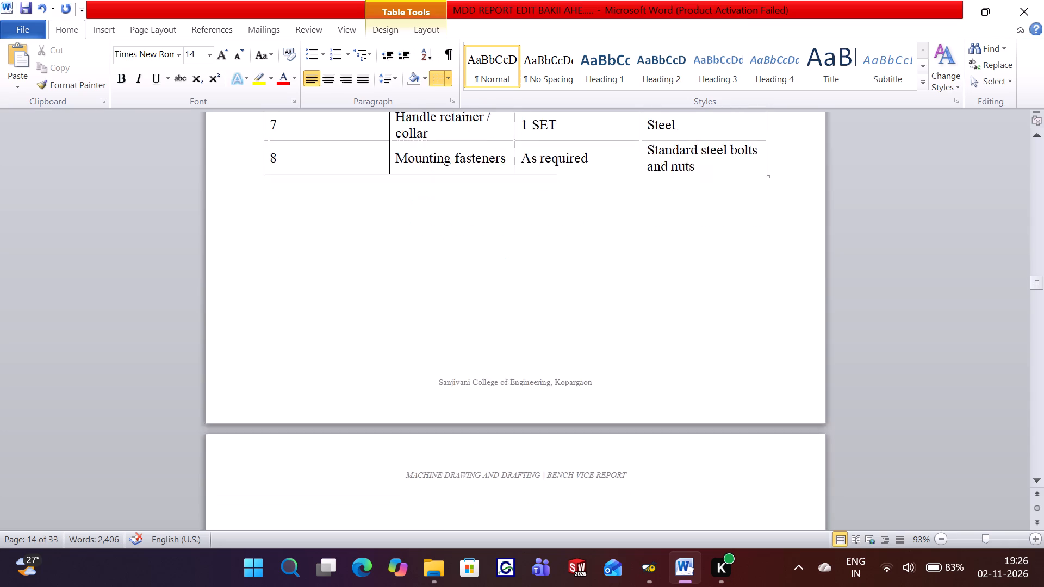
{"action": "scroll", "coordinate": [595, 327], "scroll_direction": "down", "scroll_amount": 5}
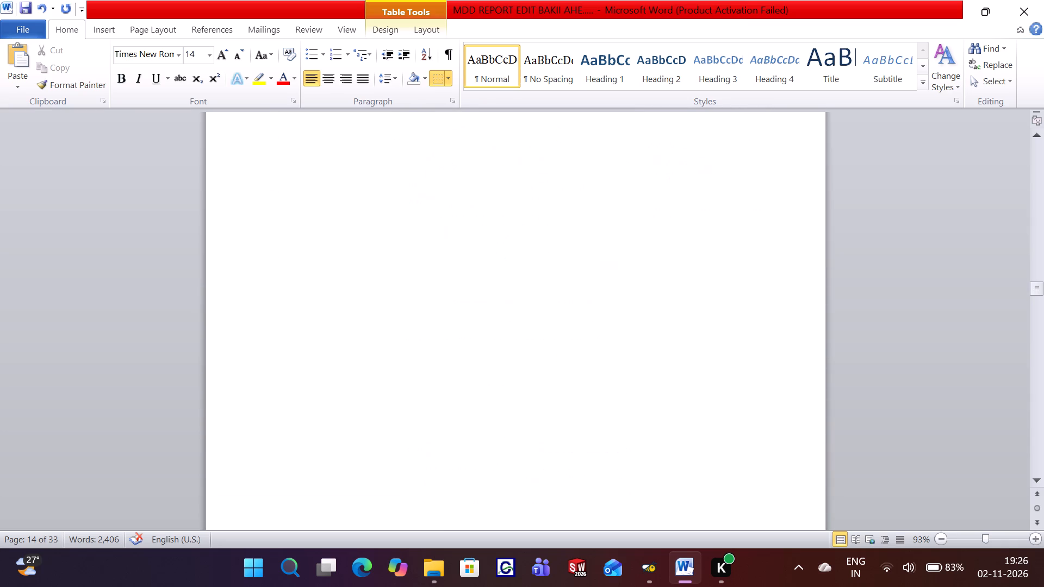
{"action": "scroll", "coordinate": [595, 327], "scroll_direction": "down", "scroll_amount": 3}
{"action": "scroll", "coordinate": [595, 327], "scroll_direction": "up", "scroll_amount": 2}
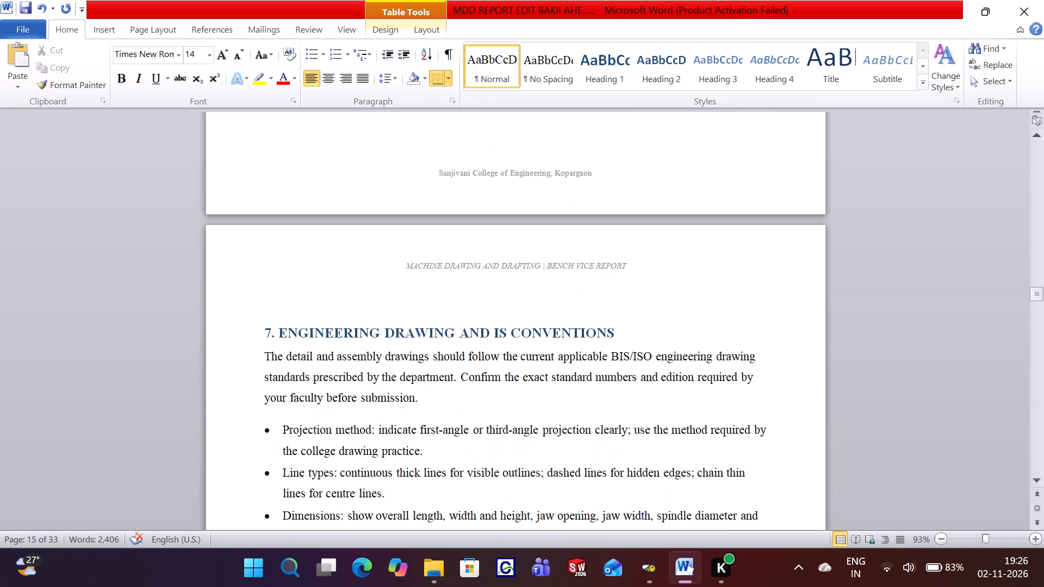
{"action": "scroll", "coordinate": [595, 327], "scroll_direction": "up", "scroll_amount": 2}
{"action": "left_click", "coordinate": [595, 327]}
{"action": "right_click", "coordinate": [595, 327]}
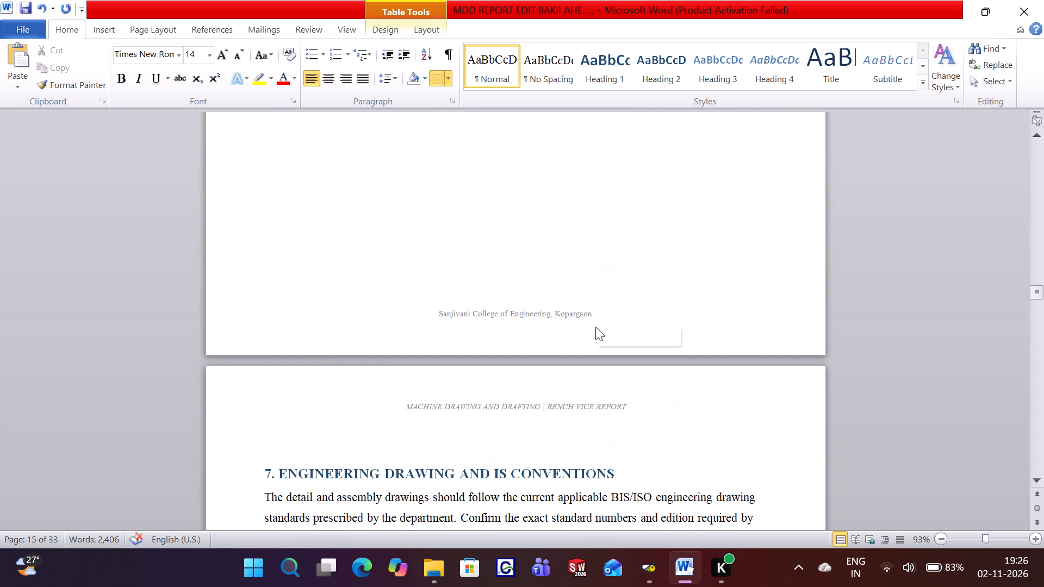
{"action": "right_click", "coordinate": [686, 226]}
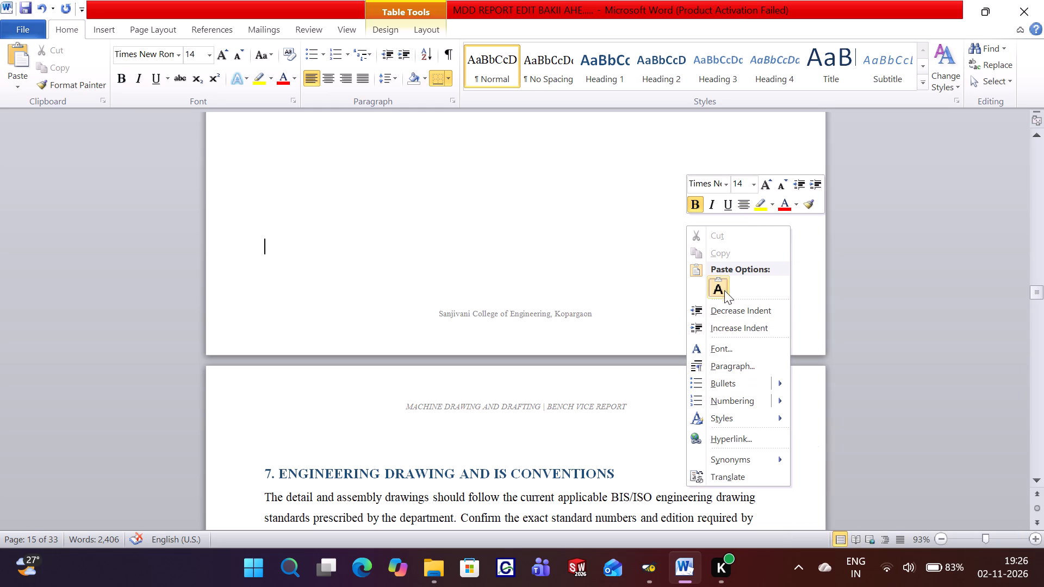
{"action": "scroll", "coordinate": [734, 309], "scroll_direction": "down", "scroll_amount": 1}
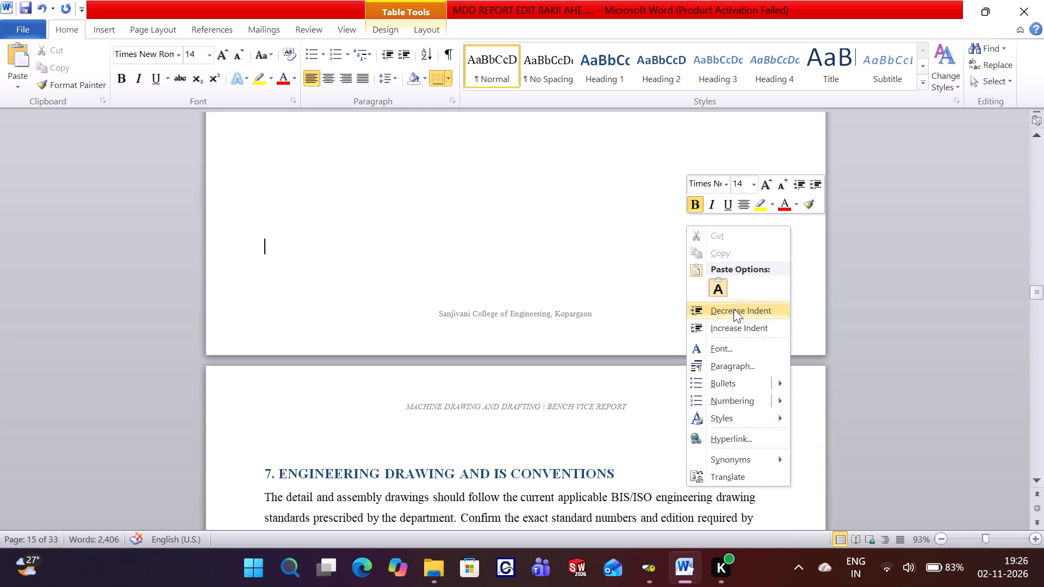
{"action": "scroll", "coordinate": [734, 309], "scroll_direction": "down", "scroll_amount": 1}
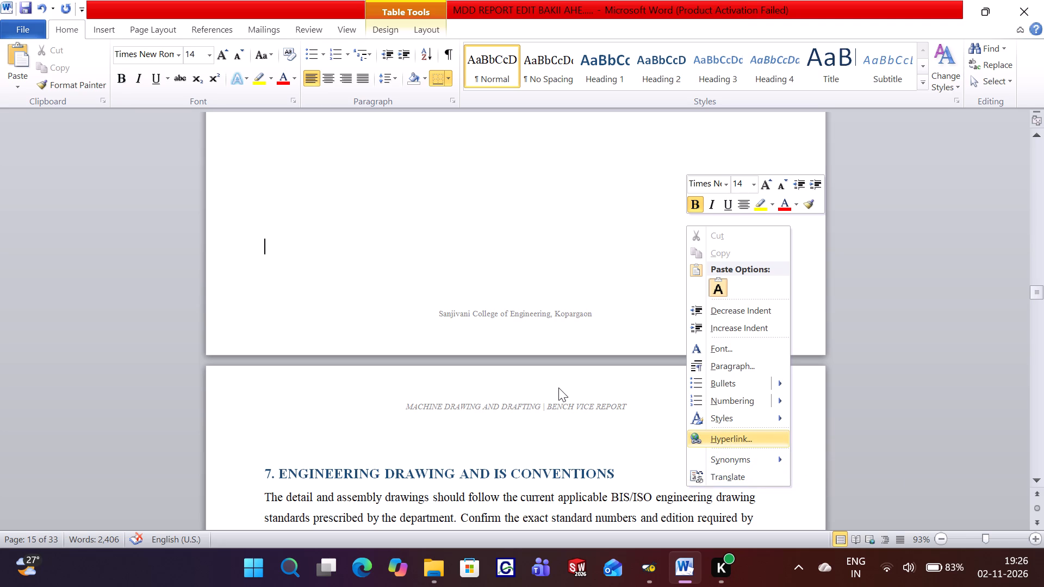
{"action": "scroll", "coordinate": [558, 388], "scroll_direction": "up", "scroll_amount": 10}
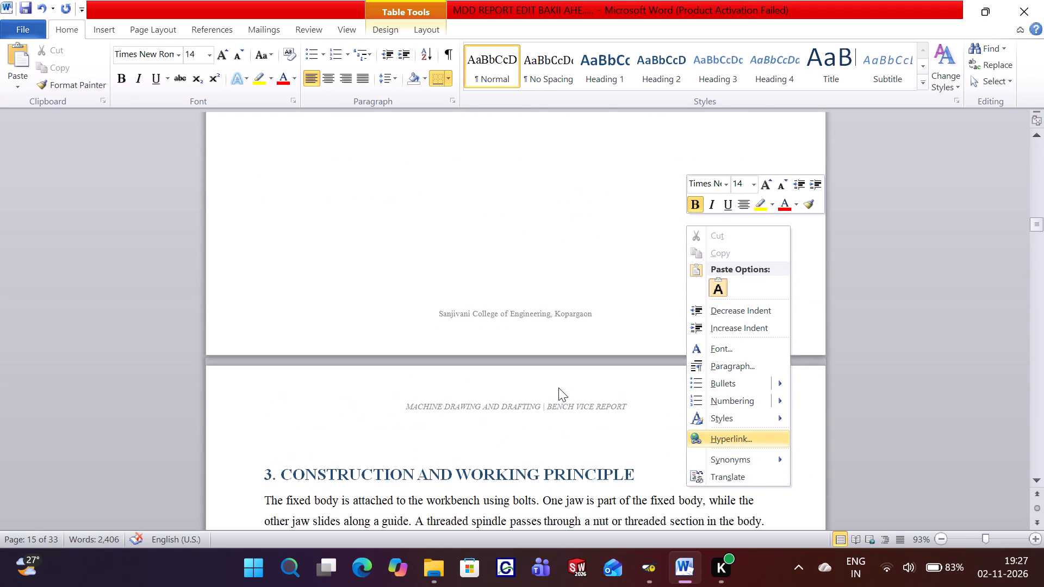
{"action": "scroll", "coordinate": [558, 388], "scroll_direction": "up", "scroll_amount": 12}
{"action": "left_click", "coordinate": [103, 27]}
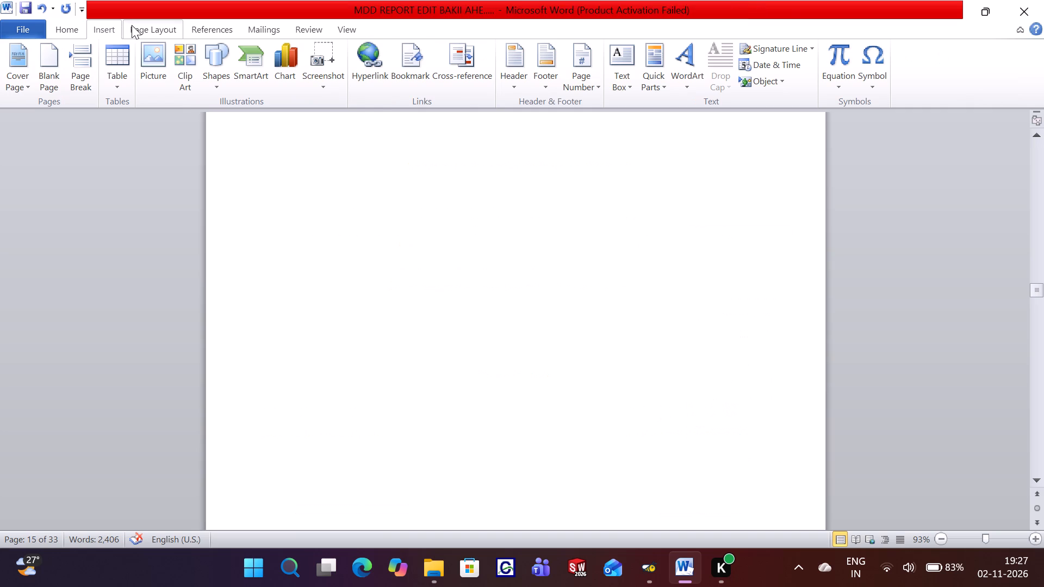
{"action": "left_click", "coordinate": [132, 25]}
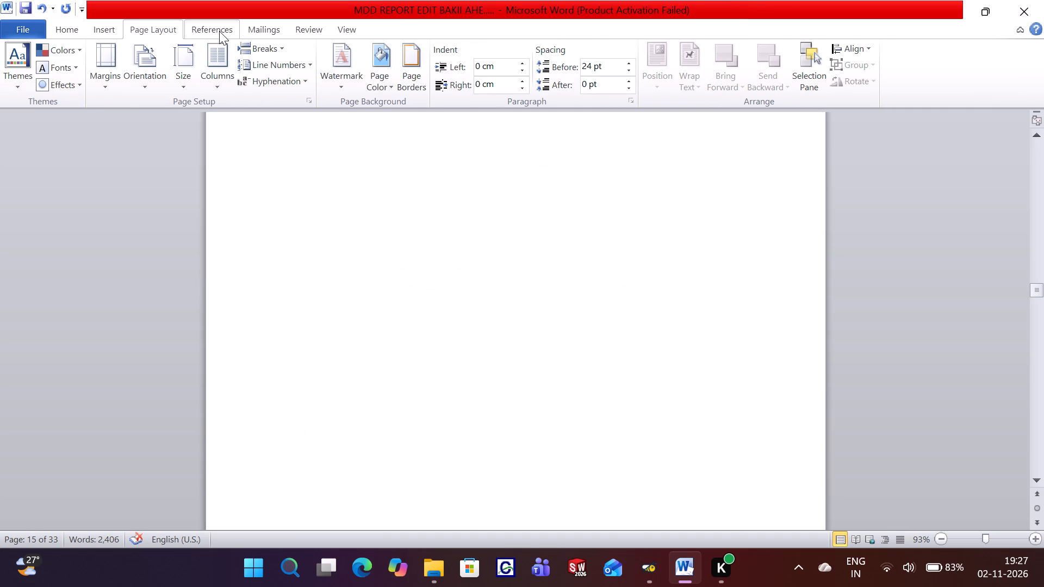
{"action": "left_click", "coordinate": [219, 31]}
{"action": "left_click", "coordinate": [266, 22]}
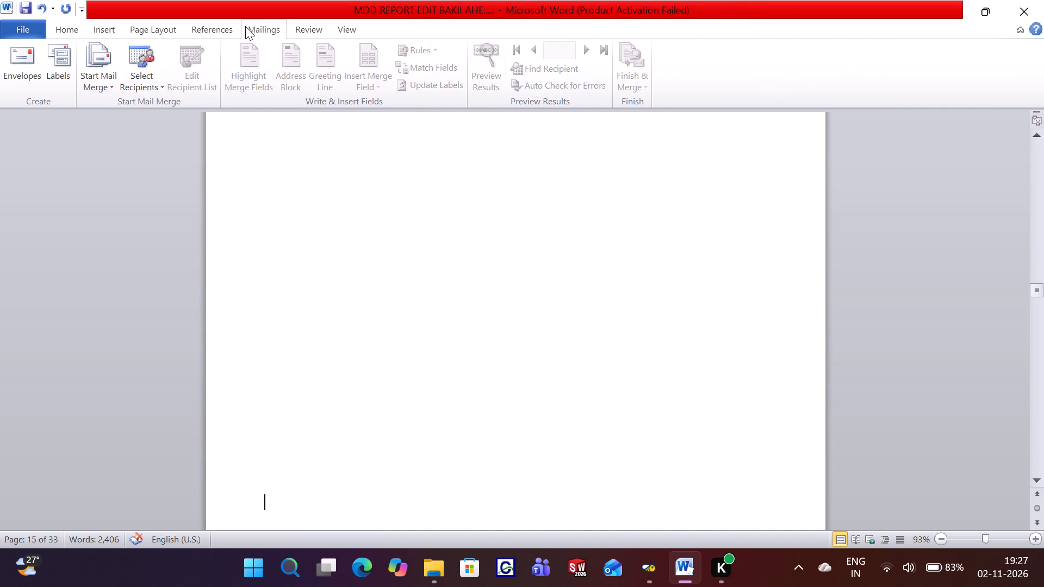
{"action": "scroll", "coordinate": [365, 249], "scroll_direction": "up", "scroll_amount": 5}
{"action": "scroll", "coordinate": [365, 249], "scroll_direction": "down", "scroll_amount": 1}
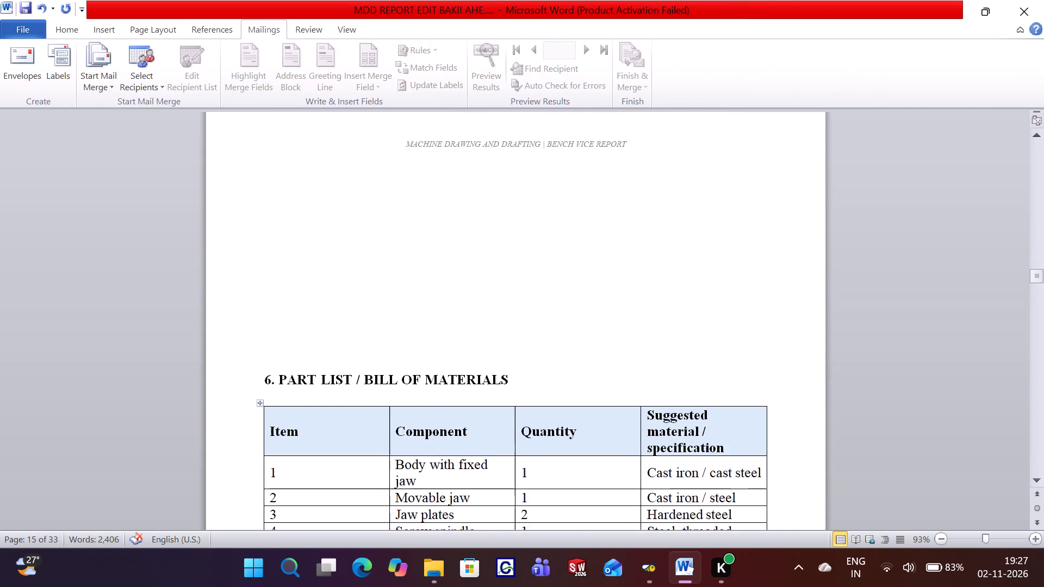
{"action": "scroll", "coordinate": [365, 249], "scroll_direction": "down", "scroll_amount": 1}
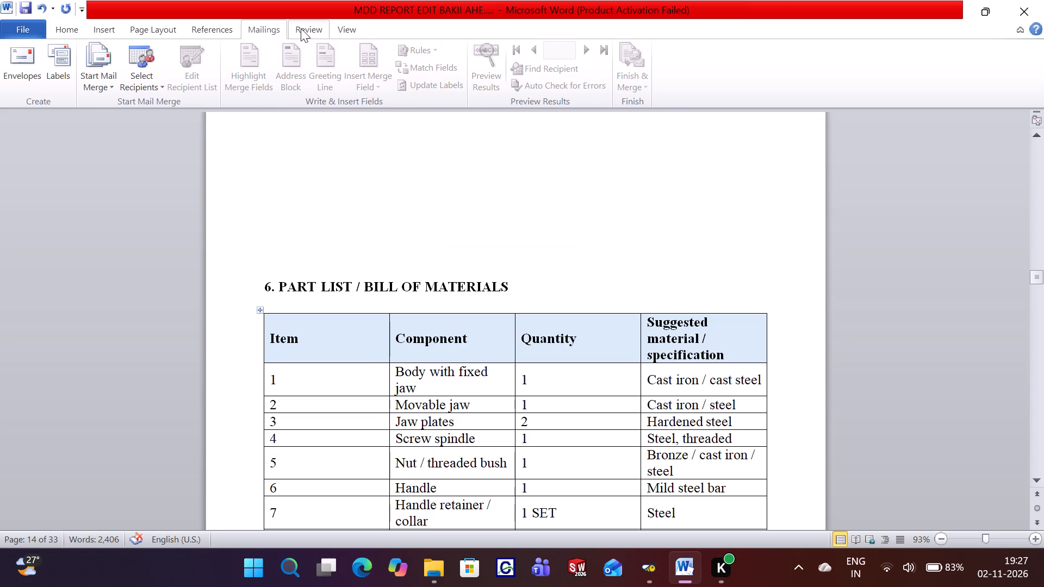
Run the spelling and grammar check from the Part List section and close it without applying a suggestion.
{"action": "left_click", "coordinate": [301, 28]}
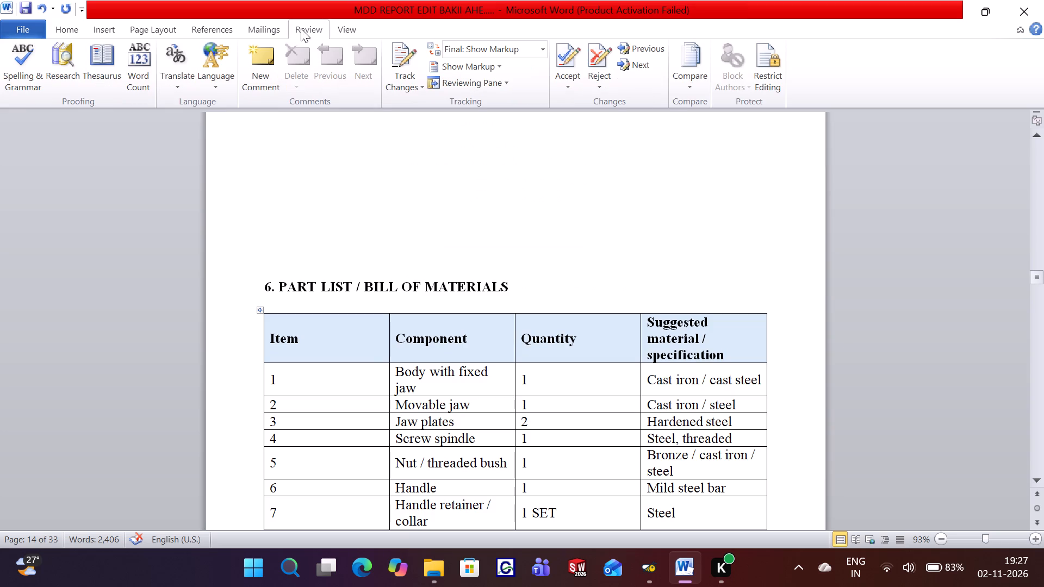
{"action": "left_click", "coordinate": [4, 85]}
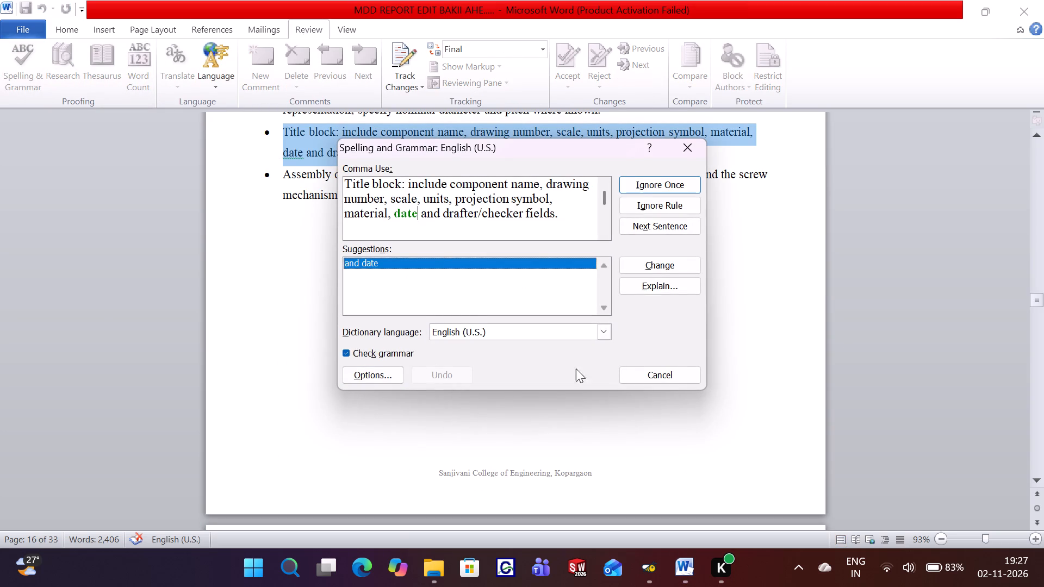
{"action": "left_click", "coordinate": [667, 384]}
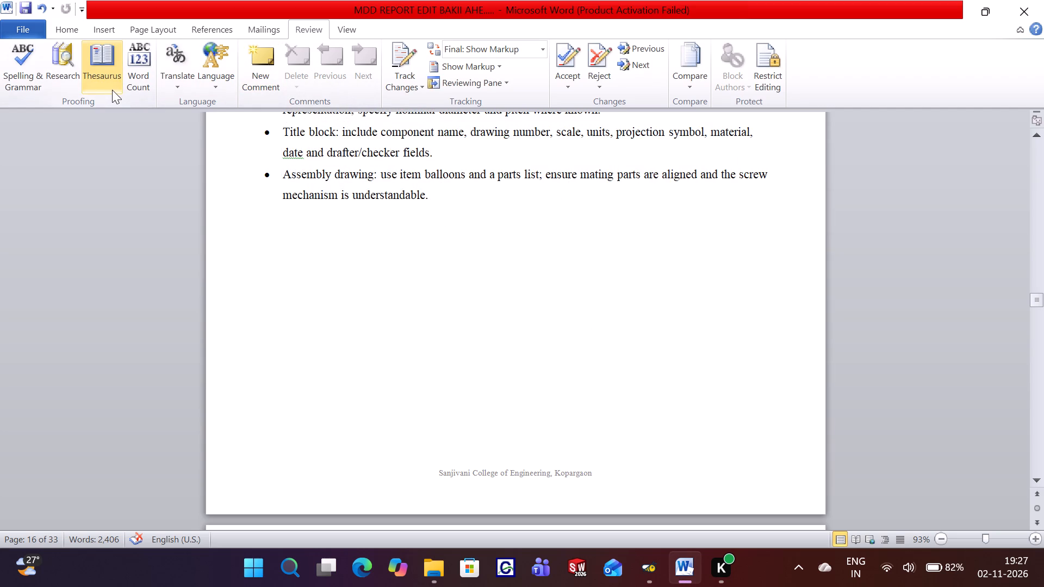
Check the document's word count statistics.
{"action": "left_click", "coordinate": [142, 77]}
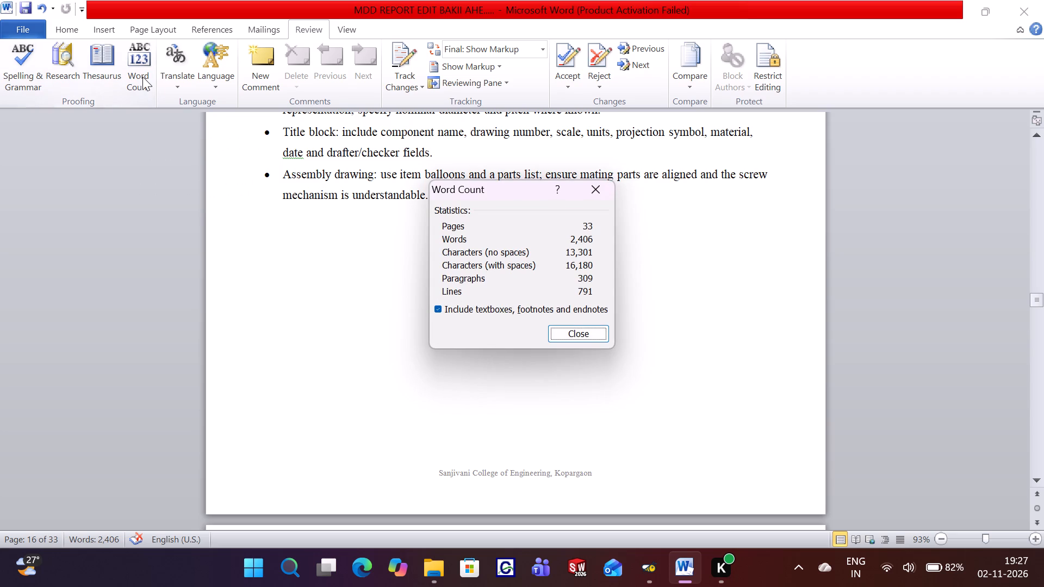
{"action": "left_click", "coordinate": [574, 328]}
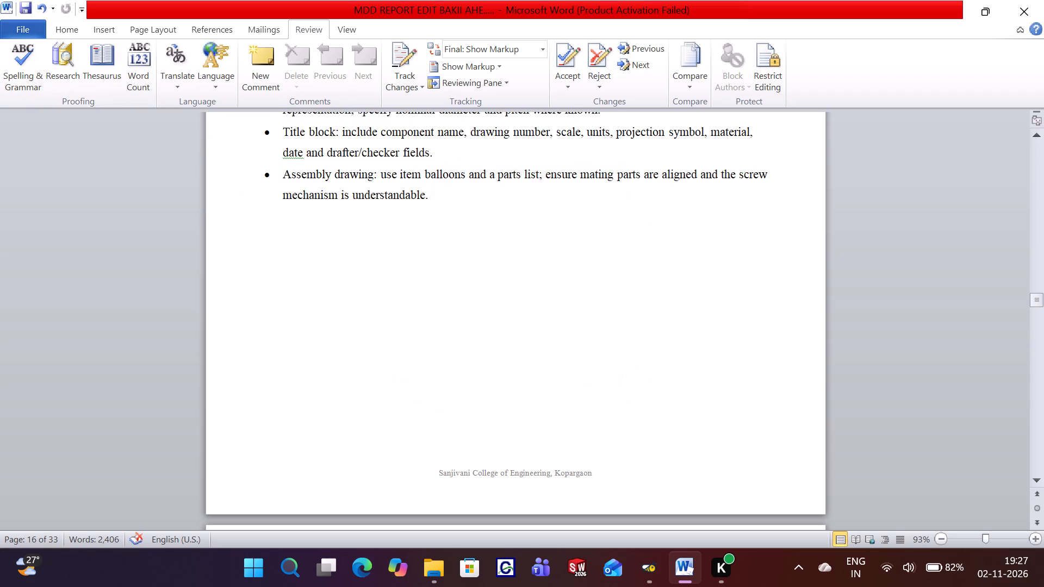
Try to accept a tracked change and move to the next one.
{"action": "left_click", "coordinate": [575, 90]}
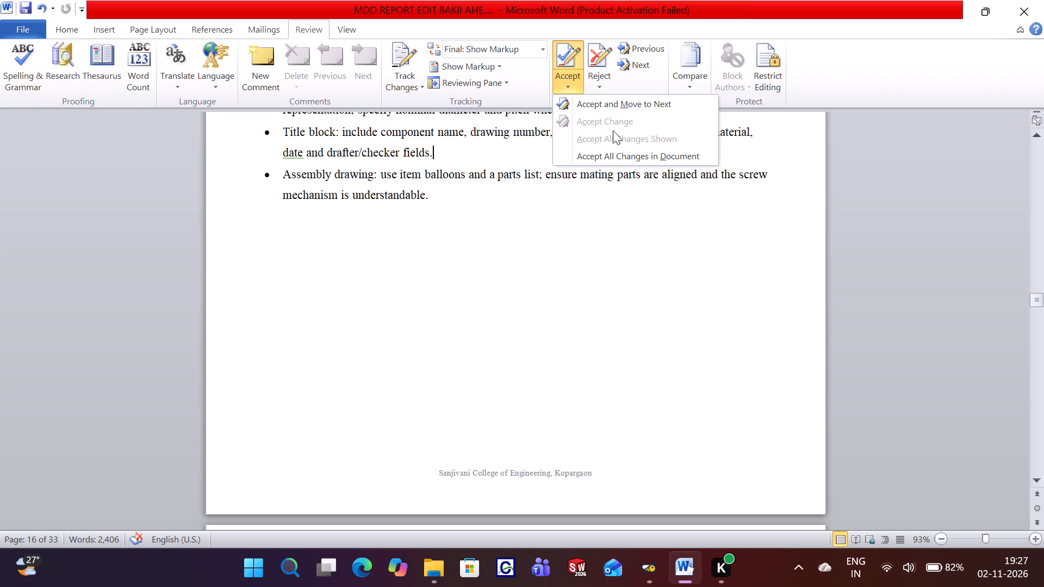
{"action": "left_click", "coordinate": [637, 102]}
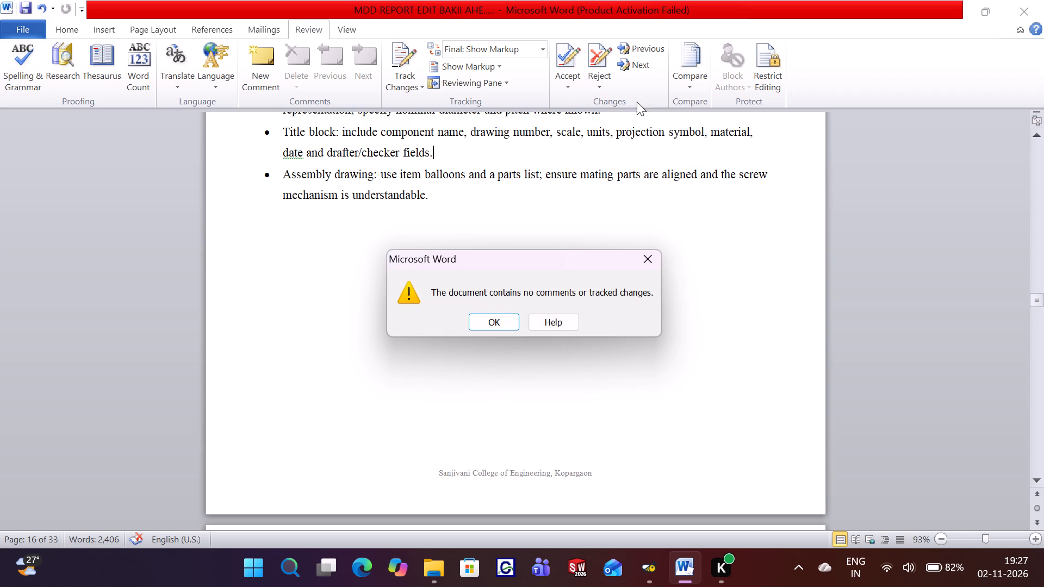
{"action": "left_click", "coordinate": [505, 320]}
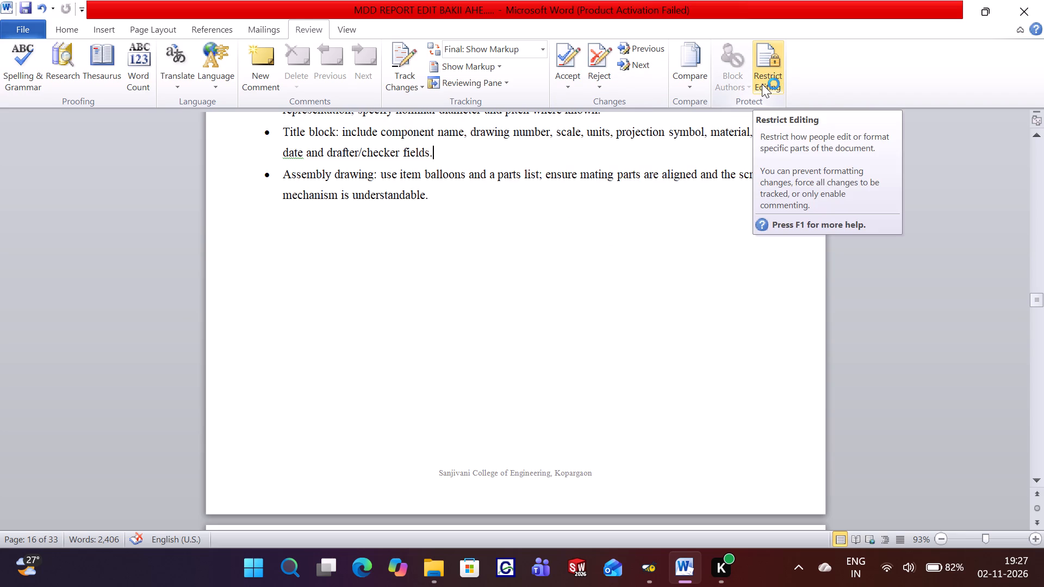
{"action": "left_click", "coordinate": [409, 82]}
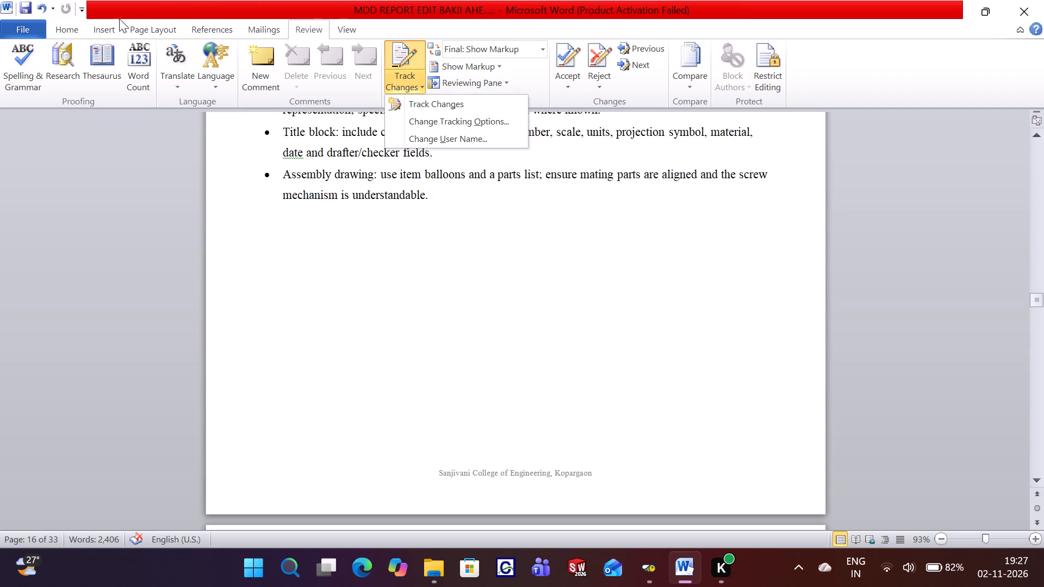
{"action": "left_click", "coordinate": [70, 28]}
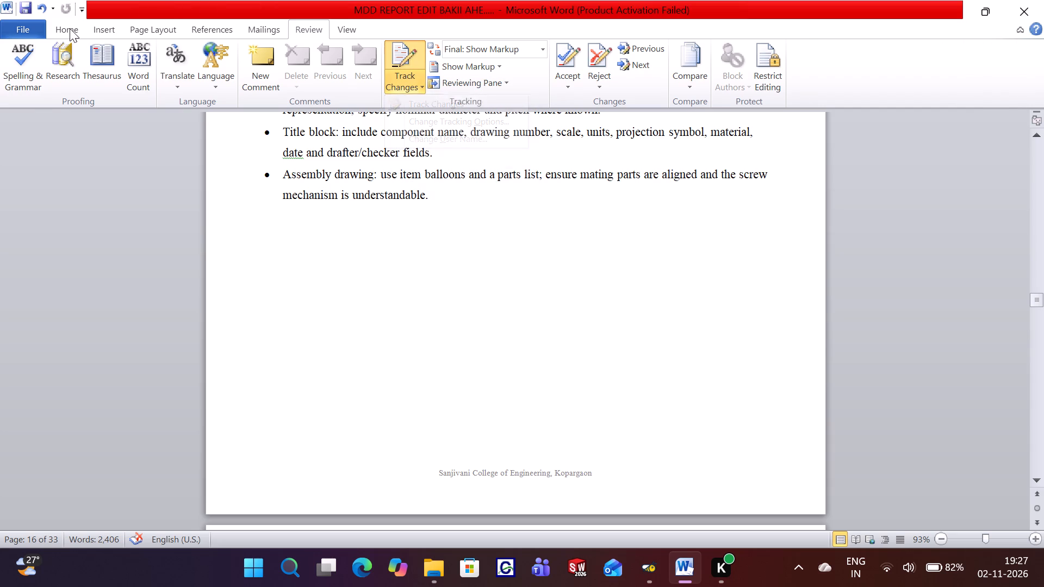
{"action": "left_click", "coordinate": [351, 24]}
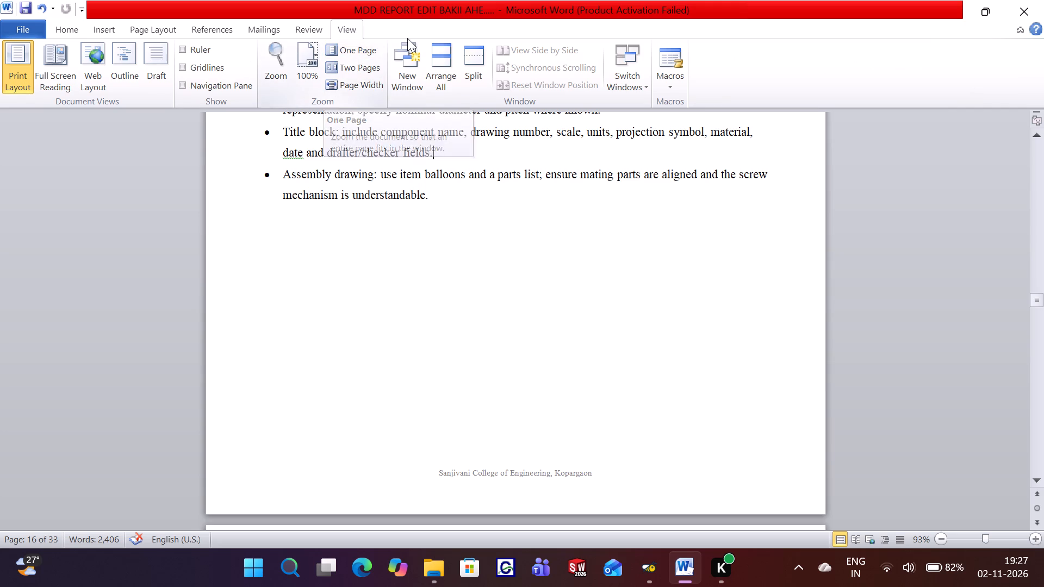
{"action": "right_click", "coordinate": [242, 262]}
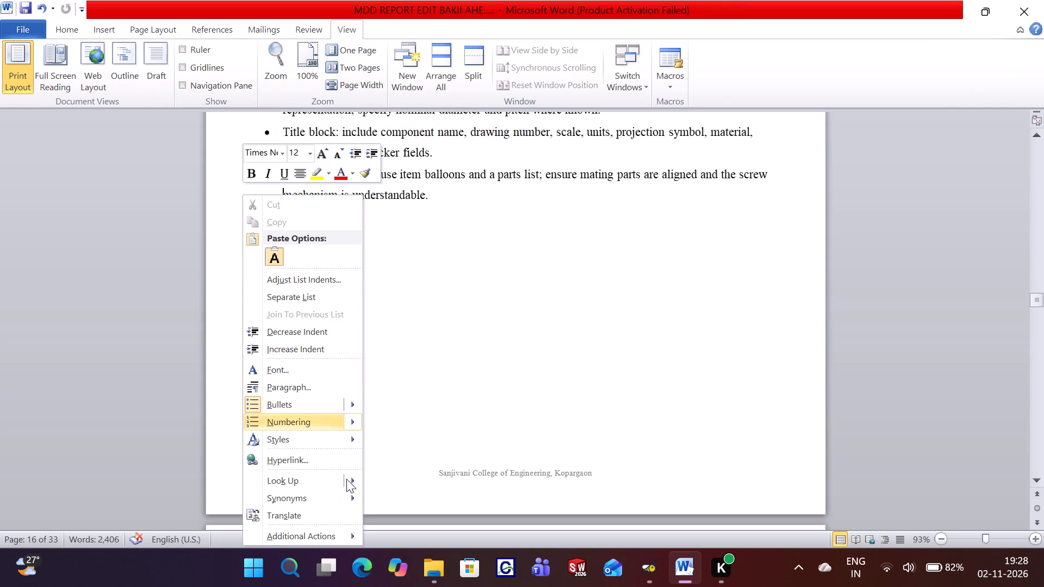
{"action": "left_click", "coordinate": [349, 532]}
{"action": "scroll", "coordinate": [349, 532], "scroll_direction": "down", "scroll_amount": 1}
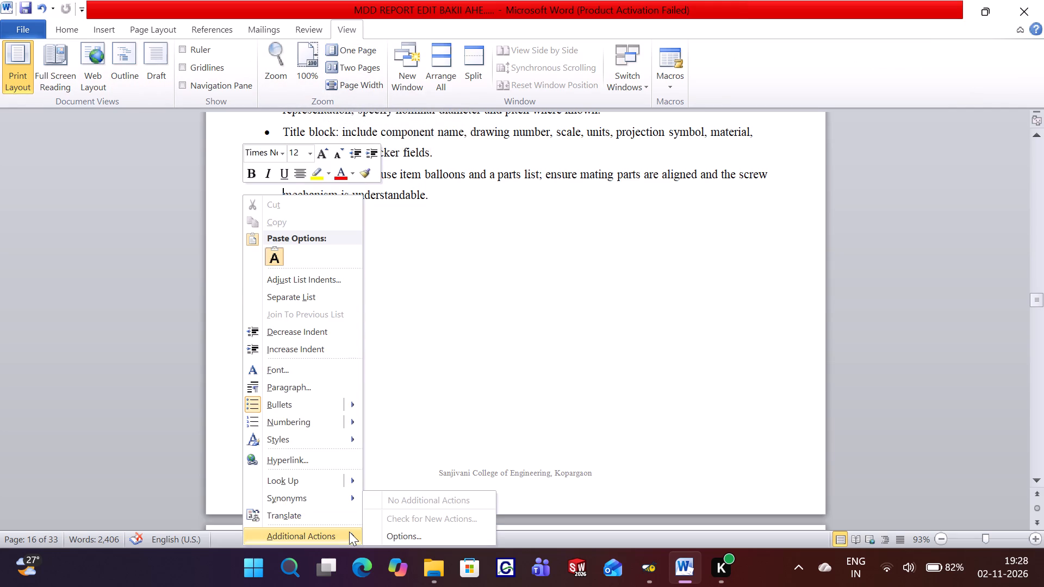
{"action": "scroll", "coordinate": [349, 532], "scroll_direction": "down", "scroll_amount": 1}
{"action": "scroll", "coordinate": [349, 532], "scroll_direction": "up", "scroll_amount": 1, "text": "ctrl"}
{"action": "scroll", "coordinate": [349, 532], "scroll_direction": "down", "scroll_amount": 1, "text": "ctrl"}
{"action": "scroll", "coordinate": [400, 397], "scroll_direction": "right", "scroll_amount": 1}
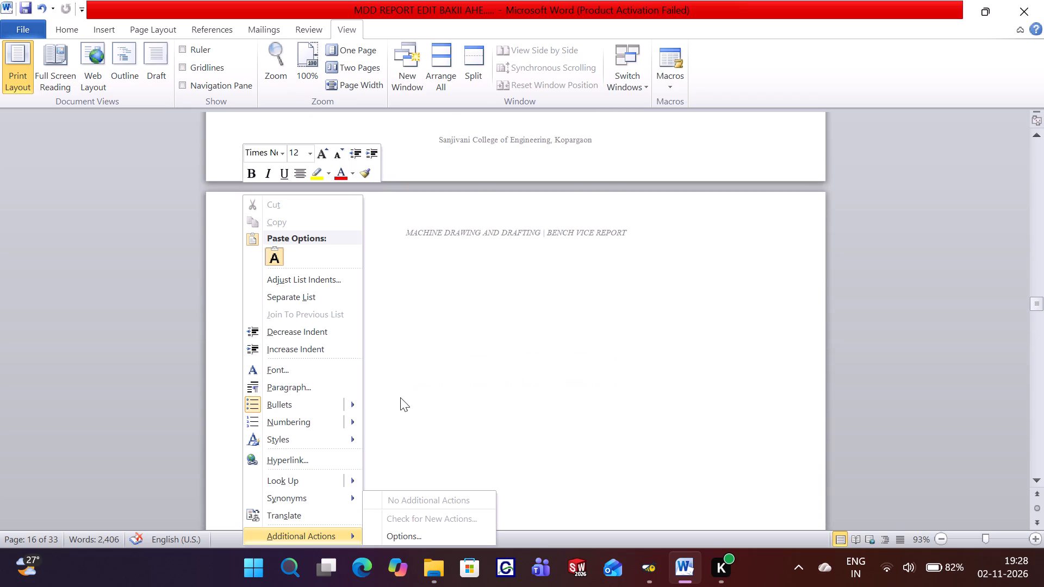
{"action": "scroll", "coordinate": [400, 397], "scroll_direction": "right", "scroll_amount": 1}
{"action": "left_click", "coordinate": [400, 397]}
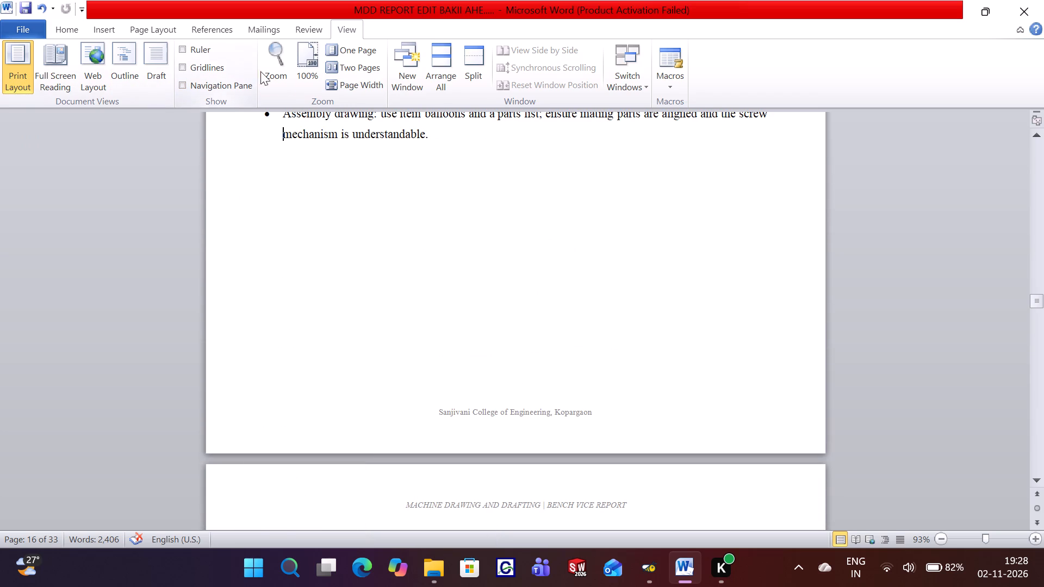
Fit one whole page of the Engineering Drawing and IS Conventions section in the window.
{"action": "left_click", "coordinate": [357, 46]}
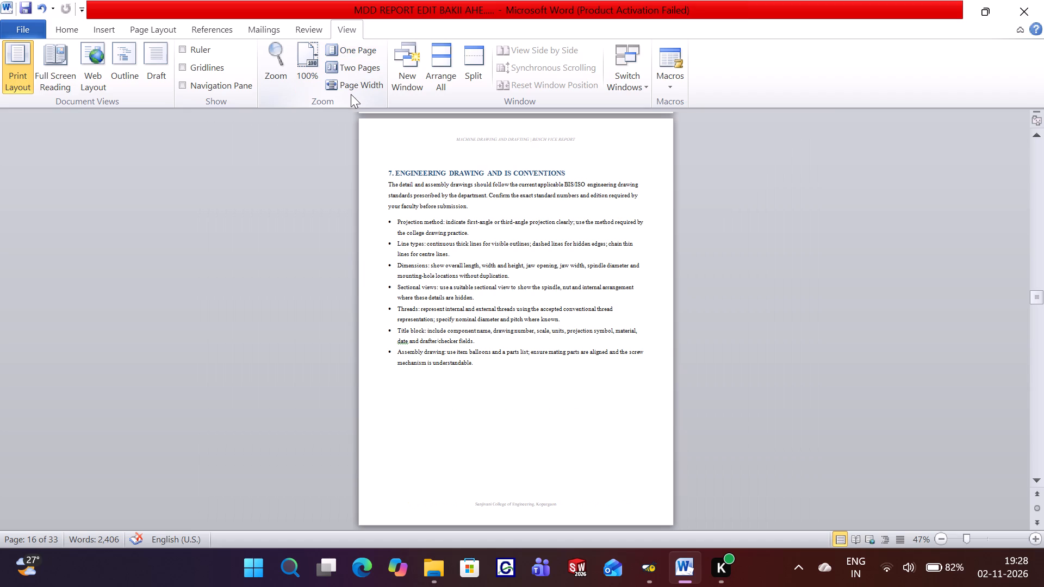
View the report around the Geometric and Dimensional Tolerances section as two pages, at page width, and as one page.
{"action": "left_click", "coordinate": [357, 73]}
{"action": "left_click", "coordinate": [369, 92]}
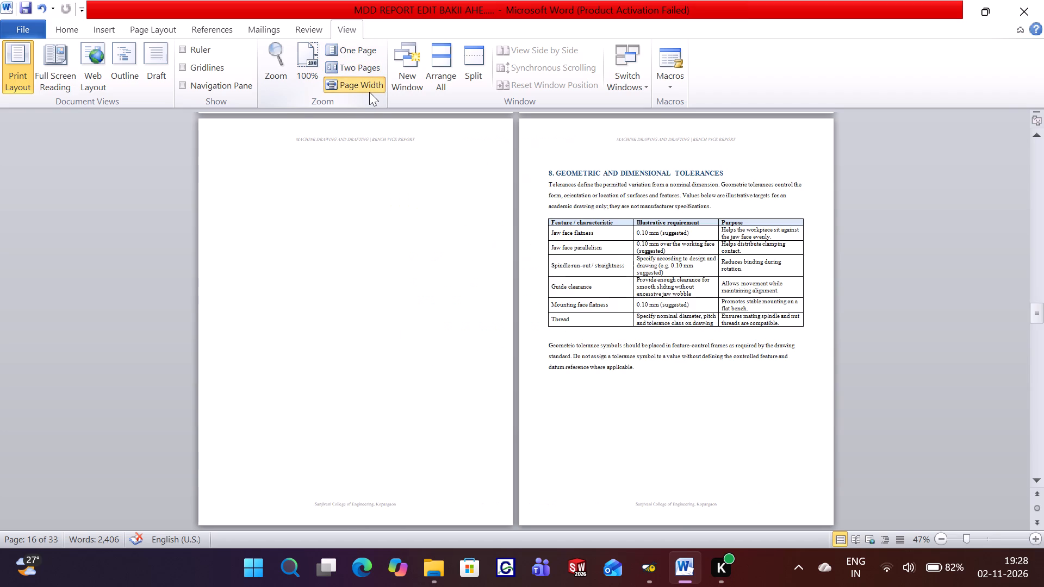
{"action": "left_click", "coordinate": [369, 92]}
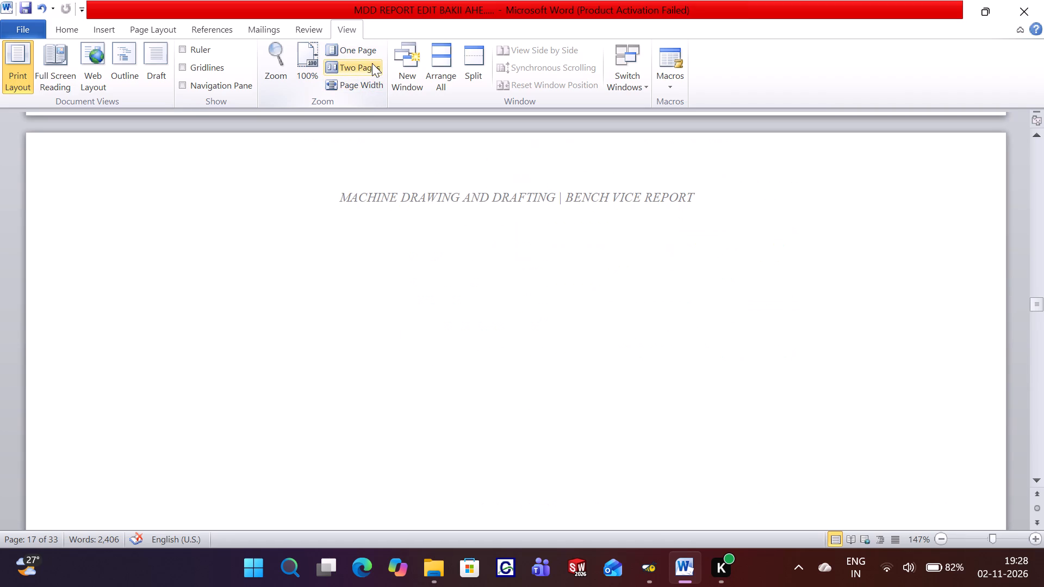
{"action": "left_click", "coordinate": [372, 63]}
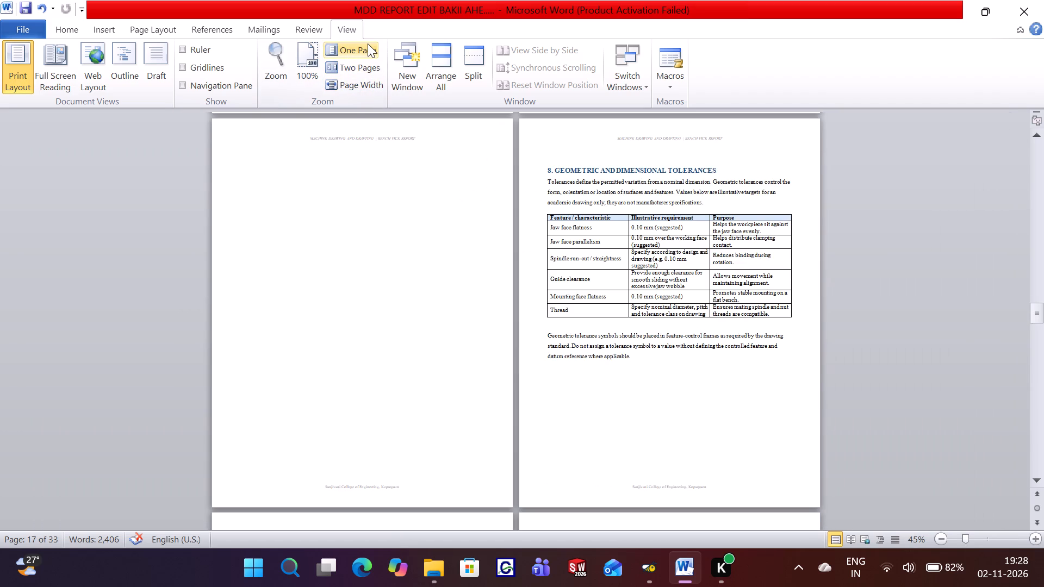
{"action": "left_click", "coordinate": [368, 43]}
Arrange the open document windows and open the report in a second window.
{"action": "left_click", "coordinate": [433, 68]}
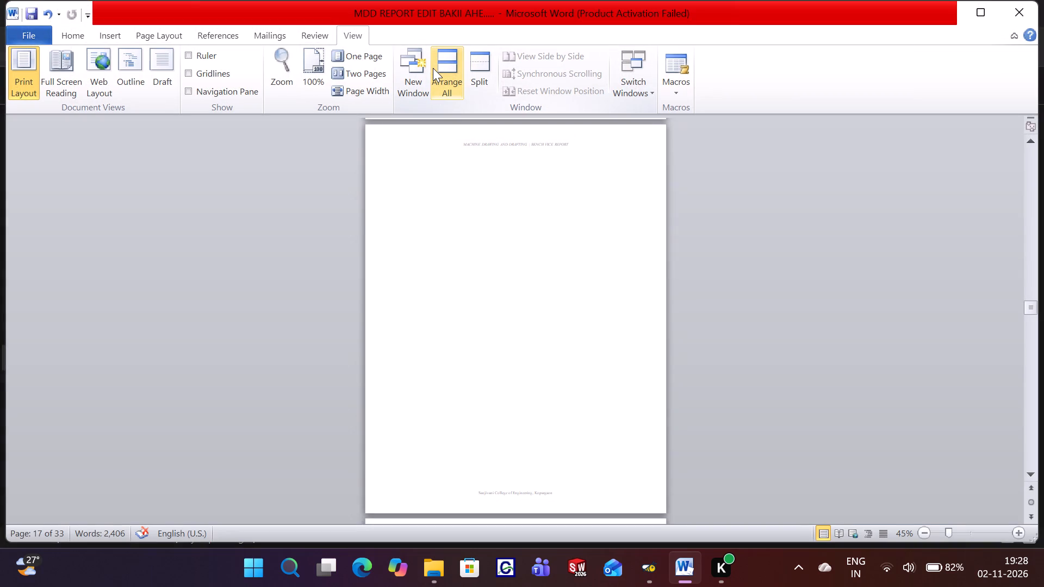
{"action": "left_click", "coordinate": [433, 68]}
{"action": "left_click", "coordinate": [401, 68]}
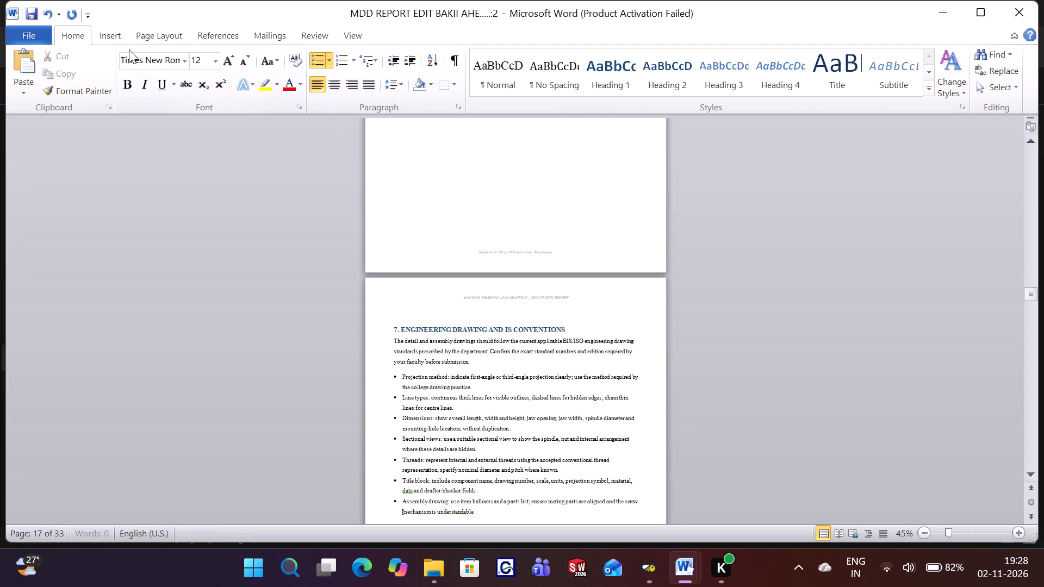
Set all text in the Geometric and Dimensional Tolerances table, including the header row, to 14 points.
{"action": "left_click", "coordinate": [132, 40]}
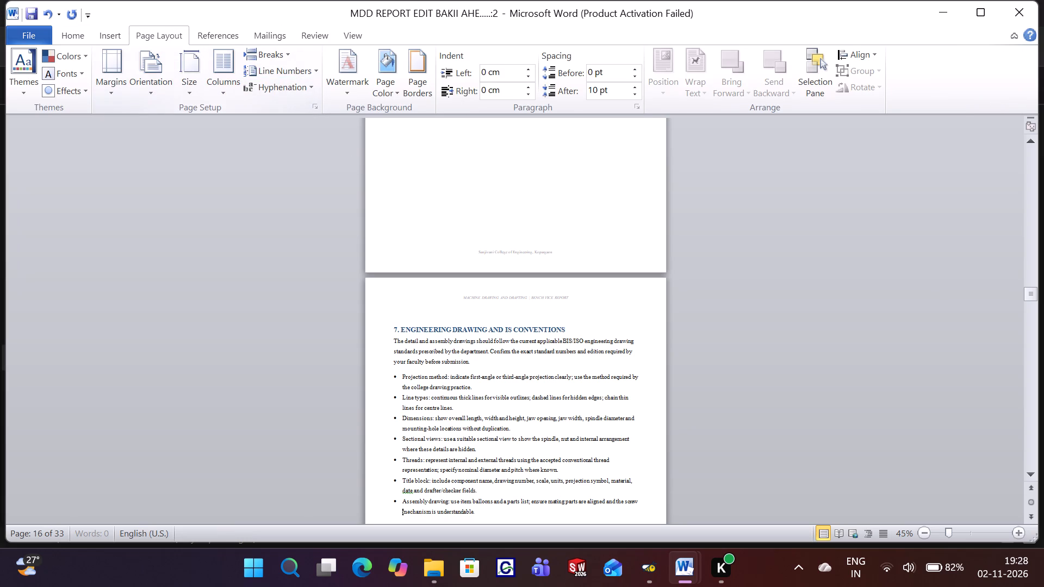
{"action": "scroll", "coordinate": [514, 185], "scroll_direction": "down", "scroll_amount": 2}
{"action": "scroll", "coordinate": [514, 185], "scroll_direction": "up", "scroll_amount": 4, "text": "ctrl"}
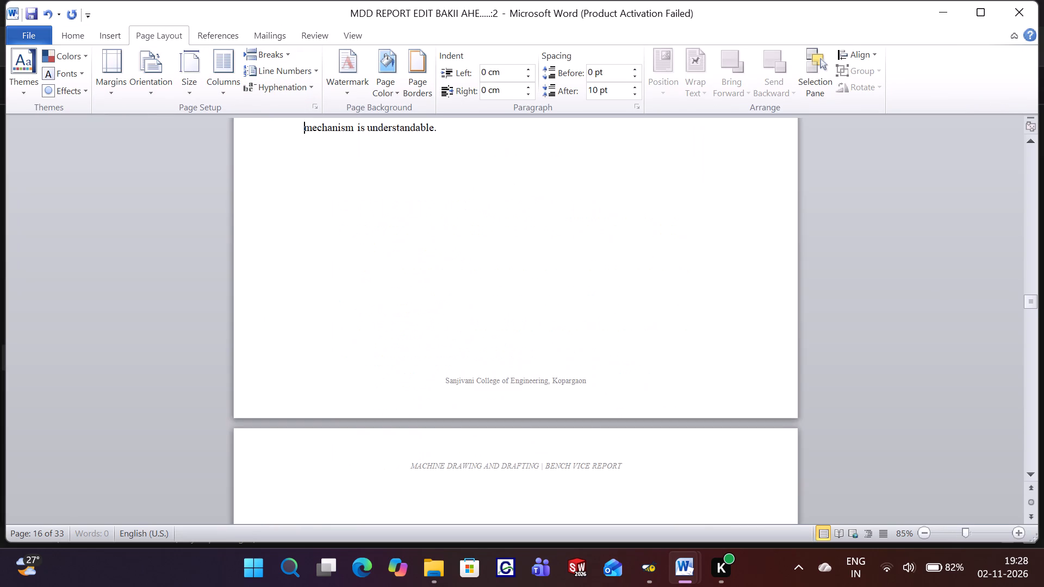
{"action": "scroll", "coordinate": [514, 185], "scroll_direction": "down", "scroll_amount": 7}
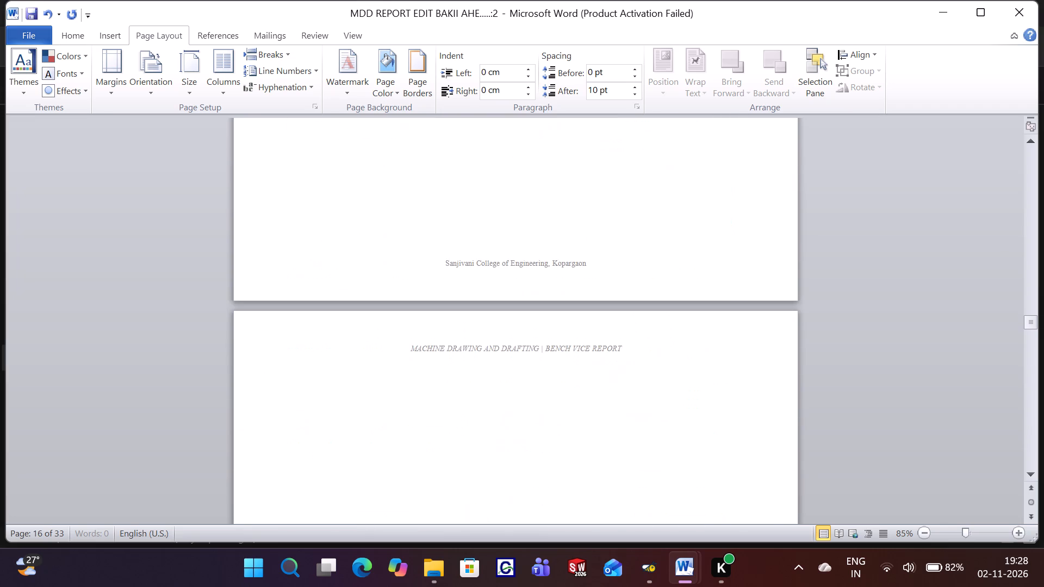
{"action": "scroll", "coordinate": [514, 185], "scroll_direction": "down", "scroll_amount": 1}
{"action": "scroll", "coordinate": [514, 185], "scroll_direction": "up", "scroll_amount": 5}
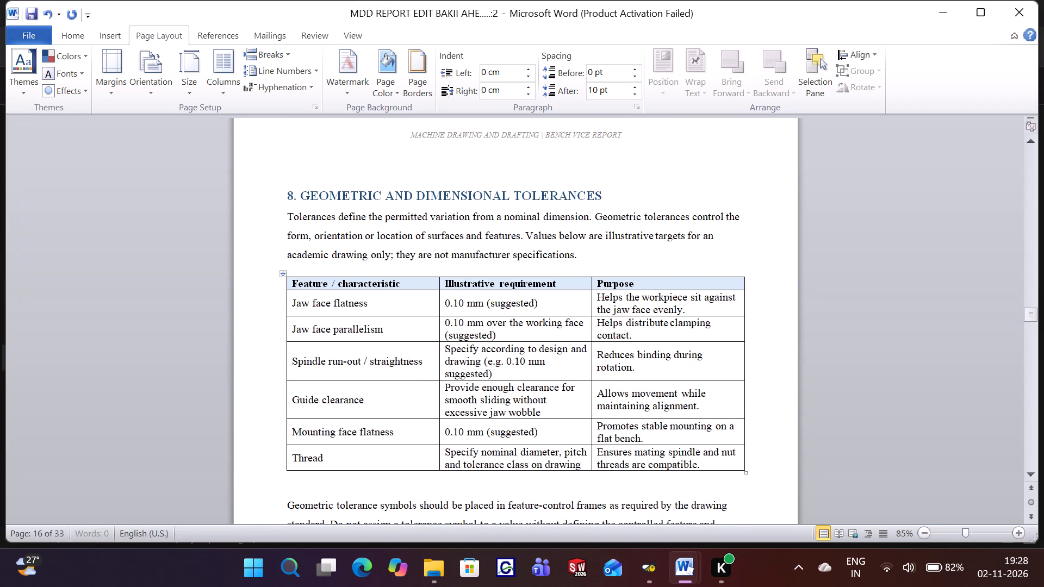
{"action": "left_click_drag", "start_coordinate": [289, 278], "coordinate": [411, 345]}
{"action": "left_click_drag", "start_coordinate": [411, 345], "coordinate": [678, 371]}
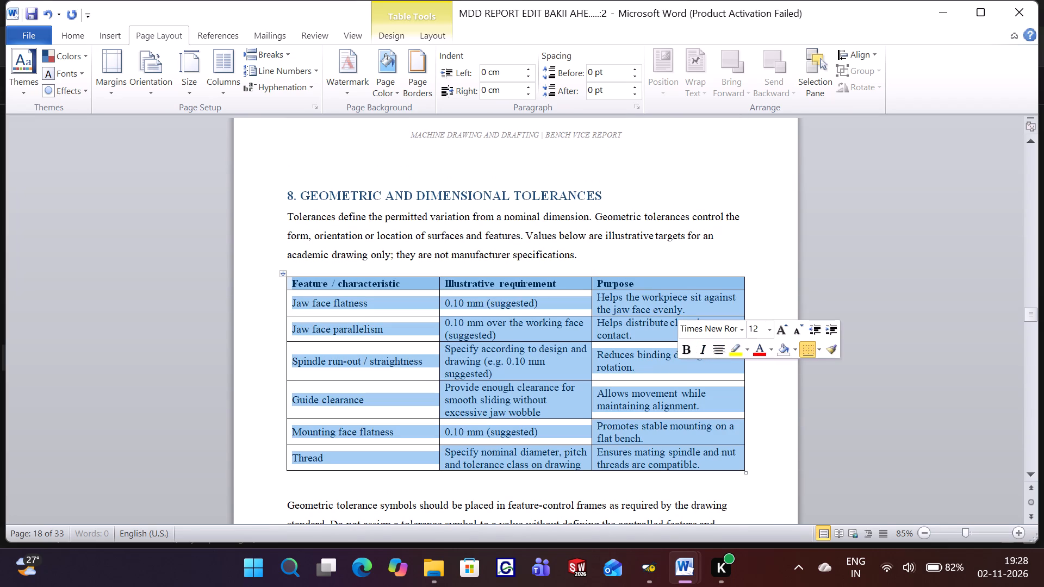
{"action": "left_click_drag", "start_coordinate": [767, 330], "coordinate": [755, 185]}
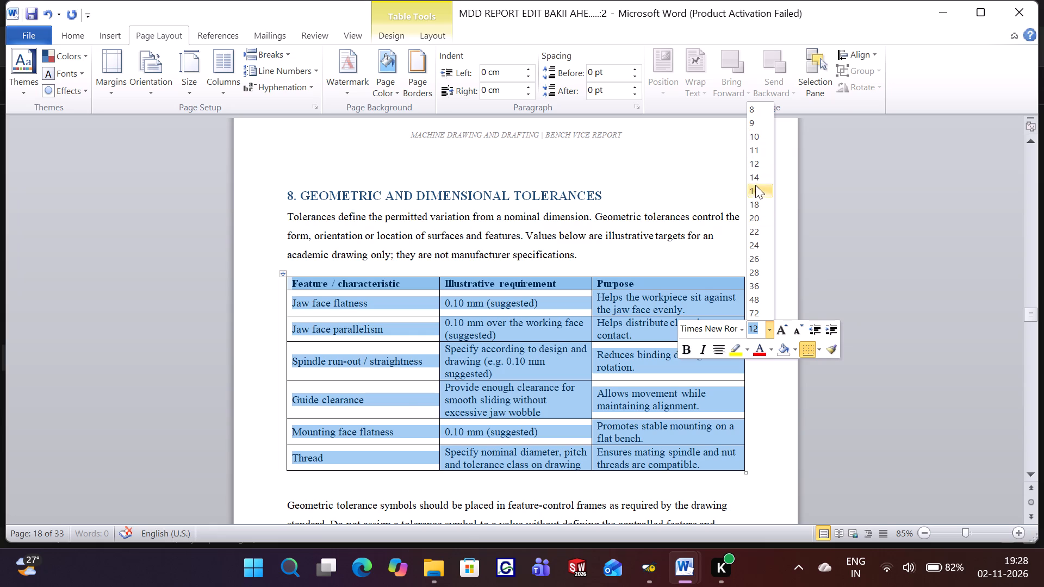
{"action": "left_click_drag", "start_coordinate": [755, 185], "coordinate": [755, 185]}
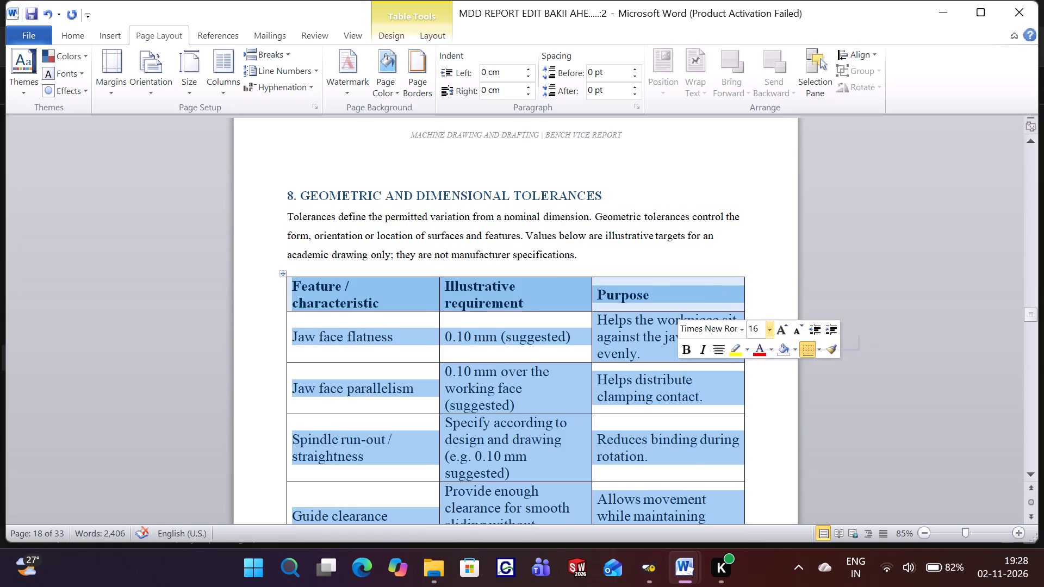
{"action": "left_click", "coordinate": [756, 332]}
{"action": "key", "text": "BackSpace"}
{"action": "key", "text": "4"}
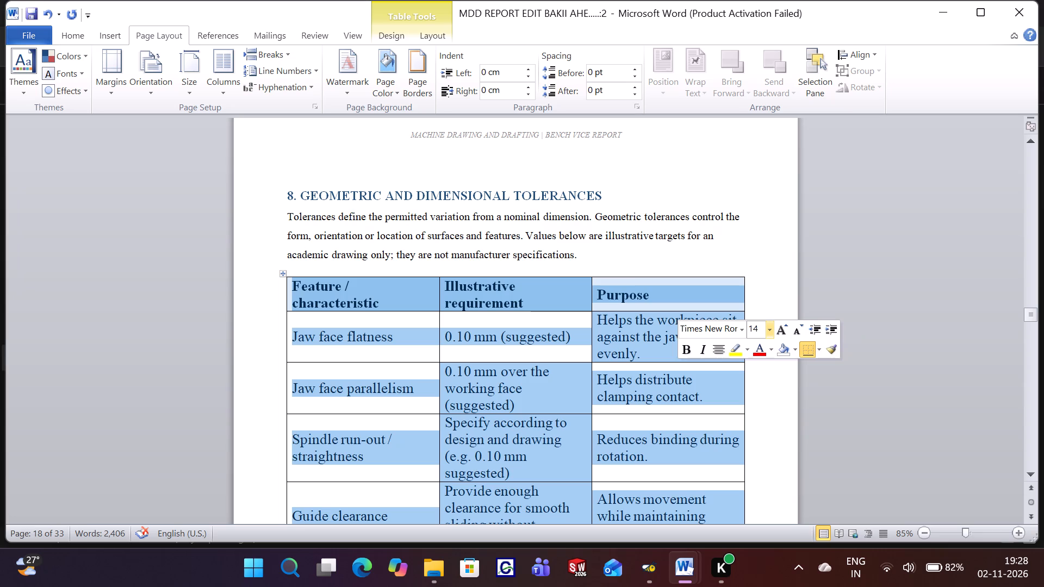
{"action": "scroll", "coordinate": [756, 332], "scroll_direction": "down", "scroll_amount": 1}
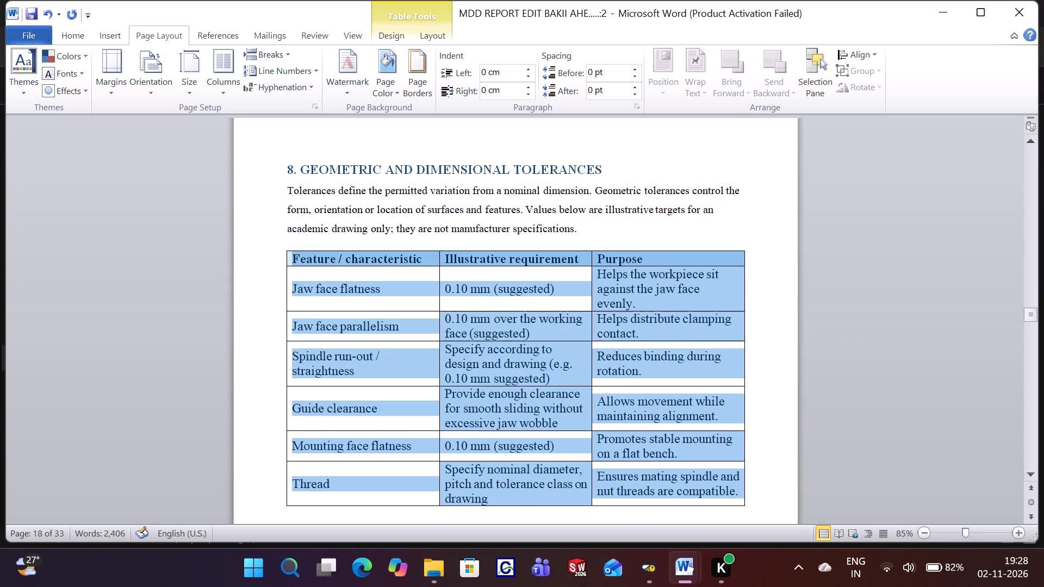
{"action": "scroll", "coordinate": [756, 332], "scroll_direction": "down", "scroll_amount": 2}
{"action": "left_click", "coordinate": [756, 332]}
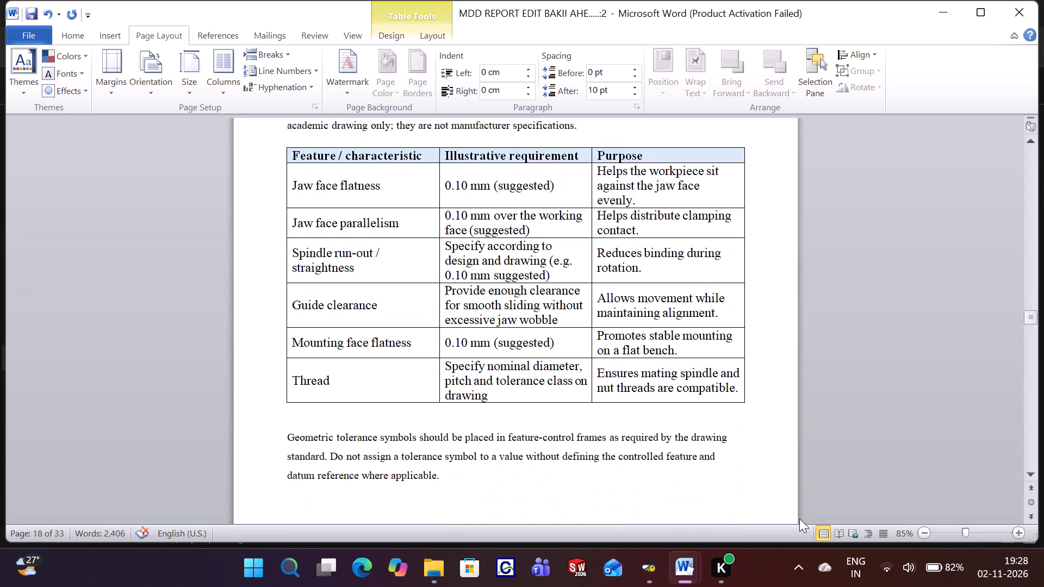
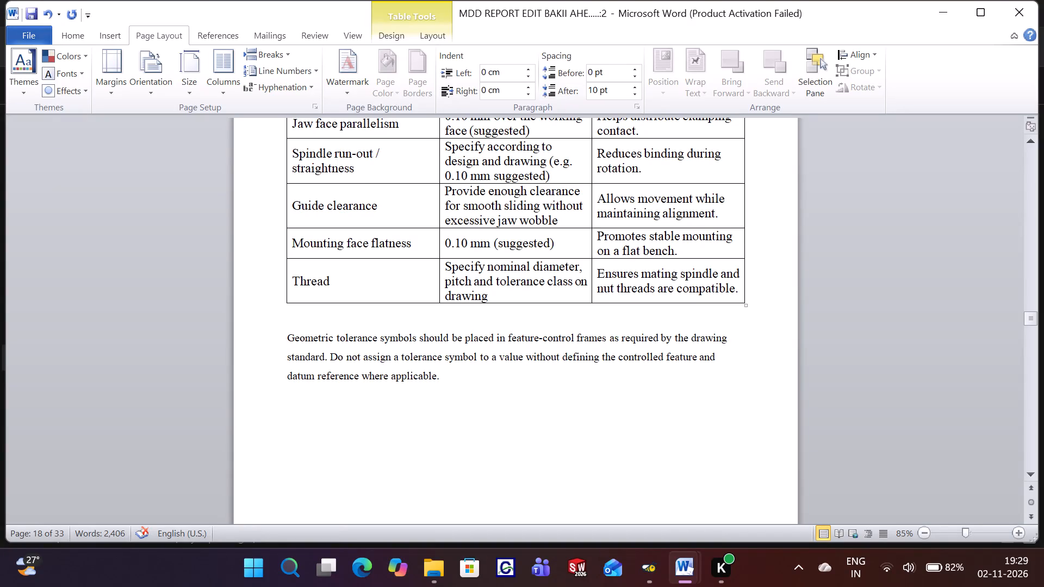
Set the closing paragraph below the Geometric and Dimensional Tolerances table to 14 points.
{"action": "left_click_drag", "start_coordinate": [292, 336], "coordinate": [458, 392]}
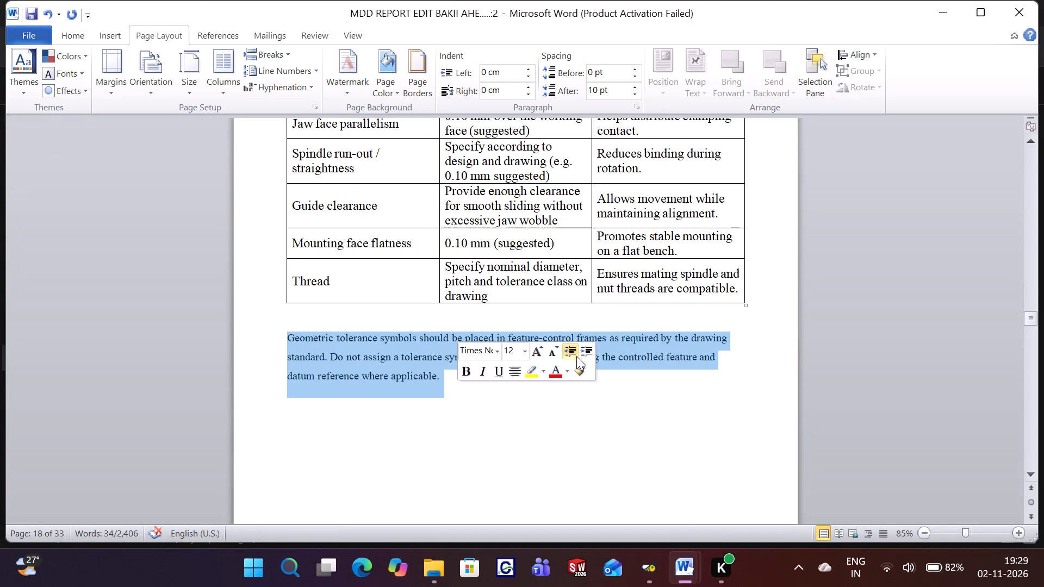
{"action": "left_click", "coordinate": [522, 357]}
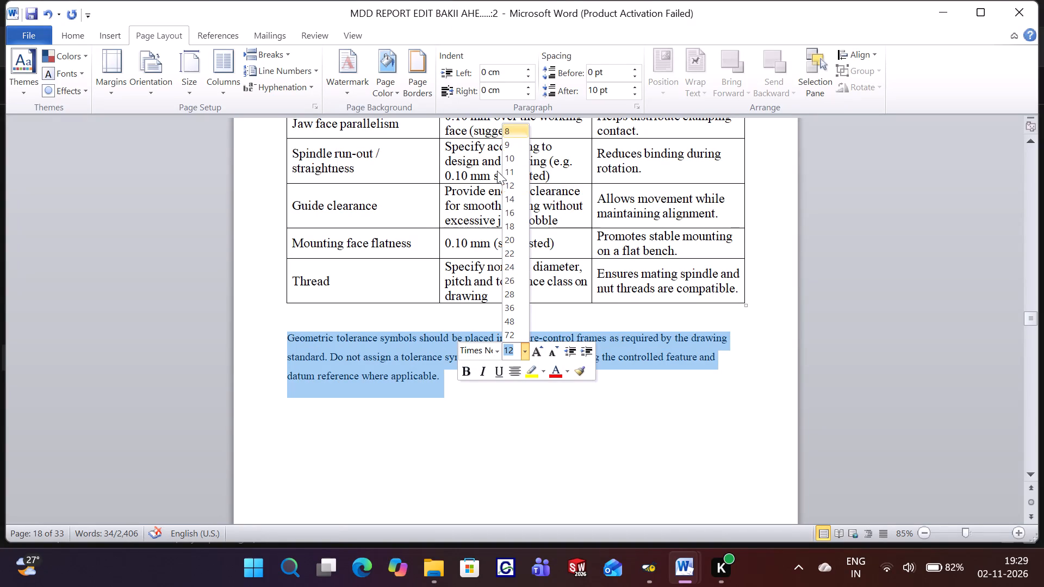
{"action": "left_click", "coordinate": [520, 211]}
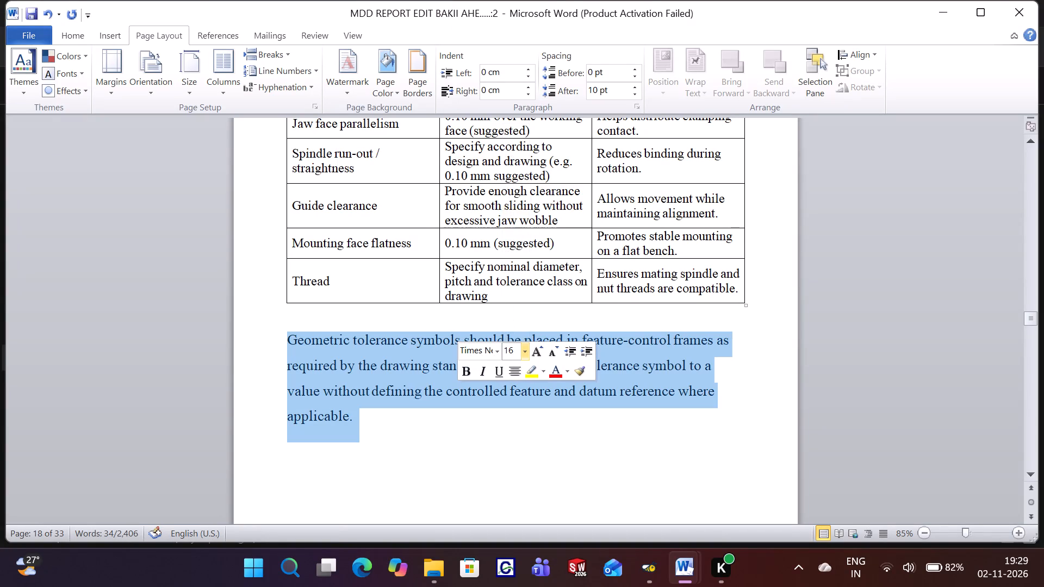
{"action": "left_click", "coordinate": [514, 359]}
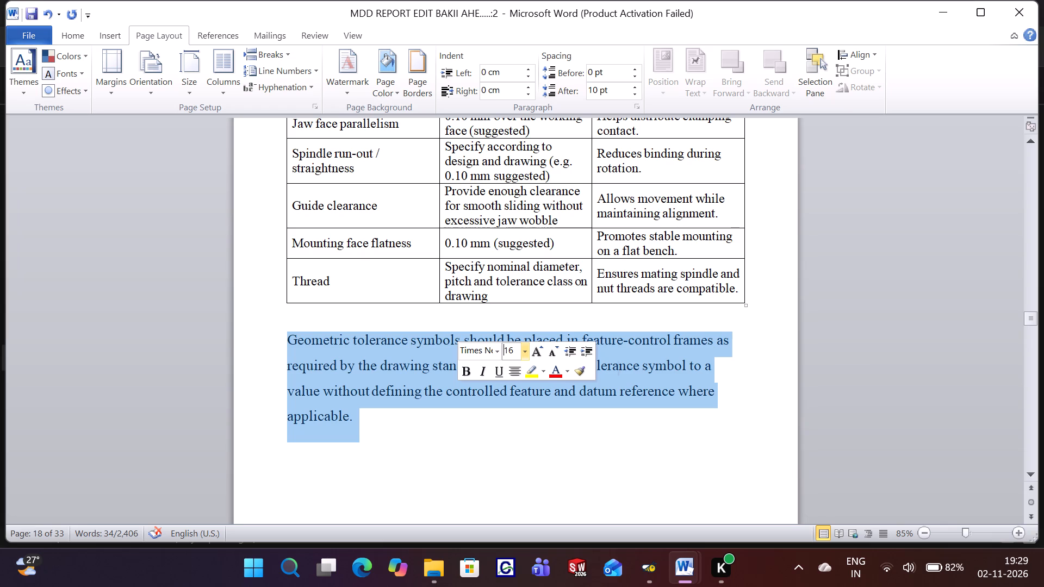
{"action": "key", "text": "BackSpace"}
{"action": "key", "text": "4"}
{"action": "left_click", "coordinate": [512, 443]}
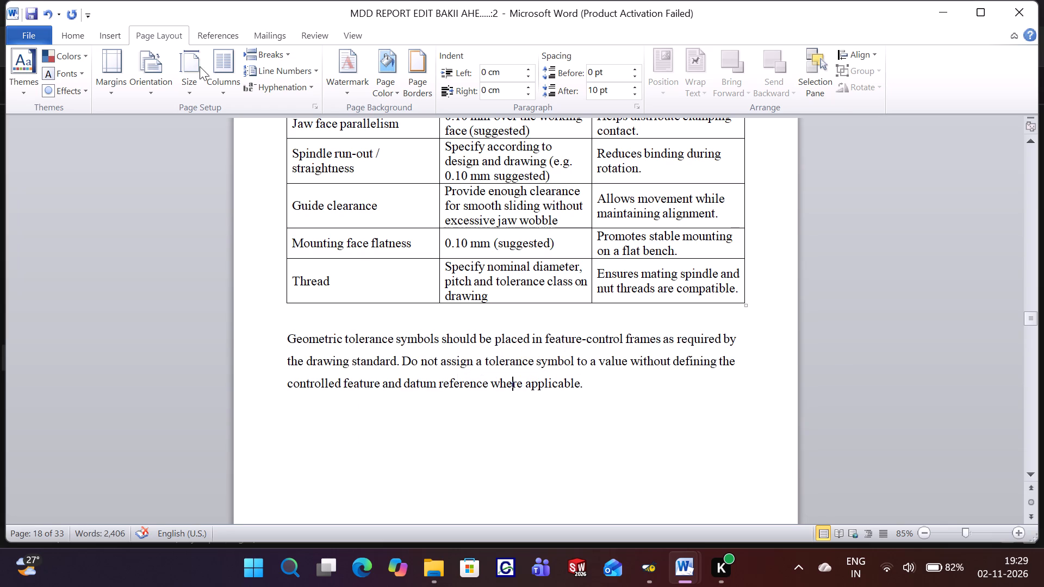
Delete the blank page and empty lines before the 9. Illustrative Fit Calculation heading, back to the end of the preceding tolerance paragraph.
{"action": "left_click", "coordinate": [107, 32]}
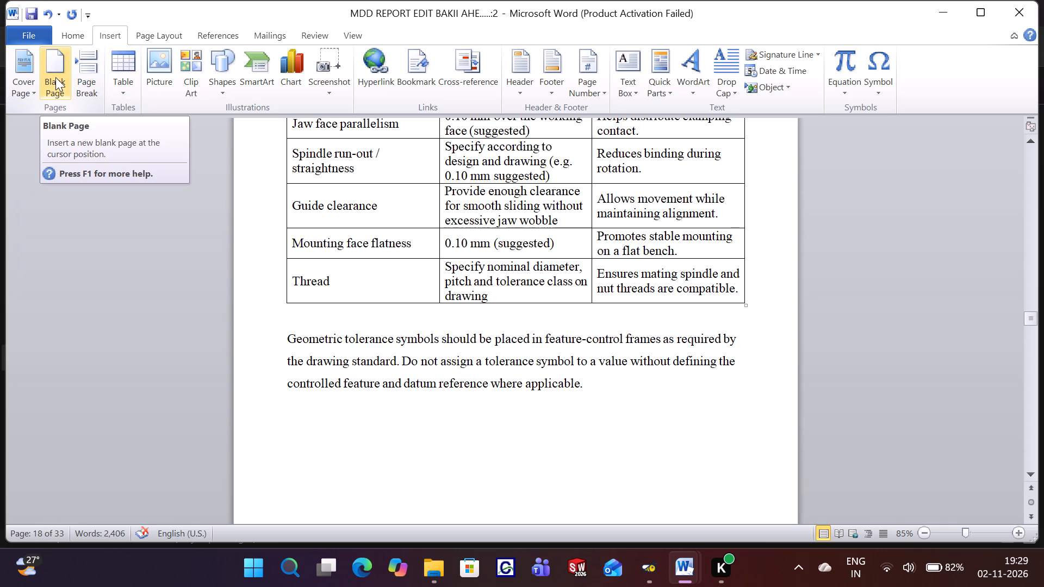
{"action": "scroll", "coordinate": [490, 330], "scroll_direction": "down", "scroll_amount": 5}
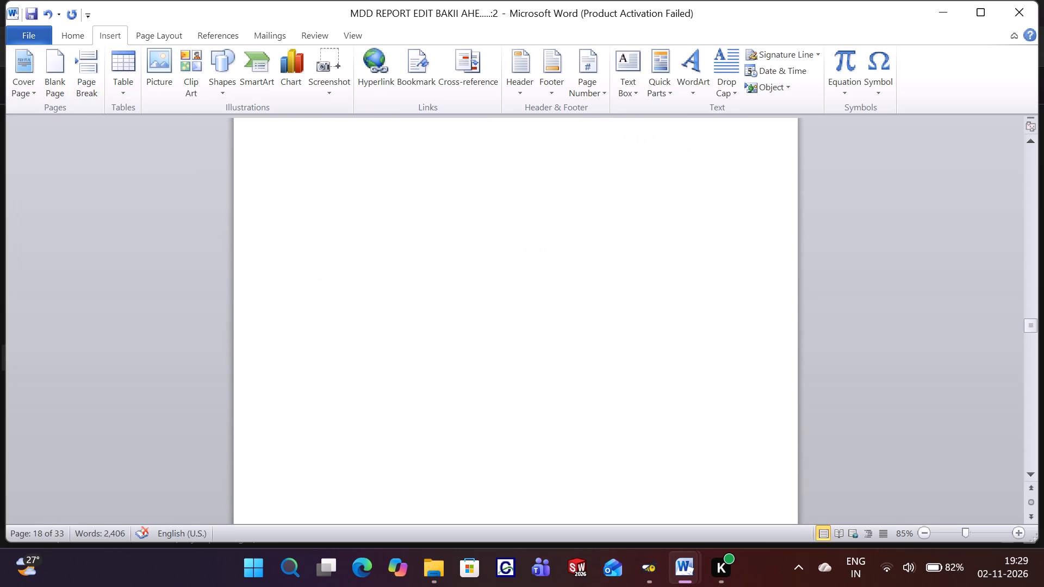
{"action": "scroll", "coordinate": [490, 330], "scroll_direction": "down", "scroll_amount": 2}
{"action": "scroll", "coordinate": [490, 330], "scroll_direction": "up", "scroll_amount": 4}
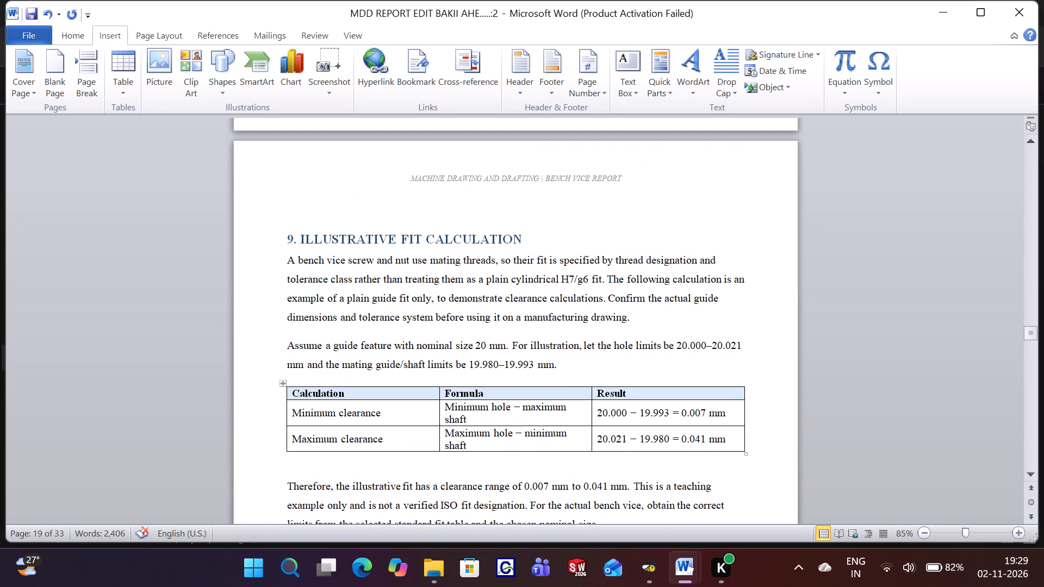
{"action": "left_click", "coordinate": [274, 244]}
{"action": "left_click", "coordinate": [274, 244]}
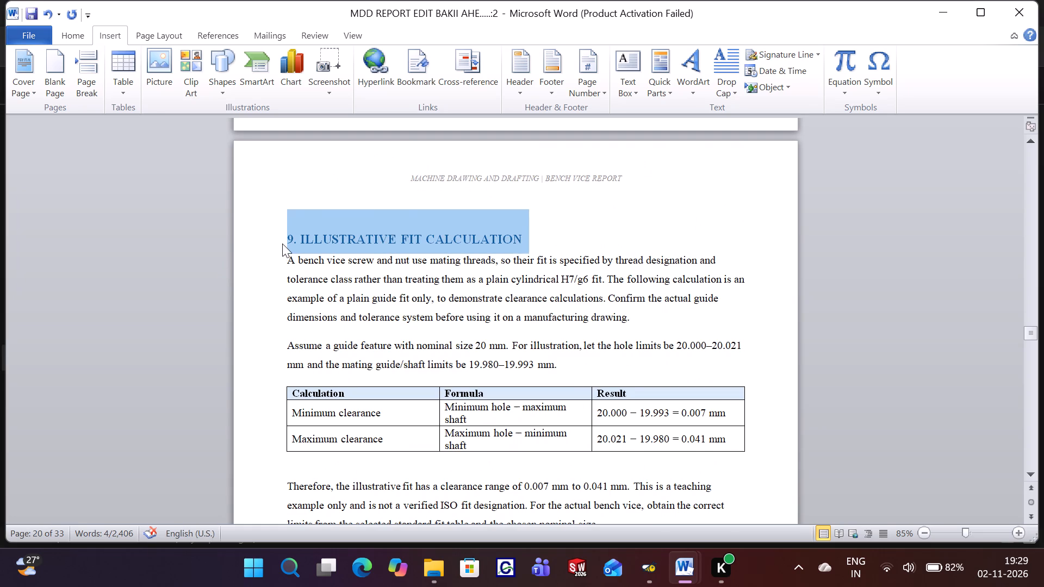
{"action": "left_click", "coordinate": [285, 243]}
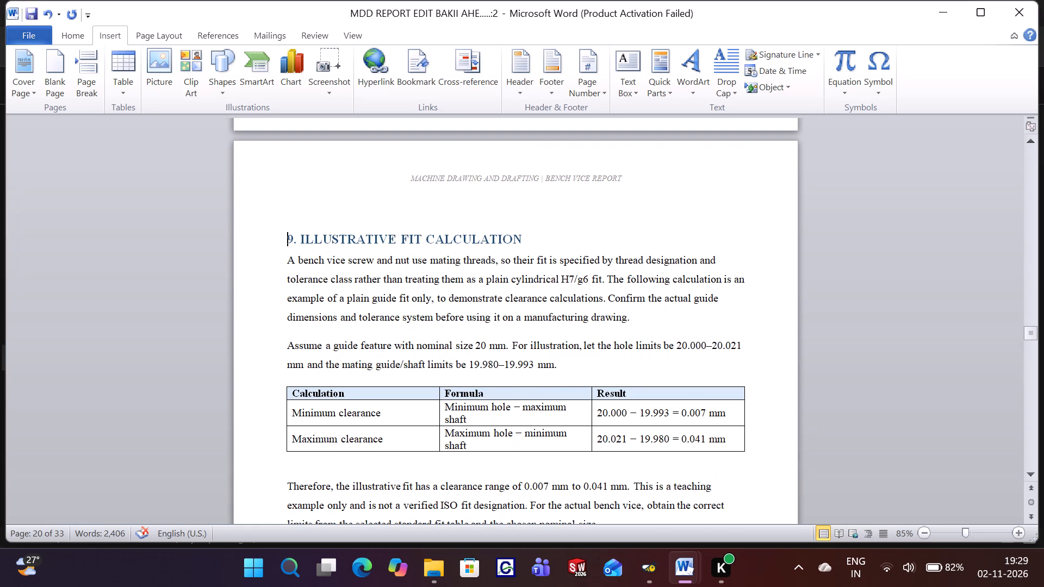
{"action": "key", "text": "BackSpace"}
{"action": "key", "text": "BackSpace"}
{"action": "key", "text": "BackSpace"}
{"action": "key", "text": "BackSpace"}
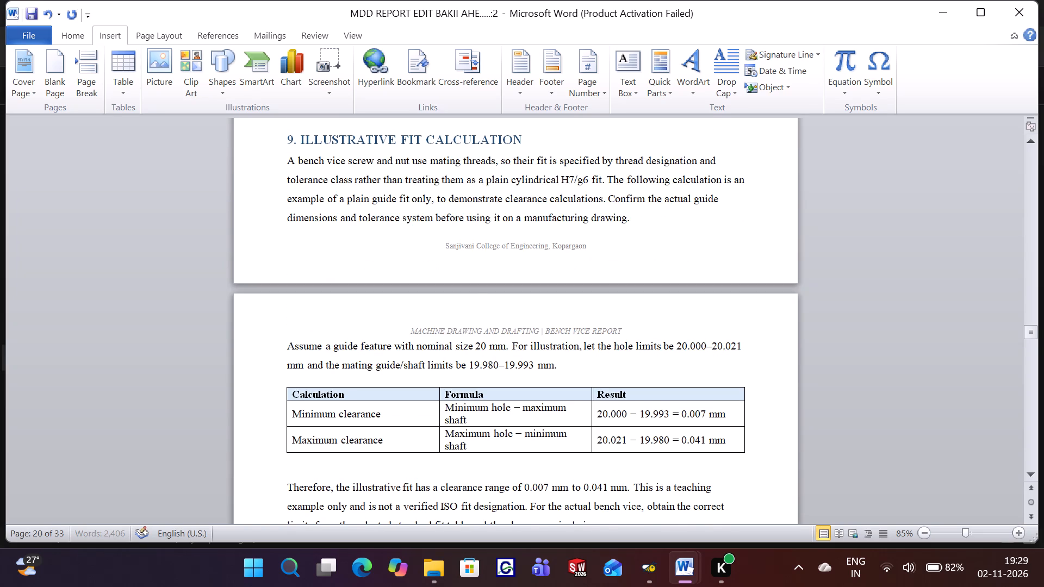
{"action": "key", "text": "BackSpace"}
{"action": "key", "text": "BackSpace"}
{"action": "key", "text": "BackSpace"}
{"action": "key", "text": "BackSpace"}
{"action": "key", "text": "BackSpace"}
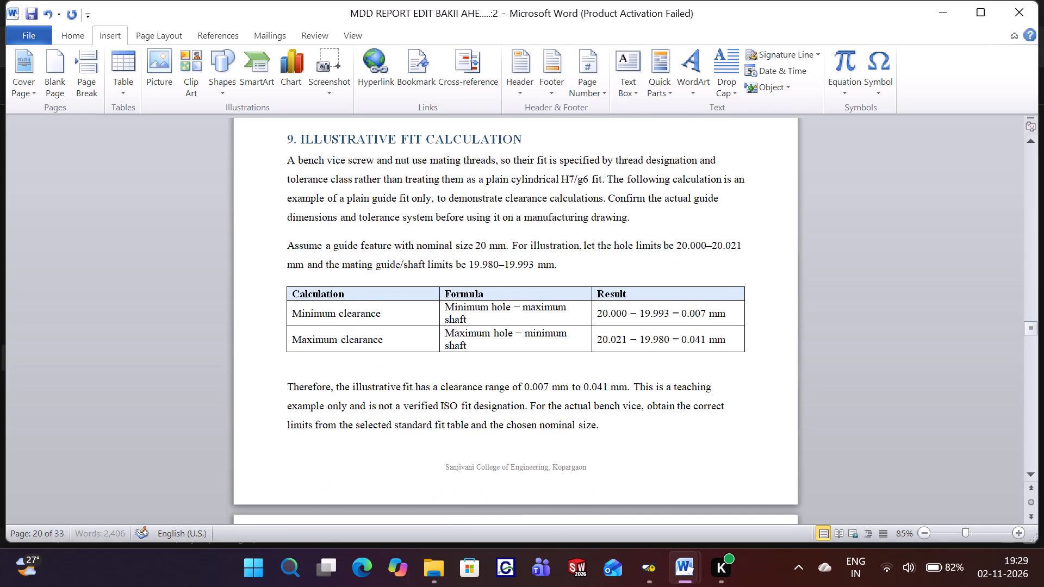
{"action": "key", "text": "BackSpace"}
{"action": "key", "text": "BackSpace"}
{"action": "key", "text": "BackSpace"}
{"action": "key", "text": "BackSpace"}
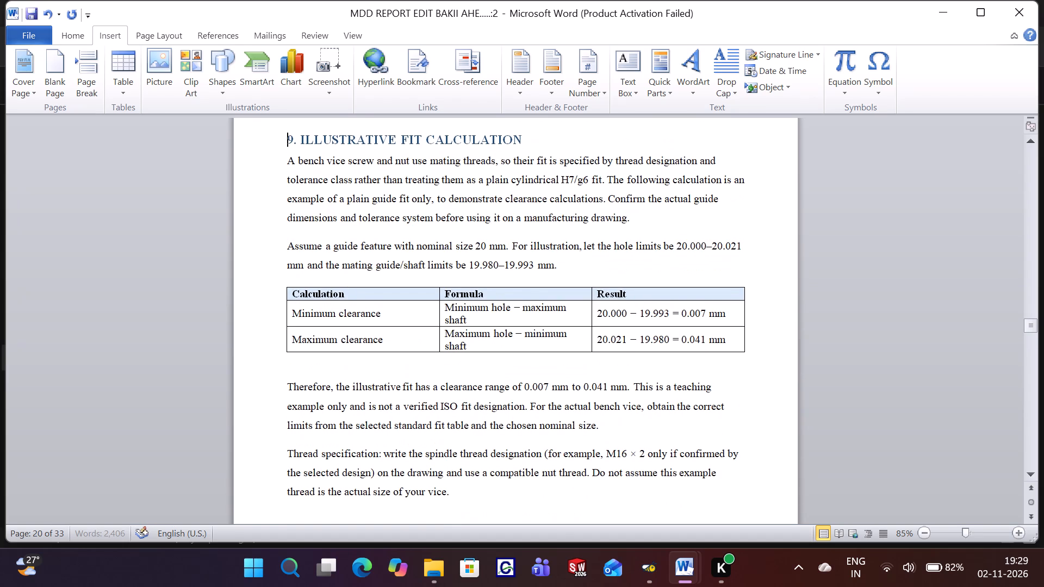
{"action": "key", "text": "BackSpace"}
{"action": "key", "text": "BackSpace"}
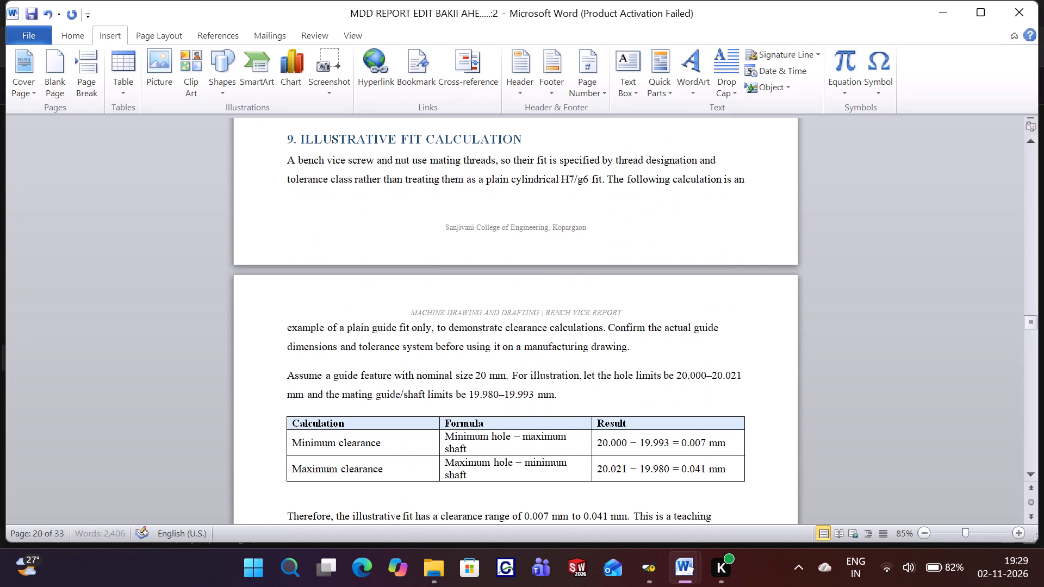
{"action": "key", "text": "BackSpace"}
{"action": "key", "text": "BackSpace"}
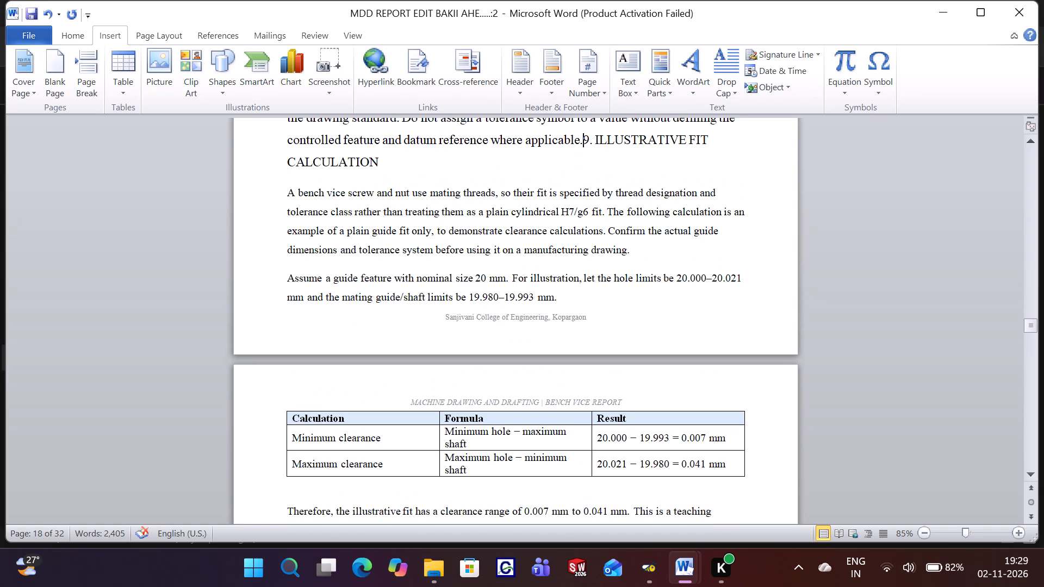
Insert empty lines before the 9. Illustrative Fit Calculation heading so that it starts on the next page.
{"action": "key", "text": "Return"}
{"action": "key", "text": "Return"}
{"action": "key", "text": "Return"}
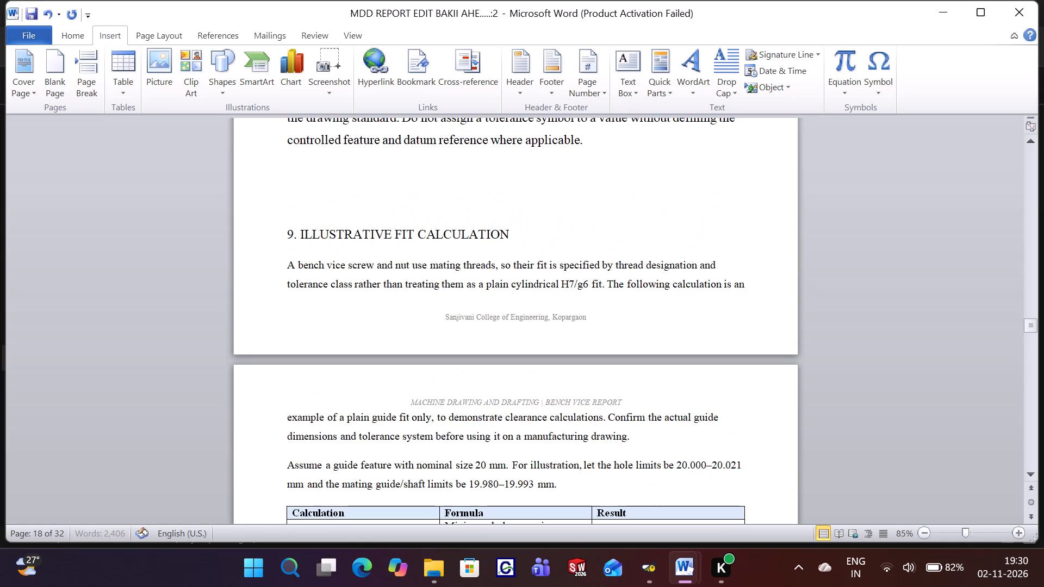
{"action": "key", "text": "Return"}
{"action": "key", "text": "Return"}
{"action": "key", "text": "Return"}
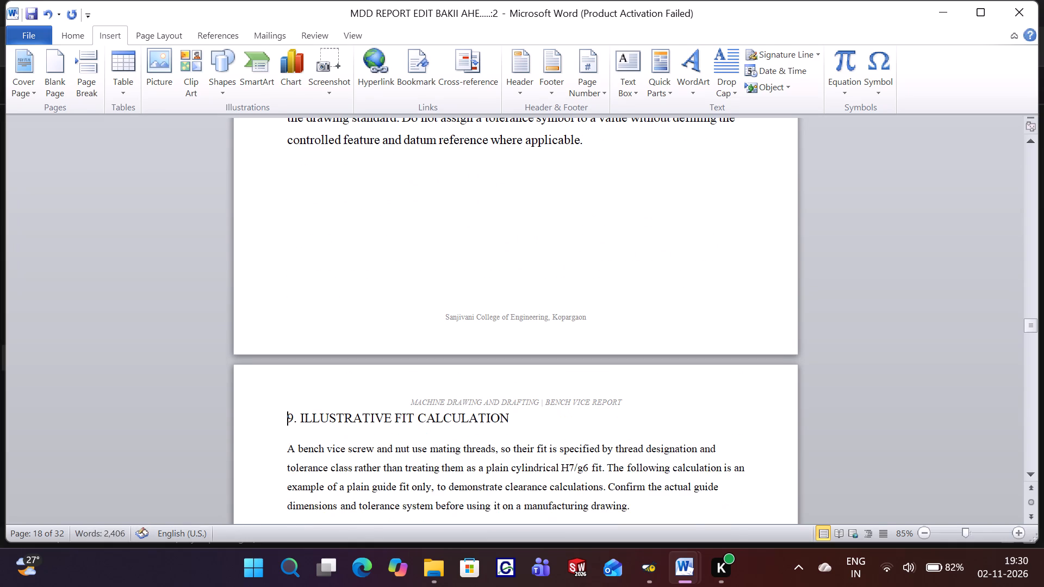
{"action": "key", "text": "Return"}
Set the Illustrative Fit Calculation heading, its first two paragraphs and the clearance table to 14 points.
{"action": "scroll", "coordinate": [288, 242], "scroll_direction": "down", "scroll_amount": 2}
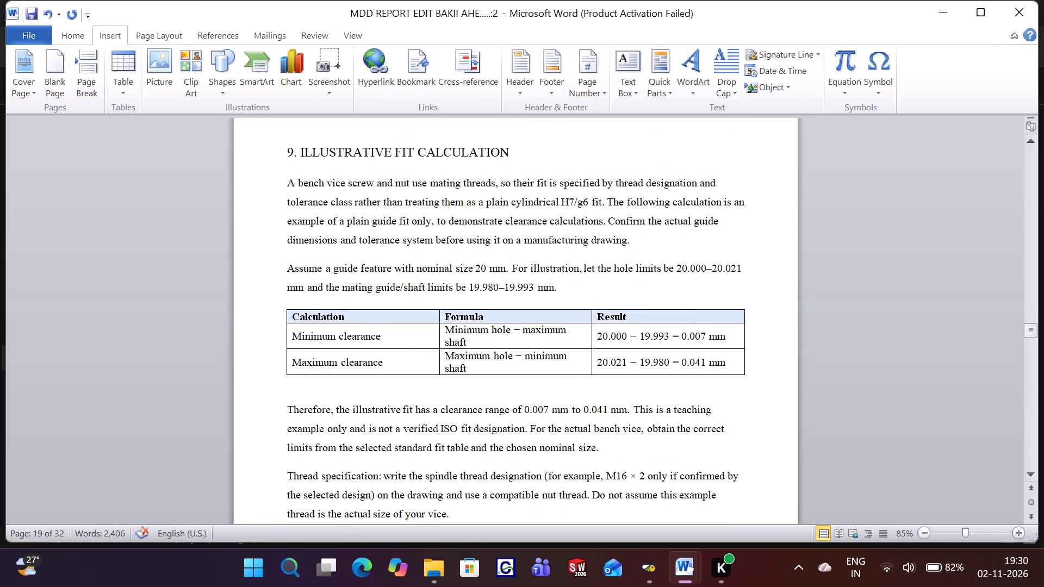
{"action": "left_click_drag", "start_coordinate": [283, 161], "coordinate": [422, 396]}
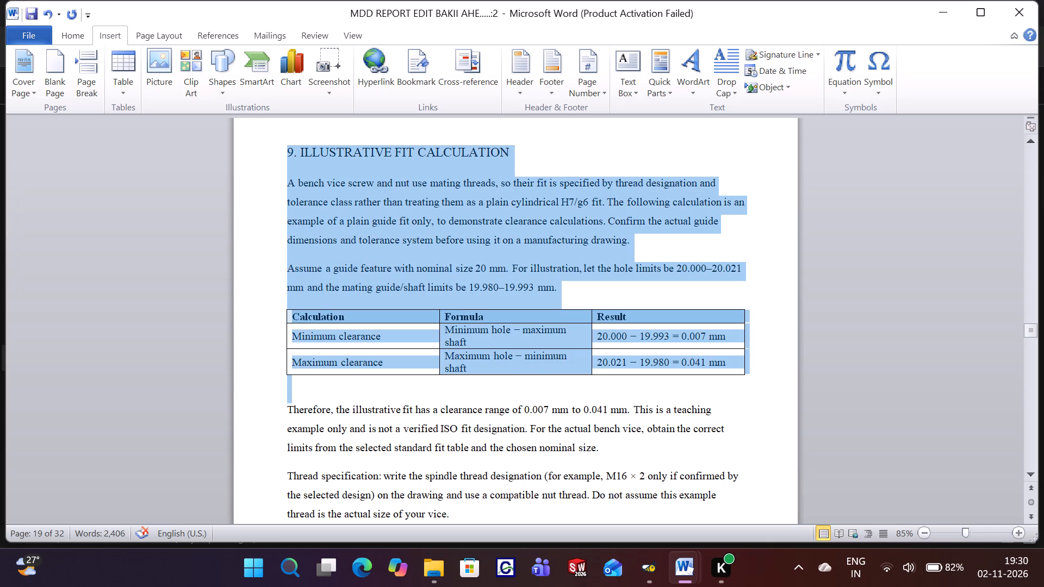
{"action": "left_click_drag", "start_coordinate": [422, 396], "coordinate": [616, 234]}
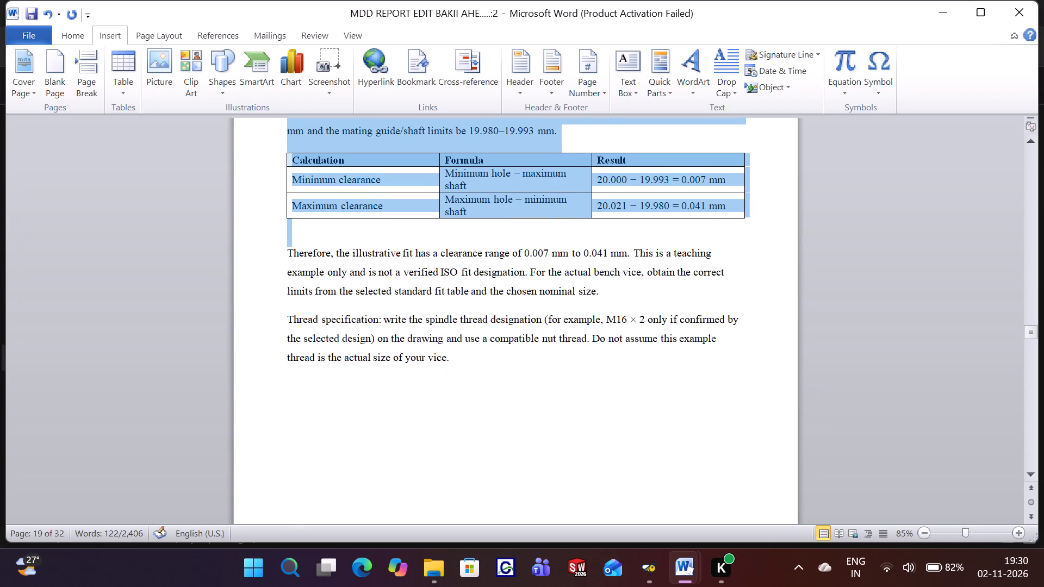
{"action": "left_click_drag", "start_coordinate": [67, 32], "coordinate": [235, 64]}
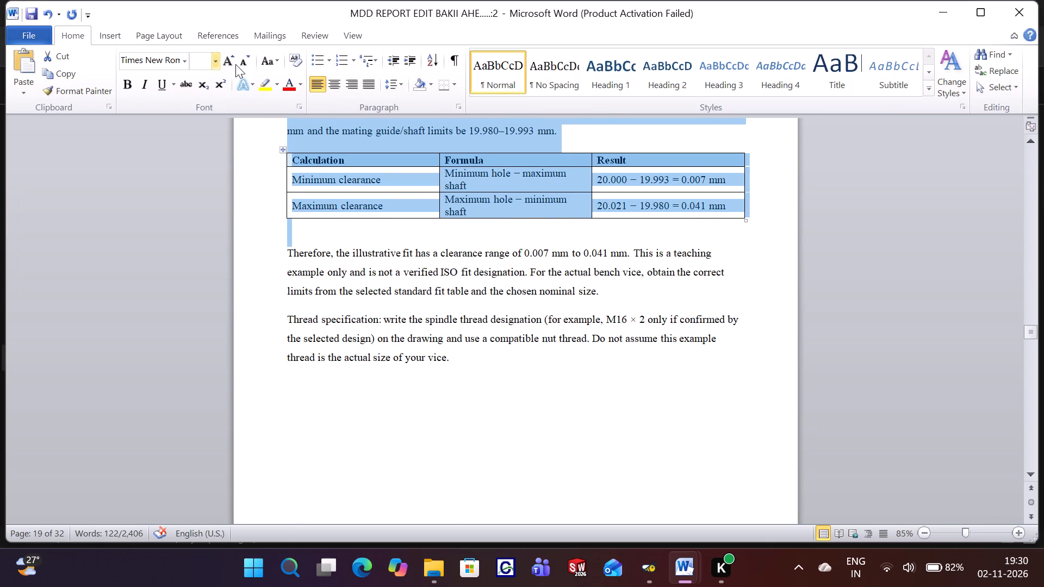
{"action": "left_click_drag", "start_coordinate": [235, 64], "coordinate": [217, 61]}
{"action": "left_click", "coordinate": [217, 61]}
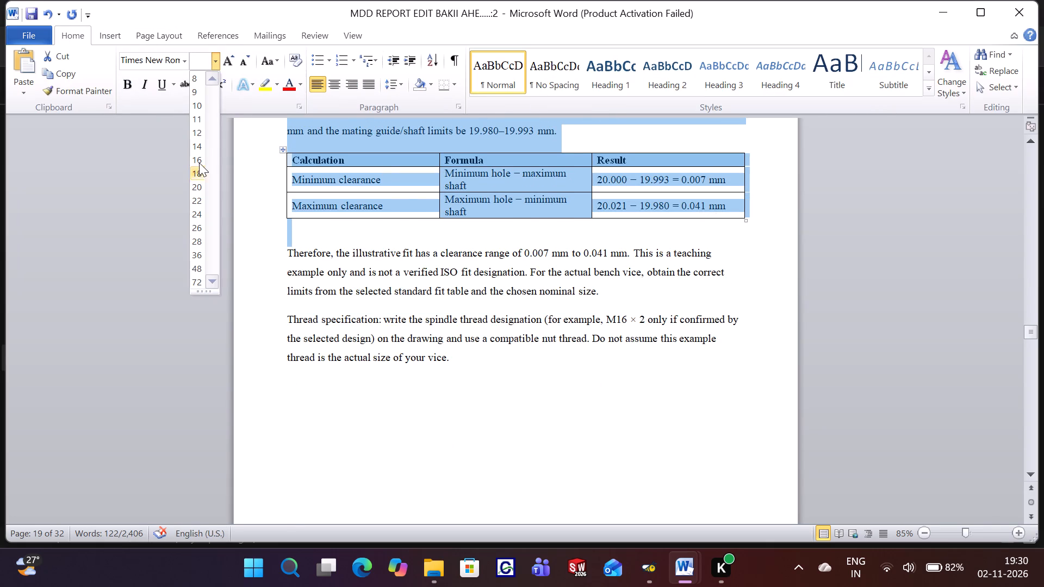
{"action": "left_click", "coordinate": [199, 148]}
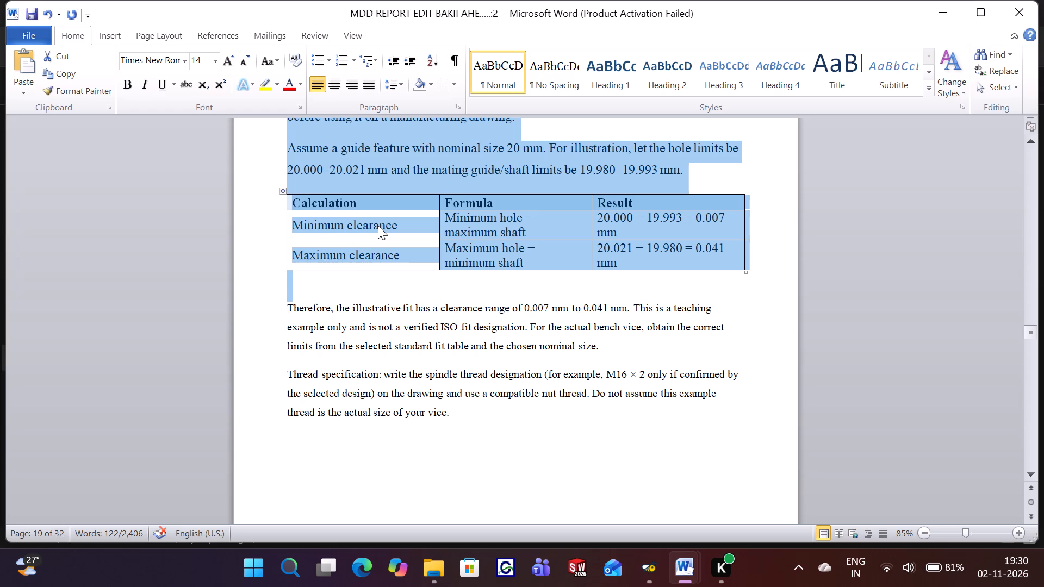
{"action": "scroll", "coordinate": [378, 226], "scroll_direction": "down", "scroll_amount": 1}
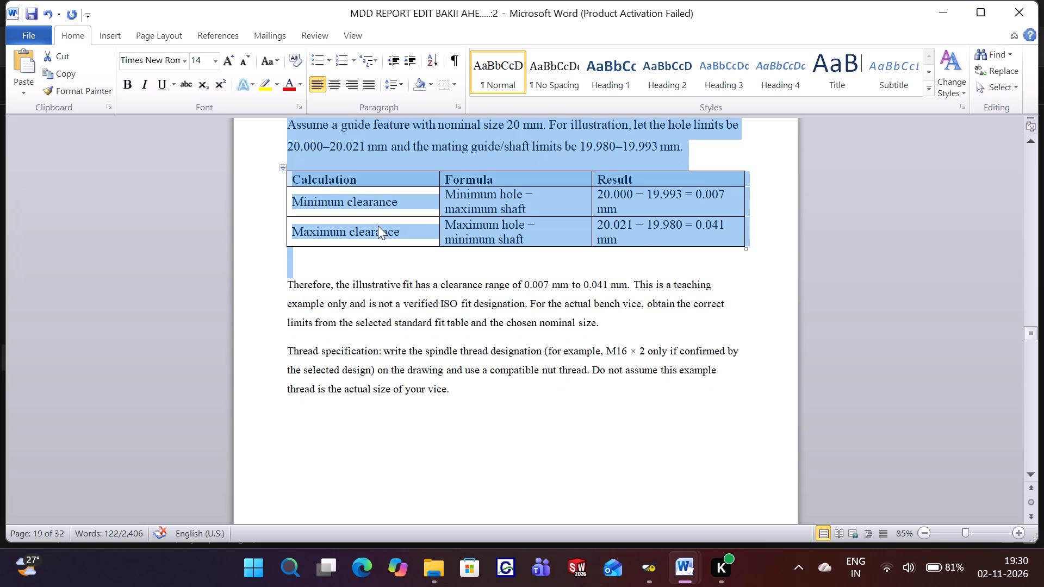
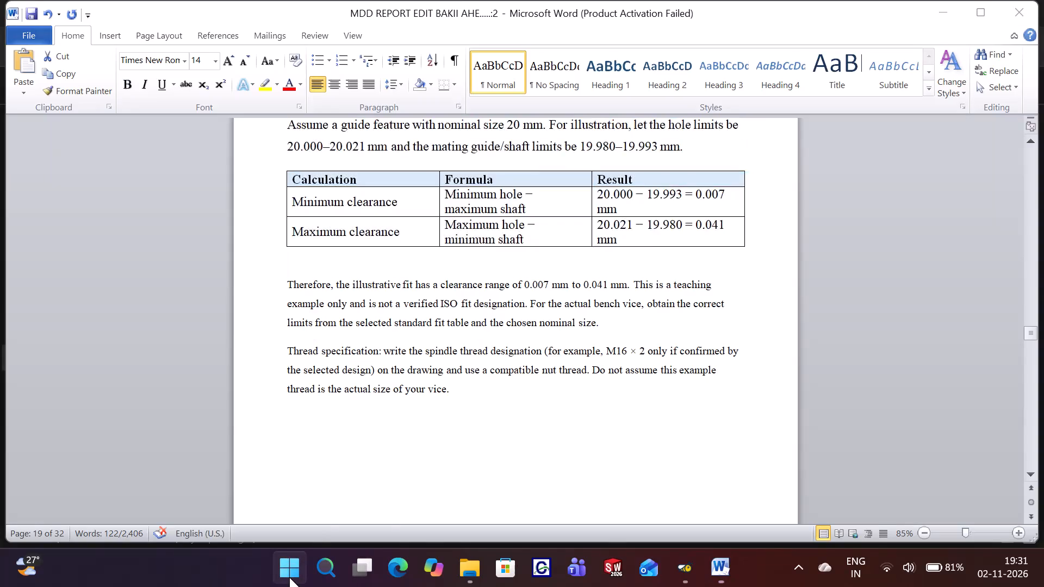
Open the recently added Kuro app.
{"action": "left_click", "coordinate": [263, 447]}
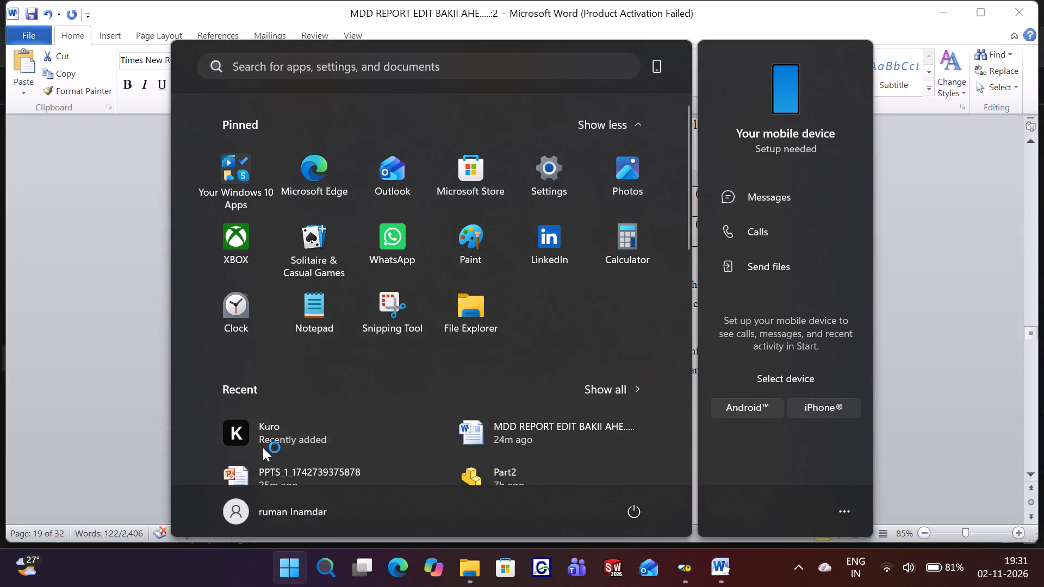
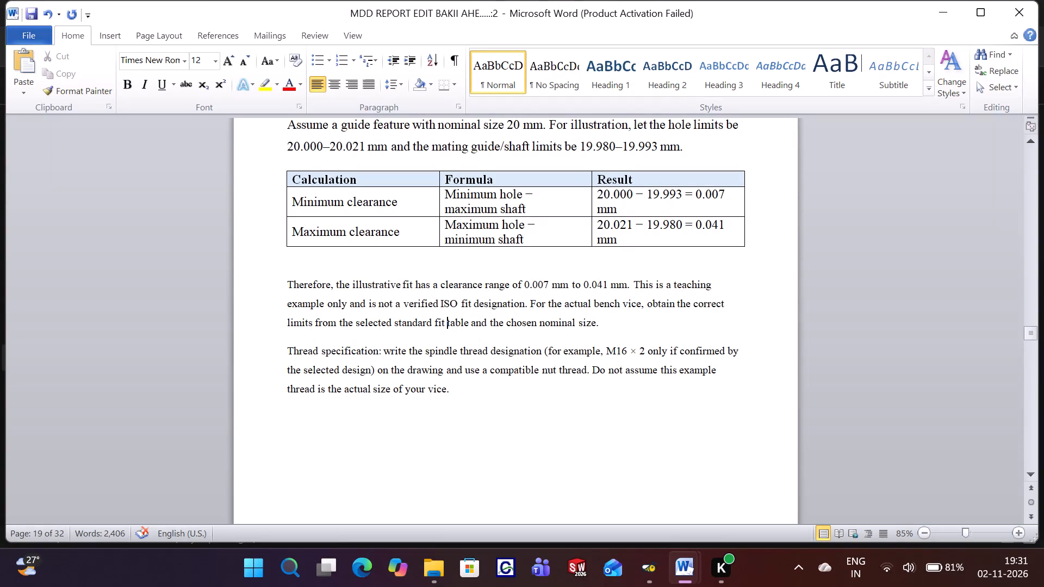
Set the two paragraphs below the clearance calculation table to 14-point text.
{"action": "left_click_drag", "start_coordinate": [279, 271], "coordinate": [322, 293]}
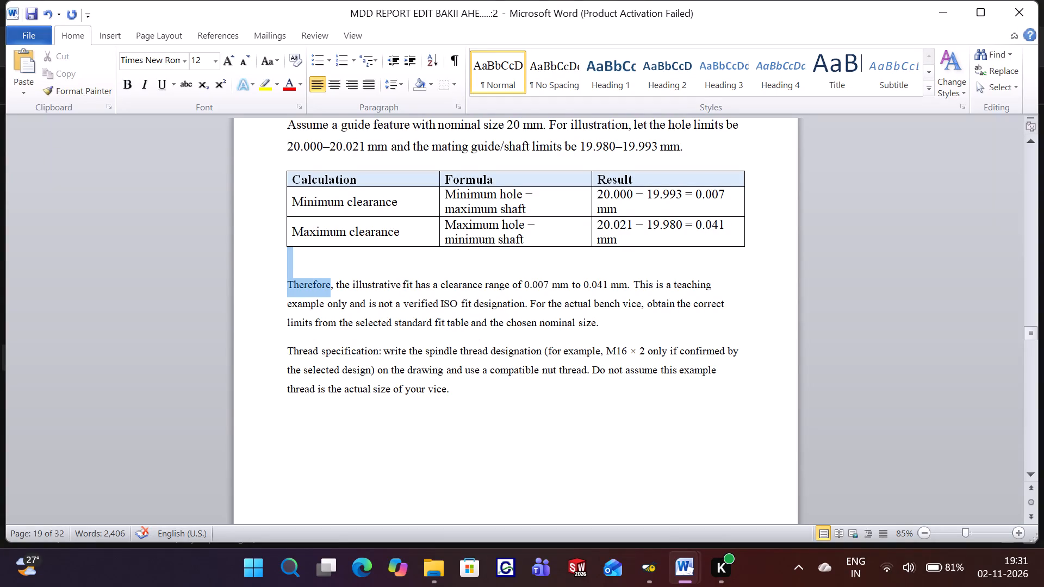
{"action": "left_click_drag", "start_coordinate": [322, 293], "coordinate": [507, 421]}
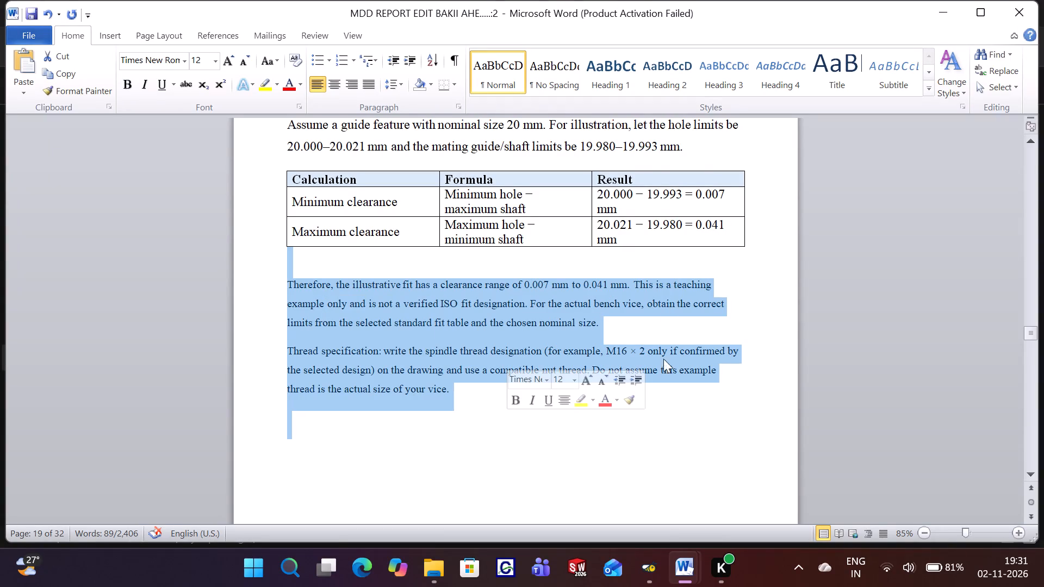
{"action": "left_click", "coordinate": [572, 377]}
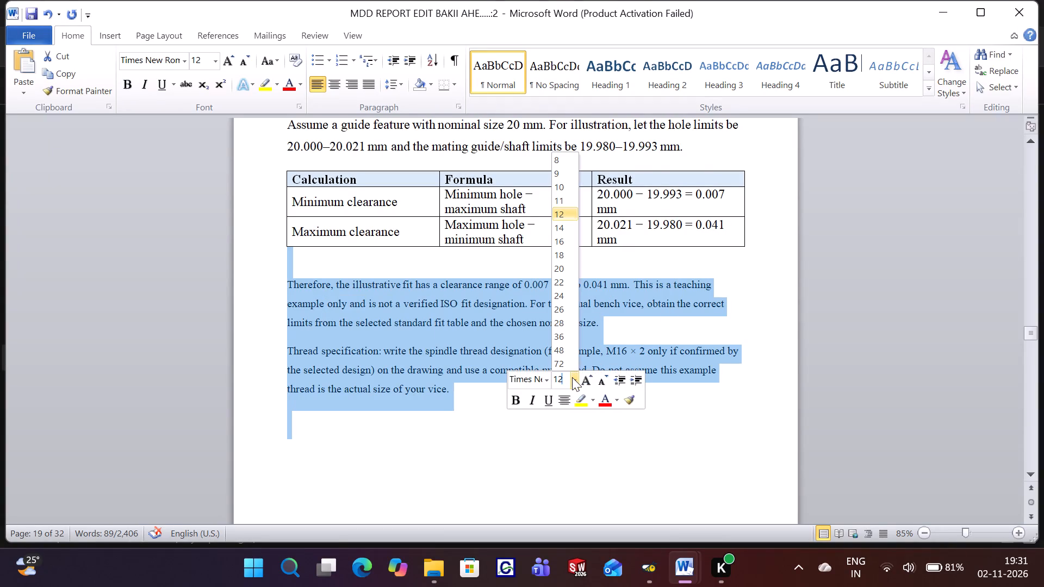
{"action": "left_click", "coordinate": [561, 233]}
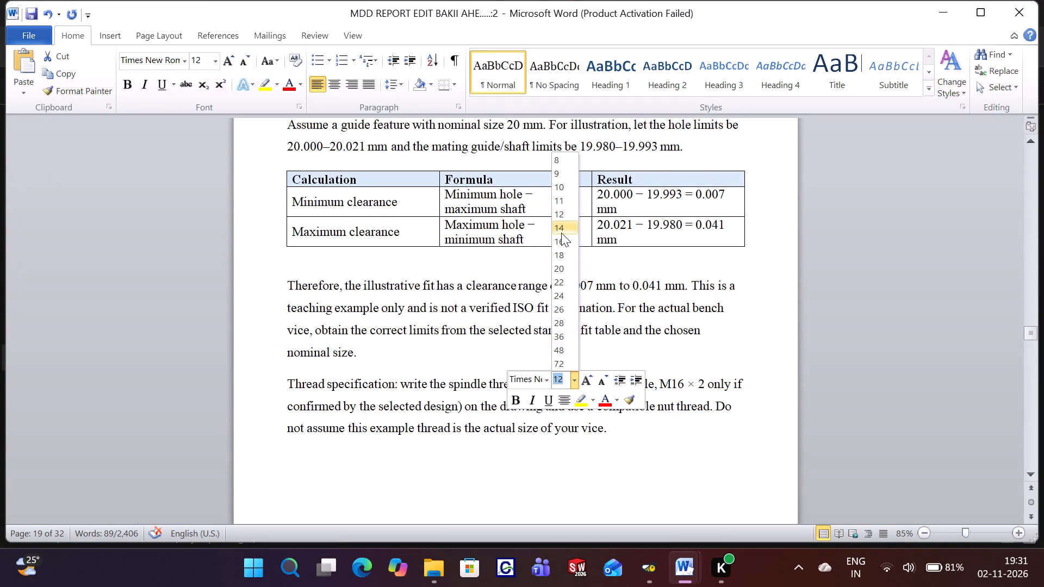
Remove the empty space above the "10. DETAIL DRAWINGS AND ASSEMBLY DRAWING" heading so it starts its own line directly after the thread specification paragraph.
{"action": "scroll", "coordinate": [546, 428], "scroll_direction": "down", "scroll_amount": 4}
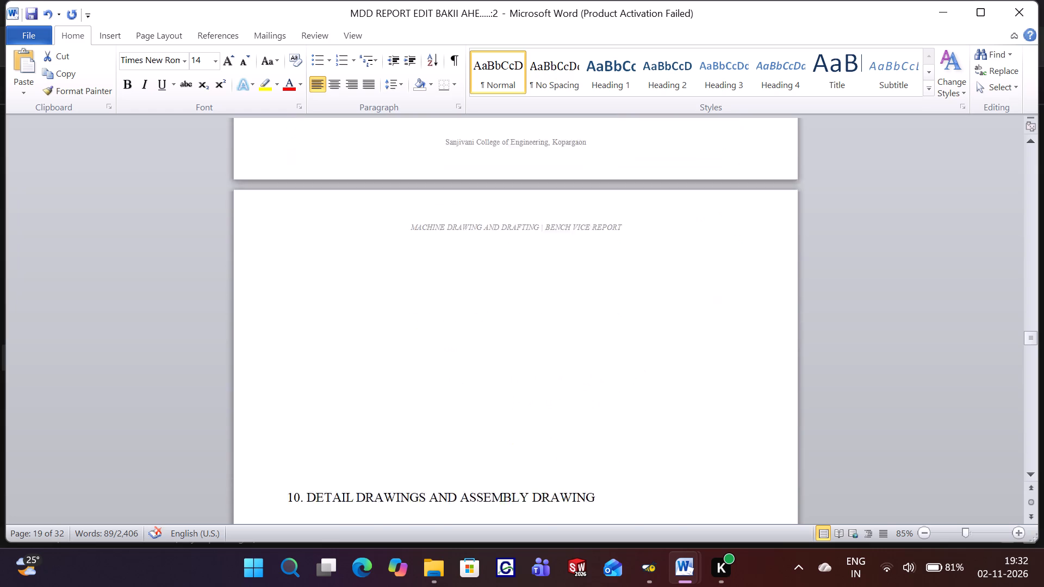
{"action": "scroll", "coordinate": [546, 428], "scroll_direction": "down", "scroll_amount": 2}
{"action": "scroll", "coordinate": [546, 428], "scroll_direction": "up", "scroll_amount": 2}
{"action": "scroll", "coordinate": [546, 428], "scroll_direction": "down", "scroll_amount": 1, "text": "ctrl"}
{"action": "scroll", "coordinate": [546, 428], "scroll_direction": "up", "scroll_amount": 1, "text": "ctrl"}
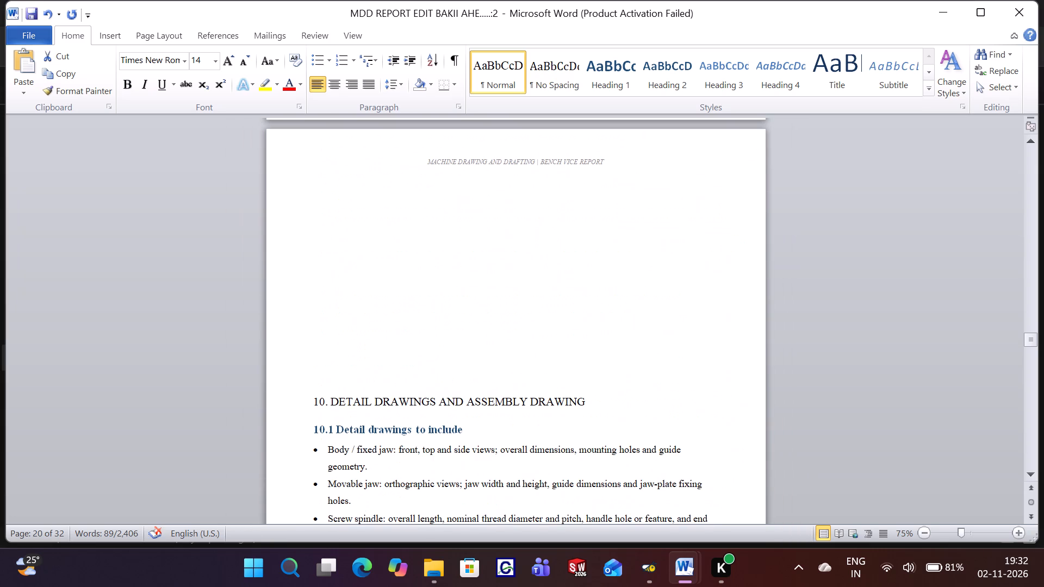
{"action": "left_click", "coordinate": [308, 397]}
{"action": "key", "text": "BackSpace"}
{"action": "key", "text": "BackSpace"}
{"action": "key", "text": "BackSpace"}
{"action": "key", "text": "BackSpace"}
{"action": "key", "text": "BackSpace"}
{"action": "key", "text": "BackSpace"}
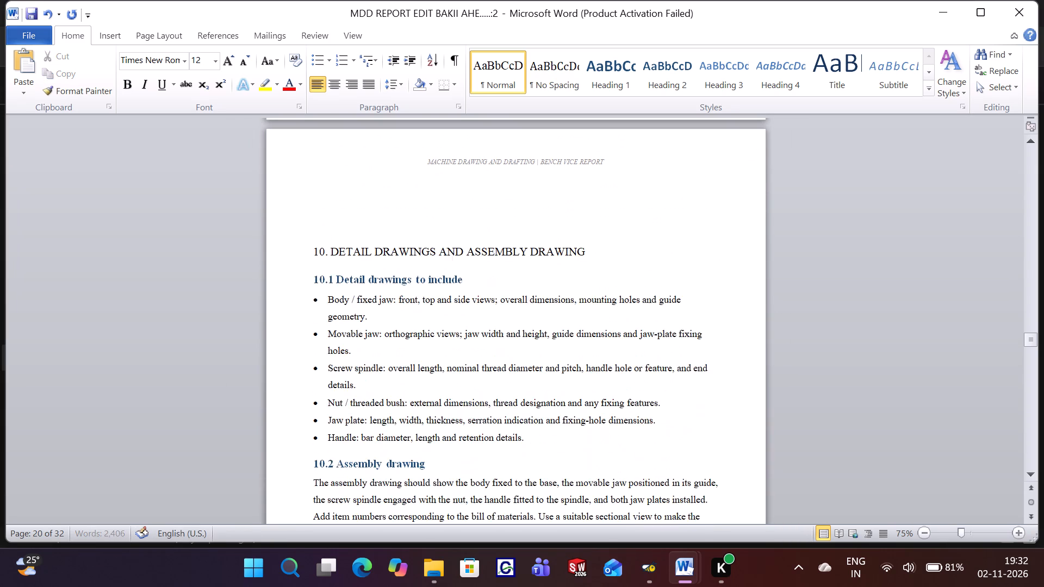
{"action": "key", "text": "BackSpace"}
{"action": "key", "text": "BackSpace"}
{"action": "key", "text": "BackSpace"}
{"action": "key", "text": "BackSpace"}
{"action": "key", "text": "BackSpace"}
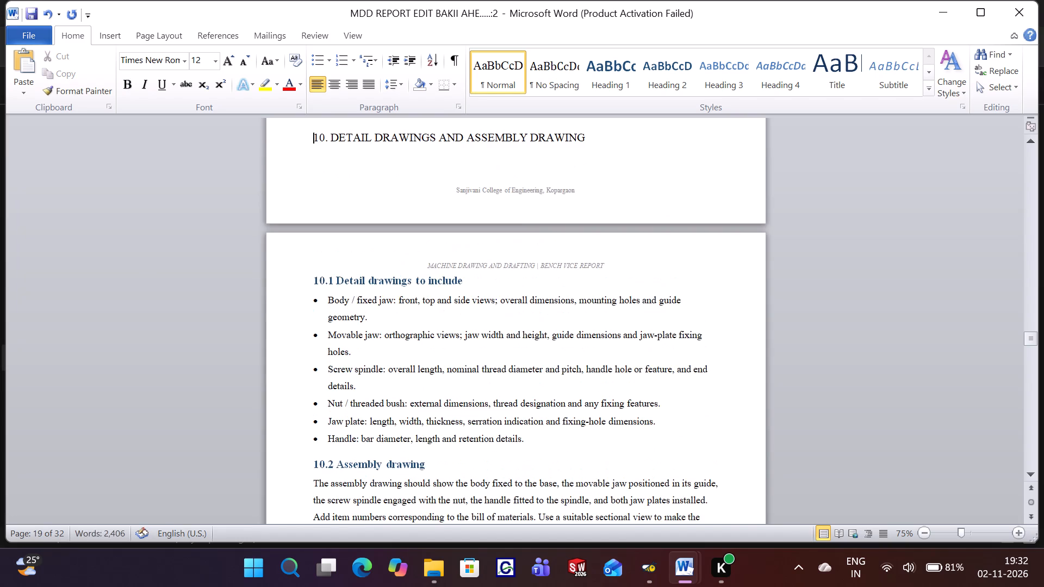
{"action": "key", "text": "BackSpace"}
{"action": "key", "text": "BackSpace"}
{"action": "key", "text": "BackSpace"}
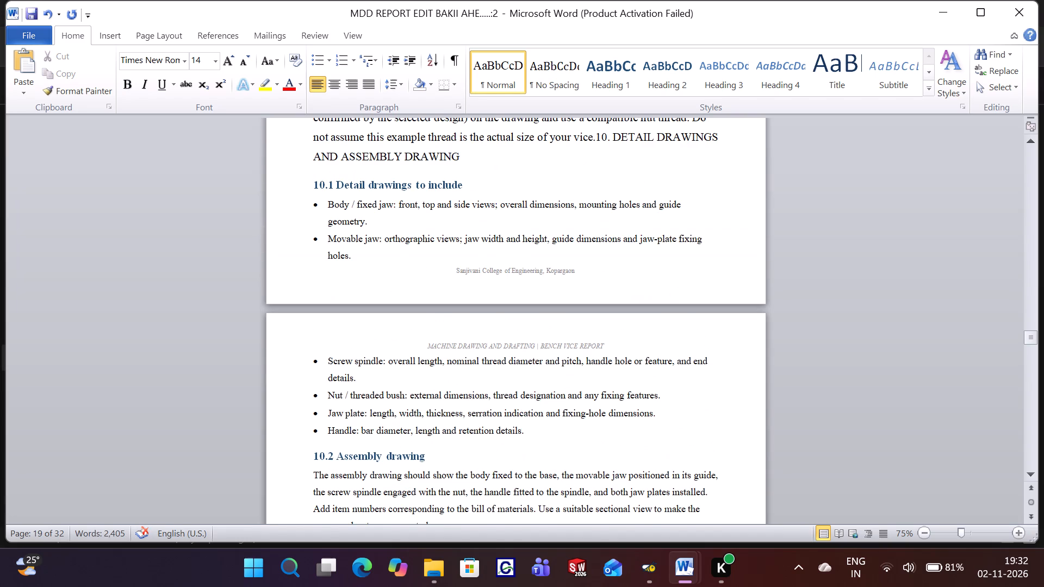
{"action": "key", "text": "Return"}
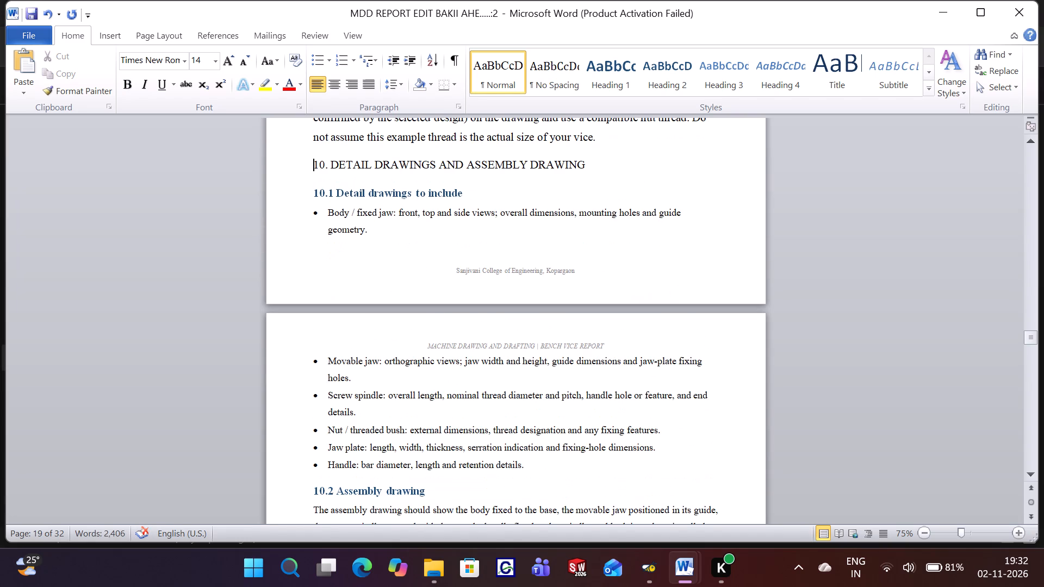
Insert five blank lines above the section 10 heading, moving it to the next page with one empty line above it.
{"action": "scroll", "coordinate": [308, 397], "scroll_direction": "up", "scroll_amount": 3}
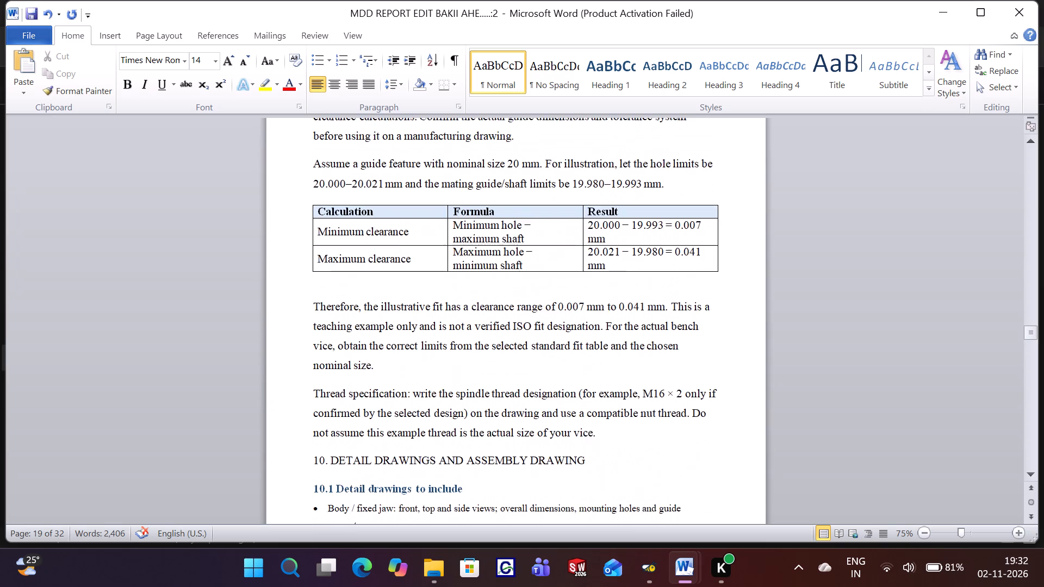
{"action": "scroll", "coordinate": [308, 397], "scroll_direction": "up", "scroll_amount": 3}
{"action": "scroll", "coordinate": [308, 397], "scroll_direction": "down", "scroll_amount": 1}
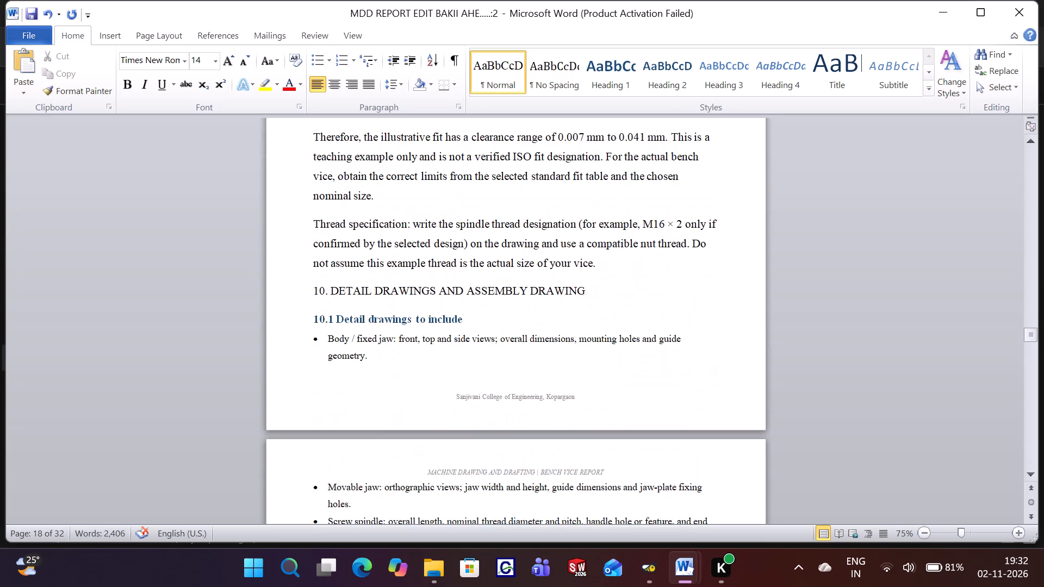
{"action": "scroll", "coordinate": [308, 397], "scroll_direction": "down", "scroll_amount": 1}
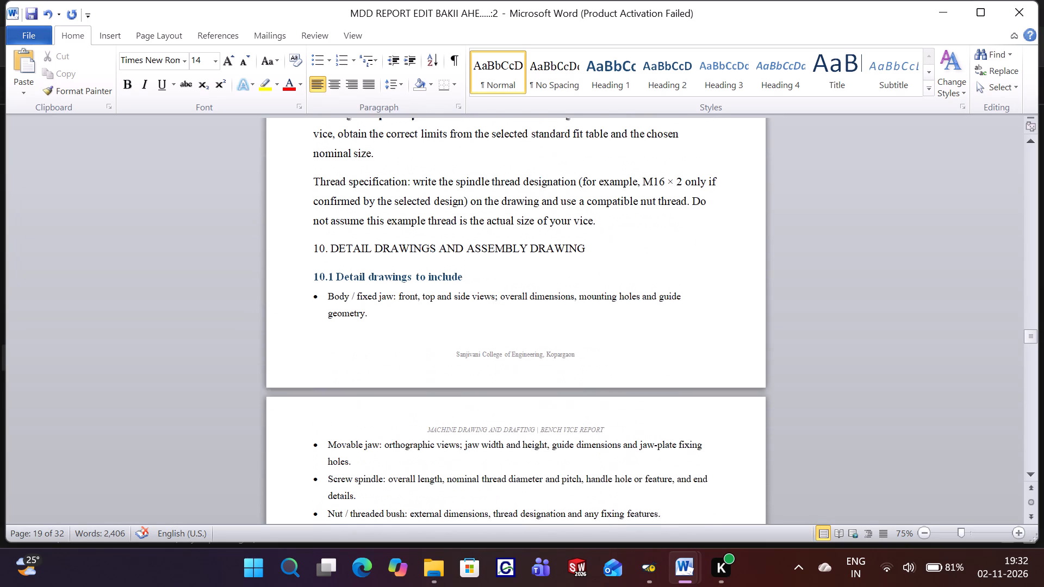
{"action": "key", "text": "Return"}
{"action": "key", "text": "Return"}
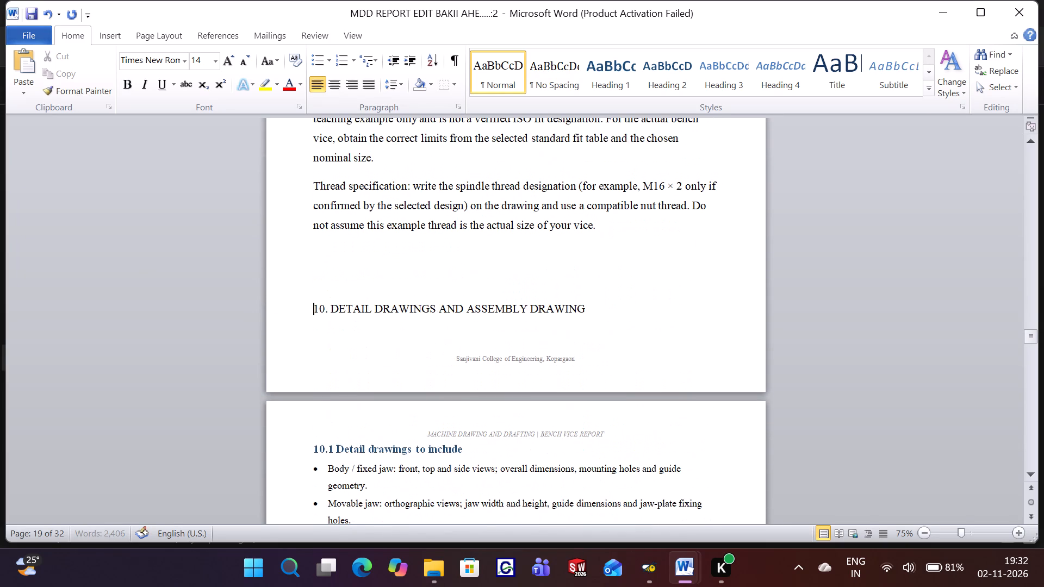
{"action": "key", "text": "Return"}
{"action": "key", "text": "Return"}
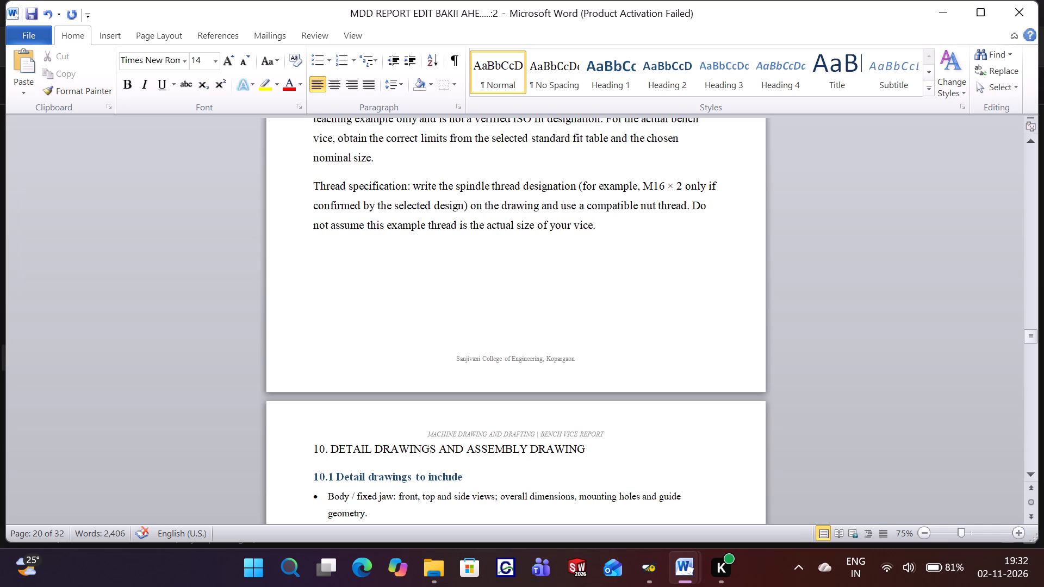
{"action": "scroll", "coordinate": [308, 397], "scroll_direction": "down", "scroll_amount": 3}
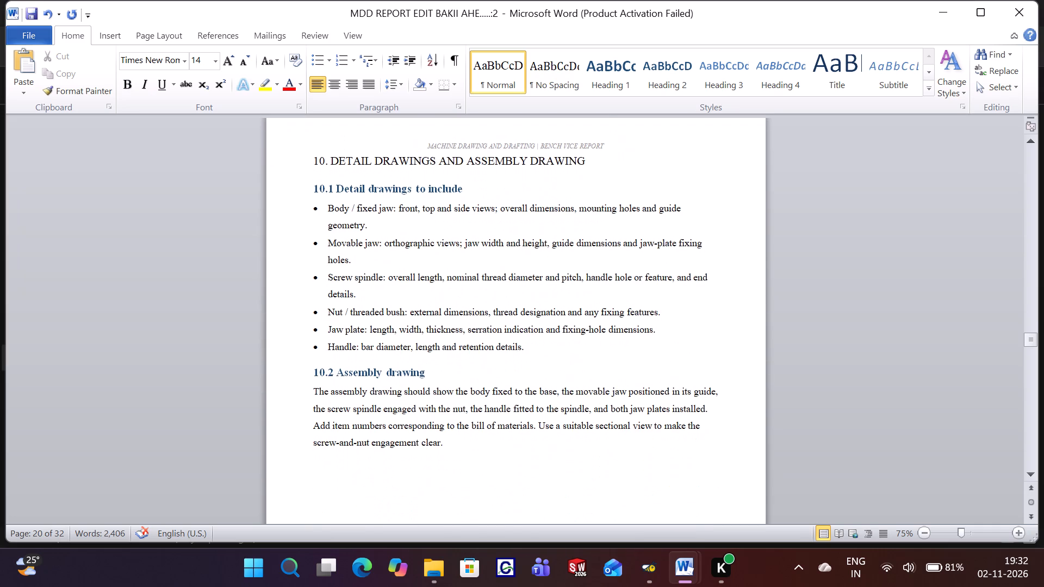
{"action": "key", "text": "Return"}
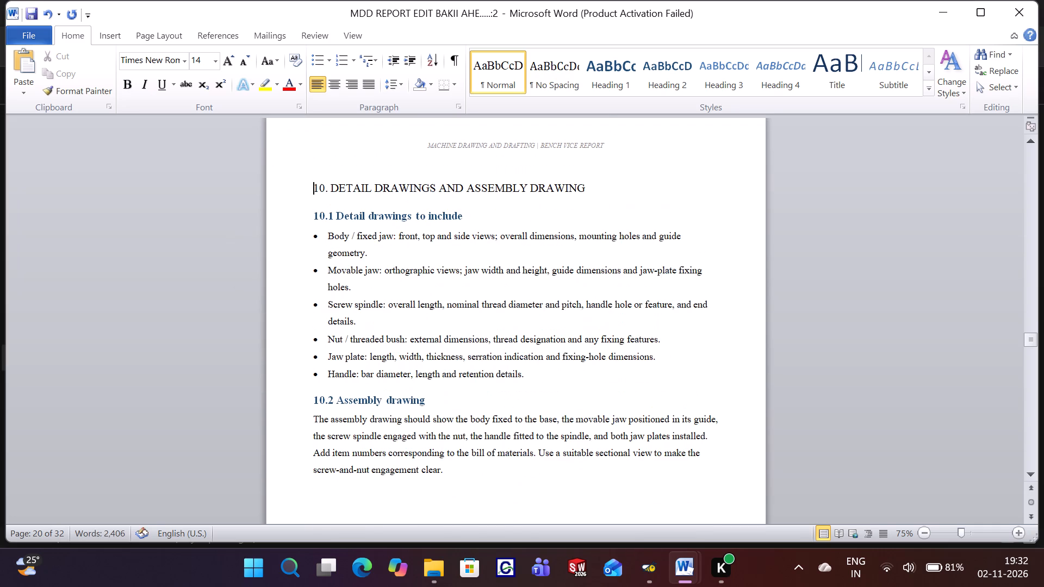
Make the "10. DETAIL DRAWINGS AND ASSEMBLY DRAWING" heading bold and 16-point.
{"action": "left_click_drag", "start_coordinate": [306, 195], "coordinate": [332, 191]}
{"action": "left_click_drag", "start_coordinate": [332, 191], "coordinate": [737, 189]}
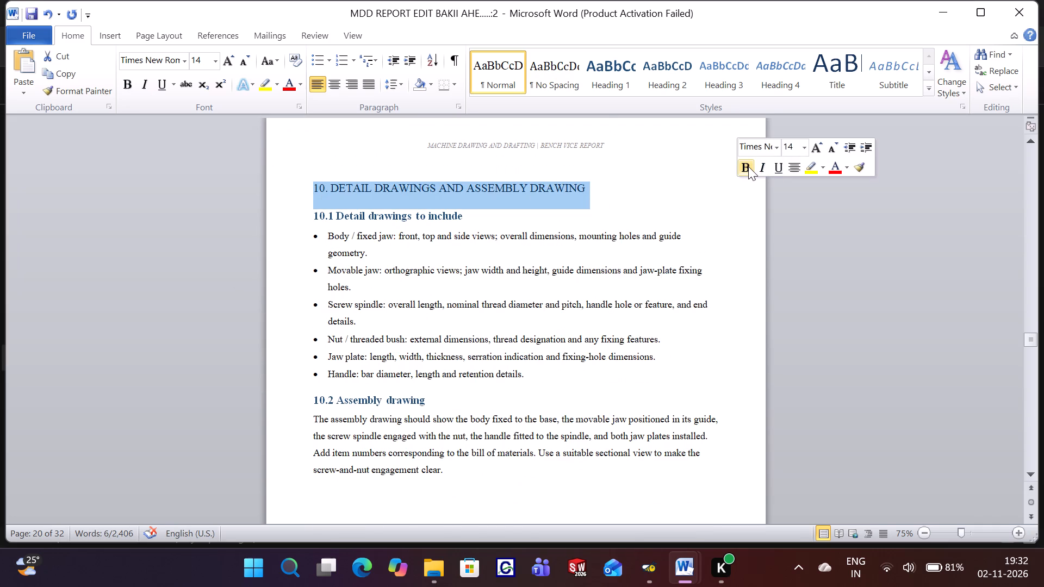
{"action": "left_click", "coordinate": [748, 166]}
{"action": "left_click", "coordinate": [799, 154]}
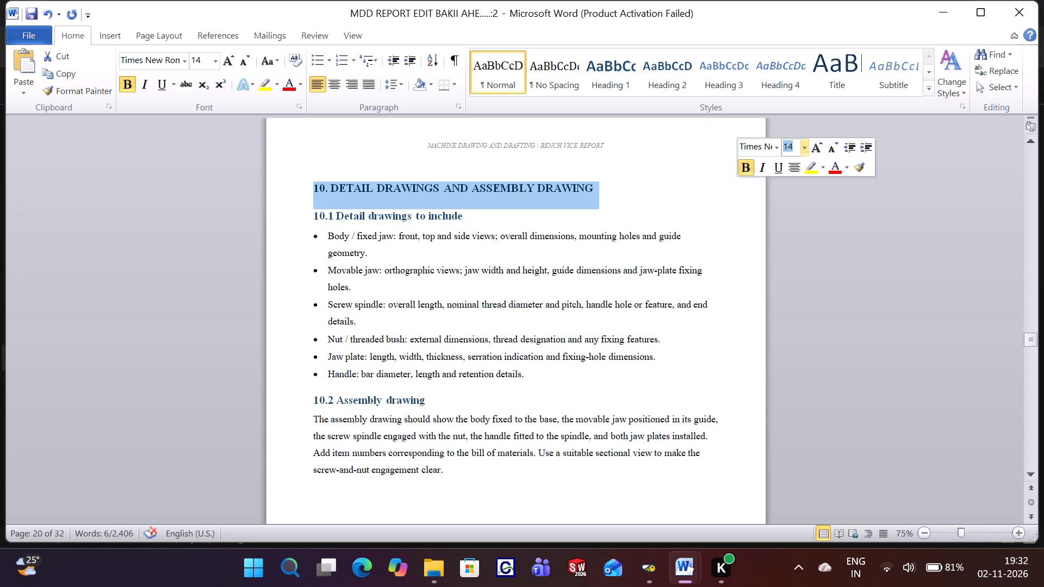
{"action": "left_click", "coordinate": [807, 150]}
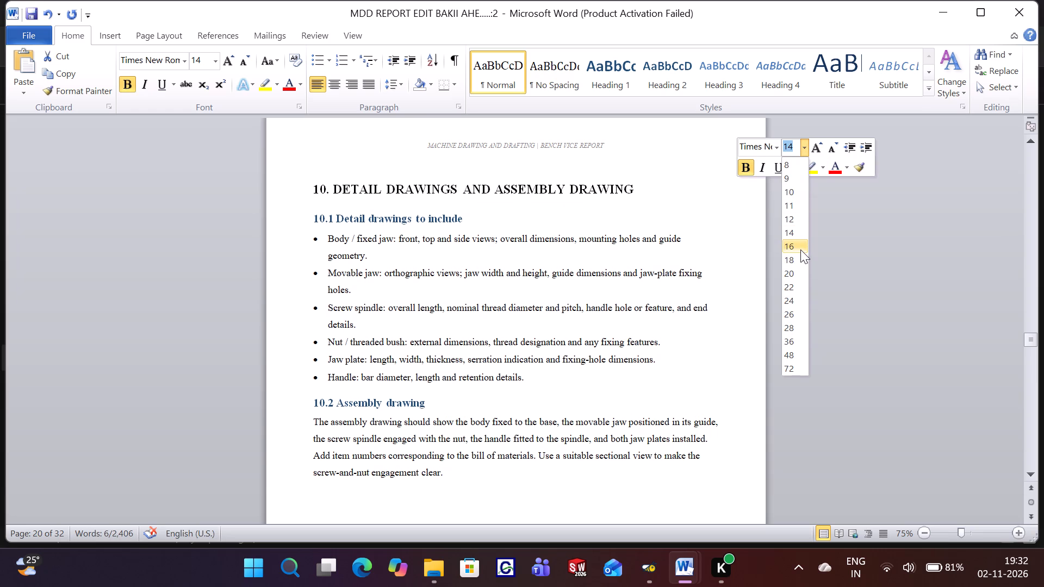
{"action": "left_click", "coordinate": [800, 249]}
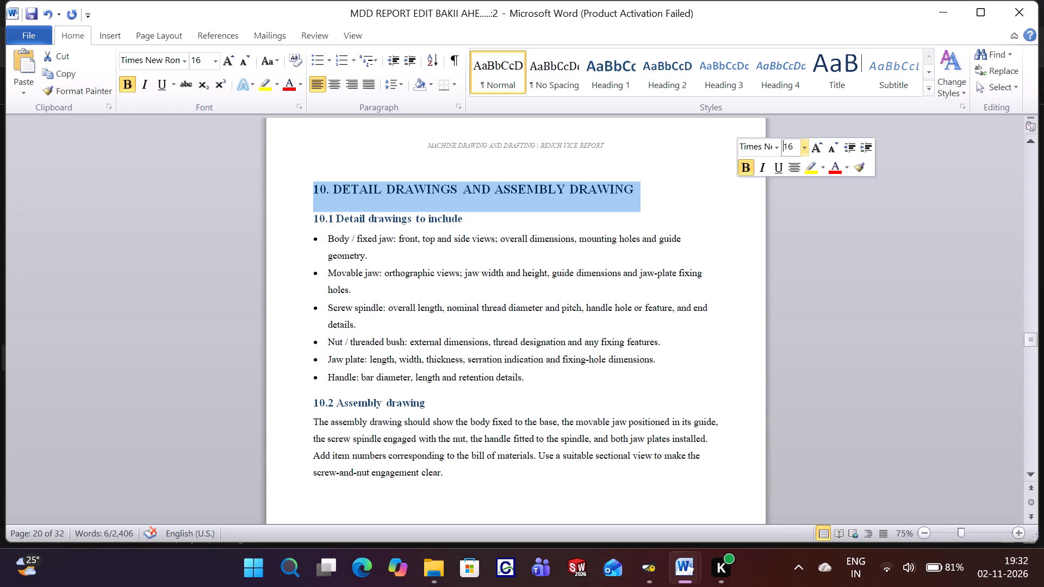
Set sections 10.1 and 10.2, including their subheadings, bullet list and paragraph, to 14-point text.
{"action": "left_click_drag", "start_coordinate": [312, 219], "coordinate": [540, 523]}
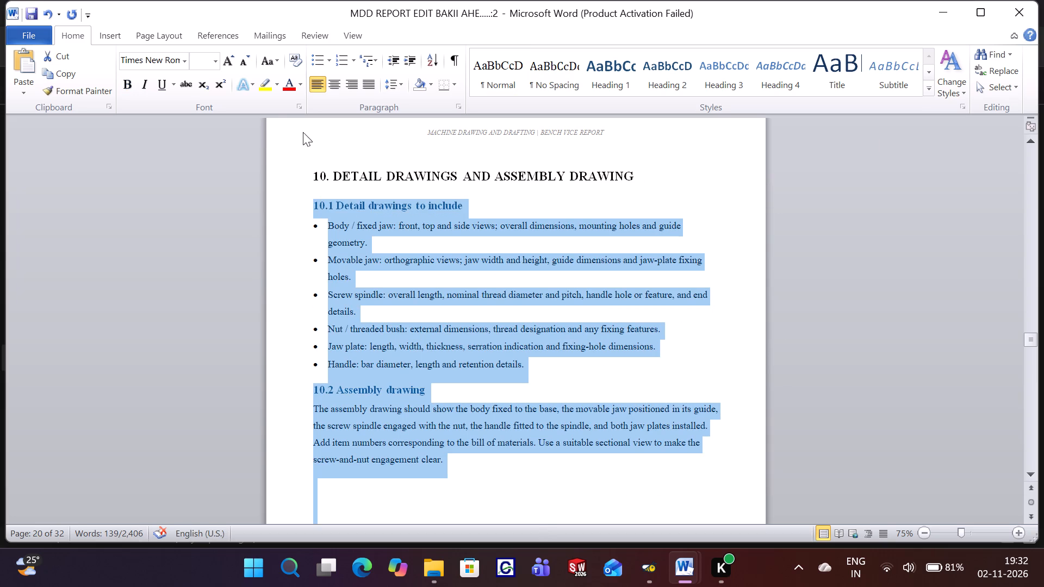
{"action": "left_click_drag", "start_coordinate": [214, 61], "coordinate": [188, 135]}
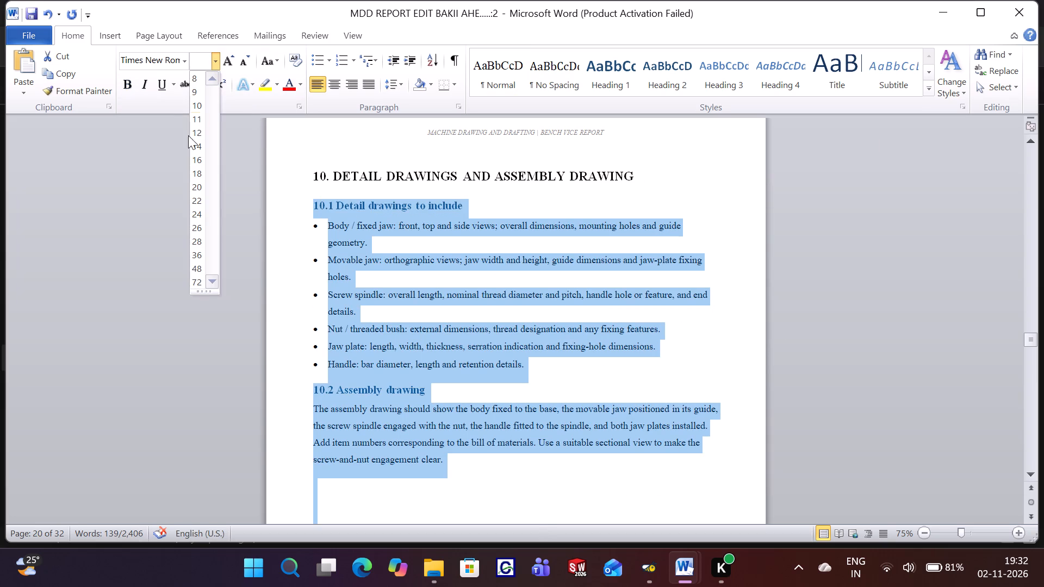
{"action": "left_click_drag", "start_coordinate": [188, 135], "coordinate": [201, 139]}
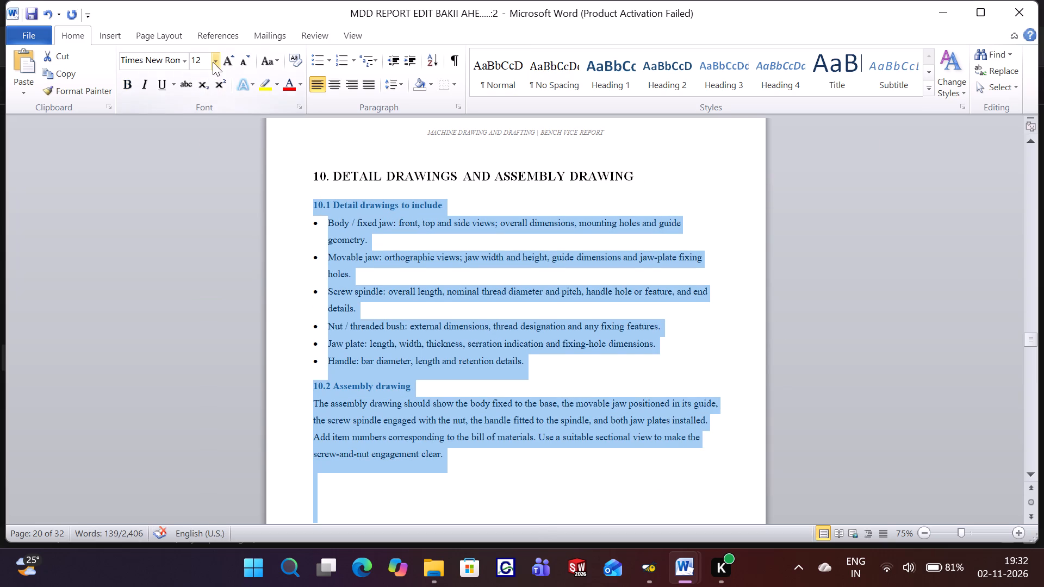
{"action": "left_click_drag", "start_coordinate": [213, 62], "coordinate": [201, 146]}
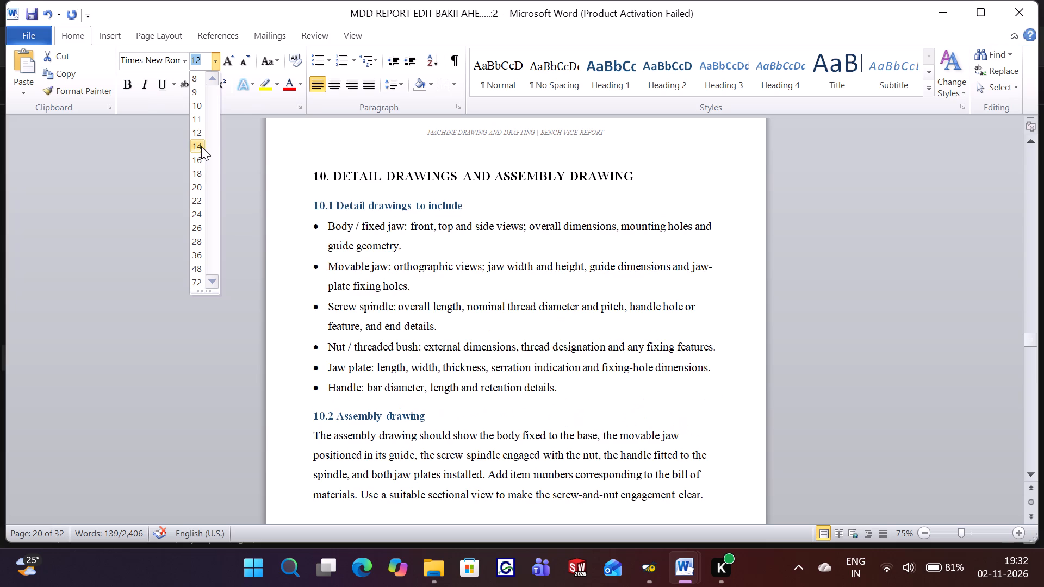
{"action": "left_click_drag", "start_coordinate": [201, 146], "coordinate": [201, 147]}
{"action": "left_click", "coordinate": [201, 147]}
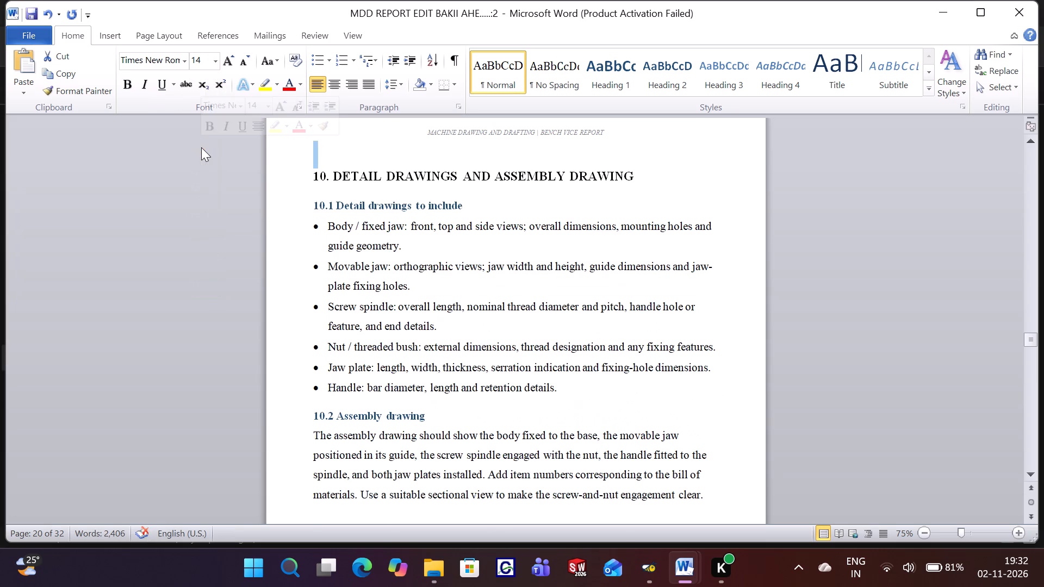
Review the layout of sections 10.1 and 10.2 and the CAD drawing placeholders page that follows.
{"action": "scroll", "coordinate": [201, 147], "scroll_direction": "down", "scroll_amount": 1}
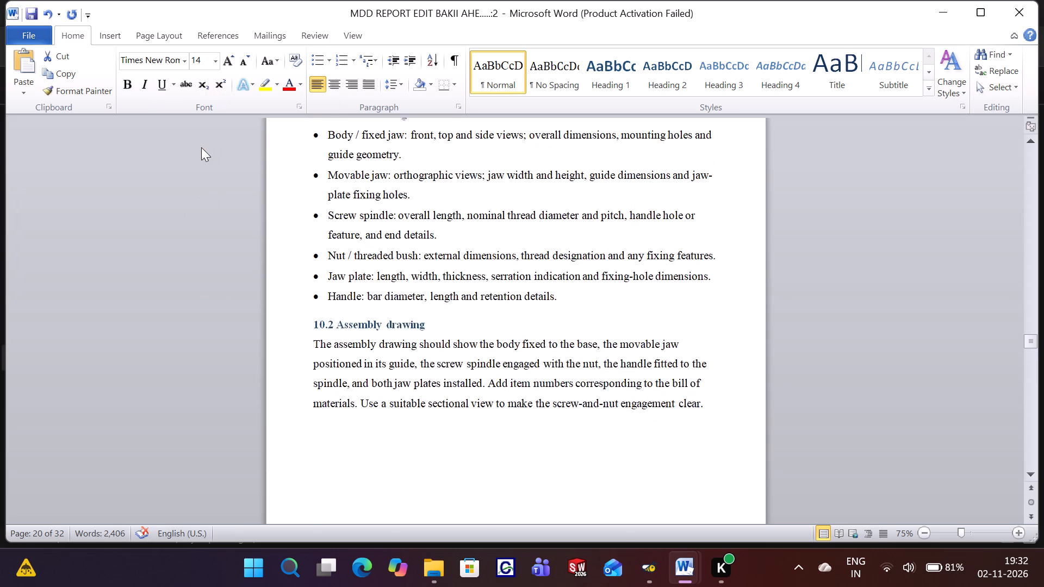
{"action": "scroll", "coordinate": [201, 147], "scroll_direction": "down", "scroll_amount": 5}
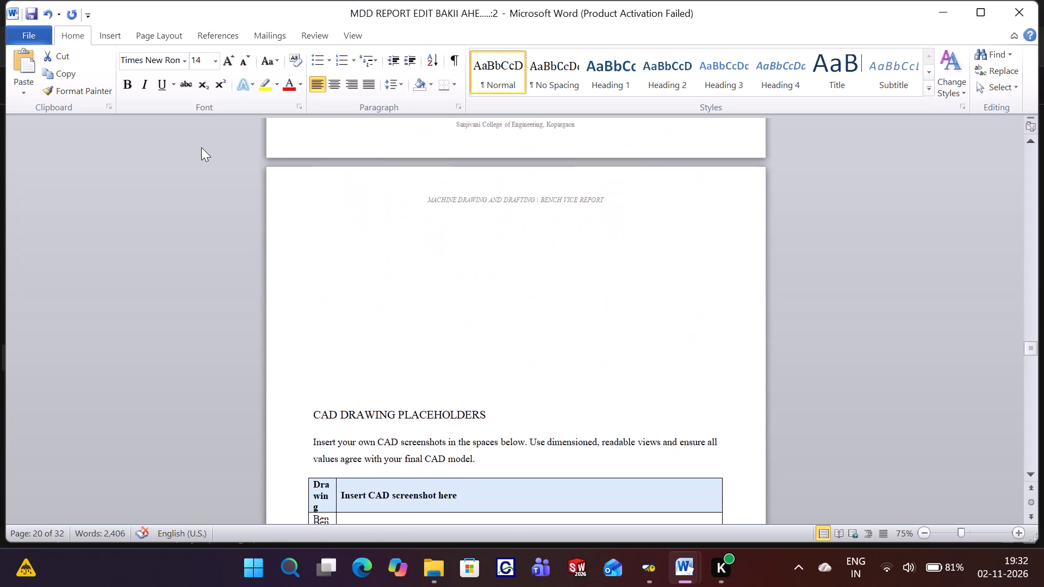
{"action": "scroll", "coordinate": [201, 147], "scroll_direction": "down", "scroll_amount": 1}
{"action": "scroll", "coordinate": [201, 147], "scroll_direction": "up", "scroll_amount": 1, "text": "ctrl"}
{"action": "scroll", "coordinate": [201, 147], "scroll_direction": "down", "scroll_amount": 1, "text": "ctrl"}
{"action": "scroll", "coordinate": [201, 147], "scroll_direction": "up", "scroll_amount": 1, "text": "ctrl"}
{"action": "scroll", "coordinate": [201, 147], "scroll_direction": "down", "scroll_amount": 1, "text": "ctrl"}
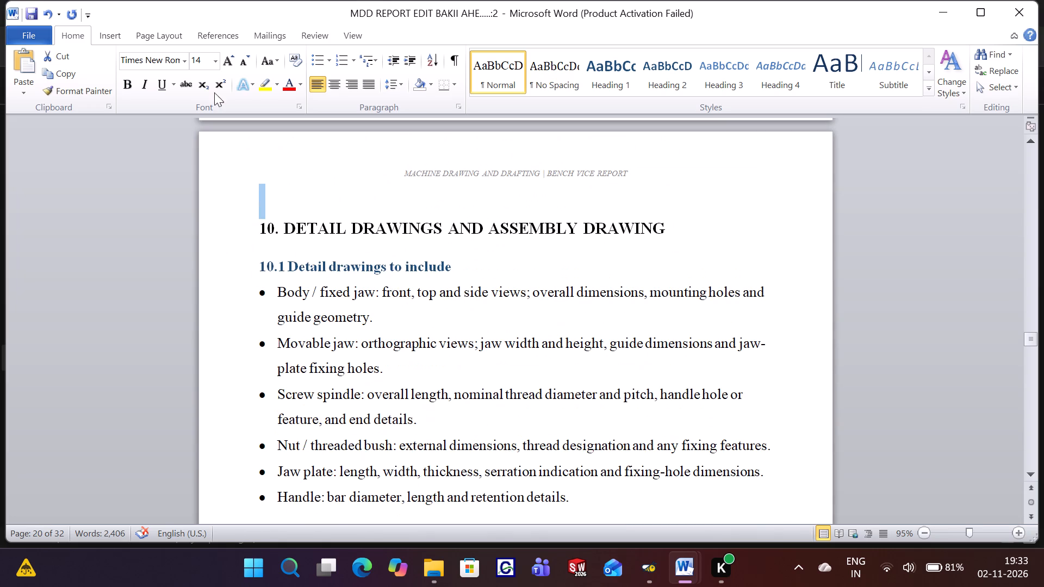
{"action": "scroll", "coordinate": [297, 227], "scroll_direction": "down", "scroll_amount": 3}
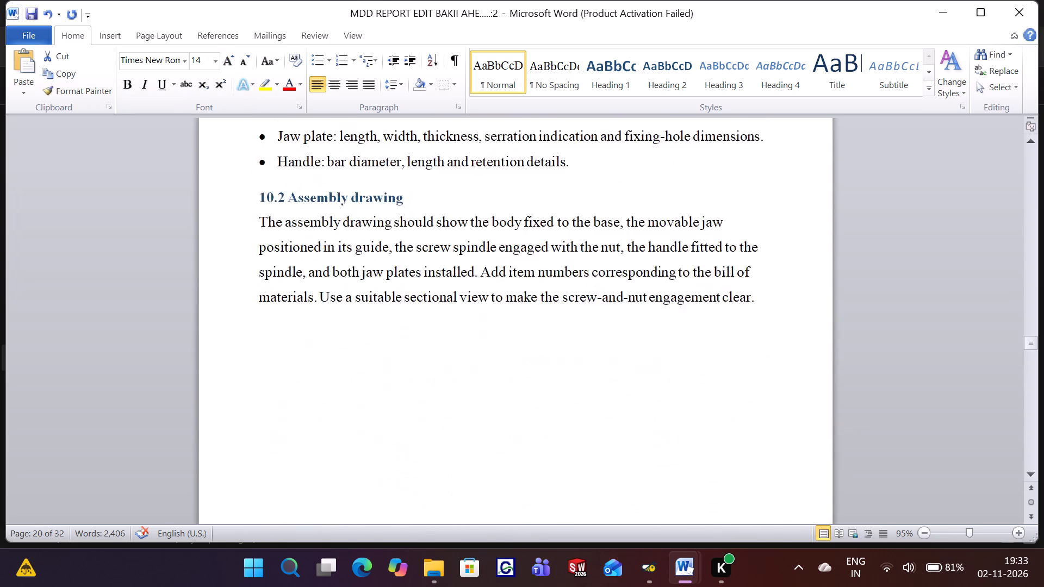
{"action": "scroll", "coordinate": [297, 227], "scroll_direction": "down", "scroll_amount": 2}
{"action": "scroll", "coordinate": [297, 227], "scroll_direction": "right", "scroll_amount": 1}
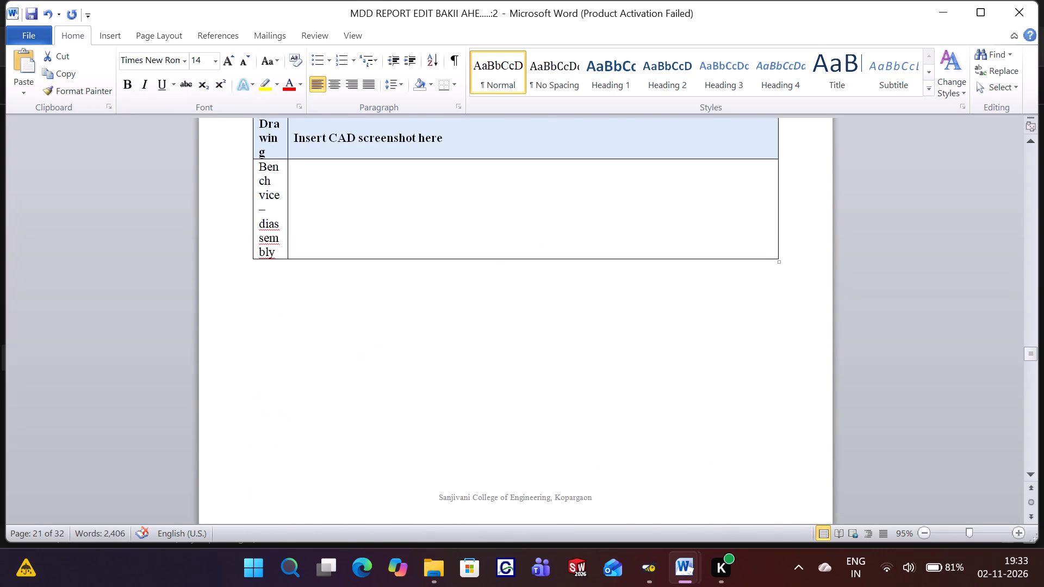
Shift the CAD drawing placeholders table into the left page margin and widen its first column so "Drawing" fits on one line.
{"action": "scroll", "coordinate": [297, 227], "scroll_direction": "up", "scroll_amount": 1}
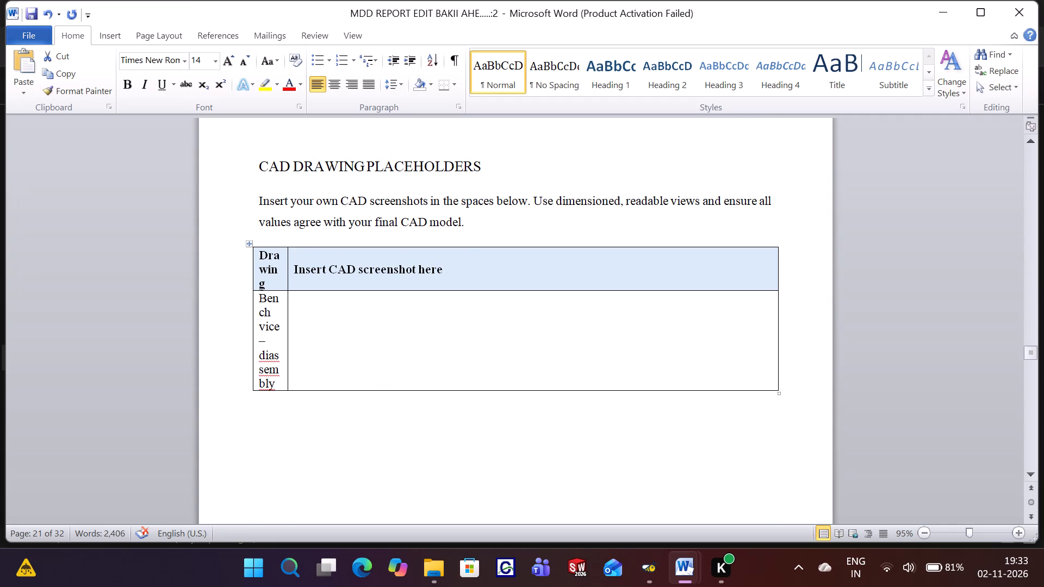
{"action": "left_click_drag", "start_coordinate": [244, 244], "coordinate": [250, 245]}
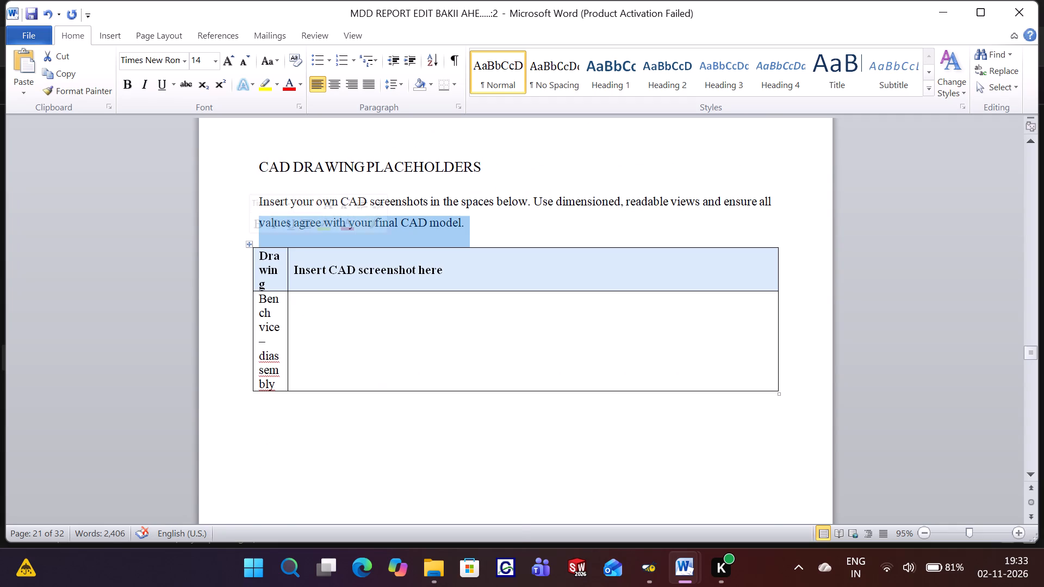
{"action": "left_click_drag", "start_coordinate": [250, 245], "coordinate": [221, 248]}
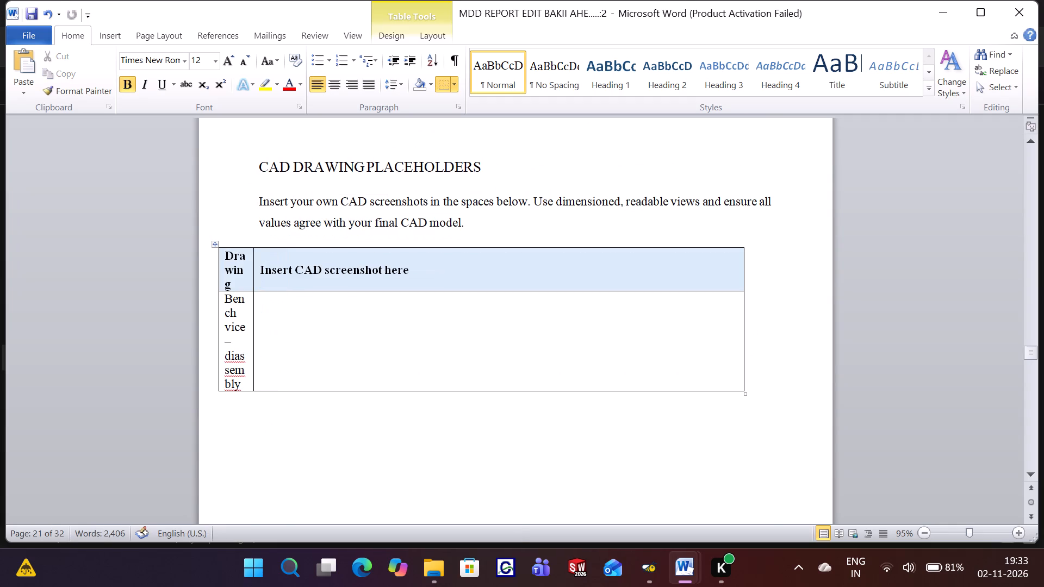
{"action": "left_click", "coordinate": [252, 311]}
{"action": "left_click_drag", "start_coordinate": [252, 311], "coordinate": [301, 315]}
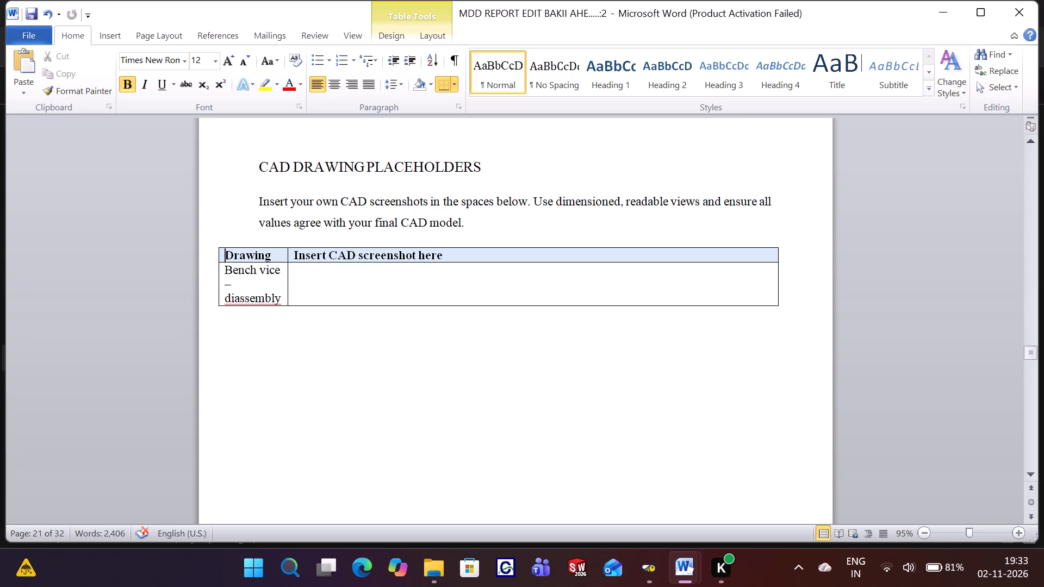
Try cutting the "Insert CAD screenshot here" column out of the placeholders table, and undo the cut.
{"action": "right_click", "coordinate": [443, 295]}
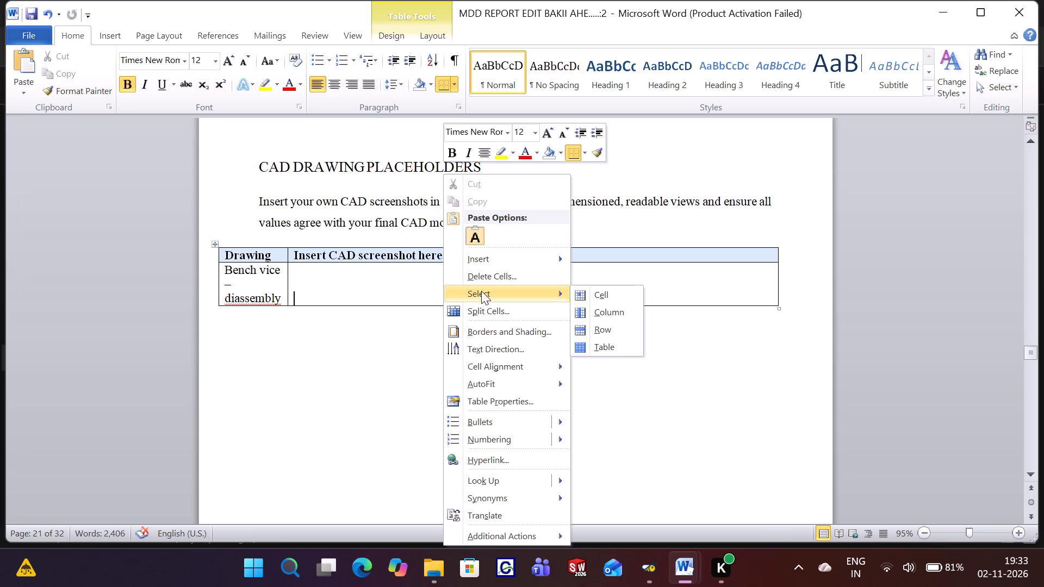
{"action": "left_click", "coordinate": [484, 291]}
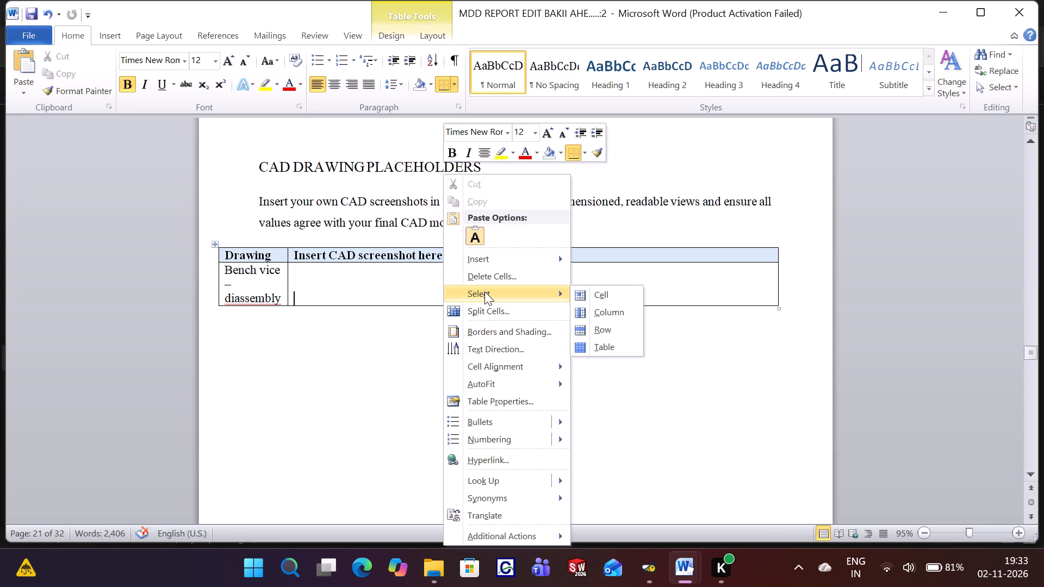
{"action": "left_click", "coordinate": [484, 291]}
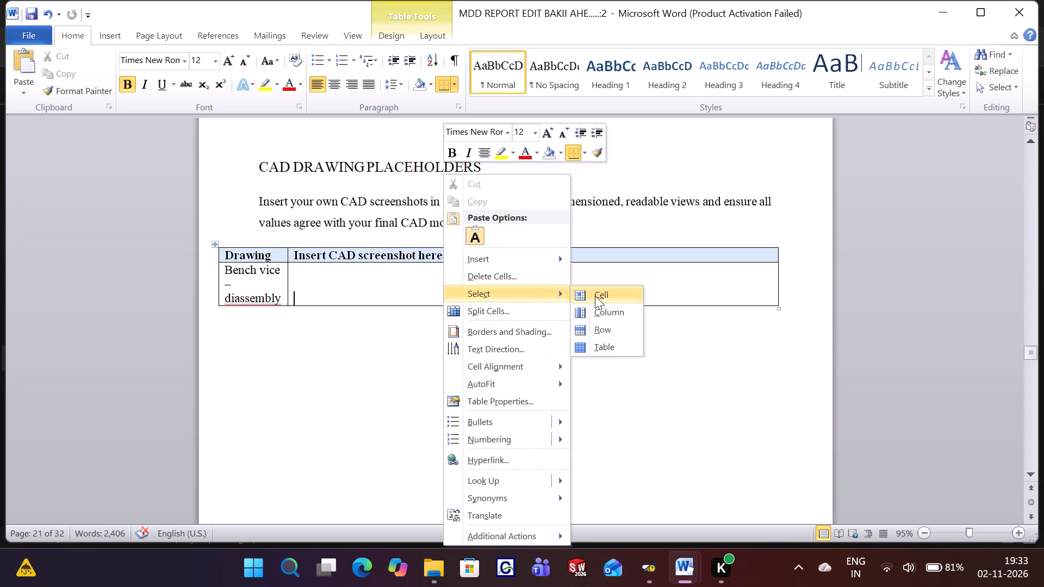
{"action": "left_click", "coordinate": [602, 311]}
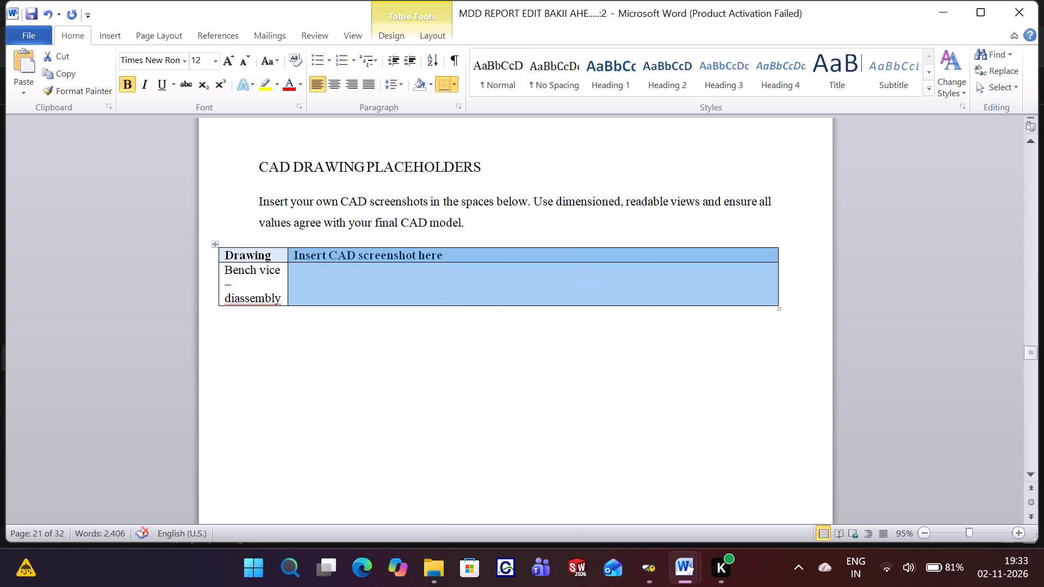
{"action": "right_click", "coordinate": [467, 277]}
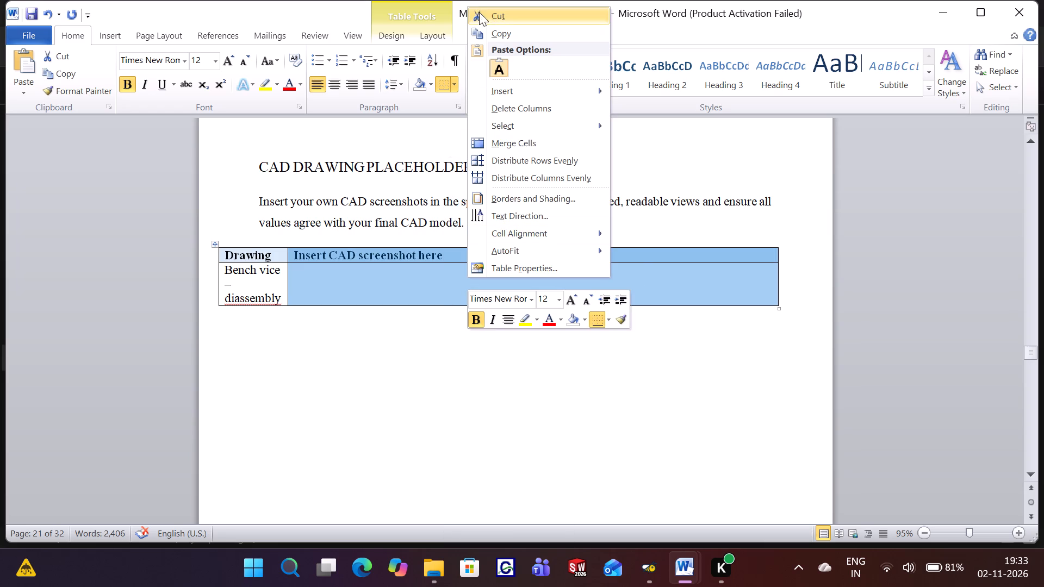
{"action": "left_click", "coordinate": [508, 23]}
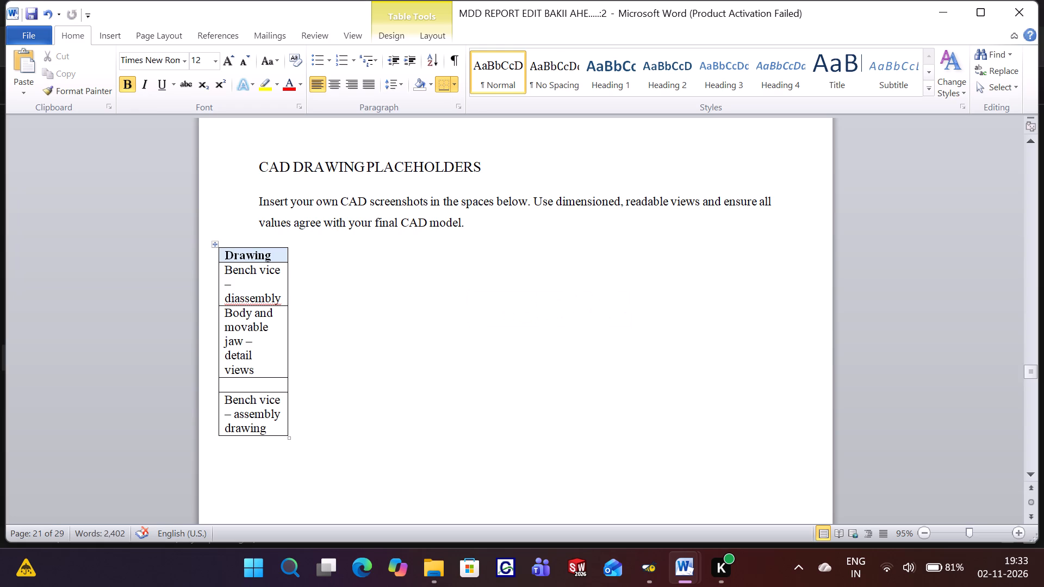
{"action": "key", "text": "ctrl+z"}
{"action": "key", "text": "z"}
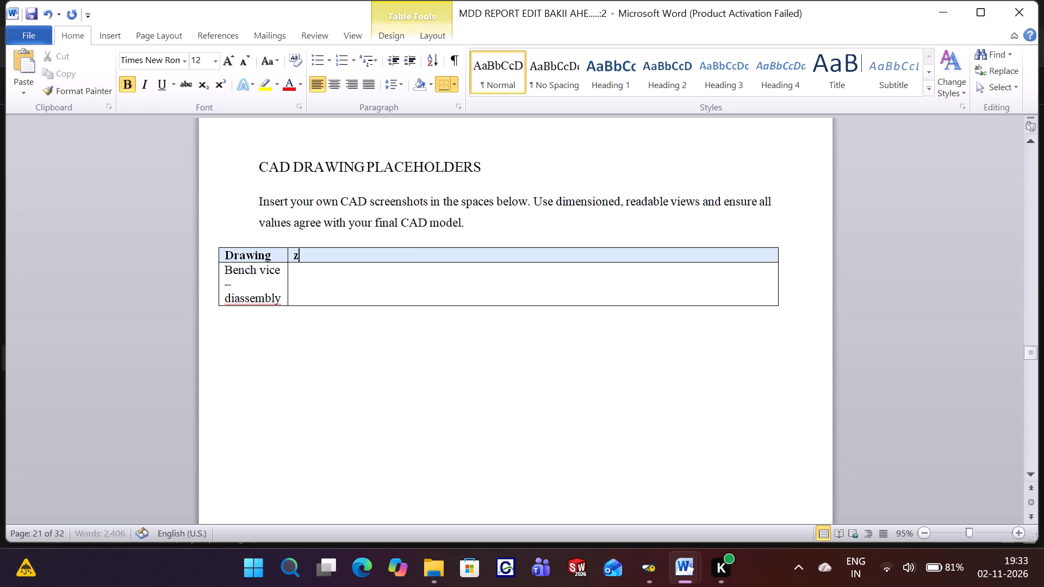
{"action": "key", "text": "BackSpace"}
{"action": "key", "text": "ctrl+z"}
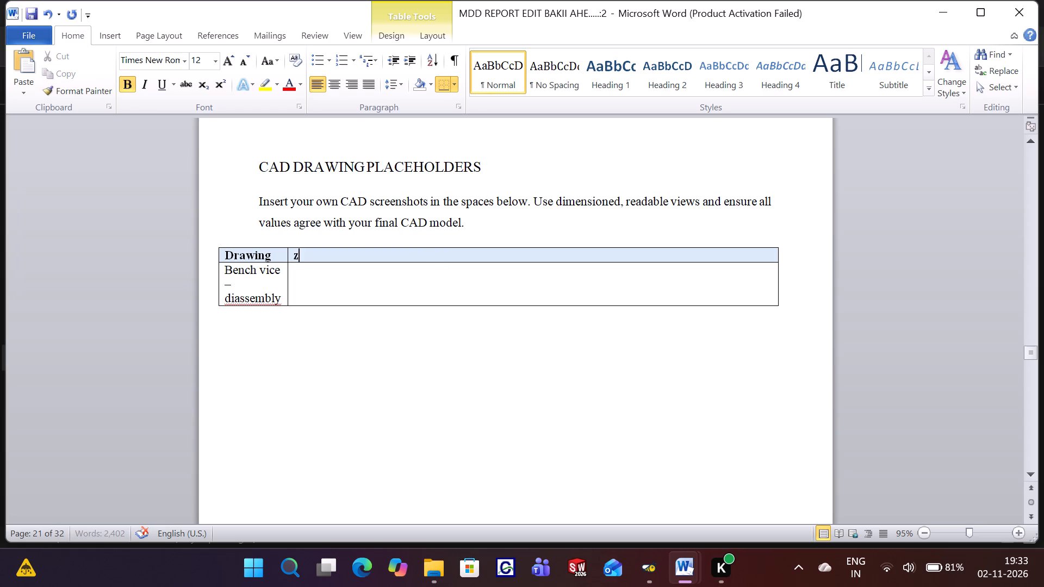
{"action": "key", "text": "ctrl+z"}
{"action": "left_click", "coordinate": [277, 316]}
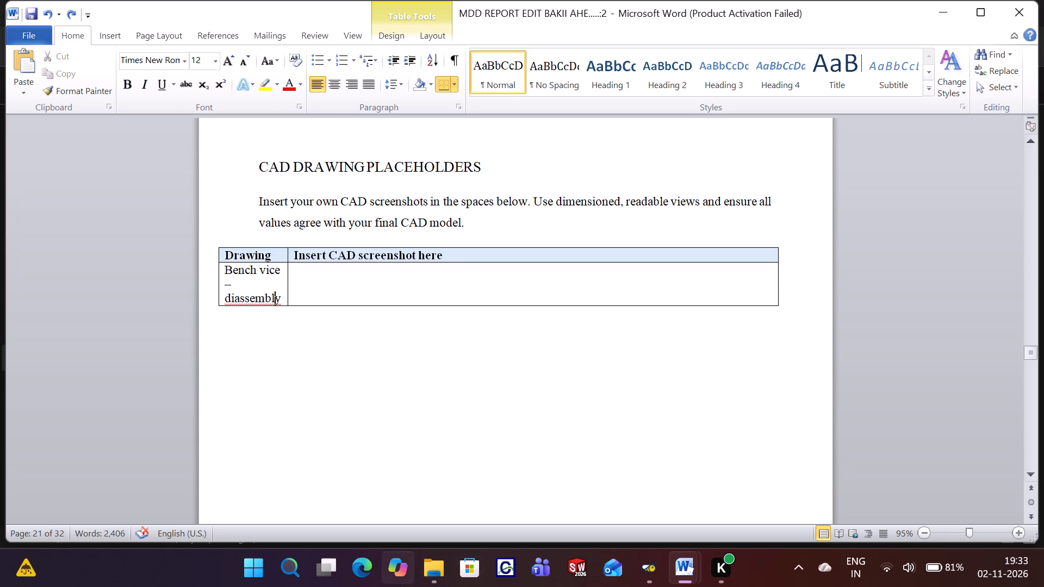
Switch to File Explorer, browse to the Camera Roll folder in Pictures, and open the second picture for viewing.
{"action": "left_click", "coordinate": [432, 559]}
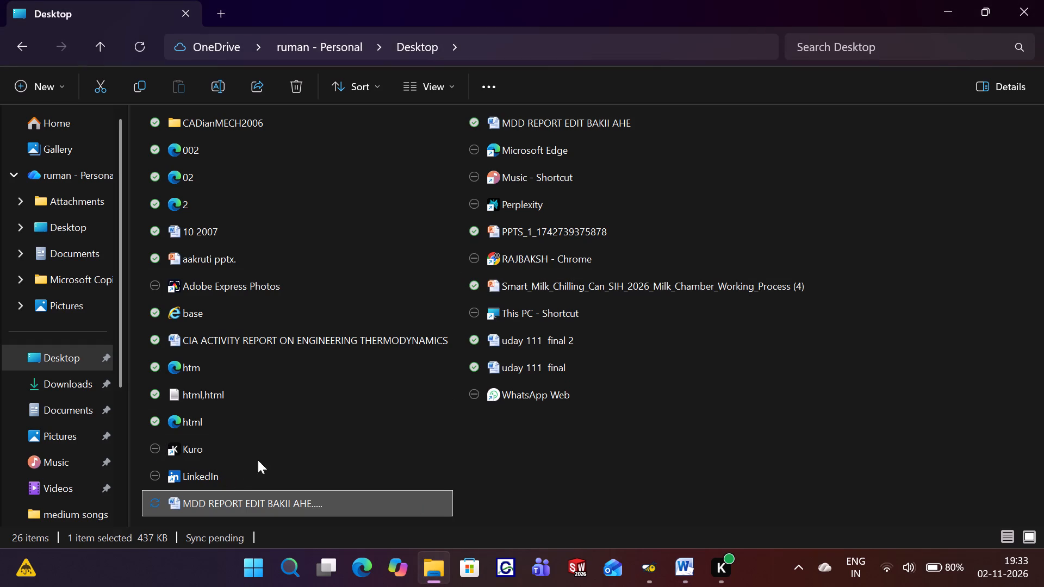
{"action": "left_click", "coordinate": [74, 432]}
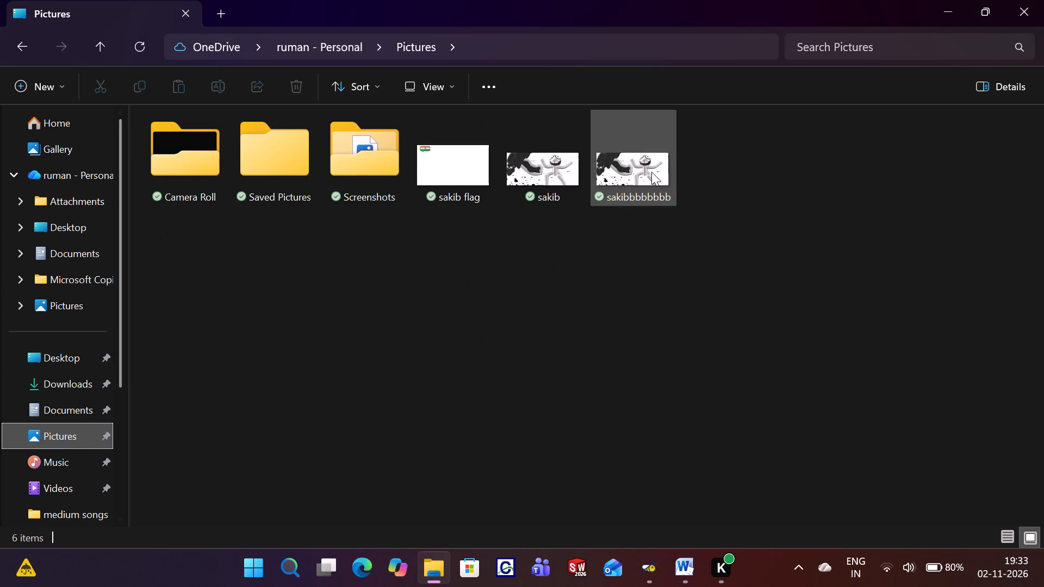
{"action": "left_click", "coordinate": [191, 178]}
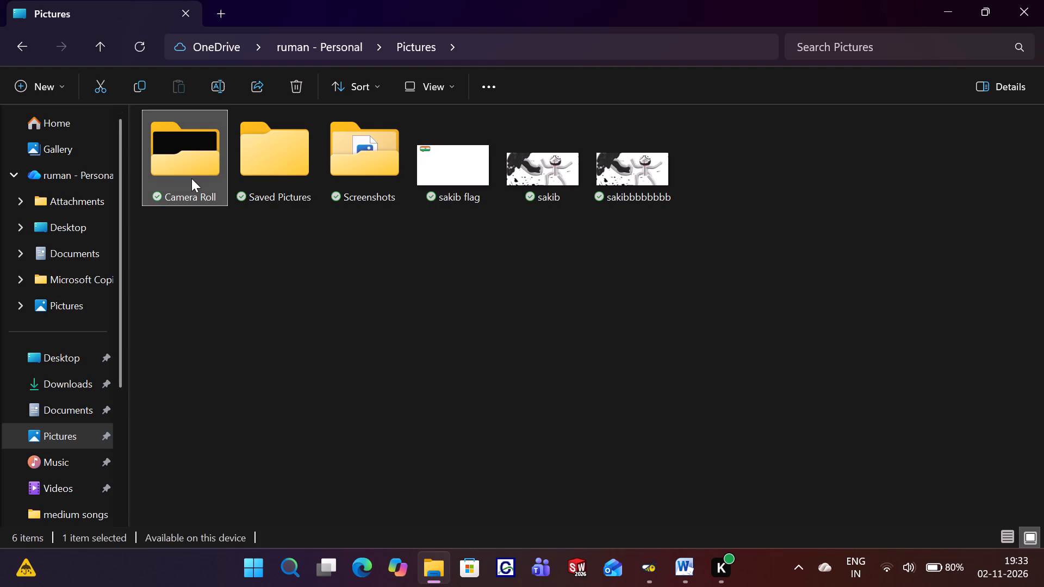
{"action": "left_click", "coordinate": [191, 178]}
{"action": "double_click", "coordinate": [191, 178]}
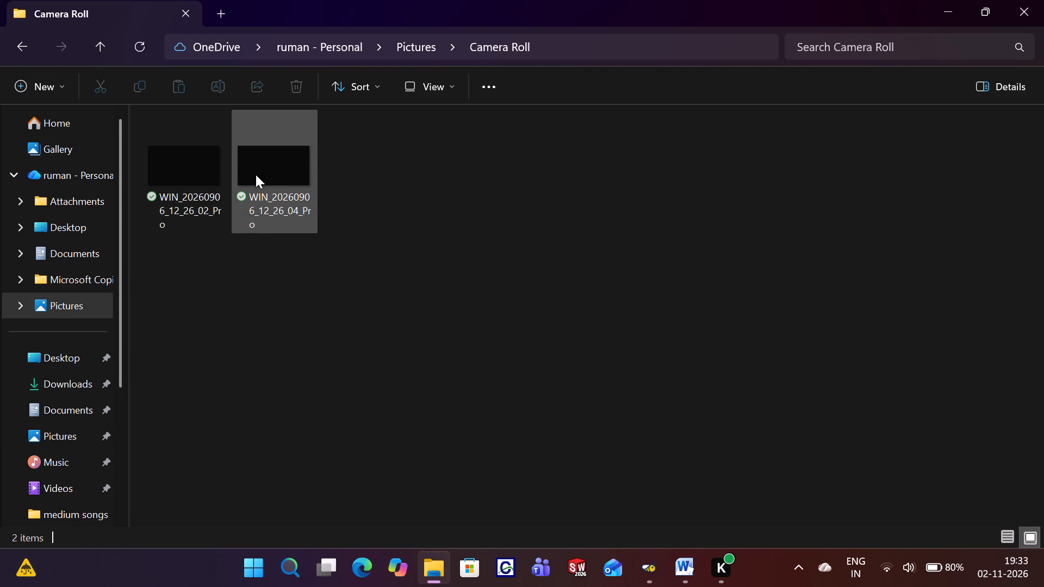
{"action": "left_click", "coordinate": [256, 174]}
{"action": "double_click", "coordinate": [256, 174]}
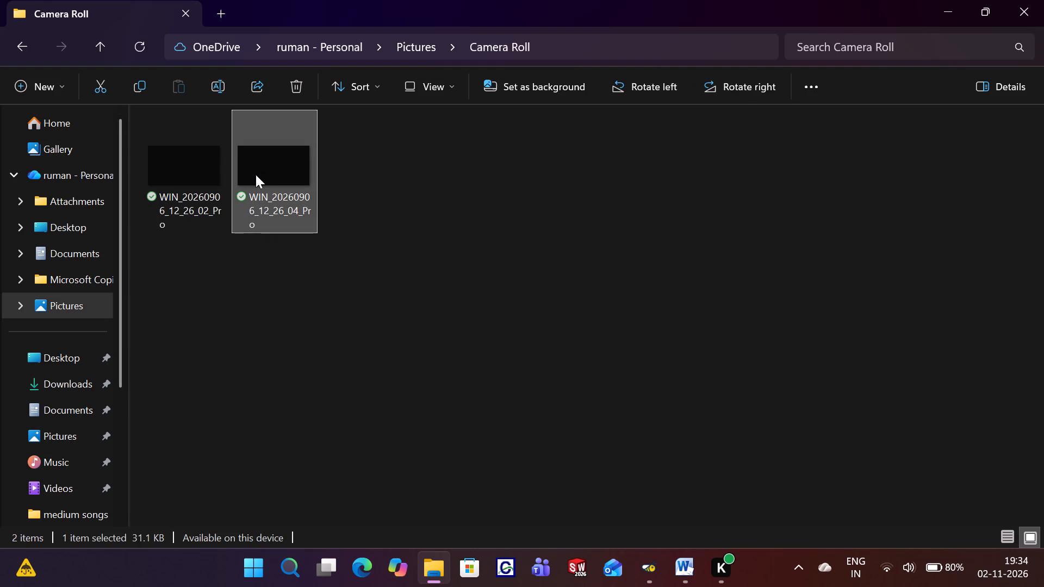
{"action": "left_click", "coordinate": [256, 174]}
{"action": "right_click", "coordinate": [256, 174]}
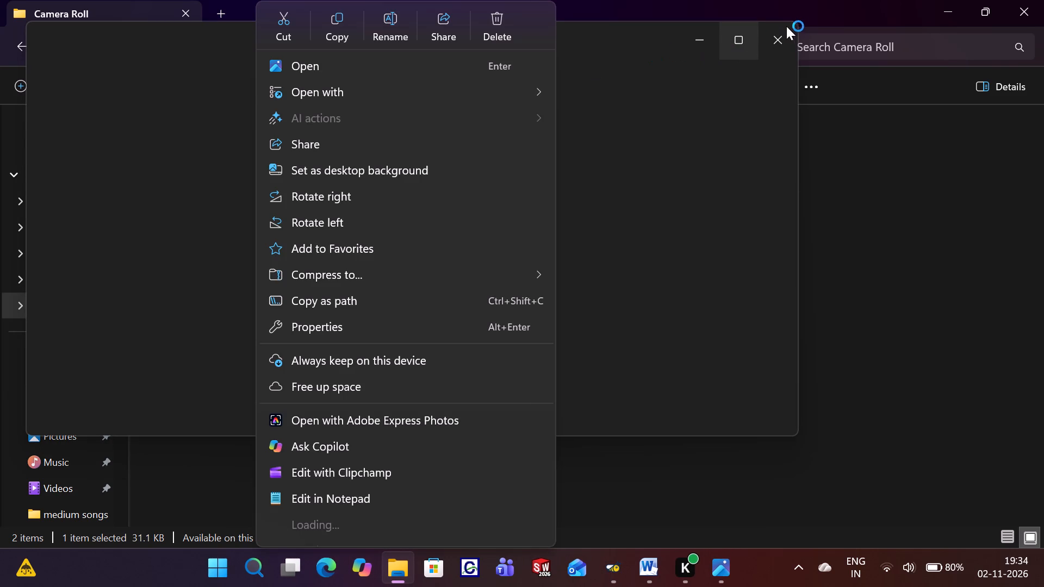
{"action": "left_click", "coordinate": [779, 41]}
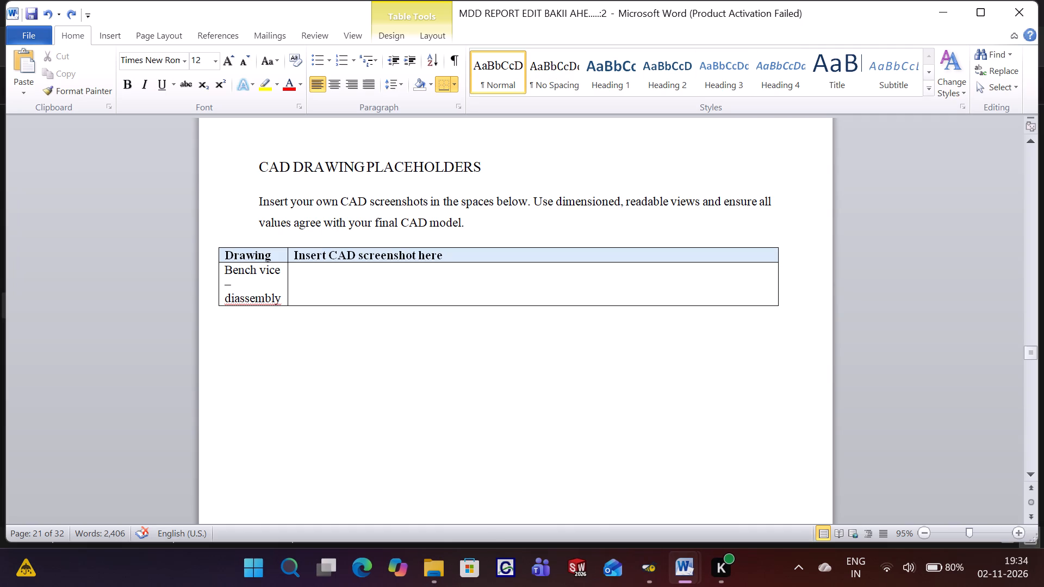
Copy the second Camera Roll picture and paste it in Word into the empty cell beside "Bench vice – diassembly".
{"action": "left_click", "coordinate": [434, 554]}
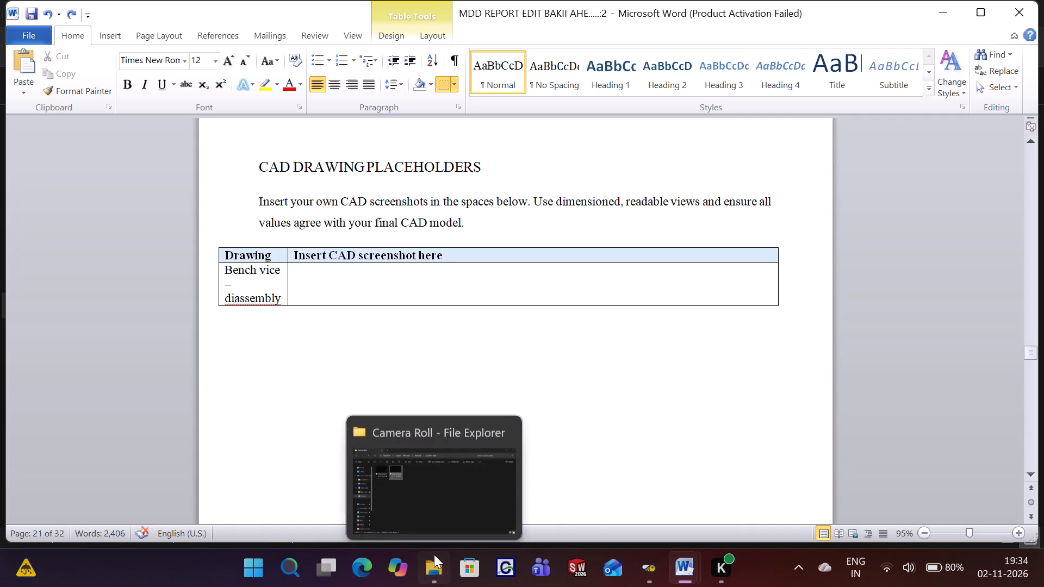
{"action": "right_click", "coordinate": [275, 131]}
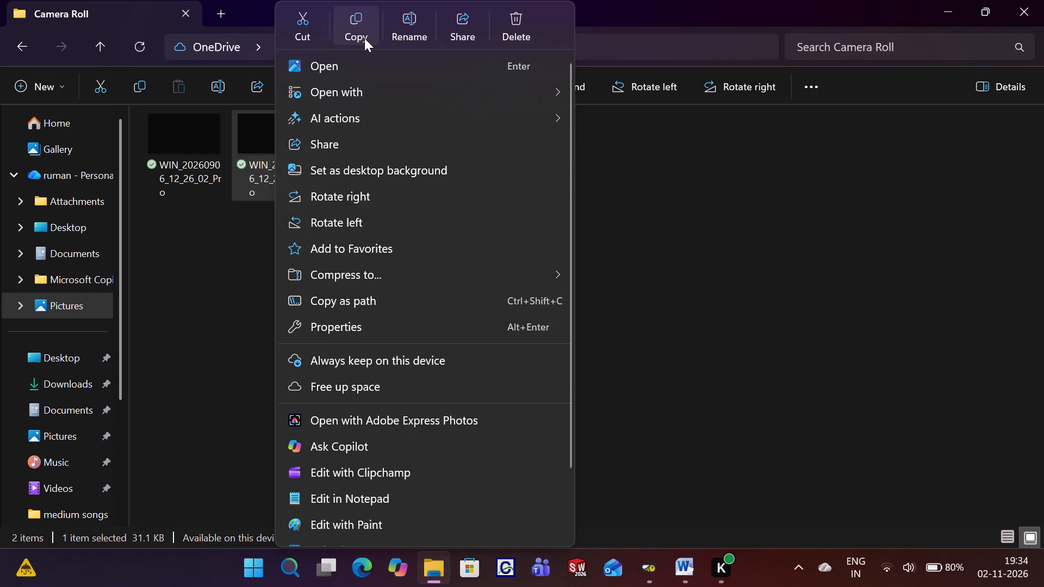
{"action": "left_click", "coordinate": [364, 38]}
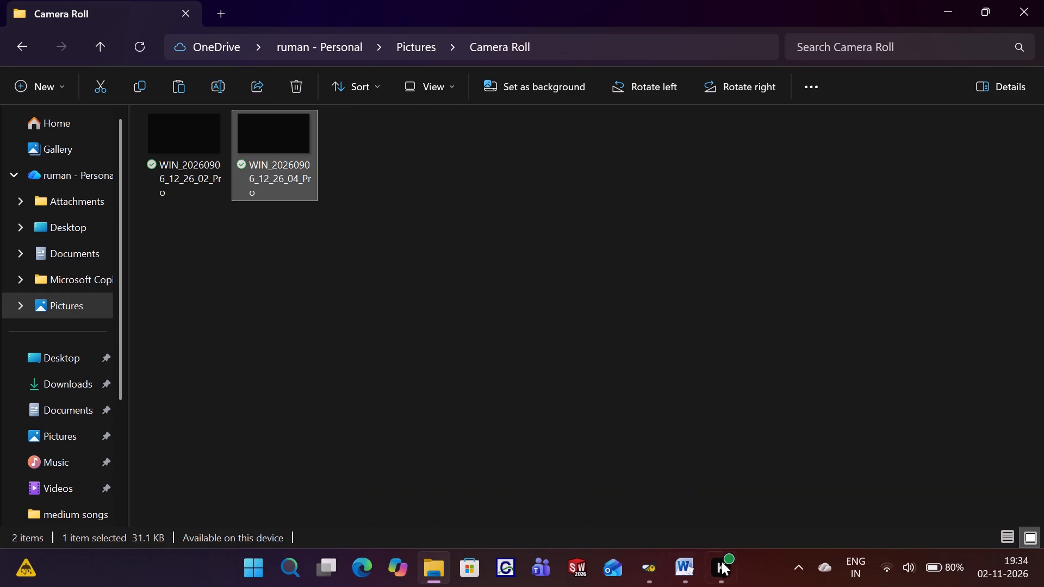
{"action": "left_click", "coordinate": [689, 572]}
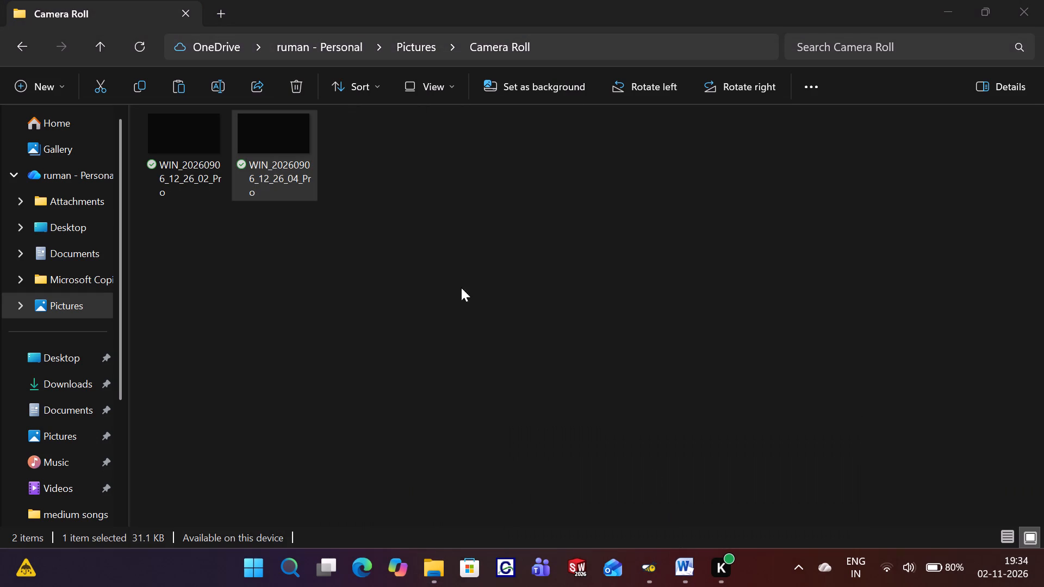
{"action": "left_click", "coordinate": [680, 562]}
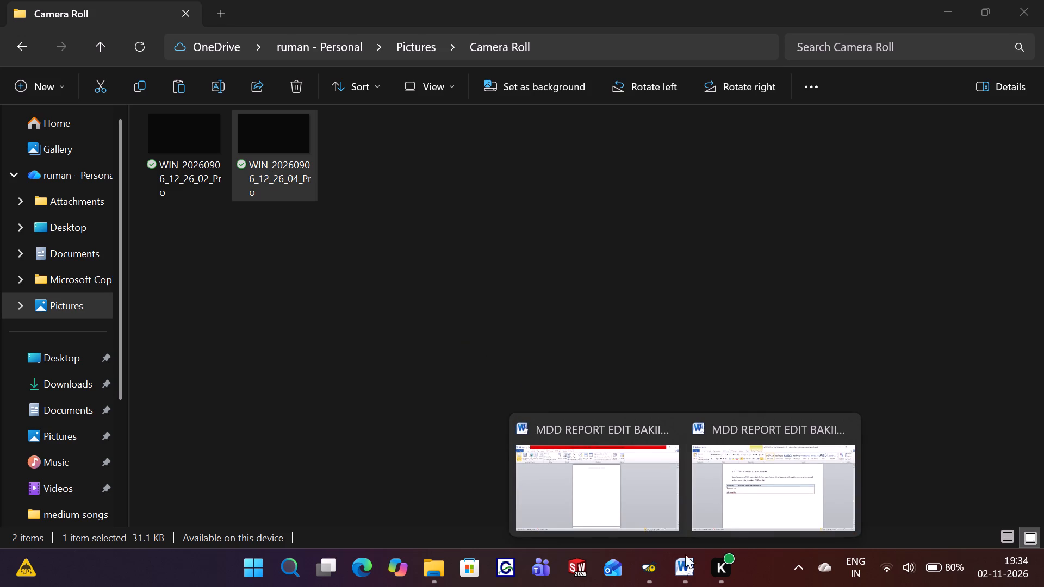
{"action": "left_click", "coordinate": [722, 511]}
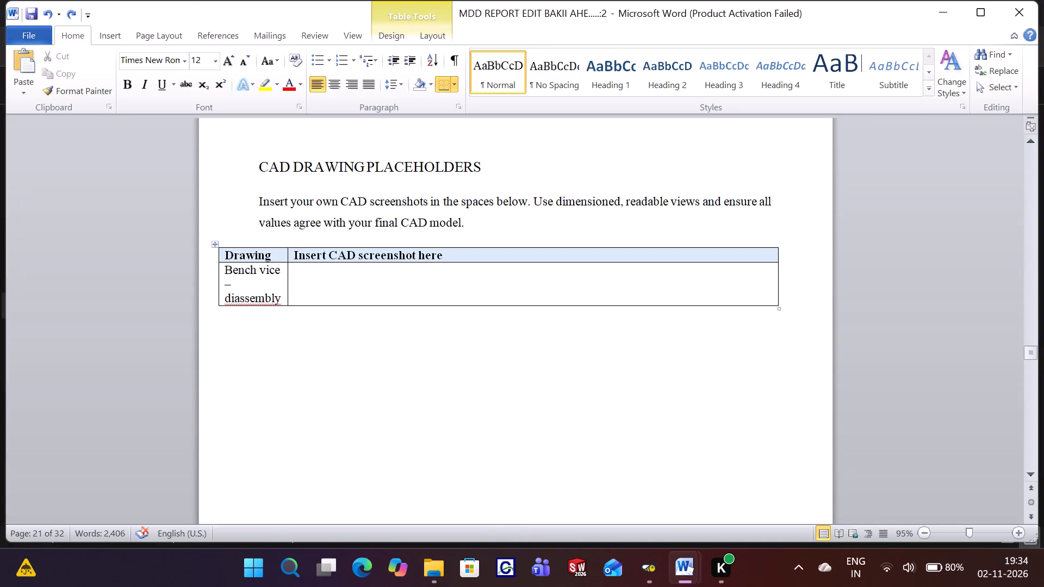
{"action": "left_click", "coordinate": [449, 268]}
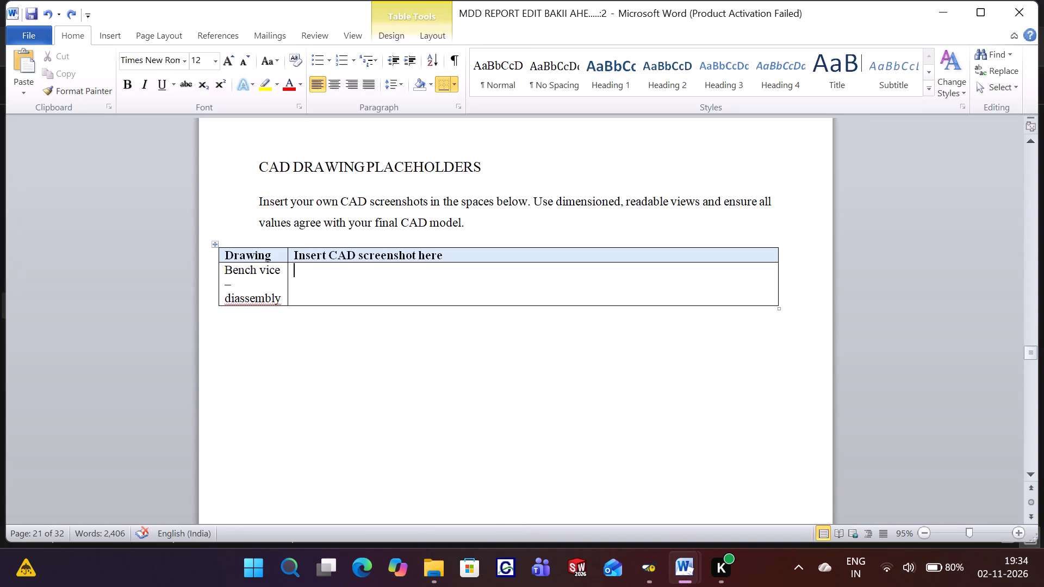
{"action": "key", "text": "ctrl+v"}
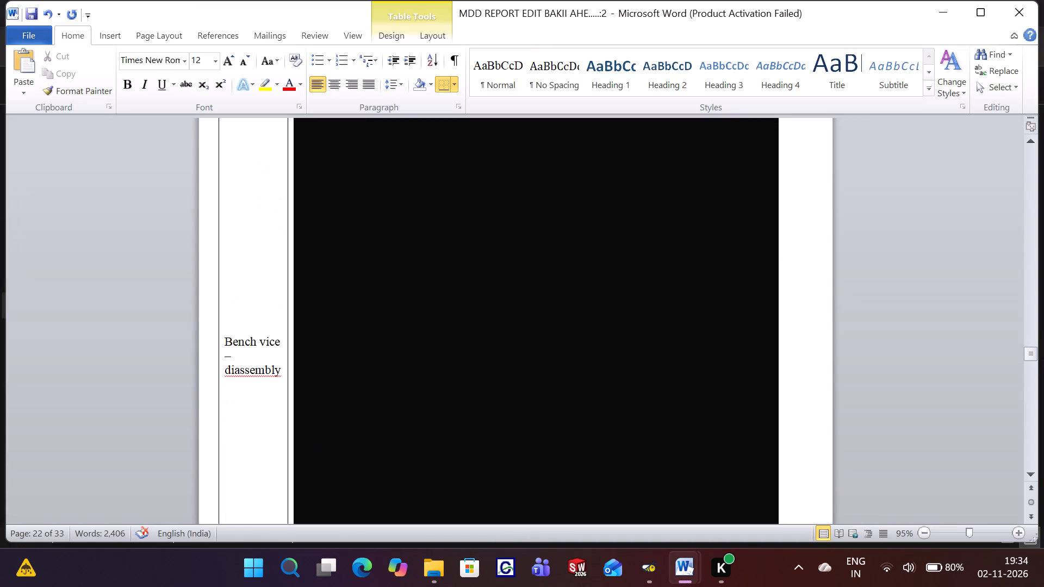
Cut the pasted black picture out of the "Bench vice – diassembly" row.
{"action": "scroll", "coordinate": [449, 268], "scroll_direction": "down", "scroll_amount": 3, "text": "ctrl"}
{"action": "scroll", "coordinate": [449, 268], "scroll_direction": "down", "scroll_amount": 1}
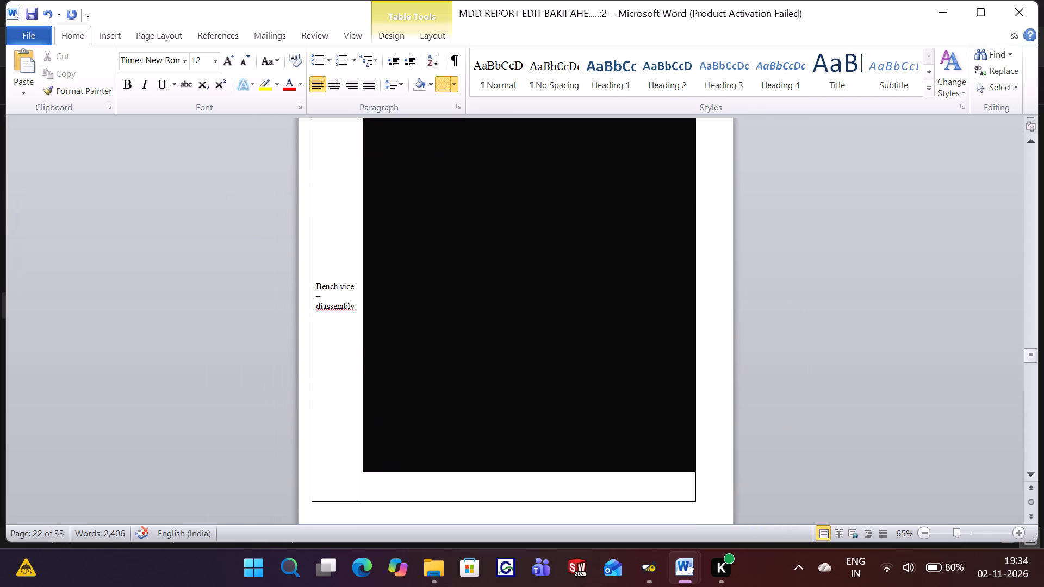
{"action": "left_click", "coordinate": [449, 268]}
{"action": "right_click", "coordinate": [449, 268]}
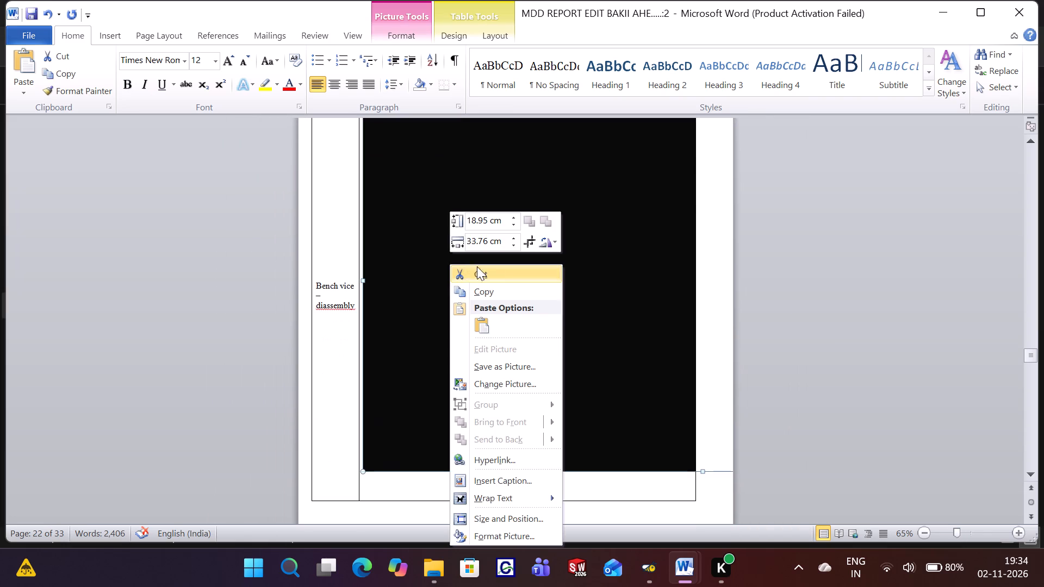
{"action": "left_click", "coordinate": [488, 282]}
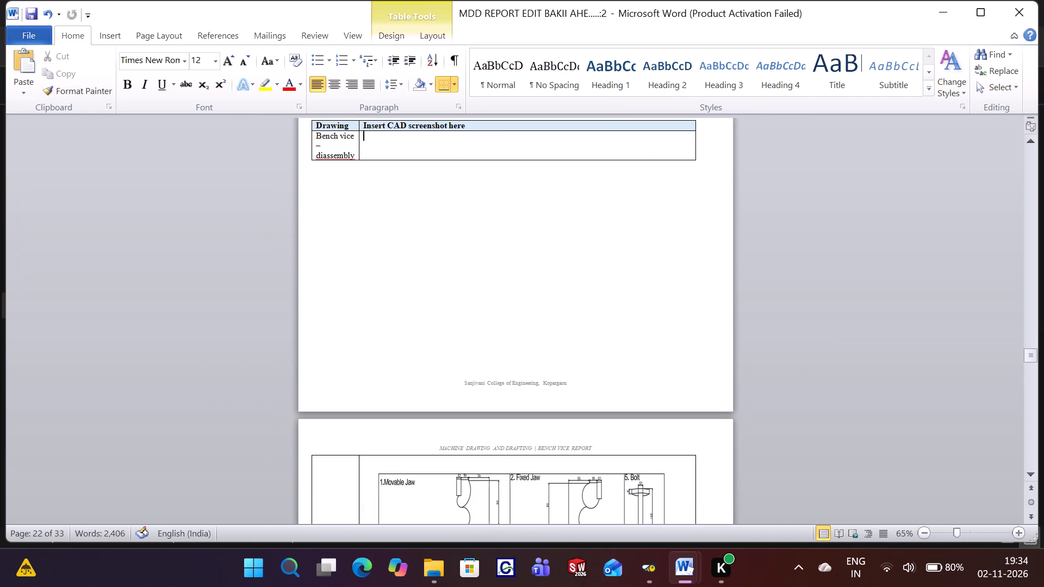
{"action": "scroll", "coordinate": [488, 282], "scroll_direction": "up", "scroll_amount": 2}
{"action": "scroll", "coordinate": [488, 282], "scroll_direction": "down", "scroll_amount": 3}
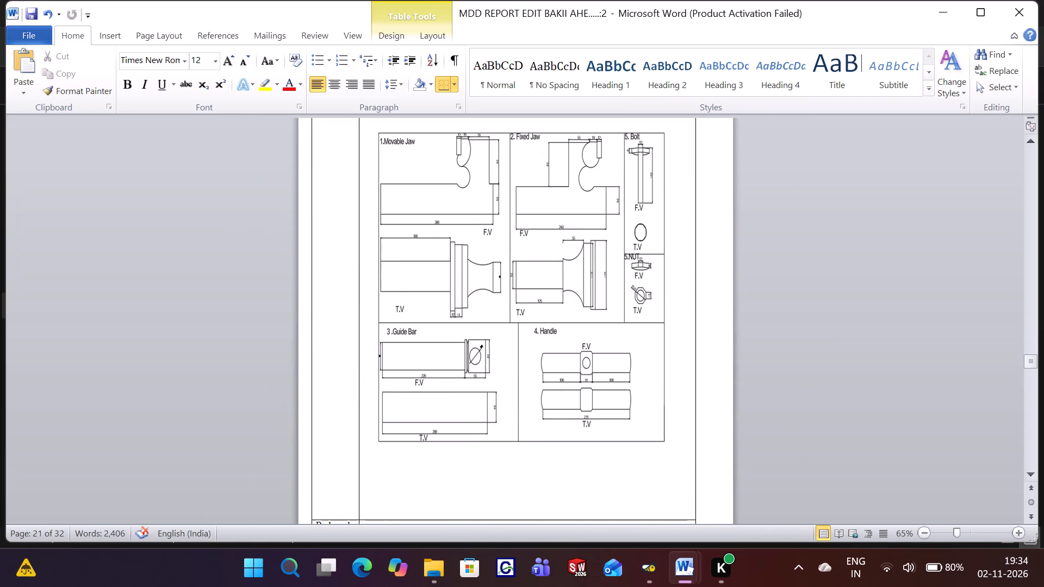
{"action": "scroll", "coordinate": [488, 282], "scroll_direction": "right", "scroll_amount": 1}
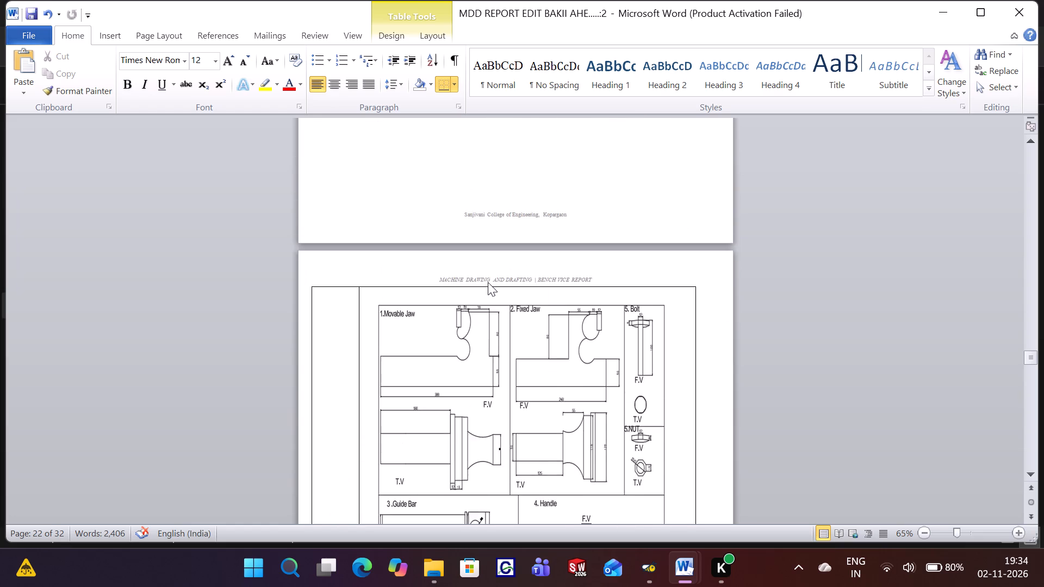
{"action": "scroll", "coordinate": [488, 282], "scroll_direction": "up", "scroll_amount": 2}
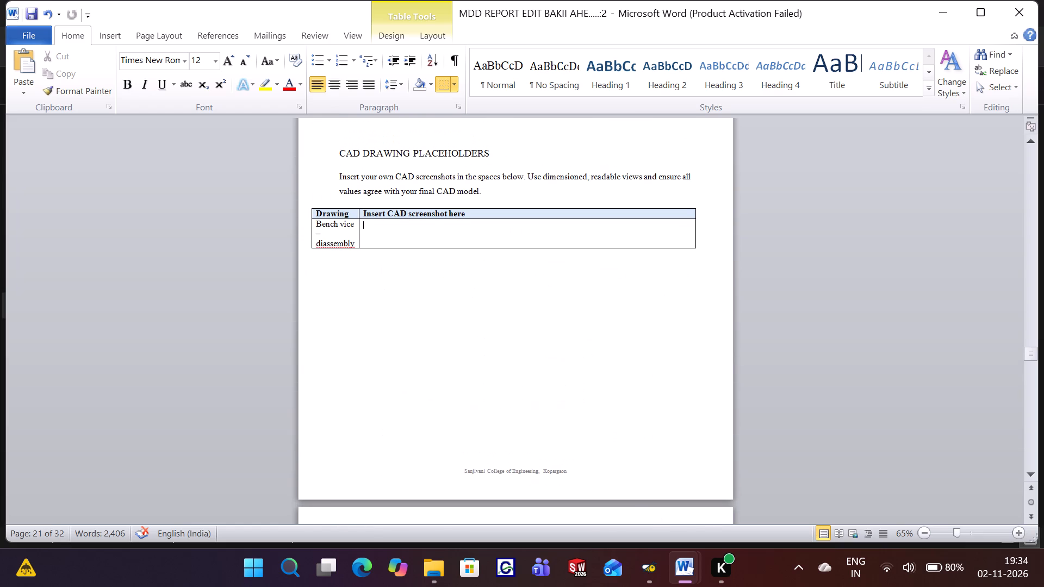
Delete the empty lines above the "CAD DRAWING PLACEHOLDERS" heading, keeping one blank line between the page header and the heading.
{"action": "left_click", "coordinate": [335, 148]}
{"action": "scroll", "coordinate": [335, 148], "scroll_direction": "up", "scroll_amount": 3}
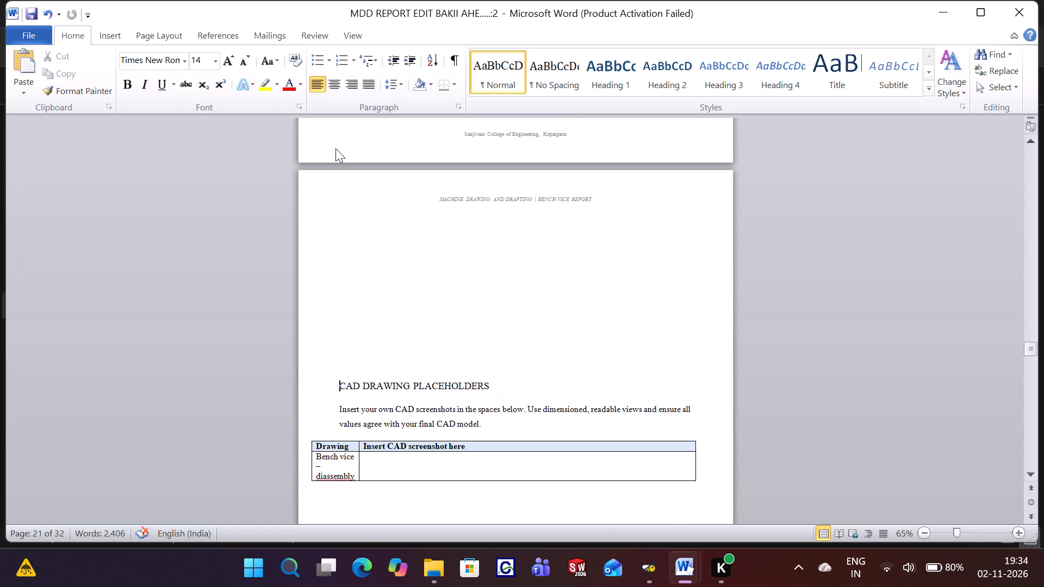
{"action": "key", "text": "BackSpace"}
{"action": "key", "text": "BackSpace"}
{"action": "key", "text": "BackSpace"}
{"action": "key", "text": "BackSpace"}
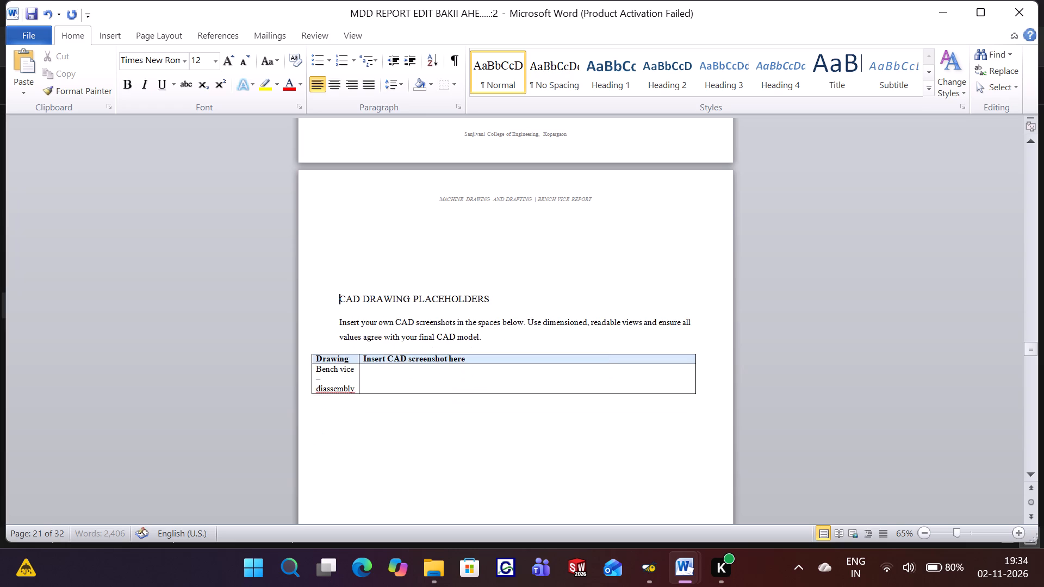
{"action": "key", "text": "BackSpace"}
{"action": "key", "text": "BackSpace"}
{"action": "key", "text": "BackSpace"}
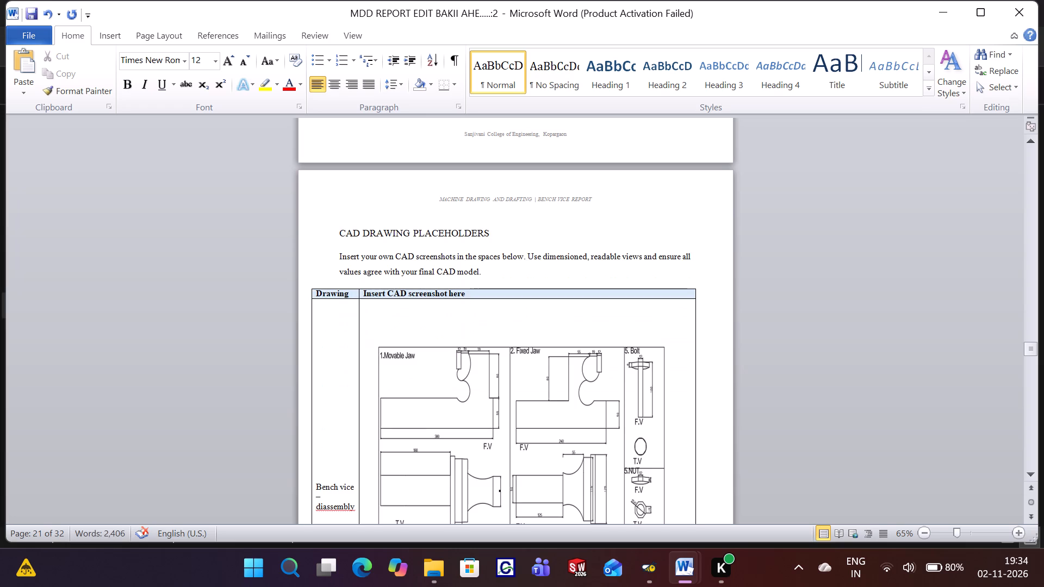
{"action": "left_click", "coordinate": [336, 235]}
{"action": "key", "text": "BackSpace"}
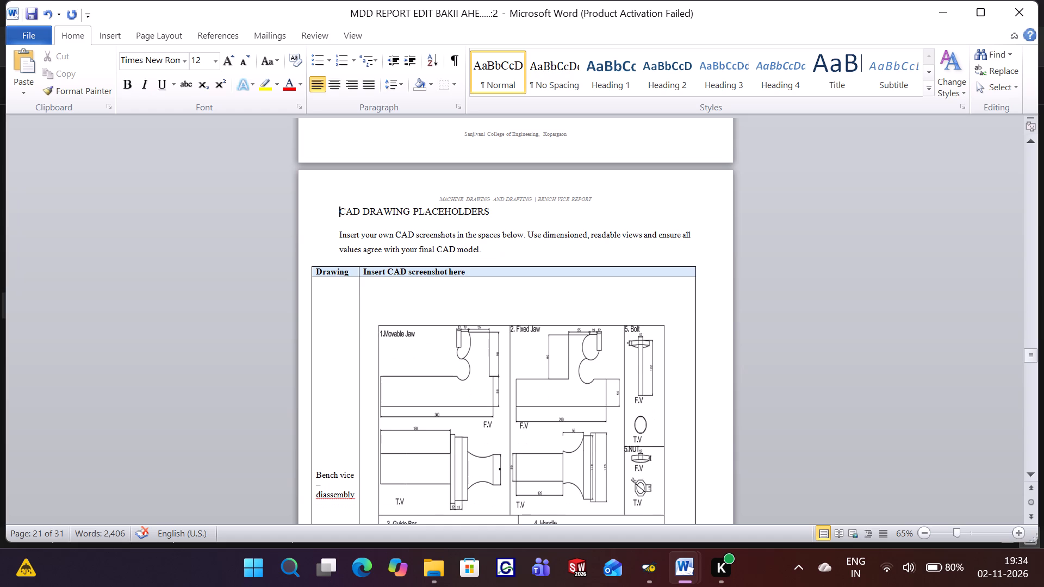
{"action": "key", "text": "Return"}
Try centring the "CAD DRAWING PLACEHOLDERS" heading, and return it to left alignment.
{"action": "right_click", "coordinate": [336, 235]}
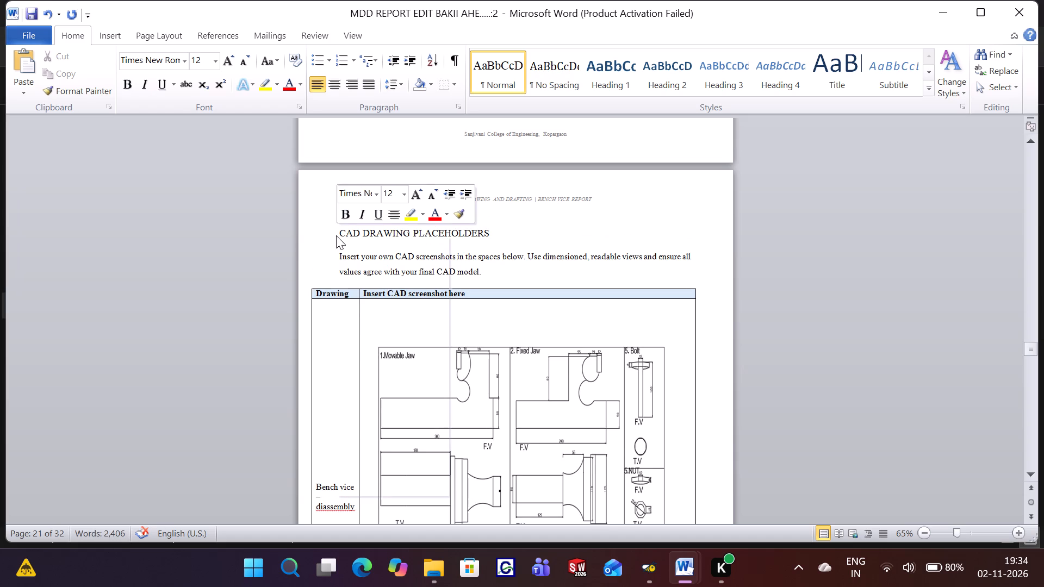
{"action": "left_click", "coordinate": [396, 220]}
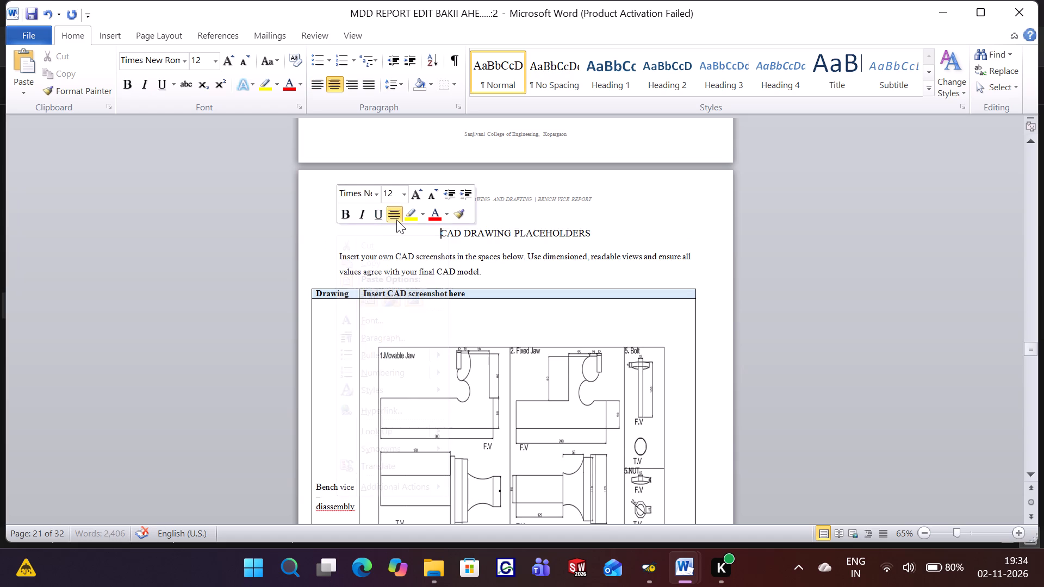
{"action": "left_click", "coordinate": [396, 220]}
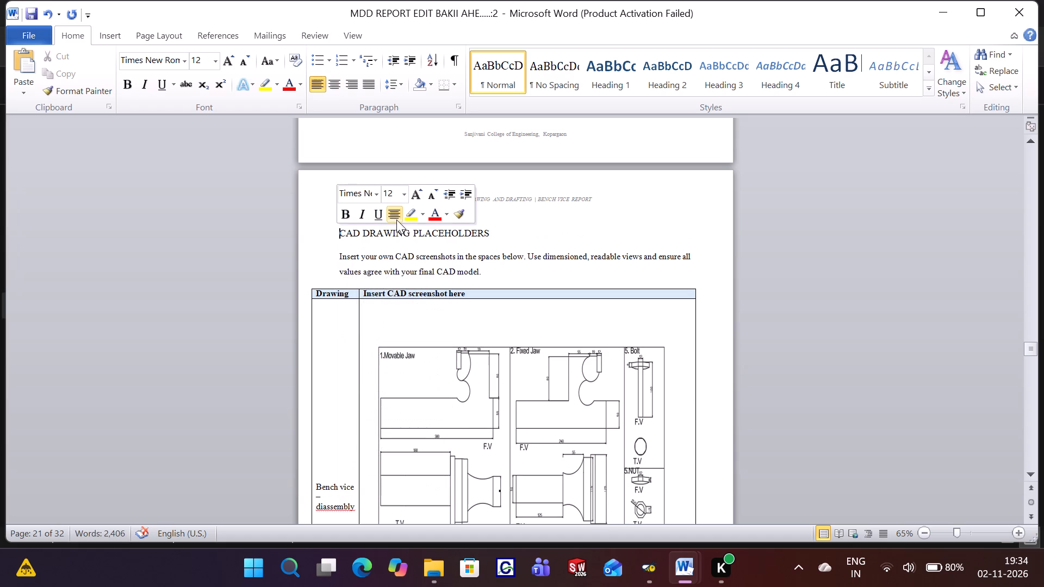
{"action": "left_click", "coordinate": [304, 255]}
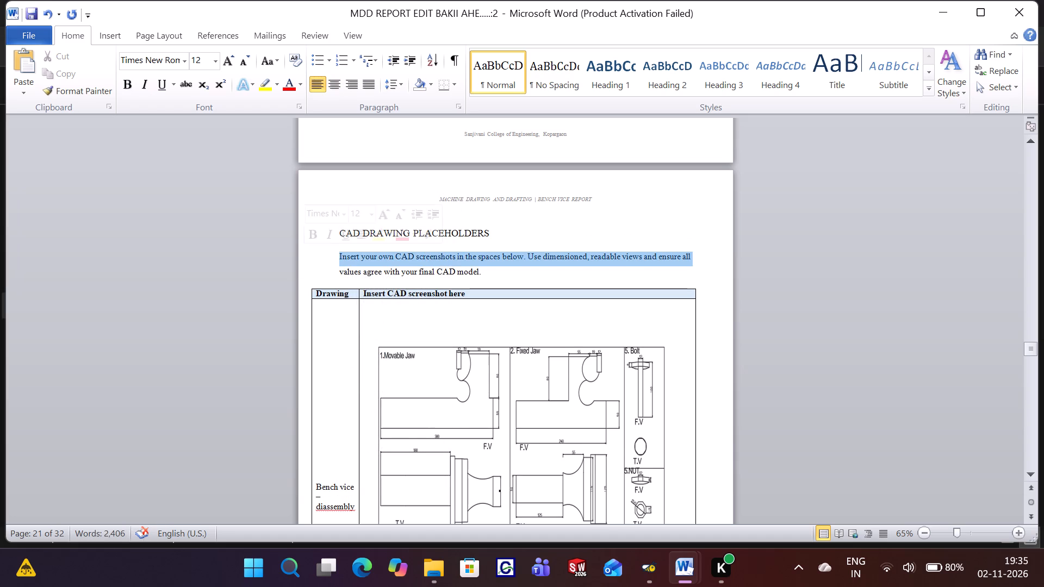
Examine the CAD placeholders table from the disassembly row to the assembly drawing row, checking for empty space and blank pages.
{"action": "scroll", "coordinate": [304, 255], "scroll_direction": "down", "scroll_amount": 5}
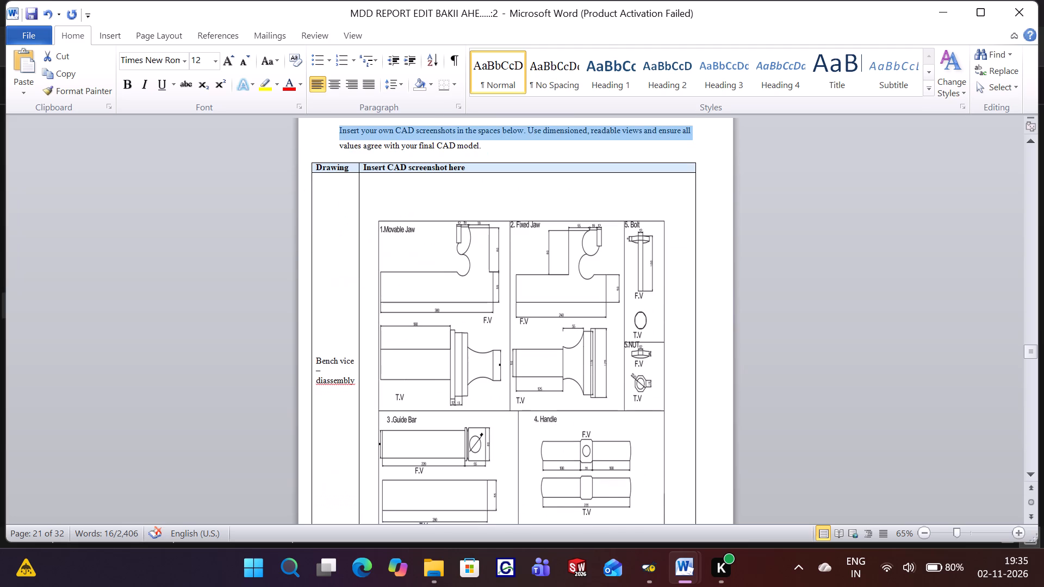
{"action": "scroll", "coordinate": [304, 255], "scroll_direction": "down", "scroll_amount": 6}
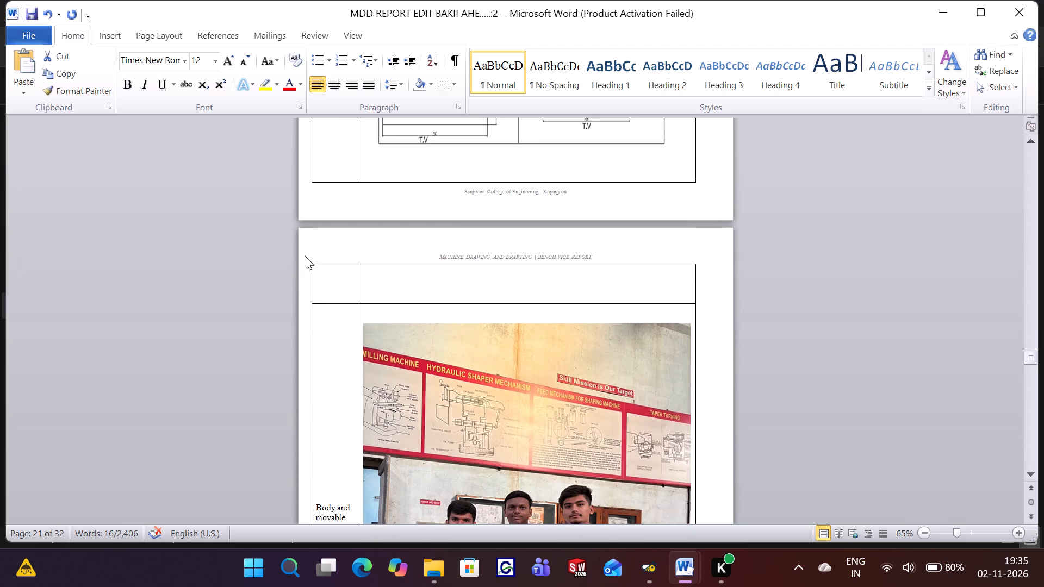
{"action": "scroll", "coordinate": [304, 255], "scroll_direction": "down", "scroll_amount": 4}
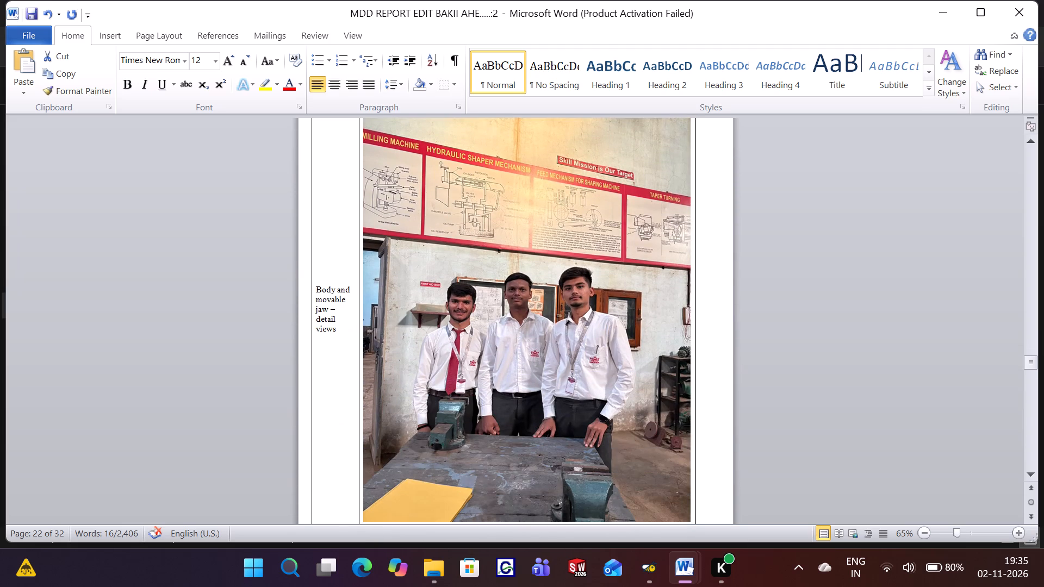
{"action": "scroll", "coordinate": [304, 255], "scroll_direction": "down", "scroll_amount": 2}
{"action": "scroll", "coordinate": [304, 255], "scroll_direction": "up", "scroll_amount": 1, "text": "ctrl"}
{"action": "scroll", "coordinate": [304, 255], "scroll_direction": "down", "scroll_amount": 1, "text": "ctrl"}
{"action": "scroll", "coordinate": [304, 255], "scroll_direction": "up", "scroll_amount": 1, "text": "ctrl"}
{"action": "scroll", "coordinate": [304, 255], "scroll_direction": "down", "scroll_amount": 1, "text": "ctrl"}
{"action": "scroll", "coordinate": [304, 255], "scroll_direction": "up", "scroll_amount": 1, "text": "ctrl"}
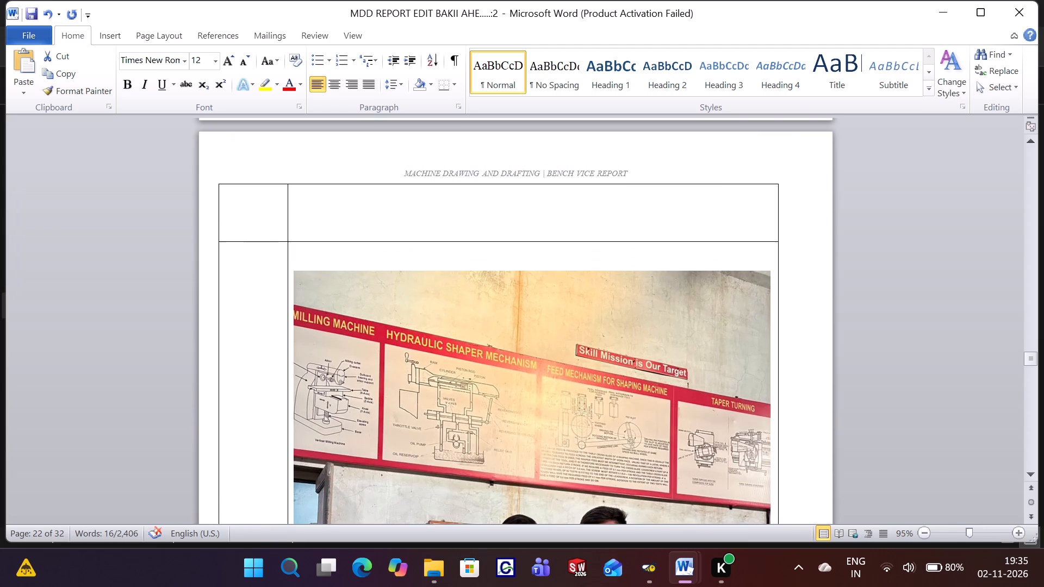
{"action": "scroll", "coordinate": [304, 255], "scroll_direction": "down", "scroll_amount": 2}
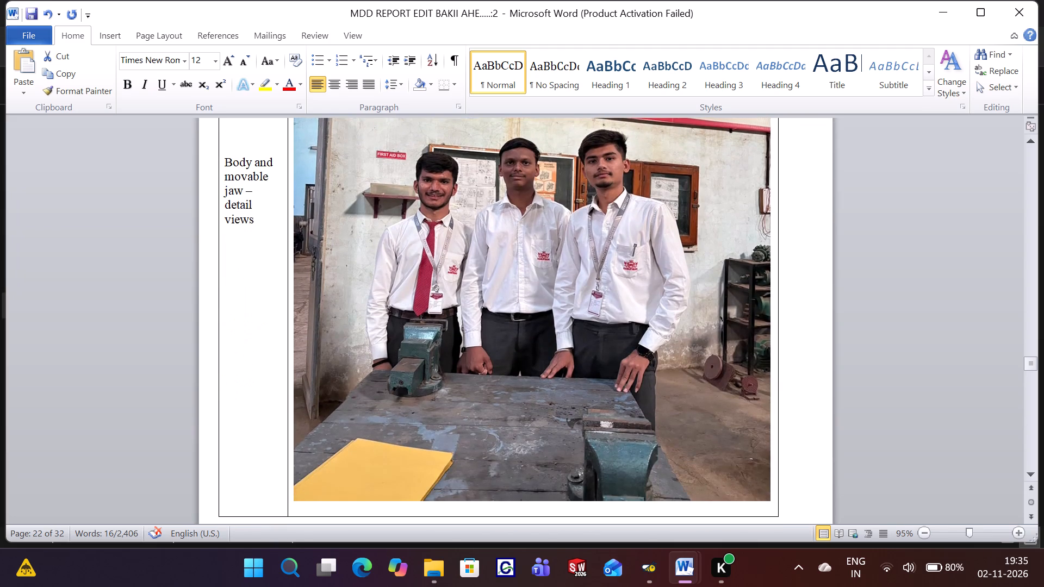
{"action": "scroll", "coordinate": [304, 255], "scroll_direction": "down", "scroll_amount": 1}
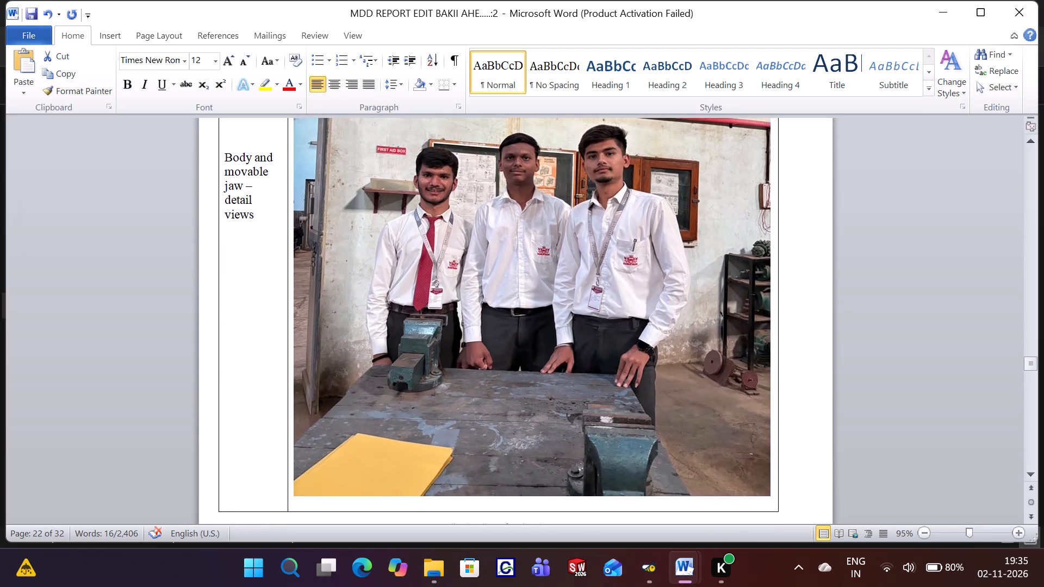
{"action": "scroll", "coordinate": [304, 255], "scroll_direction": "down", "scroll_amount": 3}
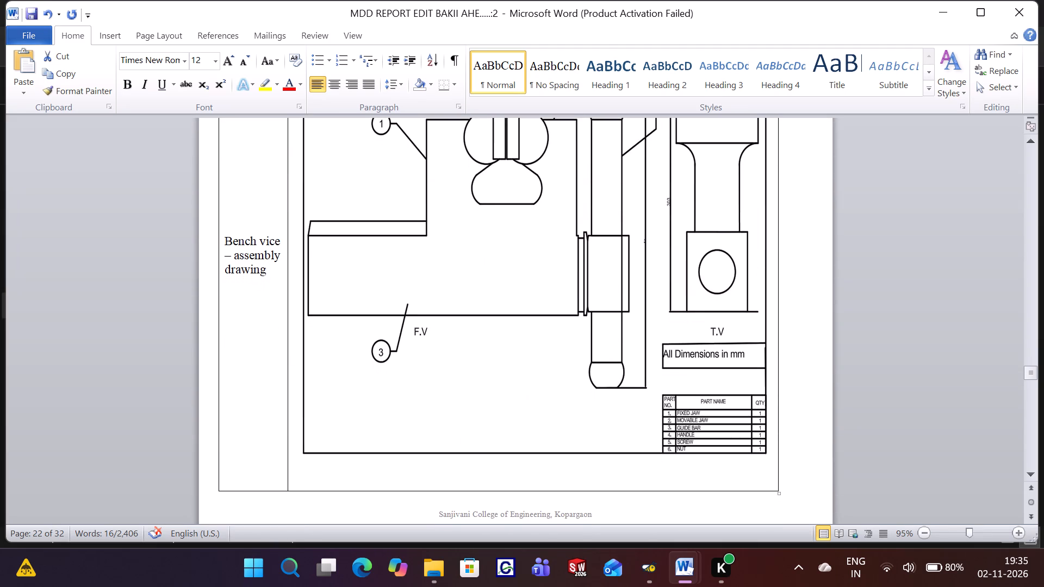
{"action": "scroll", "coordinate": [304, 255], "scroll_direction": "down", "scroll_amount": 2}
{"action": "scroll", "coordinate": [304, 255], "scroll_direction": "up", "scroll_amount": 1}
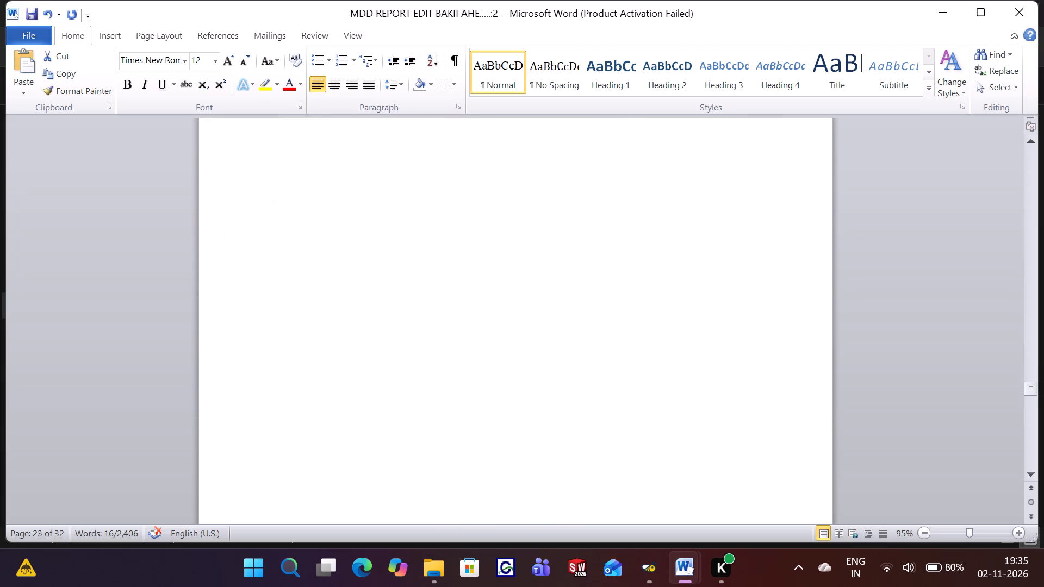
{"action": "scroll", "coordinate": [304, 255], "scroll_direction": "up", "scroll_amount": 1}
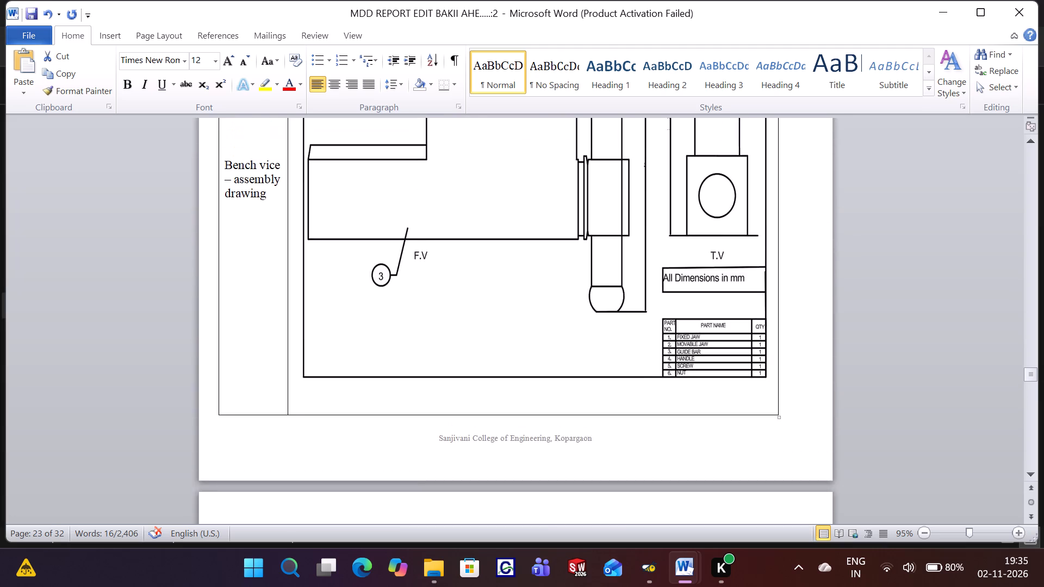
{"action": "scroll", "coordinate": [304, 255], "scroll_direction": "up", "scroll_amount": 2}
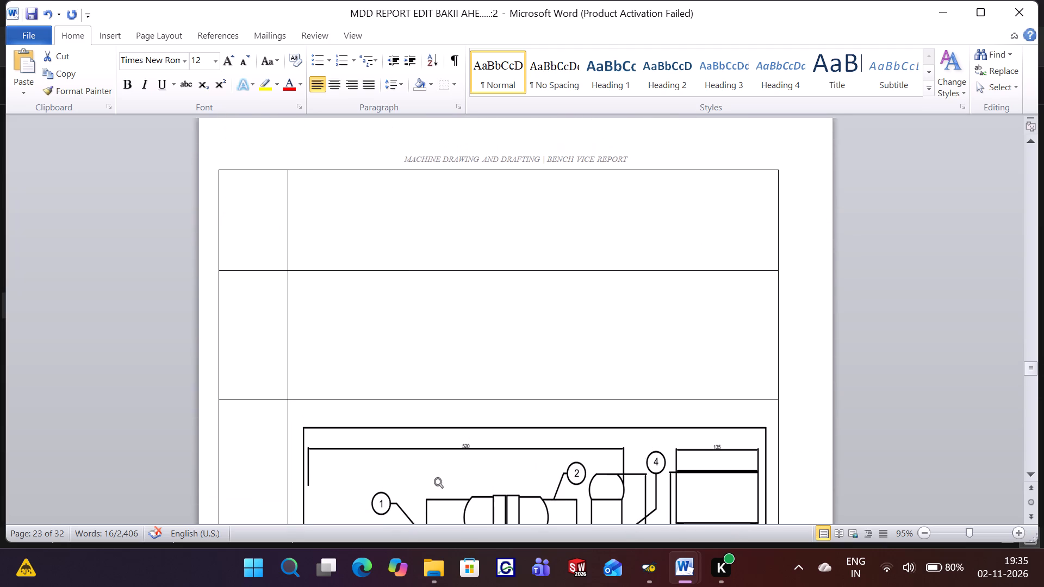
{"action": "scroll", "coordinate": [304, 255], "scroll_direction": "up", "scroll_amount": 1}
{"action": "scroll", "coordinate": [303, 261], "scroll_direction": "down", "scroll_amount": 2}
Delete the picture cell of the "Body and movable jaw – detail views" row from the blank part continuing overleaf, shifting cells left.
{"action": "left_click", "coordinate": [303, 261]}
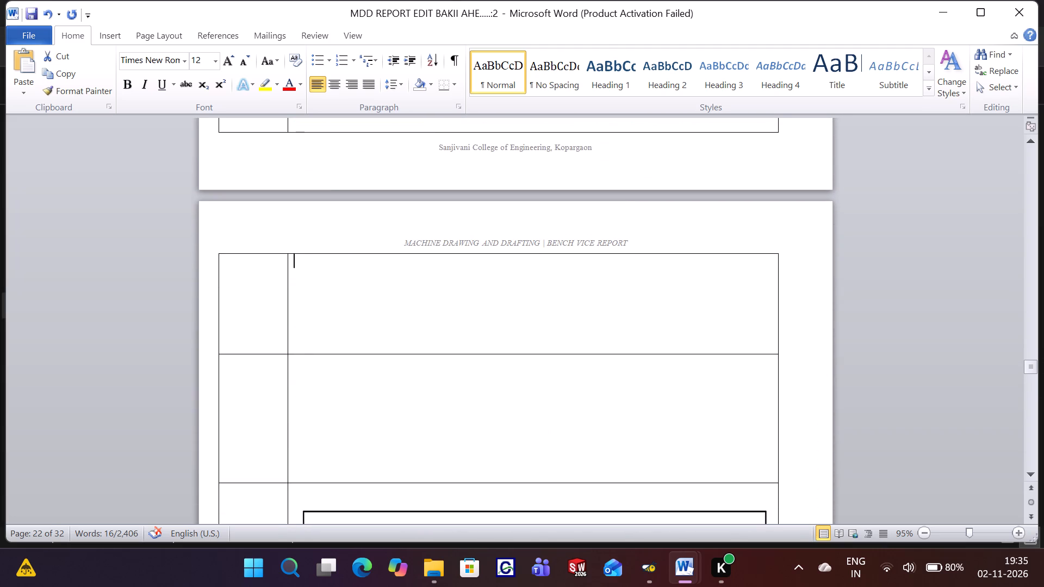
{"action": "right_click", "coordinate": [303, 261]}
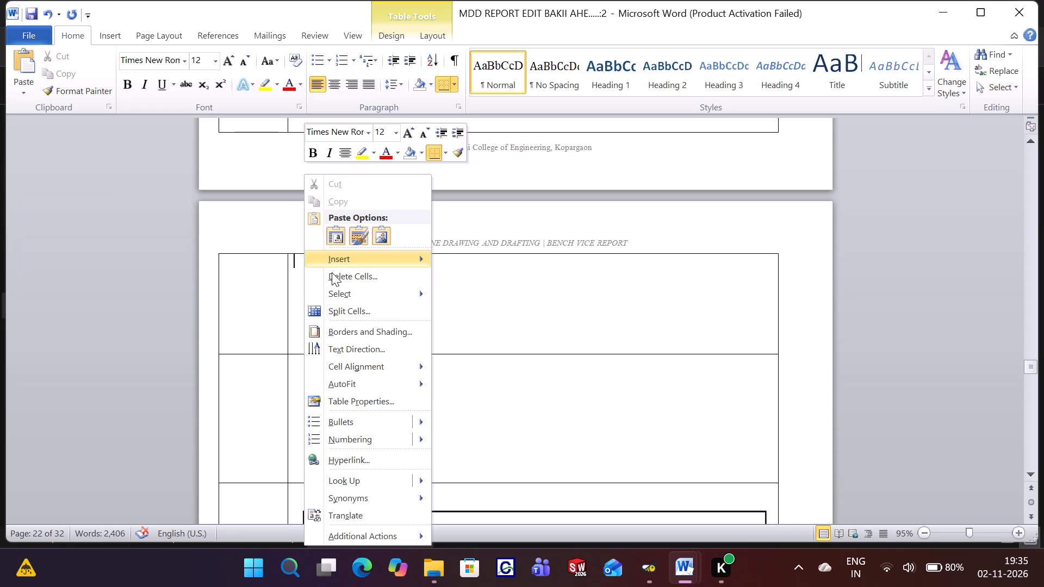
{"action": "left_click", "coordinate": [332, 272]}
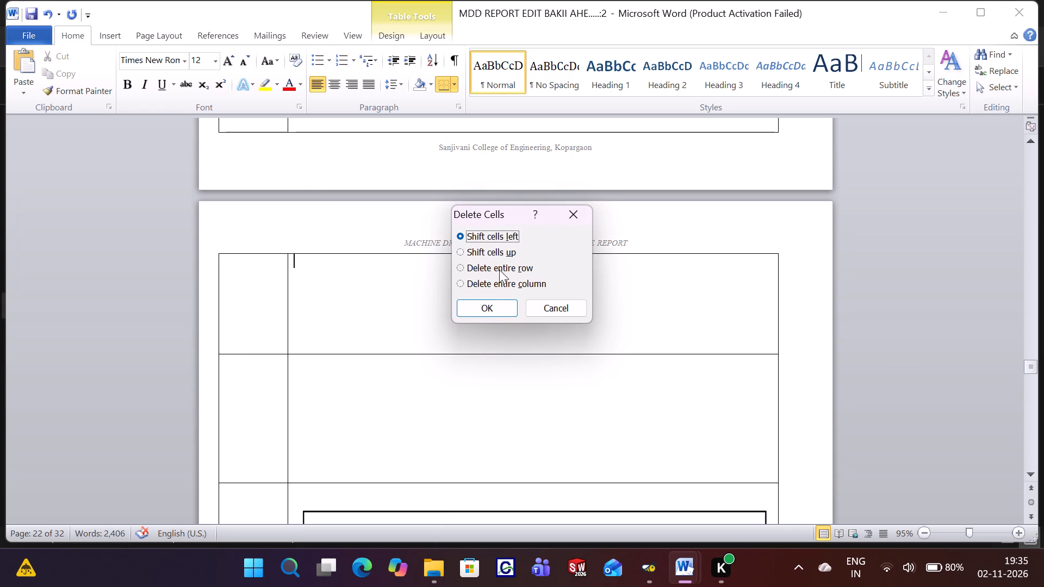
{"action": "left_click", "coordinate": [484, 303]}
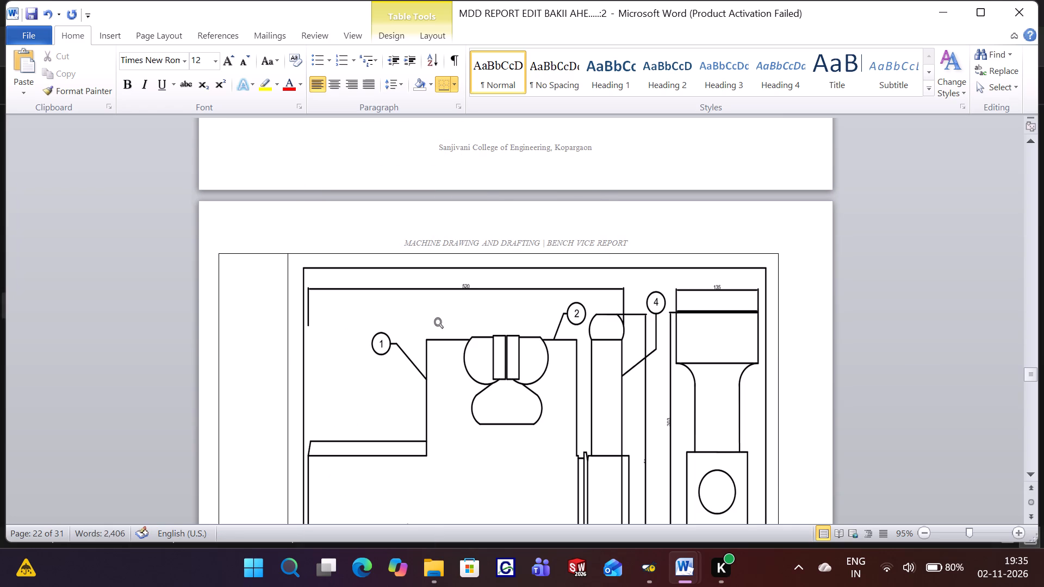
Review the placeholders table after the cell deletion and the pages following it, through the "Limitations" section.
{"action": "scroll", "coordinate": [296, 296], "scroll_direction": "up", "scroll_amount": 4}
{"action": "scroll", "coordinate": [296, 296], "scroll_direction": "down", "scroll_amount": 1}
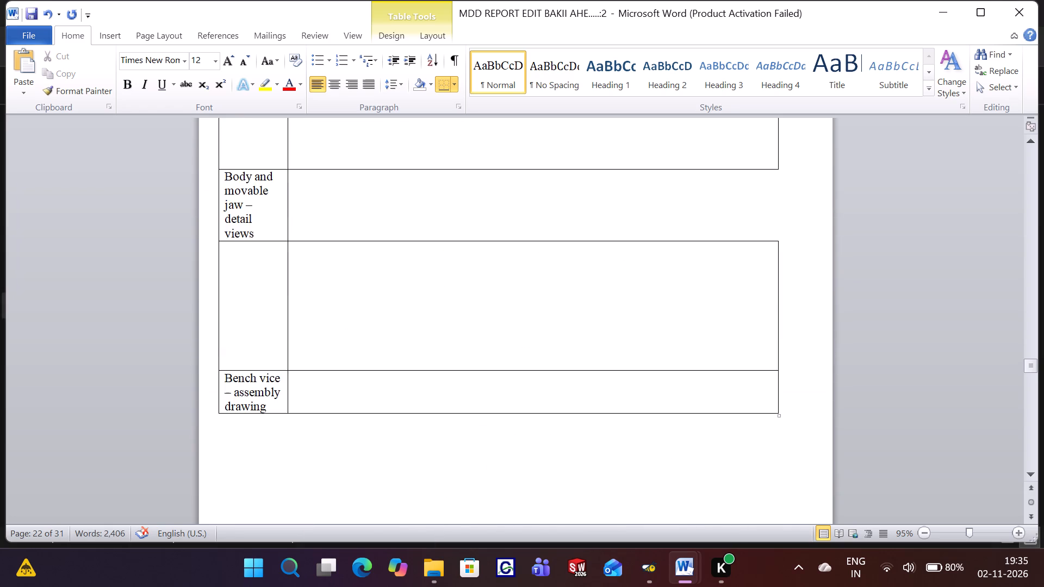
{"action": "scroll", "coordinate": [296, 296], "scroll_direction": "down", "scroll_amount": 3}
{"action": "scroll", "coordinate": [296, 296], "scroll_direction": "up", "scroll_amount": 1, "text": "ctrl"}
{"action": "scroll", "coordinate": [296, 296], "scroll_direction": "down", "scroll_amount": 1, "text": "ctrl"}
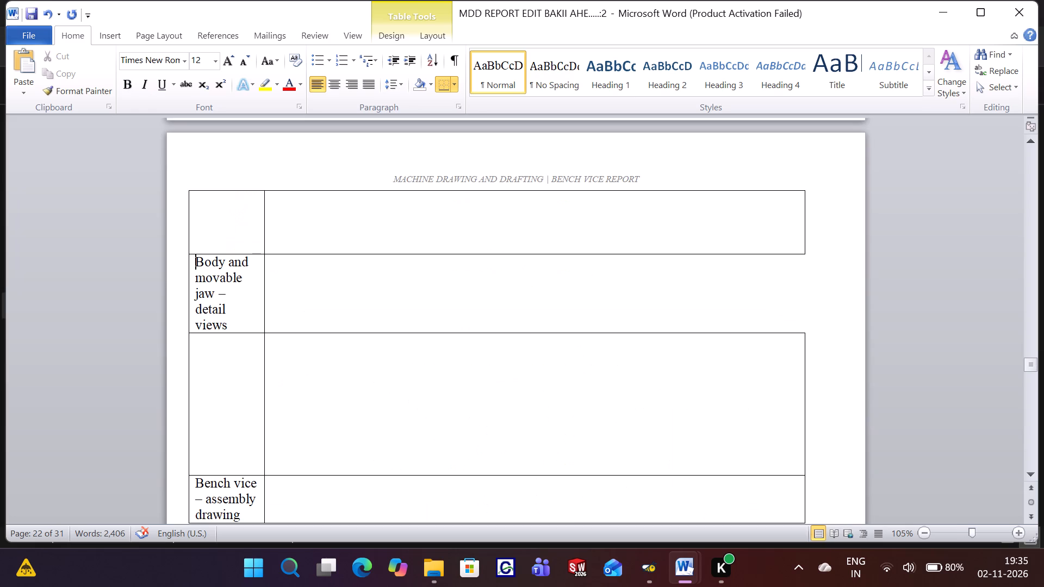
{"action": "scroll", "coordinate": [296, 296], "scroll_direction": "down", "scroll_amount": 13}
{"action": "scroll", "coordinate": [296, 296], "scroll_direction": "up", "scroll_amount": 1, "text": "ctrl"}
{"action": "scroll", "coordinate": [296, 296], "scroll_direction": "down", "scroll_amount": 1, "text": "ctrl"}
{"action": "scroll", "coordinate": [296, 296], "scroll_direction": "up", "scroll_amount": 1, "text": "ctrl"}
{"action": "scroll", "coordinate": [296, 296], "scroll_direction": "down", "scroll_amount": 1, "text": "ctrl"}
{"action": "scroll", "coordinate": [296, 296], "scroll_direction": "down", "scroll_amount": 4}
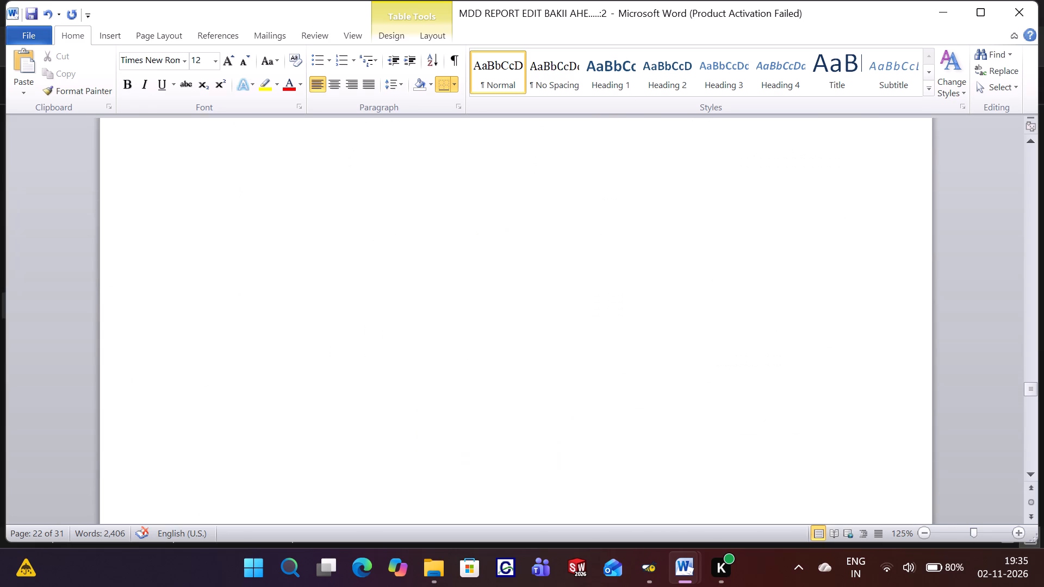
{"action": "scroll", "coordinate": [296, 296], "scroll_direction": "down", "scroll_amount": 6}
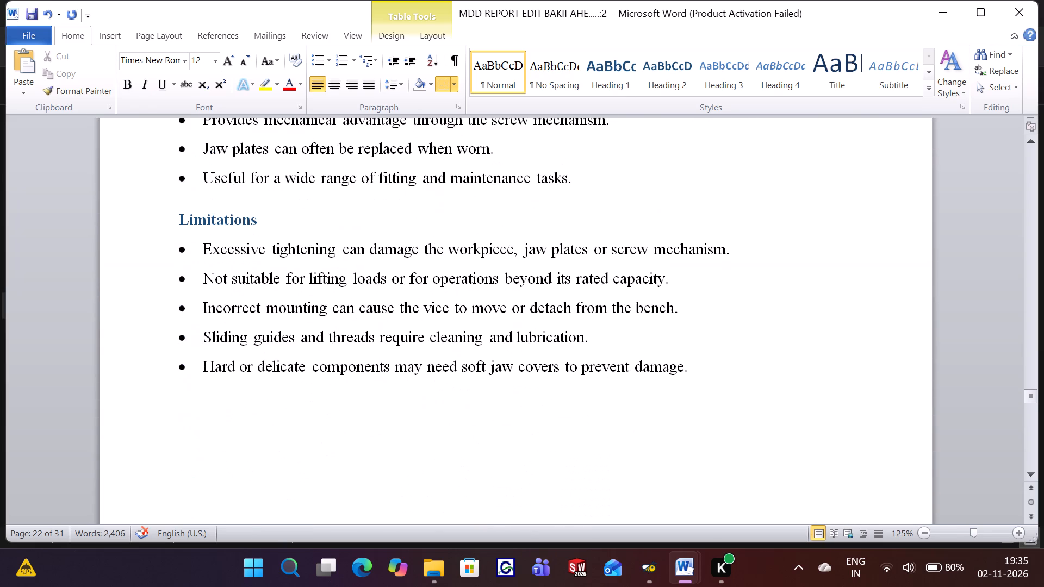
{"action": "scroll", "coordinate": [296, 296], "scroll_direction": "down", "scroll_amount": 1}
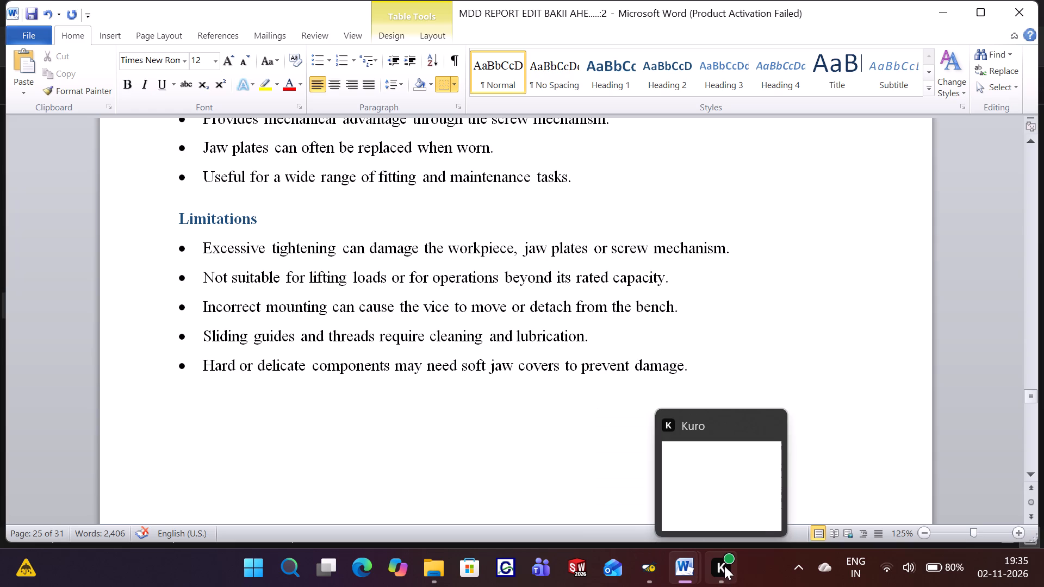
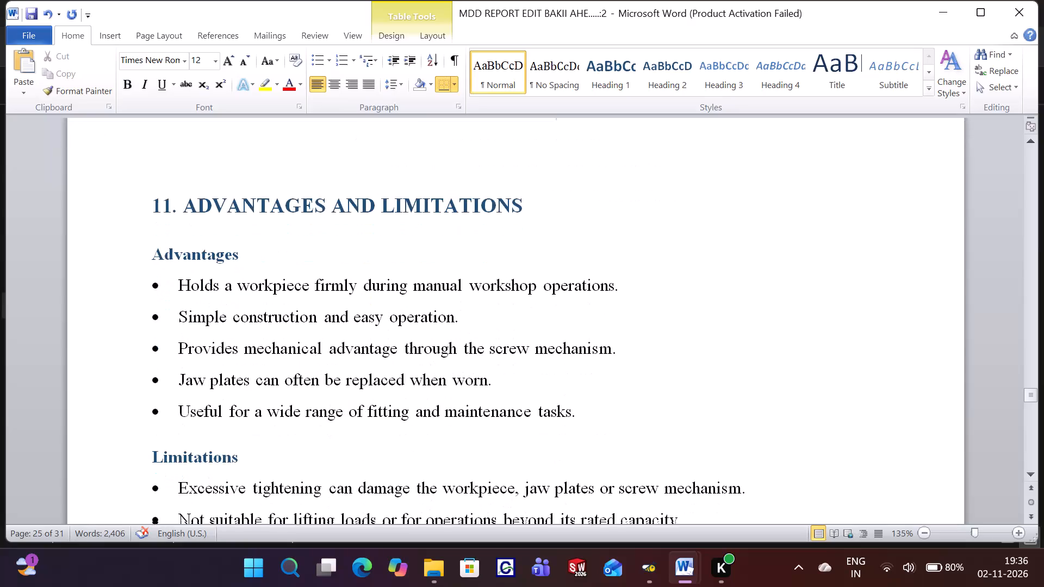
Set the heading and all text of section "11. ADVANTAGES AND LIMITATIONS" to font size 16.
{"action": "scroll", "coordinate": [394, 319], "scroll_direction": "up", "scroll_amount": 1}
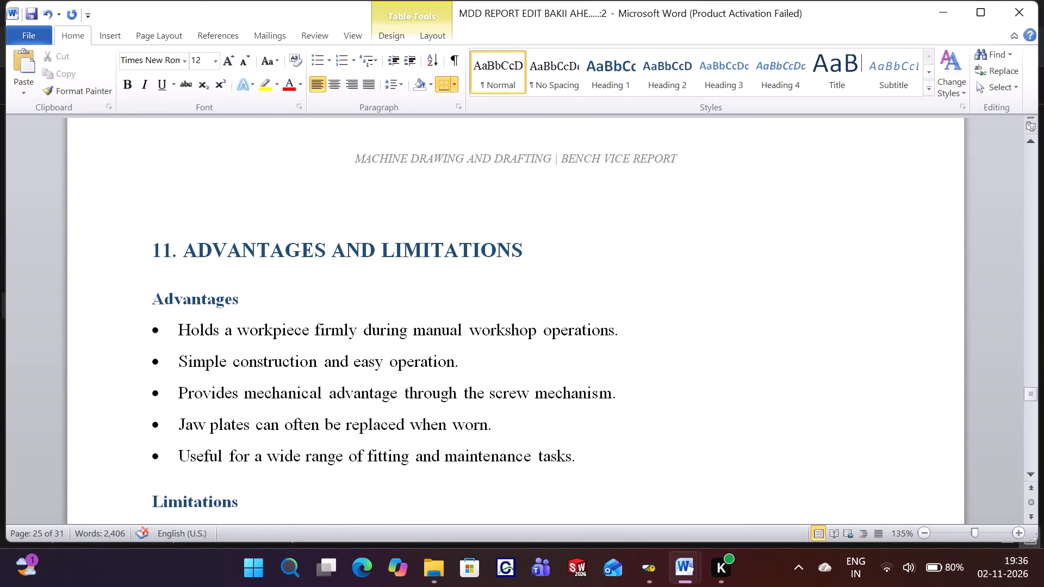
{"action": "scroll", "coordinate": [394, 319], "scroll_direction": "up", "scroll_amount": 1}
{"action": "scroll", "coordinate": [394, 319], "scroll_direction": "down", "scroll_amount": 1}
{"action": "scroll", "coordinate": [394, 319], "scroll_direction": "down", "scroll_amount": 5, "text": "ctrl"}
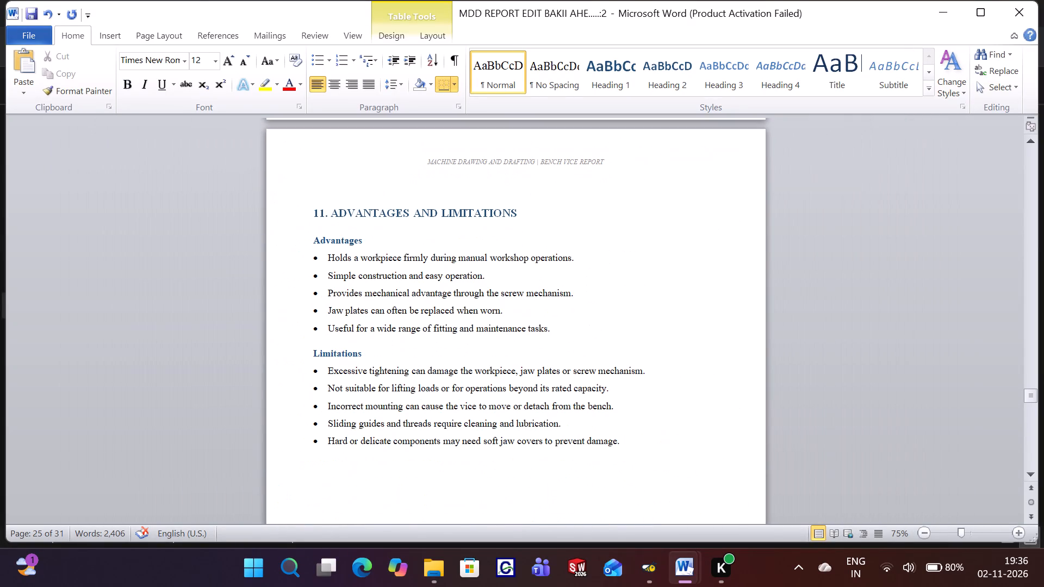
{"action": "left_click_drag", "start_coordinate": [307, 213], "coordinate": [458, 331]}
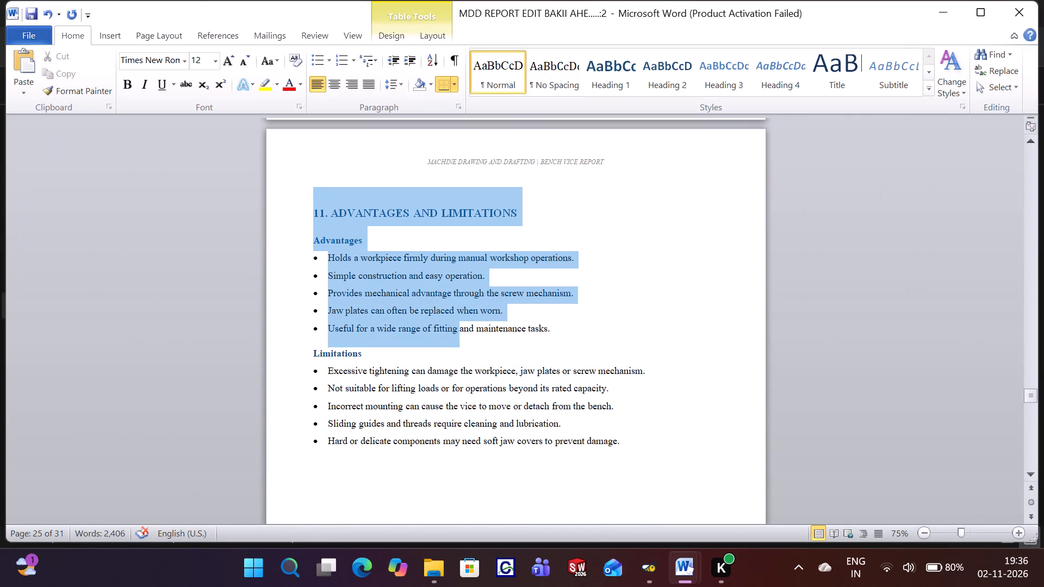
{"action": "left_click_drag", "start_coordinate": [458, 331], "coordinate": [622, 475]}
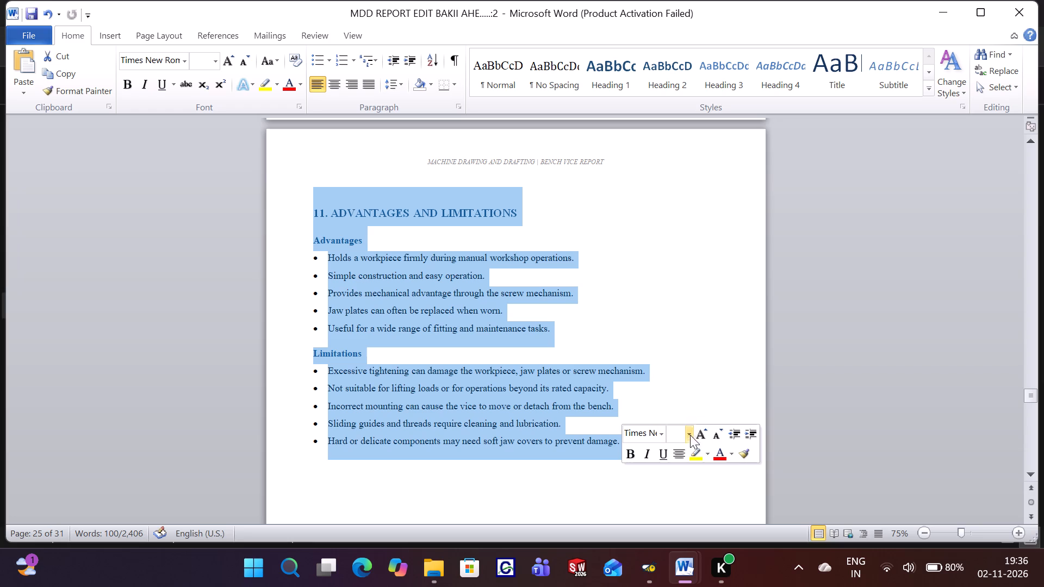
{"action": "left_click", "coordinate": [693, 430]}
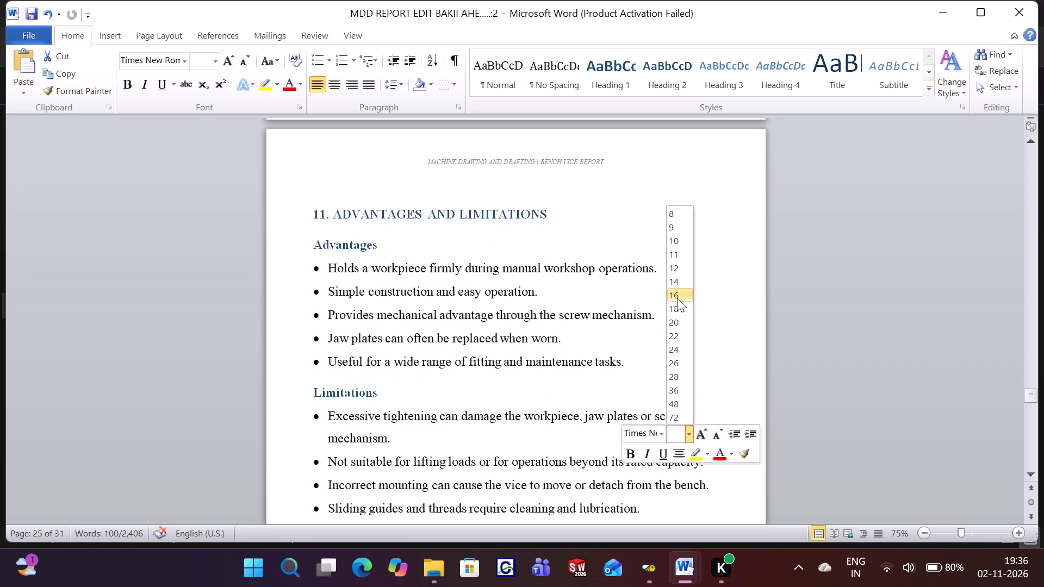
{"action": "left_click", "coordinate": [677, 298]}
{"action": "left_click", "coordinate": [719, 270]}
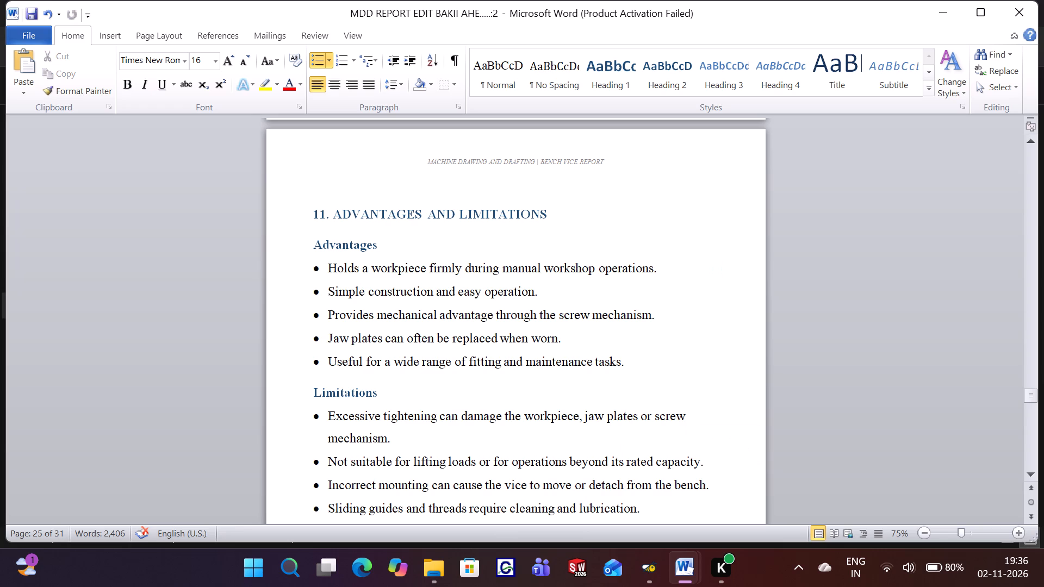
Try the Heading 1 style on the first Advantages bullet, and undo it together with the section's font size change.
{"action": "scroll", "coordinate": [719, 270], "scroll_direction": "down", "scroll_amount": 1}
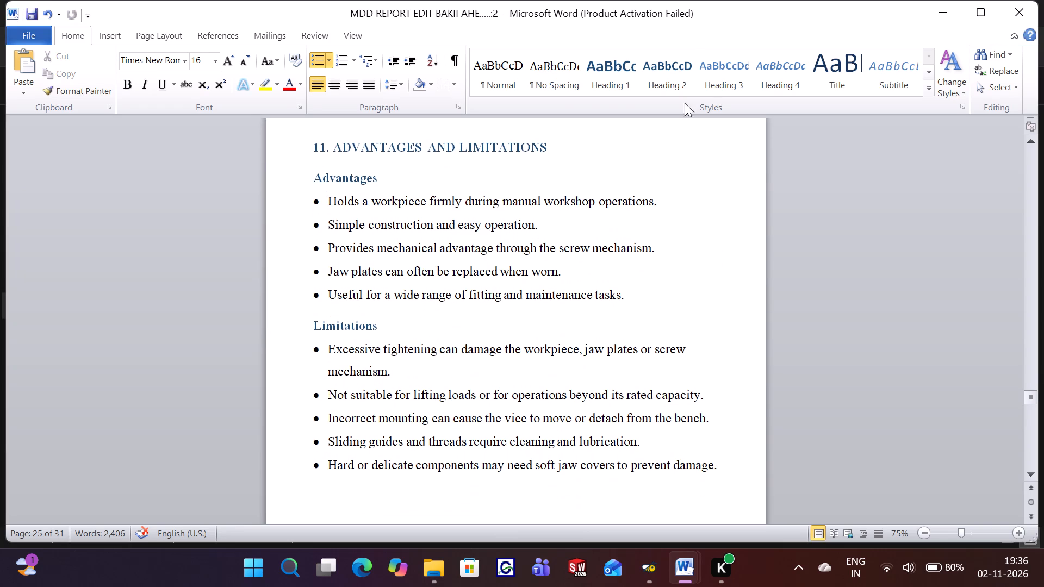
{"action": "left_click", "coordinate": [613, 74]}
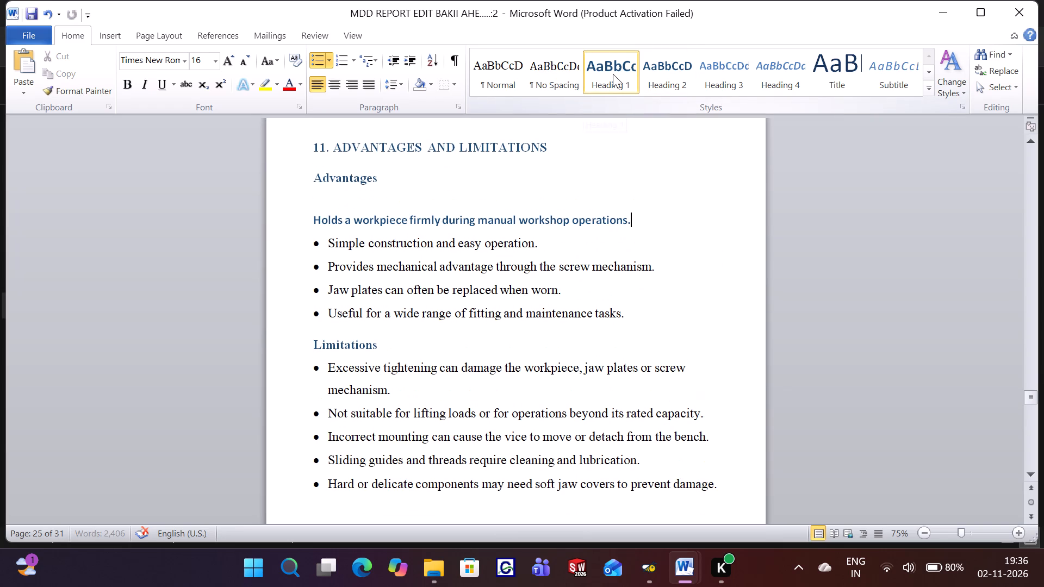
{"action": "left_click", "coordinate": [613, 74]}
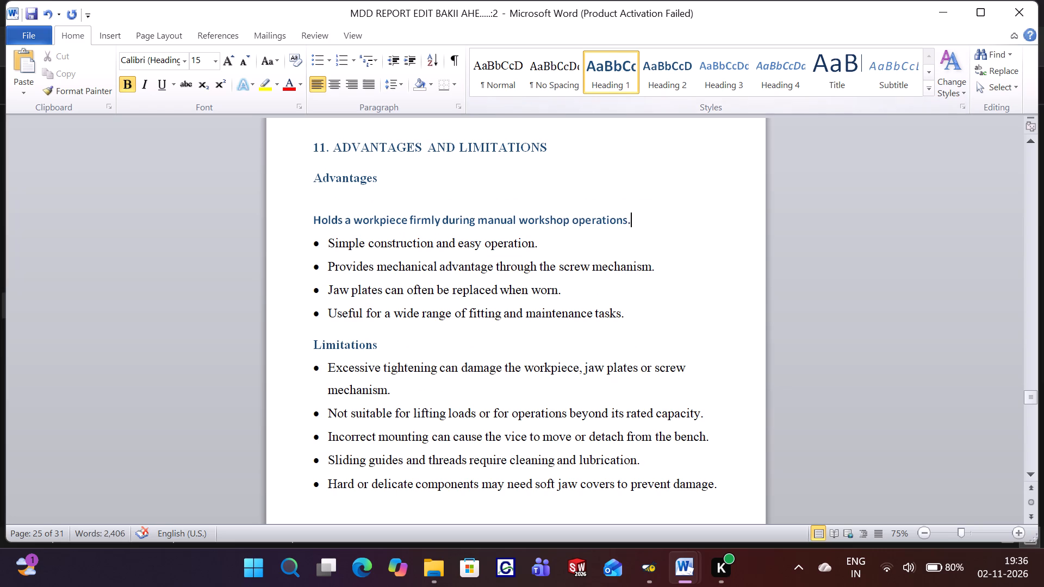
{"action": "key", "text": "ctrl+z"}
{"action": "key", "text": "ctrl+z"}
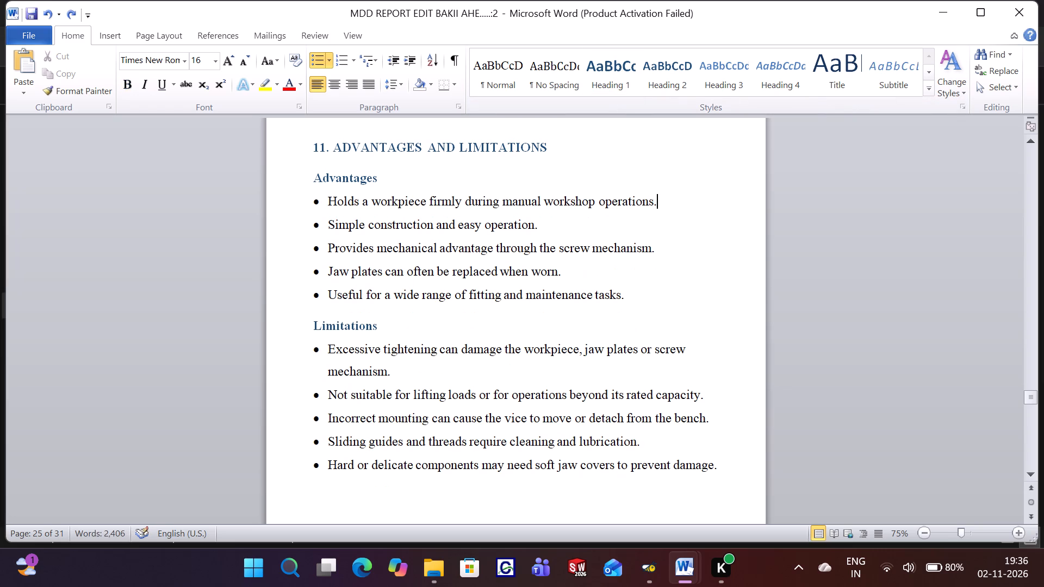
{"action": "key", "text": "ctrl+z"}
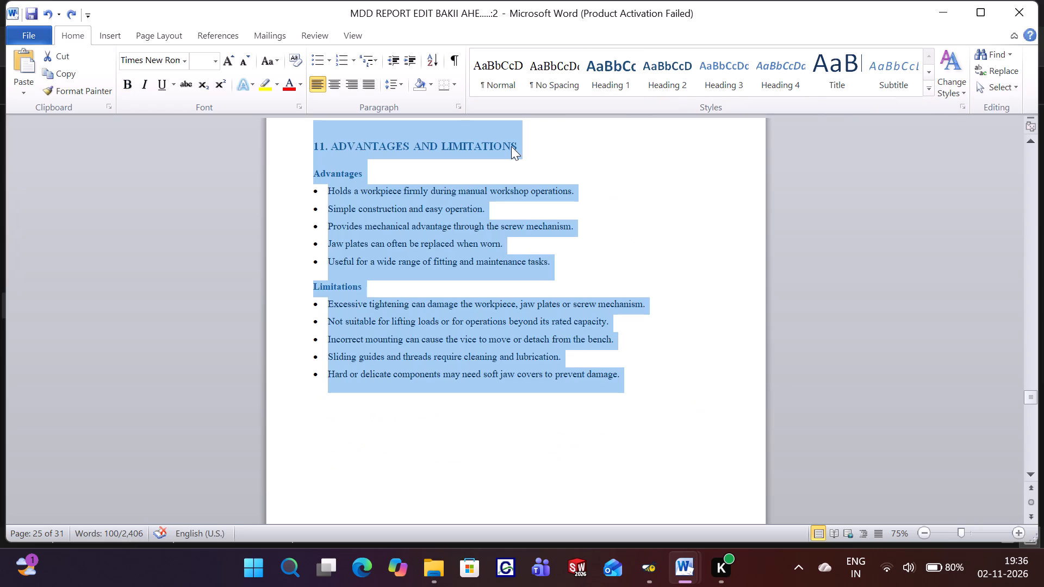
Set the selected section "11. ADVANTAGES AND LIMITATIONS", including both bullet lists, to font size 16.
{"action": "key", "text": "Escape"}
{"action": "left_click", "coordinate": [213, 64]}
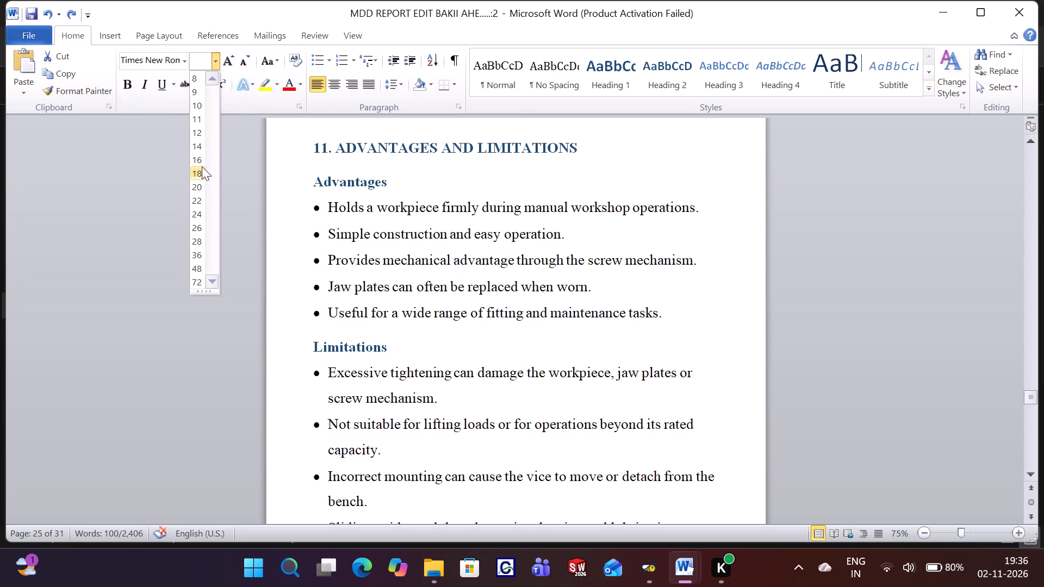
{"action": "left_click", "coordinate": [203, 160]}
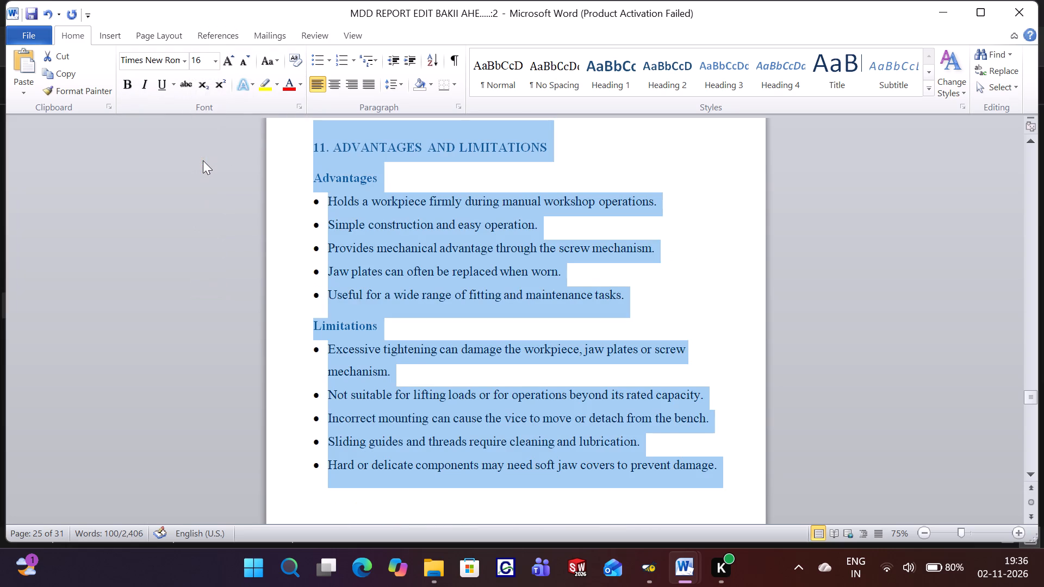
Remove the blank page before "12. MAINTENANCE AND SAFETY" by deleting the empty space in front of the heading.
{"action": "scroll", "coordinate": [203, 160], "scroll_direction": "down", "scroll_amount": 10}
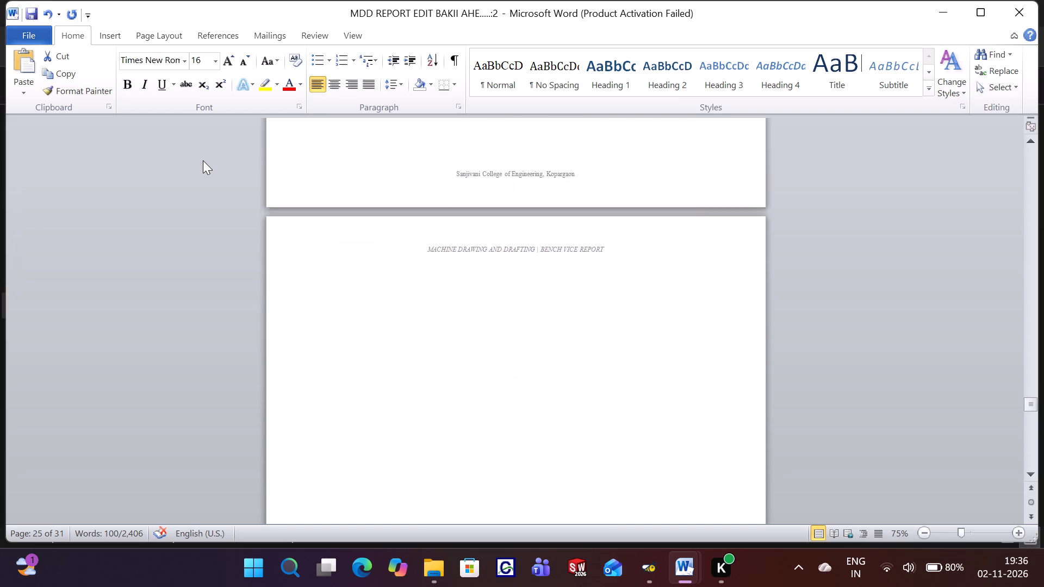
{"action": "scroll", "coordinate": [203, 160], "scroll_direction": "down", "scroll_amount": 5}
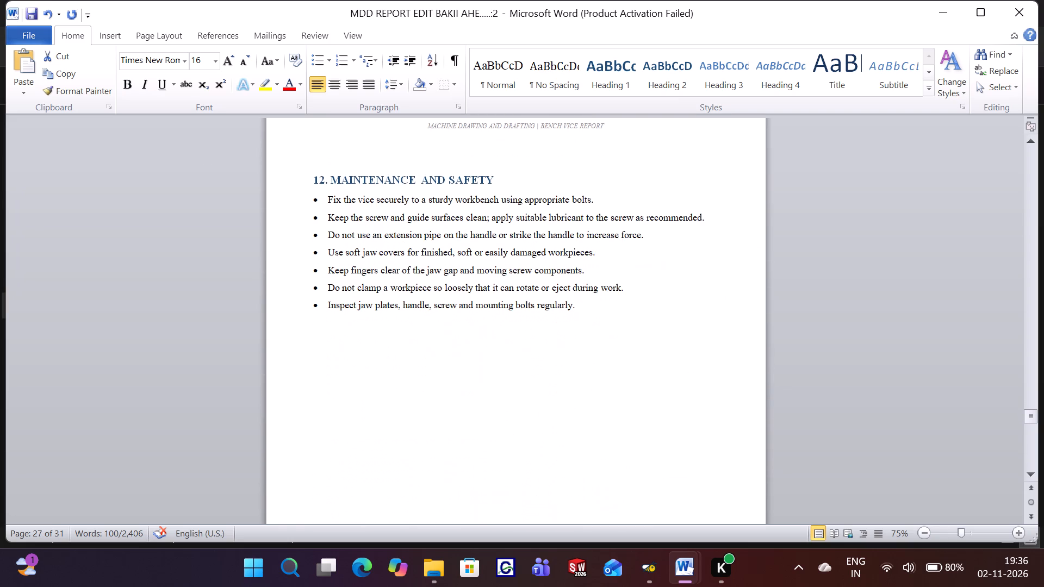
{"action": "left_click", "coordinate": [313, 177]}
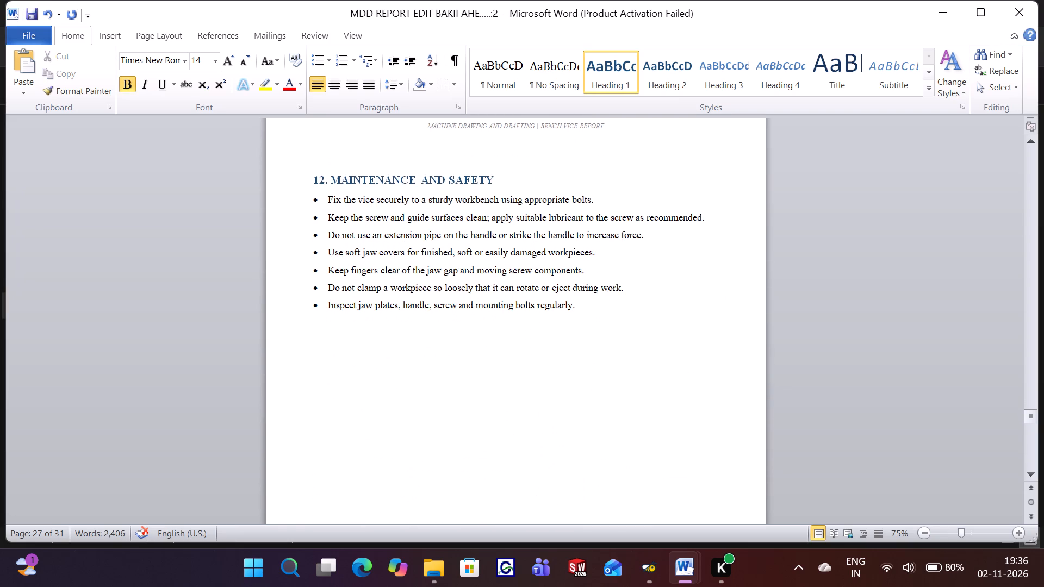
{"action": "key", "text": "BackSpace"}
{"action": "key", "text": "BackSpace"}
{"action": "key", "text": "BackSpace"}
{"action": "key", "text": "BackSpace"}
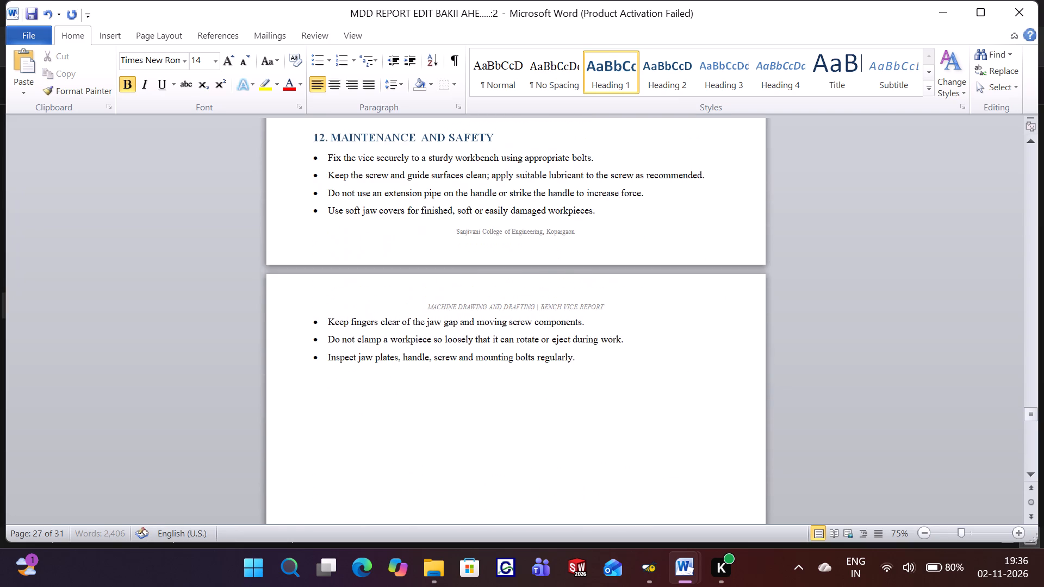
{"action": "key", "text": "BackSpace"}
{"action": "key", "text": "BackSpace"}
{"action": "key", "text": "BackSpace"}
{"action": "key", "text": "BackSpace"}
{"action": "key", "text": "BackSpace"}
{"action": "key", "text": "BackSpace"}
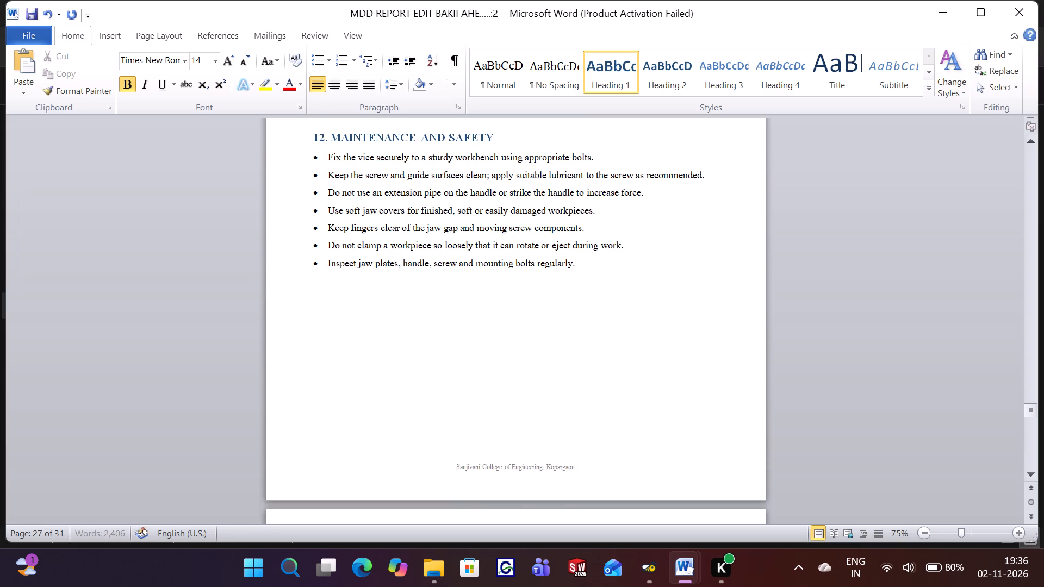
{"action": "key", "text": "BackSpace"}
{"action": "key", "text": "BackSpace"}
{"action": "key", "text": "BackSpace"}
{"action": "key", "text": "BackSpace"}
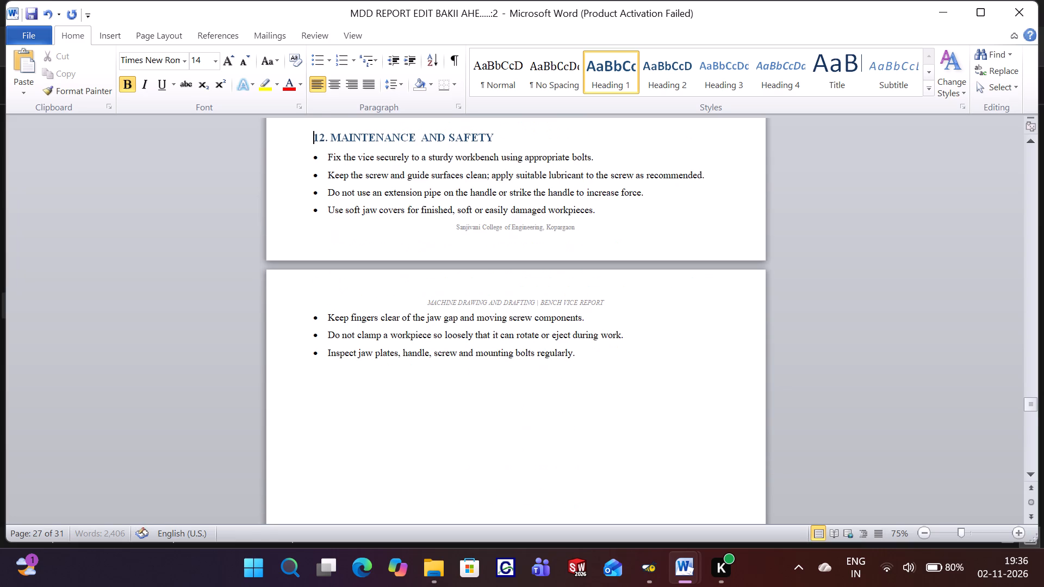
Add two empty lines before the "12. MAINTENANCE AND SAFETY" heading to move the section onto the next page, and check its placement.
{"action": "key", "text": "Return"}
{"action": "key", "text": "Return"}
{"action": "key", "text": "BackSpace"}
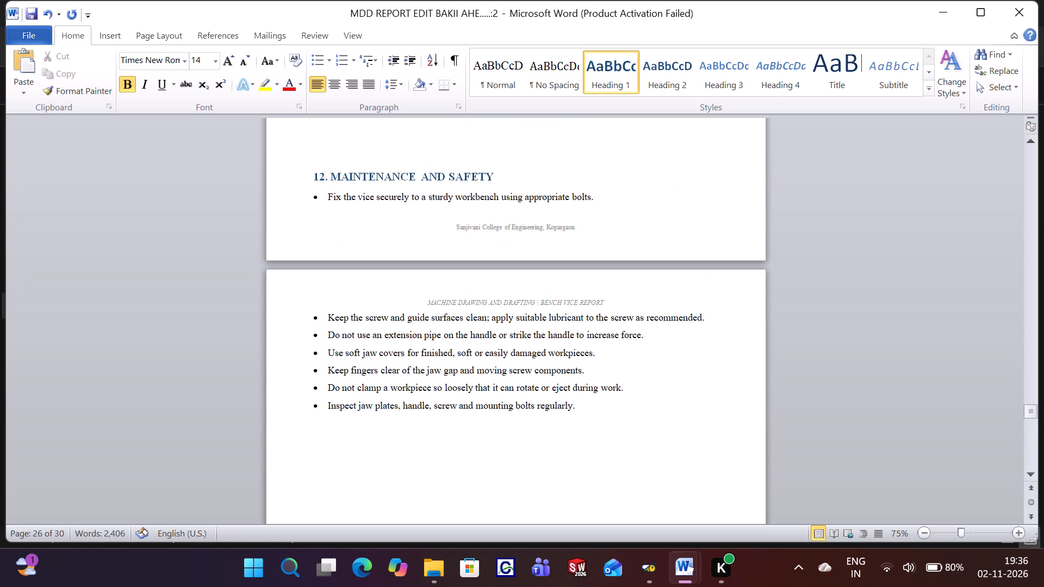
{"action": "key", "text": "Return"}
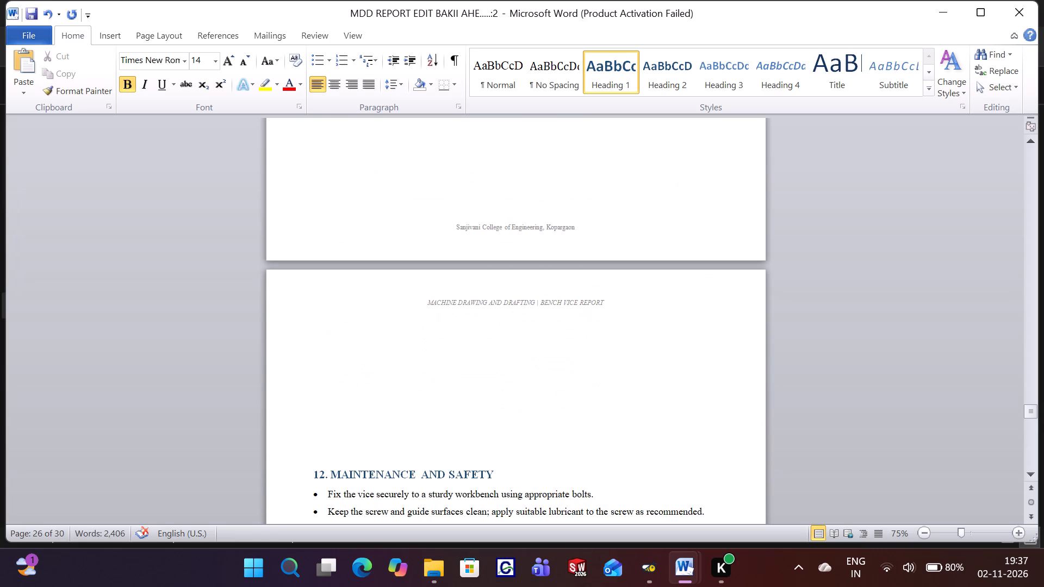
{"action": "scroll", "coordinate": [313, 177], "scroll_direction": "down", "scroll_amount": 3}
{"action": "scroll", "coordinate": [313, 177], "scroll_direction": "up", "scroll_amount": 1}
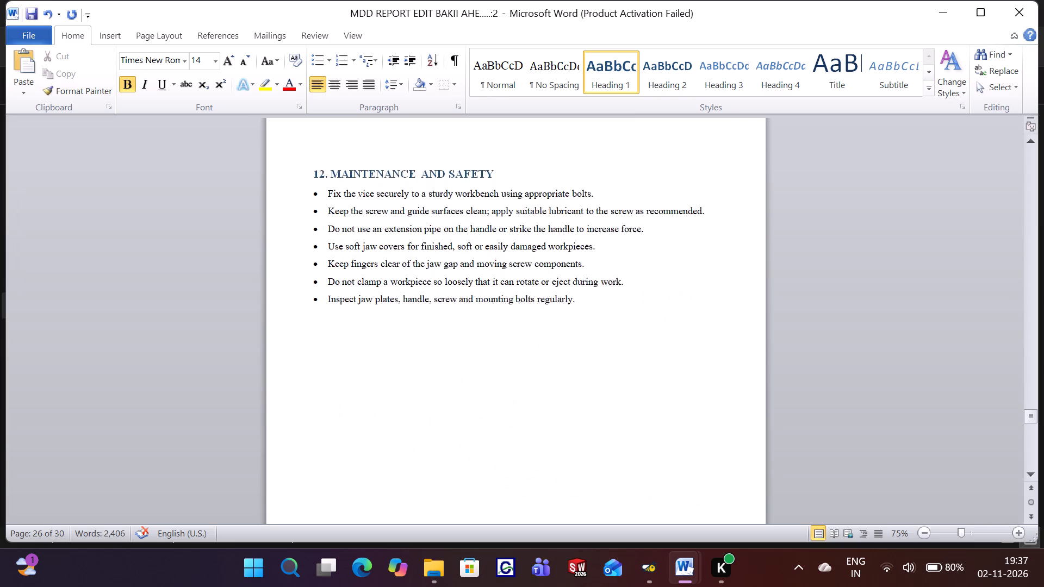
{"action": "scroll", "coordinate": [313, 177], "scroll_direction": "up", "scroll_amount": 3}
{"action": "scroll", "coordinate": [313, 177], "scroll_direction": "down", "scroll_amount": 1}
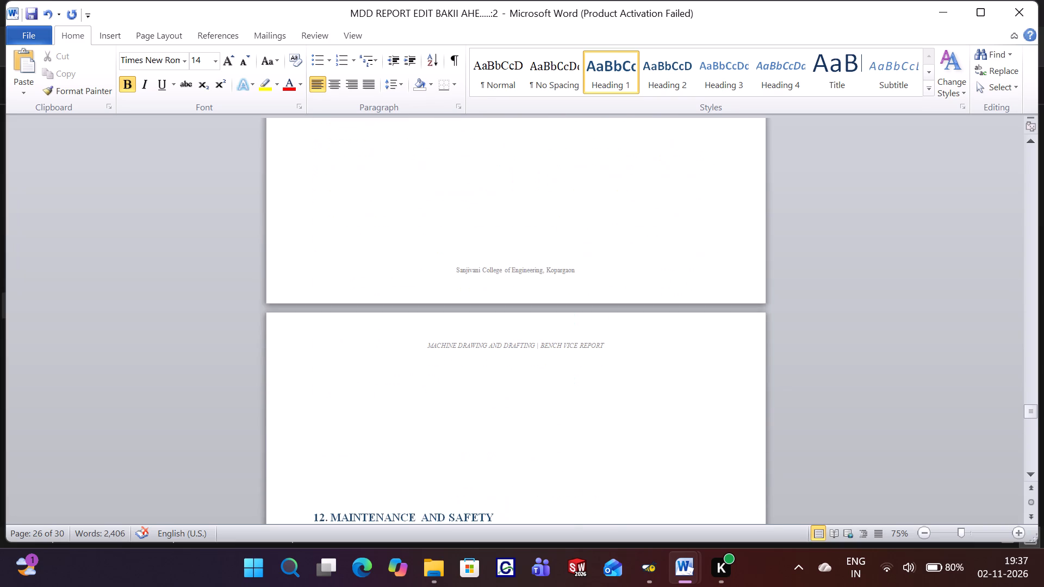
{"action": "scroll", "coordinate": [313, 177], "scroll_direction": "down", "scroll_amount": 2}
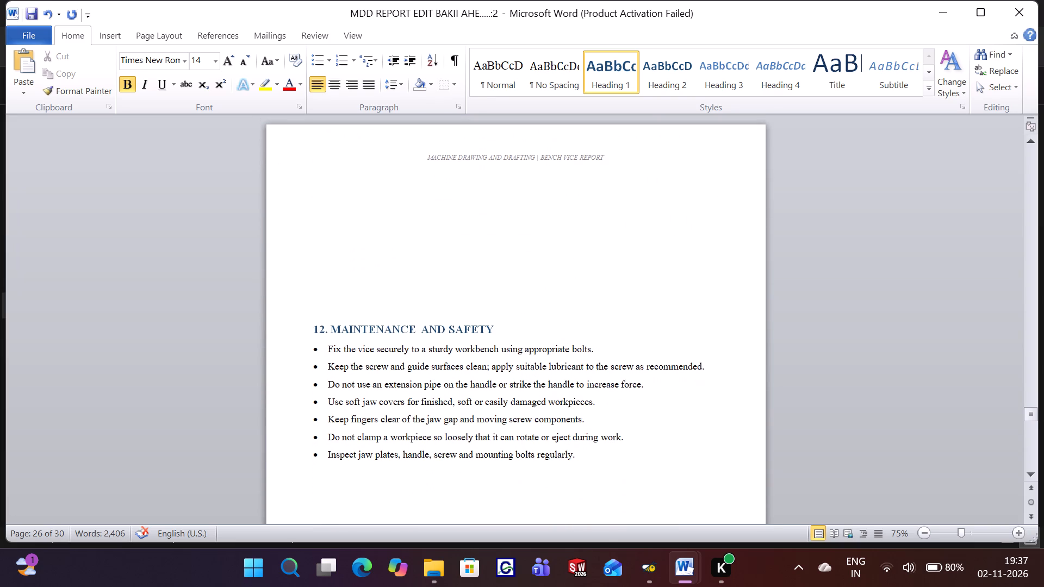
Rework the empty lines above the "12. MAINTENANCE AND SAFETY" heading so that it starts near the top of its page.
{"action": "left_click", "coordinate": [308, 293]}
{"action": "key", "text": "BackSpace"}
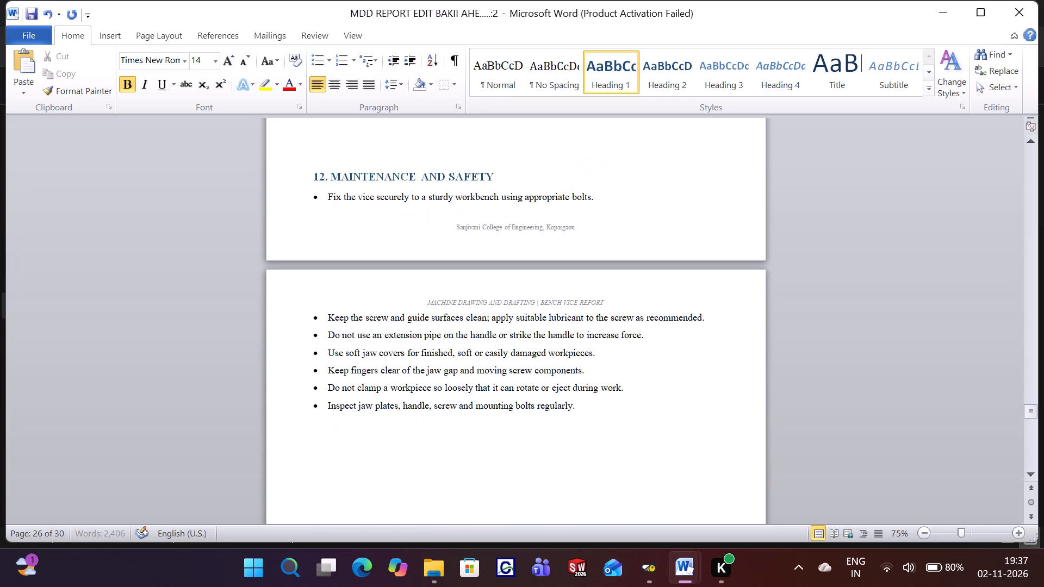
{"action": "key", "text": "Return"}
{"action": "key", "text": "Return"}
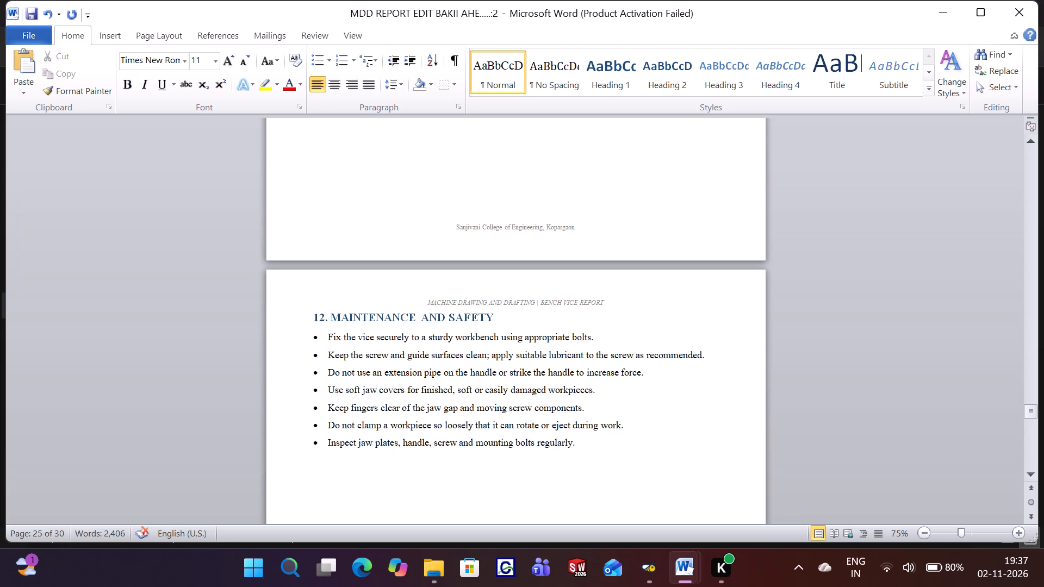
{"action": "key", "text": "Return"}
{"action": "key", "text": "Return"}
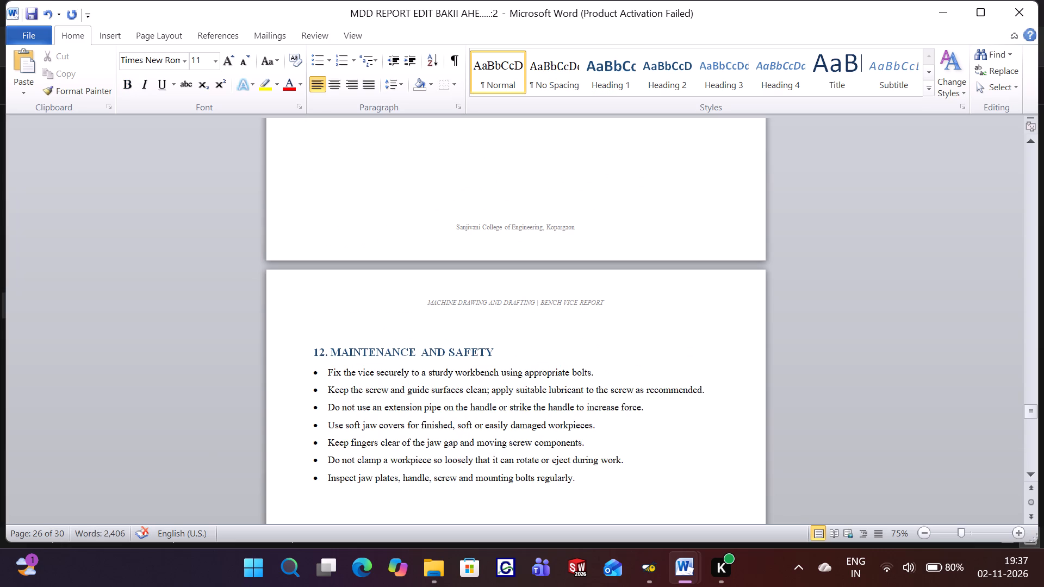
Set the "12. MAINTENANCE AND SAFETY" heading and its first six bullets to font size 16.
{"action": "left_click_drag", "start_coordinate": [301, 358], "coordinate": [420, 469]}
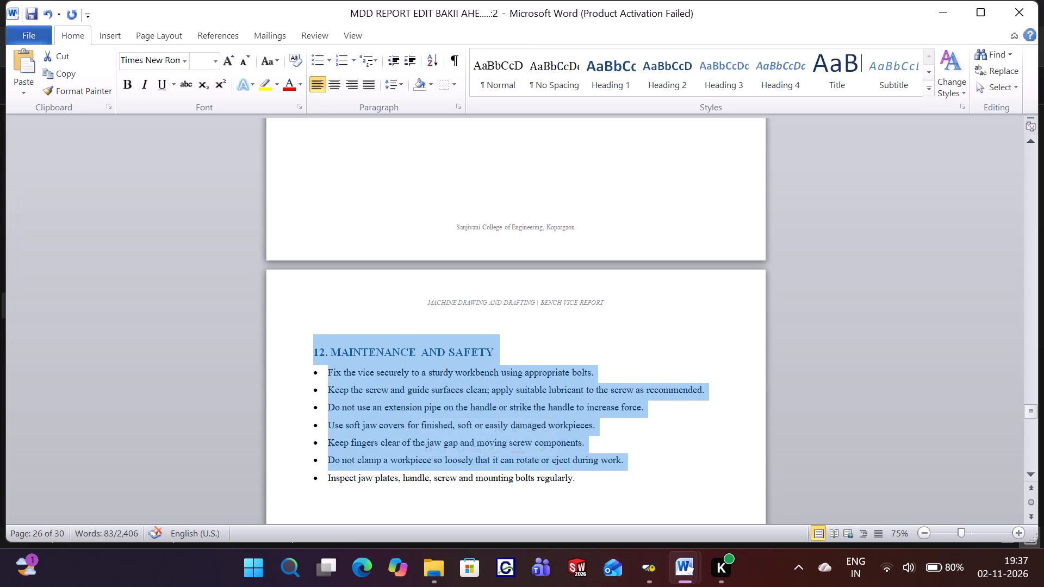
{"action": "left_click", "coordinate": [488, 430]}
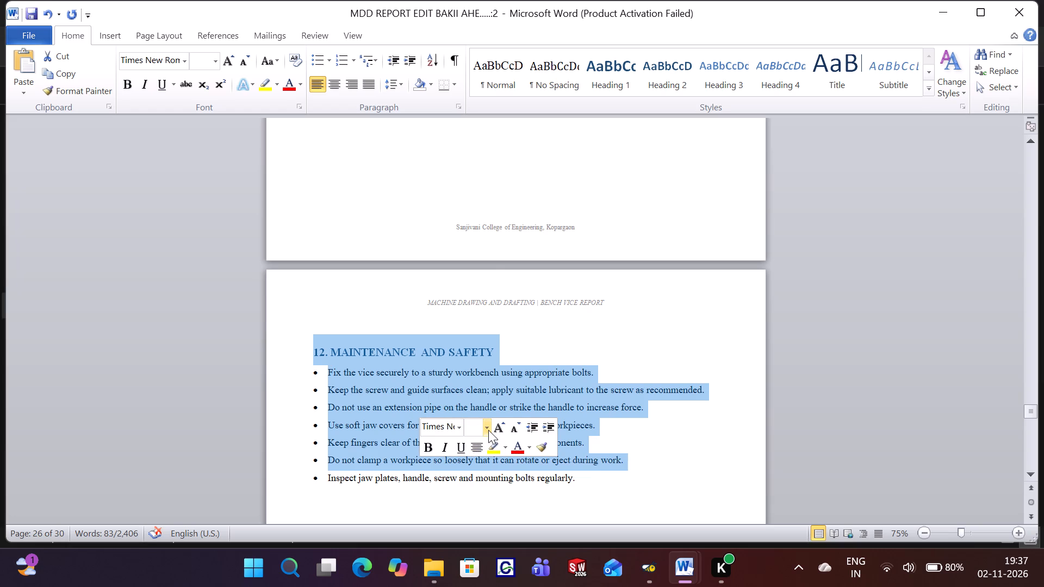
{"action": "left_click", "coordinate": [473, 284]}
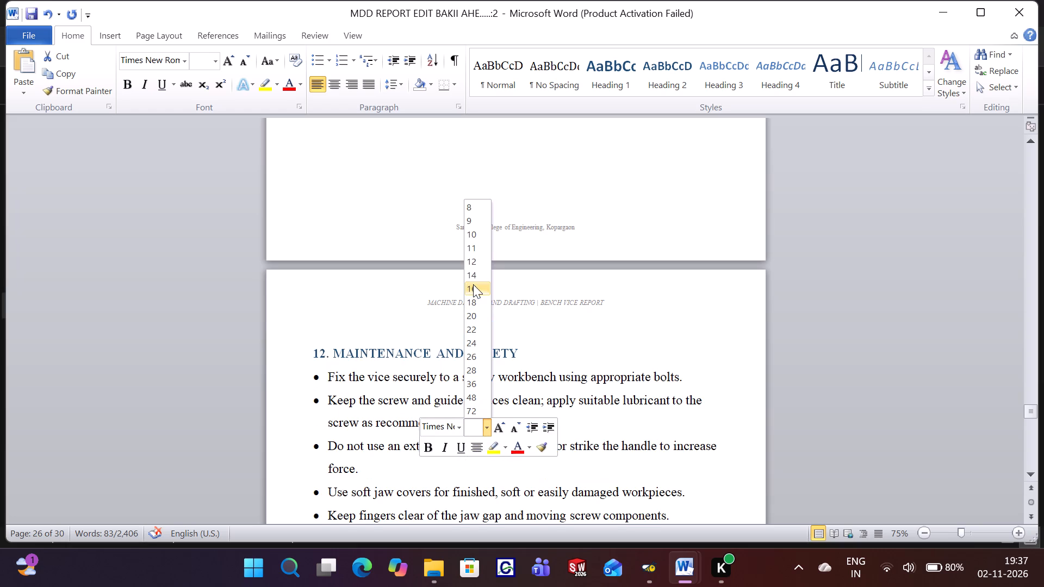
{"action": "scroll", "coordinate": [473, 284], "scroll_direction": "down", "scroll_amount": 1}
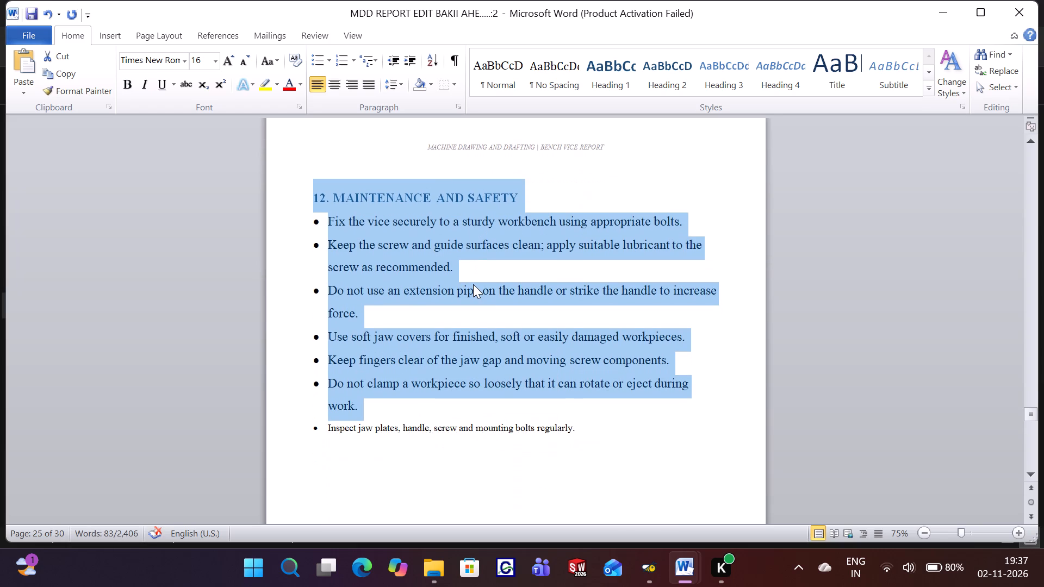
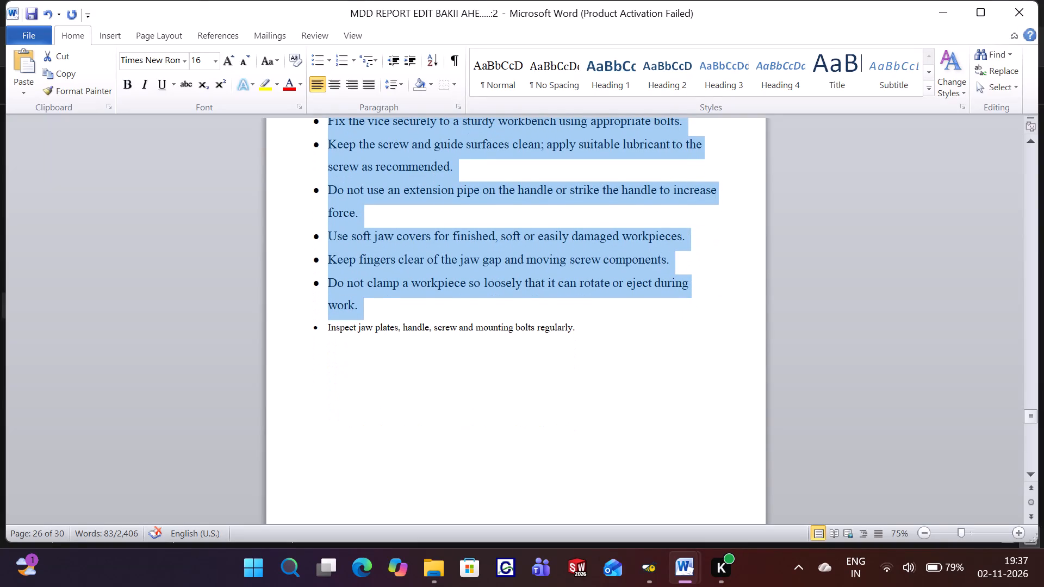
Set the last maintenance bullet, "Inspect jaw plates, handle, screw and mounting bolts regularly.", to font size 16.
{"action": "left_click_drag", "start_coordinate": [575, 341], "coordinate": [312, 366]}
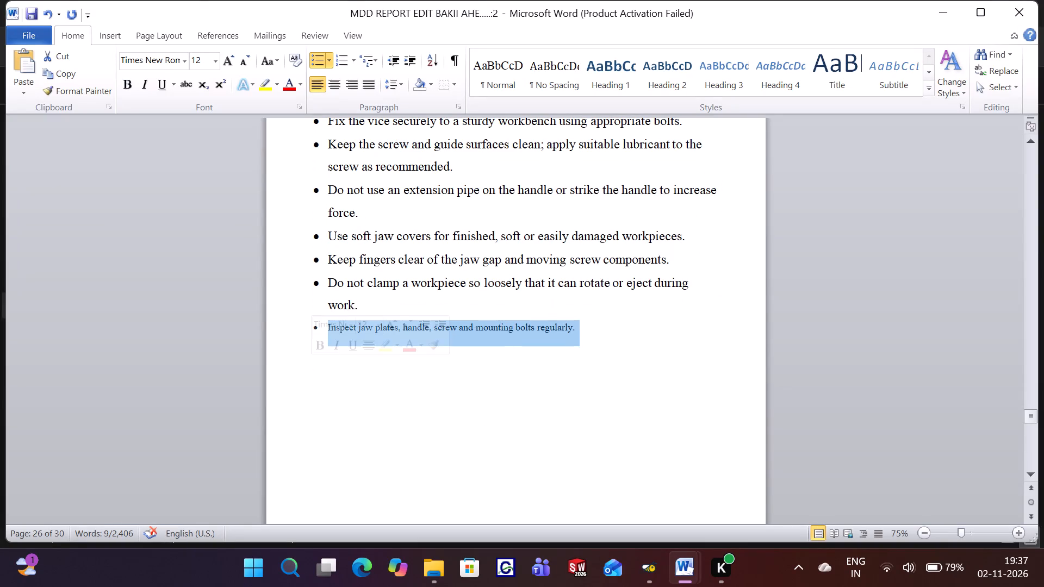
{"action": "left_click", "coordinate": [380, 330]}
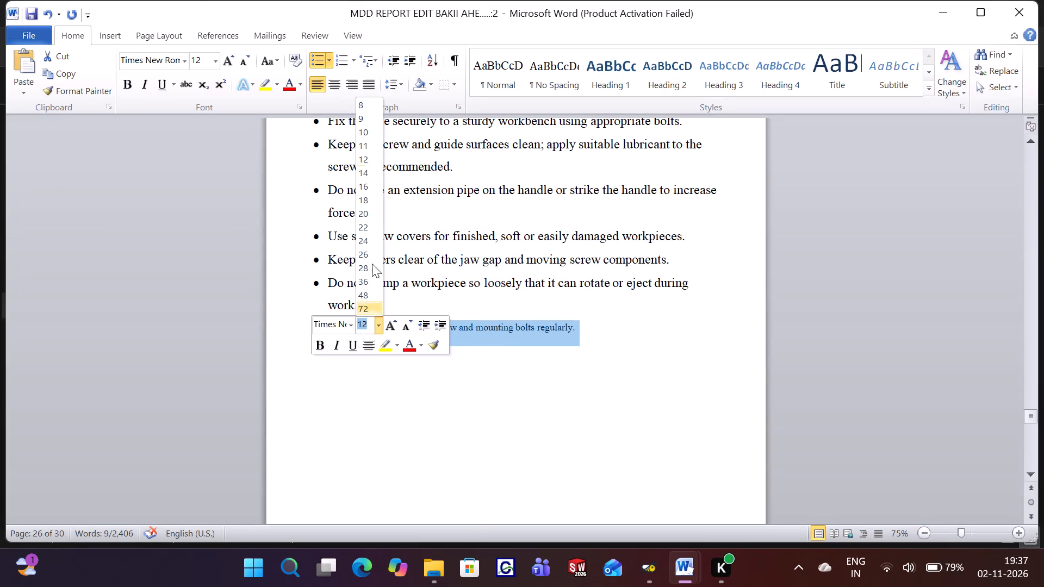
{"action": "left_click", "coordinate": [370, 185]}
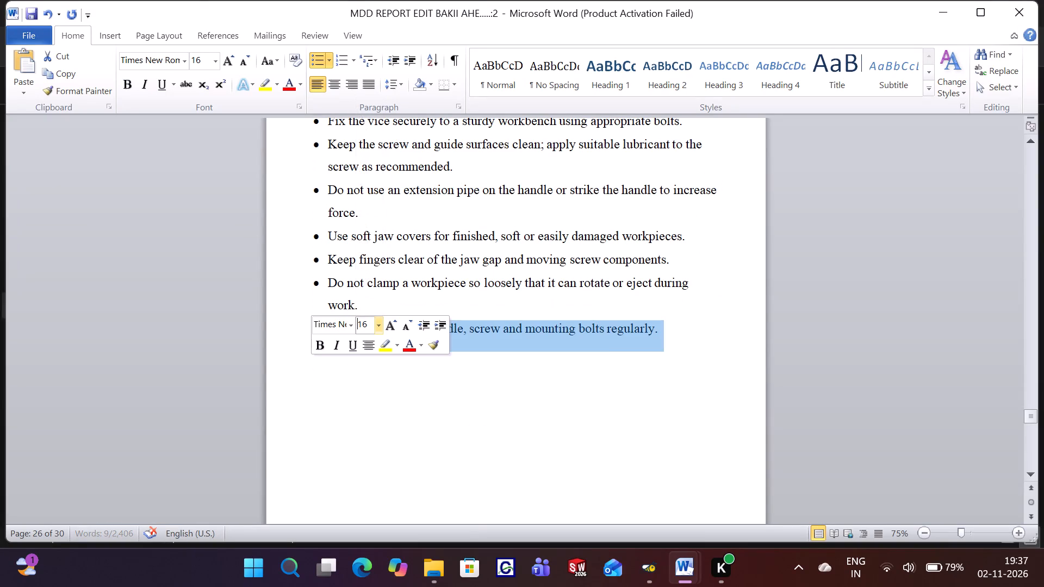
{"action": "left_click", "coordinate": [608, 348]}
Remove the blank page before "13. CONCLUSION" by deleting the empty space in front of the heading.
{"action": "scroll", "coordinate": [608, 348], "scroll_direction": "down", "scroll_amount": 2}
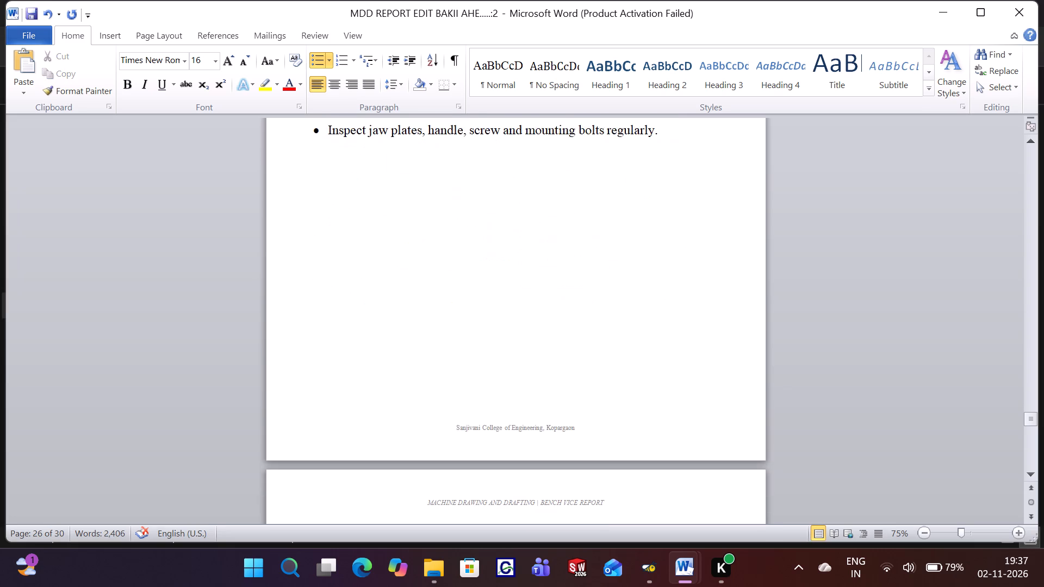
{"action": "scroll", "coordinate": [608, 348], "scroll_direction": "down", "scroll_amount": 4}
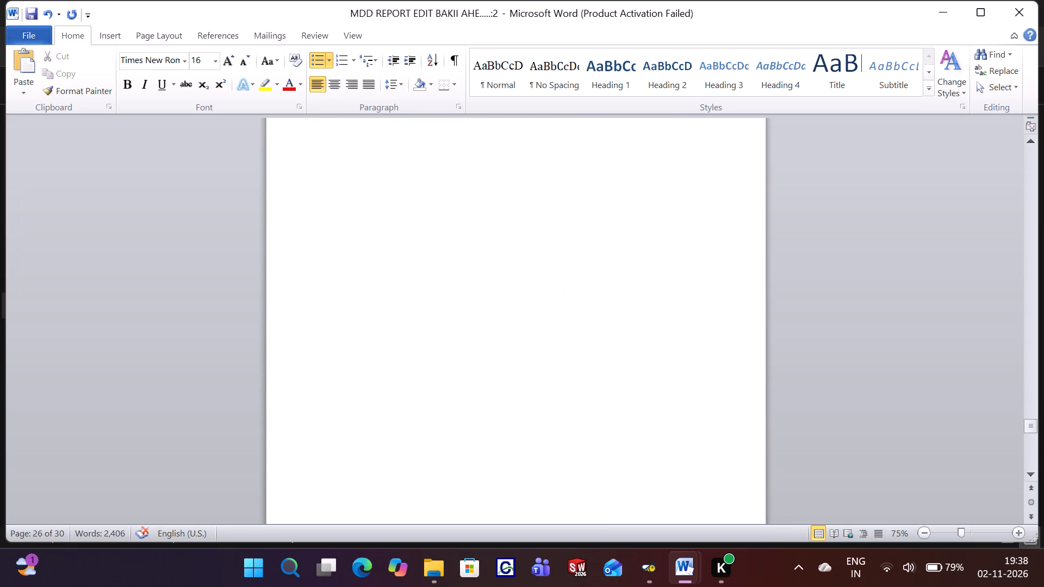
{"action": "scroll", "coordinate": [608, 348], "scroll_direction": "down", "scroll_amount": 4}
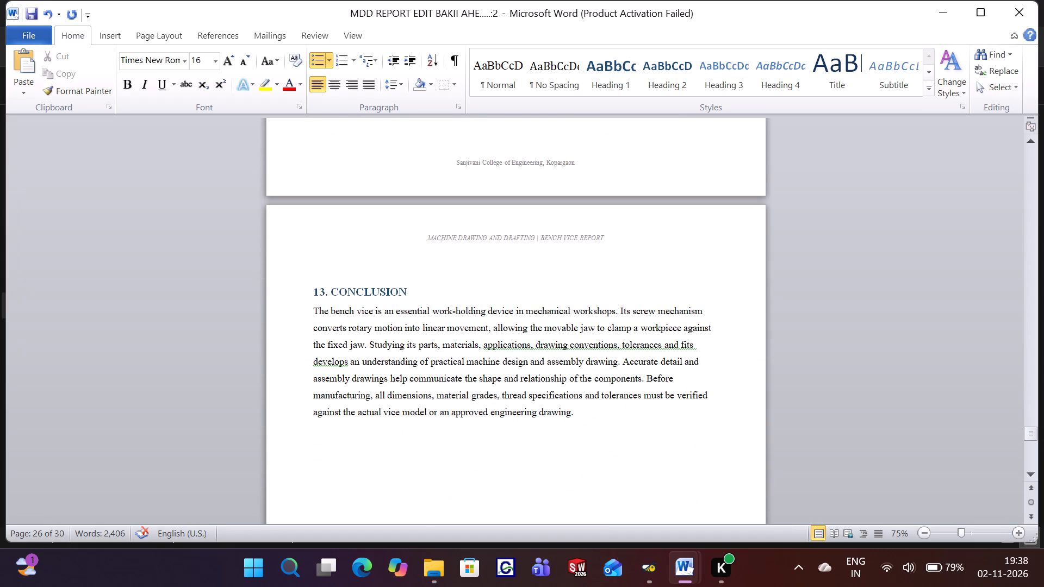
{"action": "left_click", "coordinate": [306, 287]}
{"action": "key", "text": "BackSpace"}
{"action": "key", "text": "BackSpace"}
{"action": "key", "text": "BackSpace"}
{"action": "key", "text": "BackSpace"}
{"action": "key", "text": "BackSpace"}
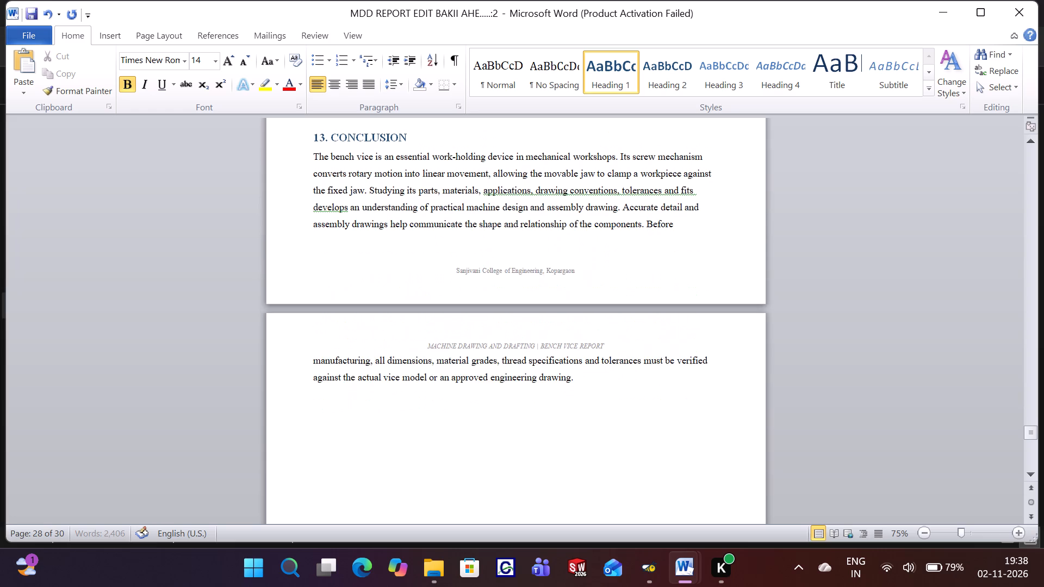
{"action": "key", "text": "BackSpace"}
{"action": "key", "text": "BackSpace"}
{"action": "key", "text": "BackSpace"}
{"action": "key", "text": "BackSpace"}
{"action": "key", "text": "BackSpace"}
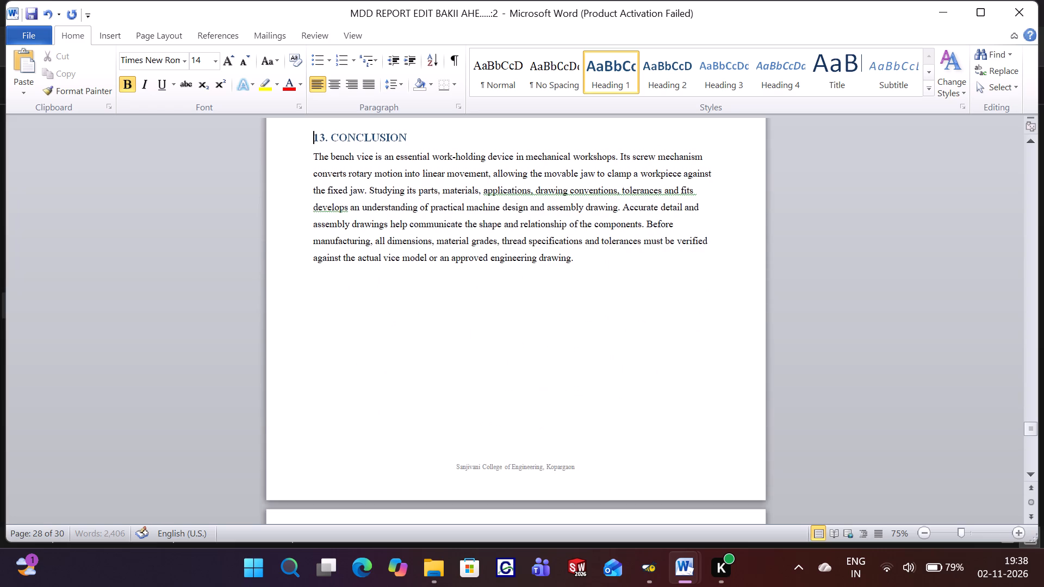
{"action": "key", "text": "BackSpace"}
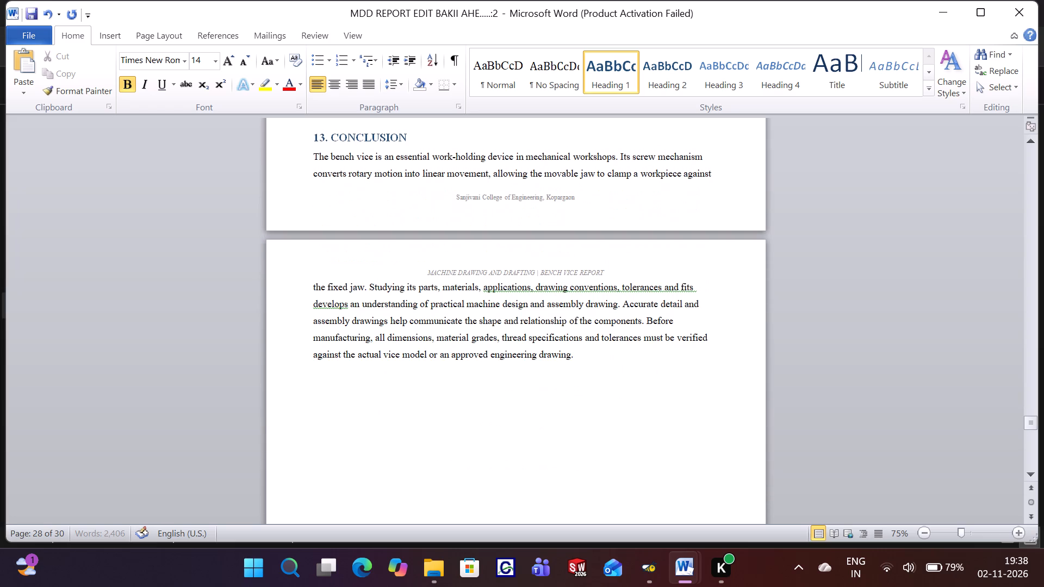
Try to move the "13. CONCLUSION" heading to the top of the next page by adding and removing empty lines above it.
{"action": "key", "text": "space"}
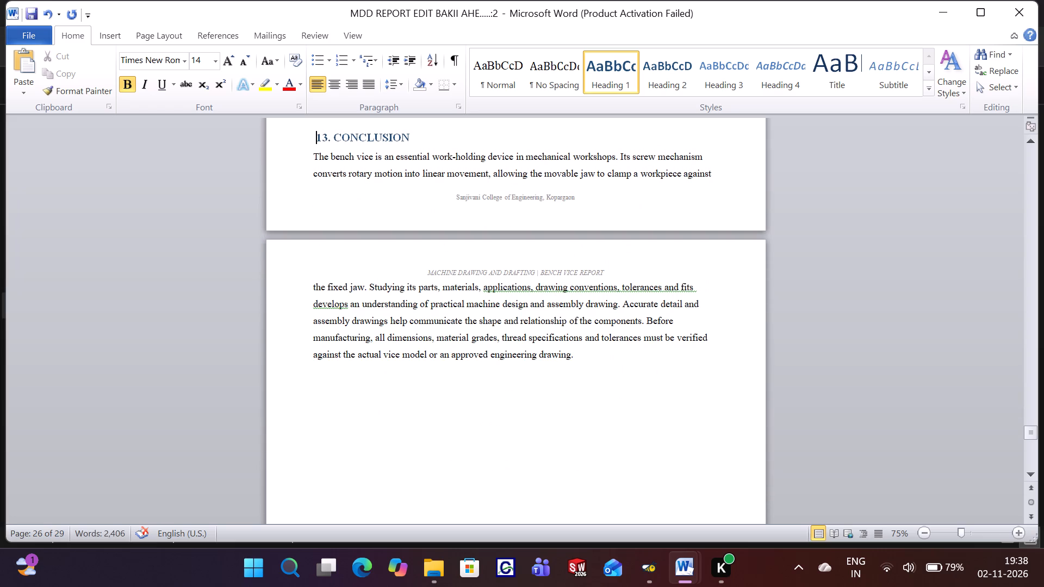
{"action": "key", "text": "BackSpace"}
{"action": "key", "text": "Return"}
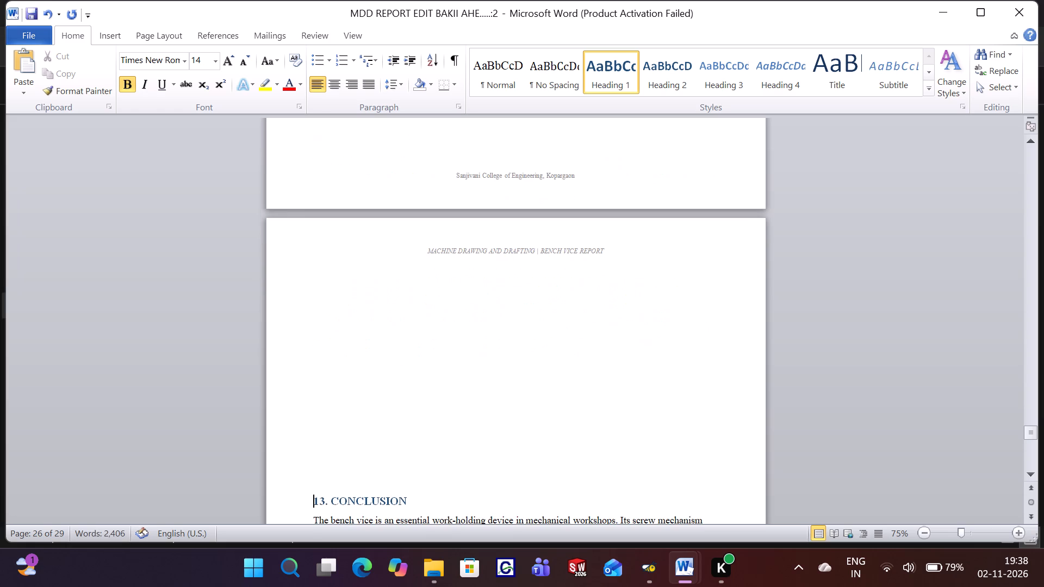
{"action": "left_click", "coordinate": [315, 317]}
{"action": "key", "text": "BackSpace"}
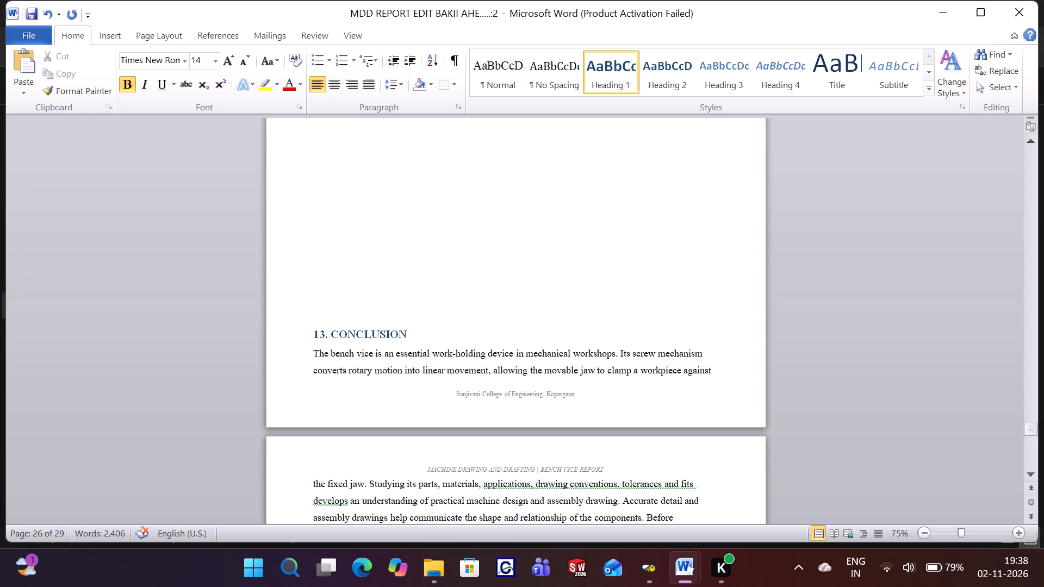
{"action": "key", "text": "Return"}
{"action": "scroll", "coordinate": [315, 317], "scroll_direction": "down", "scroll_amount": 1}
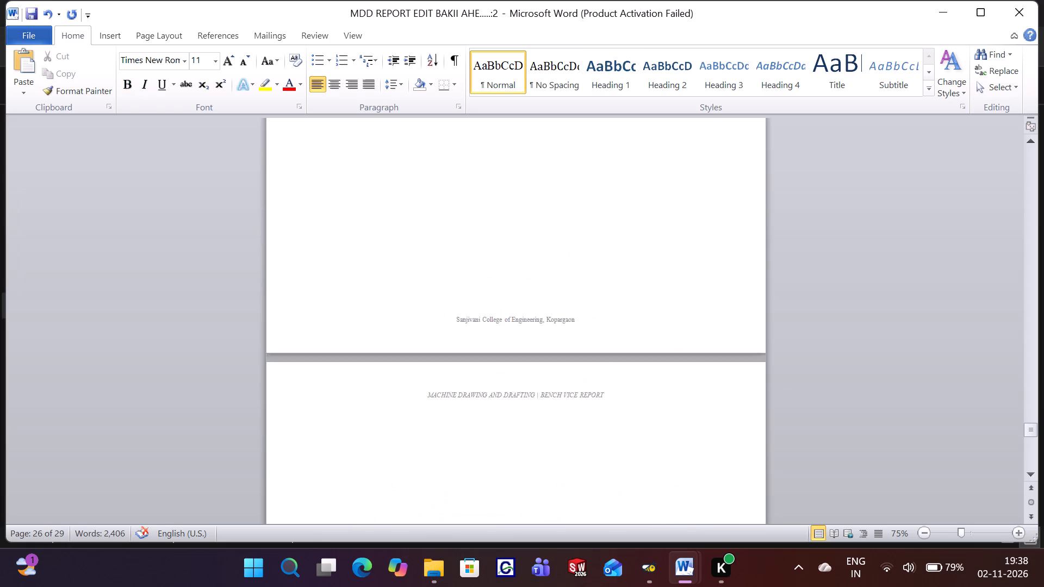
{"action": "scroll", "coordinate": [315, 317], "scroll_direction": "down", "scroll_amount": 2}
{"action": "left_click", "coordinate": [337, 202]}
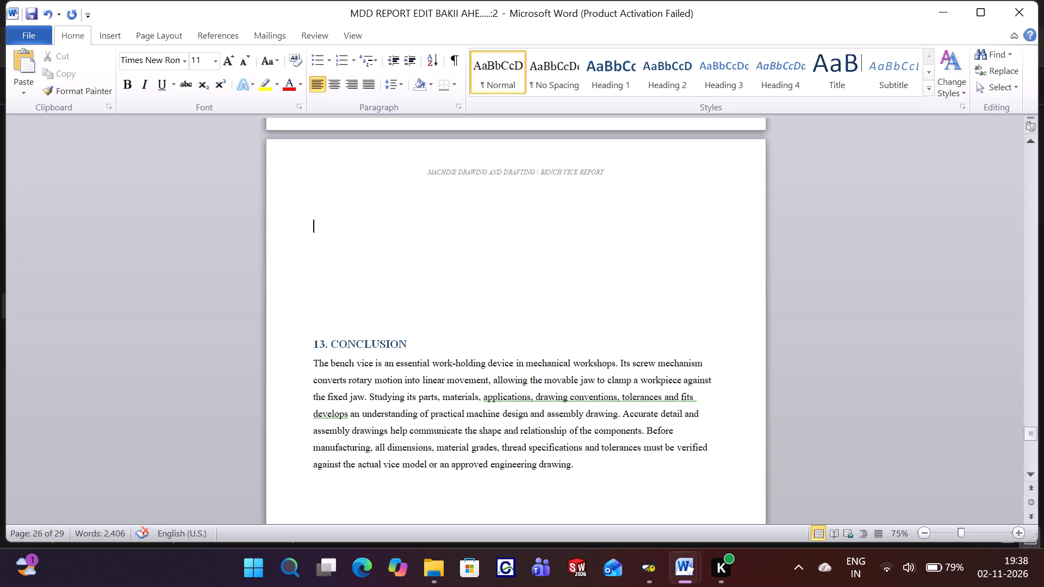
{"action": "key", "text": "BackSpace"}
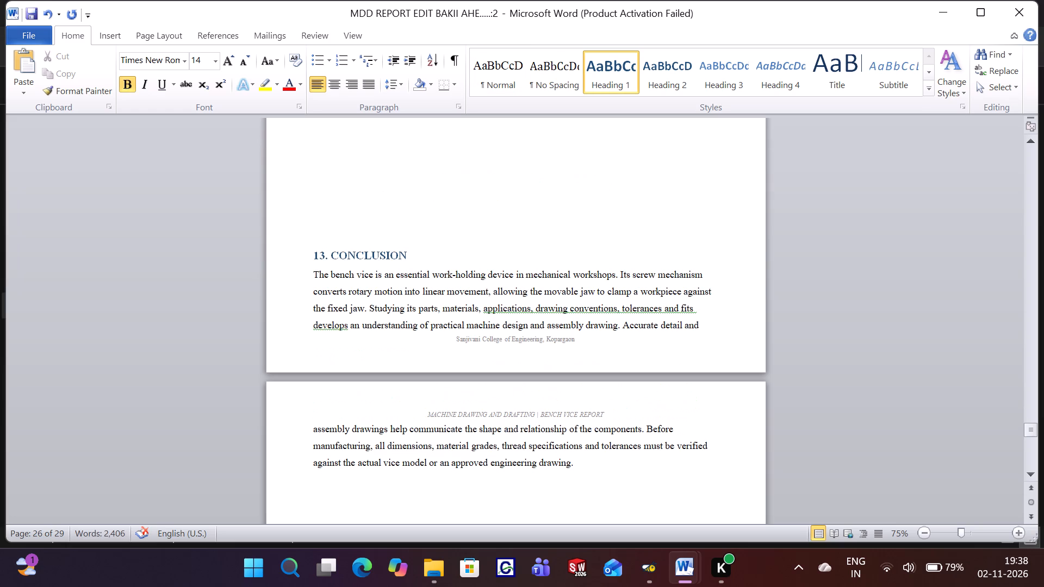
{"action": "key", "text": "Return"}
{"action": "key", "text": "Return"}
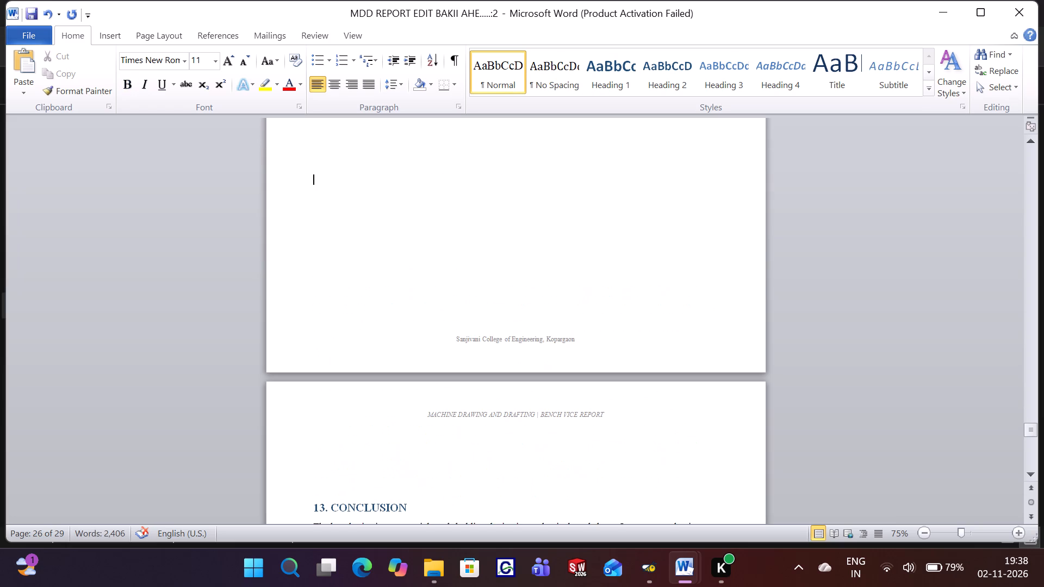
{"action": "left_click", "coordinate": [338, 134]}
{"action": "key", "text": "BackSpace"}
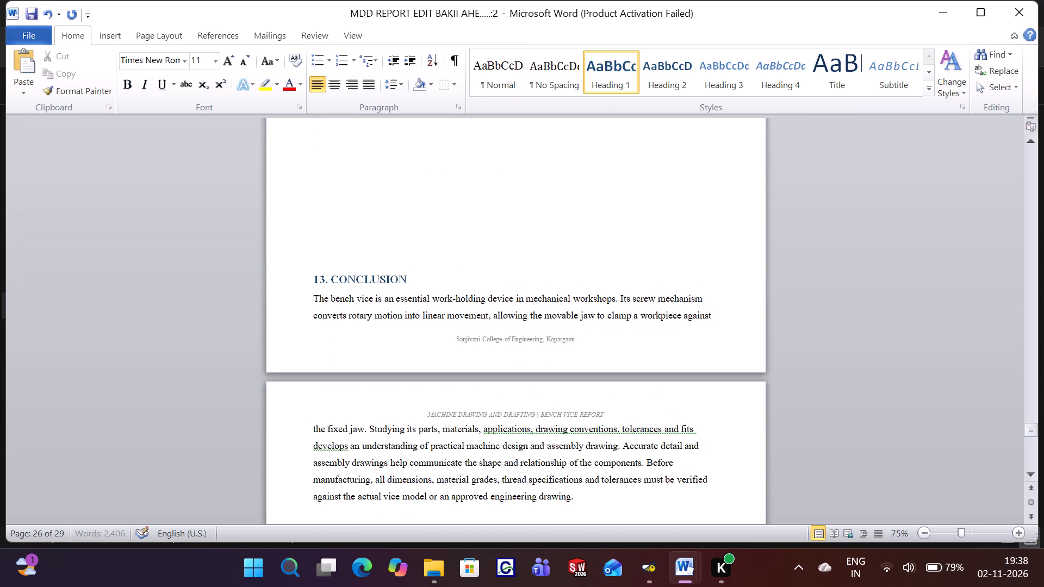
Add four empty lines above the "13. CONCLUSION" heading so the section starts near the top of the next page, and check its placement.
{"action": "left_click", "coordinate": [304, 240]}
{"action": "key", "text": "Return"}
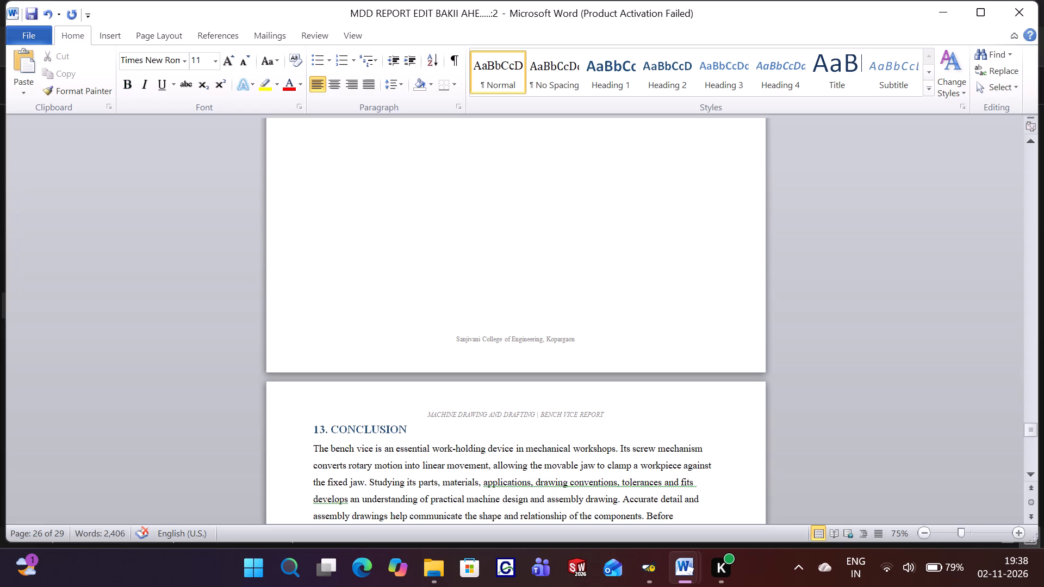
{"action": "key", "text": "Return"}
{"action": "key", "text": "Return"}
{"action": "key", "text": "Return"}
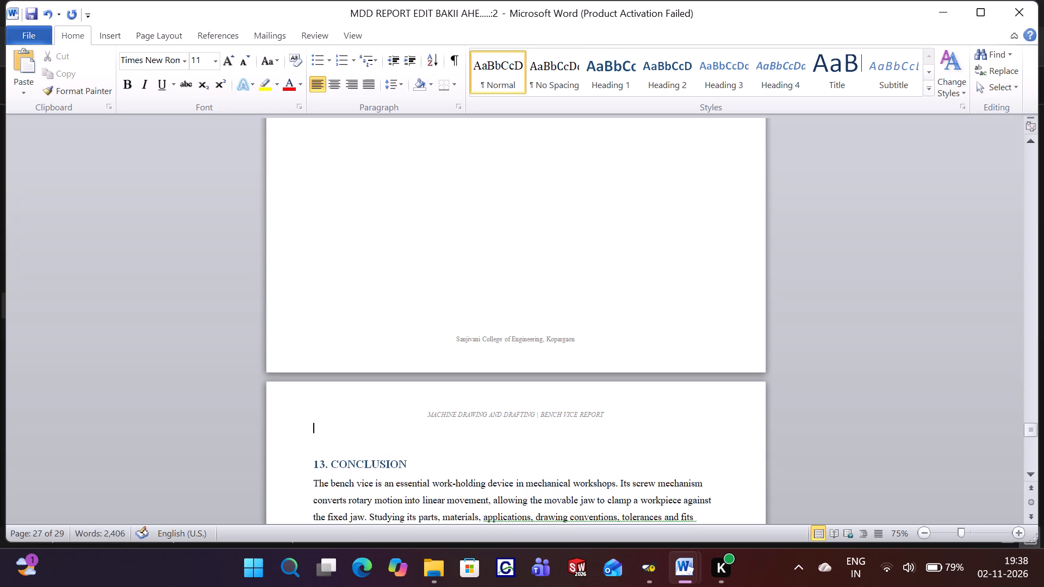
{"action": "scroll", "coordinate": [304, 240], "scroll_direction": "down", "scroll_amount": 4}
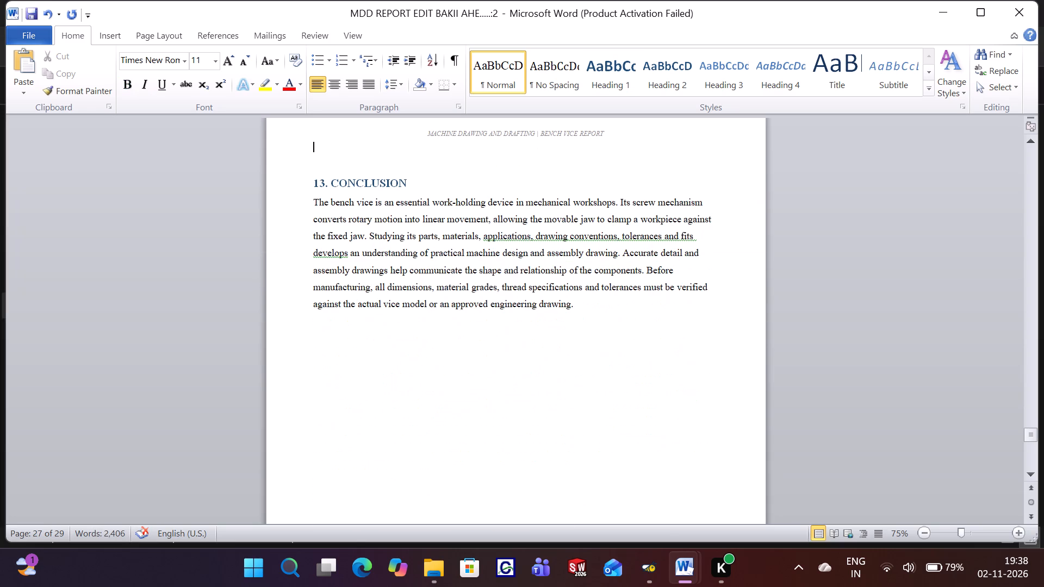
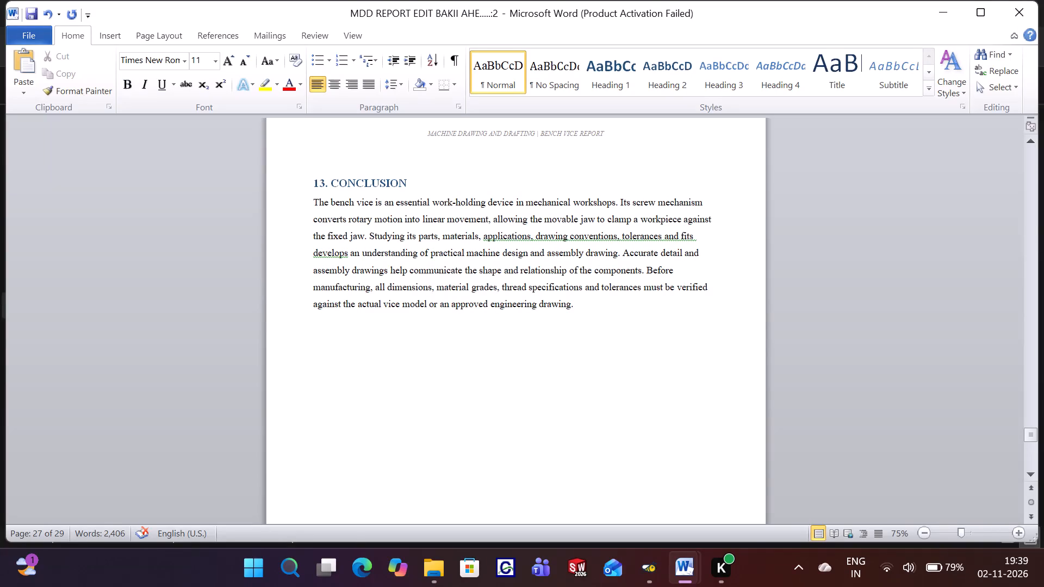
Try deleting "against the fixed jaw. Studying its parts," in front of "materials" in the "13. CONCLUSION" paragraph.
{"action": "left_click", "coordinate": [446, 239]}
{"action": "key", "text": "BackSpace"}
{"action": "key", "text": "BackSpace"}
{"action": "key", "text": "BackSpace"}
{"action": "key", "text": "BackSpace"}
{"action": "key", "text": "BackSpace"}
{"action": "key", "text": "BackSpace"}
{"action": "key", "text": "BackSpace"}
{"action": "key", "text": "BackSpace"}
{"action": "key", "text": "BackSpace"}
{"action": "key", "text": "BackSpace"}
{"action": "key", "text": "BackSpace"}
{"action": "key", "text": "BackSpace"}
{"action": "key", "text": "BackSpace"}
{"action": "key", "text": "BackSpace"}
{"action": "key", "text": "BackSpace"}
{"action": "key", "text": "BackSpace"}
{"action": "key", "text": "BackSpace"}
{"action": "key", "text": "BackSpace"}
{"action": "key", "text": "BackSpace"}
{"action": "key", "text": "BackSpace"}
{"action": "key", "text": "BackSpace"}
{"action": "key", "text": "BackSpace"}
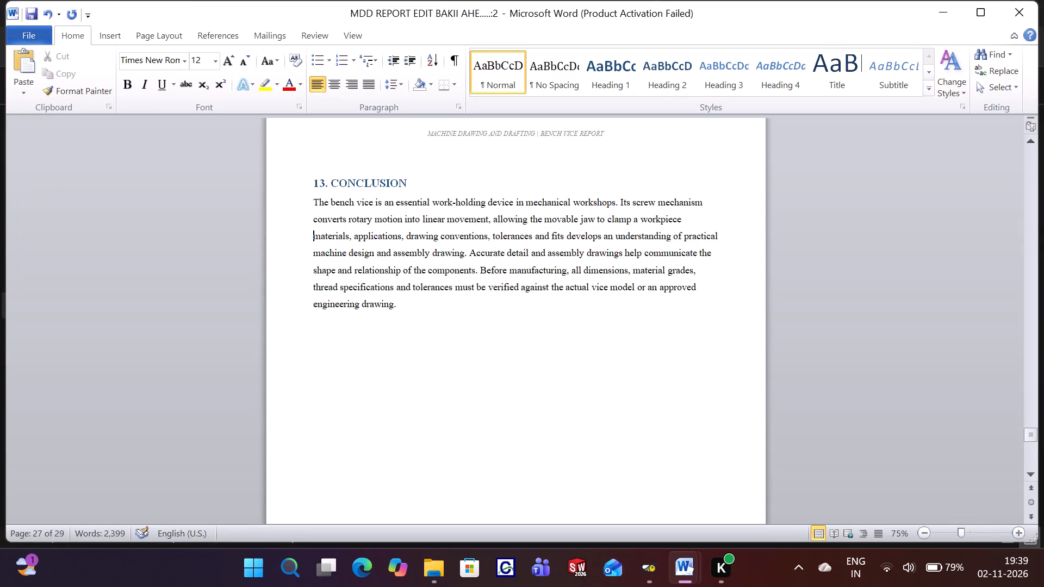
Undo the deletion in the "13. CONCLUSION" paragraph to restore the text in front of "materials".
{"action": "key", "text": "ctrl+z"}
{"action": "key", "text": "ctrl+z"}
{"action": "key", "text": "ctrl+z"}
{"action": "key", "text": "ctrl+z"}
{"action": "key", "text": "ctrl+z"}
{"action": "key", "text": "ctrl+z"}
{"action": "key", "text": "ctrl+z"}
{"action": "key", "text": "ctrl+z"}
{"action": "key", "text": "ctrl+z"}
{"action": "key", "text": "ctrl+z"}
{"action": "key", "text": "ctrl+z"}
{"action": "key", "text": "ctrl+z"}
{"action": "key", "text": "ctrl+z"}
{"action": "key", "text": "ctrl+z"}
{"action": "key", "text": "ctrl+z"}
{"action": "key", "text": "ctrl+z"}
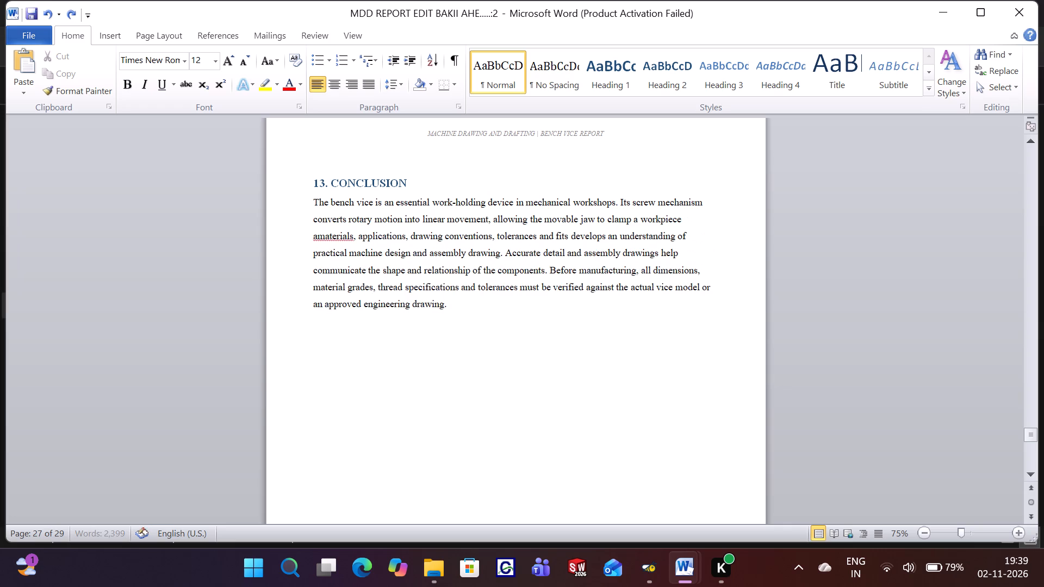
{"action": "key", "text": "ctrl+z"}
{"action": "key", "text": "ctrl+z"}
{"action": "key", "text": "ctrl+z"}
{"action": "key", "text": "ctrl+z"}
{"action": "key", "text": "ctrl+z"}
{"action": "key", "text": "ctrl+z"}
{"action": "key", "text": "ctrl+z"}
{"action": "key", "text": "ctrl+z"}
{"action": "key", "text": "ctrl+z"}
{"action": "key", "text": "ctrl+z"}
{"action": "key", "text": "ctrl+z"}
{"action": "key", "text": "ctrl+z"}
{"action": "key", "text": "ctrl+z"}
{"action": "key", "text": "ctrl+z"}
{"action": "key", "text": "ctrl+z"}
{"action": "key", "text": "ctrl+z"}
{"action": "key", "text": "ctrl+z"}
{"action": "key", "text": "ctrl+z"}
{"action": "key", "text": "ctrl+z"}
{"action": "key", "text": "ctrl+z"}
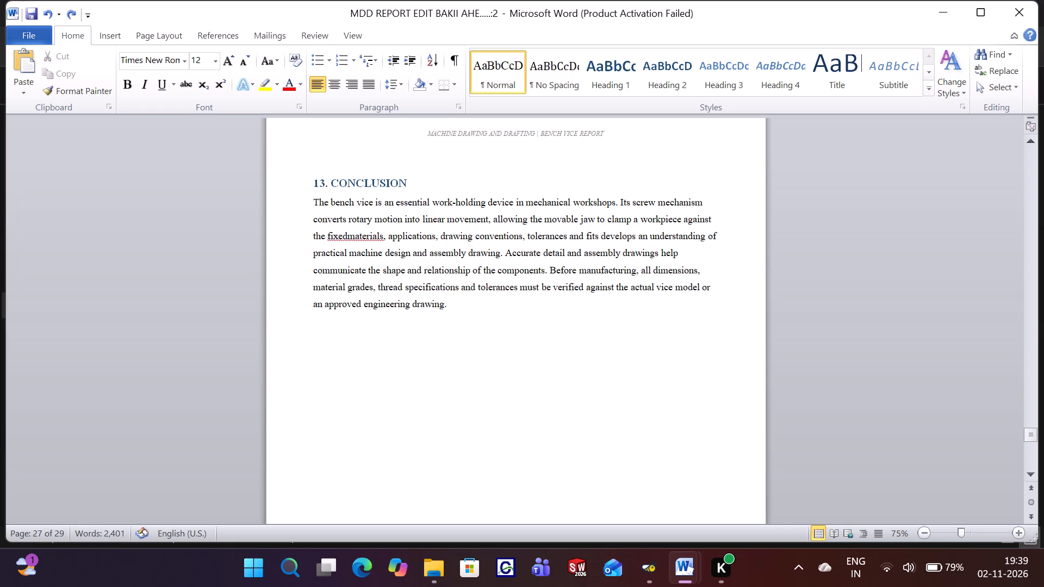
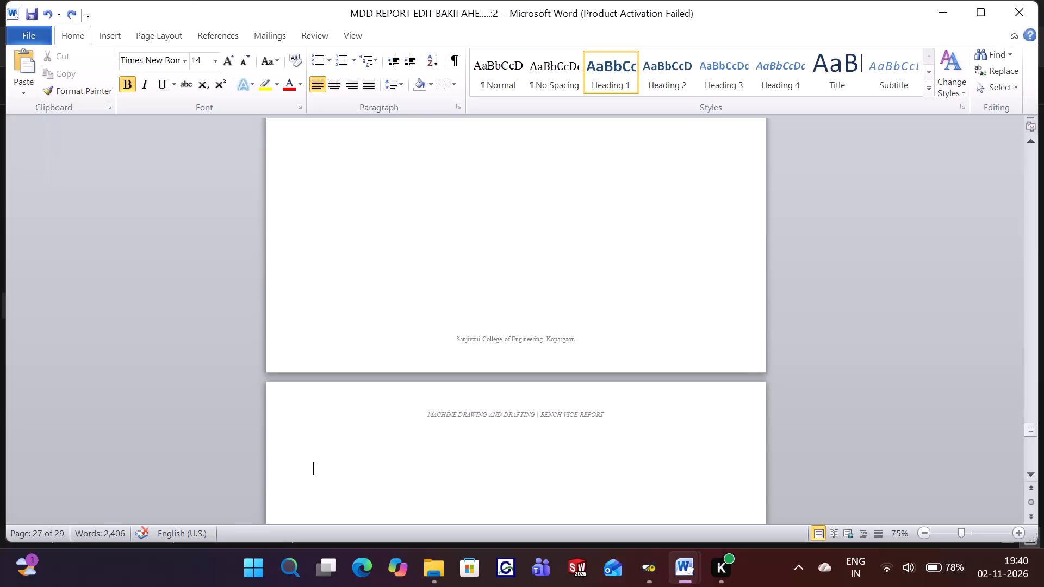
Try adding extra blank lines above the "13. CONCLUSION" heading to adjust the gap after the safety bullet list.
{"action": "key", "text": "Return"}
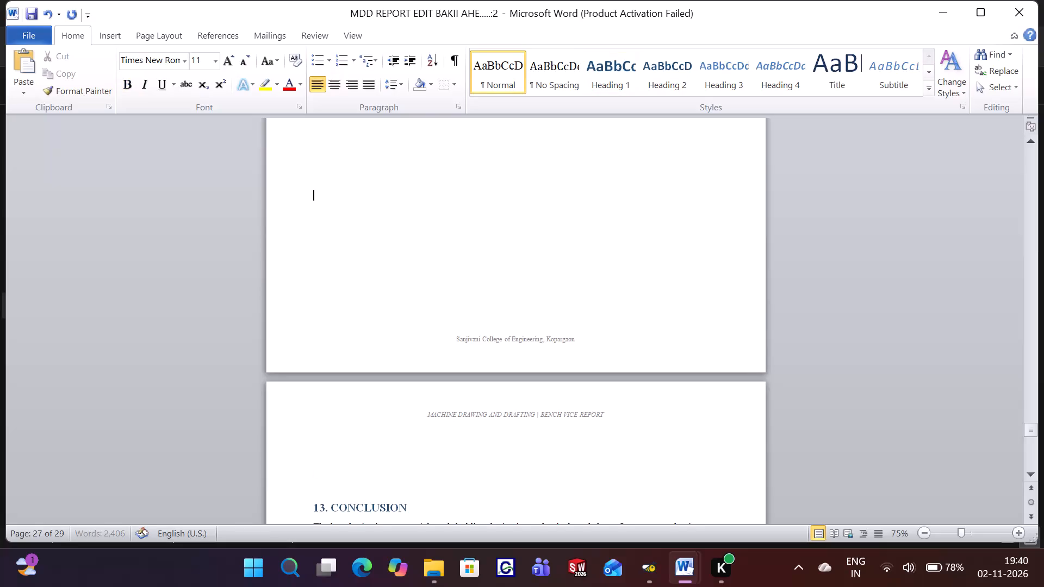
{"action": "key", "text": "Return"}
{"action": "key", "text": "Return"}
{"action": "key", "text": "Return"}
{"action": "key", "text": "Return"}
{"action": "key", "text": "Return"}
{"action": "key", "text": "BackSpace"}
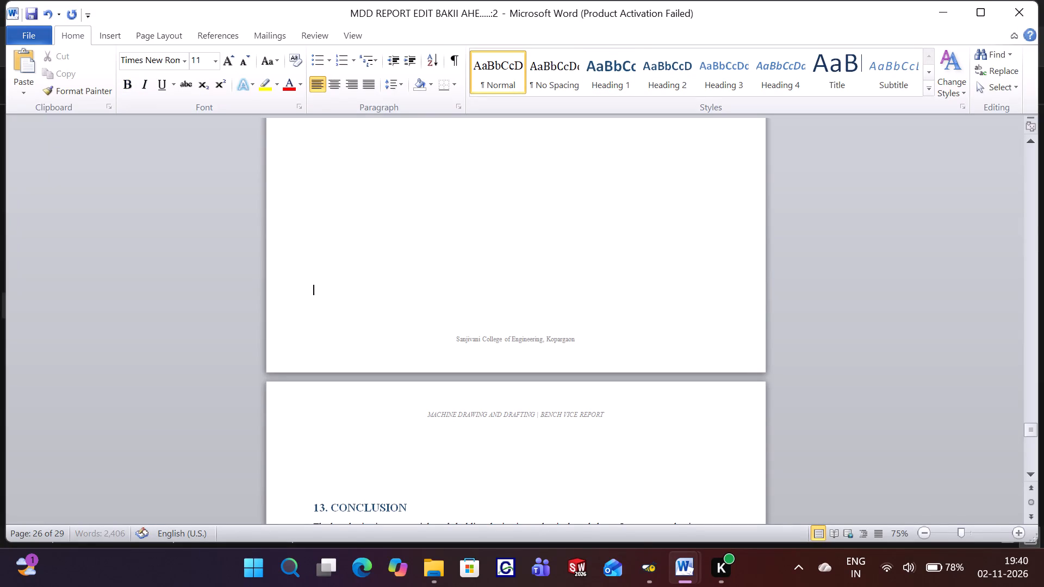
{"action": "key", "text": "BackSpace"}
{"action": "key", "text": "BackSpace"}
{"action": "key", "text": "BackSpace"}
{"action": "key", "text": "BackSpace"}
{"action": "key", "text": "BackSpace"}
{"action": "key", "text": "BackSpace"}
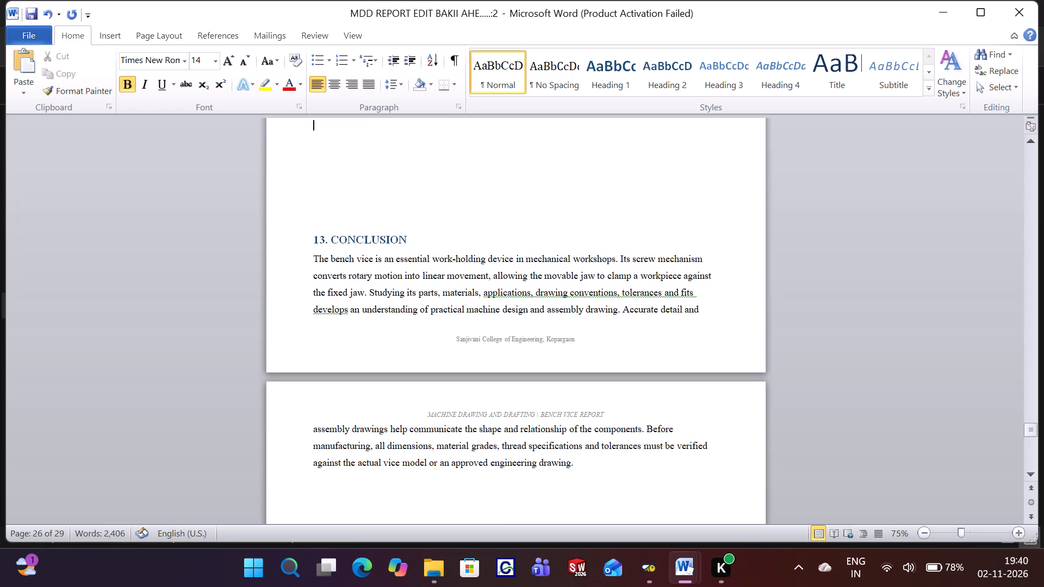
Adjust the blank lines between the last safety bullet and "13. CONCLUSION" so the heading starts on the following page.
{"action": "key", "text": "Return"}
{"action": "key", "text": "Return"}
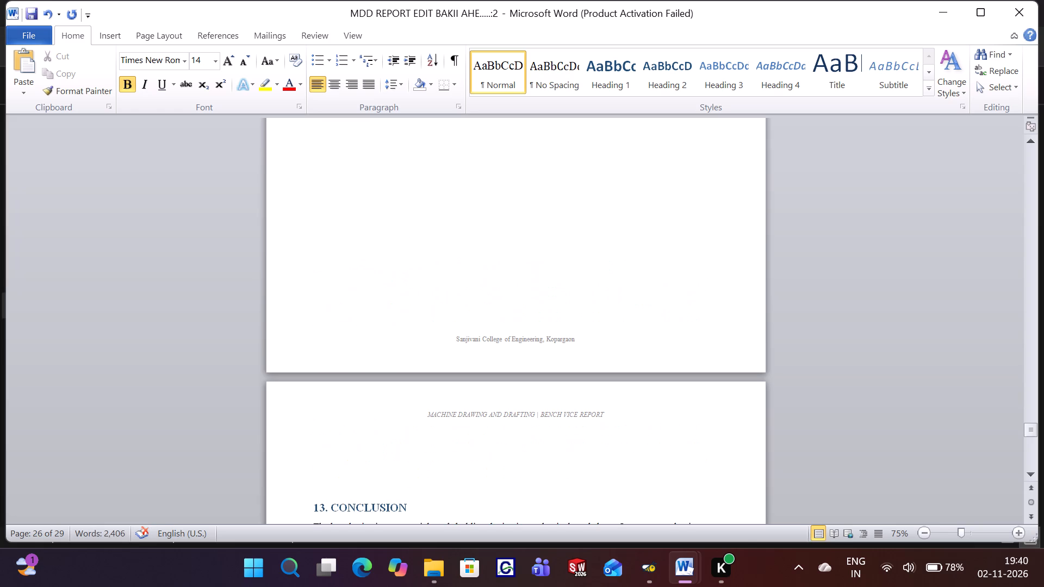
{"action": "left_click", "coordinate": [326, 324]}
{"action": "key", "text": "BackSpace"}
{"action": "key", "text": "Return"}
{"action": "scroll", "coordinate": [297, 174], "scroll_direction": "up", "scroll_amount": 1}
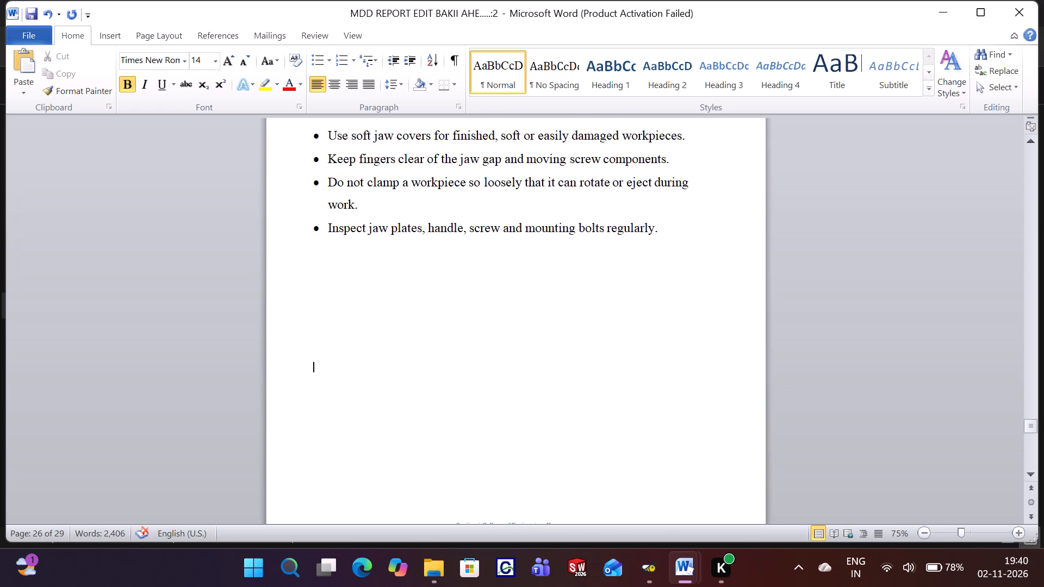
{"action": "left_click", "coordinate": [326, 328]}
{"action": "key", "text": "BackSpace"}
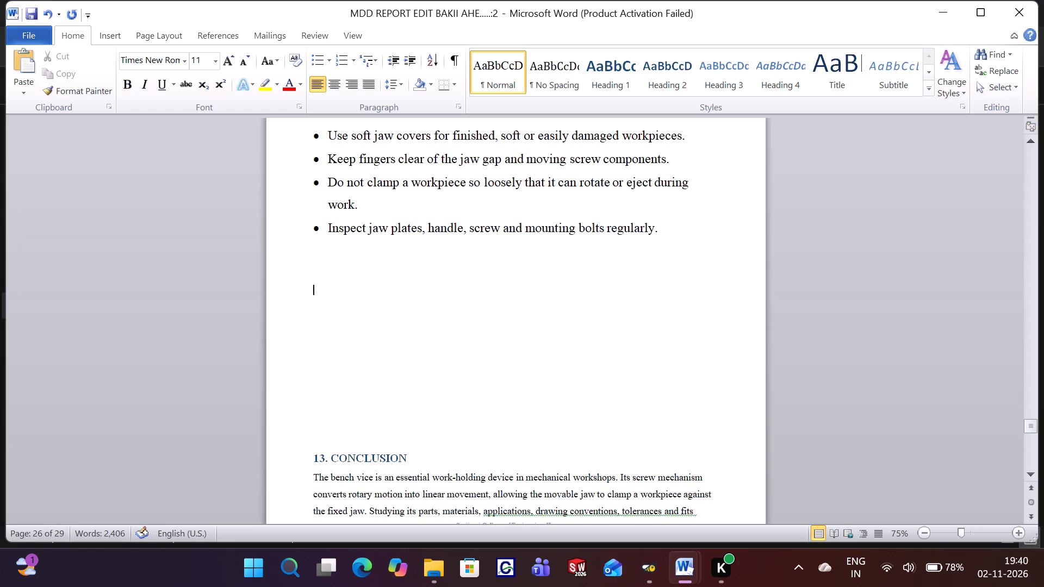
{"action": "scroll", "coordinate": [326, 328], "scroll_direction": "down", "scroll_amount": 3}
{"action": "key", "text": "Return"}
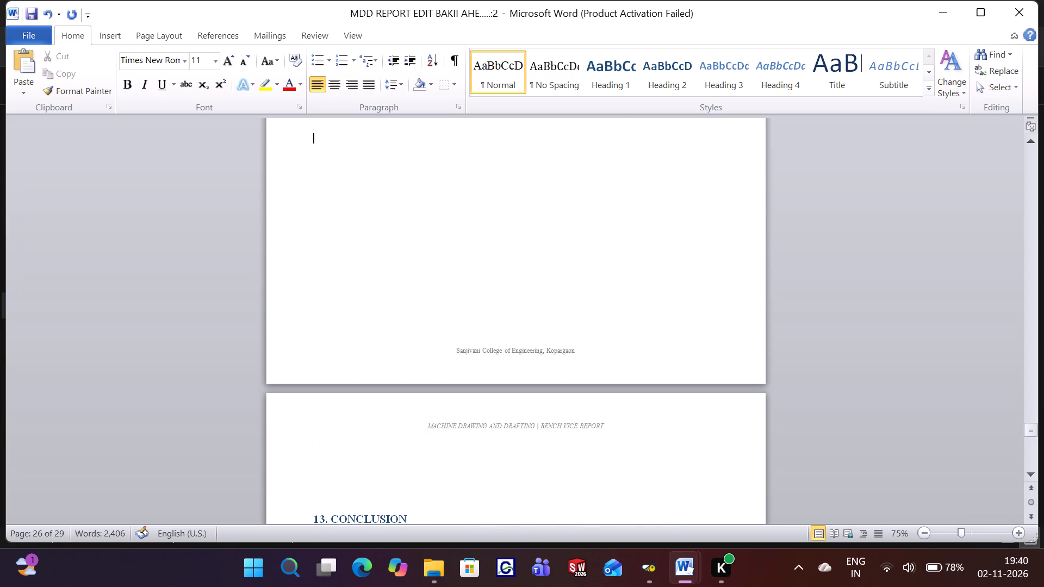
Remove the blank line above "13. CONCLUSION" and insert blank lines on the preceding page so the heading starts the new page.
{"action": "scroll", "coordinate": [326, 328], "scroll_direction": "down", "scroll_amount": 1}
{"action": "left_click", "coordinate": [339, 367]}
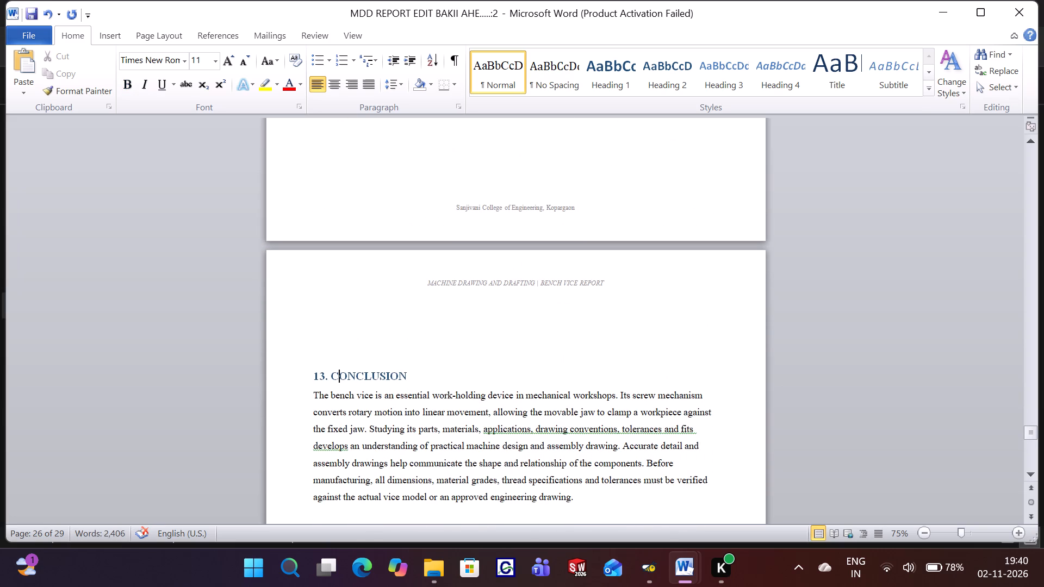
{"action": "left_click", "coordinate": [363, 331]}
{"action": "key", "text": "BackSpace"}
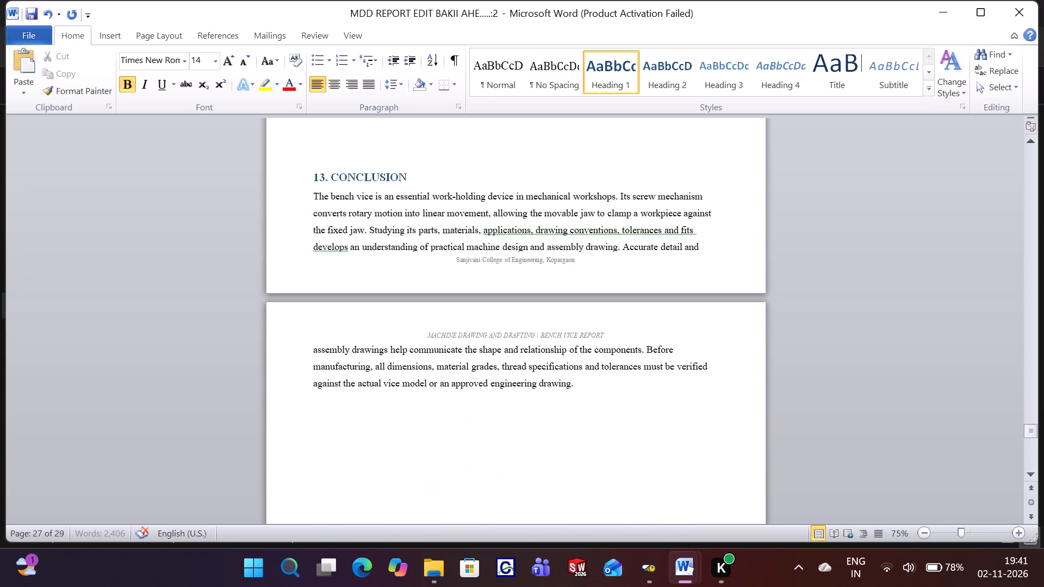
{"action": "key", "text": "Return"}
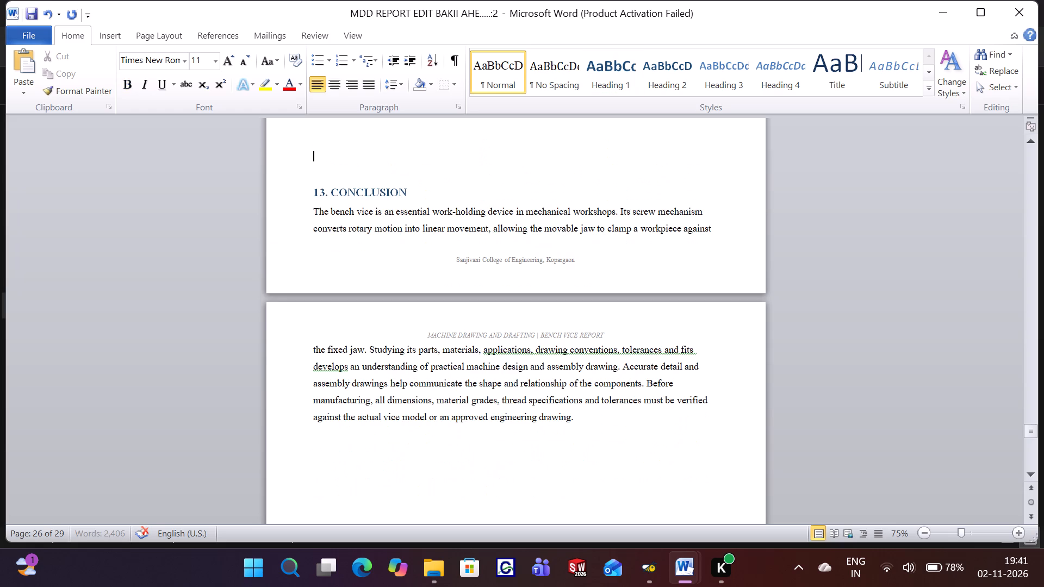
{"action": "key", "text": "Return"}
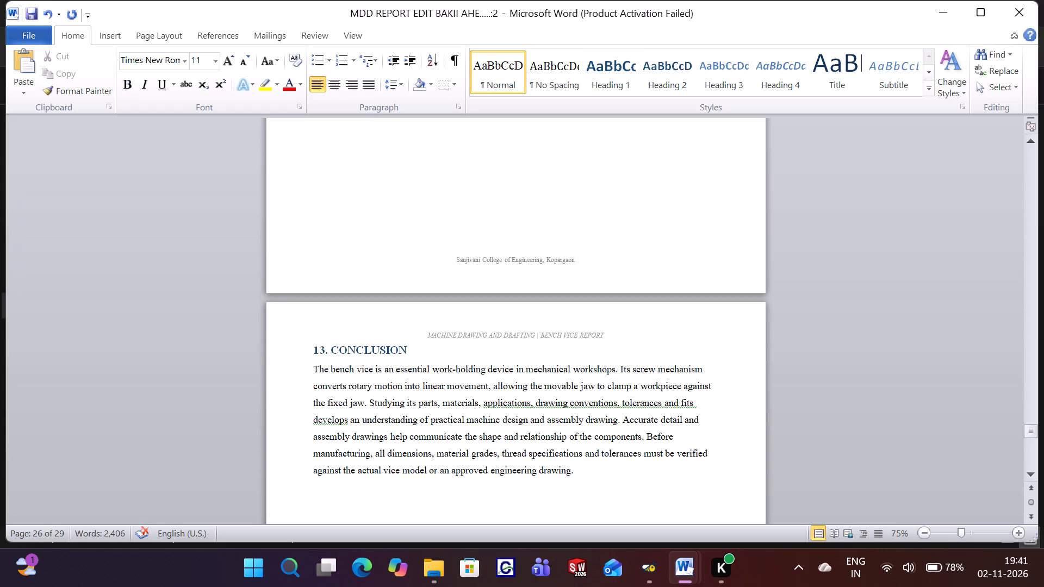
{"action": "key", "text": "Return"}
{"action": "key", "text": "Return"}
{"action": "key", "text": "Return"}
Set the body paragraph under "13. CONCLUSION" to font size 14.
{"action": "scroll", "coordinate": [363, 331], "scroll_direction": "down", "scroll_amount": 2}
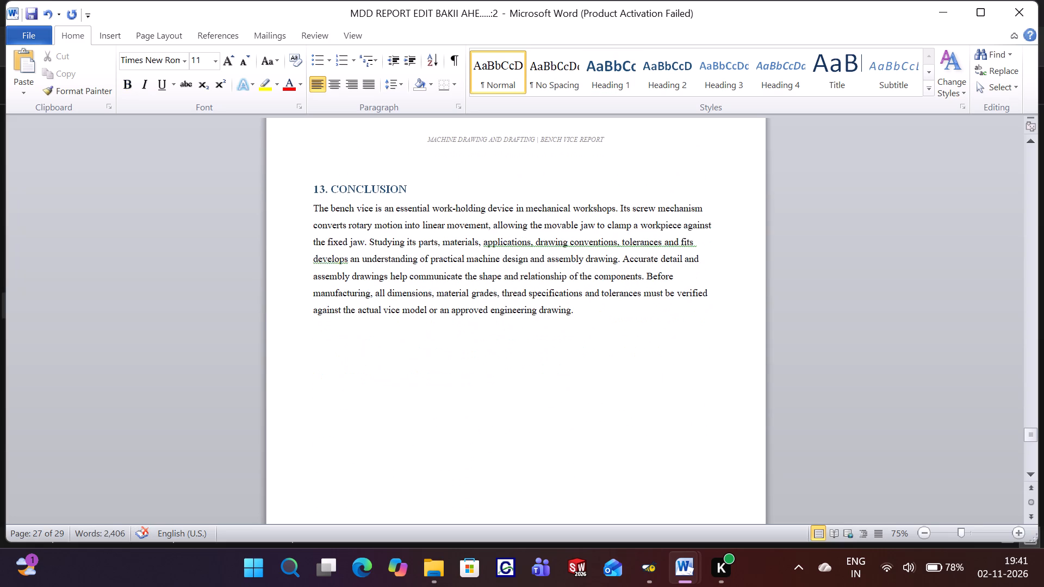
{"action": "left_click_drag", "start_coordinate": [313, 210], "coordinate": [540, 297]}
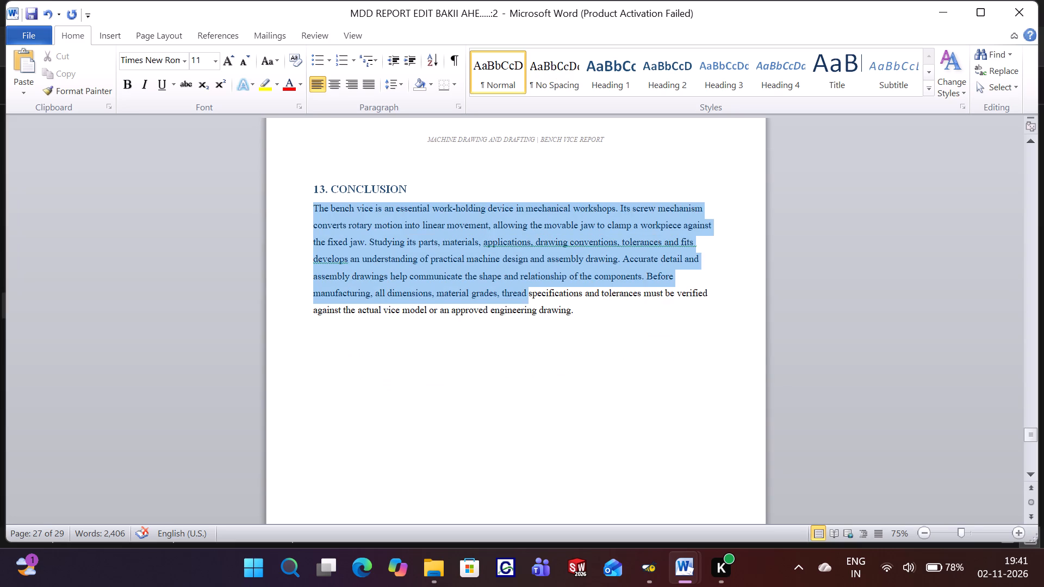
{"action": "left_click_drag", "start_coordinate": [540, 297], "coordinate": [593, 329]}
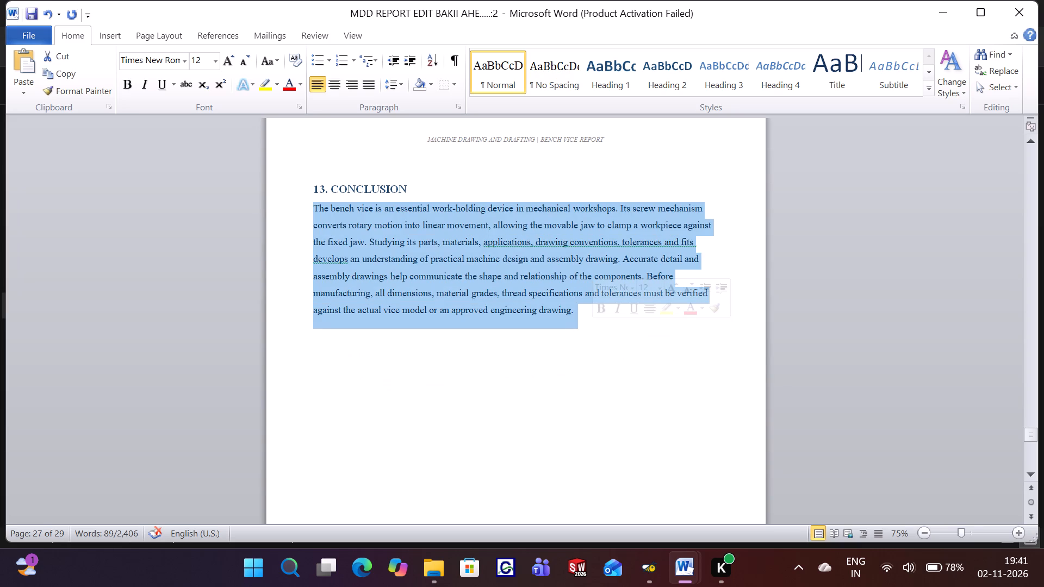
{"action": "left_click", "coordinate": [657, 286]}
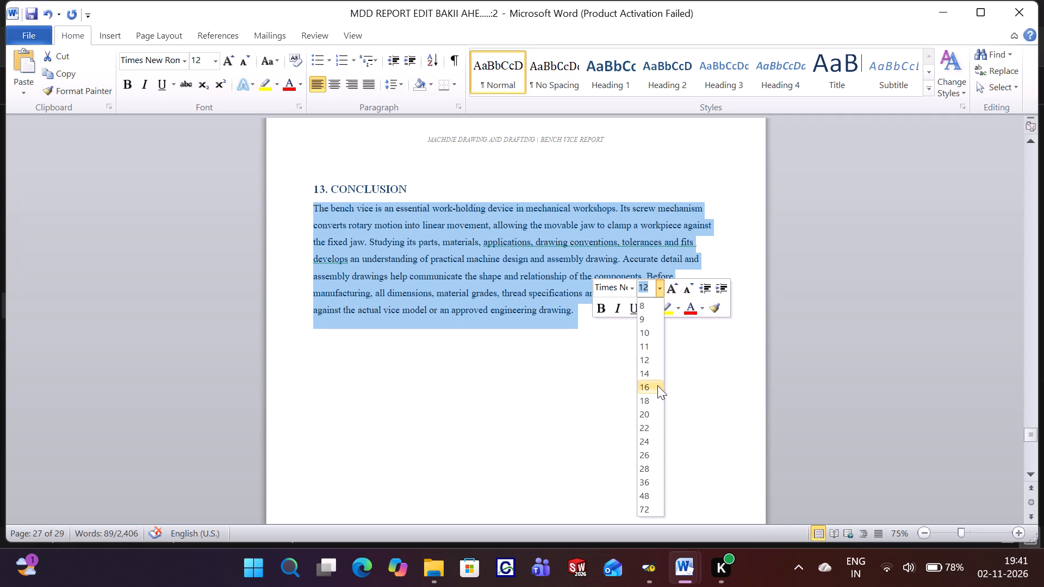
{"action": "left_click", "coordinate": [656, 375]}
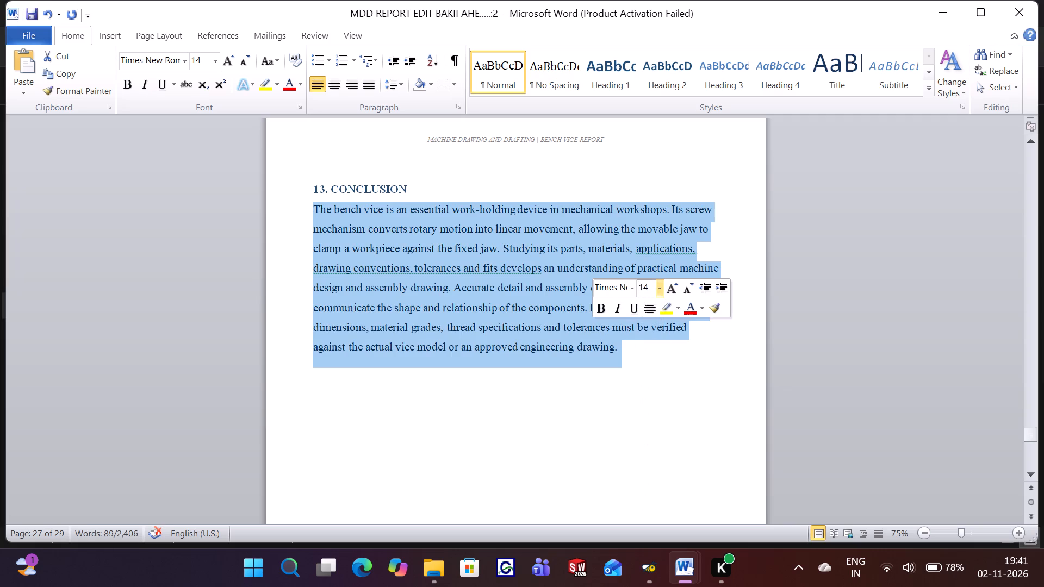
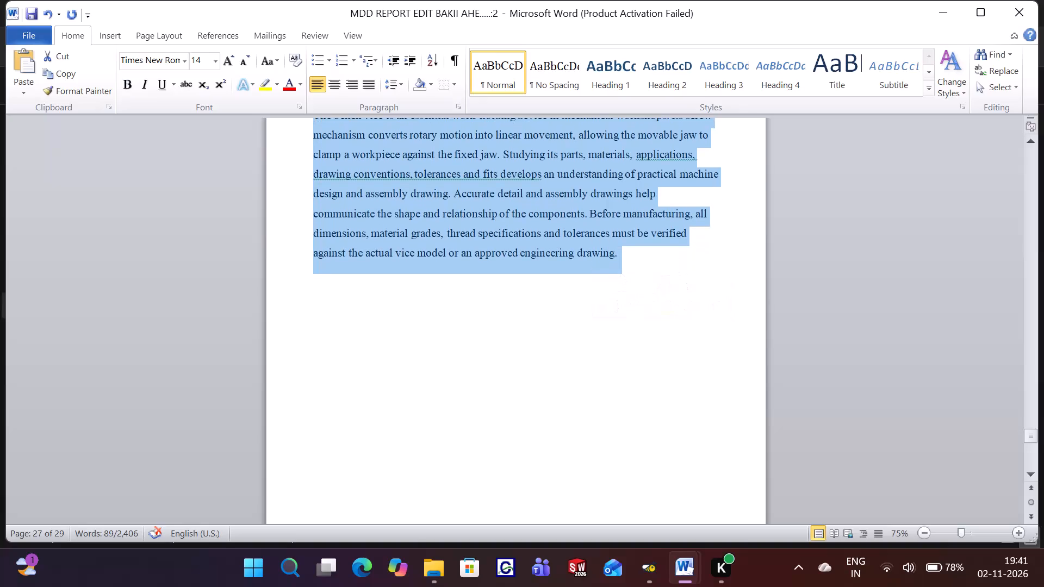
Deselect the body paragraph under "13. CONCLUSION" and place the text cursor at the end of its last line.
{"action": "left_click", "coordinate": [613, 408]}
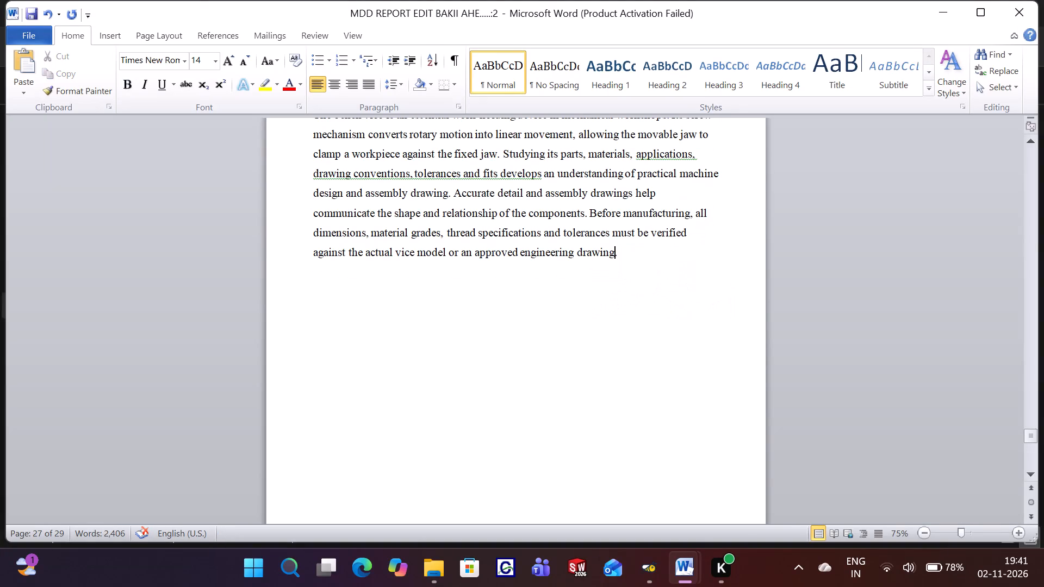
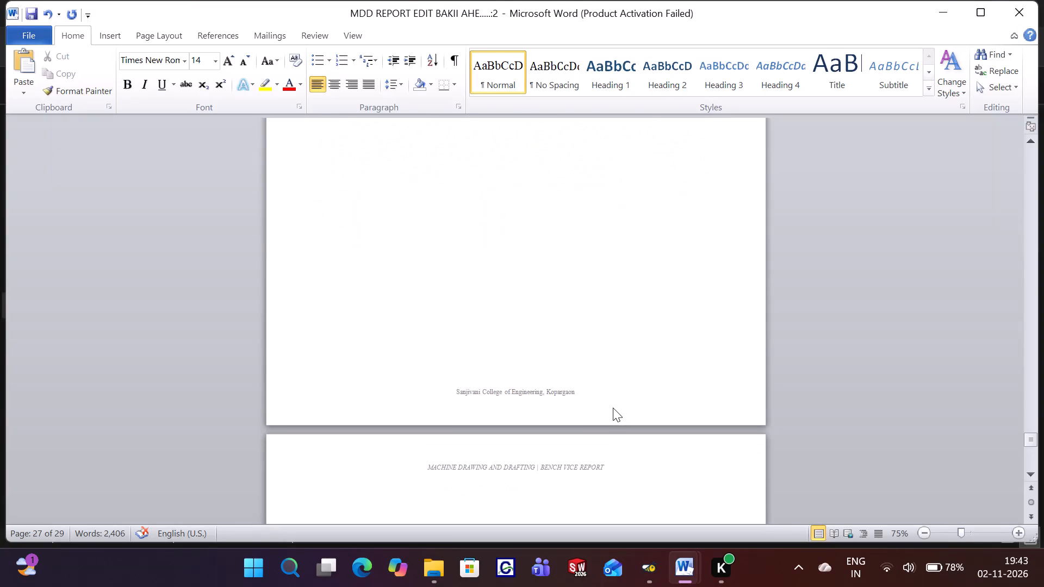
Set the font size of the "14. REFERENCES" heading to 16.
{"action": "scroll", "coordinate": [613, 408], "scroll_direction": "down", "scroll_amount": 4}
{"action": "scroll", "coordinate": [613, 408], "scroll_direction": "up", "scroll_amount": 1, "text": "ctrl"}
{"action": "scroll", "coordinate": [613, 408], "scroll_direction": "down", "scroll_amount": 1, "text": "ctrl"}
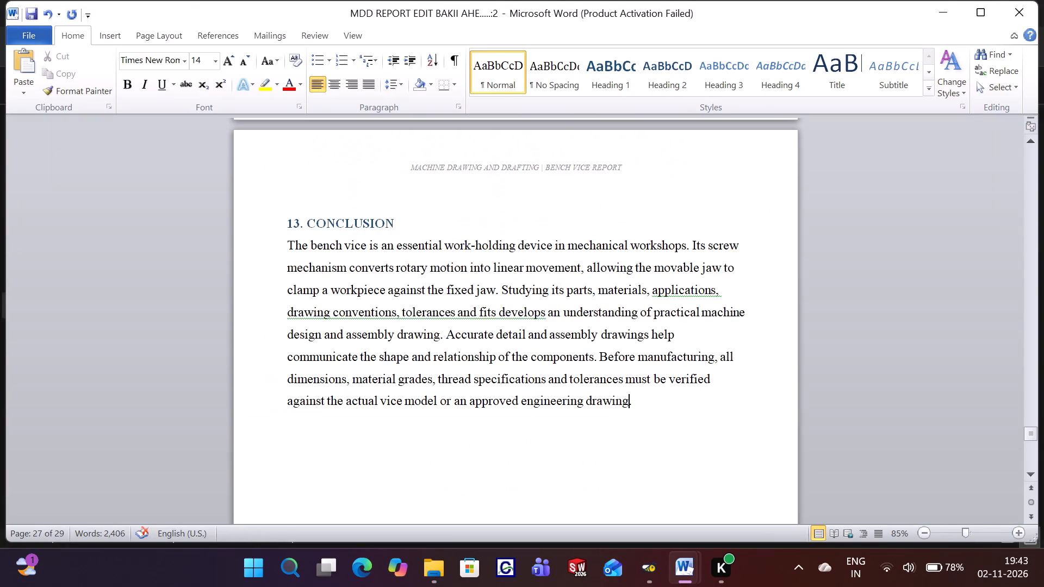
{"action": "scroll", "coordinate": [613, 408], "scroll_direction": "down", "scroll_amount": 3}
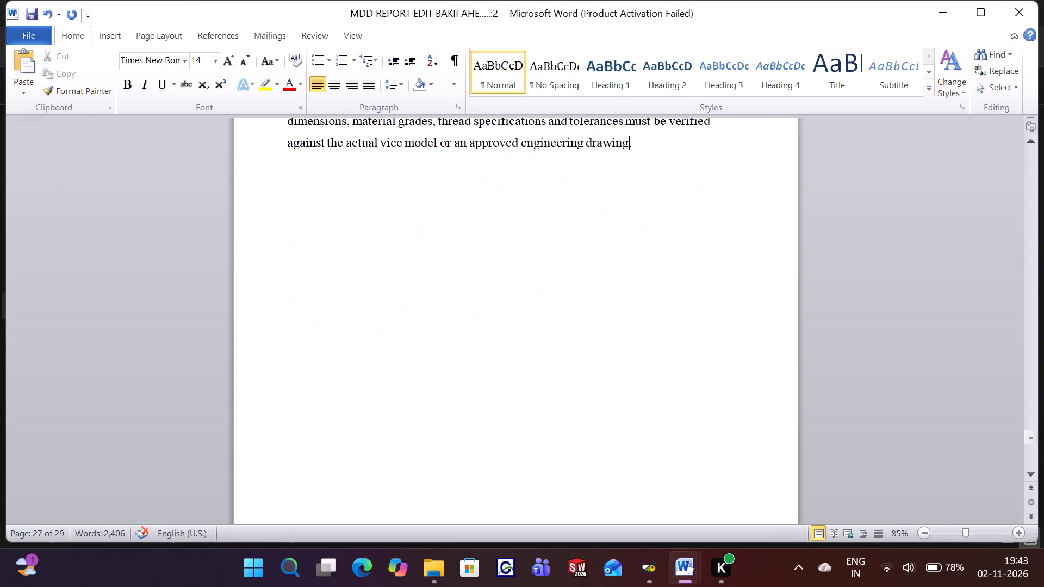
{"action": "scroll", "coordinate": [613, 408], "scroll_direction": "down", "scroll_amount": 5}
{"action": "scroll", "coordinate": [613, 408], "scroll_direction": "up", "scroll_amount": 3}
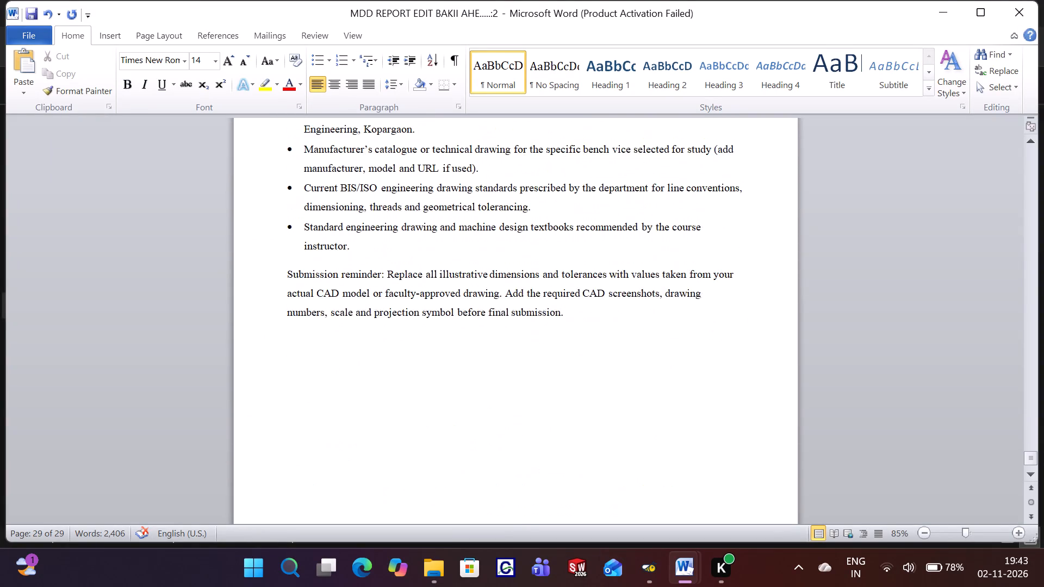
{"action": "scroll", "coordinate": [613, 408], "scroll_direction": "up", "scroll_amount": 1}
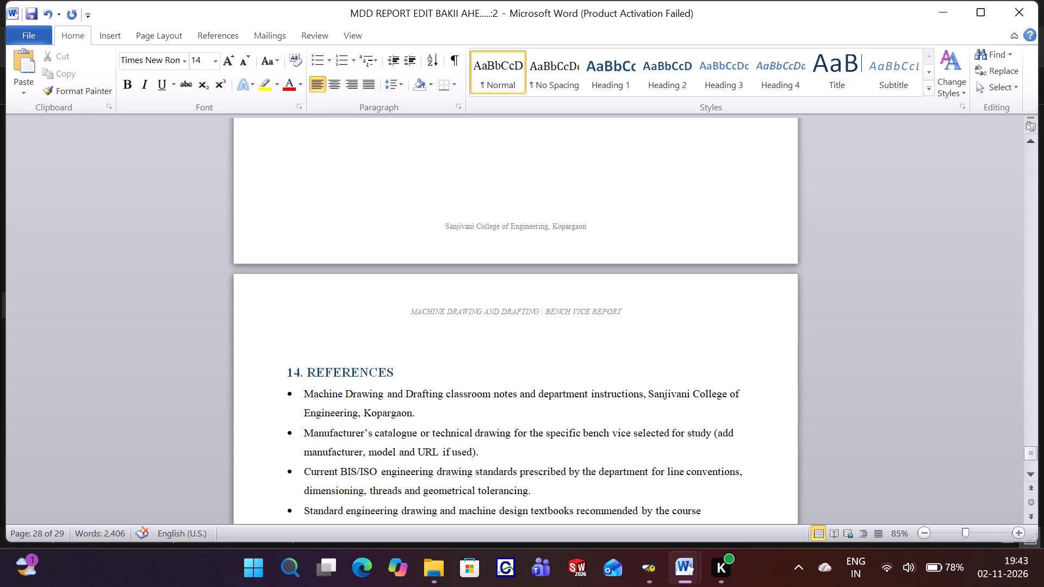
{"action": "left_click_drag", "start_coordinate": [291, 367], "coordinate": [403, 375]}
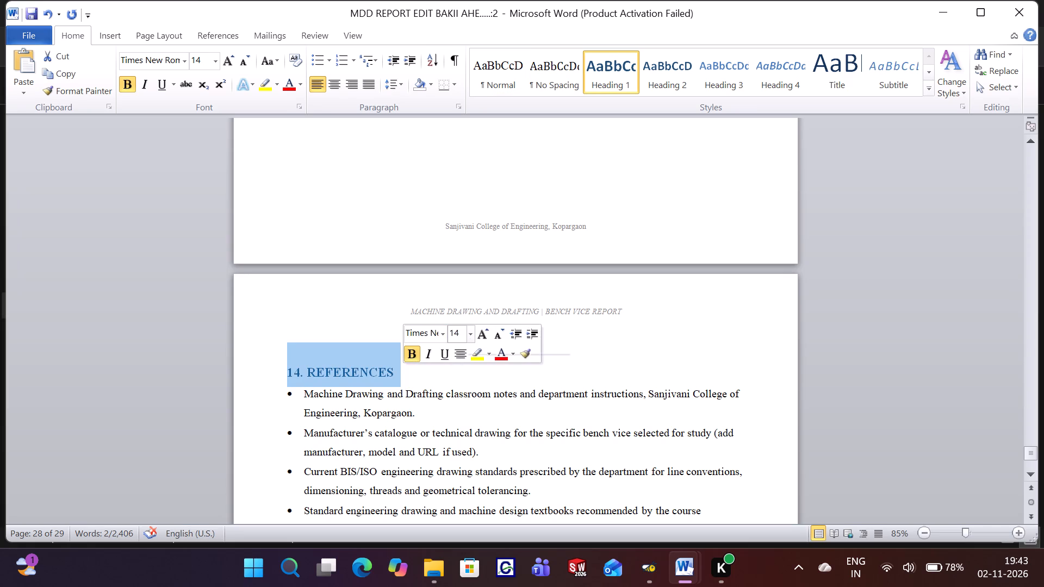
{"action": "left_click", "coordinate": [468, 337]}
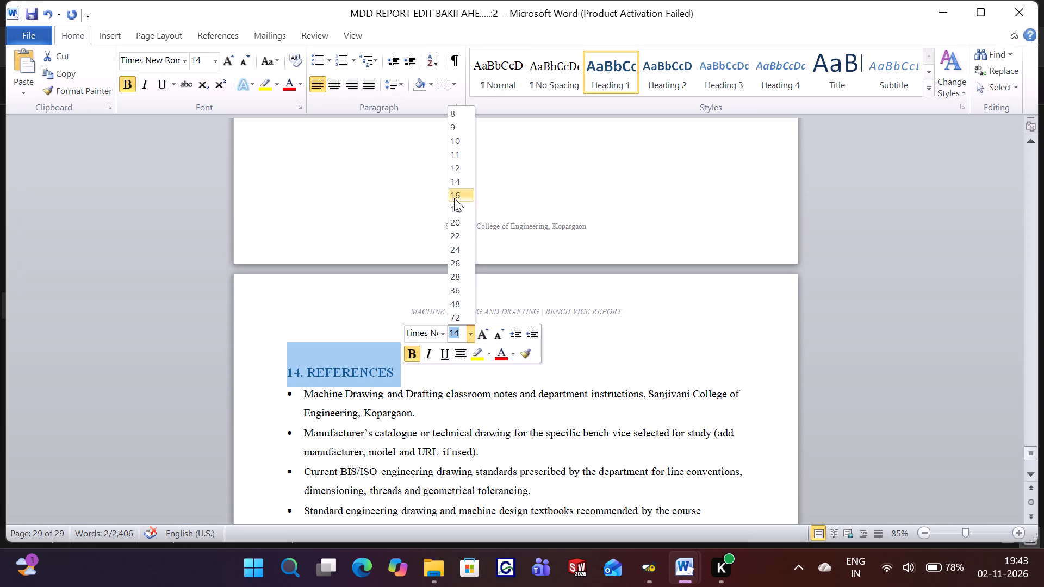
{"action": "left_click", "coordinate": [454, 198]}
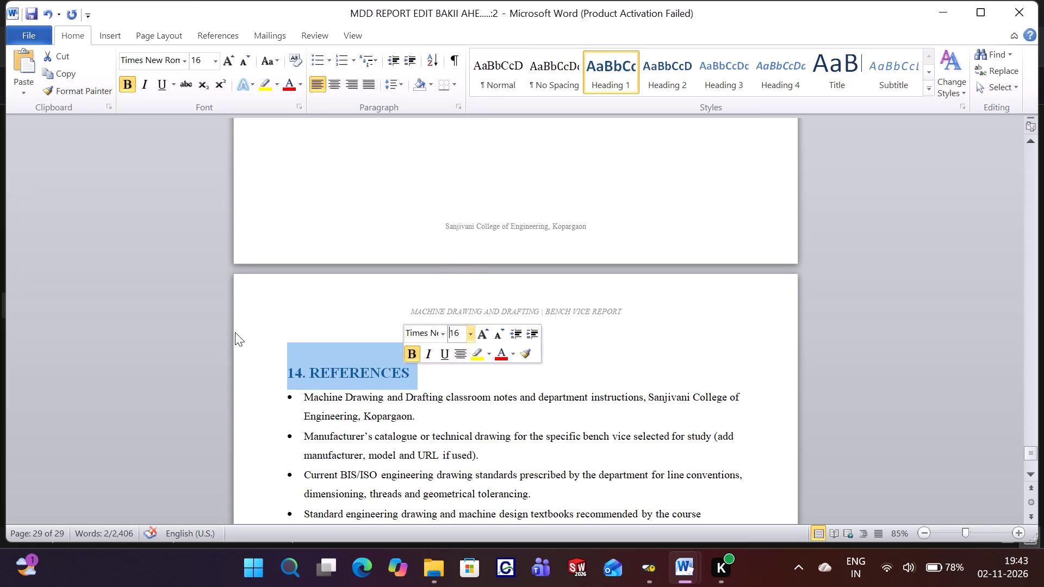
{"action": "left_click", "coordinate": [282, 308]}
Set the font size of the references bullet list and the submission reminder paragraph below it to 14.
{"action": "scroll", "coordinate": [282, 308], "scroll_direction": "down", "scroll_amount": 2}
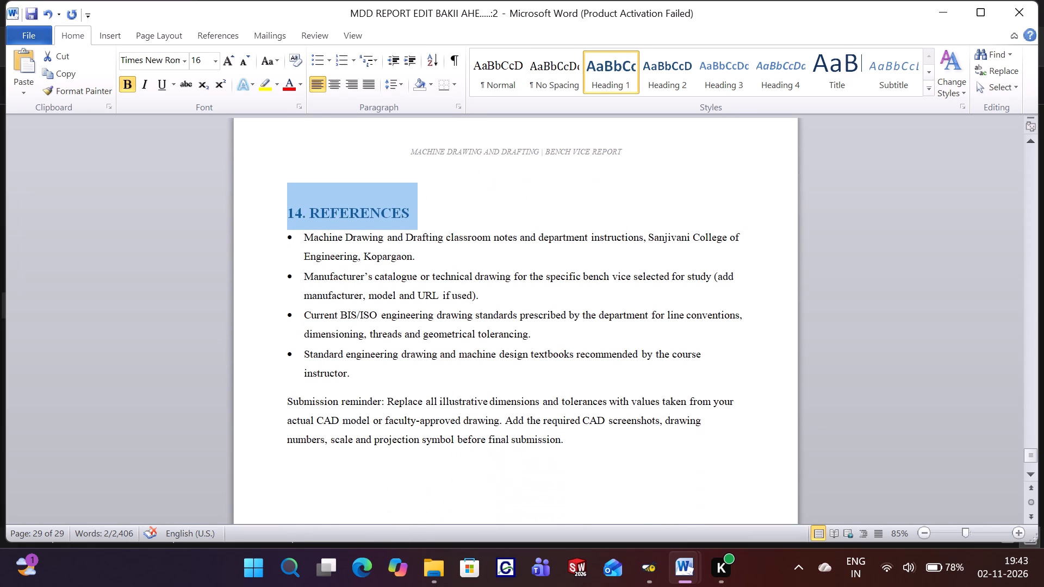
{"action": "left_click_drag", "start_coordinate": [278, 237], "coordinate": [424, 424]}
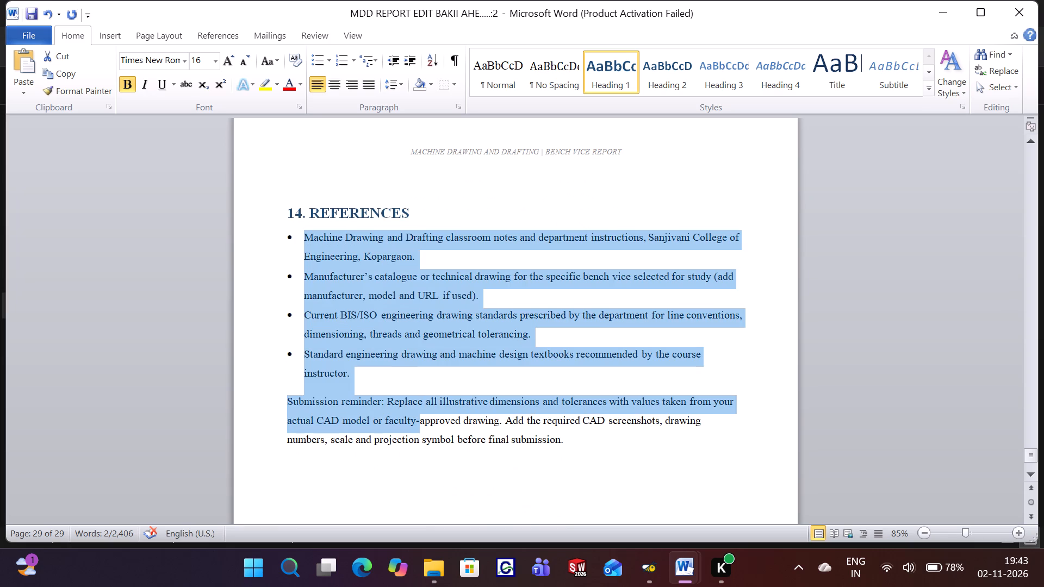
{"action": "left_click_drag", "start_coordinate": [424, 424], "coordinate": [566, 444]}
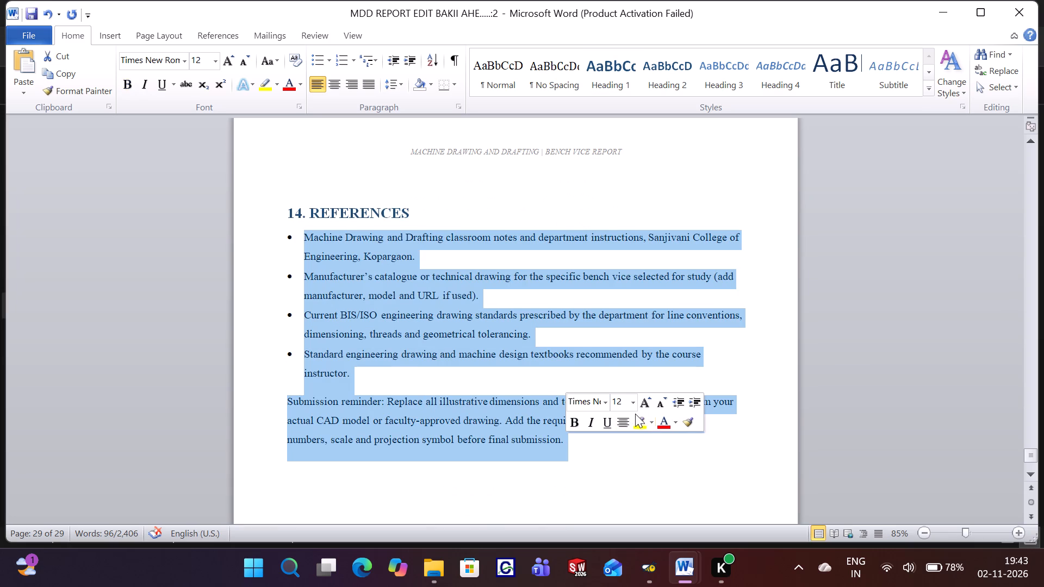
{"action": "left_click", "coordinate": [631, 405]}
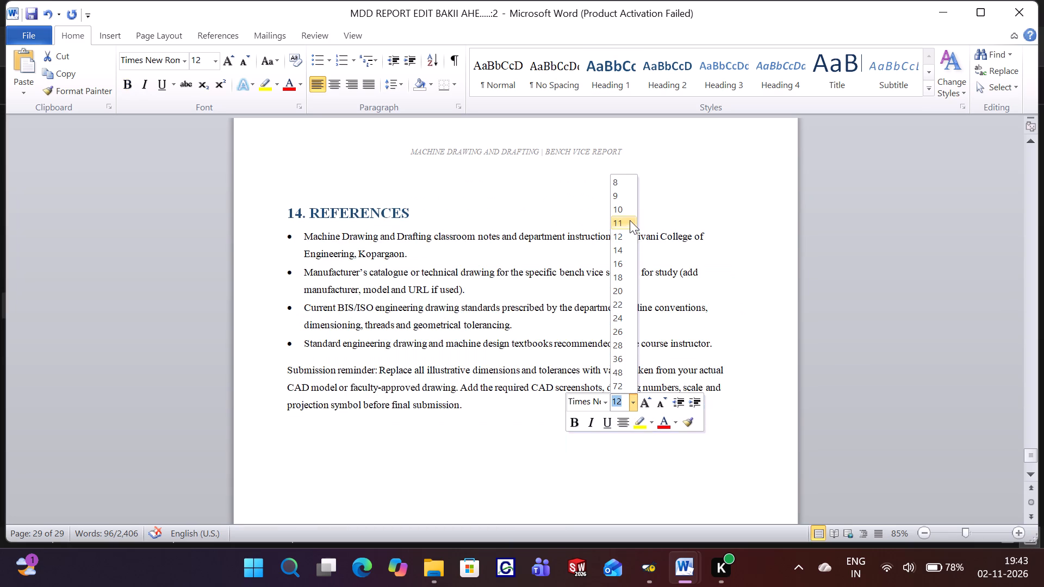
{"action": "left_click", "coordinate": [630, 251]}
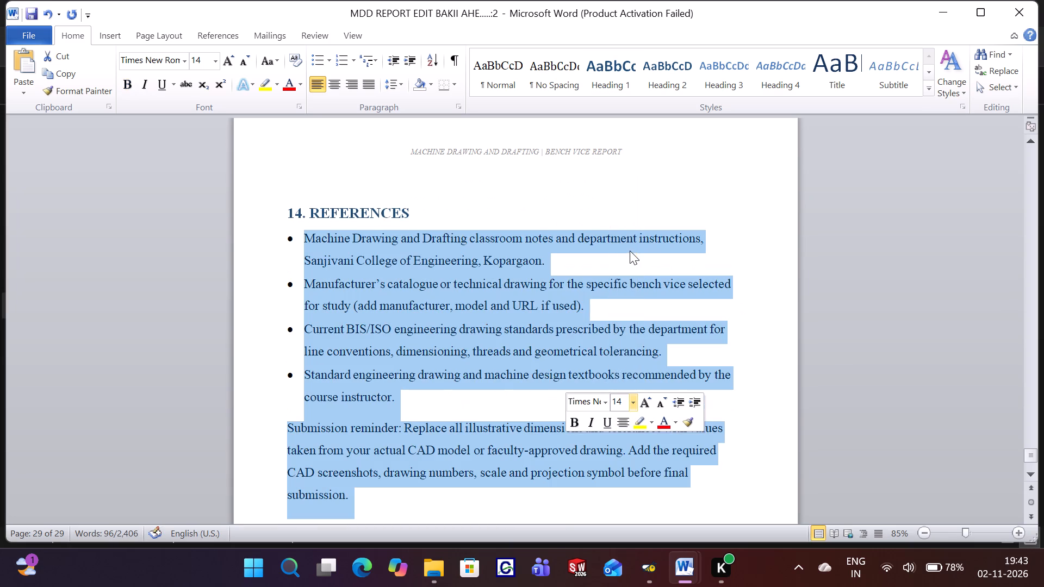
Delete the blank lines and empty page above the "14. REFERENCES" heading, bringing it up towards the conclusion paragraph.
{"action": "scroll", "coordinate": [630, 251], "scroll_direction": "up", "scroll_amount": 5}
{"action": "scroll", "coordinate": [630, 251], "scroll_direction": "down", "scroll_amount": 1}
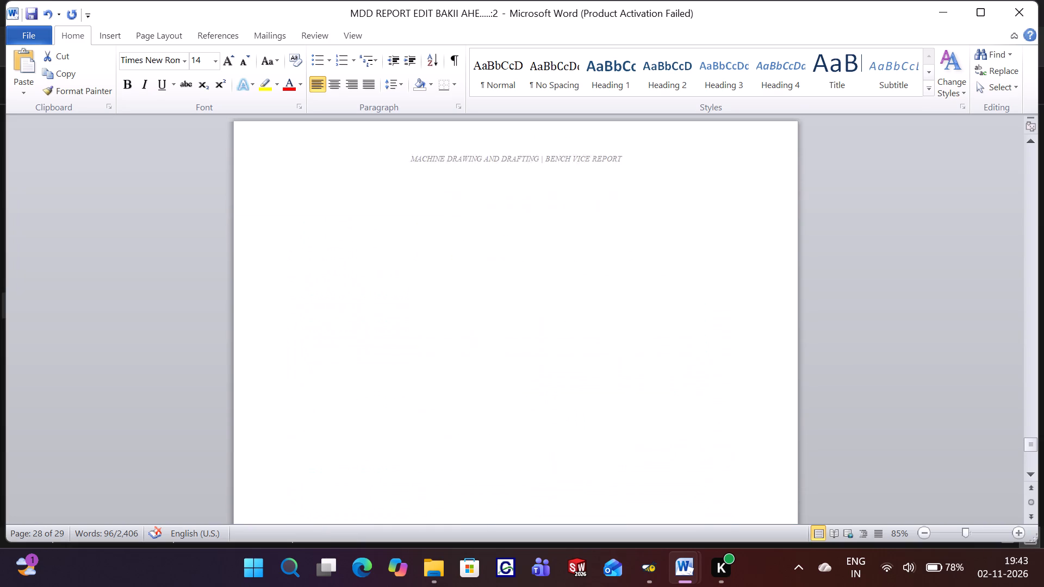
{"action": "scroll", "coordinate": [630, 251], "scroll_direction": "down", "scroll_amount": 1}
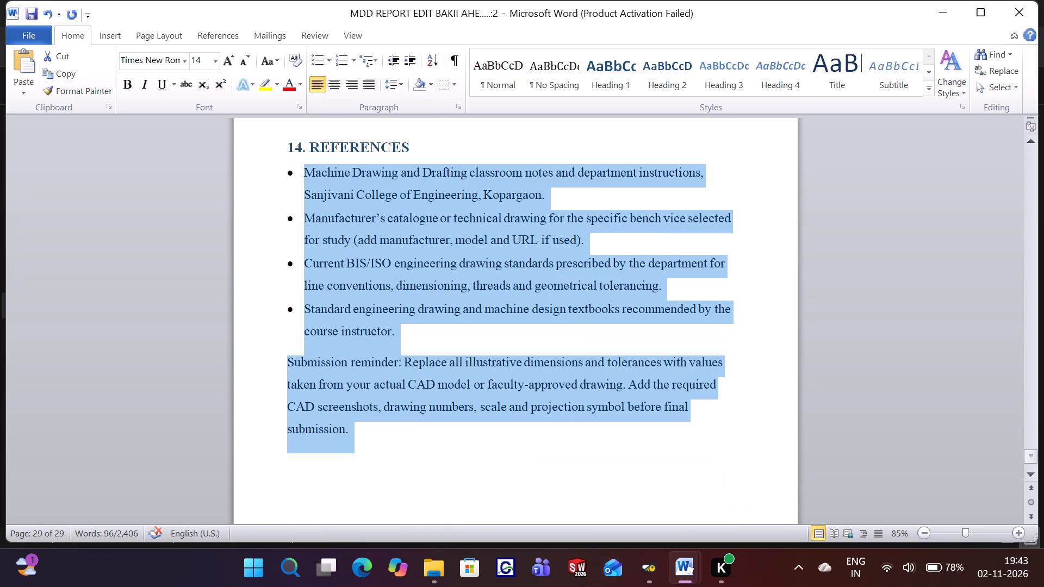
{"action": "left_click", "coordinate": [274, 140]}
{"action": "left_click", "coordinate": [276, 158]}
{"action": "left_click", "coordinate": [276, 158]}
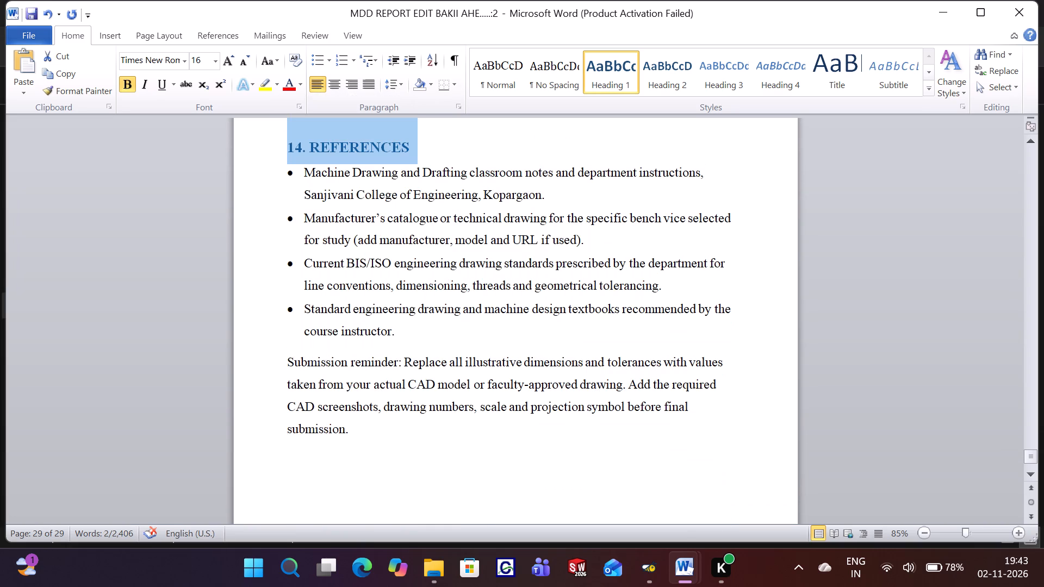
{"action": "left_click", "coordinate": [294, 135]}
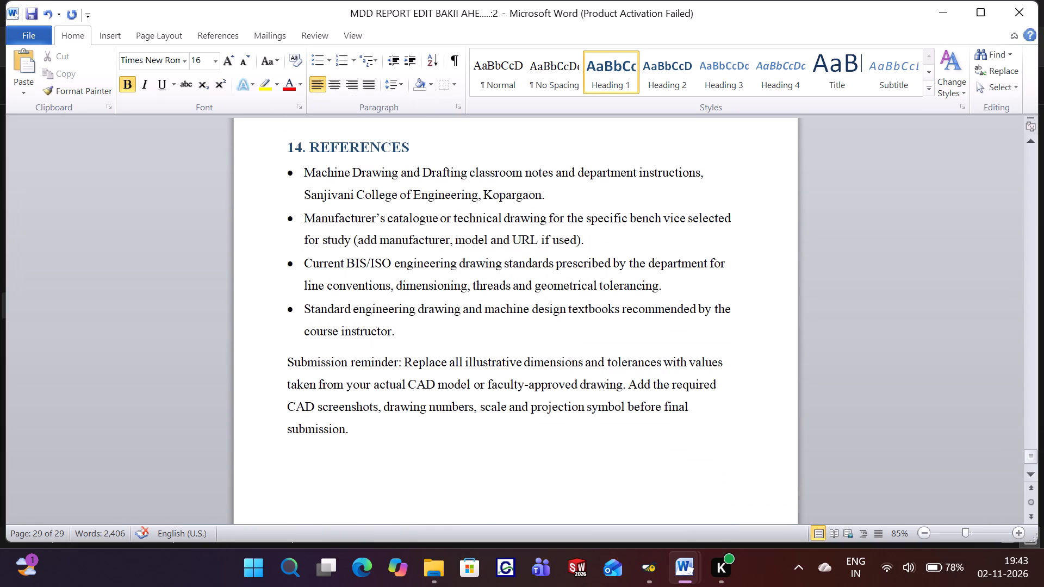
{"action": "left_click", "coordinate": [280, 134]}
{"action": "key", "text": "BackSpace"}
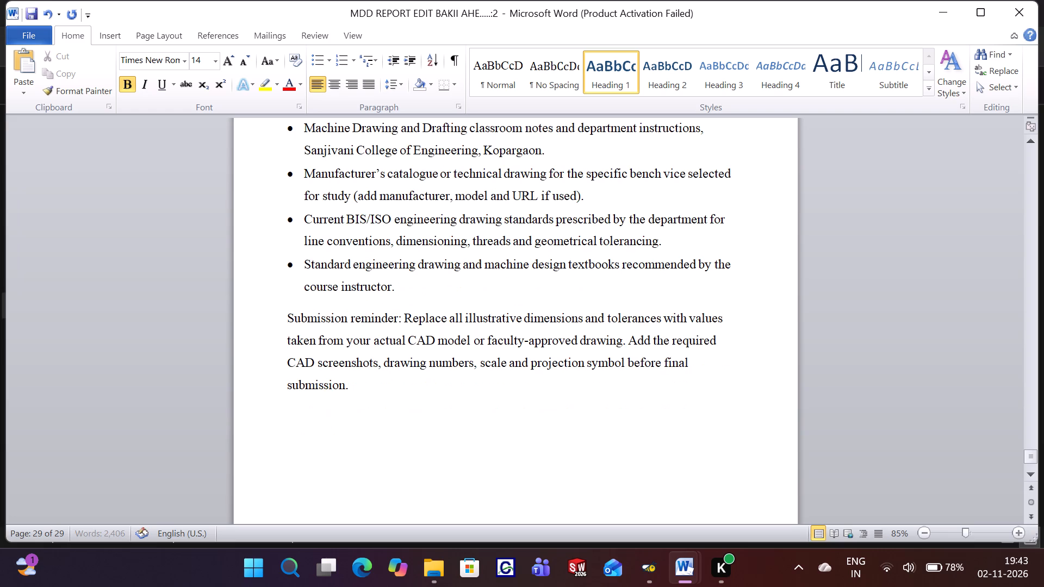
{"action": "scroll", "coordinate": [280, 134], "scroll_direction": "up", "scroll_amount": 6}
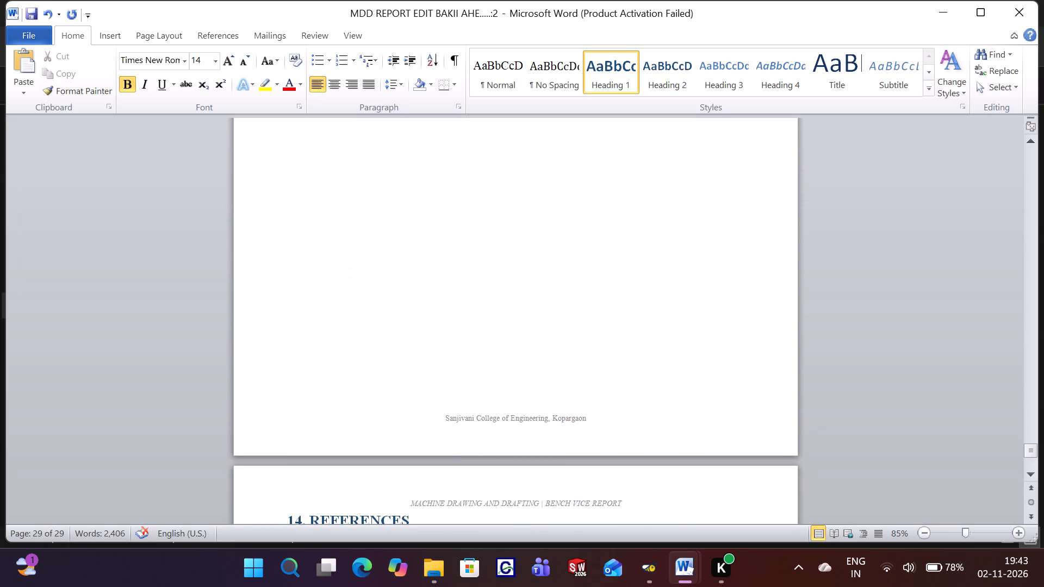
{"action": "key", "text": "BackSpace"}
{"action": "key", "text": "BackSpace"}
{"action": "key", "text": "BackSpace"}
{"action": "key", "text": "BackSpace"}
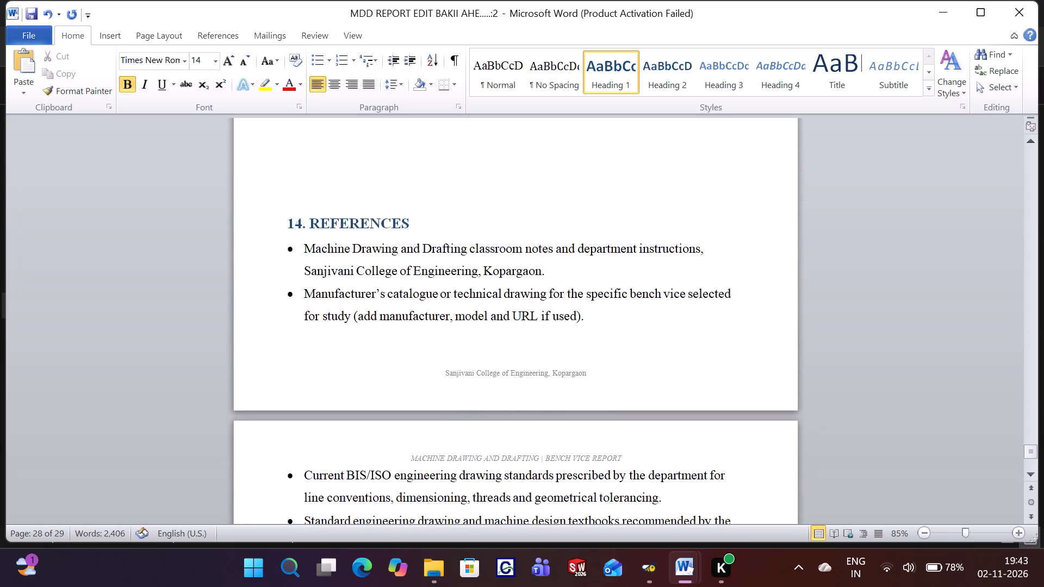
{"action": "key", "text": "BackSpace"}
{"action": "key", "text": "BackSpace"}
{"action": "key", "text": "BackSpace"}
{"action": "scroll", "coordinate": [280, 134], "scroll_direction": "up", "scroll_amount": 3}
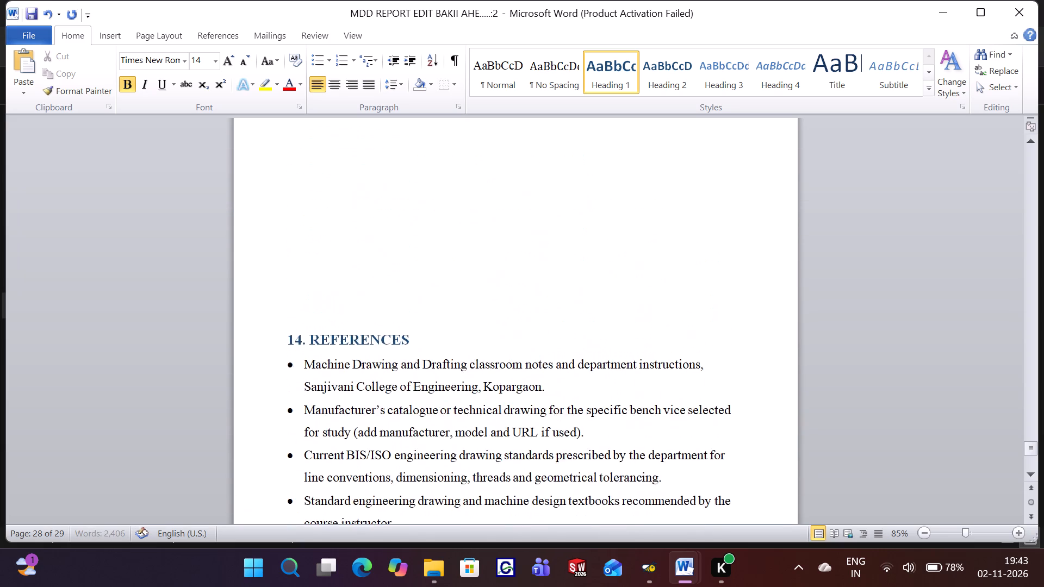
{"action": "scroll", "coordinate": [280, 134], "scroll_direction": "up", "scroll_amount": 1}
{"action": "key", "text": "BackSpace"}
{"action": "key", "text": "BackSpace"}
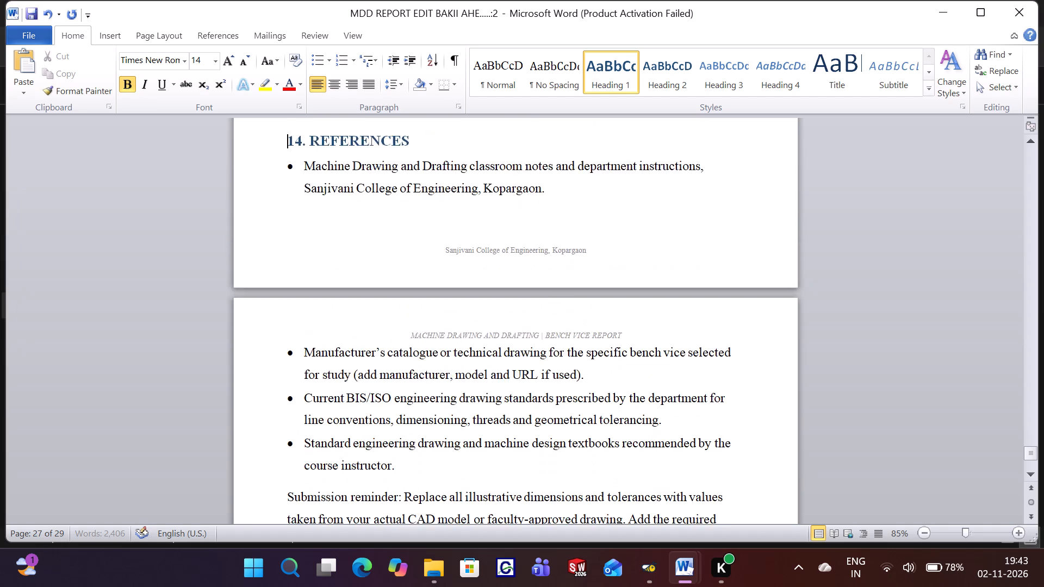
{"action": "key", "text": "BackSpace"}
{"action": "key", "text": "BackSpace"}
{"action": "key", "text": "BackSpace"}
{"action": "key", "text": "BackSpace"}
{"action": "key", "text": "BackSpace"}
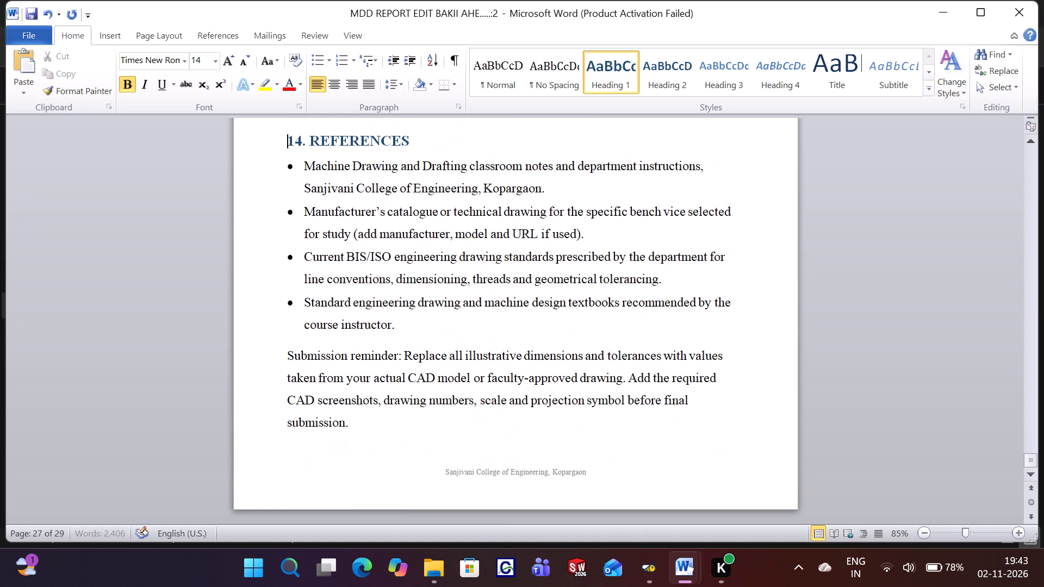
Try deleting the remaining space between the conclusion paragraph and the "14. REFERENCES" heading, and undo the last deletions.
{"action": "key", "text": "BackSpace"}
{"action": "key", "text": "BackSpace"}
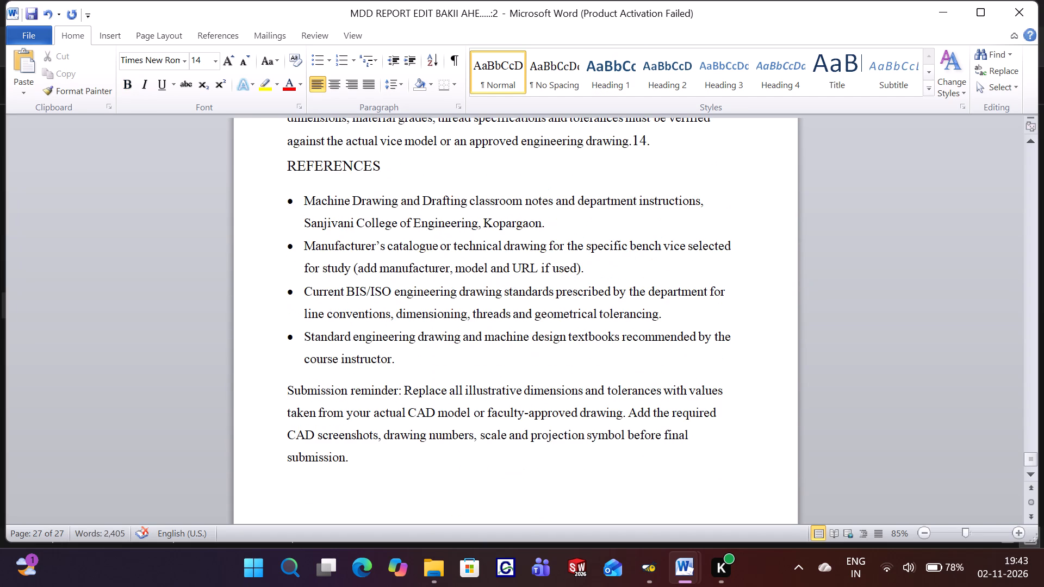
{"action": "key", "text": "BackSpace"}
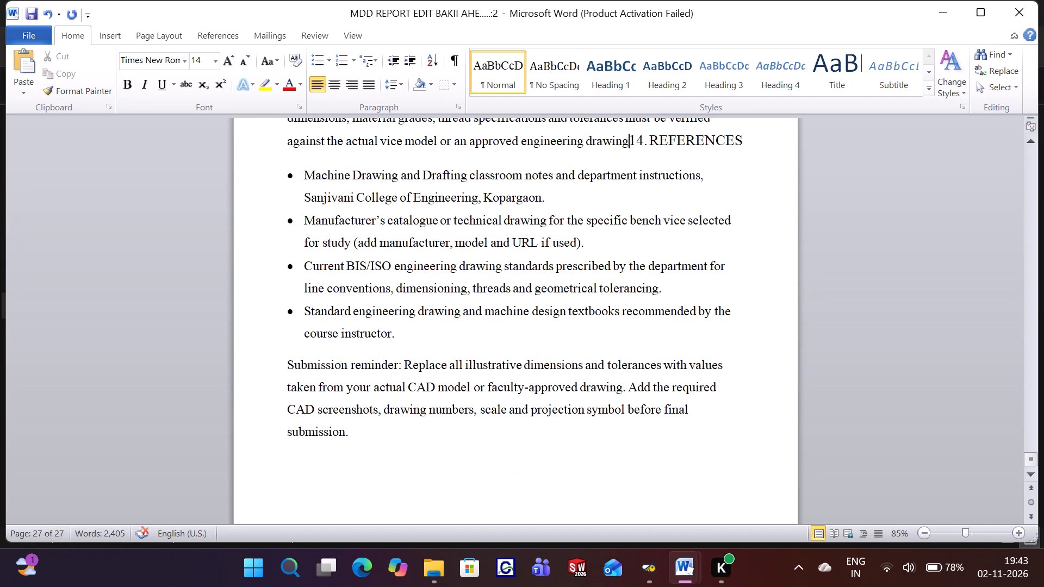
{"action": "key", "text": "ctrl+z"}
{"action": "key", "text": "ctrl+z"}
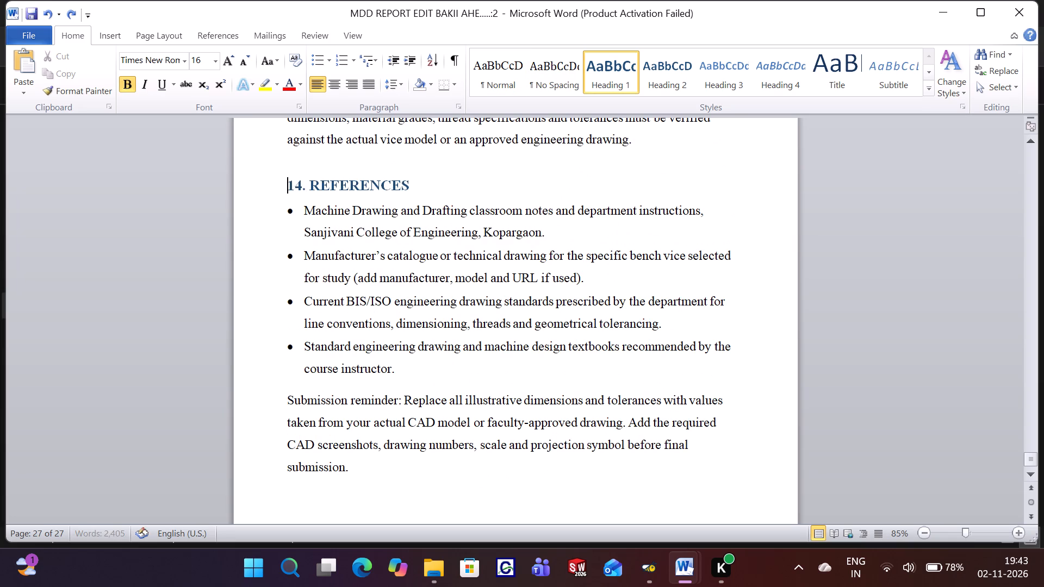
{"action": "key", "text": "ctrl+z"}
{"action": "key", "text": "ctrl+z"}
Insert blank lines before the "14. REFERENCES" heading to push it from the conclusion page onto the next page.
{"action": "key", "text": "Return"}
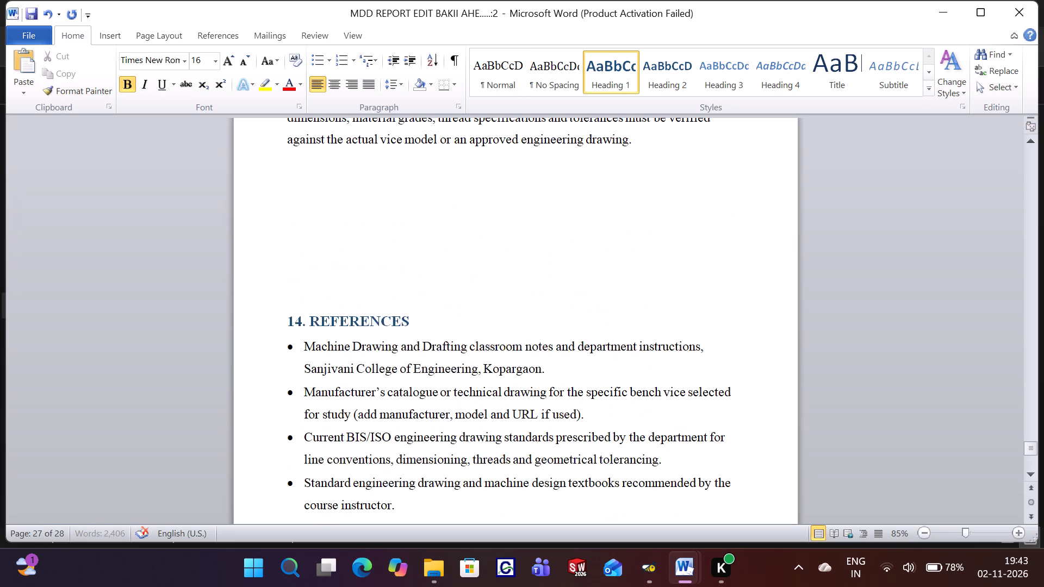
{"action": "key", "text": "Return"}
{"action": "scroll", "coordinate": [300, 101], "scroll_direction": "down", "scroll_amount": 3}
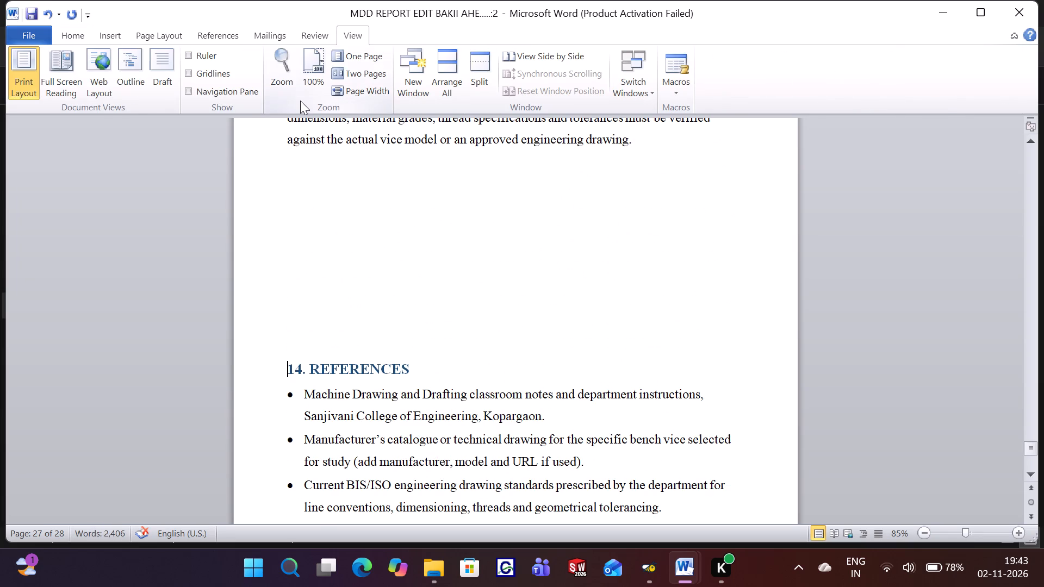
{"action": "scroll", "coordinate": [243, 204], "scroll_direction": "up", "scroll_amount": 2}
{"action": "scroll", "coordinate": [243, 204], "scroll_direction": "right", "scroll_amount": 1}
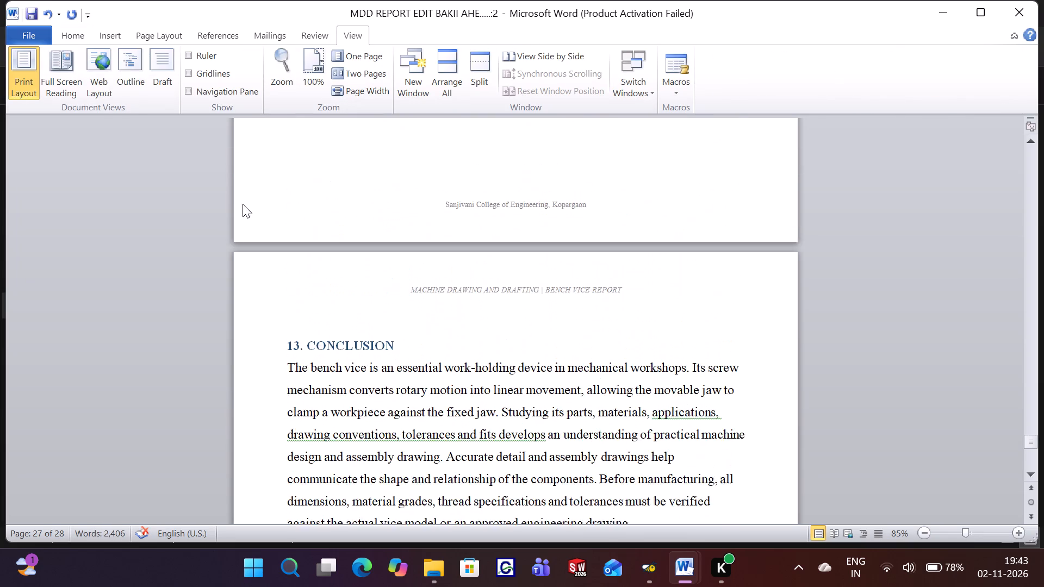
{"action": "scroll", "coordinate": [243, 204], "scroll_direction": "right", "scroll_amount": 1}
{"action": "key", "text": "Return"}
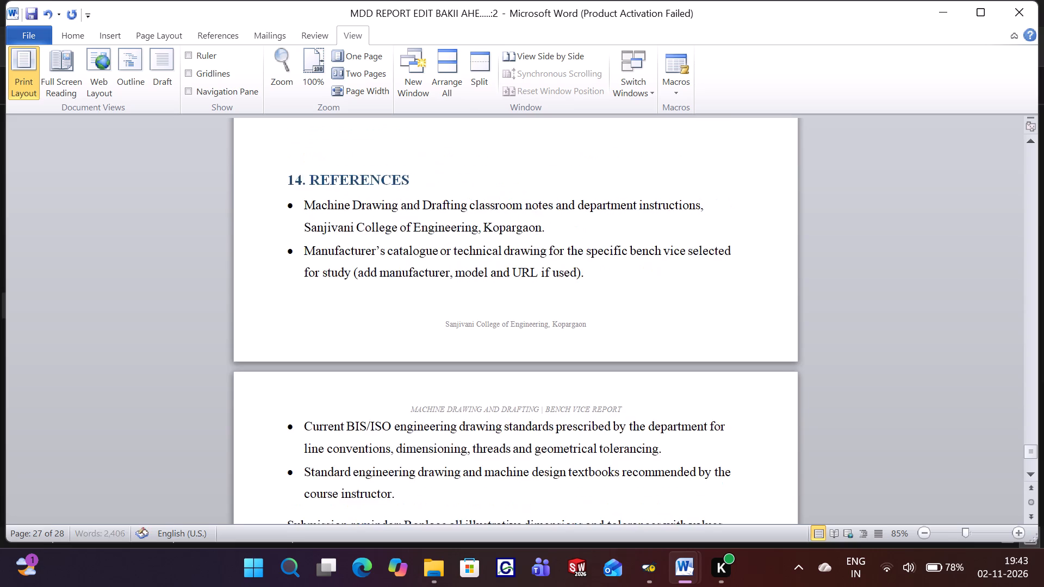
{"action": "key", "text": "Return"}
{"action": "key", "text": "Return"}
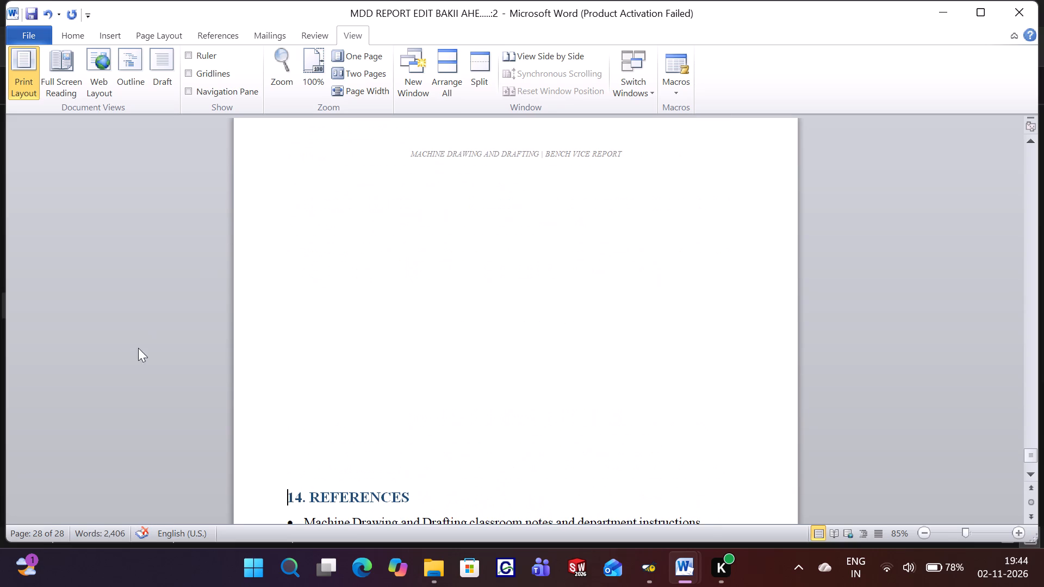
Adjust the blank lines above the "14. REFERENCES" heading so the section starts near the top of its own page.
{"action": "left_click", "coordinate": [290, 396]}
{"action": "key", "text": "BackSpace"}
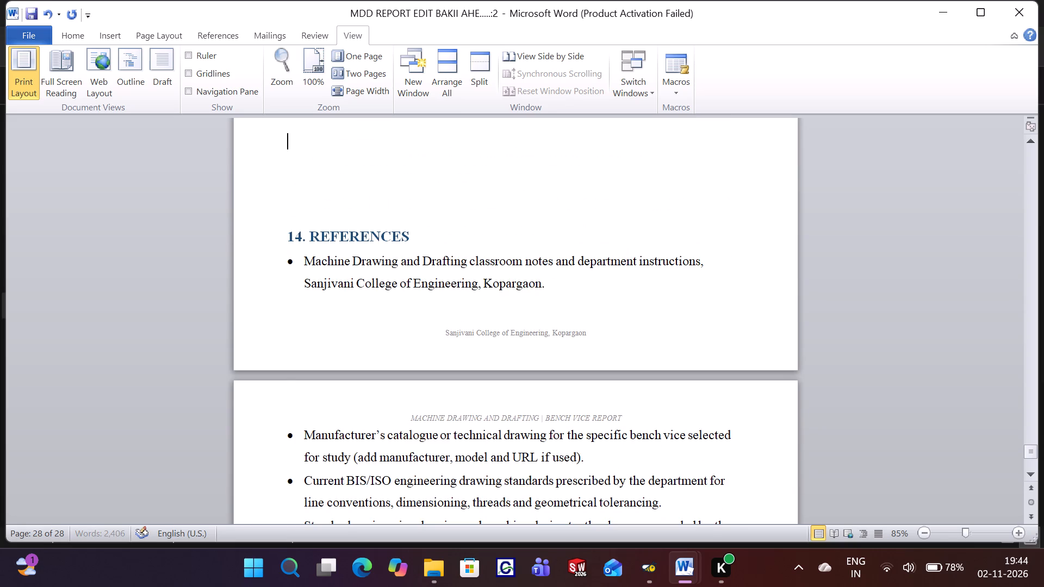
{"action": "key", "text": "Return"}
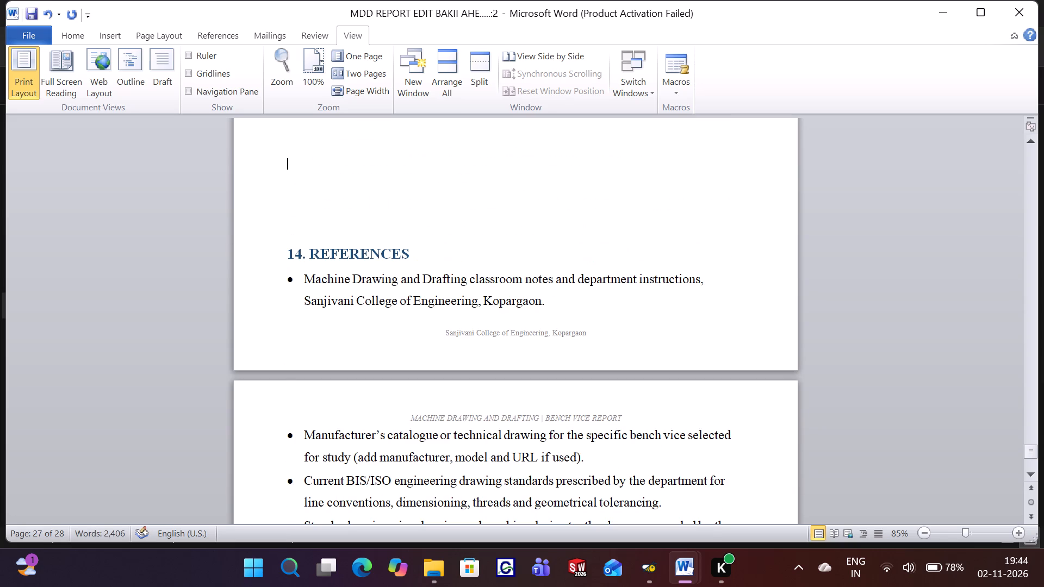
{"action": "key", "text": "Return"}
{"action": "scroll", "coordinate": [316, 271], "scroll_direction": "down", "scroll_amount": 2}
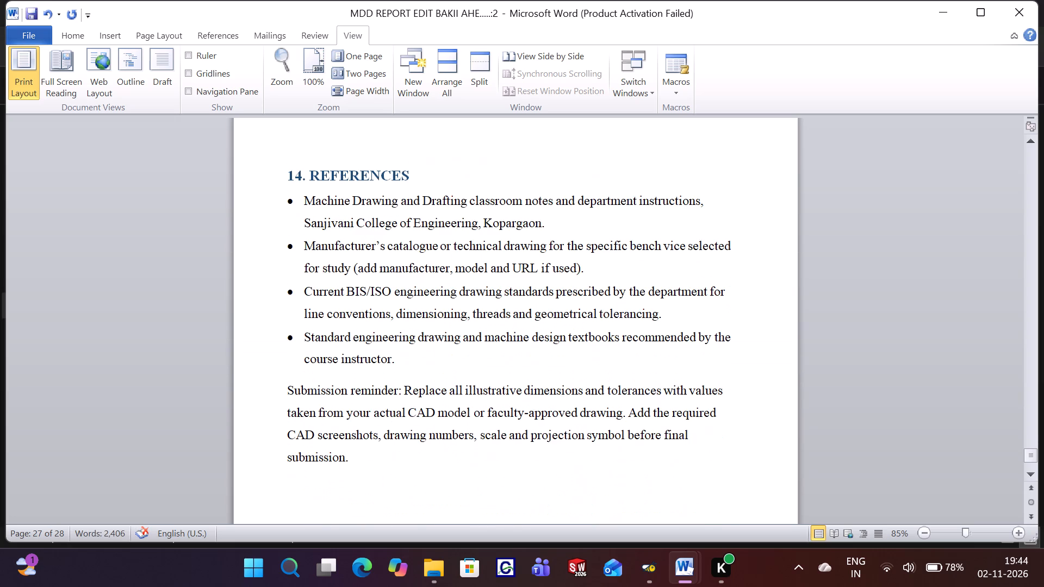
{"action": "scroll", "coordinate": [316, 271], "scroll_direction": "down", "scroll_amount": 1}
{"action": "left_click", "coordinate": [281, 164]}
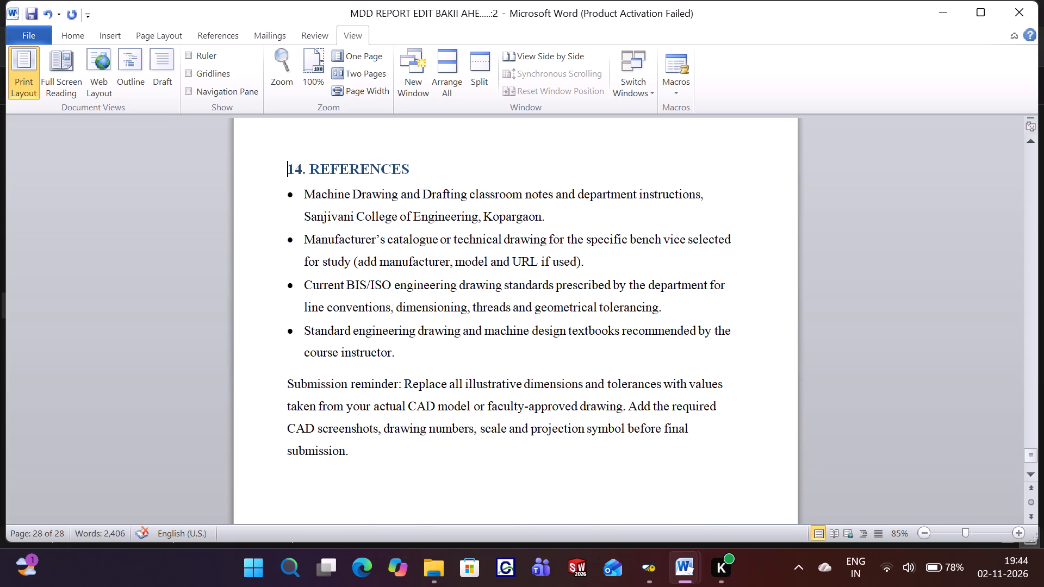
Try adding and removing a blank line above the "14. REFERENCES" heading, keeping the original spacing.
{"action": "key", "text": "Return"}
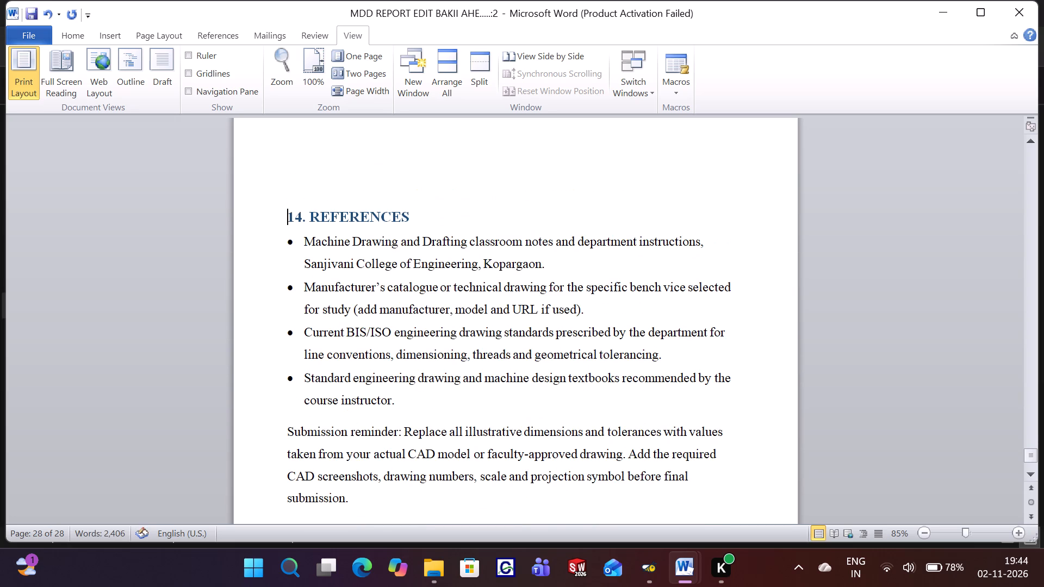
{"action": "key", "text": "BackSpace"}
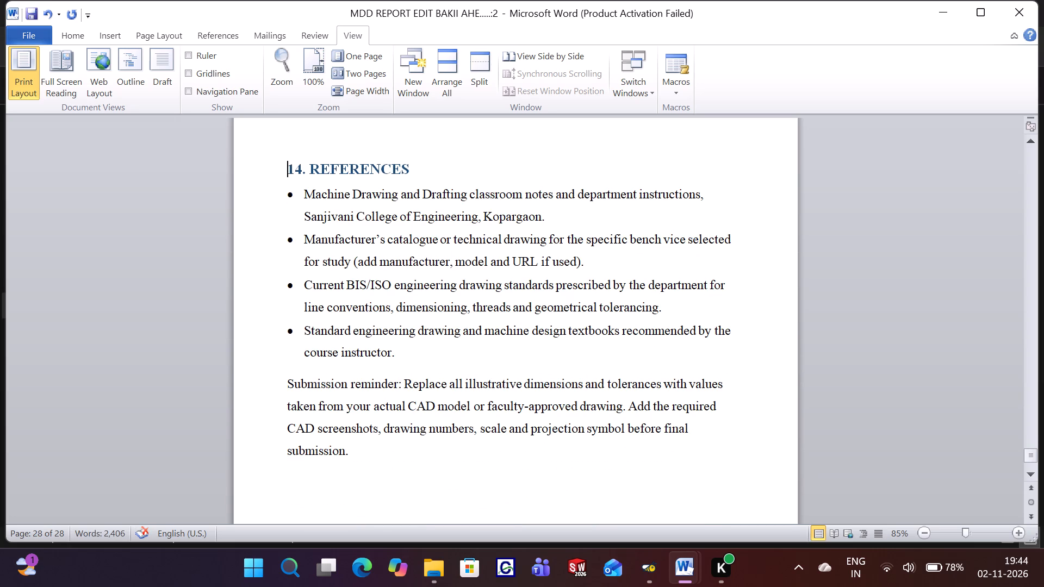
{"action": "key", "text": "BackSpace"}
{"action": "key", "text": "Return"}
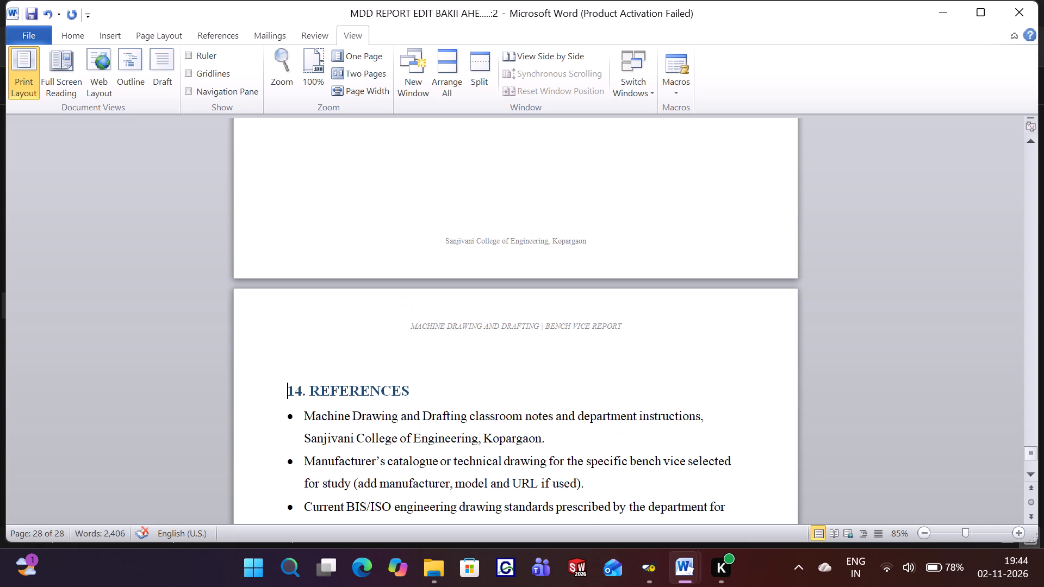
Set the text size of the paragraph under "13. CONCLUSION" to 16.
{"action": "scroll", "coordinate": [286, 192], "scroll_direction": "down", "scroll_amount": 9}
{"action": "scroll", "coordinate": [286, 192], "scroll_direction": "up", "scroll_amount": 6}
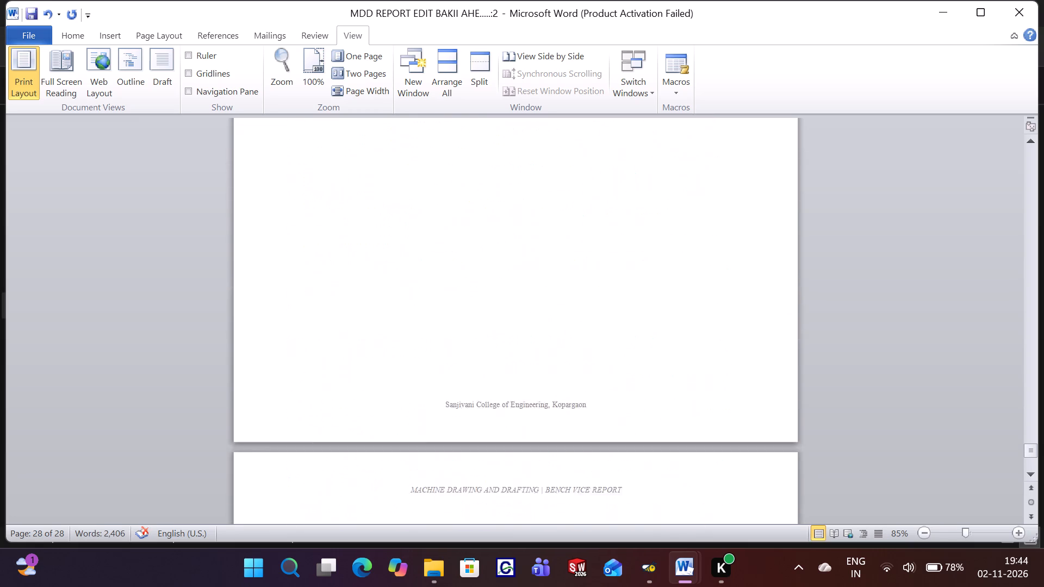
{"action": "scroll", "coordinate": [286, 192], "scroll_direction": "up", "scroll_amount": 2}
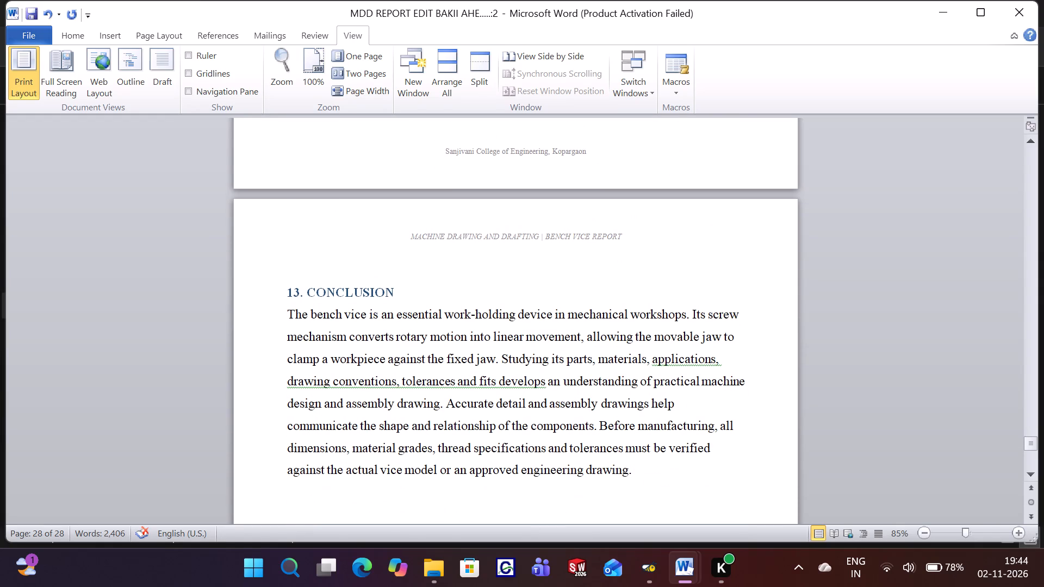
{"action": "left_click_drag", "start_coordinate": [282, 308], "coordinate": [483, 424]}
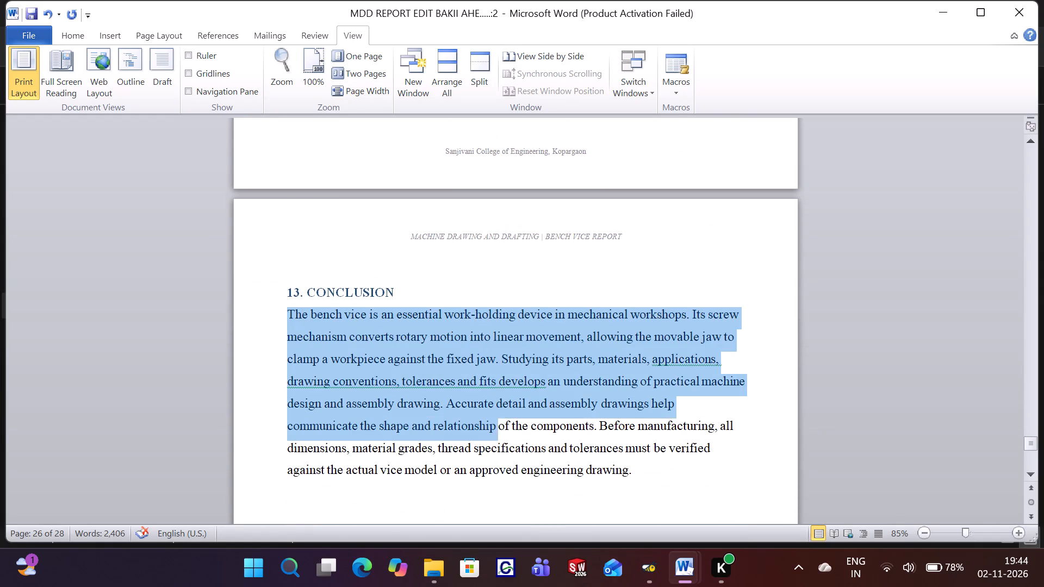
{"action": "left_click_drag", "start_coordinate": [483, 424], "coordinate": [652, 543]}
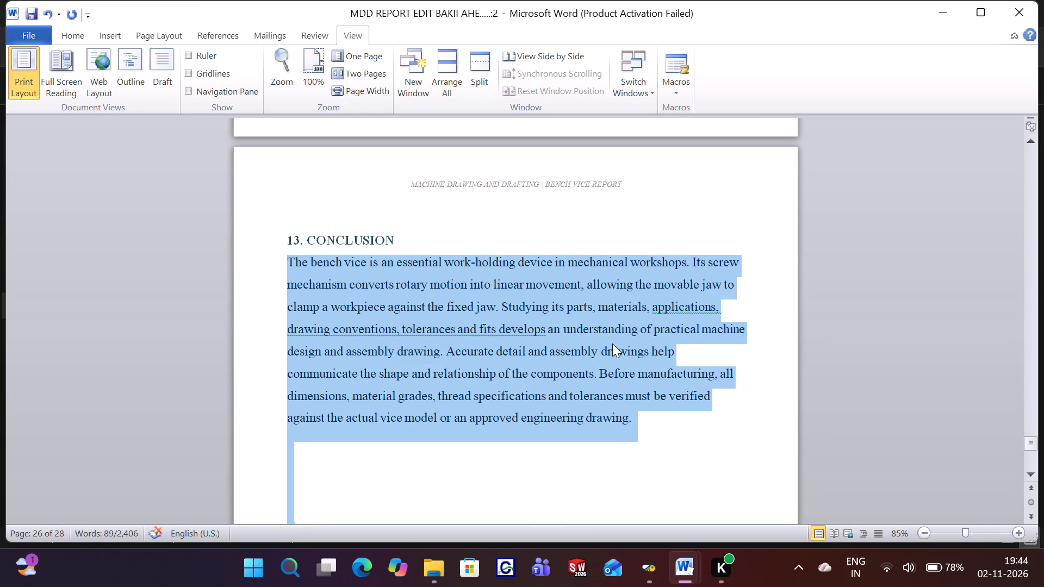
{"action": "left_click", "coordinate": [83, 29]}
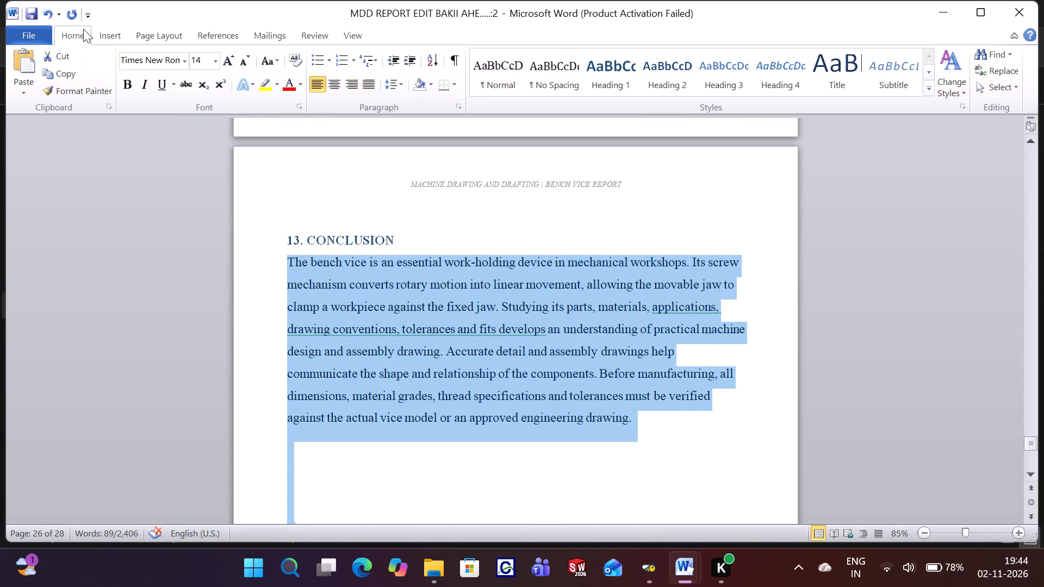
{"action": "left_click", "coordinate": [220, 59]}
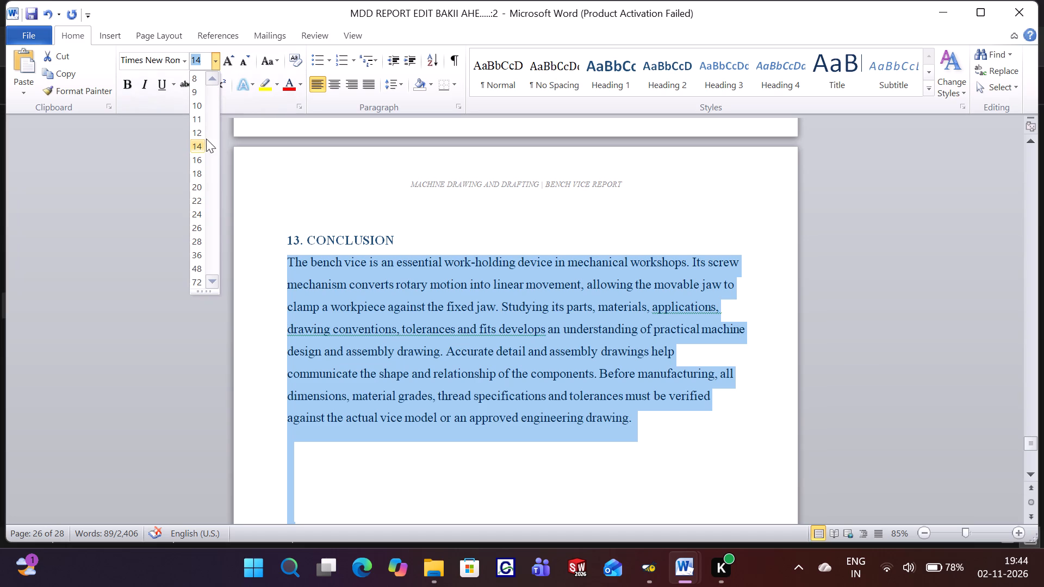
{"action": "left_click", "coordinate": [195, 153]}
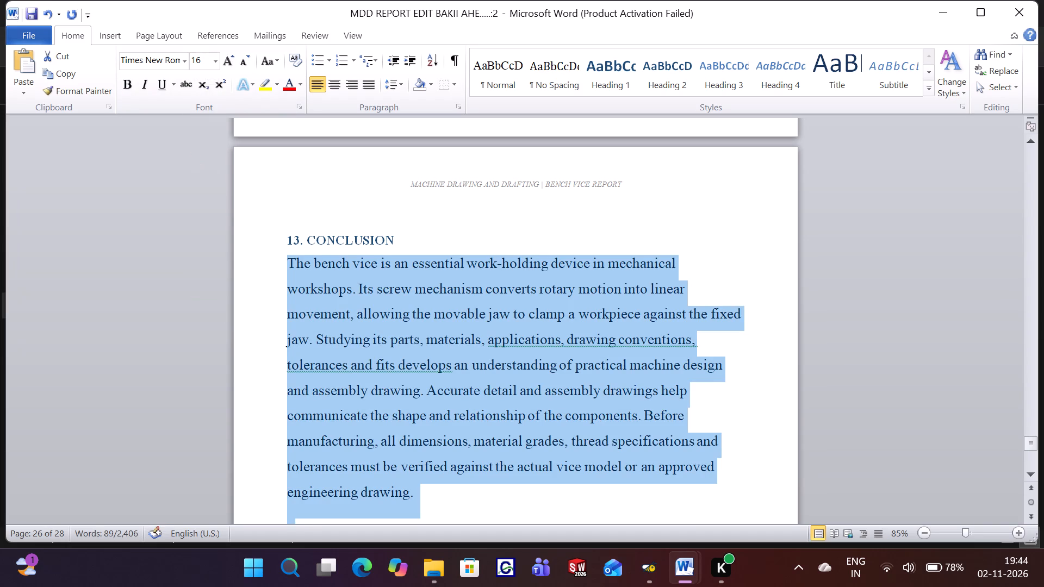
{"action": "left_click", "coordinate": [450, 216]}
Review the page layout from the conclusion back through the maintenance section to the CAD drawing placeholder pages.
{"action": "scroll", "coordinate": [450, 216], "scroll_direction": "up", "scroll_amount": 2}
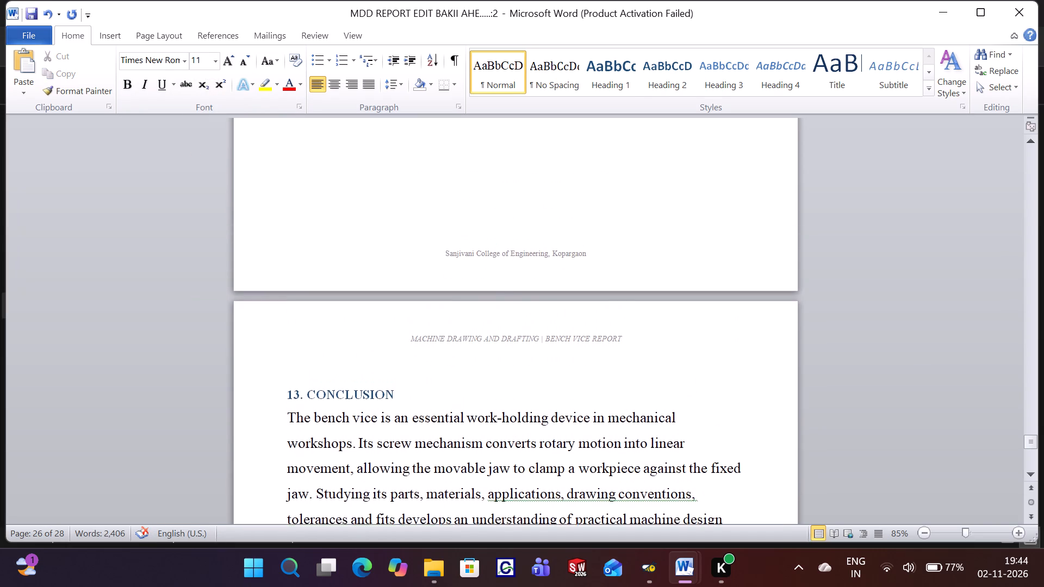
{"action": "scroll", "coordinate": [450, 216], "scroll_direction": "up", "scroll_amount": 1}
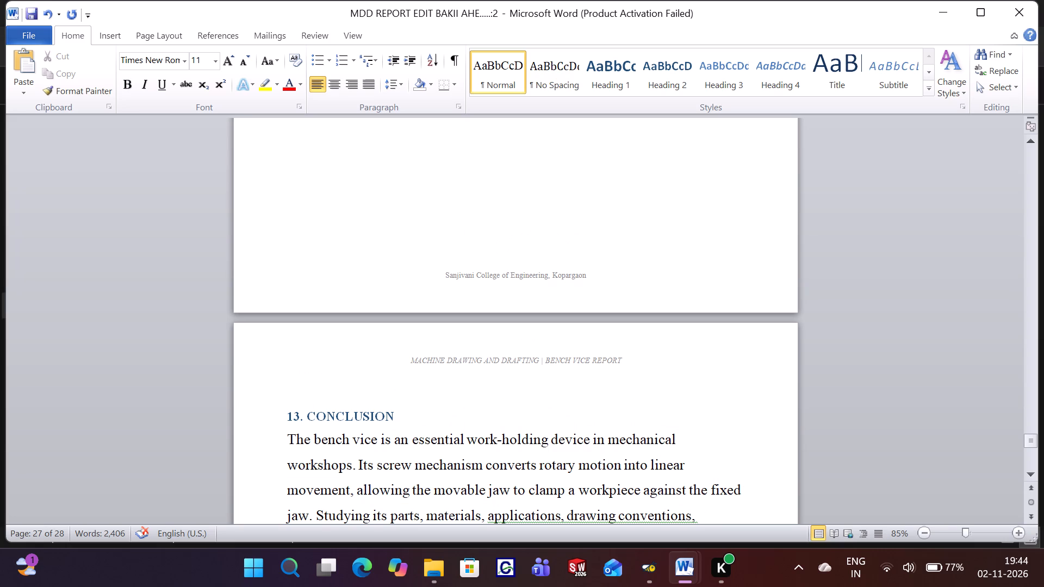
{"action": "scroll", "coordinate": [450, 216], "scroll_direction": "up", "scroll_amount": 1, "text": "ctrl"}
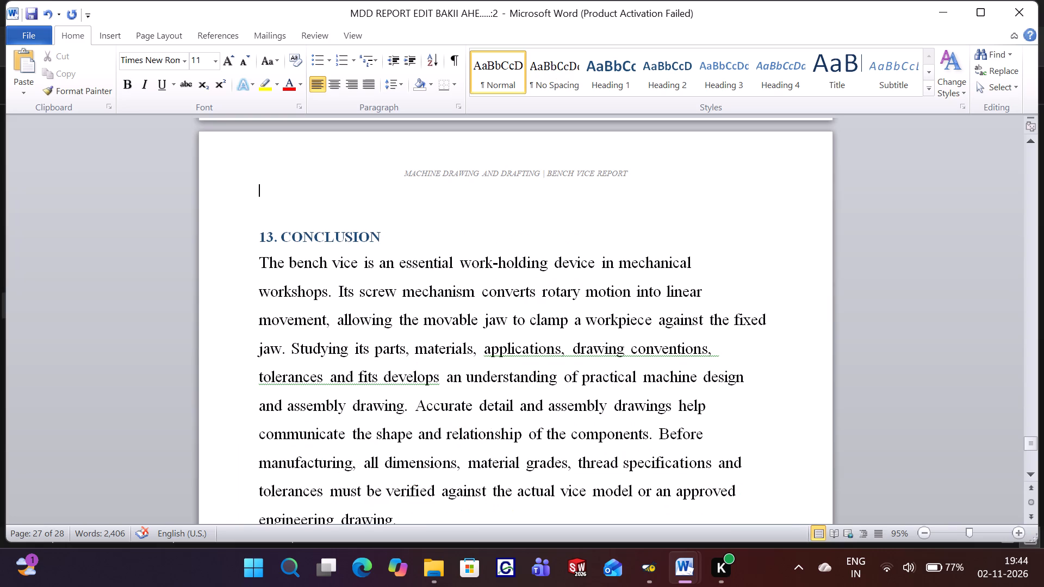
{"action": "scroll", "coordinate": [450, 216], "scroll_direction": "down", "scroll_amount": 2, "text": "ctrl"}
{"action": "scroll", "coordinate": [450, 216], "scroll_direction": "up", "scroll_amount": 4}
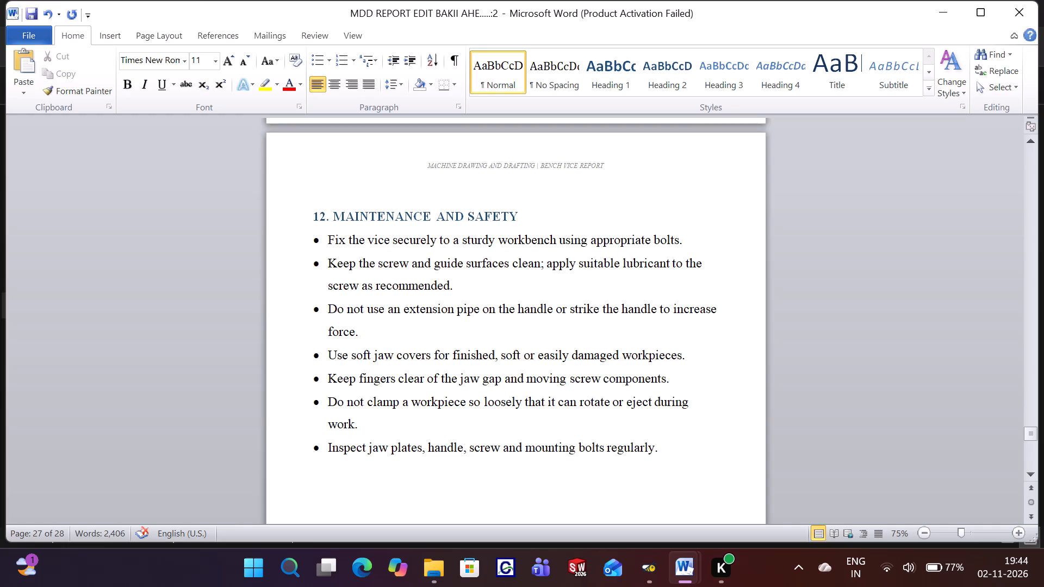
{"action": "scroll", "coordinate": [450, 216], "scroll_direction": "up", "scroll_amount": 4}
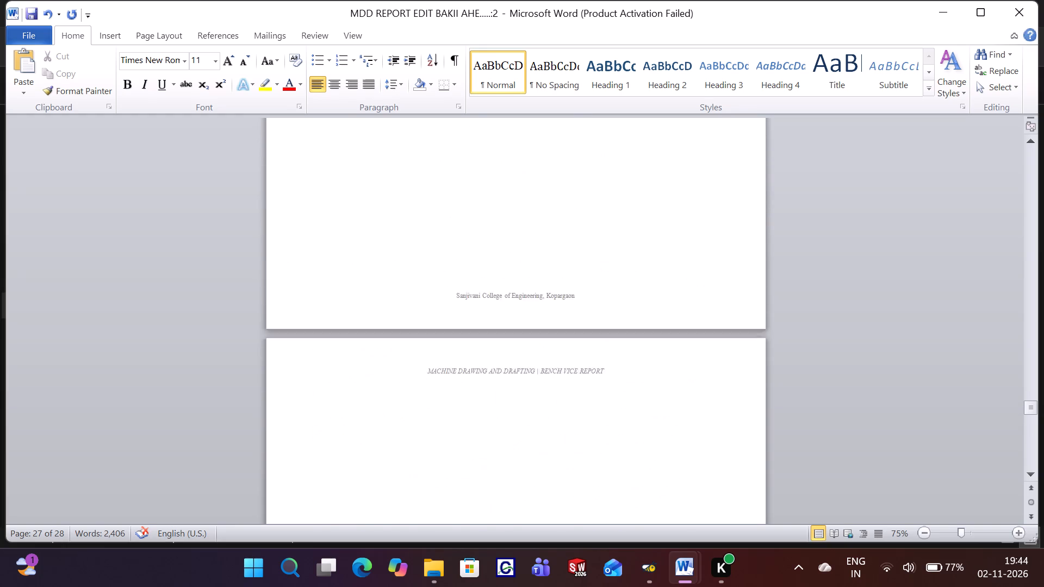
{"action": "scroll", "coordinate": [450, 216], "scroll_direction": "down", "scroll_amount": 1}
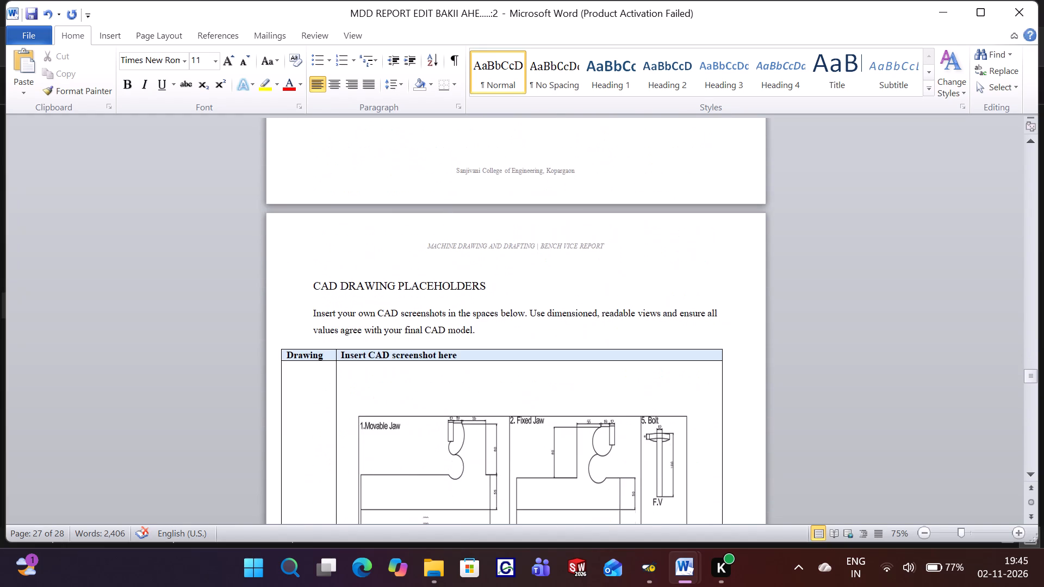
{"action": "scroll", "coordinate": [450, 216], "scroll_direction": "down", "scroll_amount": 6}
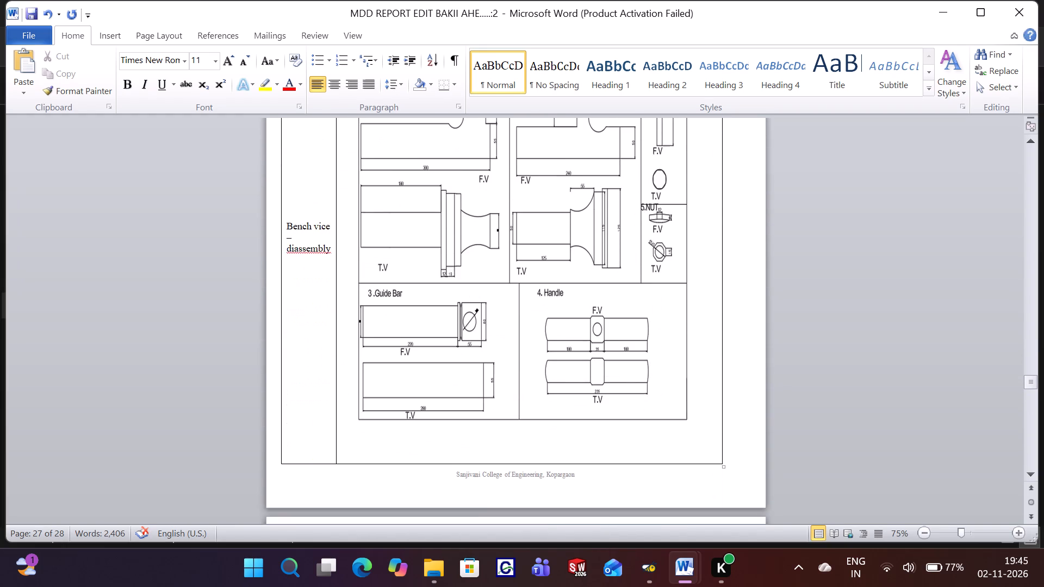
{"action": "scroll", "coordinate": [450, 216], "scroll_direction": "down", "scroll_amount": 4}
Delete the entire empty row above "Bench vice – assembly drawing" in the CAD placeholder table.
{"action": "scroll", "coordinate": [450, 216], "scroll_direction": "up", "scroll_amount": 4}
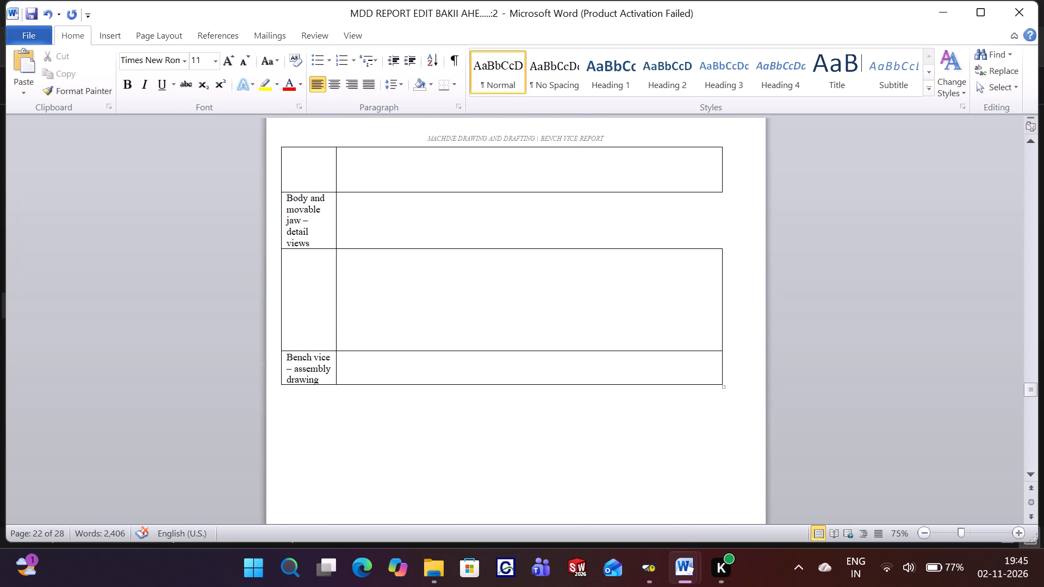
{"action": "left_click", "coordinate": [386, 313]}
{"action": "right_click", "coordinate": [386, 313]}
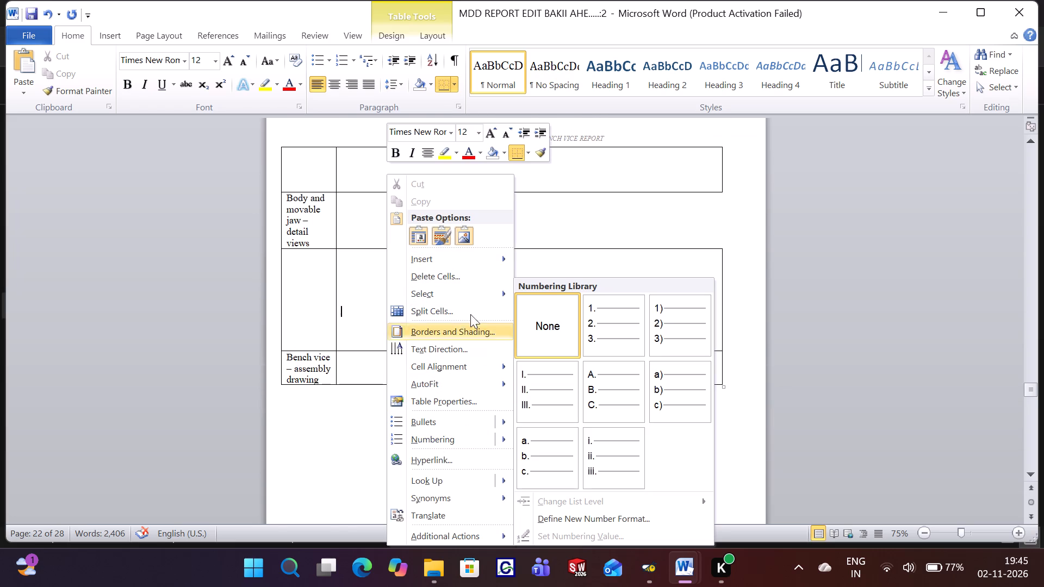
{"action": "left_click", "coordinate": [462, 277]}
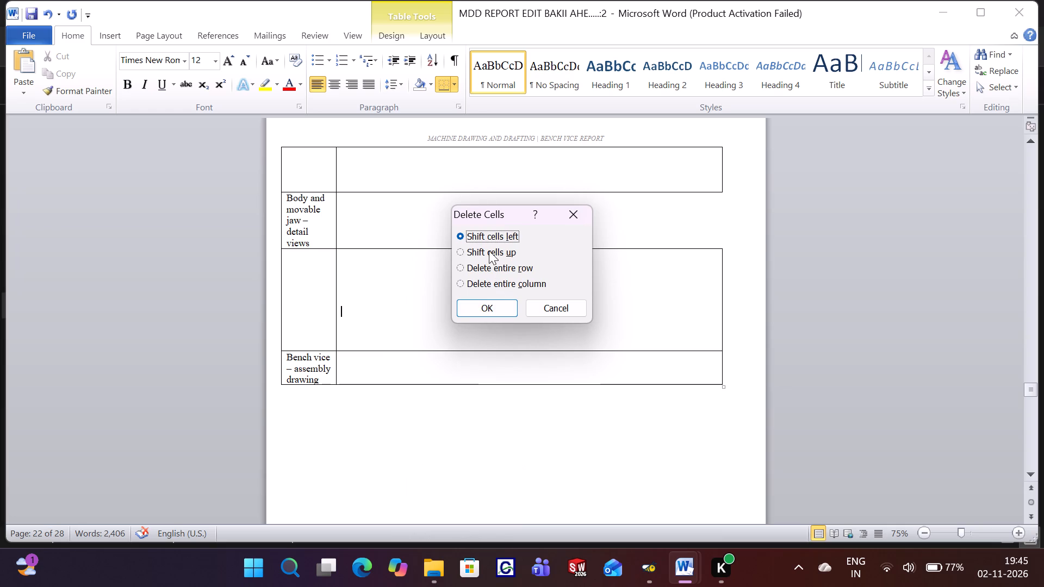
{"action": "left_click", "coordinate": [458, 270]}
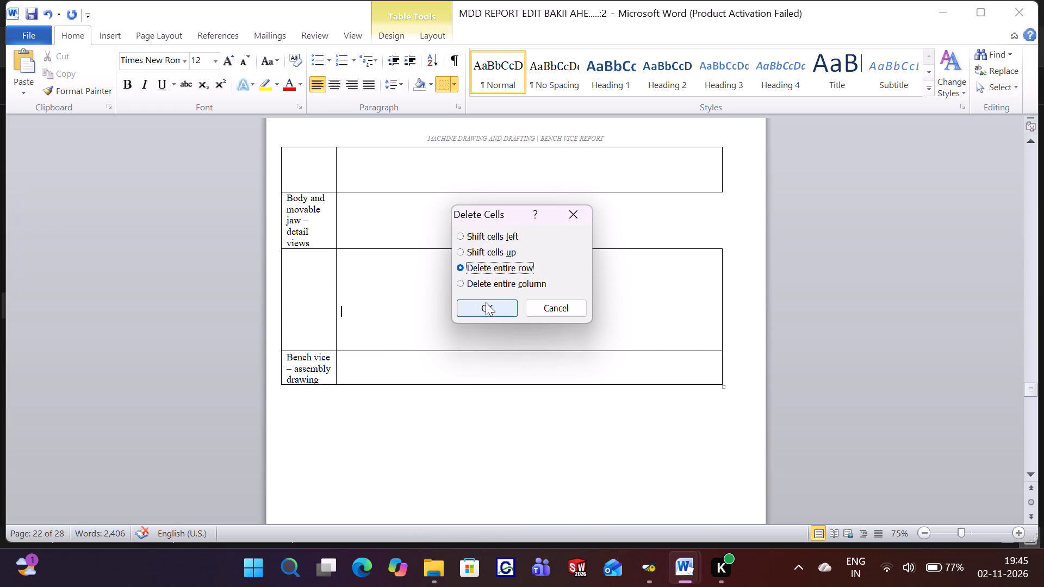
{"action": "left_click", "coordinate": [486, 302]}
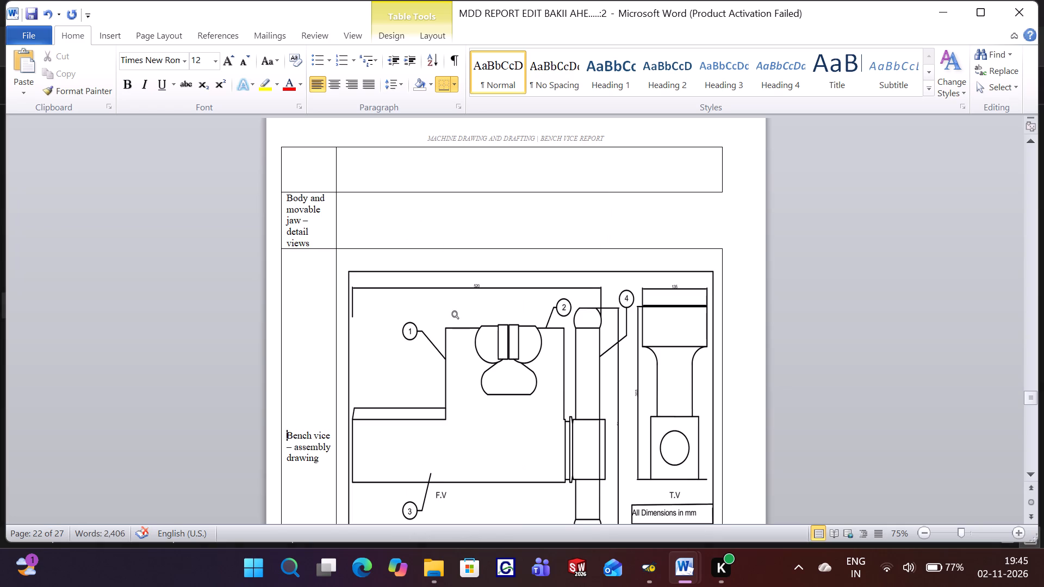
Delete the blank lines and empty page above the "11. ADVANTAGES AND LIMITATIONS" heading so it starts the page after the assembly drawing.
{"action": "scroll", "coordinate": [387, 247], "scroll_direction": "down", "scroll_amount": 3}
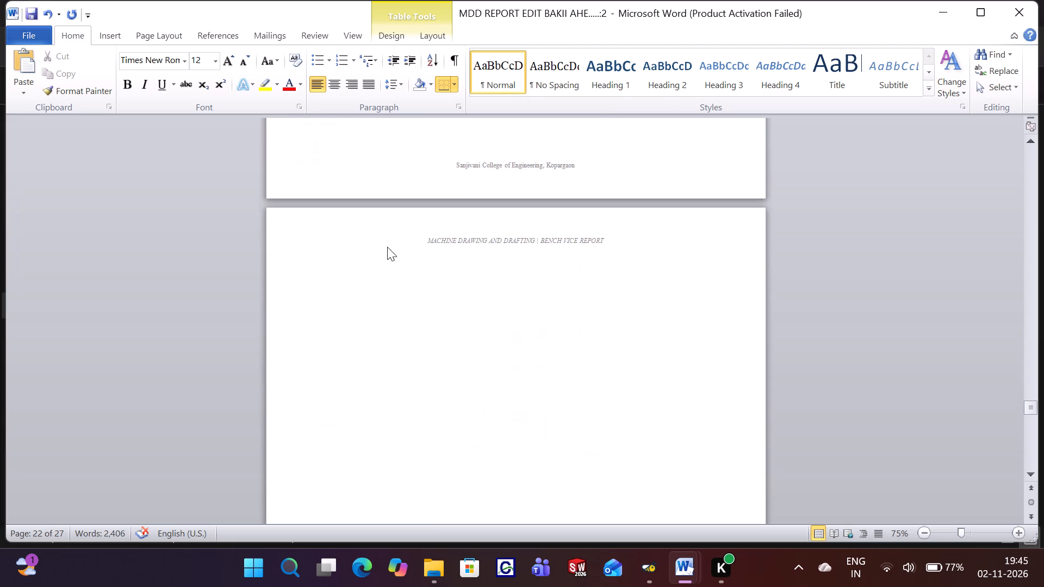
{"action": "scroll", "coordinate": [387, 247], "scroll_direction": "down", "scroll_amount": 6}
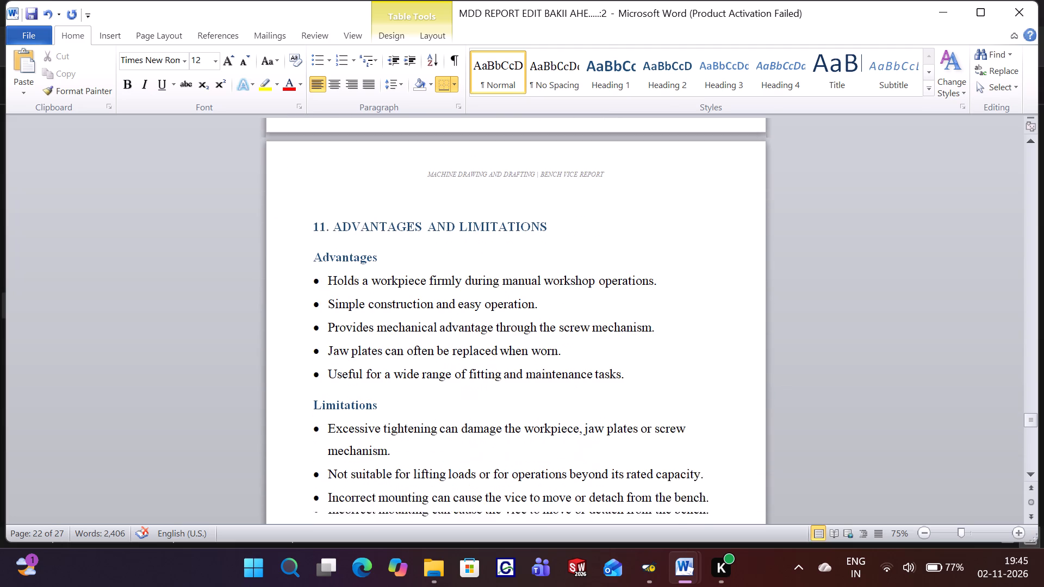
{"action": "scroll", "coordinate": [387, 247], "scroll_direction": "down", "scroll_amount": 1}
{"action": "left_click", "coordinate": [301, 205]}
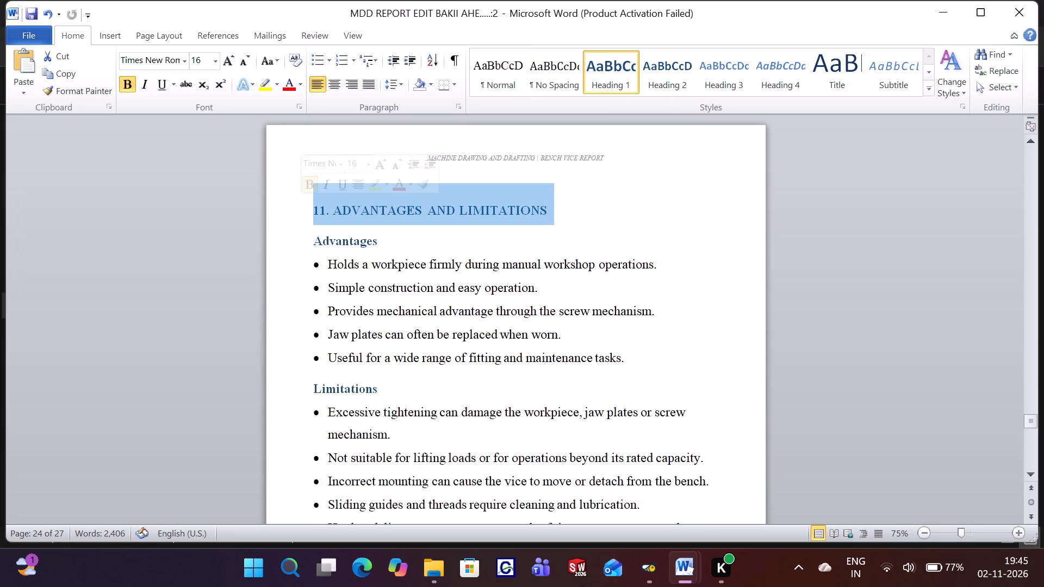
{"action": "left_click", "coordinate": [301, 205]}
{"action": "left_click", "coordinate": [310, 209]}
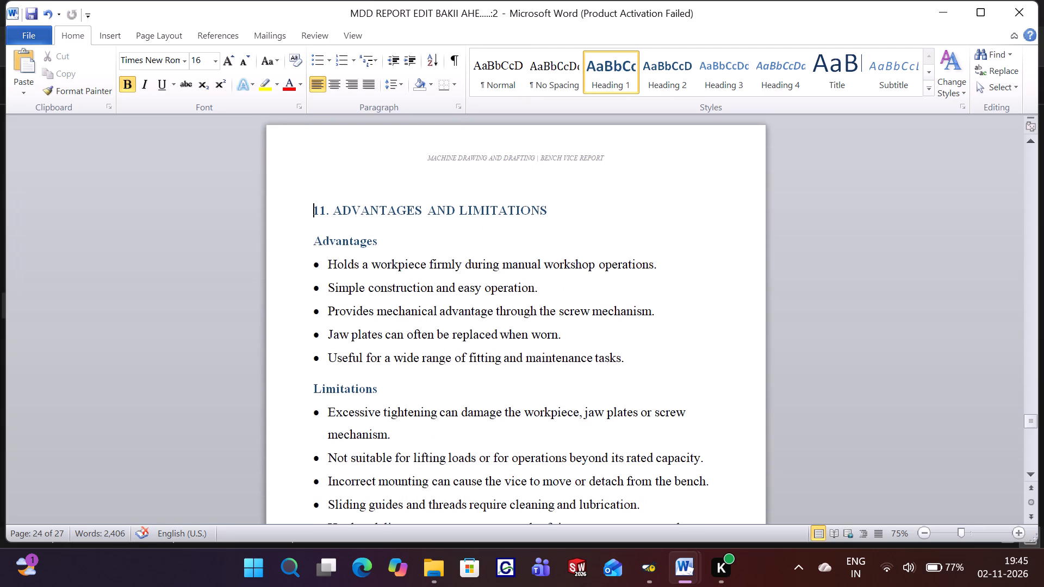
{"action": "key", "text": "BackSpace"}
{"action": "key", "text": "BackSpace"}
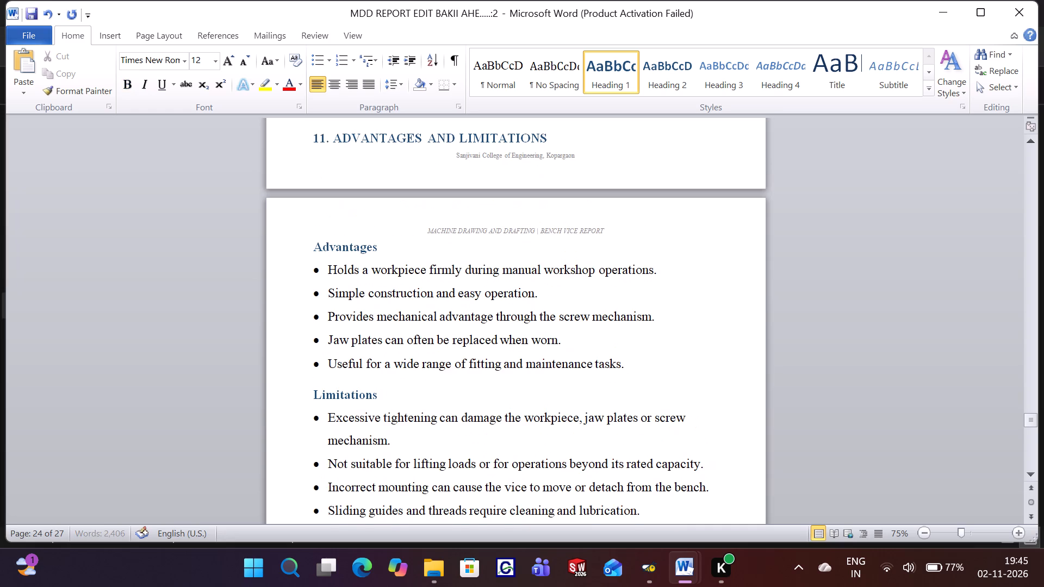
{"action": "key", "text": "BackSpace"}
{"action": "key", "text": "BackSpace"}
{"action": "key", "text": "BackSpace"}
{"action": "key", "text": "BackSpace"}
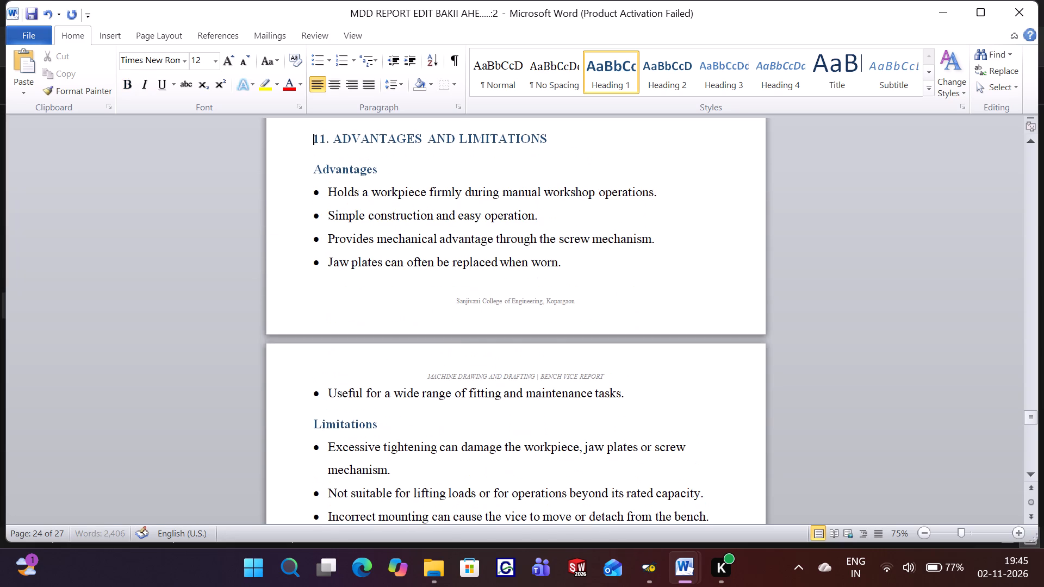
{"action": "key", "text": "BackSpace"}
{"action": "key", "text": "BackSpace"}
{"action": "key", "text": "BackSpace"}
{"action": "key", "text": "BackSpace"}
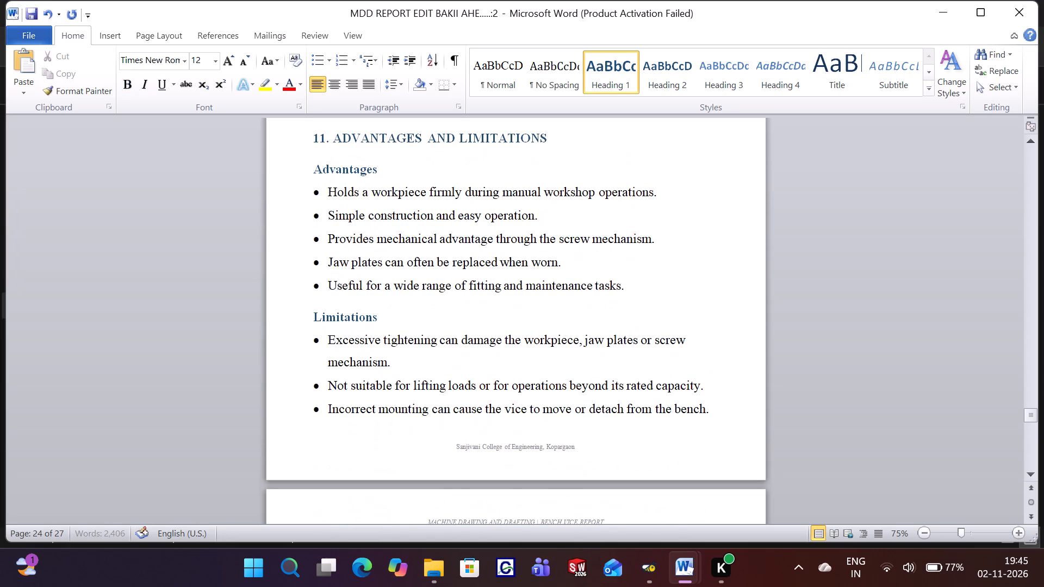
{"action": "key", "text": "BackSpace"}
{"action": "key", "text": "BackSpace"}
{"action": "key", "text": "BackSpace"}
{"action": "key", "text": "BackSpace"}
{"action": "key", "text": "BackSpace"}
{"action": "key", "text": "BackSpace"}
{"action": "key", "text": "BackSpace"}
{"action": "key", "text": "BackSpace"}
{"action": "key", "text": "BackSpace"}
{"action": "key", "text": "BackSpace"}
{"action": "key", "text": "BackSpace"}
{"action": "key", "text": "BackSpace"}
{"action": "key", "text": "BackSpace"}
{"action": "key", "text": "BackSpace"}
{"action": "key", "text": "BackSpace"}
{"action": "key", "text": "BackSpace"}
{"action": "key", "text": "BackSpace"}
{"action": "key", "text": "BackSpace"}
{"action": "key", "text": "BackSpace"}
{"action": "key", "text": "BackSpace"}
{"action": "key", "text": "BackSpace"}
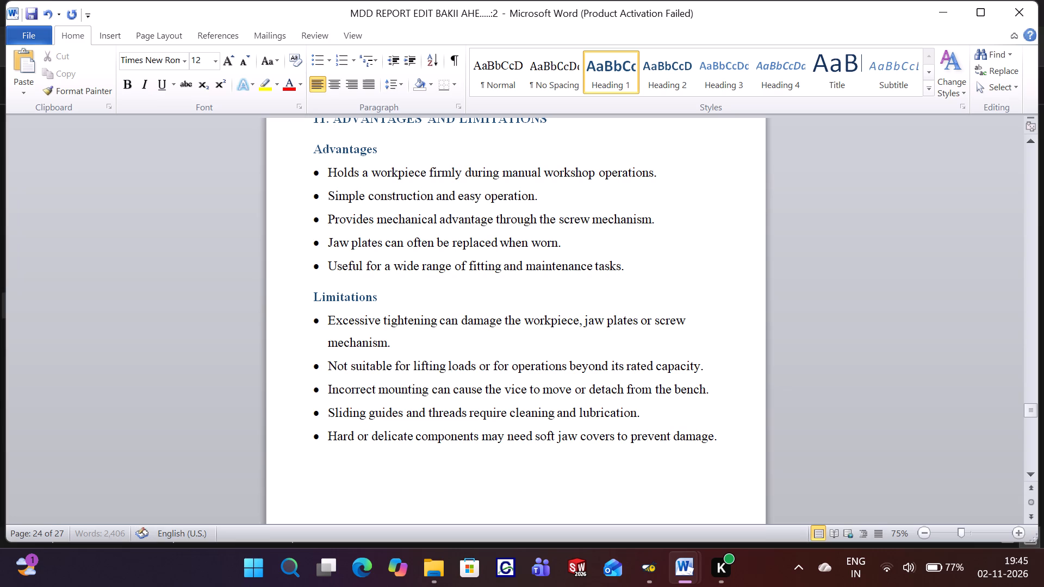
{"action": "key", "text": "BackSpace"}
Insert one blank line above the "11. ADVANTAGES AND LIMITATIONS" heading to separate it from the page header.
{"action": "scroll", "coordinate": [397, 246], "scroll_direction": "up", "scroll_amount": 1}
{"action": "scroll", "coordinate": [397, 246], "scroll_direction": "down", "scroll_amount": 1}
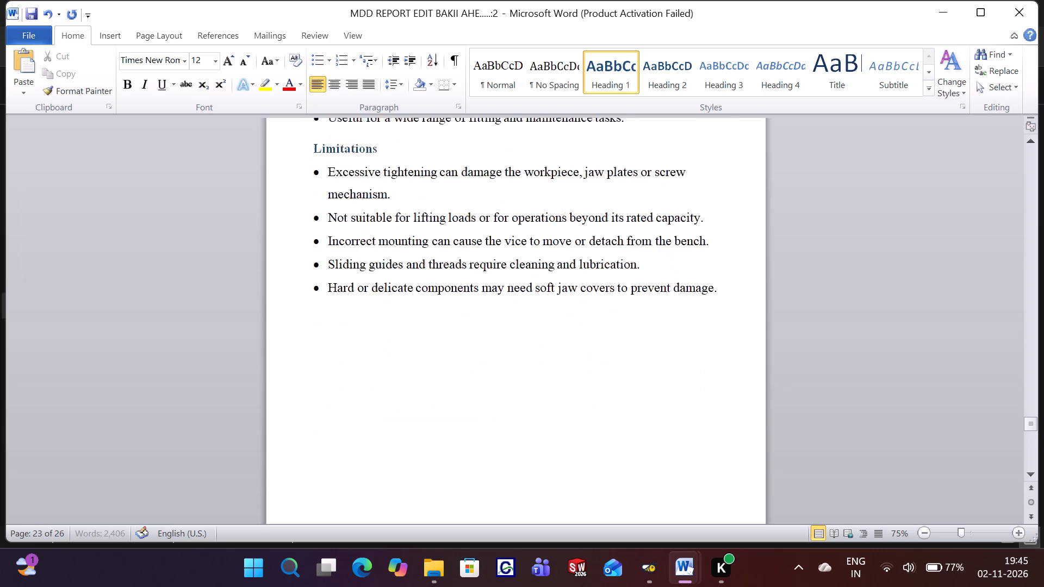
{"action": "scroll", "coordinate": [397, 246], "scroll_direction": "down", "scroll_amount": 1}
{"action": "scroll", "coordinate": [397, 246], "scroll_direction": "up", "scroll_amount": 4}
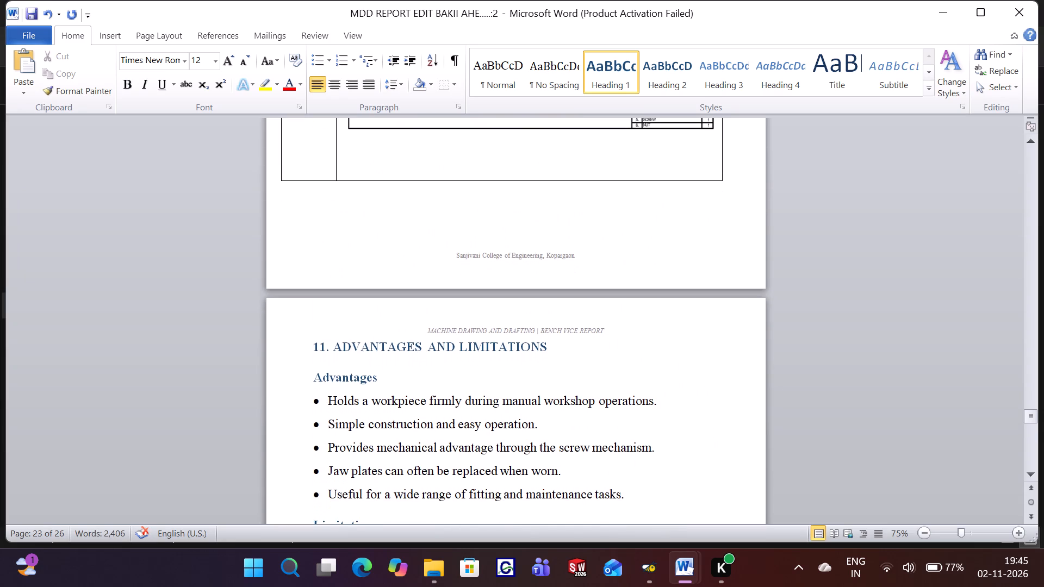
{"action": "scroll", "coordinate": [397, 246], "scroll_direction": "up", "scroll_amount": 1}
{"action": "key", "text": "Return"}
{"action": "scroll", "coordinate": [397, 246], "scroll_direction": "down", "scroll_amount": 2}
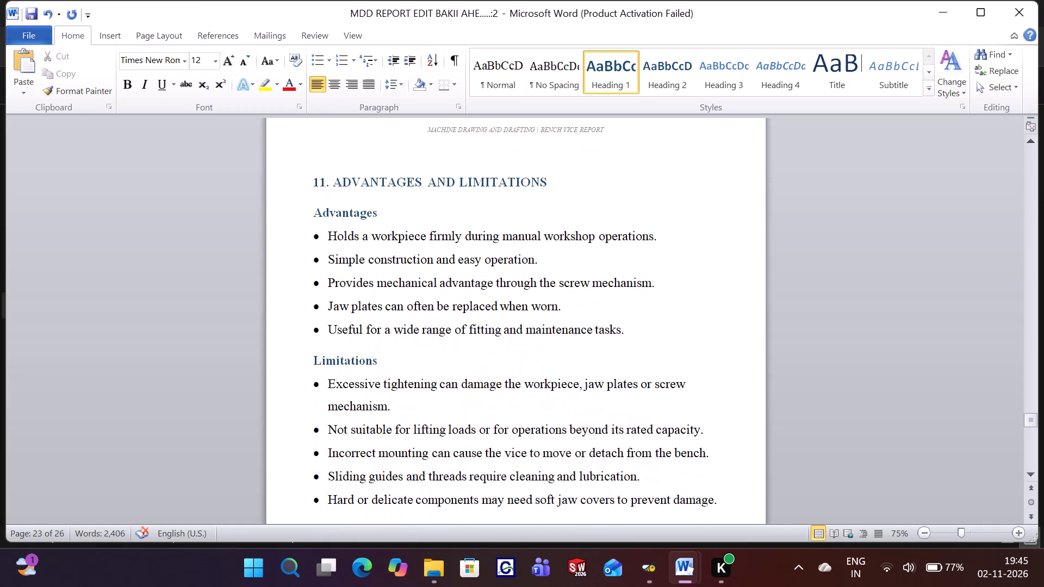
{"action": "scroll", "coordinate": [397, 246], "scroll_direction": "down", "scroll_amount": 1}
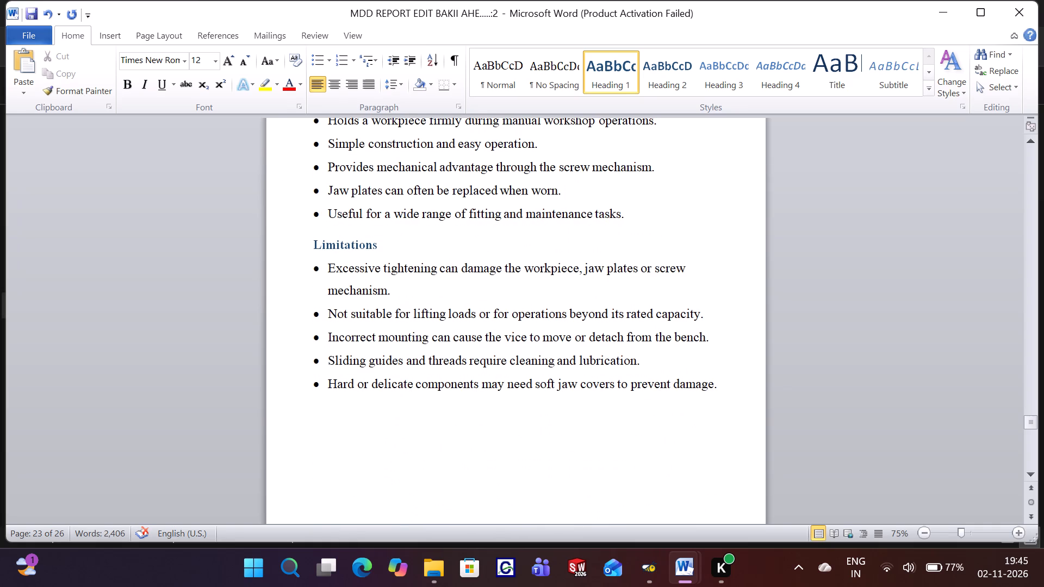
Set the "Limitations" subheading in section 11 to font size 18.
{"action": "left_click_drag", "start_coordinate": [398, 254], "coordinate": [295, 247]}
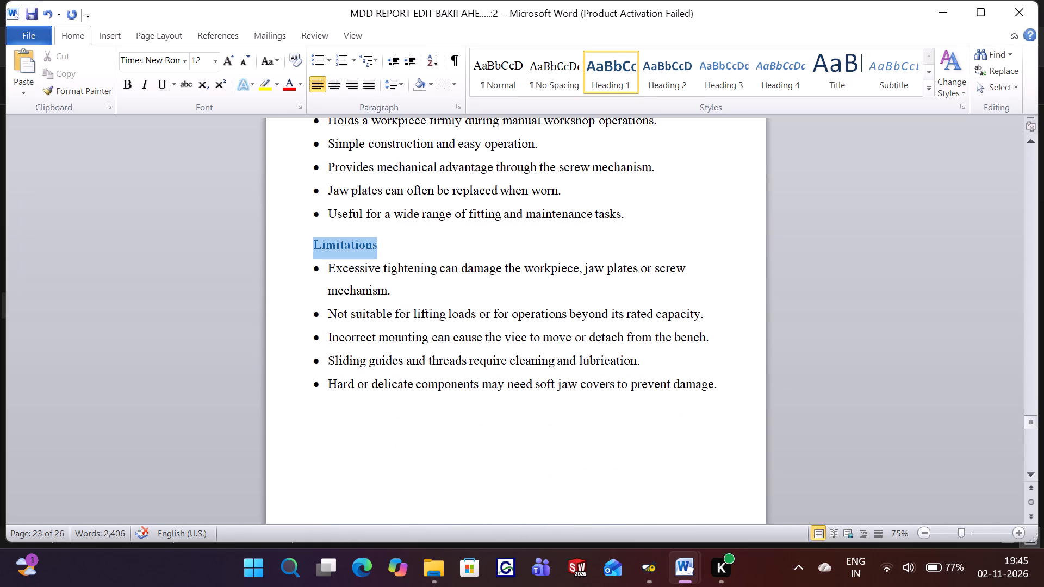
{"action": "left_click_drag", "start_coordinate": [295, 247], "coordinate": [298, 244]}
{"action": "left_click", "coordinate": [365, 211]}
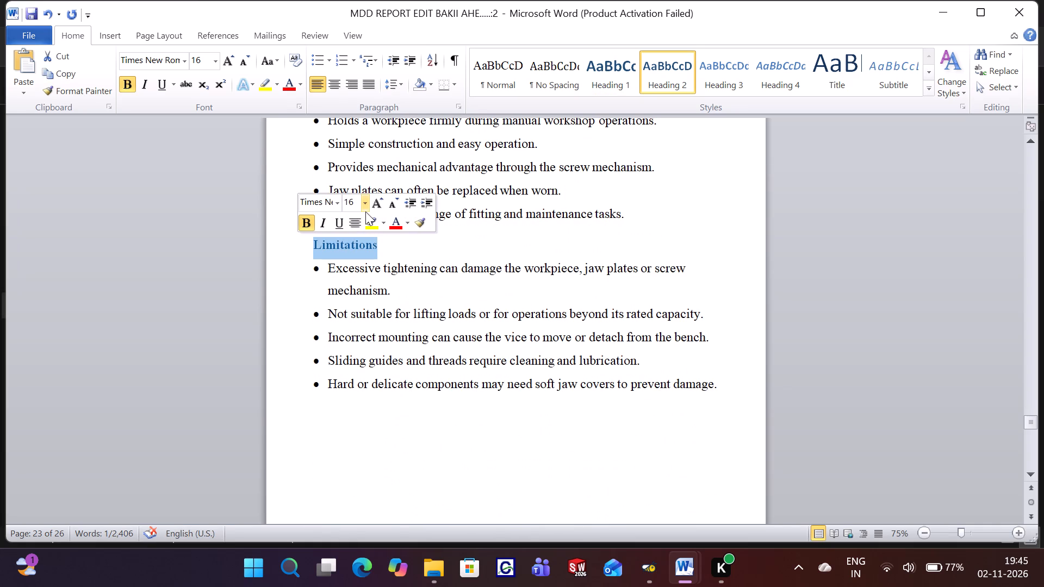
{"action": "left_click", "coordinate": [364, 318]}
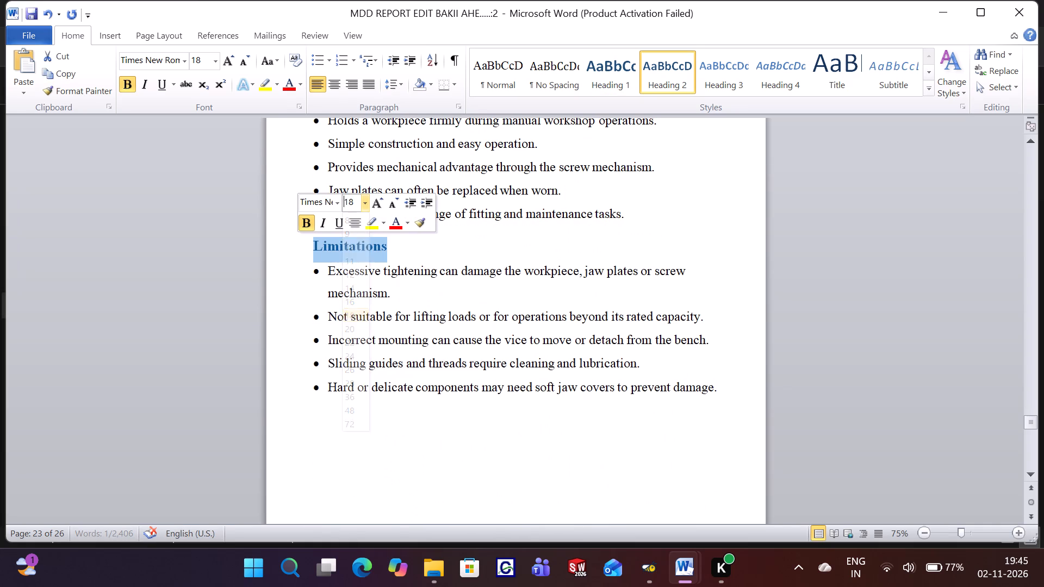
{"action": "left_click", "coordinate": [732, 212]}
Set the "11. ADVANTAGES AND LIMITATIONS" heading and its "Advantages" subheading to font size 18.
{"action": "scroll", "coordinate": [732, 212], "scroll_direction": "up", "scroll_amount": 2}
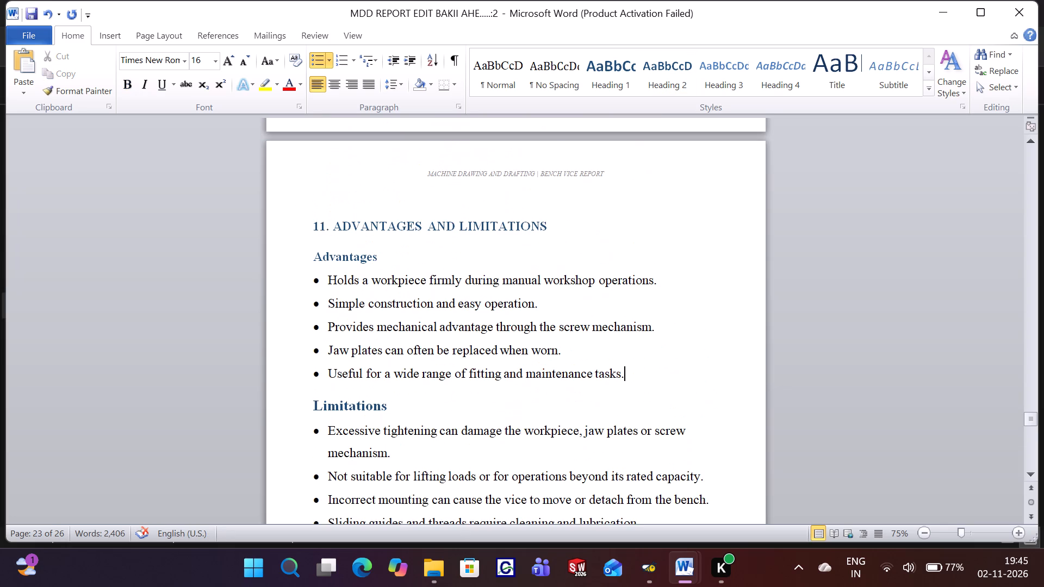
{"action": "left_click_drag", "start_coordinate": [388, 251], "coordinate": [269, 207]}
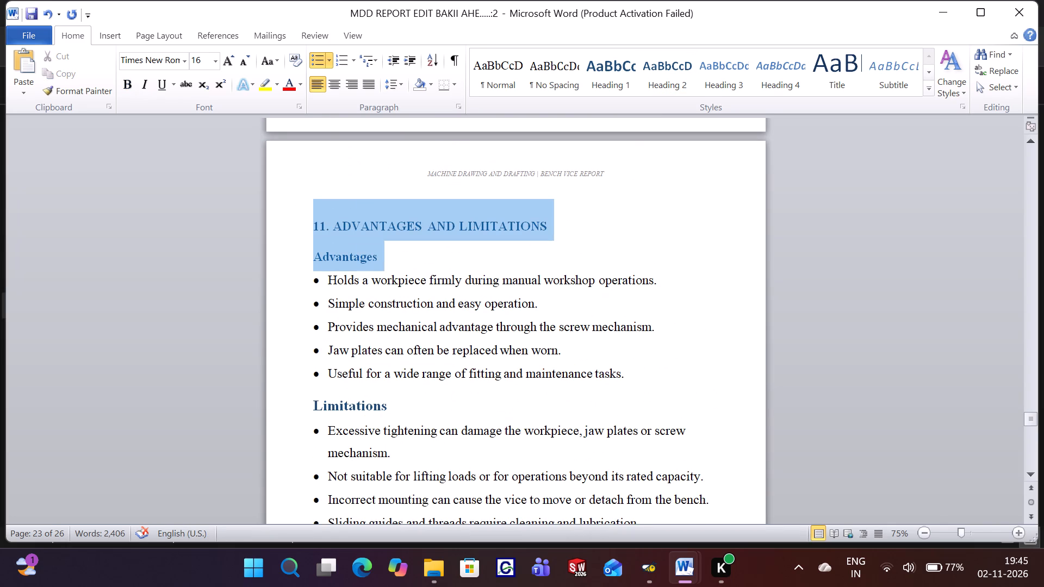
{"action": "left_click_drag", "start_coordinate": [269, 207], "coordinate": [270, 206]}
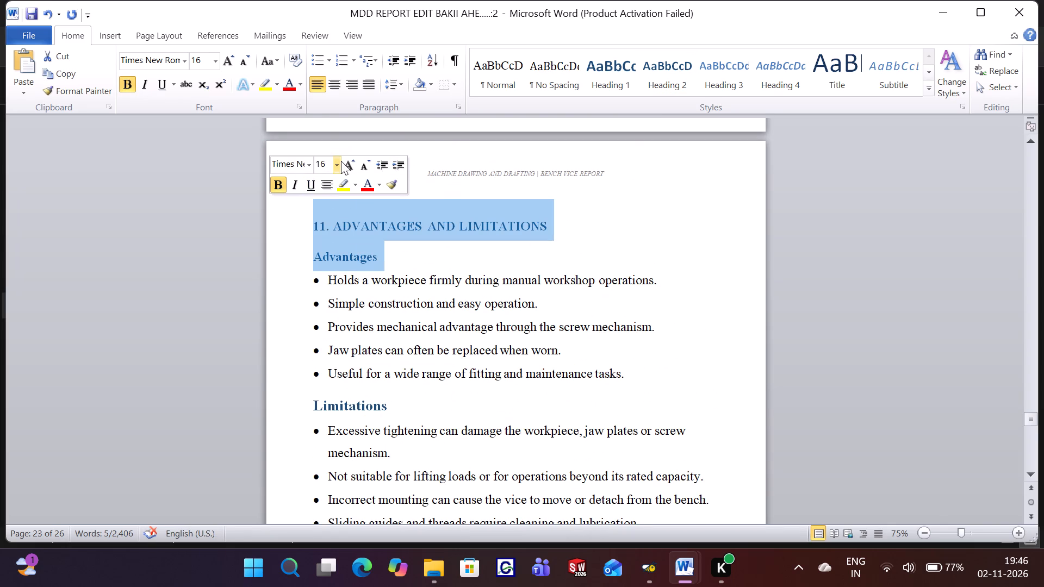
{"action": "left_click", "coordinate": [341, 161]}
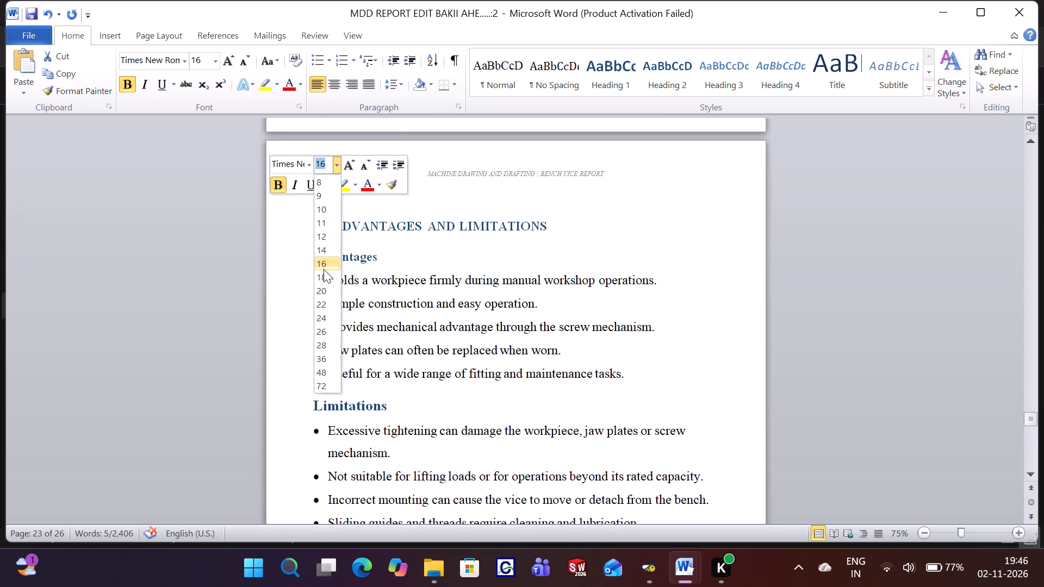
{"action": "left_click", "coordinate": [324, 271]}
{"action": "left_click", "coordinate": [598, 203]}
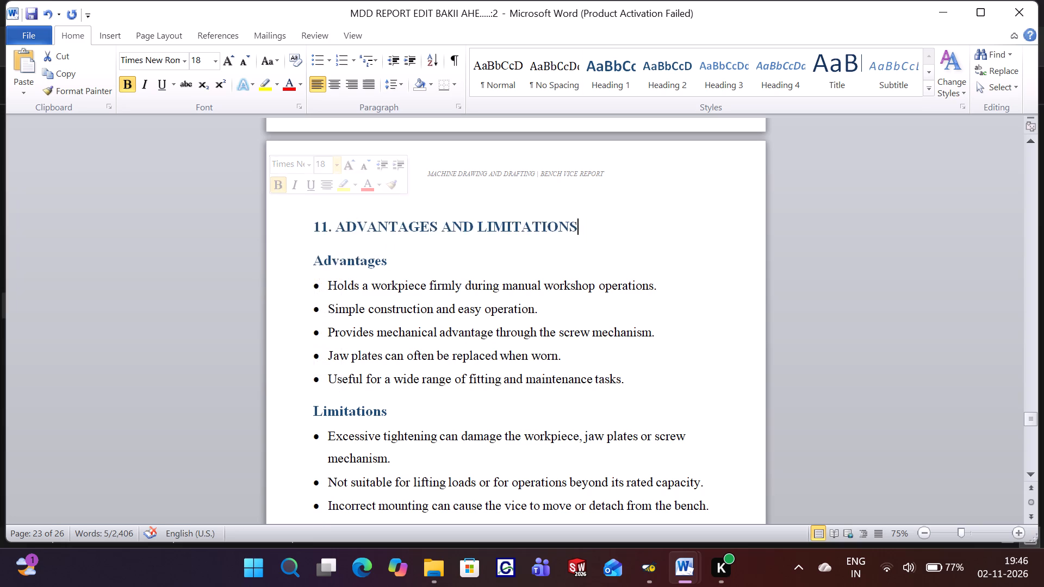
Review the page layout and headings to the end of the report, and back up to the pages before section 8.
{"action": "scroll", "coordinate": [598, 203], "scroll_direction": "down", "scroll_amount": 5}
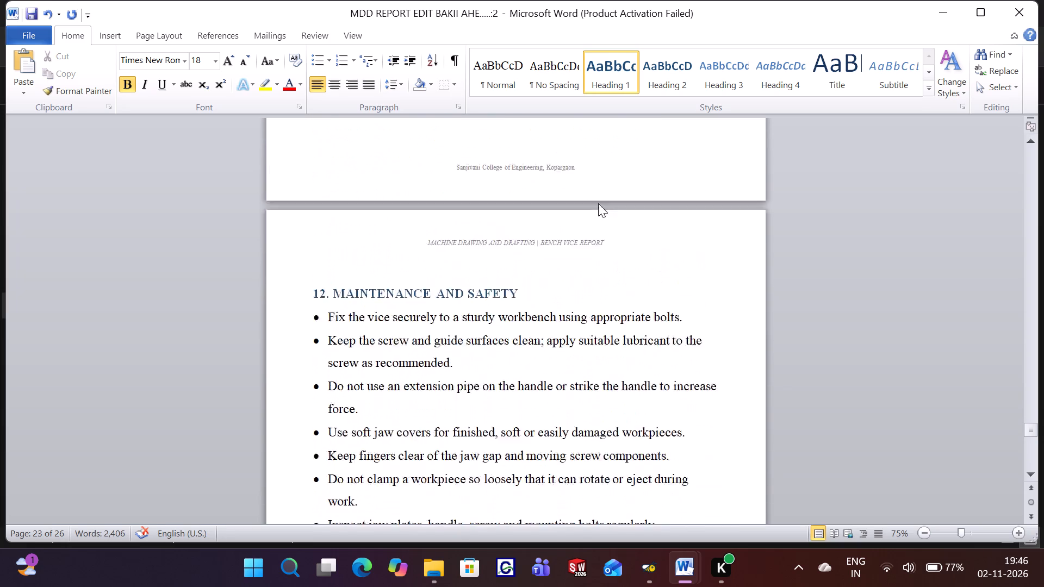
{"action": "scroll", "coordinate": [598, 203], "scroll_direction": "down", "scroll_amount": 7}
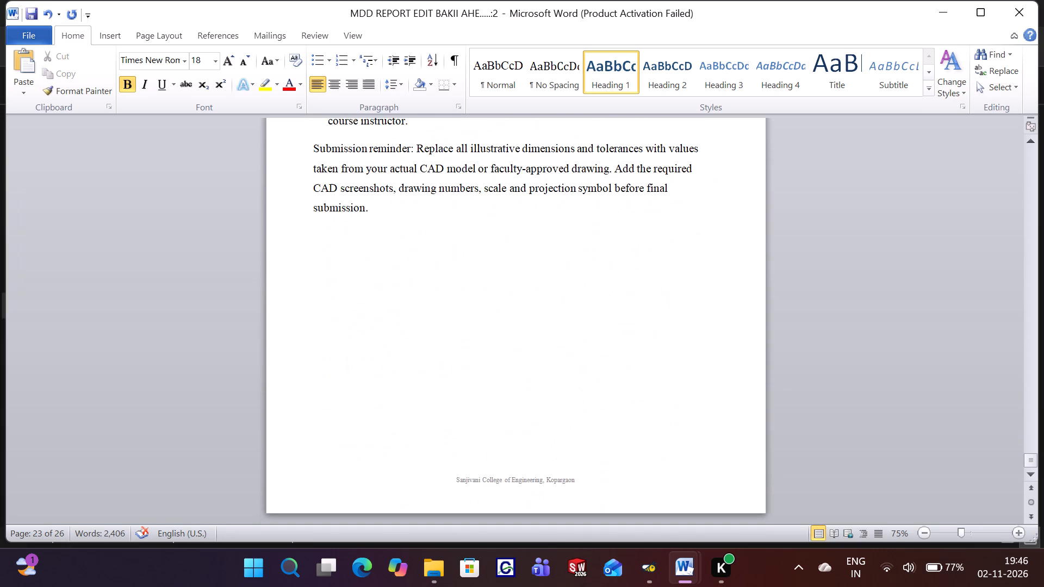
{"action": "scroll", "coordinate": [598, 203], "scroll_direction": "up", "scroll_amount": 5}
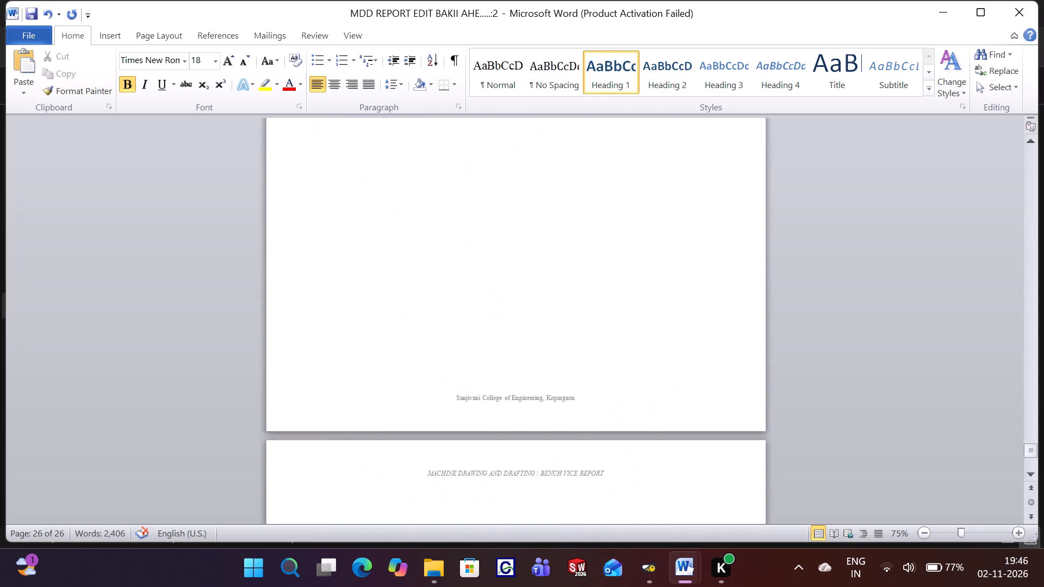
{"action": "scroll", "coordinate": [598, 203], "scroll_direction": "up", "scroll_amount": 4}
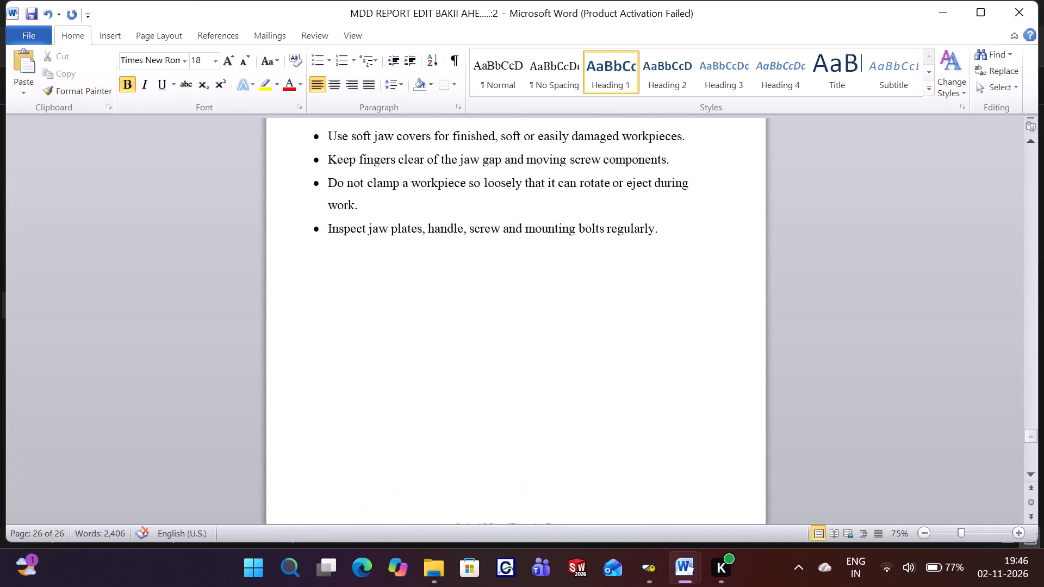
{"action": "scroll", "coordinate": [598, 203], "scroll_direction": "up", "scroll_amount": 6}
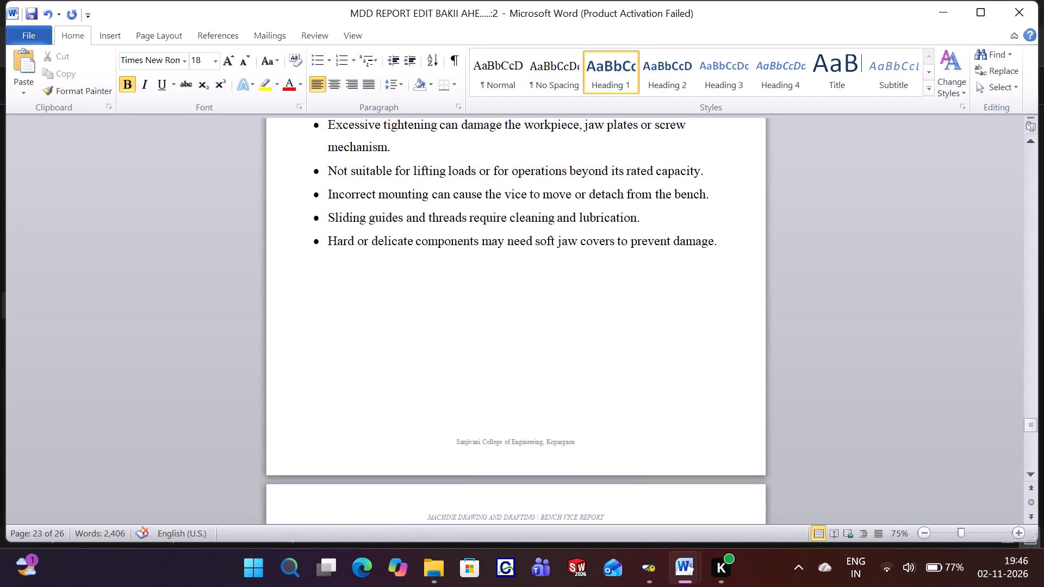
{"action": "scroll", "coordinate": [598, 203], "scroll_direction": "up", "scroll_amount": 3}
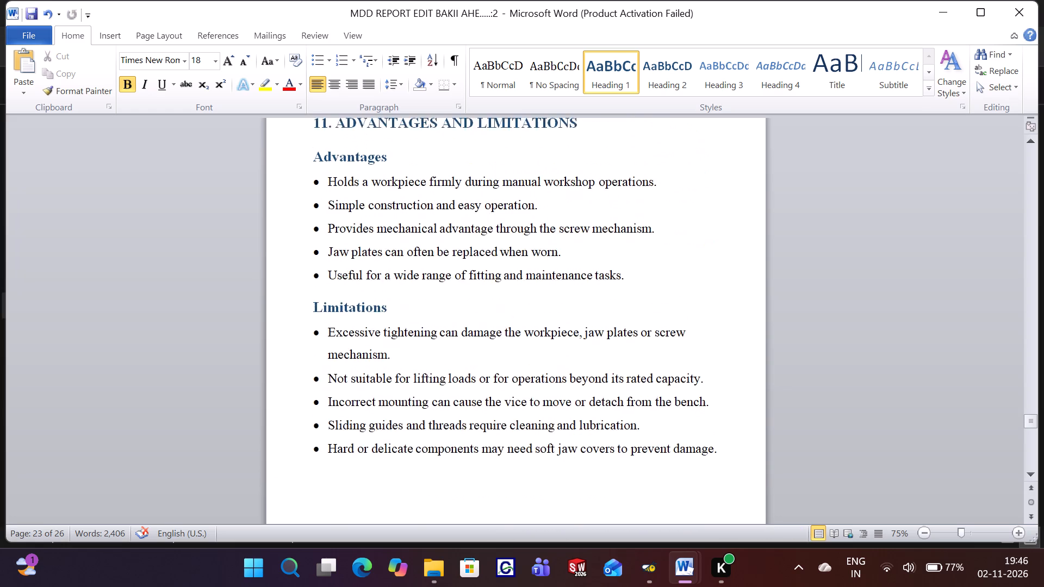
{"action": "scroll", "coordinate": [598, 203], "scroll_direction": "up", "scroll_amount": 8}
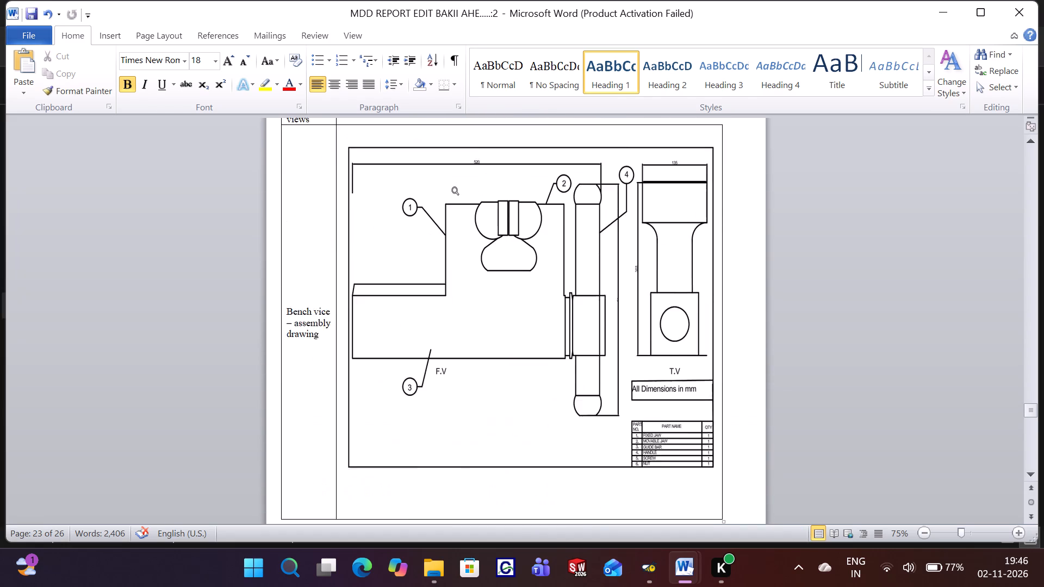
{"action": "scroll", "coordinate": [598, 203], "scroll_direction": "up", "scroll_amount": 4}
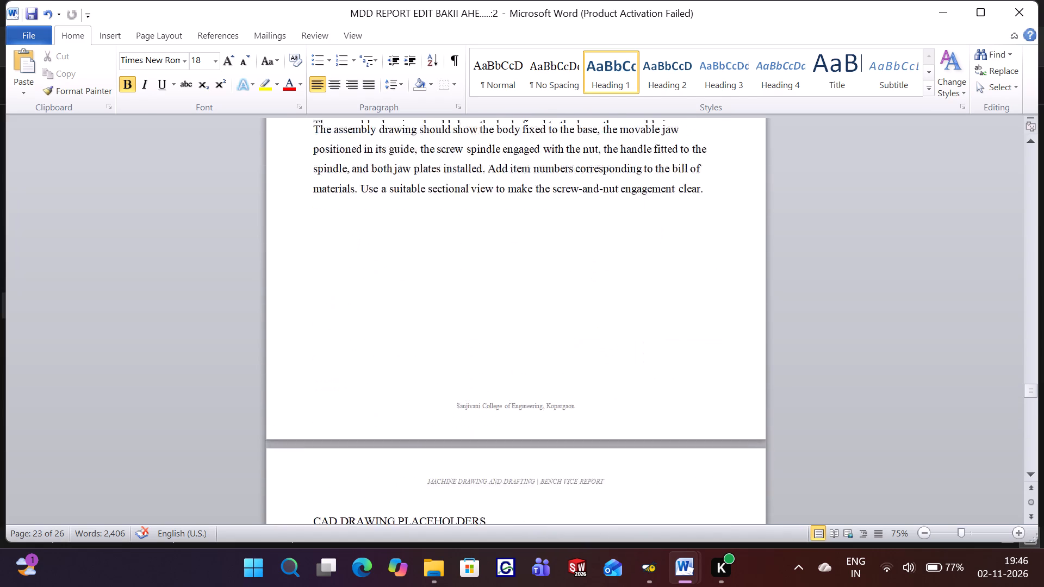
{"action": "scroll", "coordinate": [598, 203], "scroll_direction": "up", "scroll_amount": 5}
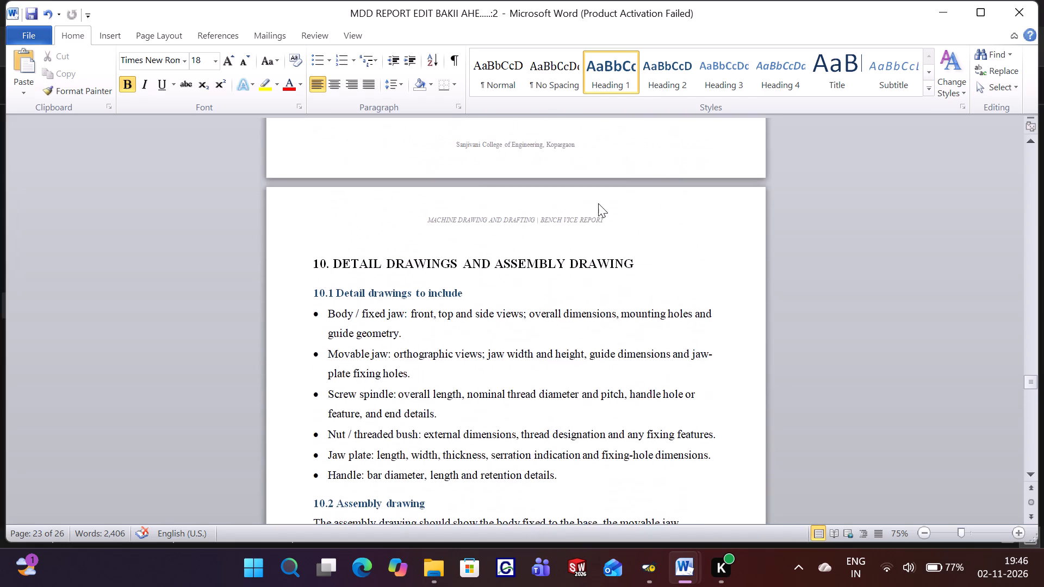
{"action": "scroll", "coordinate": [598, 203], "scroll_direction": "up", "scroll_amount": 5}
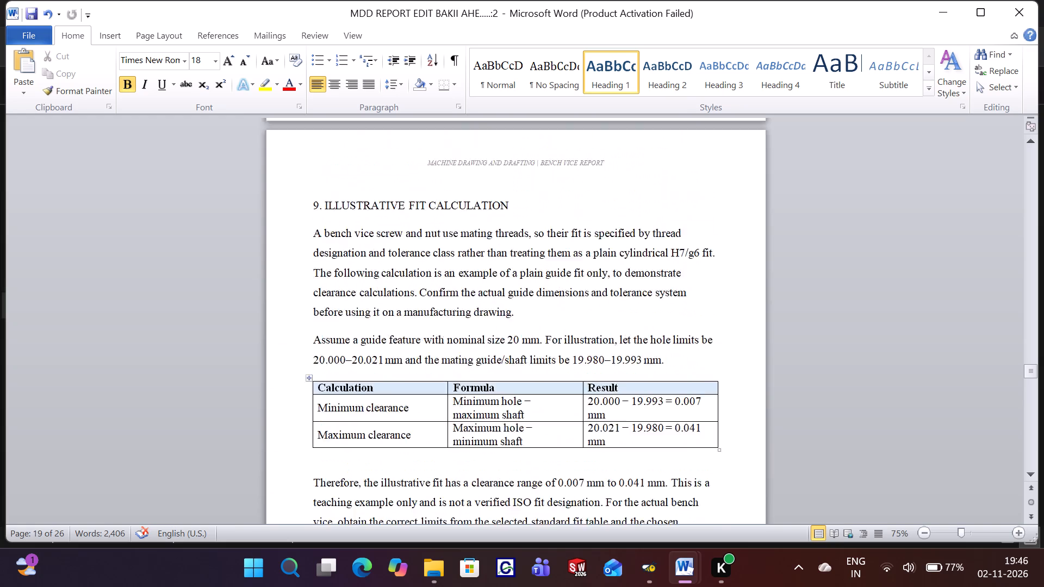
{"action": "scroll", "coordinate": [598, 203], "scroll_direction": "up", "scroll_amount": 3}
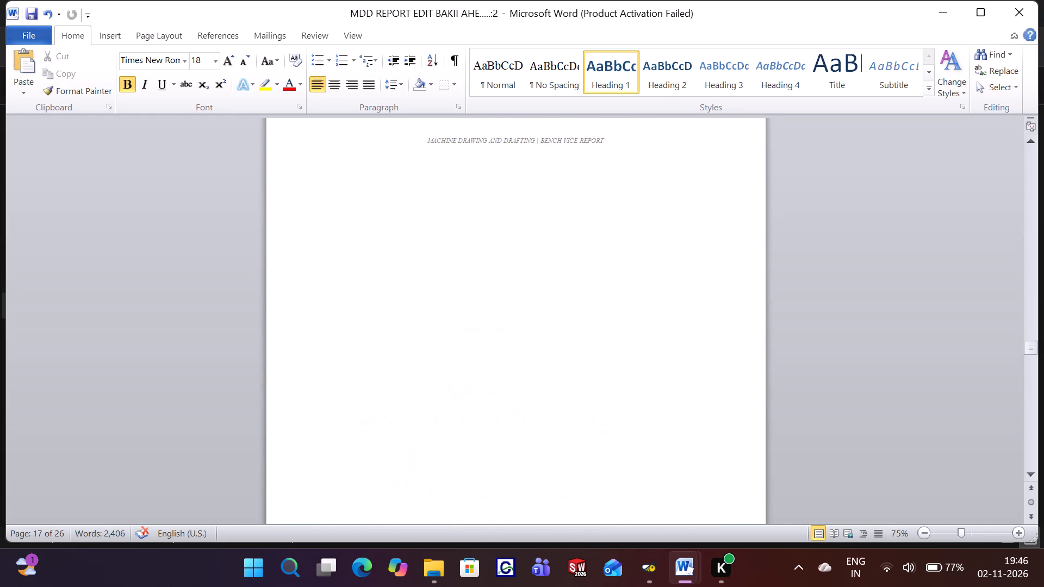
{"action": "scroll", "coordinate": [598, 203], "scroll_direction": "up", "scroll_amount": 3}
Delete the blank lines and empty page above the "8. GEOMETRIC AND DIMENSIONAL TOLERANCES" heading.
{"action": "scroll", "coordinate": [598, 203], "scroll_direction": "down", "scroll_amount": 4}
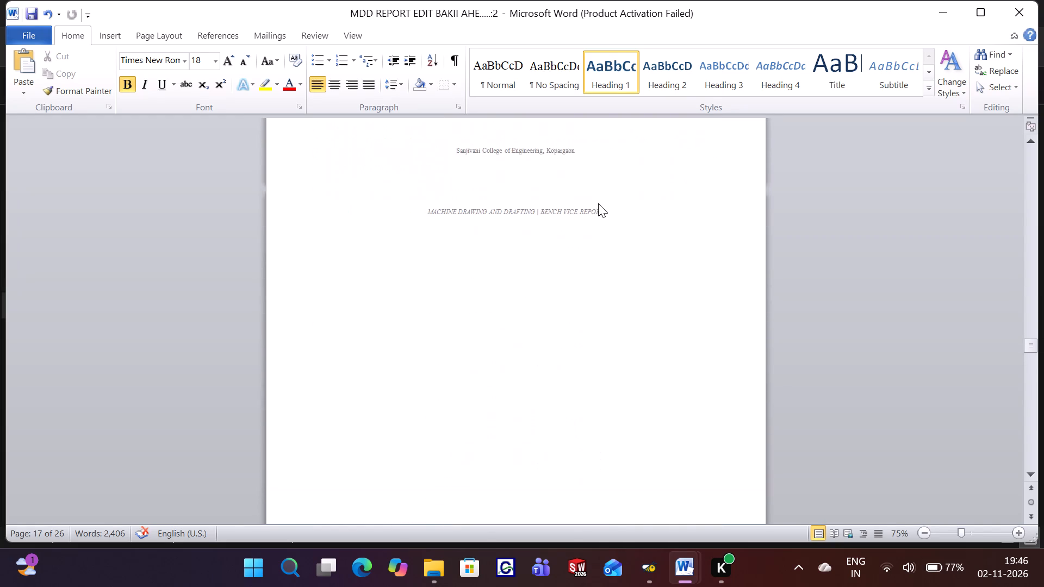
{"action": "scroll", "coordinate": [598, 203], "scroll_direction": "down", "scroll_amount": 6}
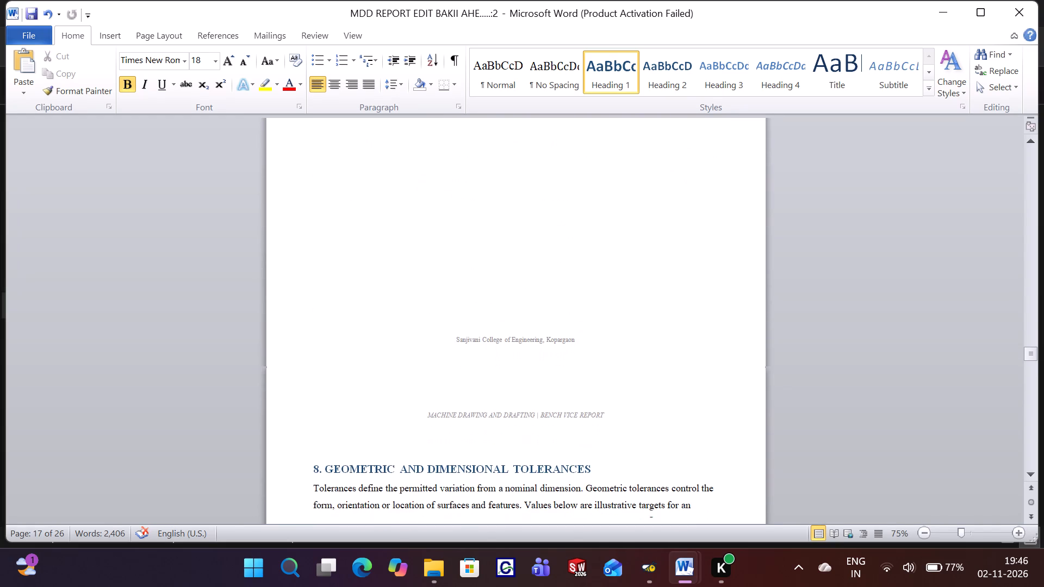
{"action": "left_click", "coordinate": [309, 445]}
{"action": "key", "text": "BackSpace"}
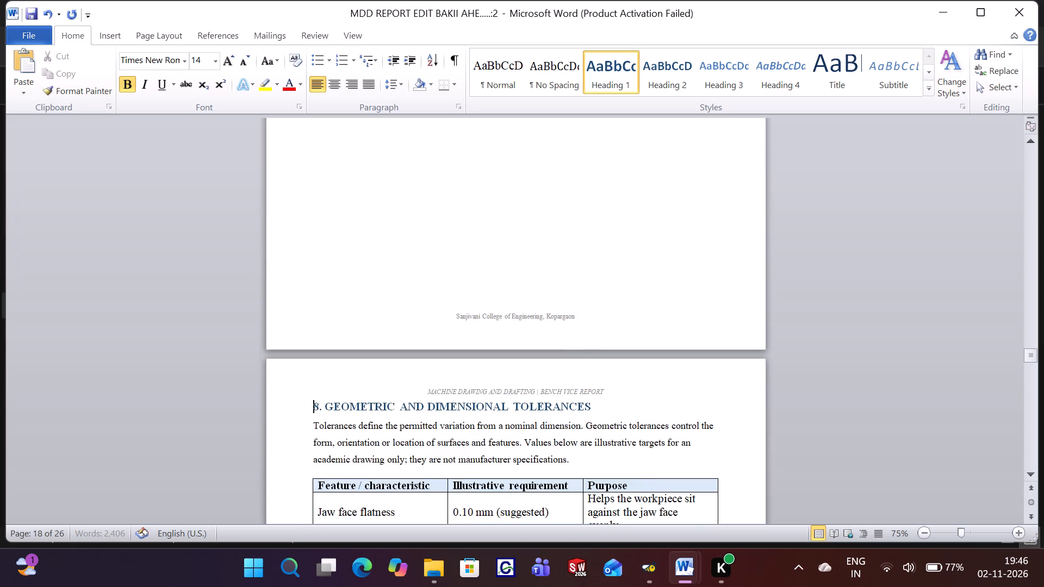
{"action": "key", "text": "BackSpace"}
{"action": "key", "text": "BackSpace"}
{"action": "key", "text": "BackSpace"}
{"action": "key", "text": "BackSpace"}
{"action": "key", "text": "BackSpace"}
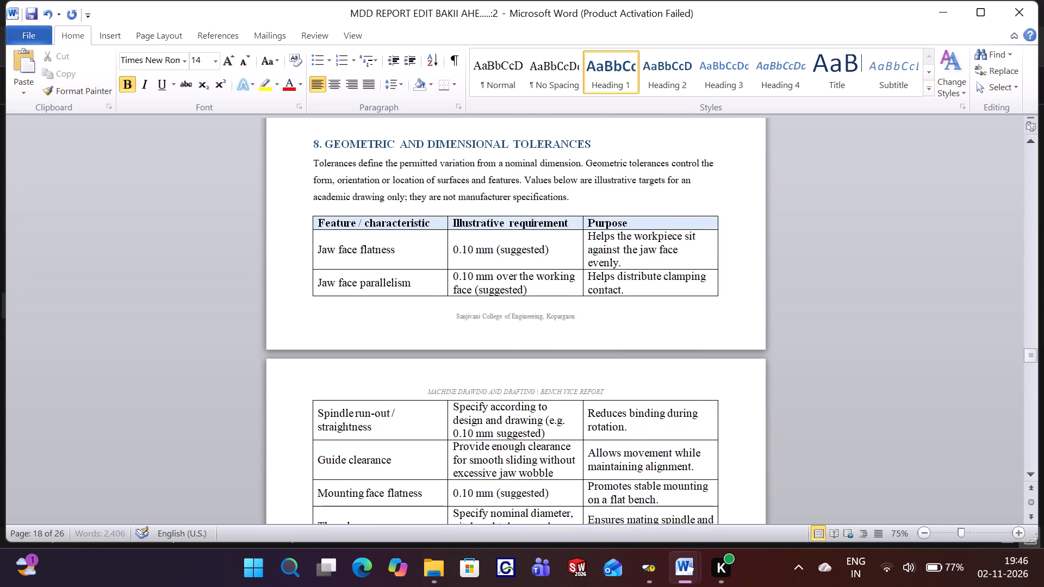
{"action": "key", "text": "BackSpace"}
{"action": "key", "text": "BackSpace"}
{"action": "key", "text": "BackSpace"}
{"action": "key", "text": "BackSpace"}
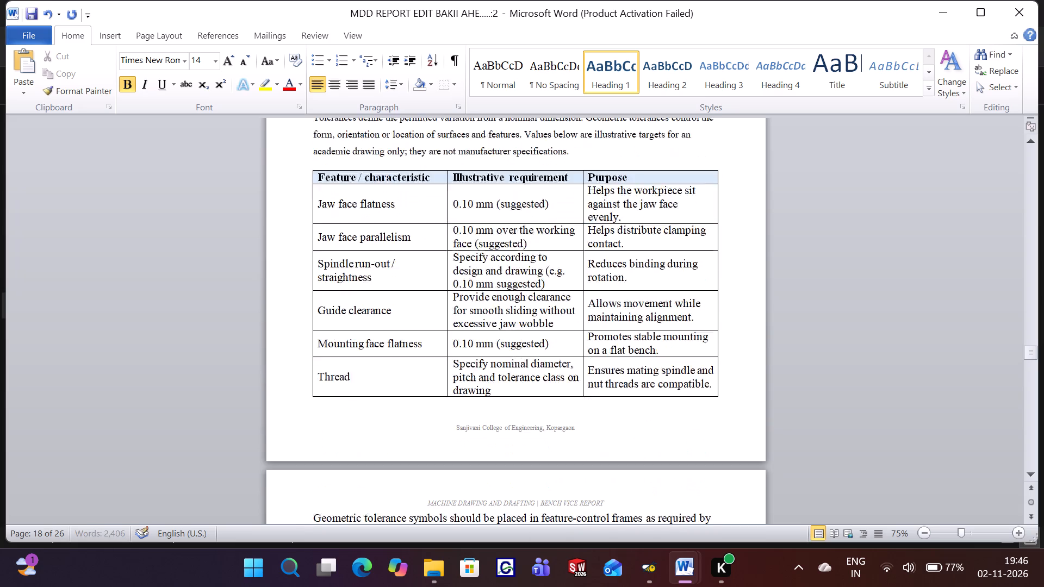
{"action": "key", "text": "BackSpace"}
{"action": "key", "text": "BackSpace"}
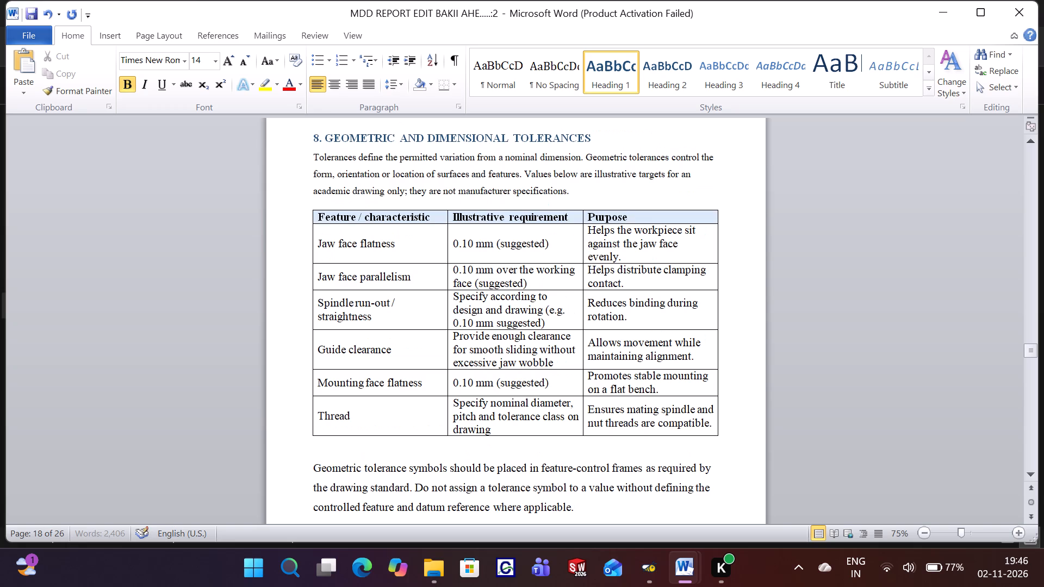
{"action": "key", "text": "BackSpace"}
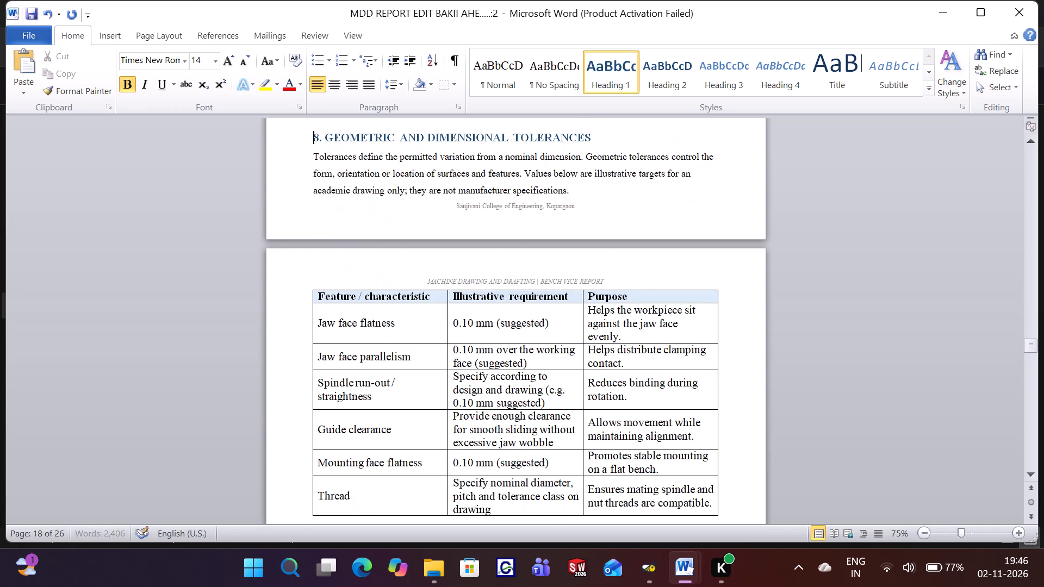
{"action": "key", "text": "Return"}
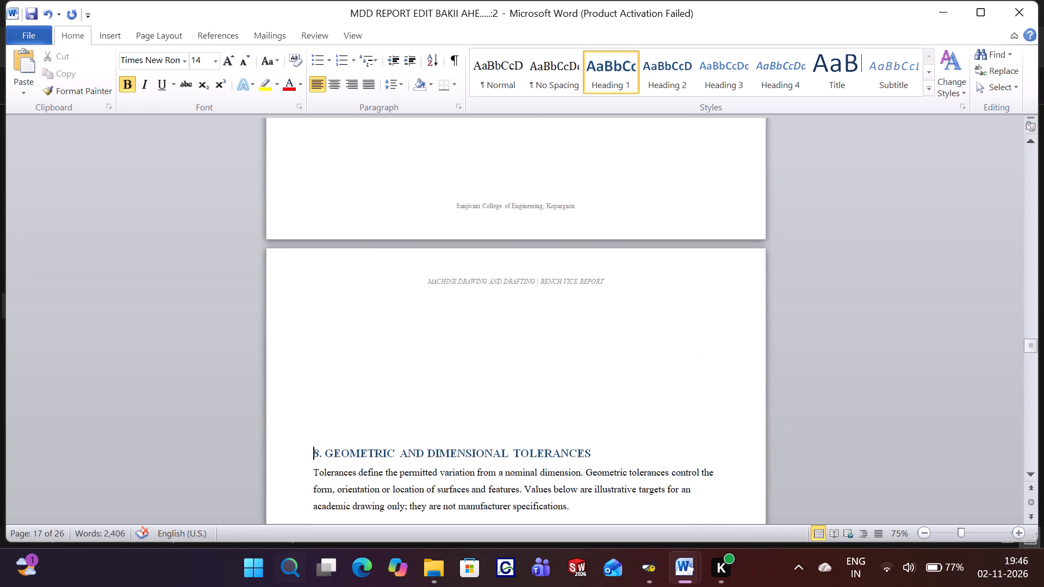
{"action": "left_click", "coordinate": [310, 431]}
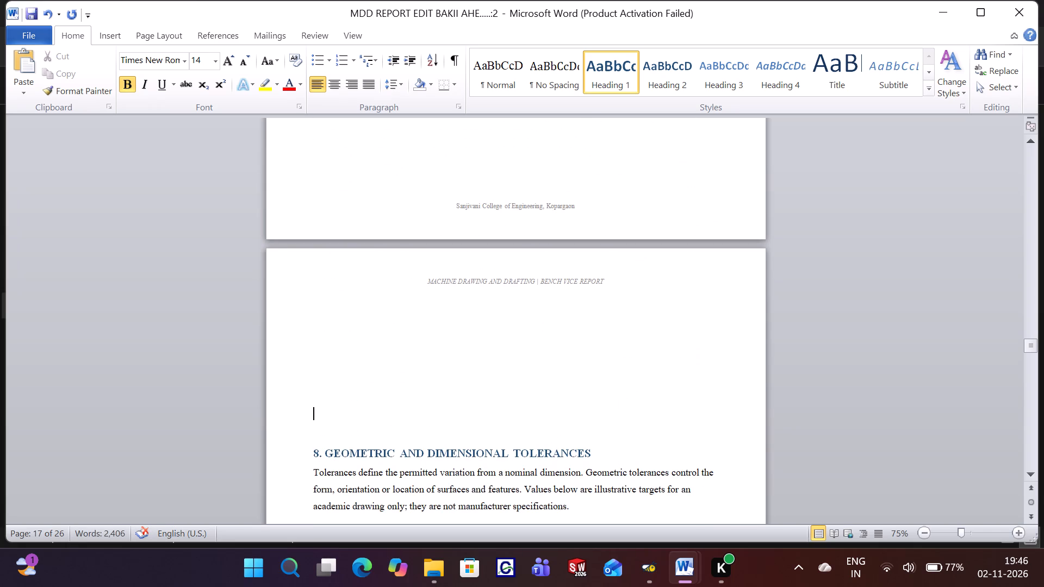
{"action": "left_click", "coordinate": [335, 404]}
{"action": "key", "text": "BackSpace"}
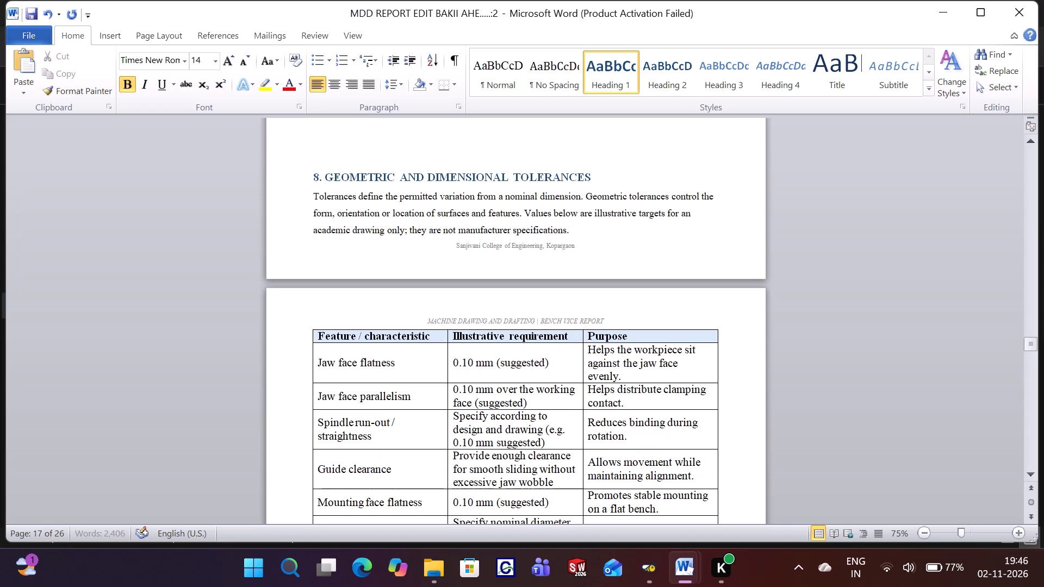
Insert five blank lines above the "8. GEOMETRIC AND DIMENSIONAL TOLERANCES" heading so it starts a new page, spaced below the page header.
{"action": "key", "text": "Return"}
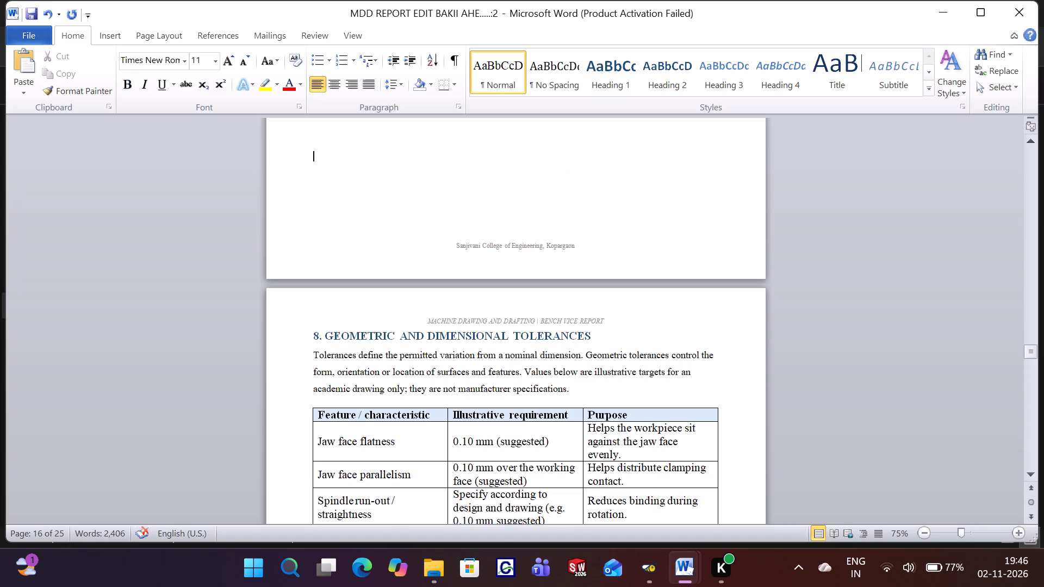
{"action": "key", "text": "Return"}
{"action": "key", "text": "Return"}
{"action": "key", "text": "Return"}
{"action": "key", "text": "Return"}
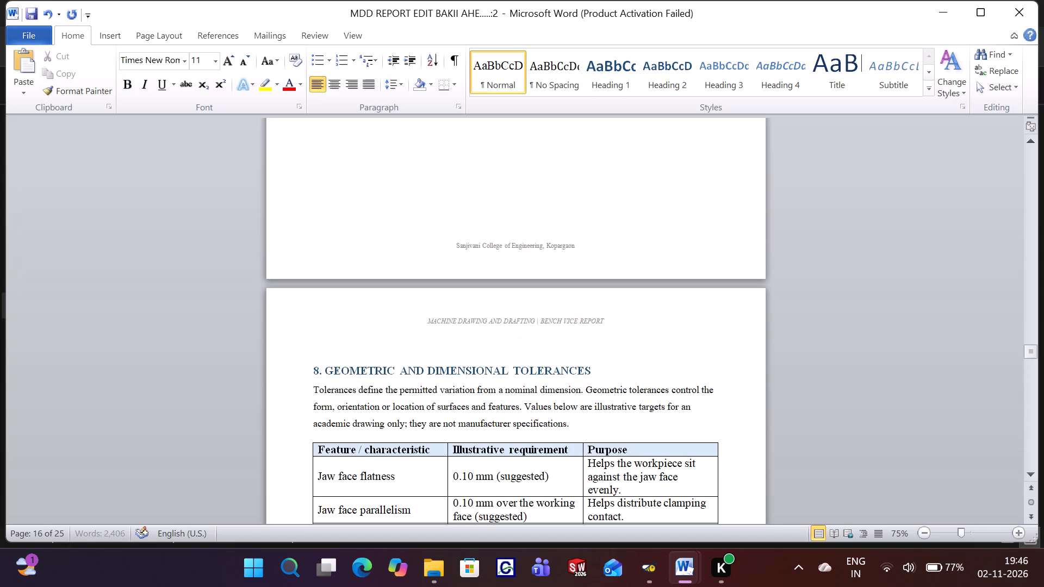
Check the layout of the section 8 tolerance table, its closing paragraph and the page change to section 9.
{"action": "scroll", "coordinate": [335, 404], "scroll_direction": "down", "scroll_amount": 4}
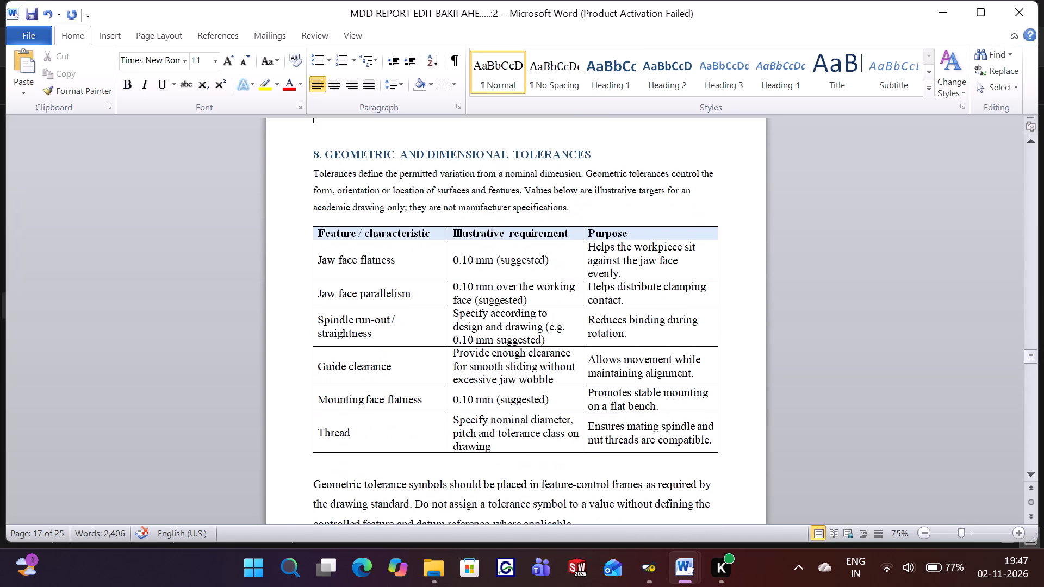
{"action": "scroll", "coordinate": [335, 404], "scroll_direction": "down", "scroll_amount": 1}
{"action": "scroll", "coordinate": [335, 404], "scroll_direction": "up", "scroll_amount": 2, "text": "ctrl"}
{"action": "scroll", "coordinate": [335, 404], "scroll_direction": "down", "scroll_amount": 5}
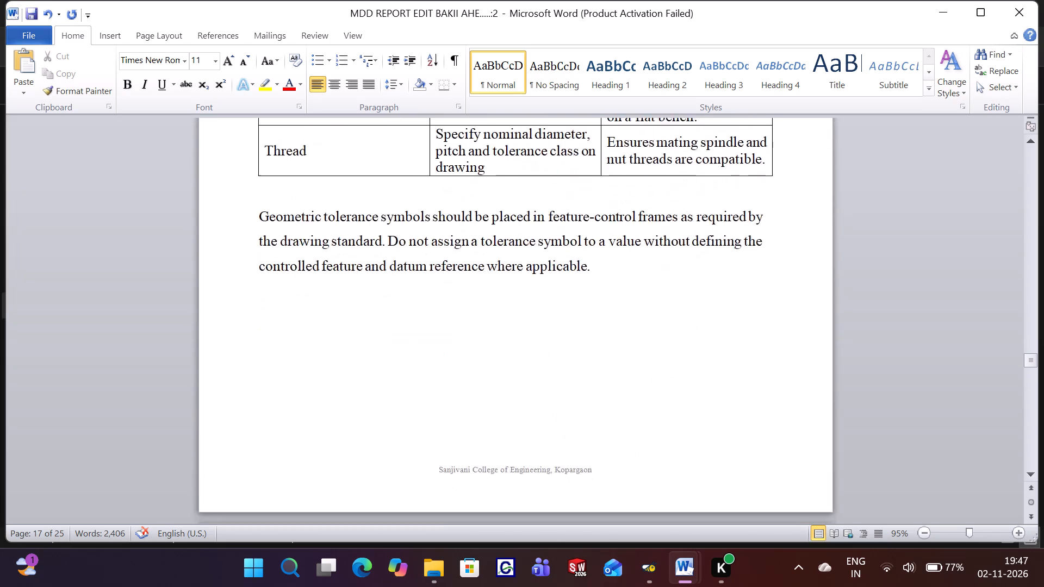
{"action": "scroll", "coordinate": [335, 404], "scroll_direction": "down", "scroll_amount": 2}
{"action": "scroll", "coordinate": [335, 404], "scroll_direction": "up", "scroll_amount": 2}
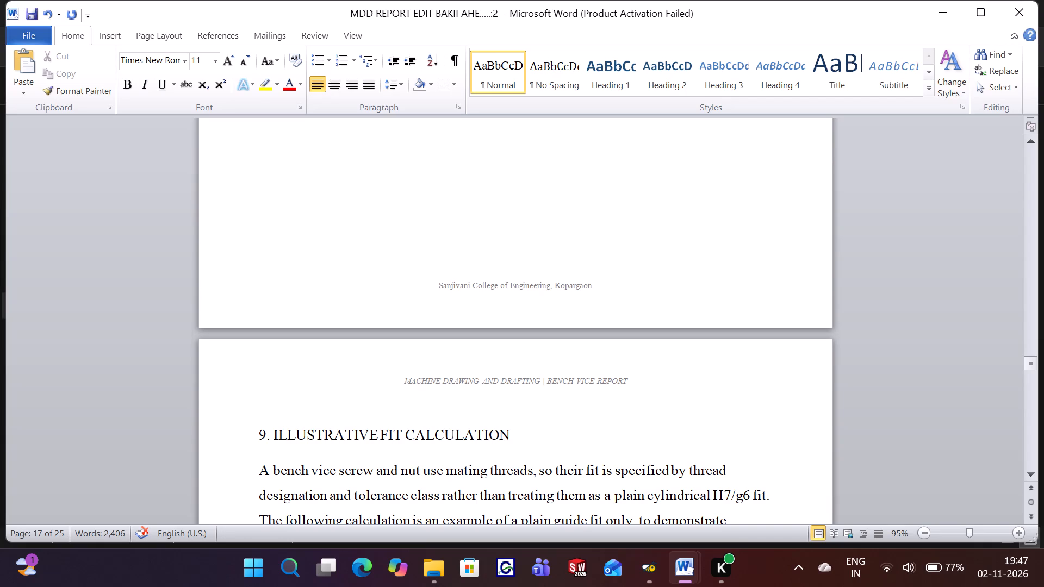
{"action": "scroll", "coordinate": [335, 404], "scroll_direction": "up", "scroll_amount": 2}
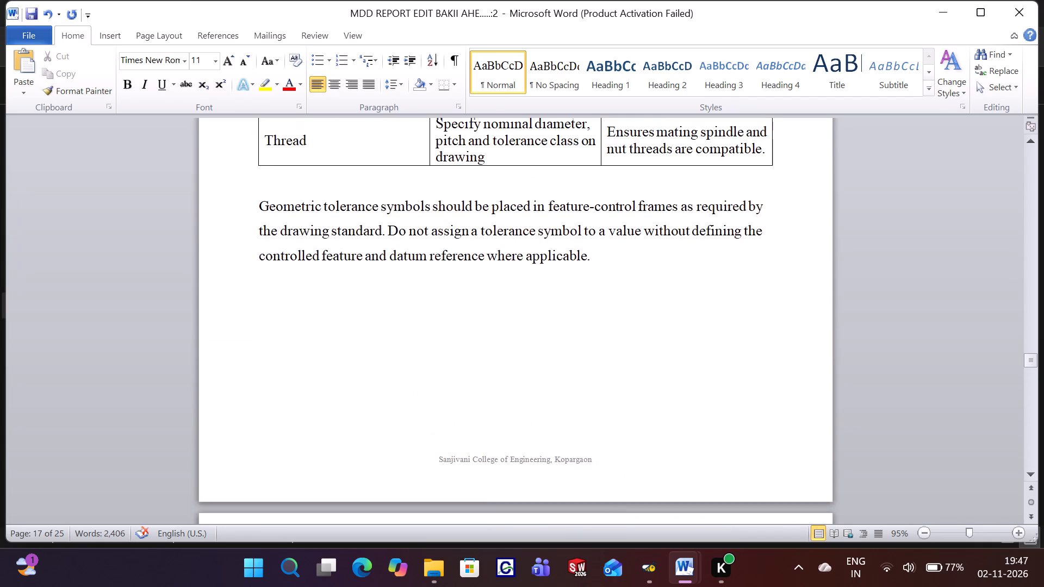
Delete the blank lines above the "7. ENGINEERING DRAWING AND IS CONVENTIONS" heading, pulling the section up onto the preceding page.
{"action": "scroll", "coordinate": [335, 404], "scroll_direction": "up", "scroll_amount": 4}
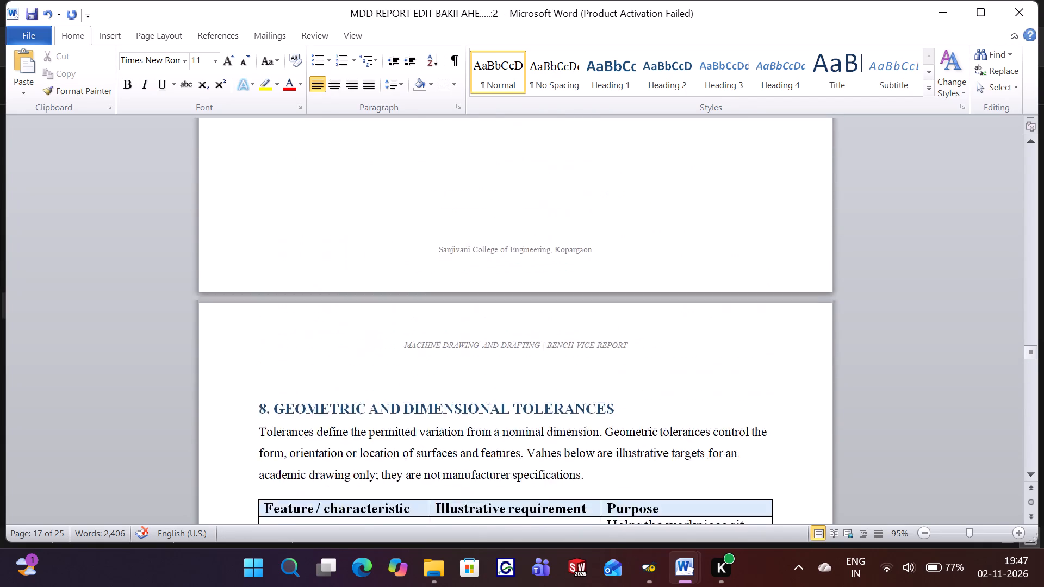
{"action": "scroll", "coordinate": [335, 404], "scroll_direction": "up", "scroll_amount": 1}
{"action": "scroll", "coordinate": [335, 404], "scroll_direction": "right", "scroll_amount": 2}
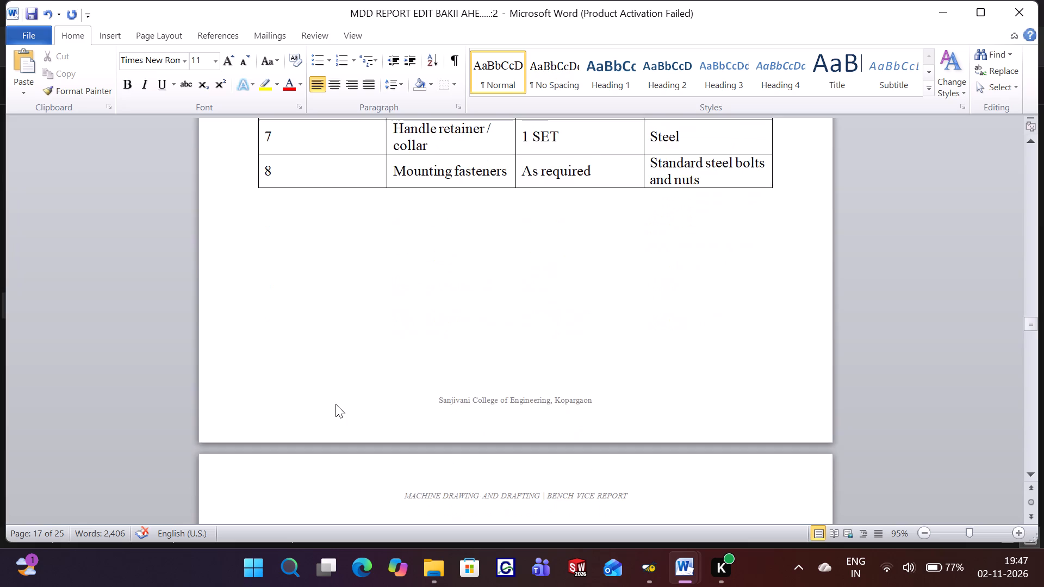
{"action": "scroll", "coordinate": [335, 404], "scroll_direction": "right", "scroll_amount": 1}
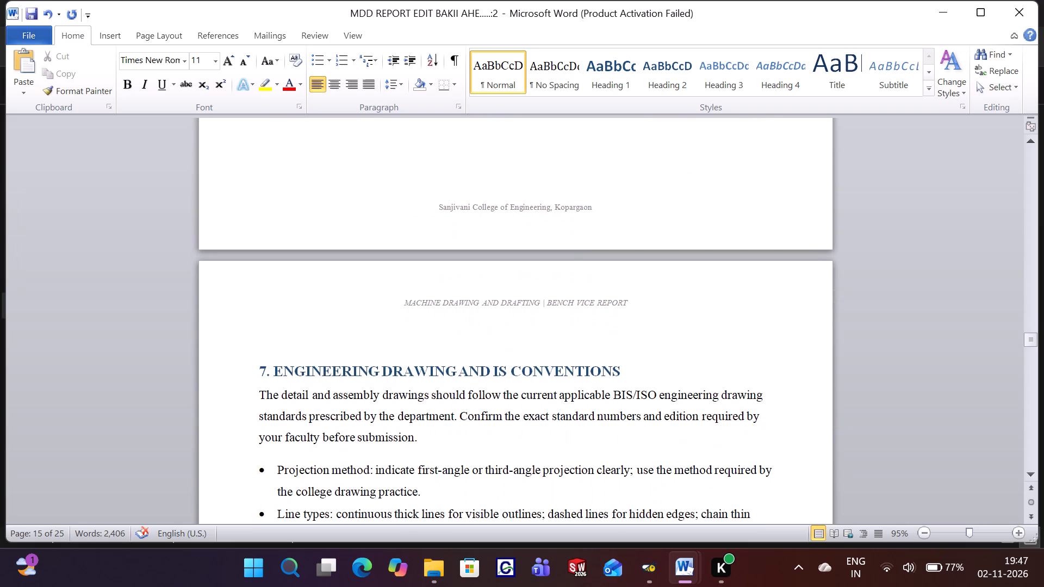
{"action": "left_click", "coordinate": [256, 369]}
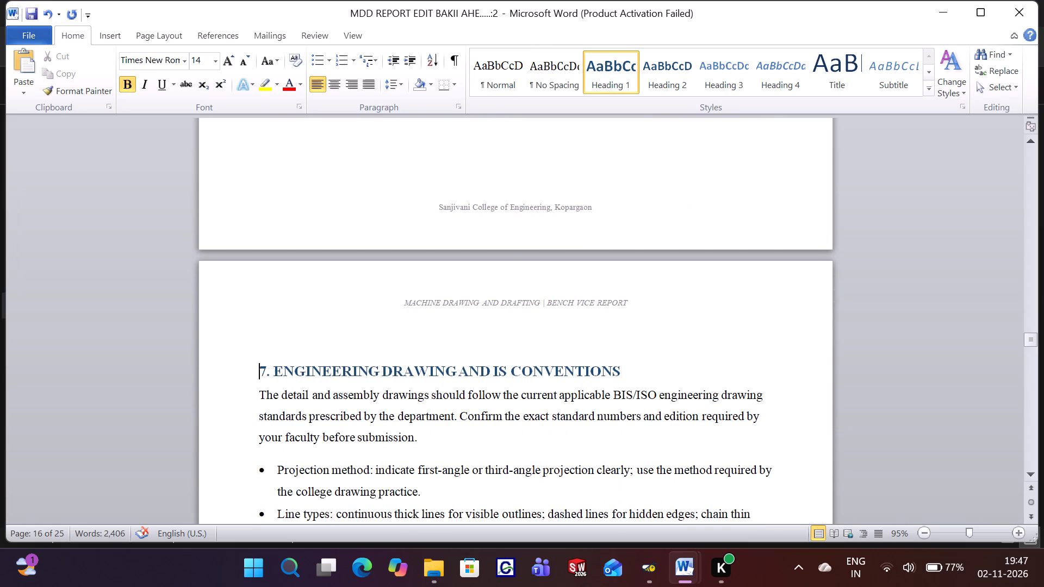
{"action": "key", "text": "BackSpace"}
{"action": "key", "text": "BackSpace"}
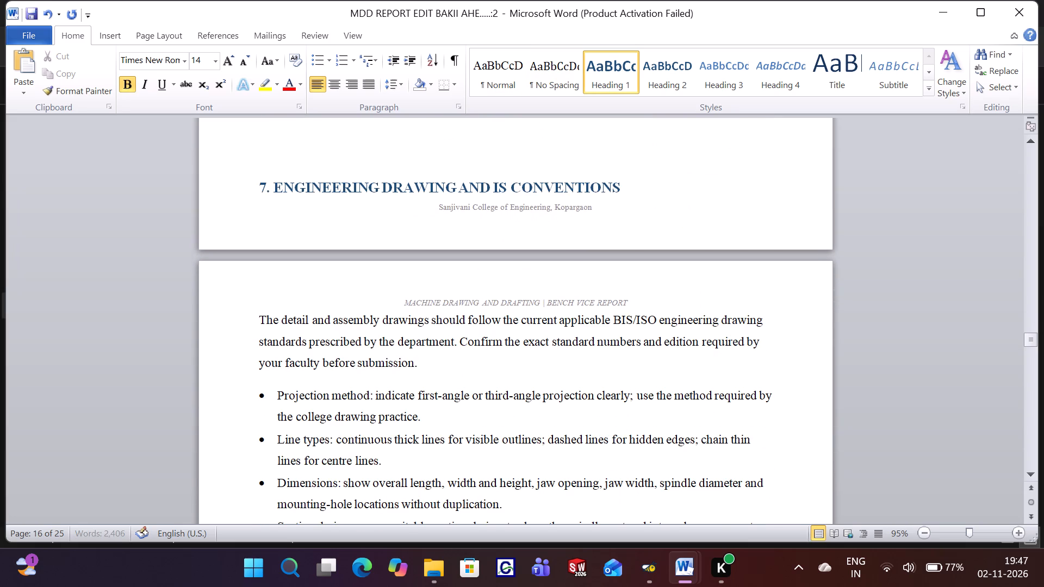
{"action": "key", "text": "BackSpace"}
{"action": "key", "text": "BackSpace"}
{"action": "key", "text": "BackSpace"}
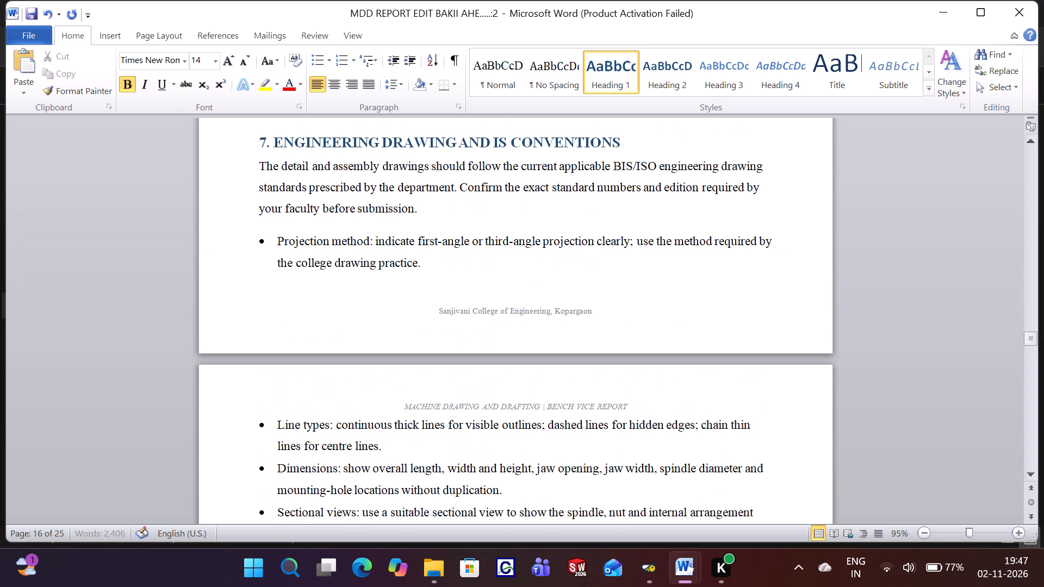
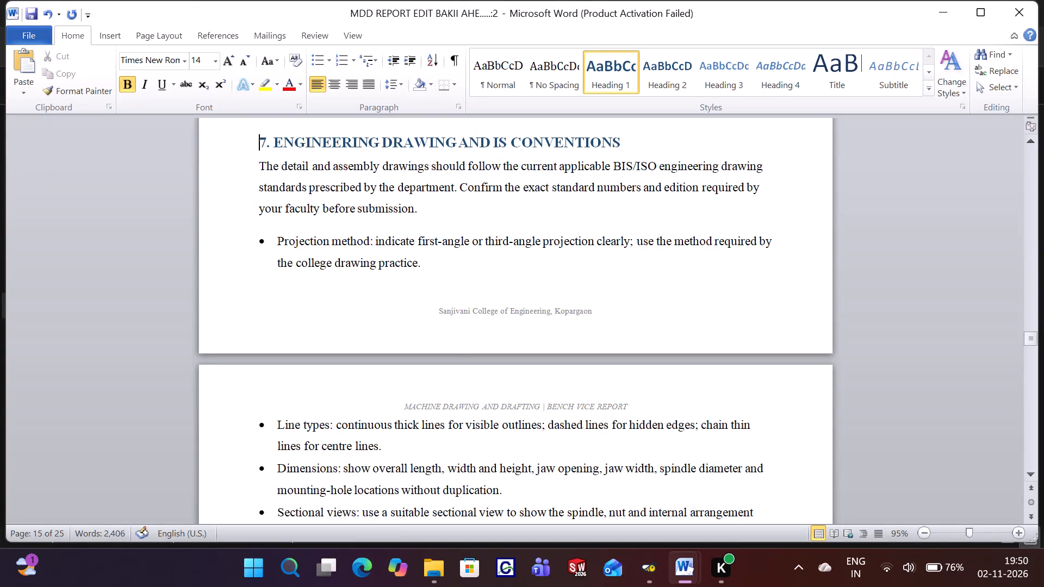
Set the section 7 introductory paragraph and the "Projection method" bullet to 14 pt text.
{"action": "left_click_drag", "start_coordinate": [414, 267], "coordinate": [235, 291]}
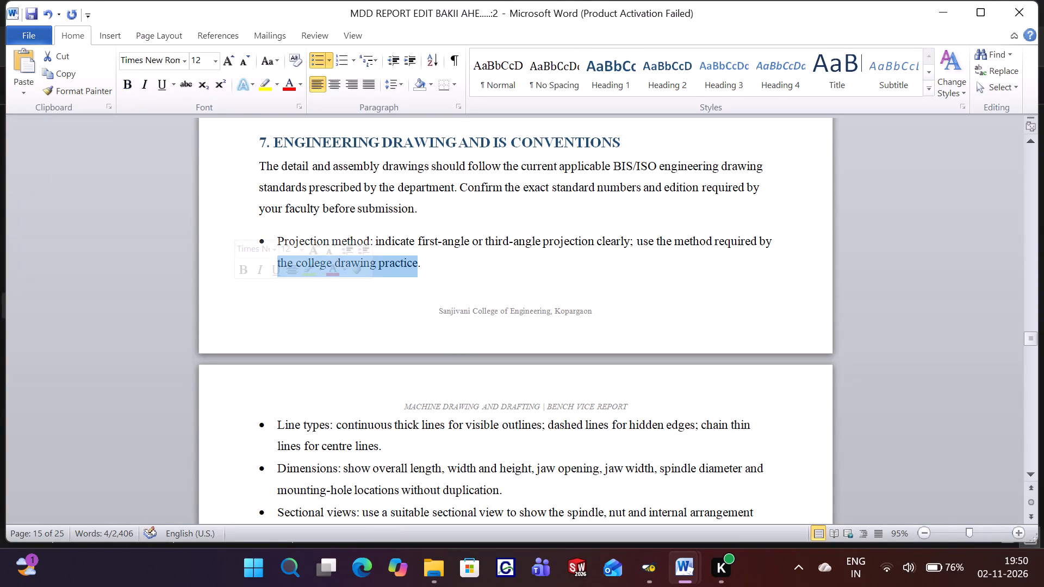
{"action": "left_click", "coordinate": [300, 252]}
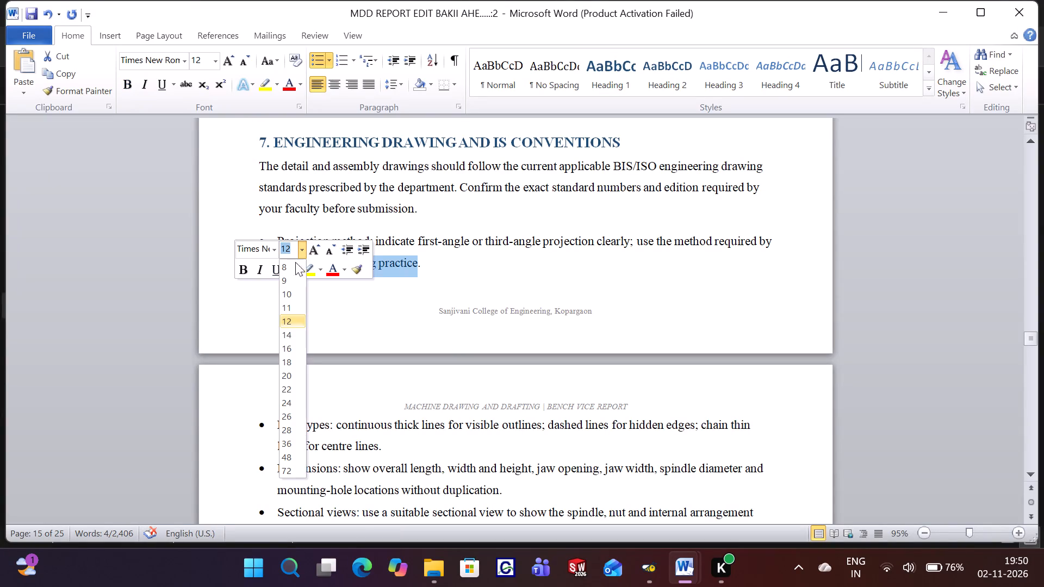
{"action": "left_click", "coordinate": [291, 335]}
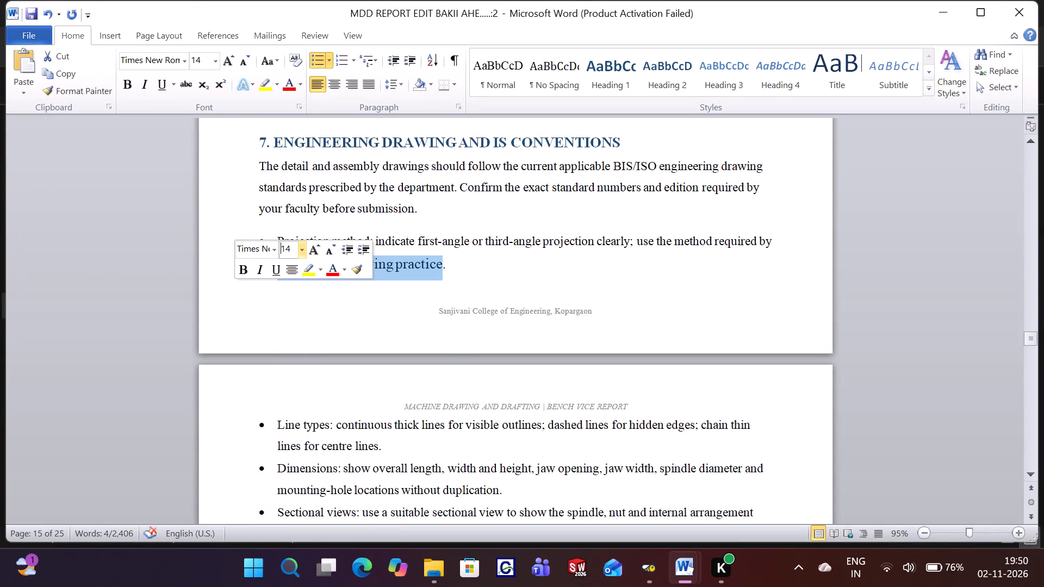
{"action": "left_click_drag", "start_coordinate": [256, 167], "coordinate": [807, 252]}
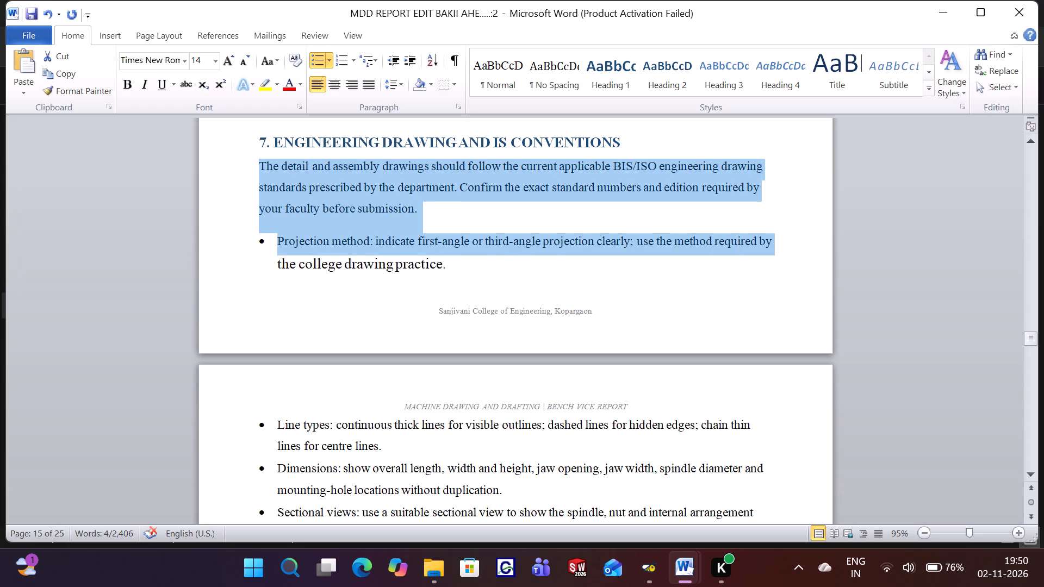
{"action": "left_click_drag", "start_coordinate": [807, 252], "coordinate": [829, 252]}
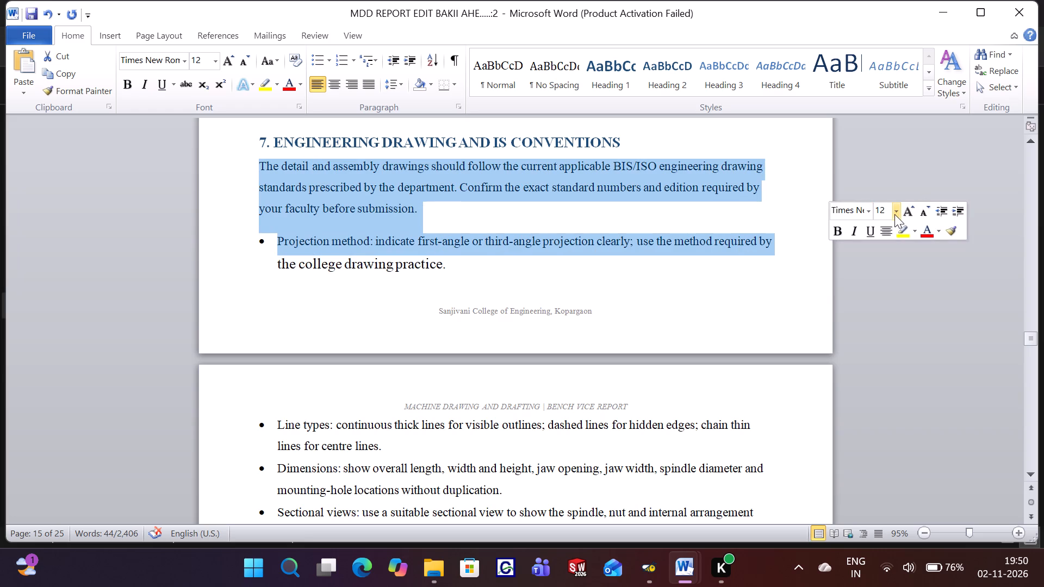
{"action": "left_click", "coordinate": [894, 214]}
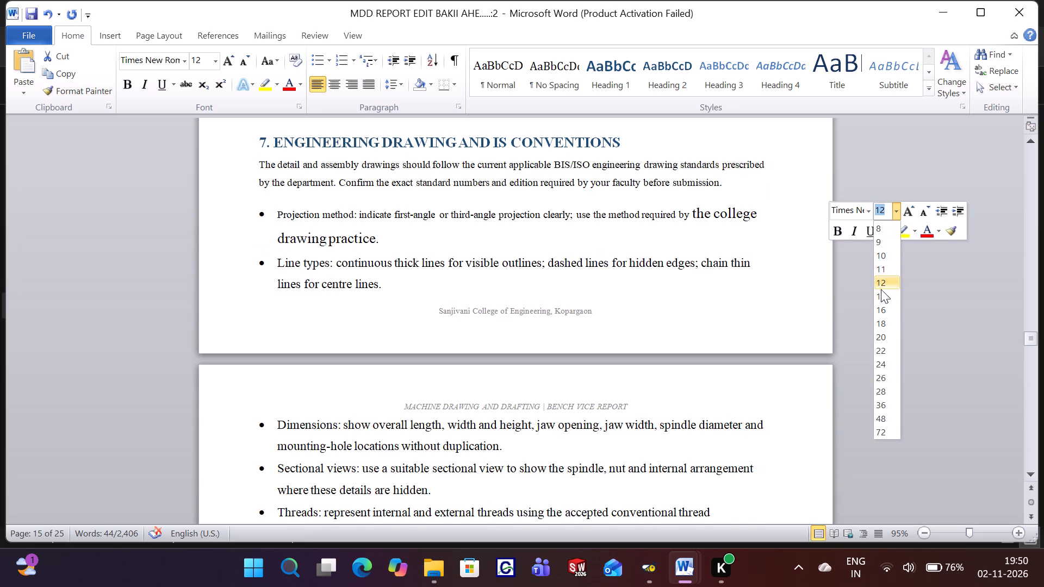
{"action": "left_click", "coordinate": [891, 296]}
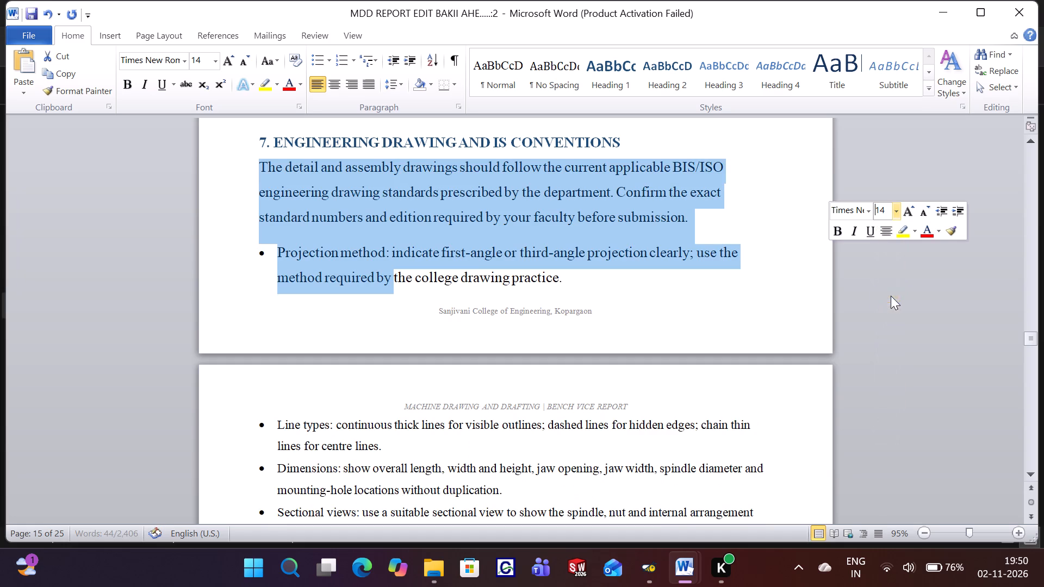
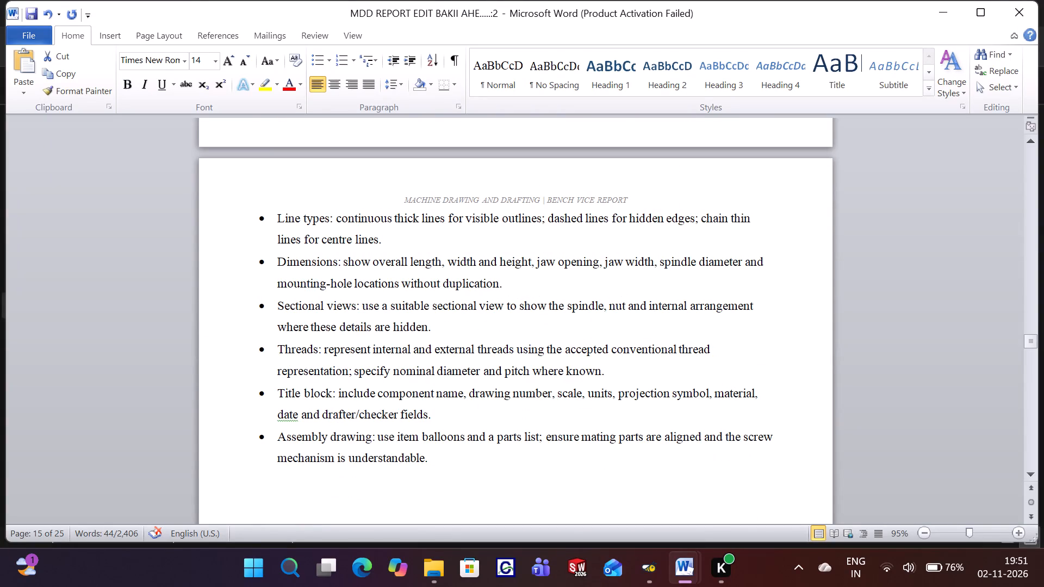
Set the remaining section 7 bullets, from "Line types" through "Assembly drawing", to 14 pt text.
{"action": "left_click_drag", "start_coordinate": [254, 215], "coordinate": [461, 415]}
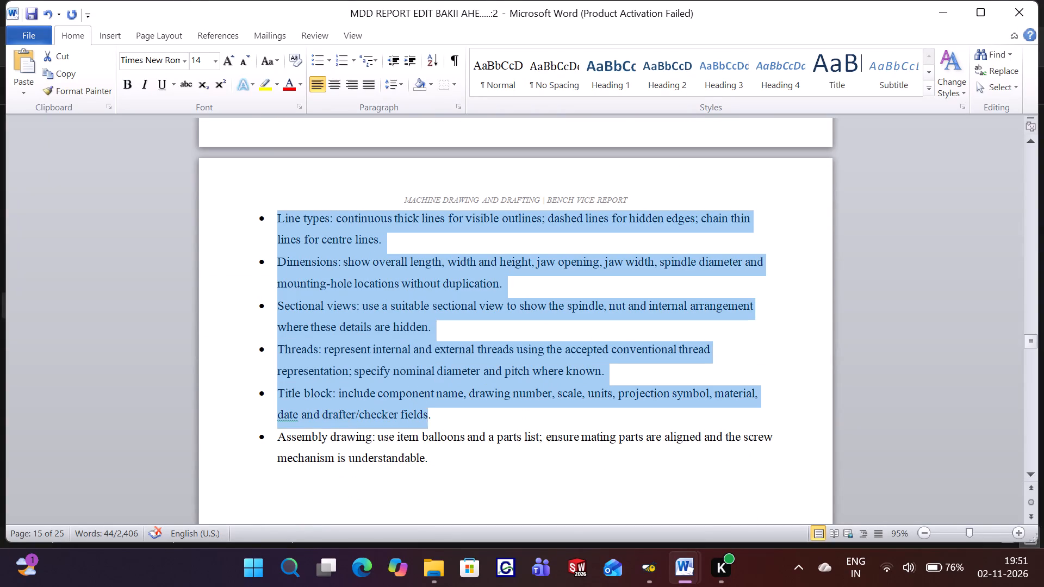
{"action": "left_click_drag", "start_coordinate": [461, 415], "coordinate": [462, 513]}
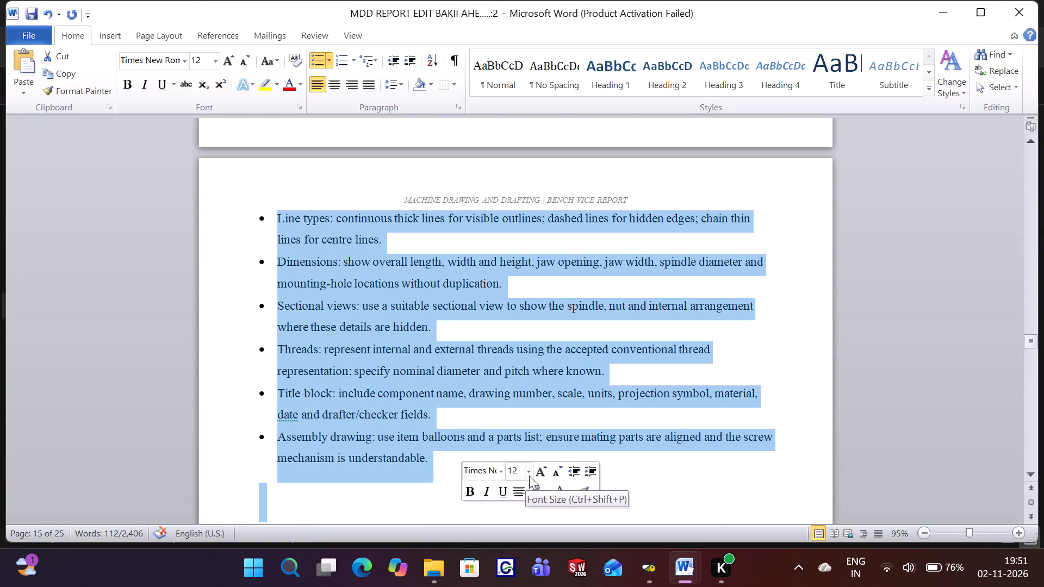
{"action": "left_click", "coordinate": [530, 476]}
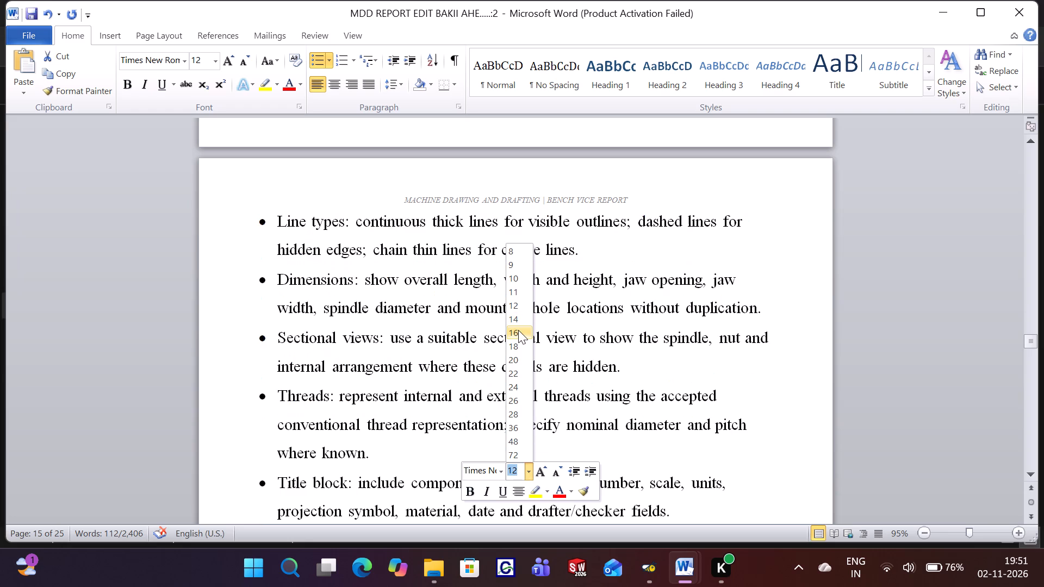
{"action": "left_click", "coordinate": [525, 316]}
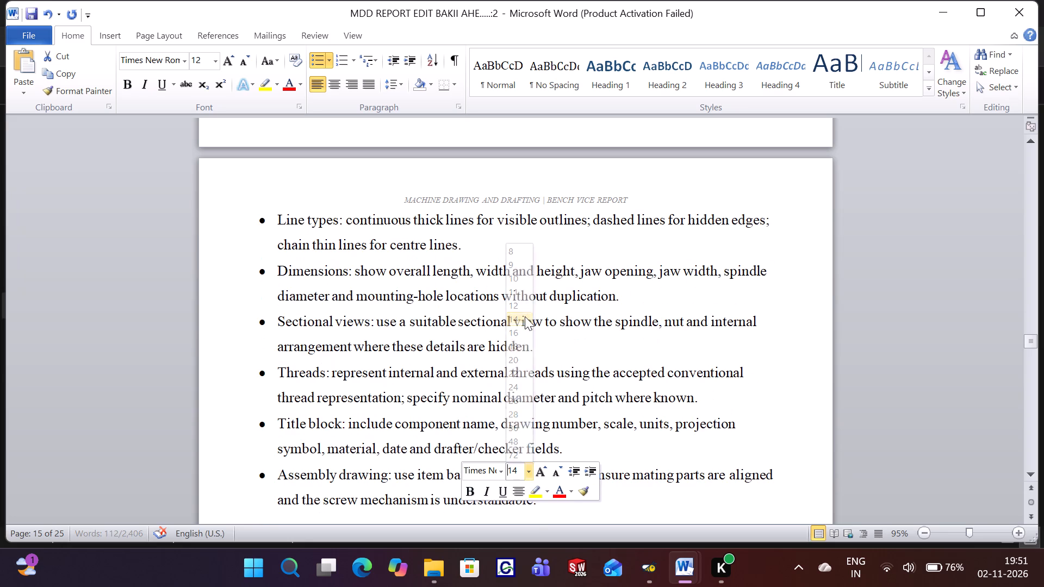
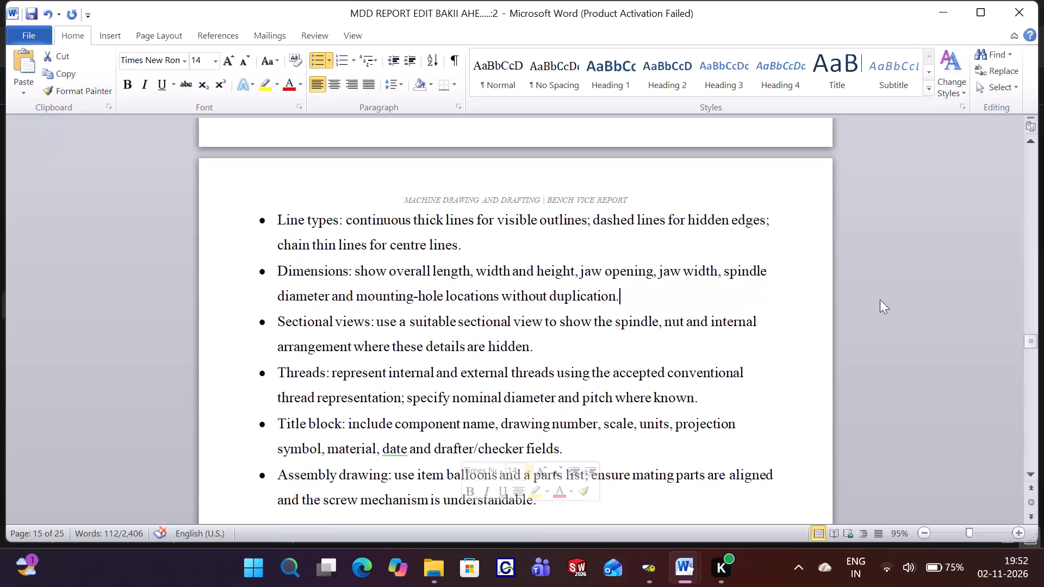
Delete the empty lines above the "7. ENGINEERING DRAWING AND IS CONVENTIONS" heading, closing the large gap before it.
{"action": "scroll", "coordinate": [880, 299], "scroll_direction": "down", "scroll_amount": 1}
{"action": "scroll", "coordinate": [880, 299], "scroll_direction": "up", "scroll_amount": 1, "text": "ctrl"}
{"action": "scroll", "coordinate": [880, 299], "scroll_direction": "down", "scroll_amount": 1, "text": "ctrl"}
{"action": "scroll", "coordinate": [880, 299], "scroll_direction": "down", "scroll_amount": 1}
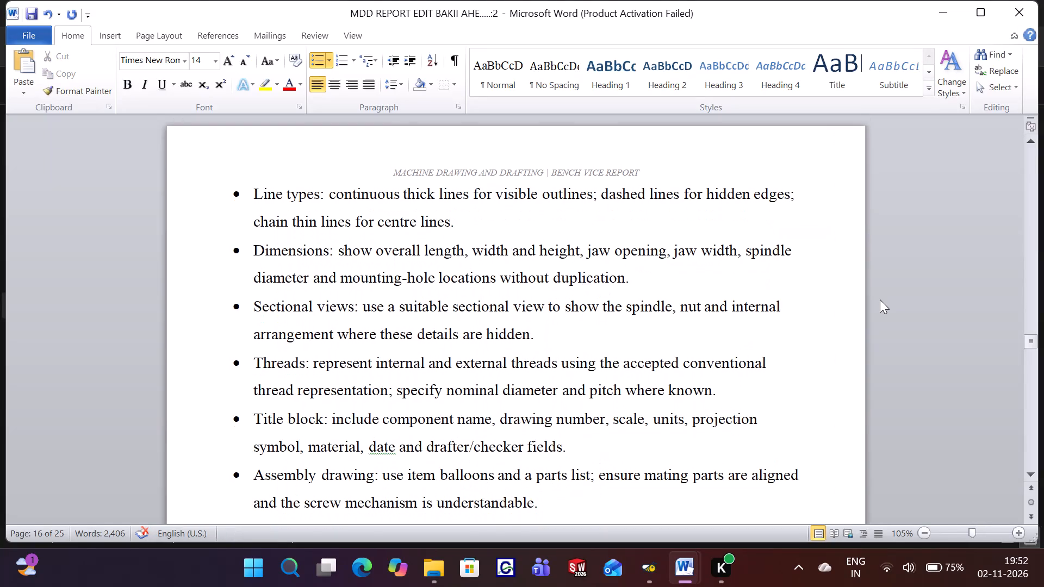
{"action": "scroll", "coordinate": [880, 299], "scroll_direction": "down", "scroll_amount": 6}
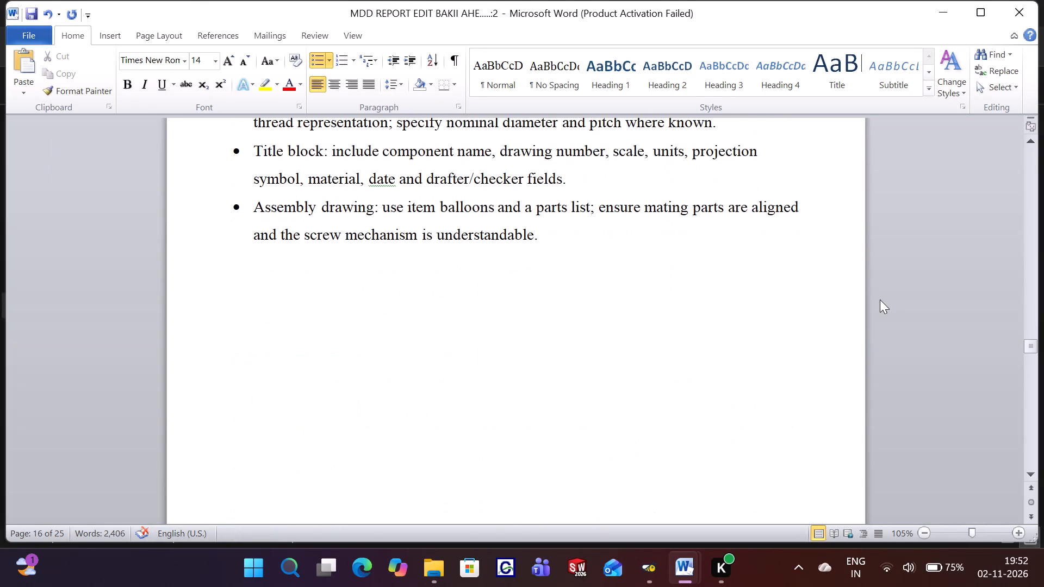
{"action": "scroll", "coordinate": [880, 299], "scroll_direction": "right", "scroll_amount": 2}
{"action": "scroll", "coordinate": [880, 299], "scroll_direction": "up", "scroll_amount": 1}
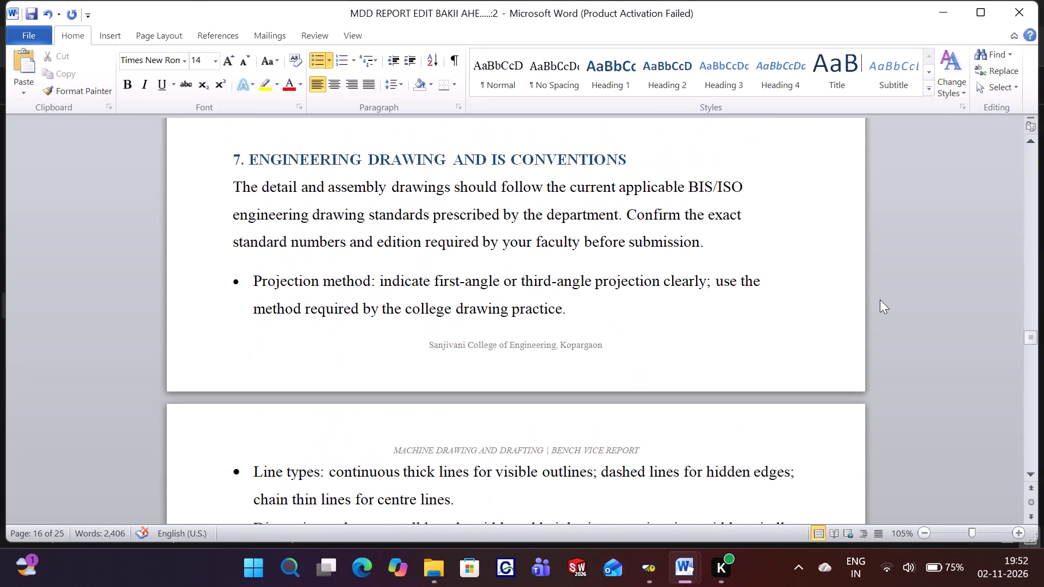
{"action": "scroll", "coordinate": [880, 299], "scroll_direction": "up", "scroll_amount": 5}
{"action": "scroll", "coordinate": [880, 299], "scroll_direction": "right", "scroll_amount": 1}
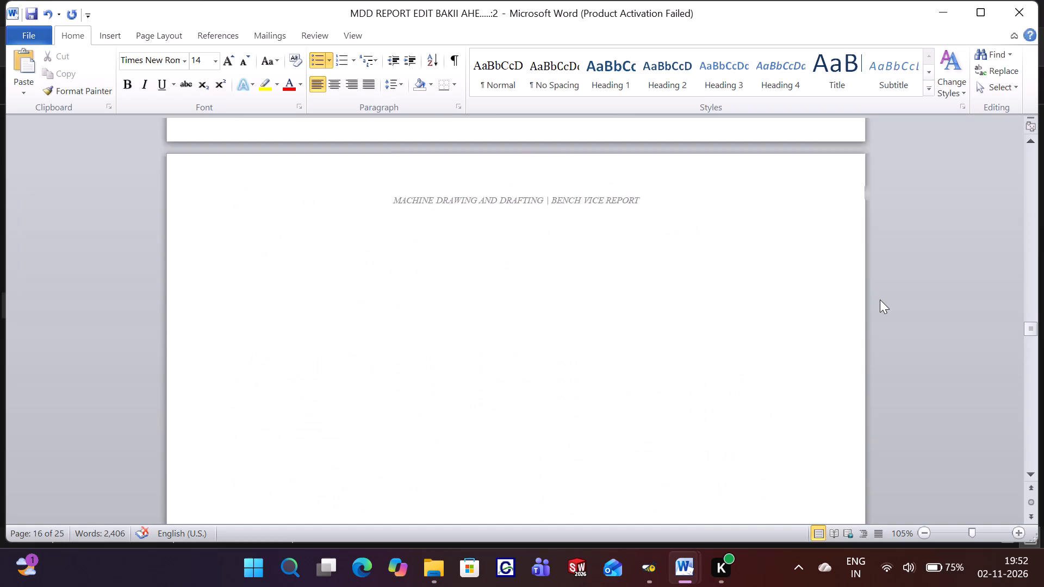
{"action": "scroll", "coordinate": [880, 299], "scroll_direction": "right", "scroll_amount": 1}
{"action": "scroll", "coordinate": [880, 299], "scroll_direction": "down", "scroll_amount": 2}
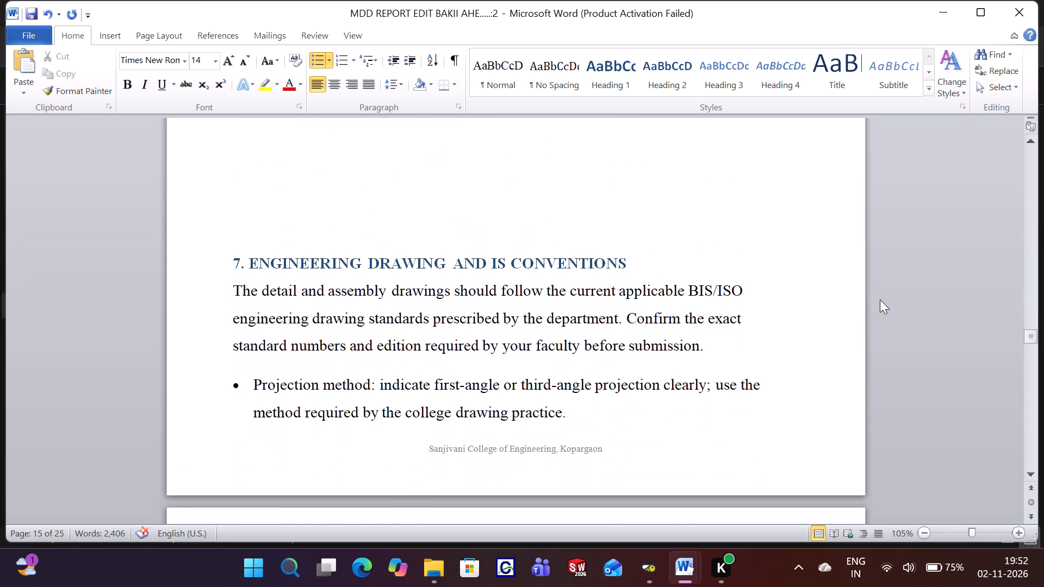
{"action": "left_click", "coordinate": [217, 267]}
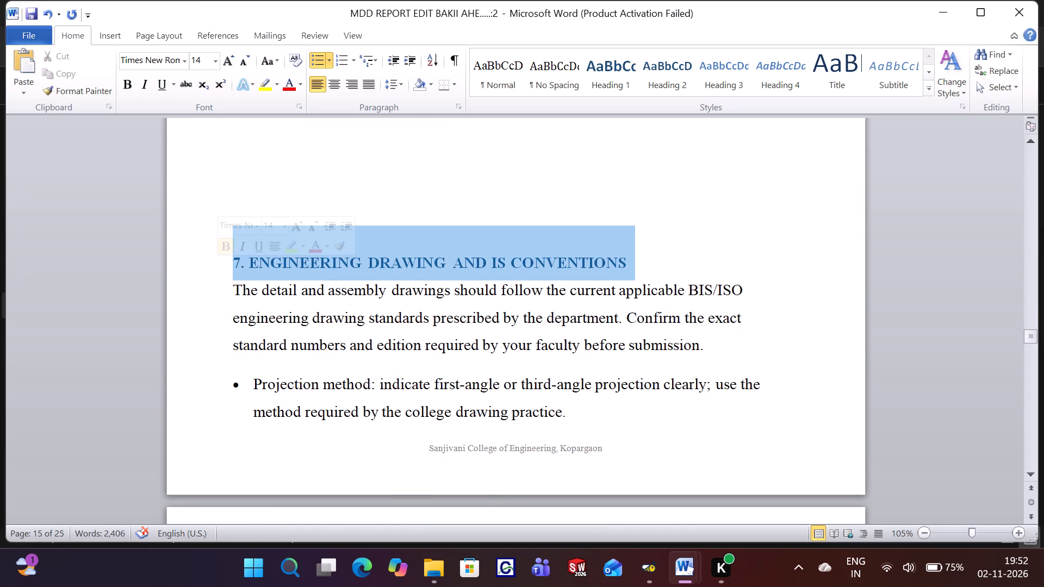
{"action": "left_click", "coordinate": [217, 267]}
{"action": "left_click", "coordinate": [233, 259]}
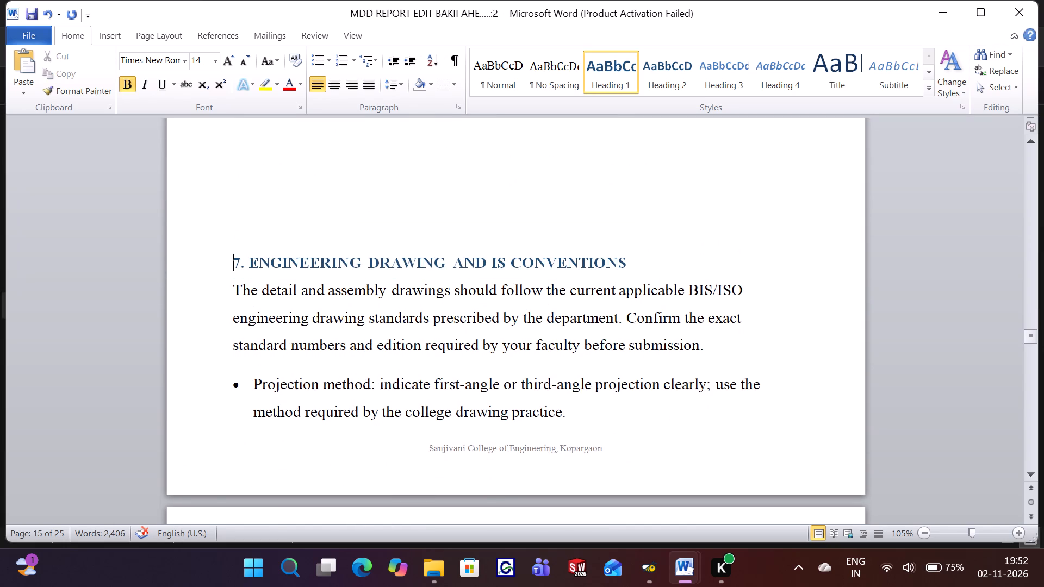
{"action": "left_click", "coordinate": [233, 259]}
{"action": "key", "text": "BackSpace"}
{"action": "key", "text": "BackSpace"}
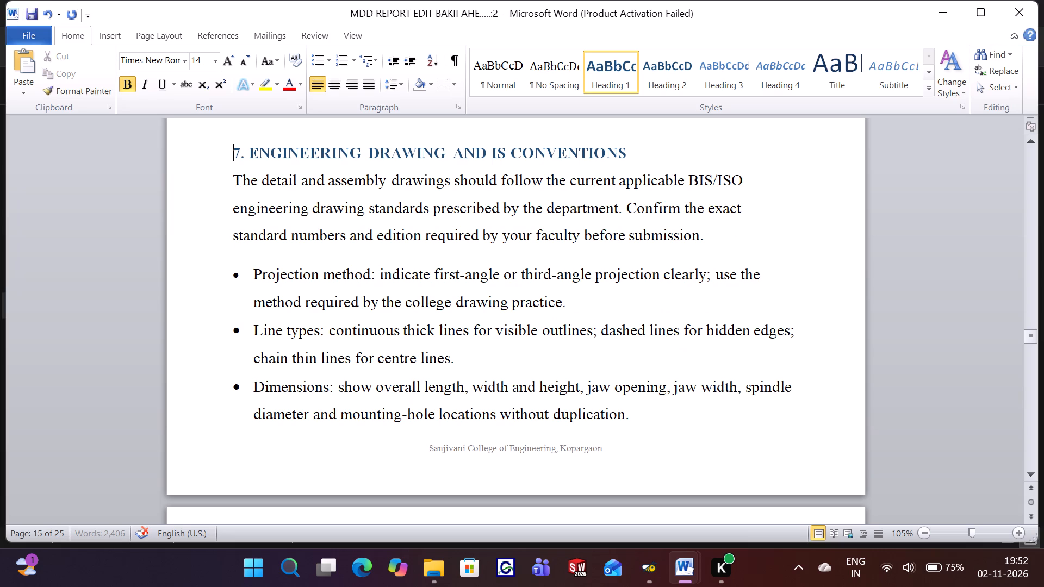
{"action": "key", "text": "BackSpace"}
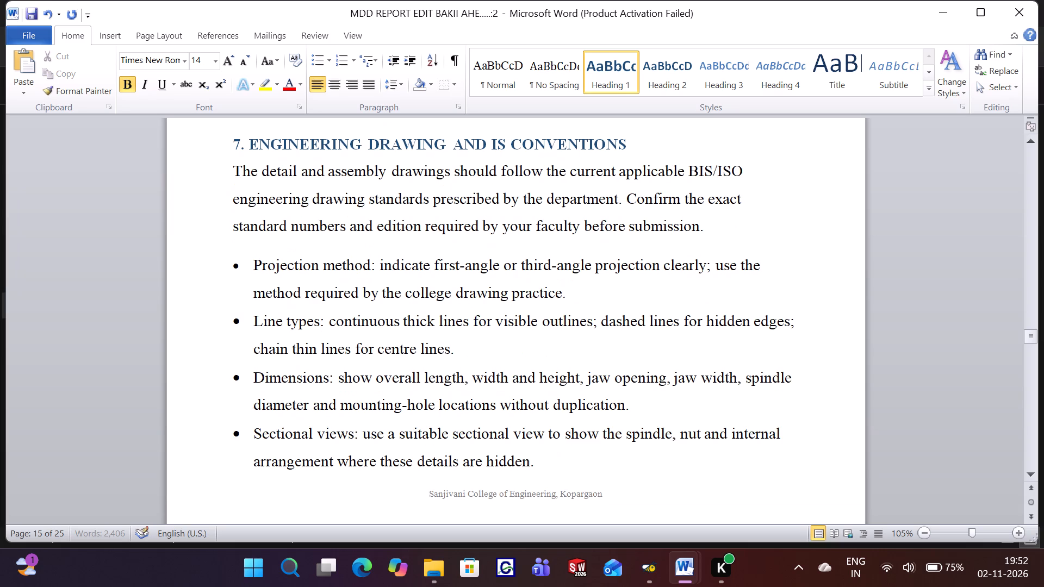
{"action": "key", "text": "BackSpace"}
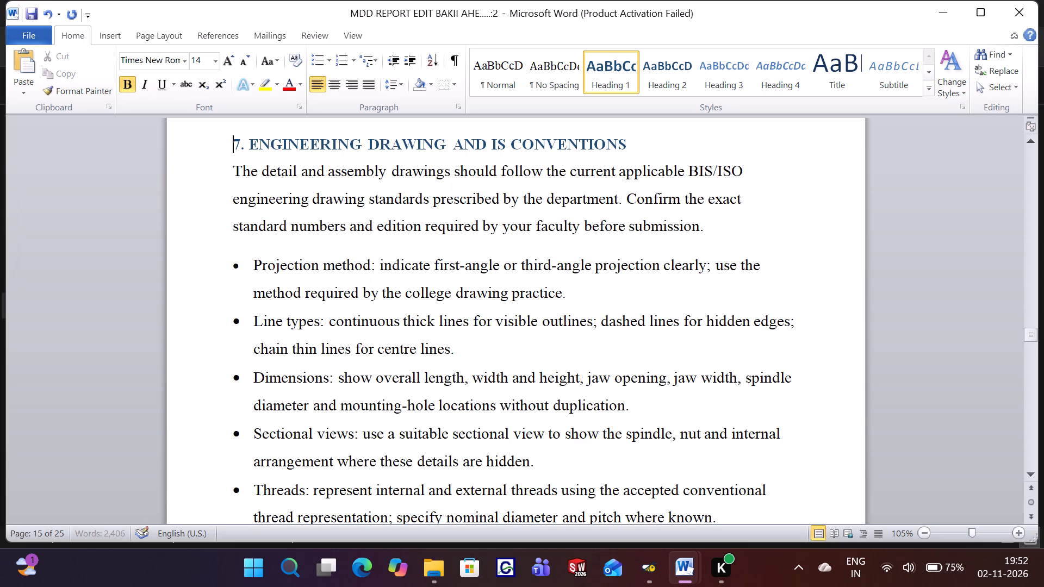
{"action": "key", "text": "BackSpace"}
{"action": "key", "text": "BackSpace"}
{"action": "key", "text": "BackSpace"}
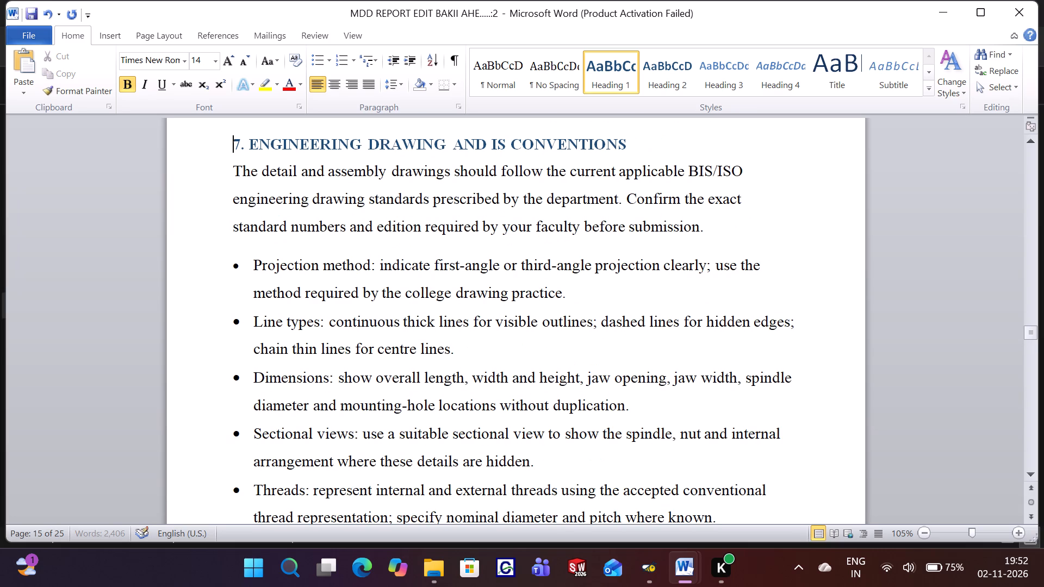
{"action": "key", "text": "BackSpace"}
{"action": "key", "text": "BackSpace"}
{"action": "key", "text": "BackSpace"}
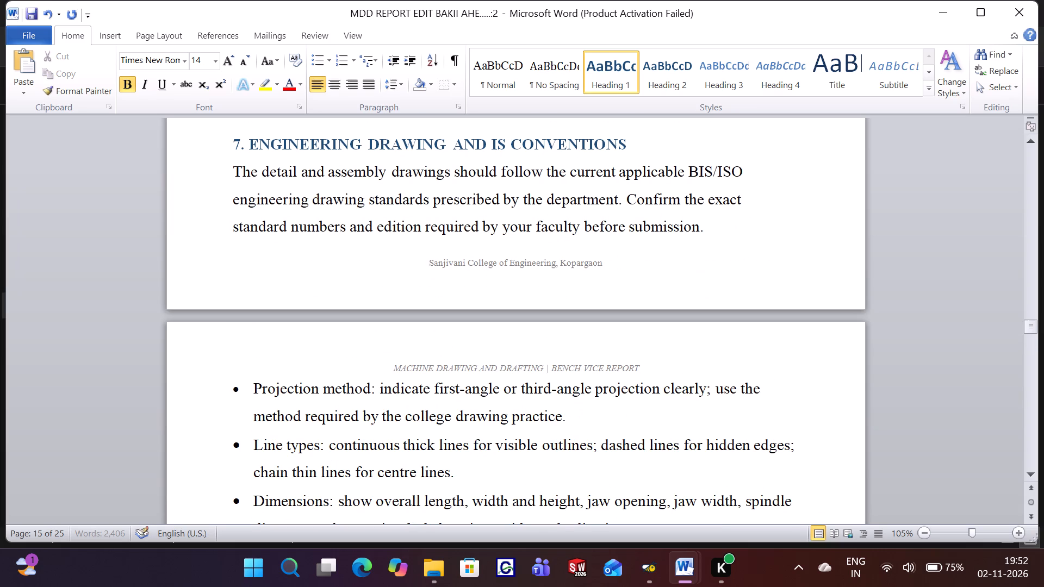
Insert a single paragraph break before the section 7 heading so the section starts at the top of the following page.
{"action": "key", "text": "Return"}
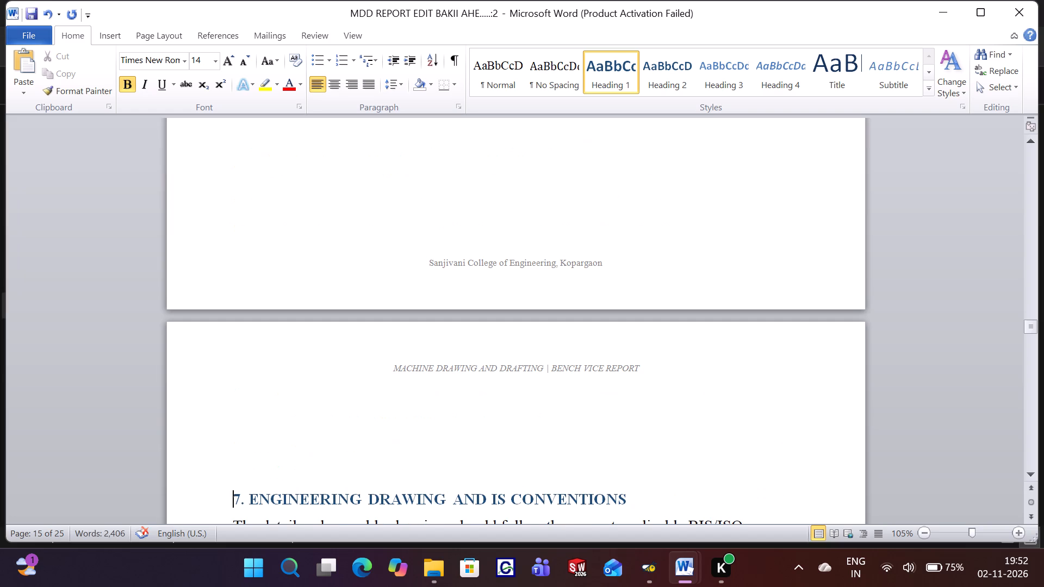
{"action": "left_click", "coordinate": [253, 370]}
{"action": "key", "text": "BackSpace"}
{"action": "key", "text": "Return"}
{"action": "scroll", "coordinate": [253, 370], "scroll_direction": "down", "scroll_amount": 6}
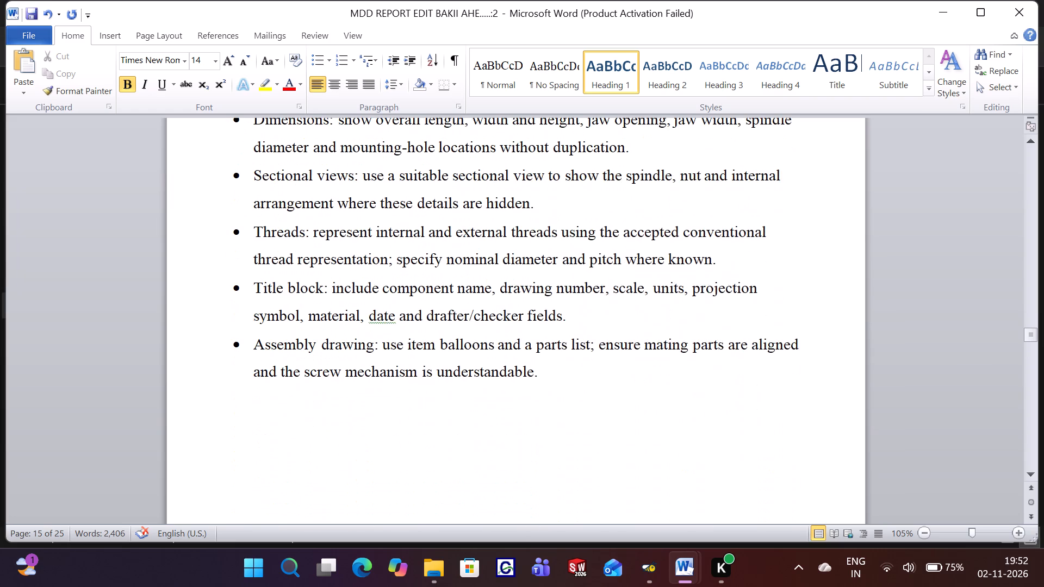
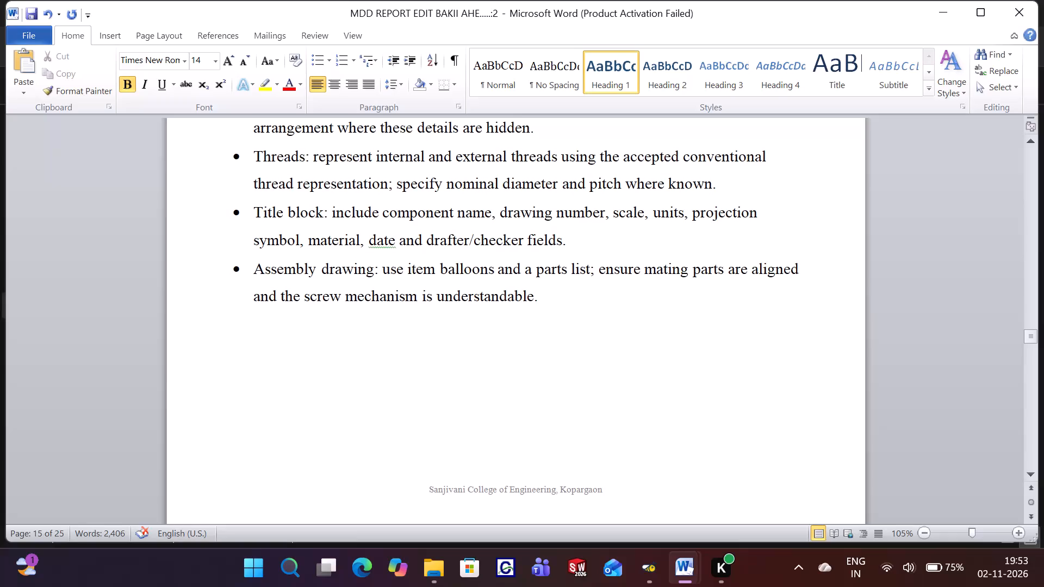
Apply the Normal style to the "7. ENGINEERING DRAWING AND IS CONVENTIONS" heading.
{"action": "scroll", "coordinate": [253, 370], "scroll_direction": "down", "scroll_amount": 4}
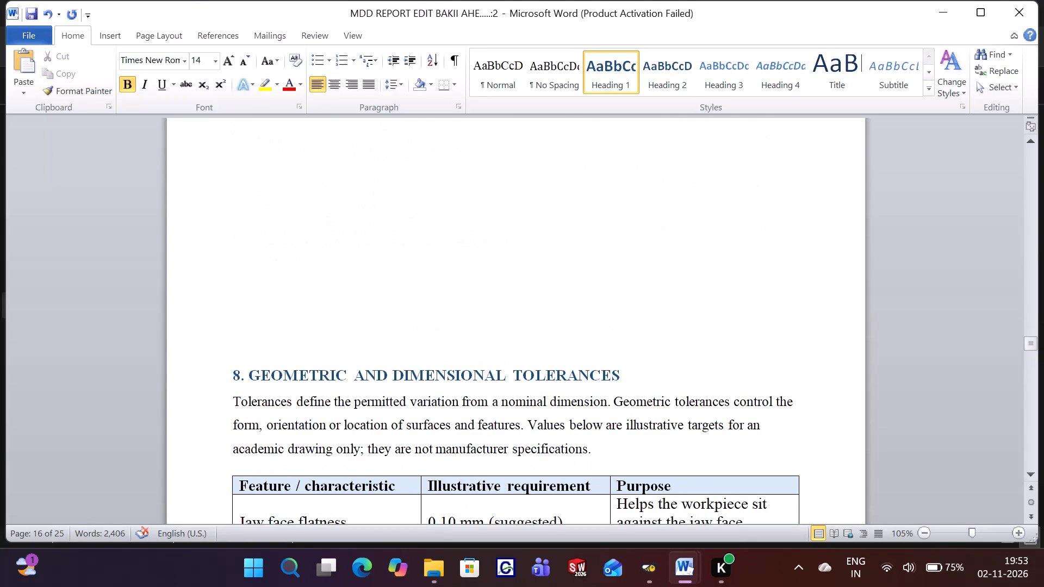
{"action": "left_click", "coordinate": [505, 58]}
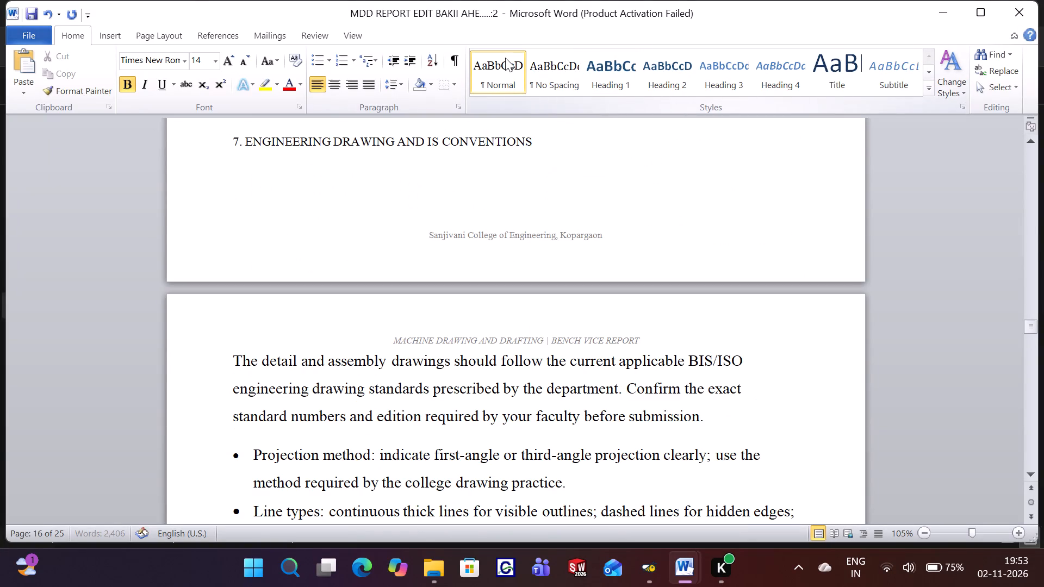
Review the report's page layout from section 8 through the drawing pages and back over the front pages to the title page.
{"action": "scroll", "coordinate": [512, 207], "scroll_direction": "down", "scroll_amount": 3}
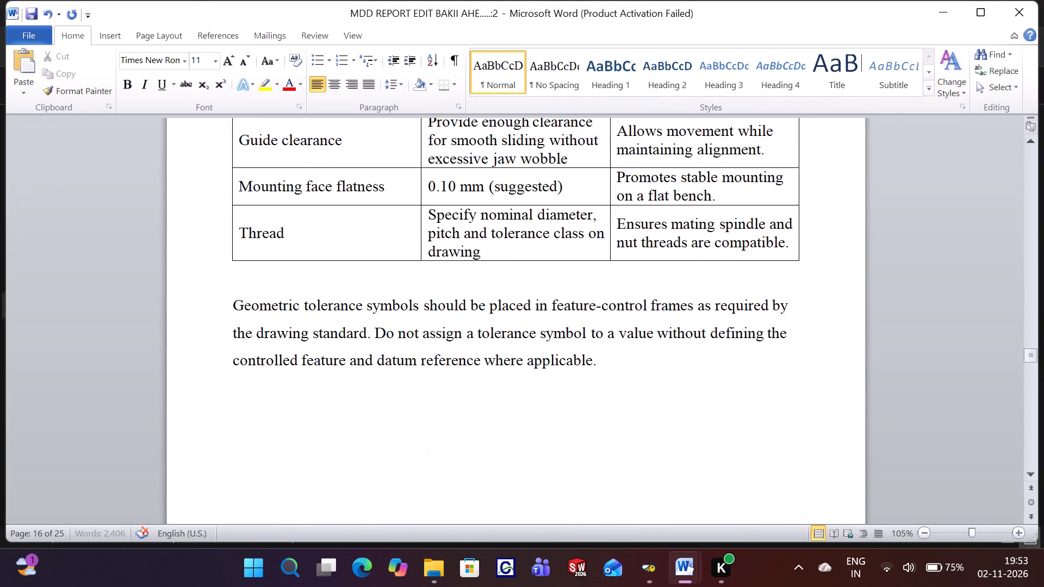
{"action": "scroll", "coordinate": [512, 207], "scroll_direction": "down", "scroll_amount": 13}
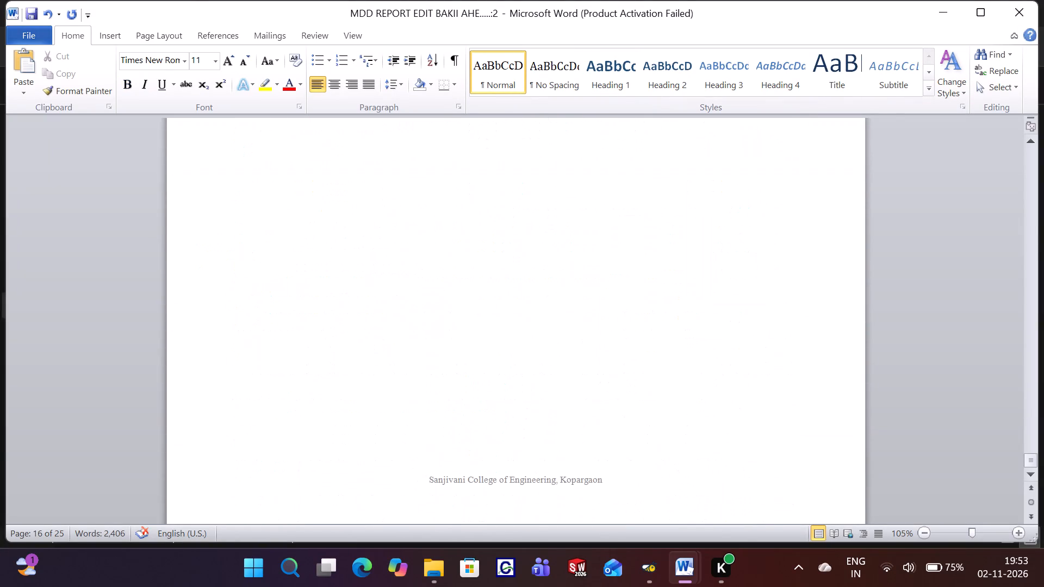
{"action": "scroll", "coordinate": [512, 207], "scroll_direction": "up", "scroll_amount": 9}
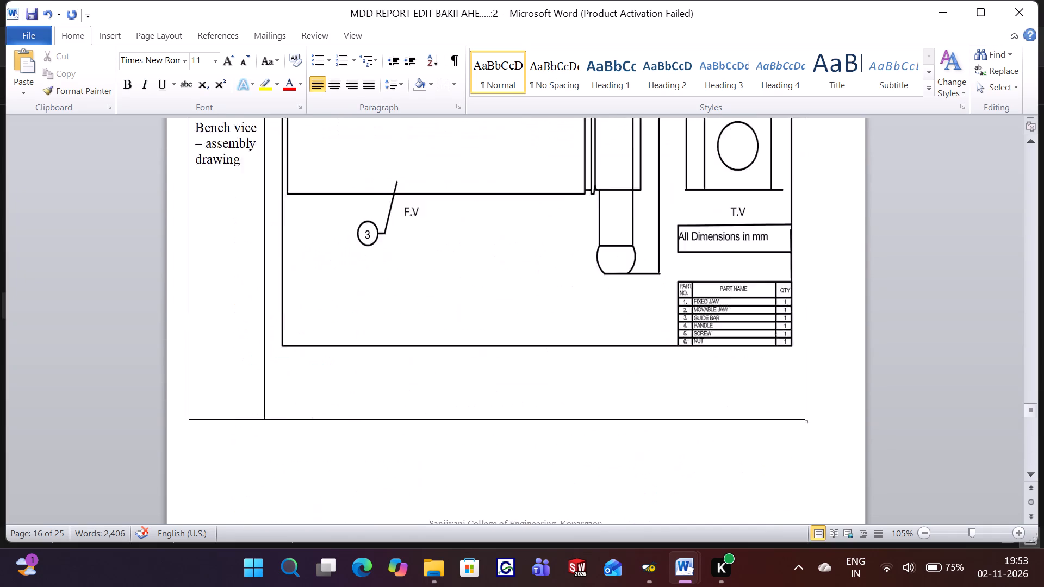
{"action": "scroll", "coordinate": [512, 207], "scroll_direction": "up", "scroll_amount": 3}
{"action": "scroll", "coordinate": [512, 207], "scroll_direction": "down", "scroll_amount": 1, "text": "ctrl"}
{"action": "scroll", "coordinate": [512, 207], "scroll_direction": "up", "scroll_amount": 4}
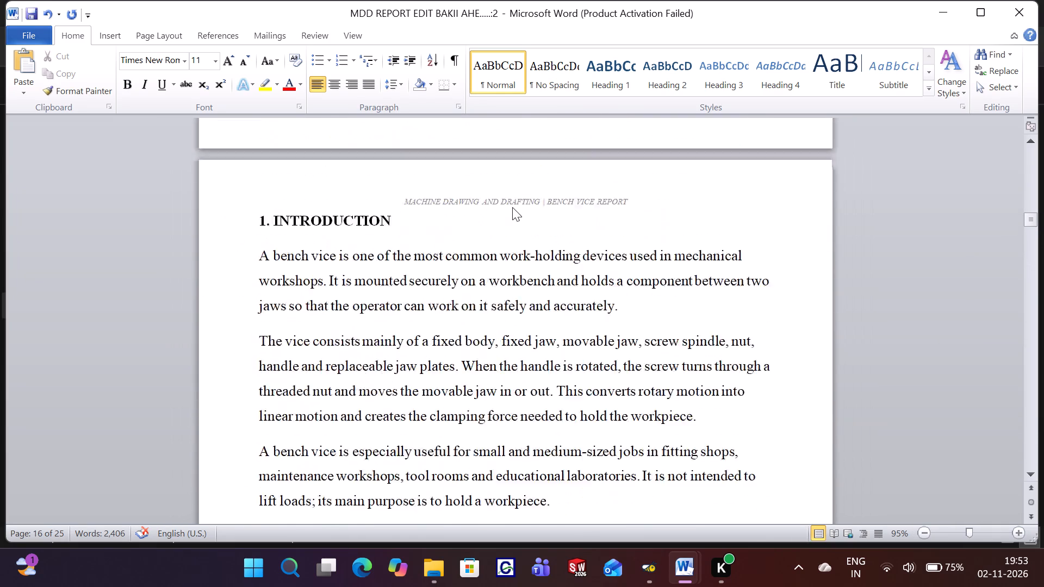
{"action": "scroll", "coordinate": [512, 207], "scroll_direction": "up", "scroll_amount": 3}
{"action": "scroll", "coordinate": [512, 207], "scroll_direction": "down", "scroll_amount": 1}
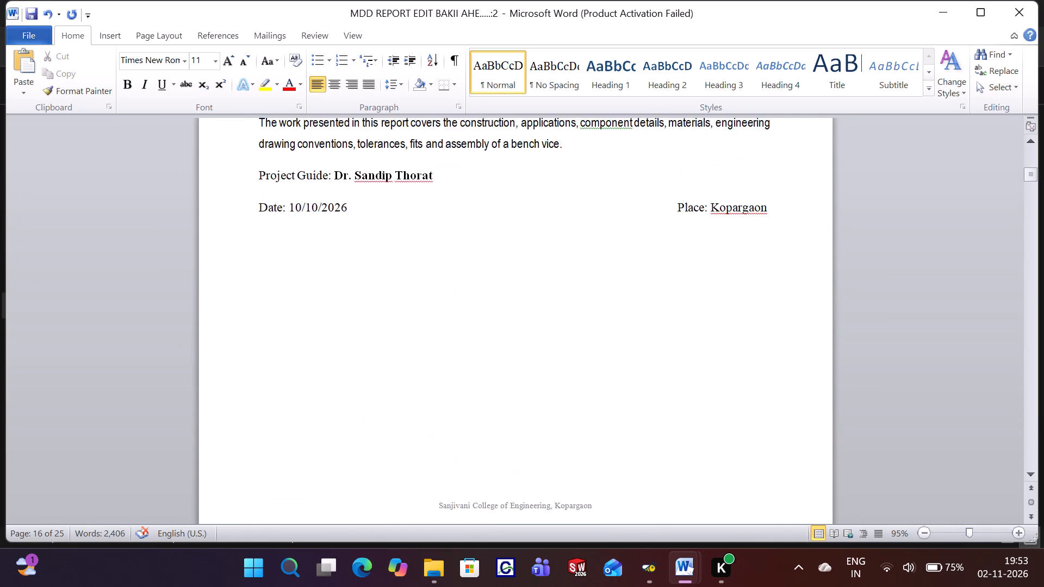
{"action": "scroll", "coordinate": [512, 207], "scroll_direction": "down", "scroll_amount": 5}
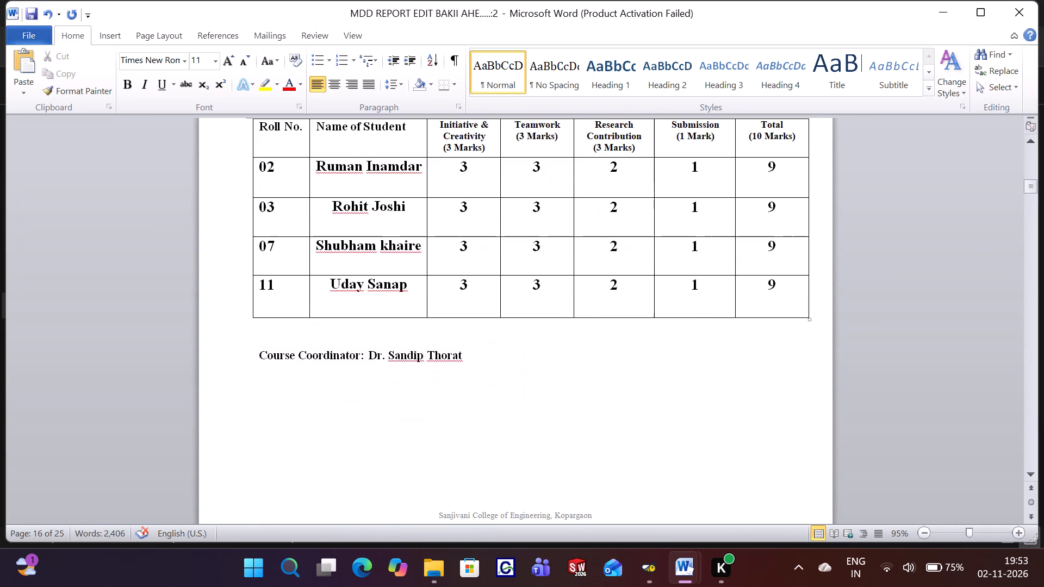
{"action": "scroll", "coordinate": [512, 207], "scroll_direction": "up", "scroll_amount": 4}
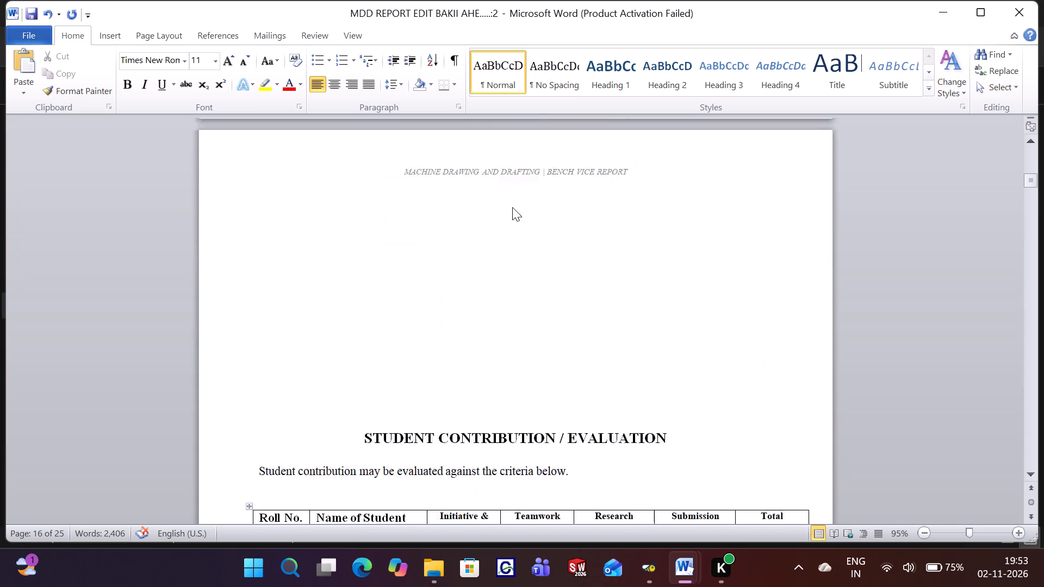
{"action": "scroll", "coordinate": [512, 207], "scroll_direction": "up", "scroll_amount": 4}
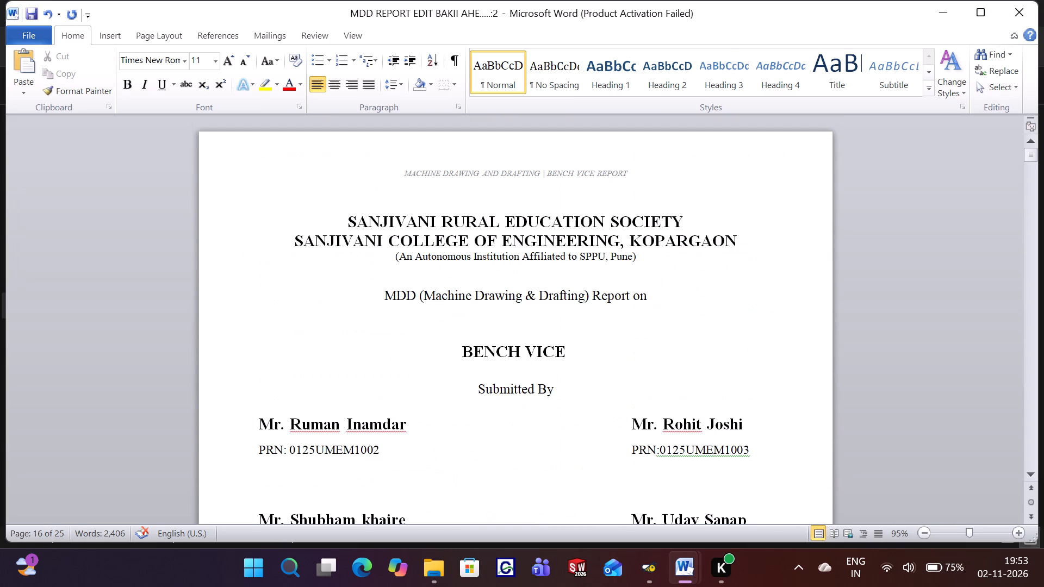
{"action": "scroll", "coordinate": [512, 207], "scroll_direction": "up", "scroll_amount": 2}
Make the "BENCH VICE | MACHINE DRAWING AND DRAFTING" line on the certificate page bold.
{"action": "scroll", "coordinate": [683, 277], "scroll_direction": "down", "scroll_amount": 4}
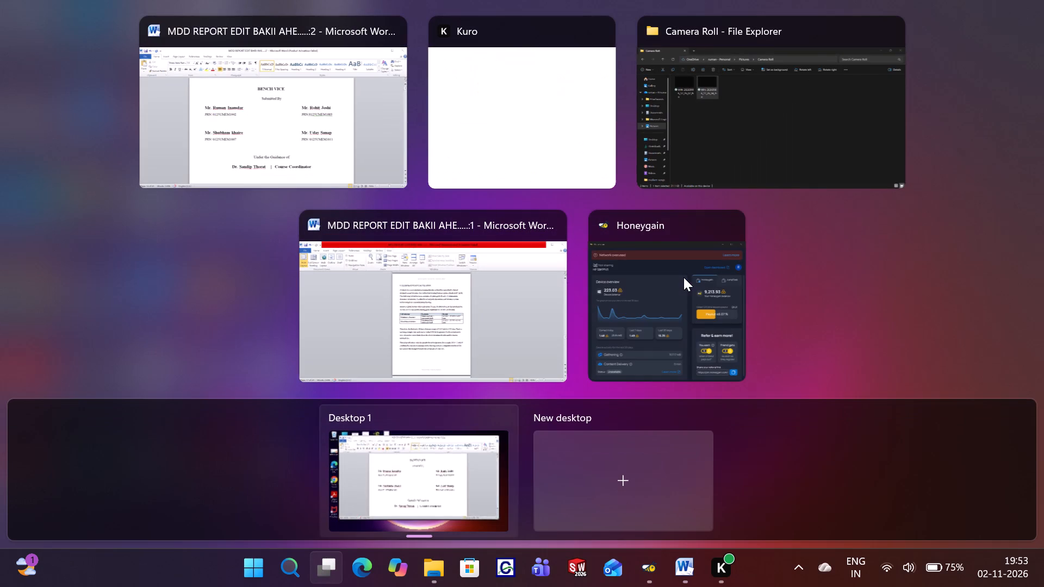
{"action": "scroll", "coordinate": [683, 277], "scroll_direction": "down", "scroll_amount": 2}
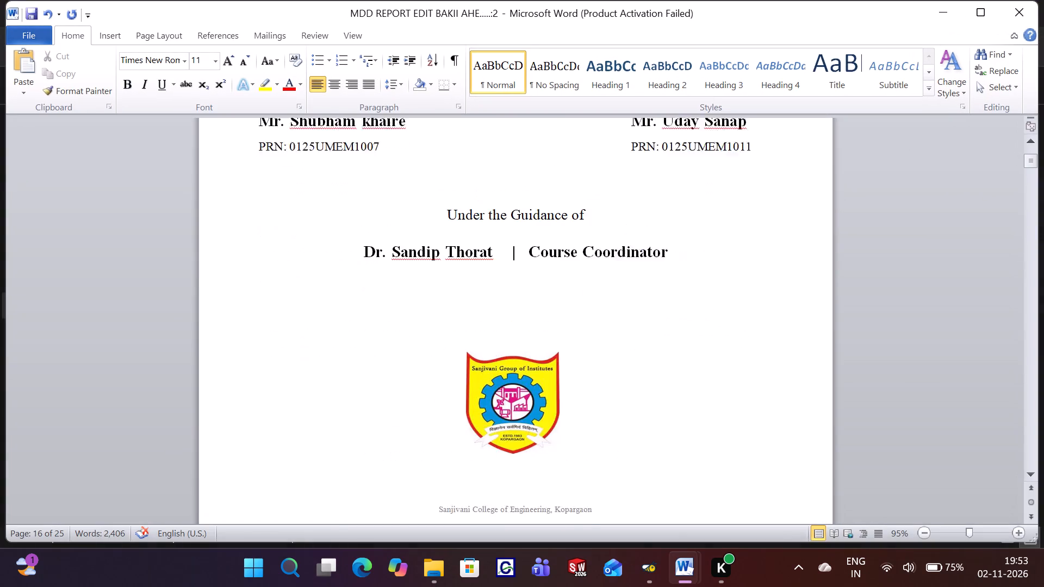
{"action": "scroll", "coordinate": [683, 277], "scroll_direction": "down", "scroll_amount": 3}
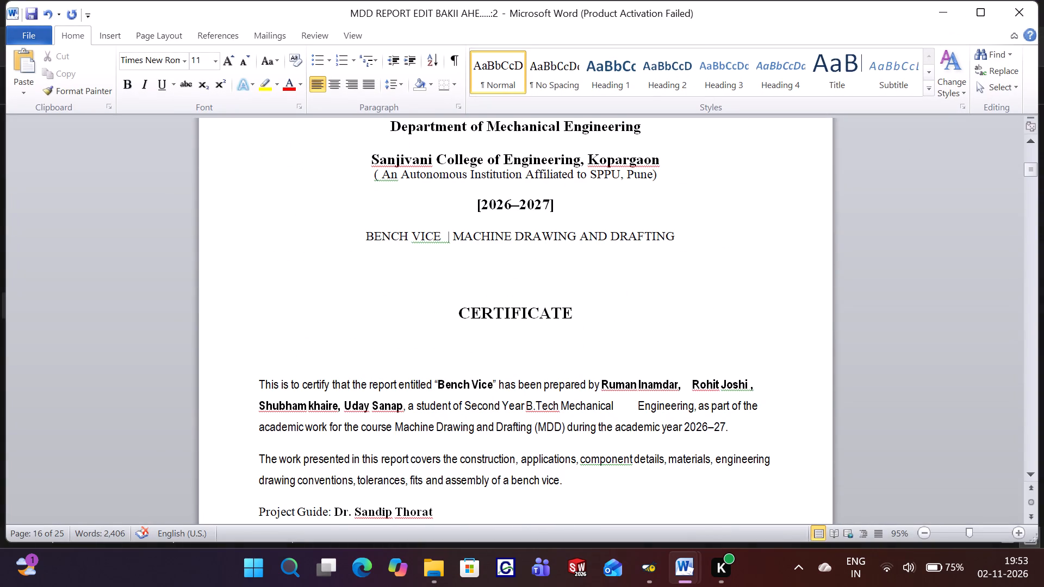
{"action": "left_click_drag", "start_coordinate": [376, 230], "coordinate": [348, 239]}
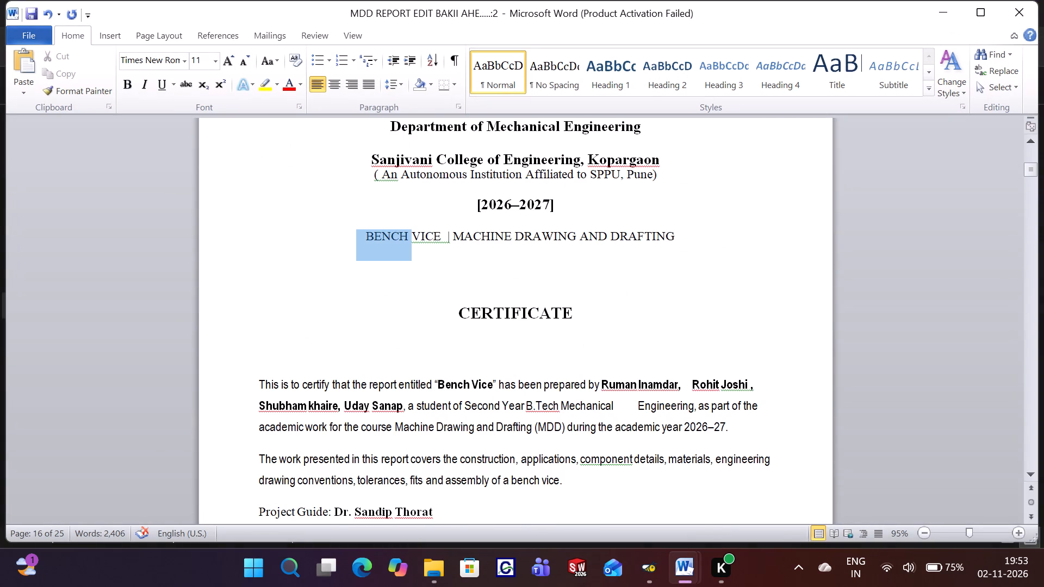
{"action": "left_click_drag", "start_coordinate": [348, 239], "coordinate": [375, 195]}
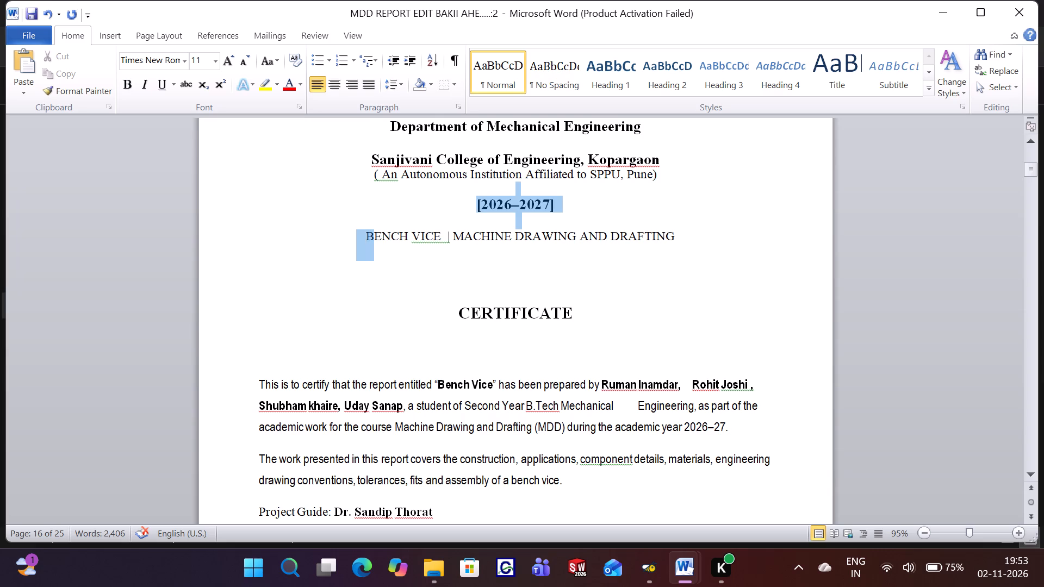
{"action": "left_click_drag", "start_coordinate": [375, 195], "coordinate": [349, 212]}
{"action": "left_click_drag", "start_coordinate": [349, 212], "coordinate": [358, 255]}
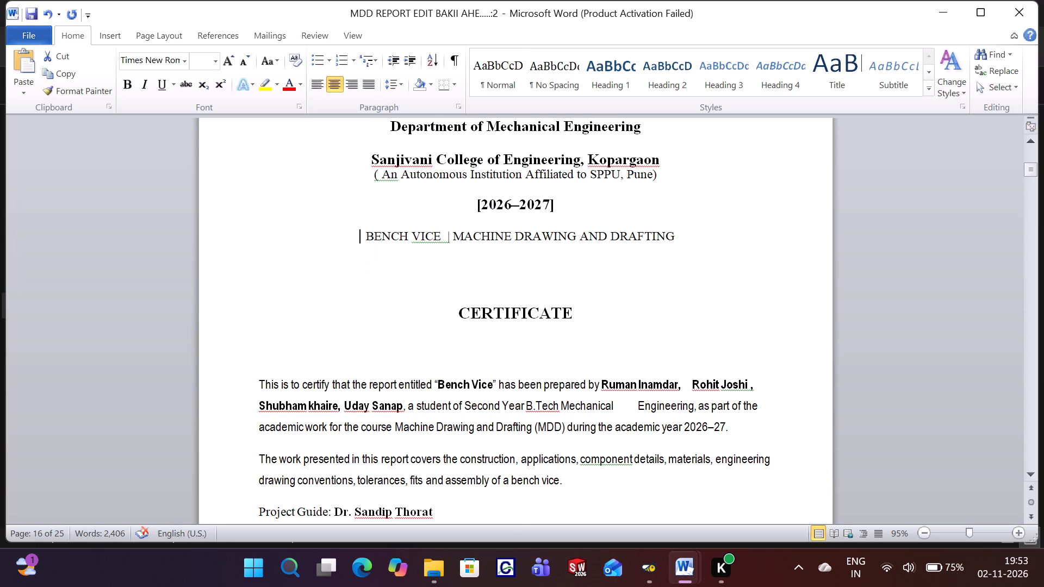
{"action": "left_click_drag", "start_coordinate": [358, 255], "coordinate": [830, 280]}
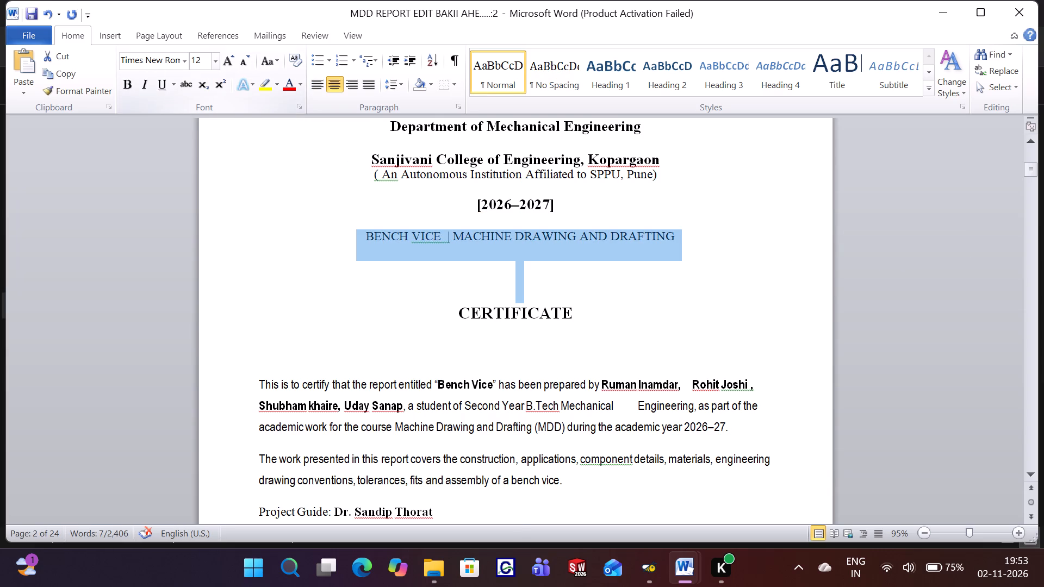
{"action": "left_click", "coordinate": [133, 83]}
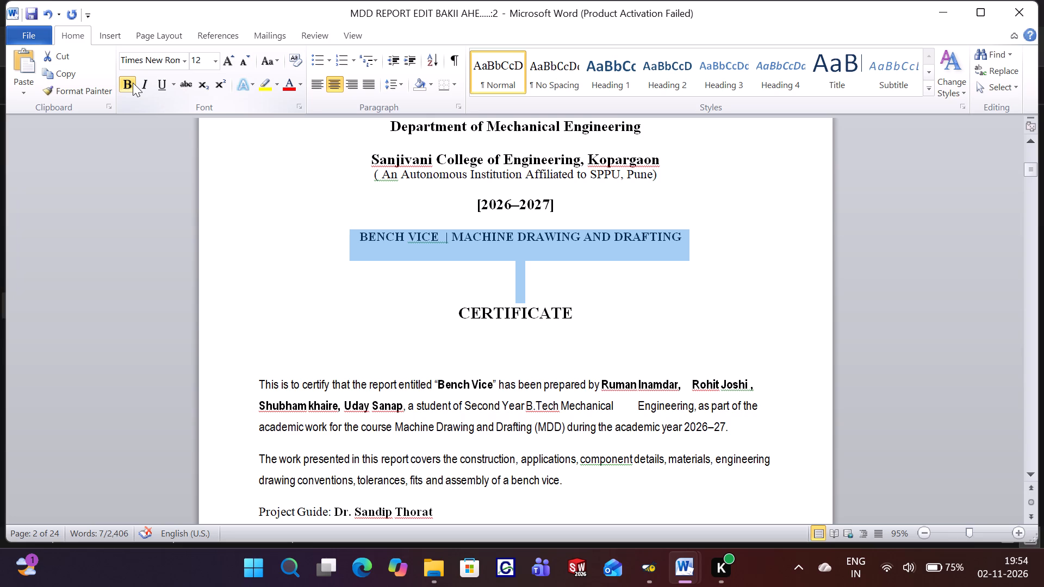
Check the certificate page in full-screen reading view and return to the print layout.
{"action": "scroll", "coordinate": [133, 83], "scroll_direction": "down", "scroll_amount": 2}
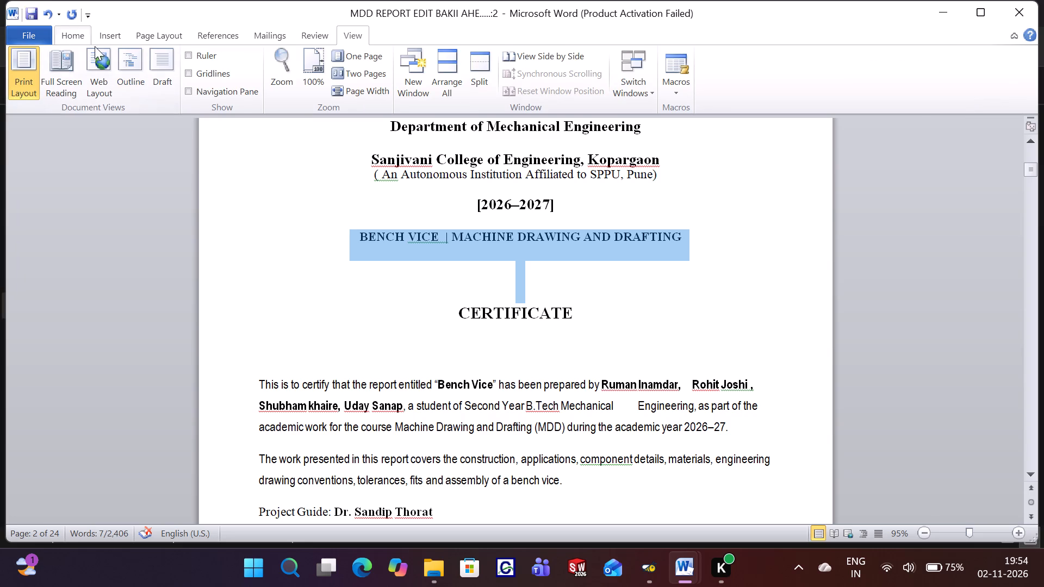
{"action": "left_click", "coordinate": [63, 74]}
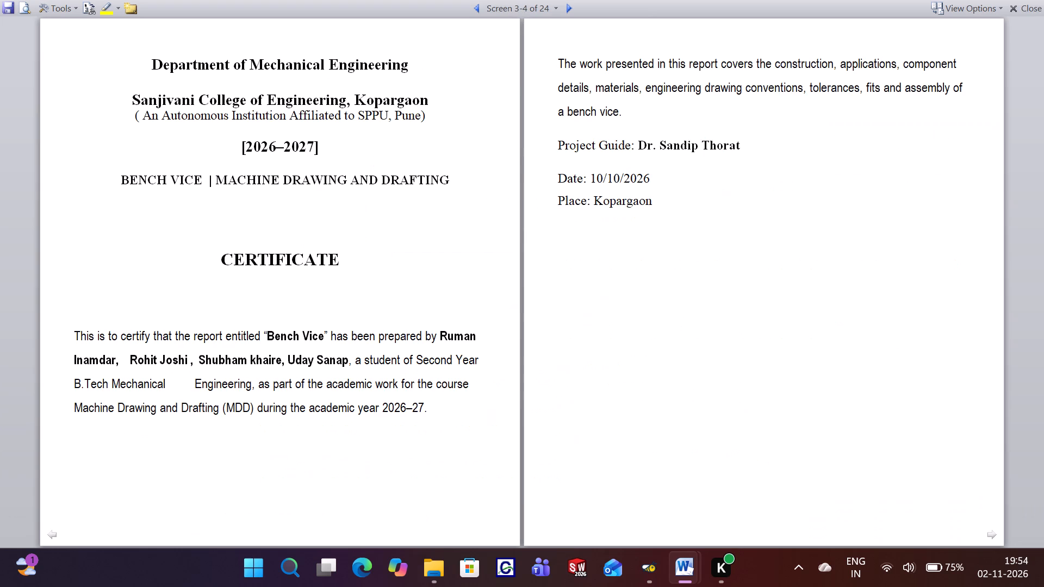
{"action": "key", "text": "Escape"}
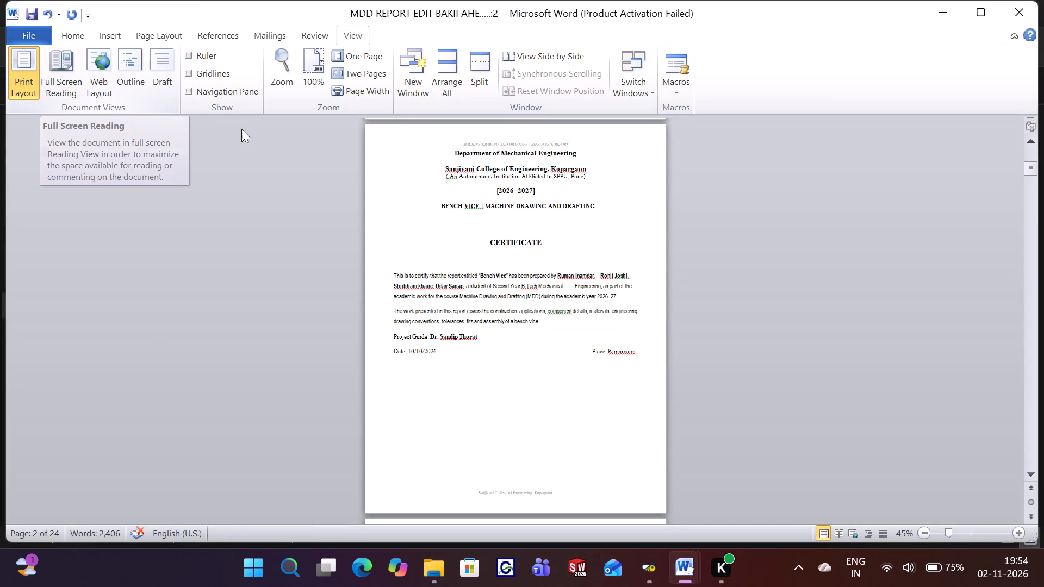
{"action": "scroll", "coordinate": [535, 205], "scroll_direction": "up", "scroll_amount": 4, "text": "ctrl"}
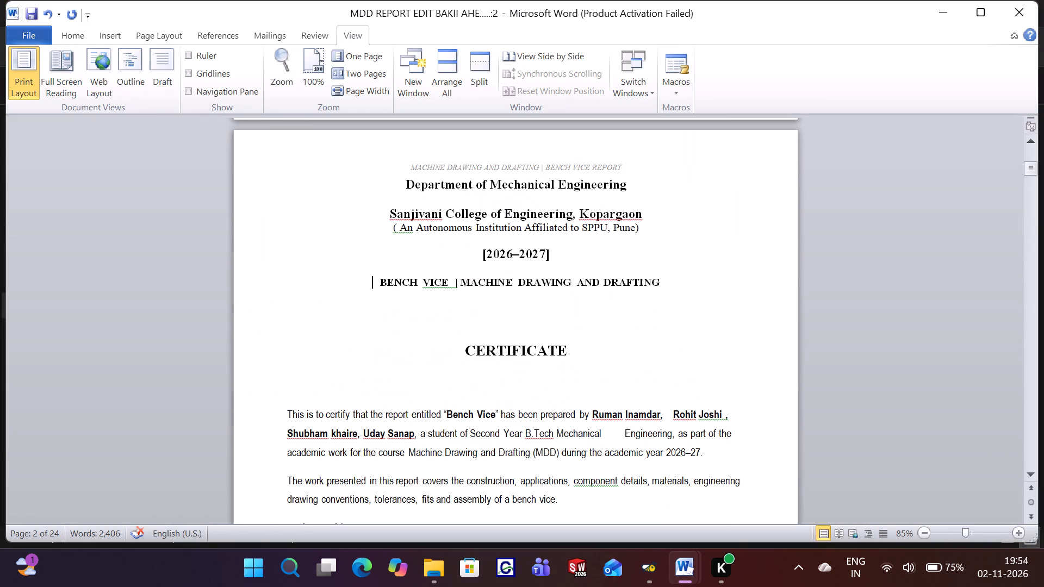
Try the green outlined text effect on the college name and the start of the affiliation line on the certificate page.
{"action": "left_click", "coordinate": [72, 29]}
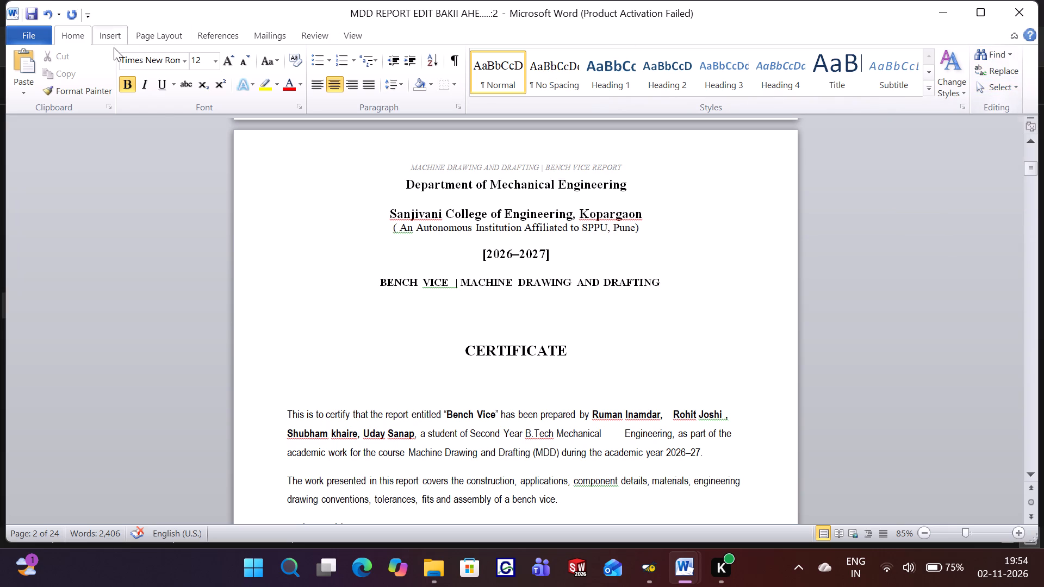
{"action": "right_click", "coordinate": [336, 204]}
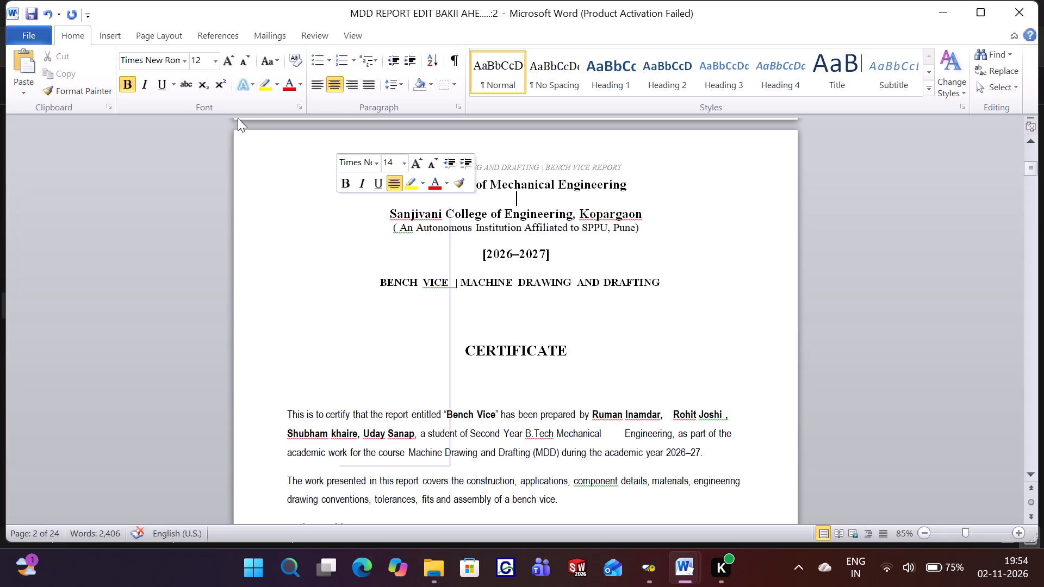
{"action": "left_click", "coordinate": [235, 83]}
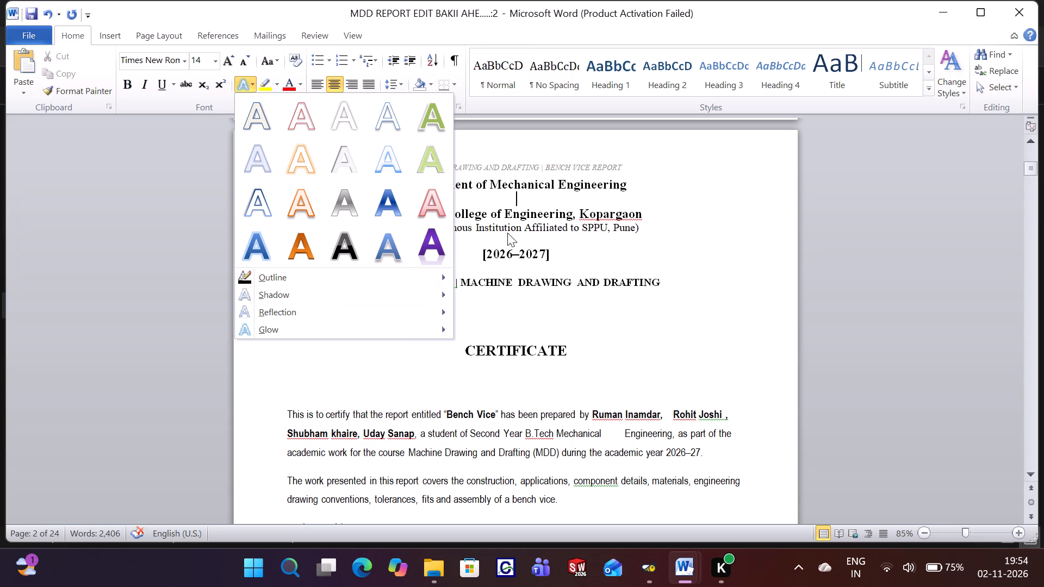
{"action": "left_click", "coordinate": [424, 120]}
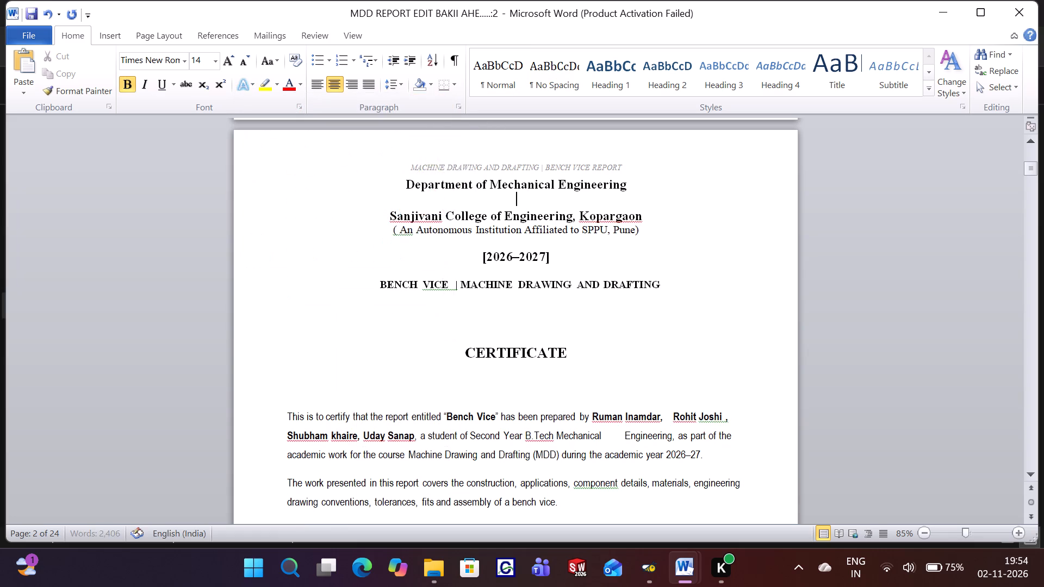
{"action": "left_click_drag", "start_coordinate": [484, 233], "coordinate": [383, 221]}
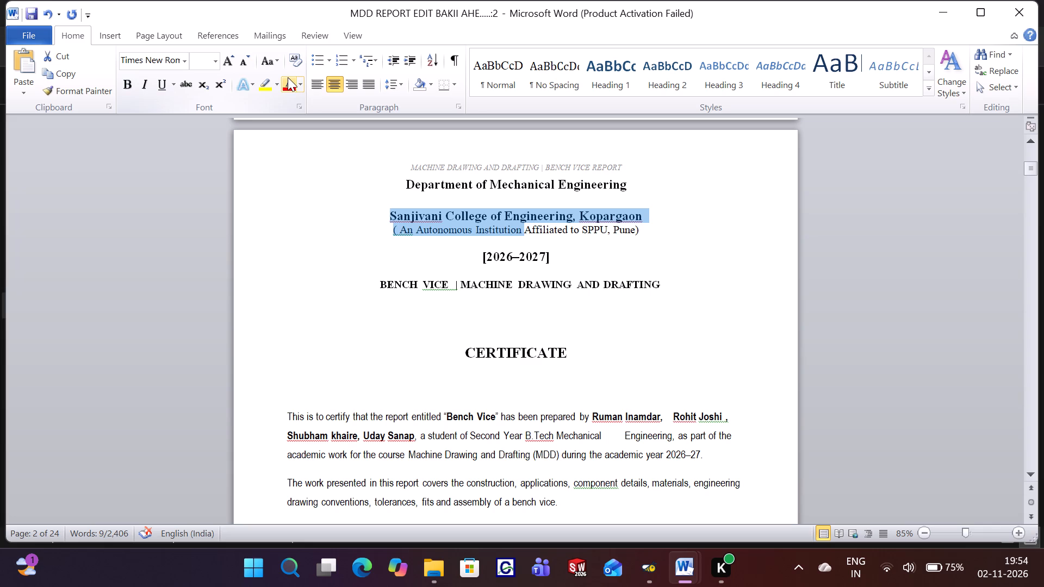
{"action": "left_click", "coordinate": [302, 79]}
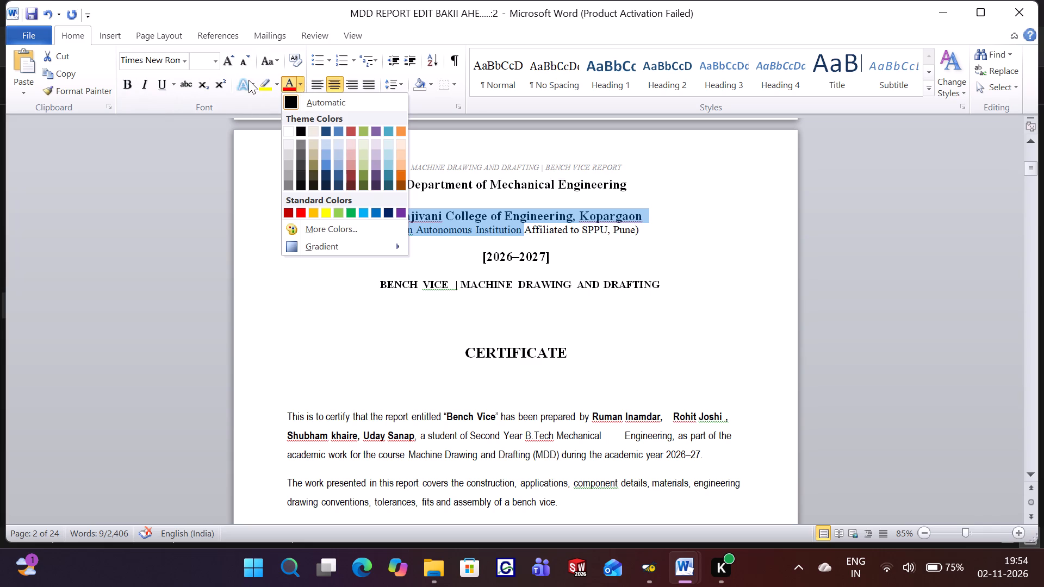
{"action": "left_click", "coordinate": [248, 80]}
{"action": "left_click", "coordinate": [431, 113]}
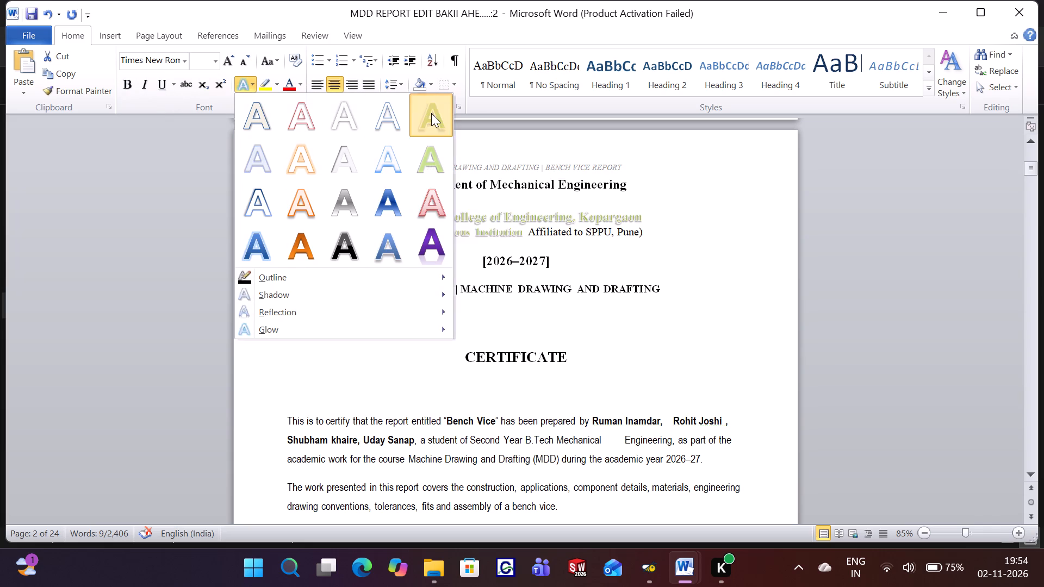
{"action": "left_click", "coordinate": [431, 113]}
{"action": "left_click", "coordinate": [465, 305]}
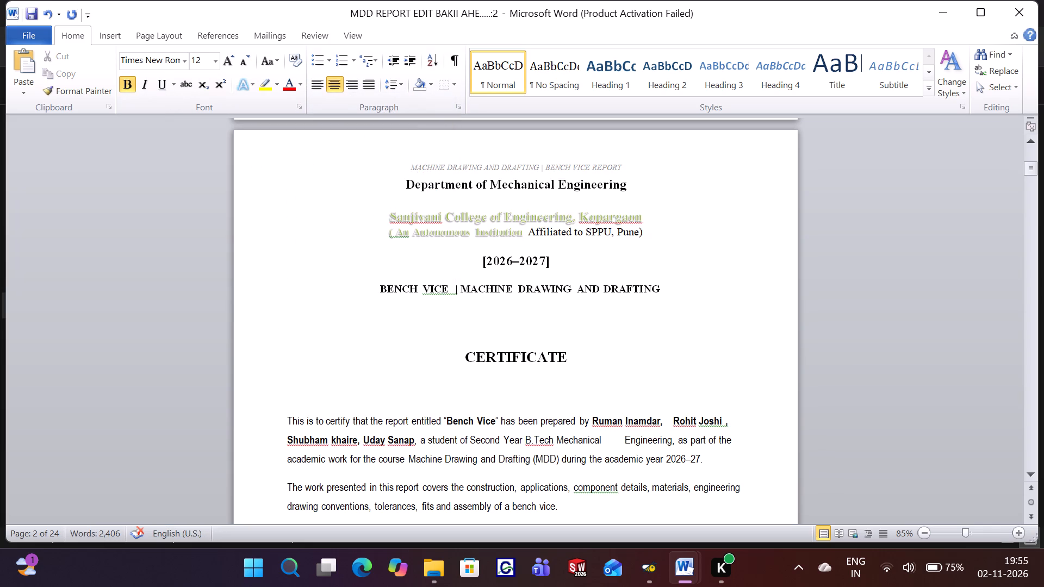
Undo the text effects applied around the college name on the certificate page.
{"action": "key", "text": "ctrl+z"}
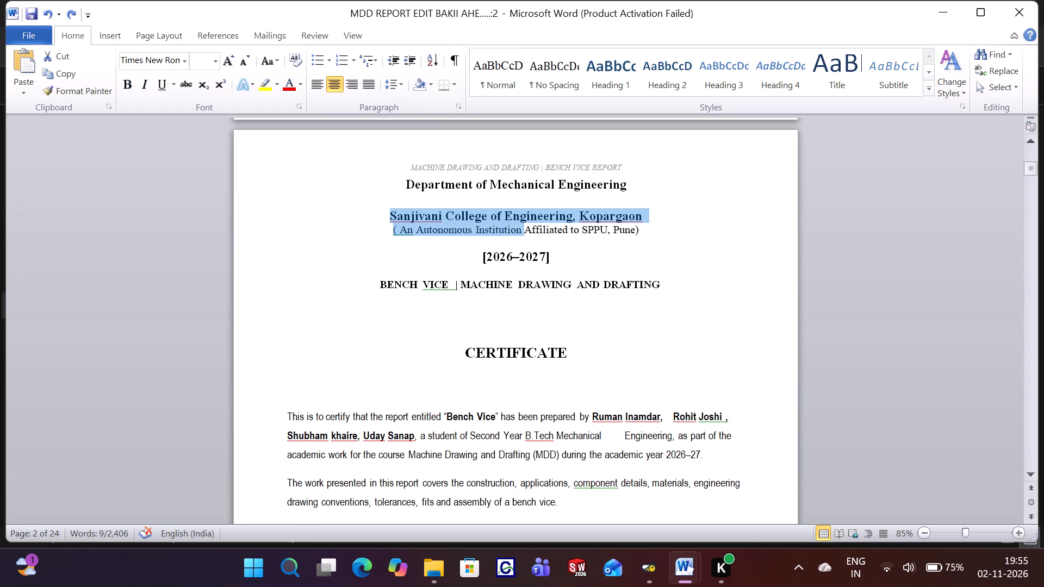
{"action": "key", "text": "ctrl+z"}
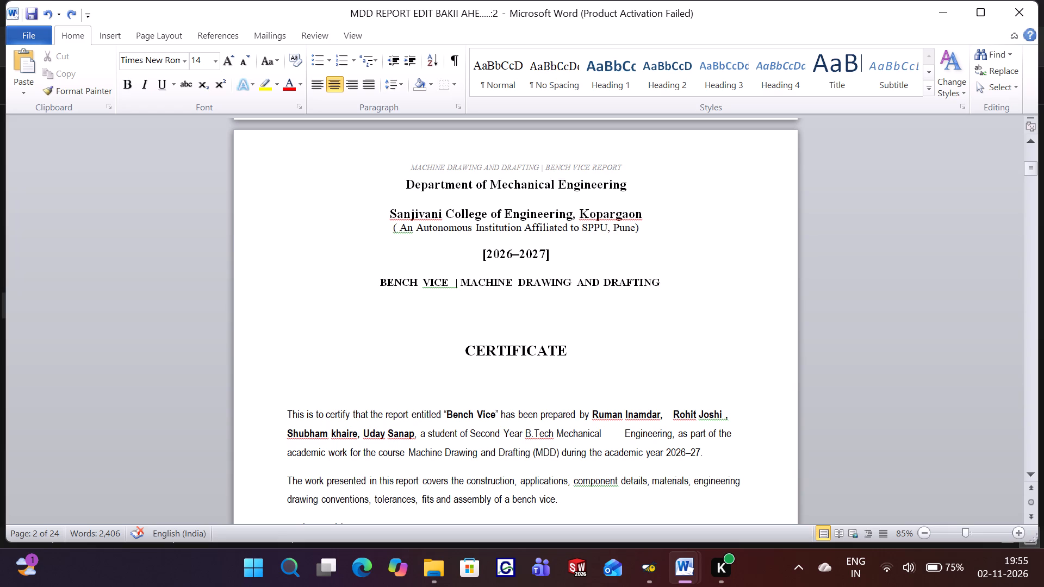
Set the certificate page's body text, from the opening paragraph through the date and place line, to Times New Roman, size 14.
{"action": "scroll", "coordinate": [465, 305], "scroll_direction": "down", "scroll_amount": 2}
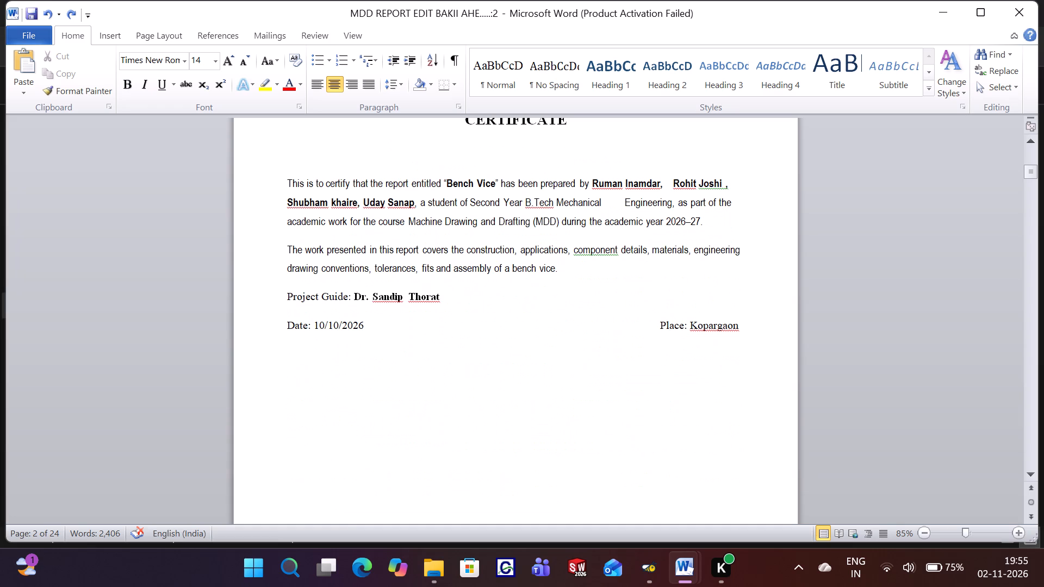
{"action": "left_click_drag", "start_coordinate": [289, 164], "coordinate": [457, 179]}
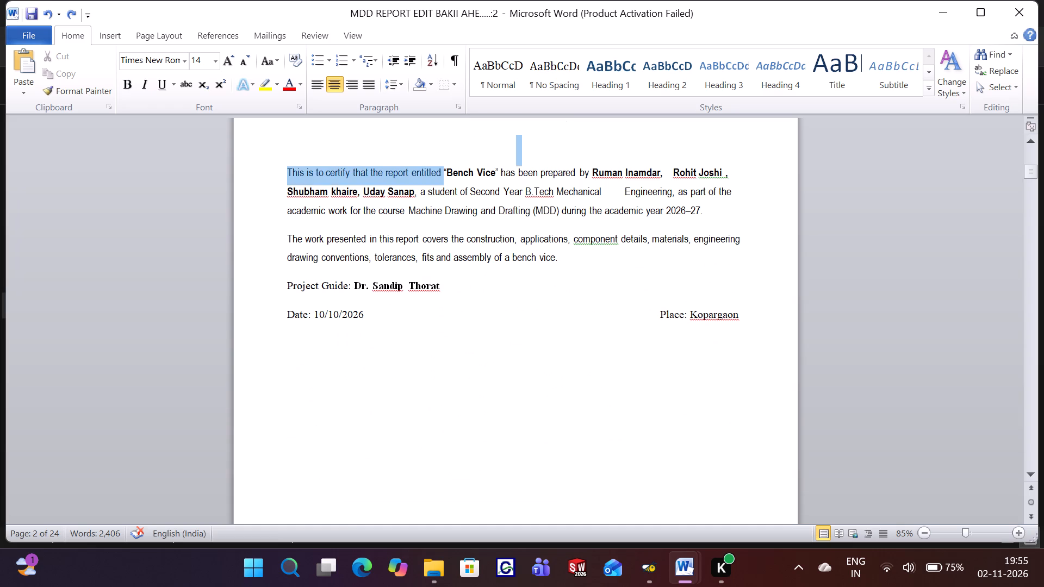
{"action": "left_click_drag", "start_coordinate": [457, 179], "coordinate": [732, 322]}
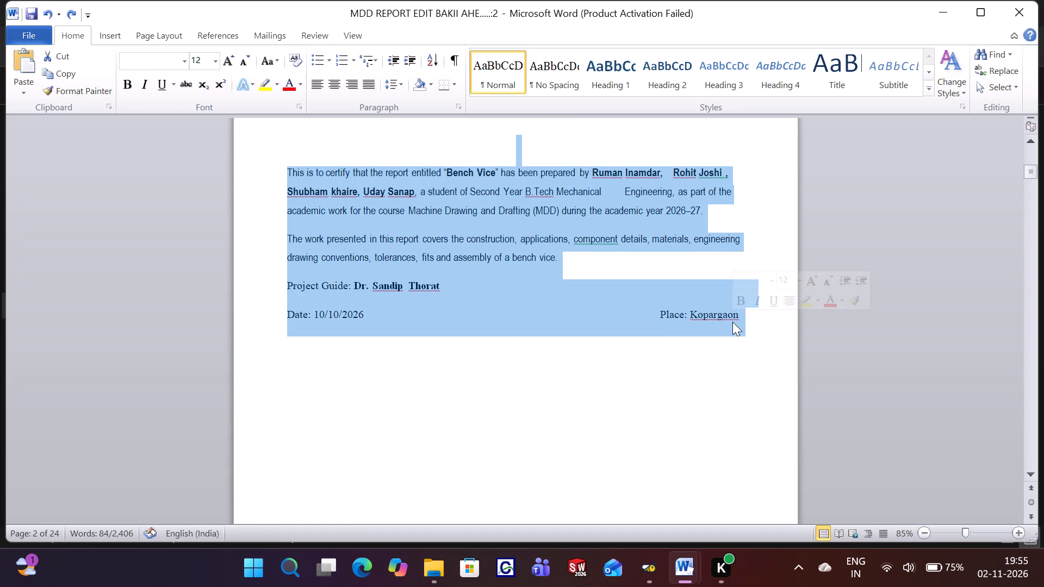
{"action": "left_click", "coordinate": [773, 285]}
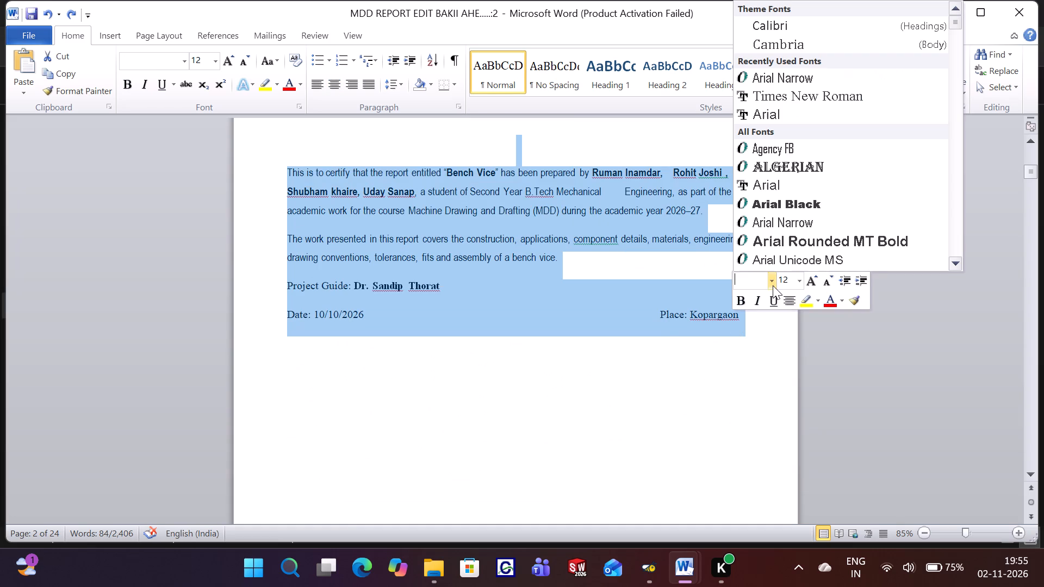
{"action": "left_click", "coordinate": [755, 91]}
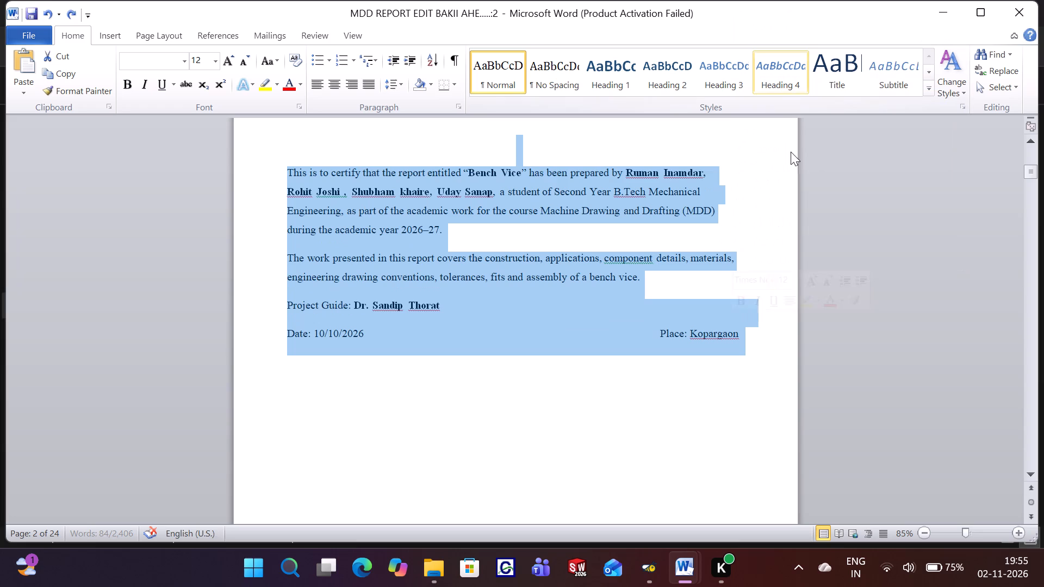
{"action": "left_click", "coordinate": [214, 65]}
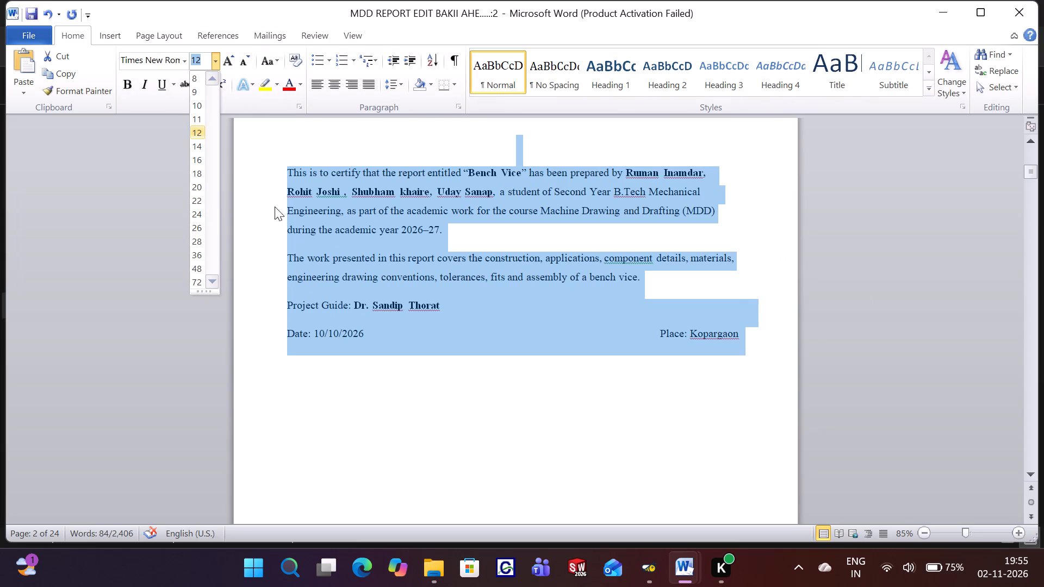
{"action": "left_click", "coordinate": [204, 143]}
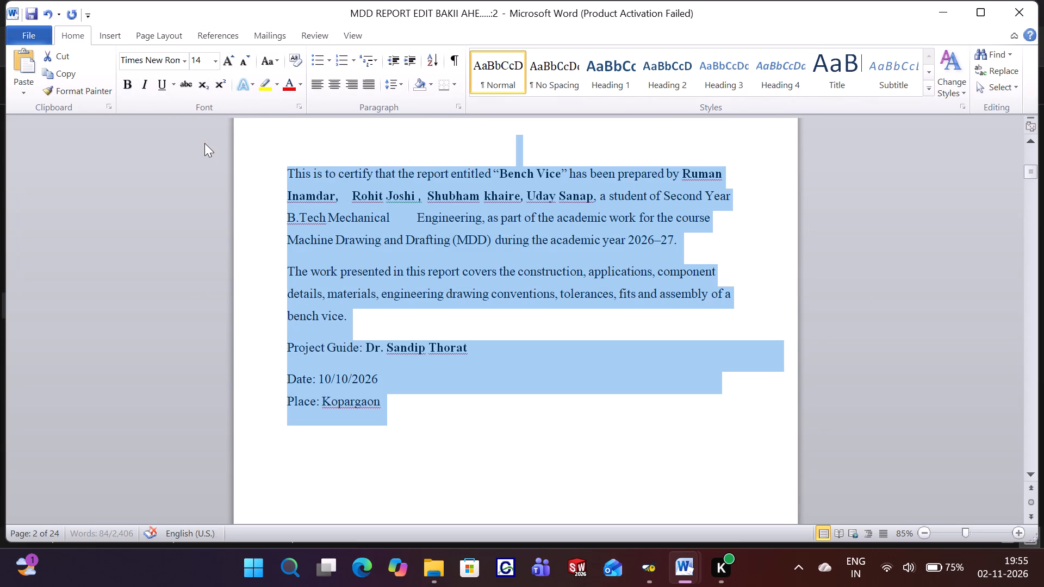
{"action": "left_click", "coordinate": [505, 313]}
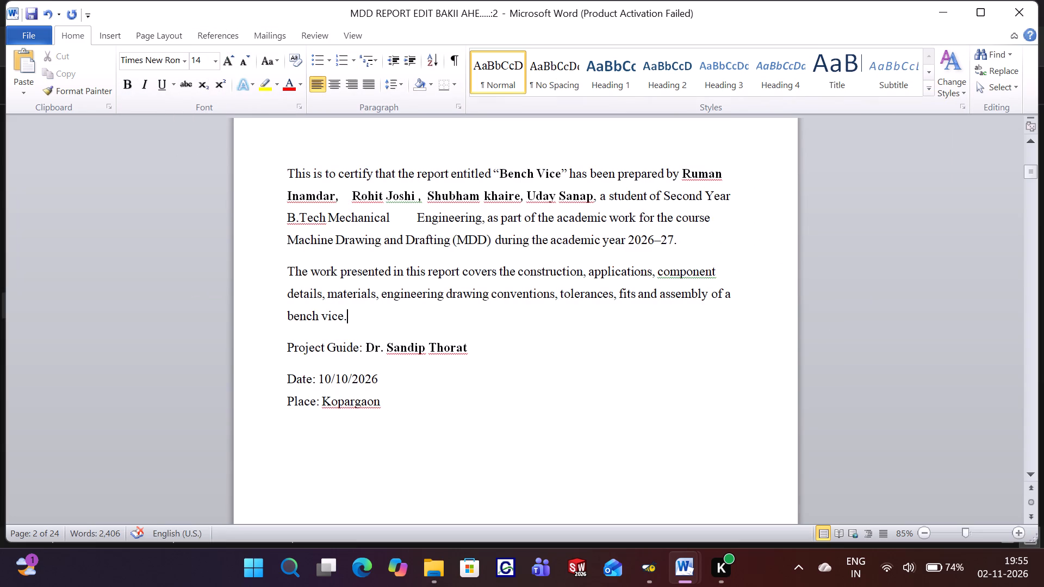
Delete surplus spaces between the date and "Place:" on the certificate page to pull the place back towards the date line.
{"action": "left_click", "coordinate": [281, 403]}
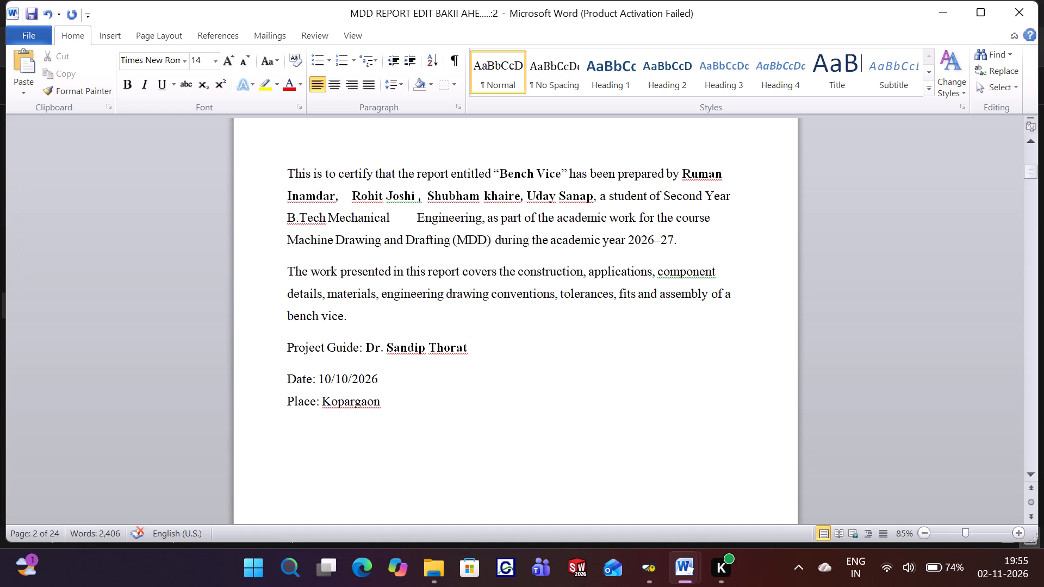
{"action": "key", "text": "BackSpace"}
{"action": "key", "text": "BackSpace"}
{"action": "key", "text": "Return"}
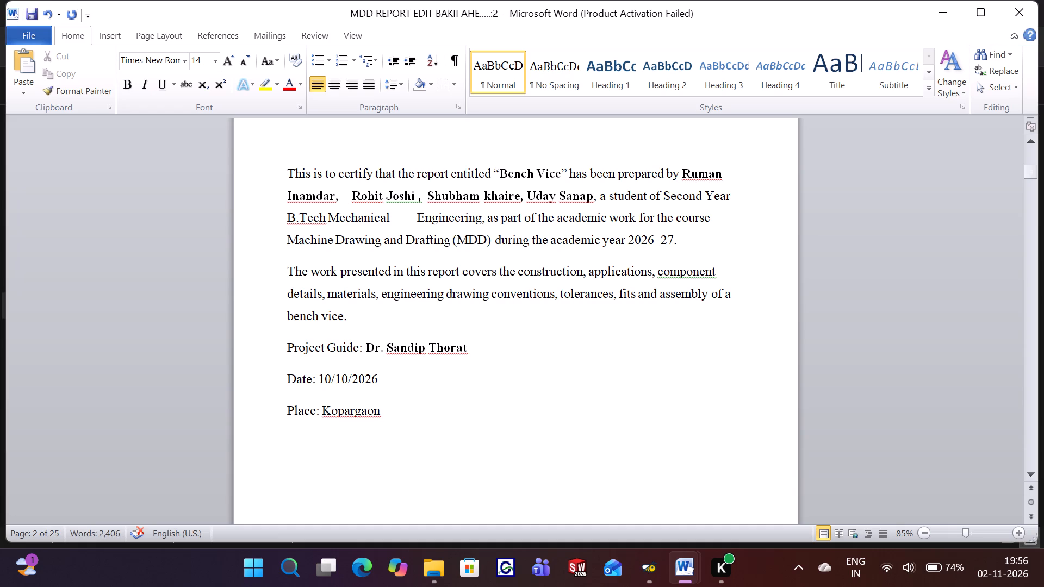
{"action": "key", "text": "BackSpace"}
{"action": "key", "text": "BackSpace"}
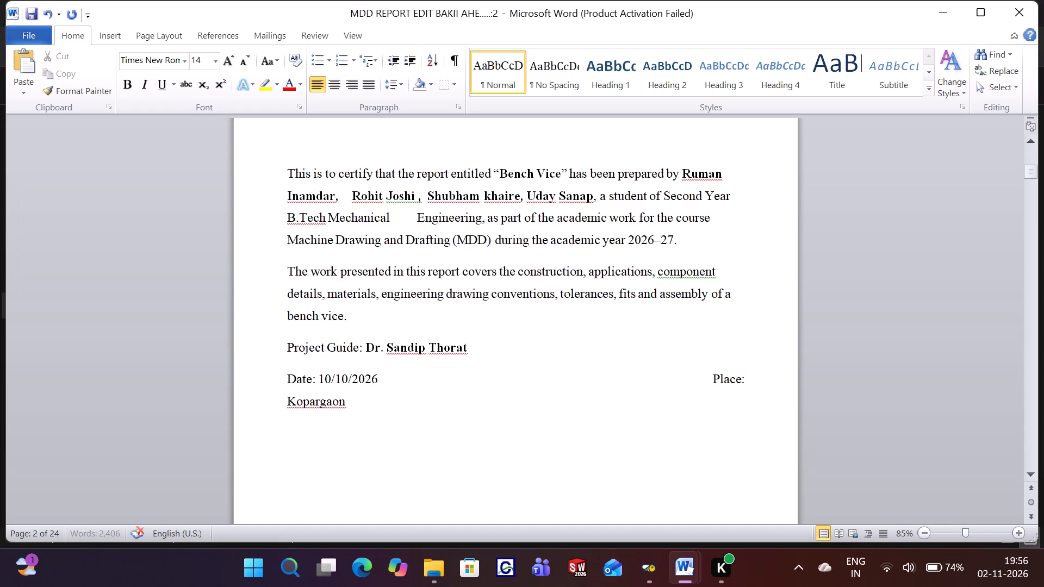
{"action": "key", "text": "BackSpace"}
{"action": "key", "text": "BackSpace"}
{"action": "key", "text": "BackSpace"}
{"action": "key", "text": "BackSpace"}
{"action": "key", "text": "BackSpace"}
{"action": "key", "text": "BackSpace"}
{"action": "key", "text": "BackSpace"}
{"action": "key", "text": "BackSpace"}
{"action": "key", "text": "BackSpace"}
{"action": "key", "text": "BackSpace"}
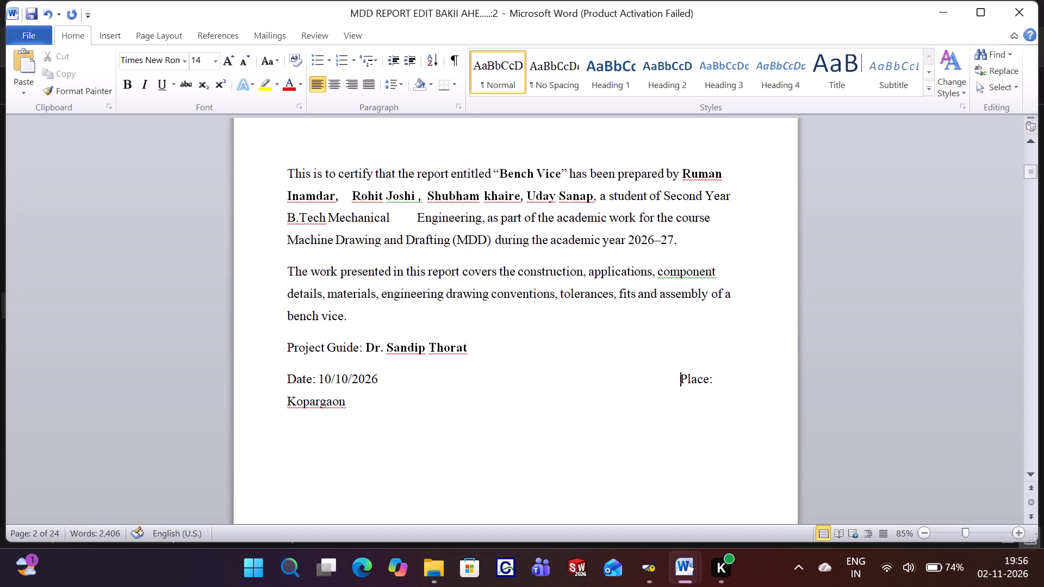
{"action": "key", "text": "BackSpace"}
{"action": "key", "text": "BackSpace"}
{"action": "key", "text": "BackSpace"}
Remove the space after "Place:" and more spaces before it so "Place:Kopargaon" fits on the date line.
{"action": "left_click", "coordinate": [284, 405]}
{"action": "key", "text": "BackSpace"}
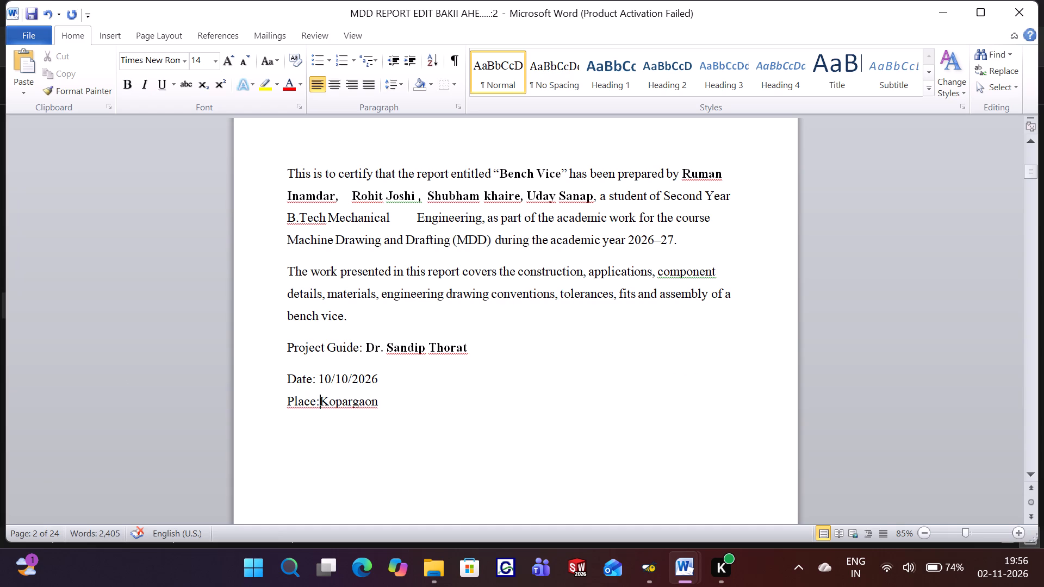
{"action": "left_click", "coordinate": [289, 402]}
{"action": "key", "text": "BackSpace"}
{"action": "key", "text": "BackSpace"}
{"action": "key", "text": "BackSpace"}
{"action": "key", "text": "BackSpace"}
{"action": "key", "text": "BackSpace"}
{"action": "key", "text": "BackSpace"}
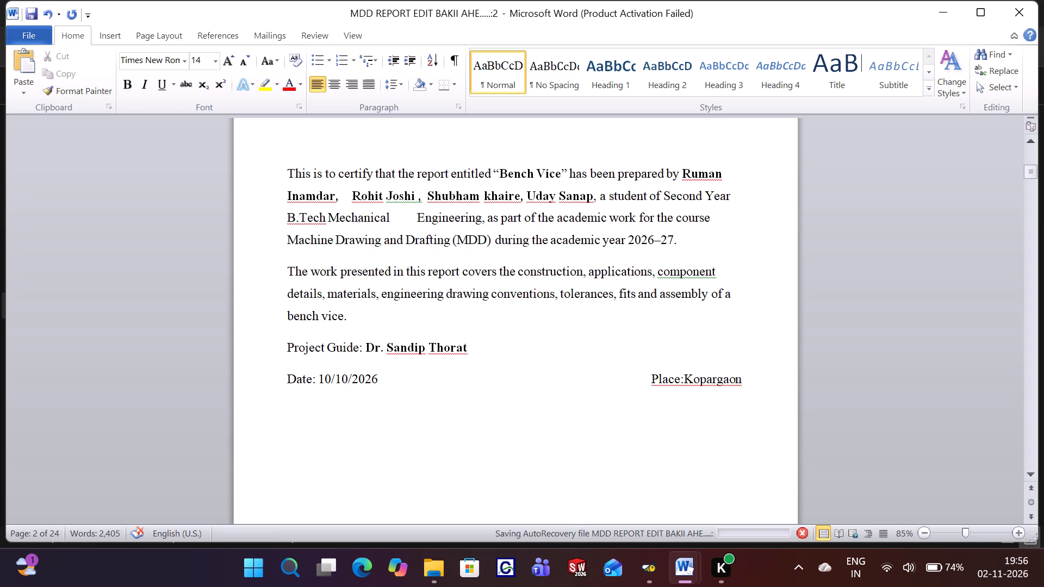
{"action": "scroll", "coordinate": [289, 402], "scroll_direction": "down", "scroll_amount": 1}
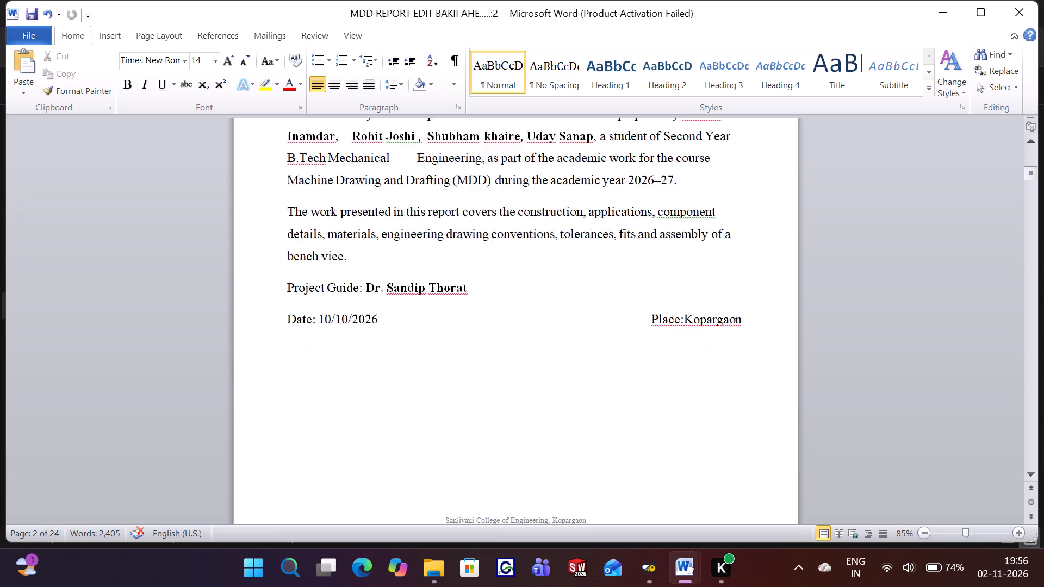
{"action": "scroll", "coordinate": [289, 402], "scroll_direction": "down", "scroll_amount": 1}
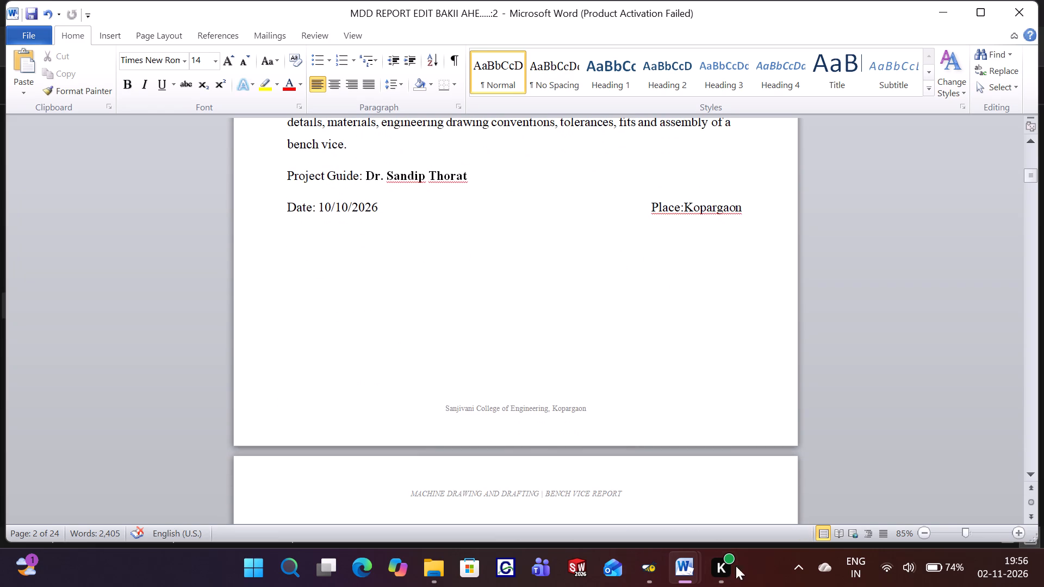
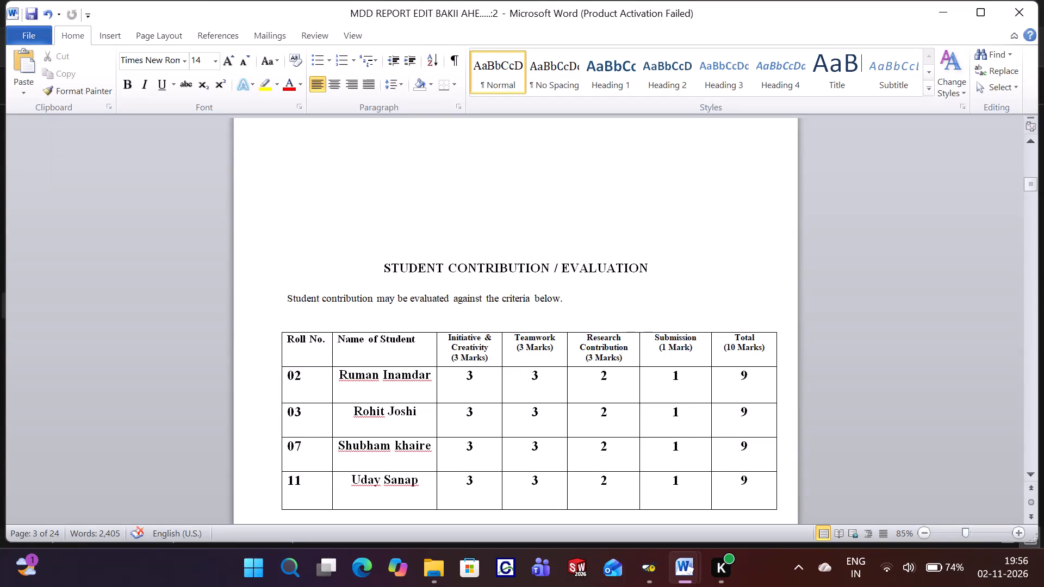
Delete the blank lines above the "STUDENT CONTRIBUTION / EVALUATION" heading so it moves up close to the page header.
{"action": "left_click", "coordinate": [378, 265]}
{"action": "key", "text": "BackSpace"}
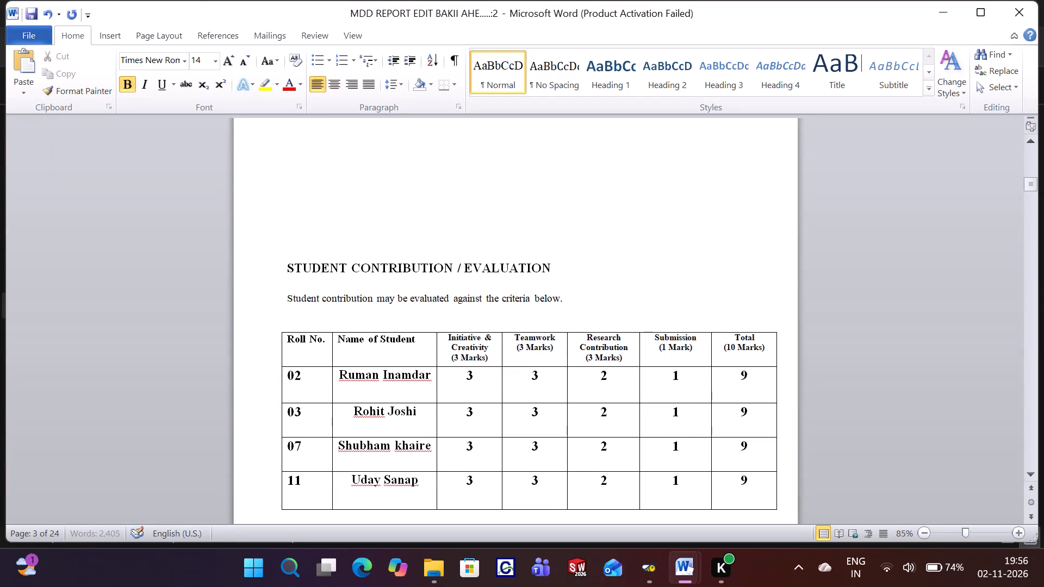
{"action": "key", "text": "BackSpace"}
{"action": "key", "text": "BackSpace"}
{"action": "key", "text": "BackSpace"}
{"action": "key", "text": "BackSpace"}
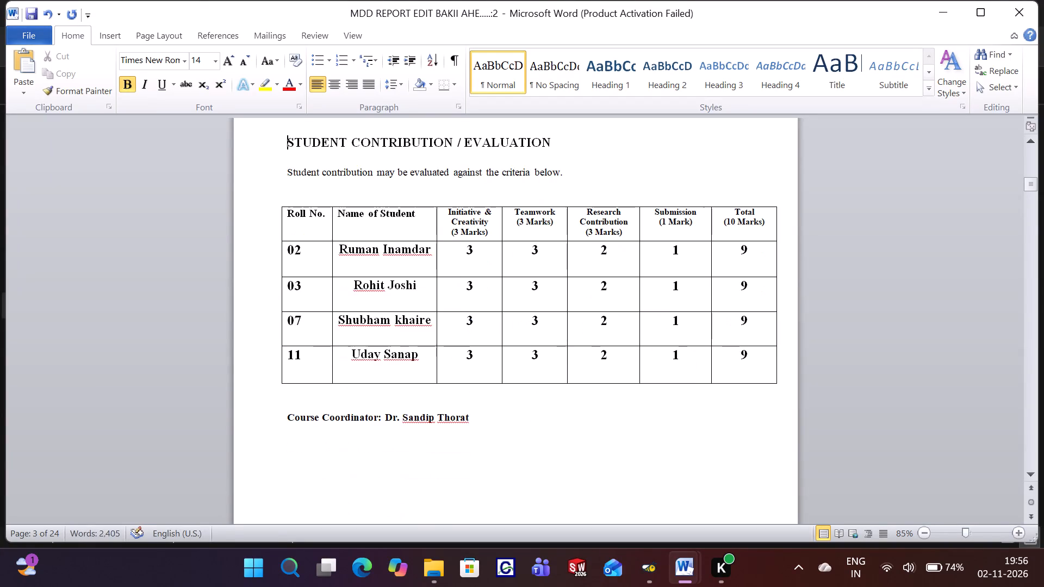
{"action": "key", "text": "BackSpace"}
{"action": "scroll", "coordinate": [378, 265], "scroll_direction": "up", "scroll_amount": 2}
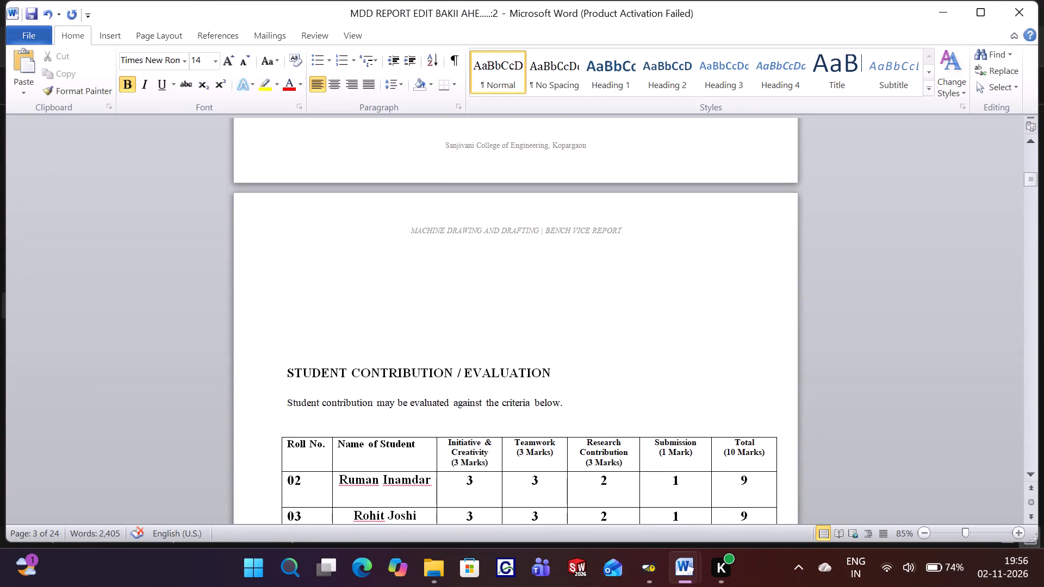
{"action": "key", "text": "BackSpace"}
{"action": "key", "text": "BackSpace"}
{"action": "key", "text": "BackSpace"}
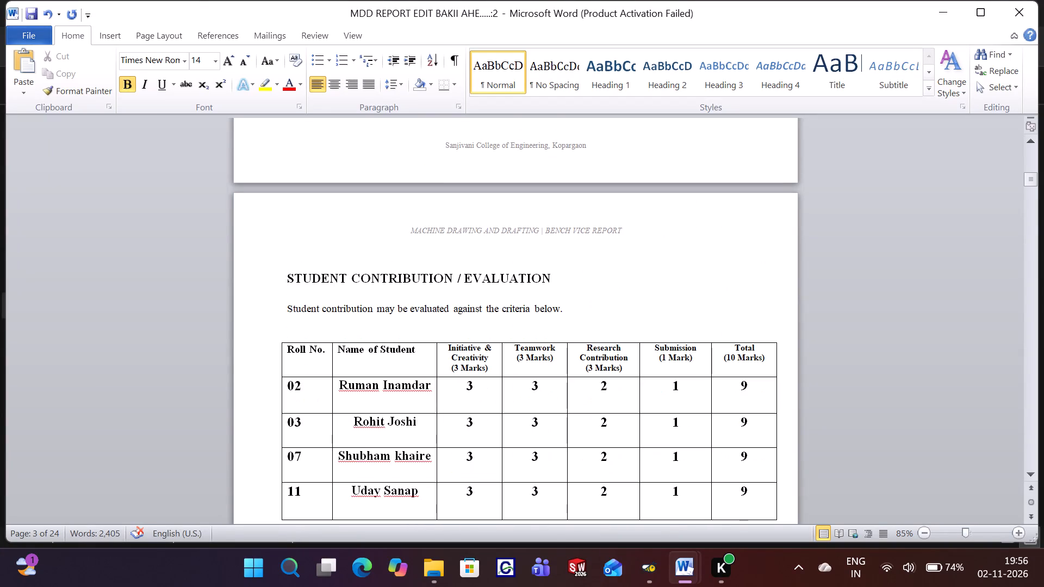
Centre the "STUDENT CONTRIBUTION / EVALUATION" heading on the page.
{"action": "left_click", "coordinate": [378, 265]}
{"action": "left_click_drag", "start_coordinate": [378, 265], "coordinate": [271, 286]}
{"action": "left_click_drag", "start_coordinate": [271, 286], "coordinate": [594, 261]}
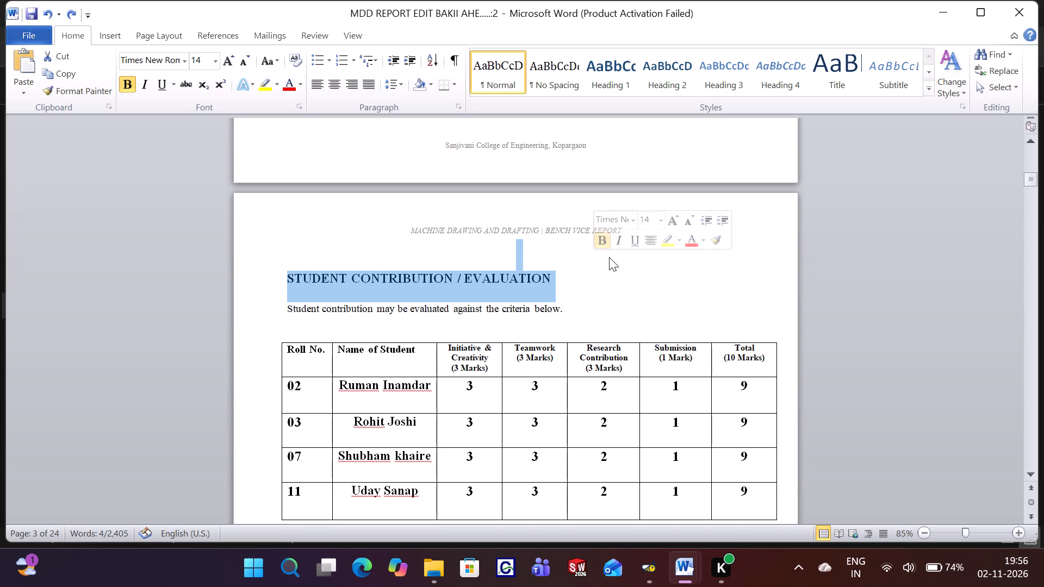
{"action": "left_click", "coordinate": [653, 243]}
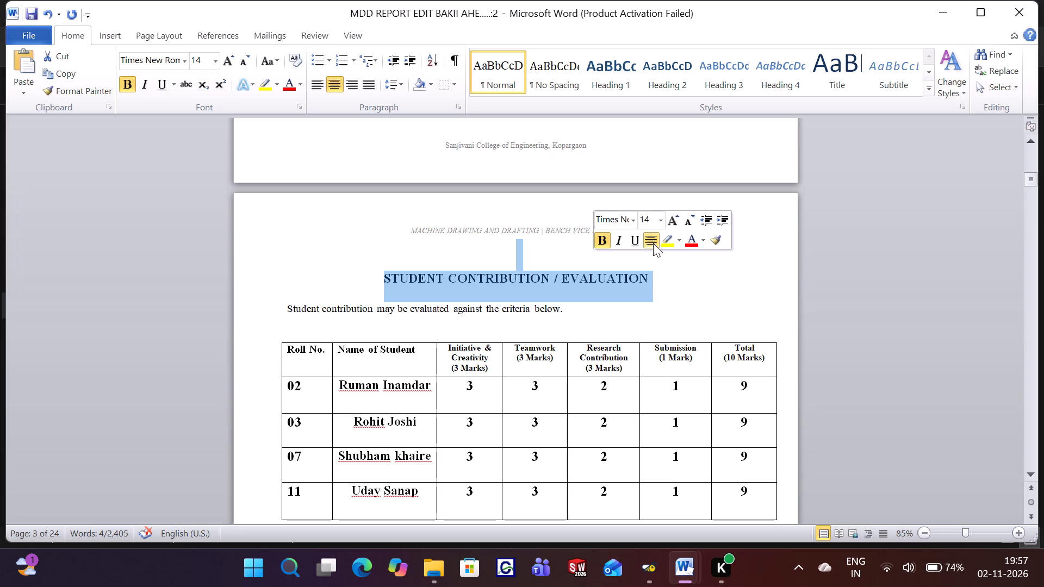
{"action": "scroll", "coordinate": [653, 243], "scroll_direction": "down", "scroll_amount": 1}
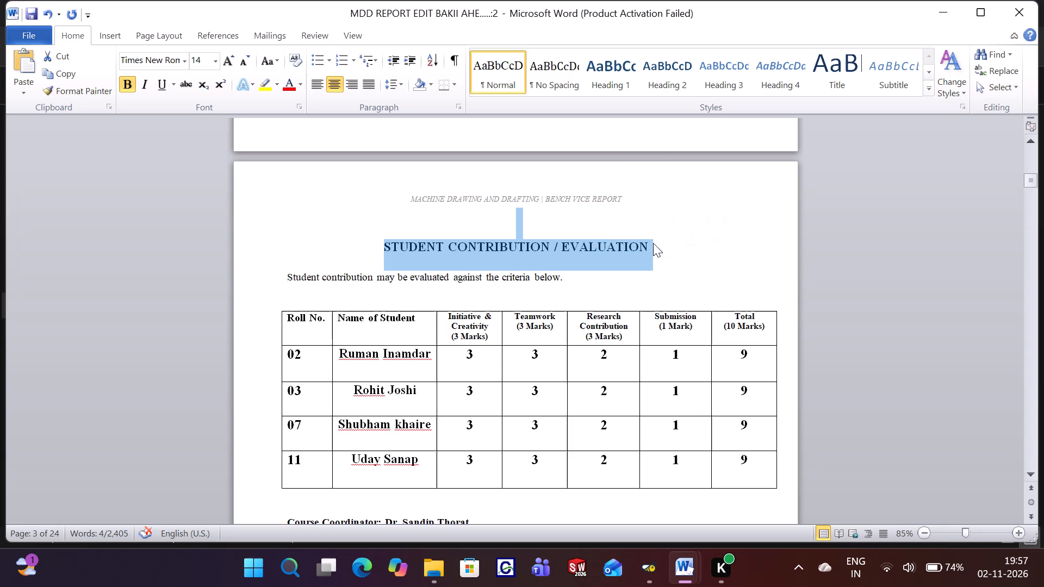
{"action": "left_click", "coordinate": [686, 247]}
Enter page numbers in the index table: 10 for Main Parts and Functions and 24 for References.
{"action": "scroll", "coordinate": [686, 247], "scroll_direction": "down", "scroll_amount": 1}
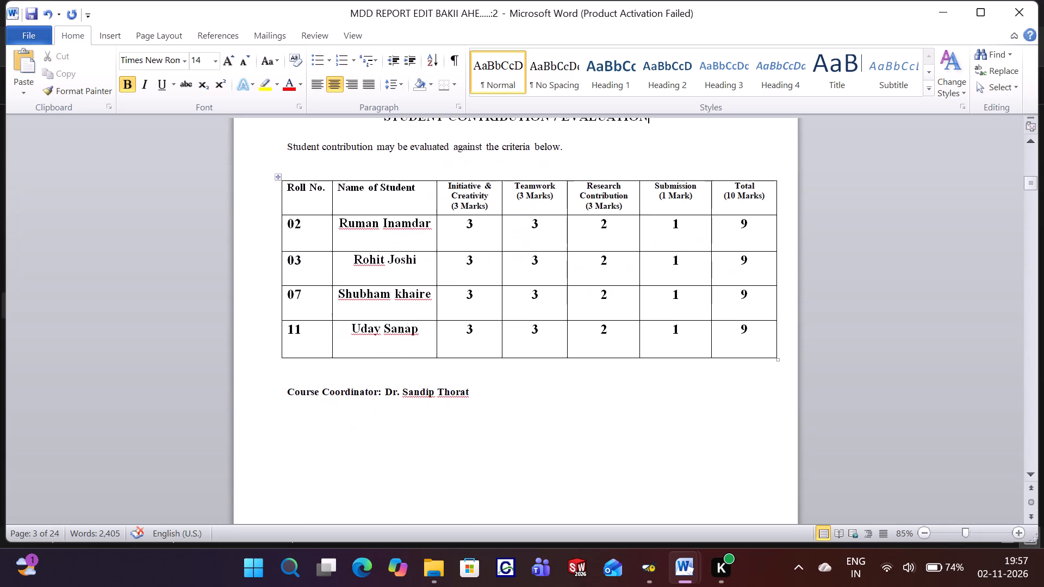
{"action": "scroll", "coordinate": [686, 247], "scroll_direction": "down", "scroll_amount": 4}
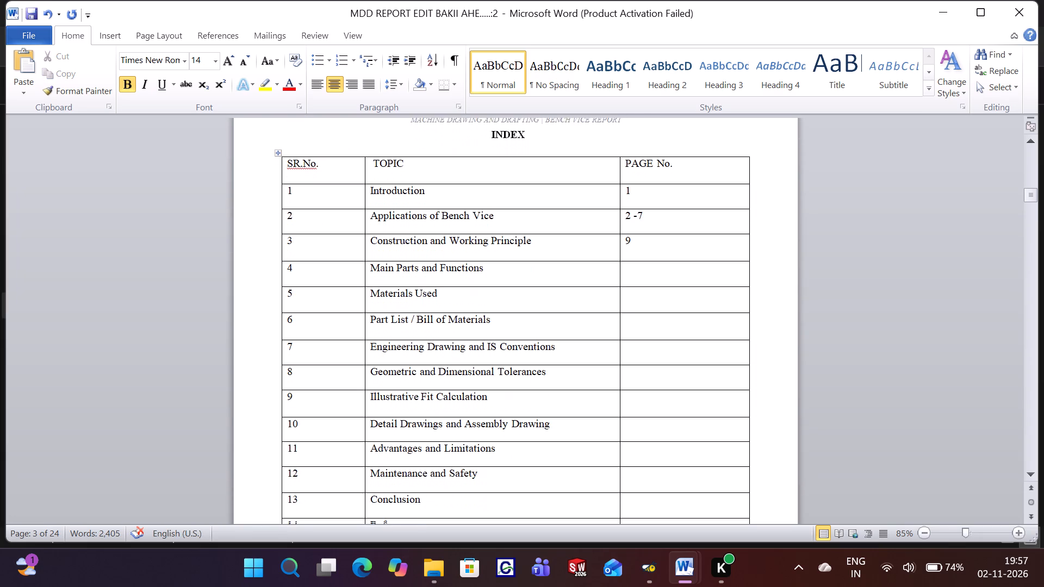
{"action": "scroll", "coordinate": [686, 247], "scroll_direction": "down", "scroll_amount": 1}
{"action": "left_click", "coordinate": [631, 264]}
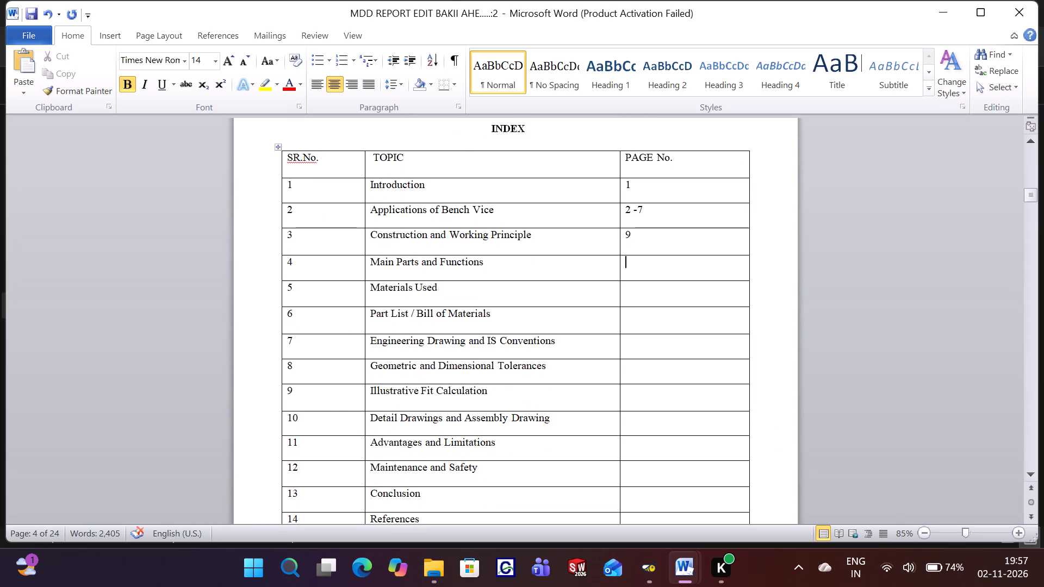
{"action": "key", "text": "1"}
{"action": "key", "text": "0"}
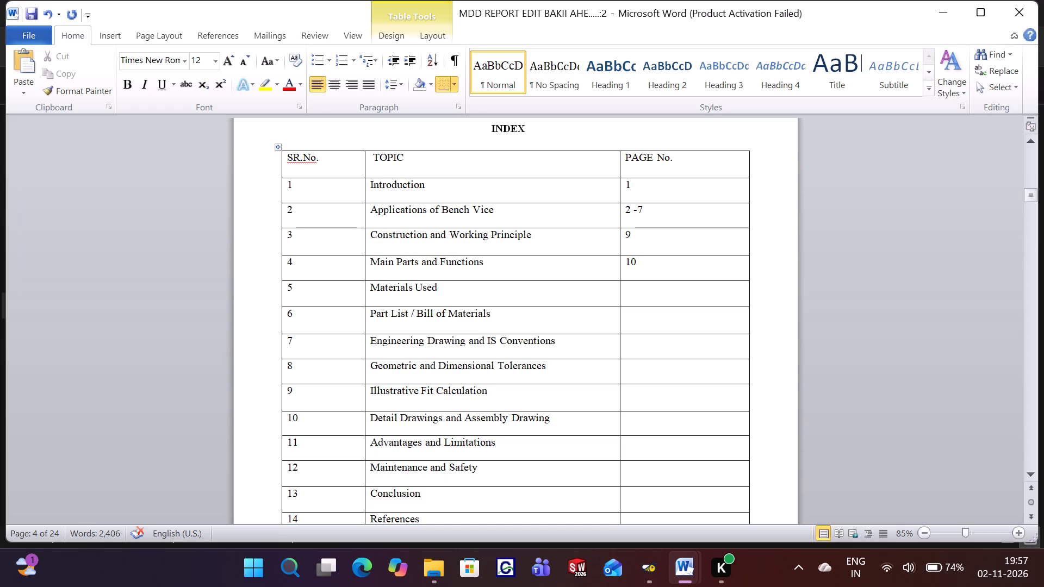
{"action": "scroll", "coordinate": [631, 264], "scroll_direction": "down", "scroll_amount": 1}
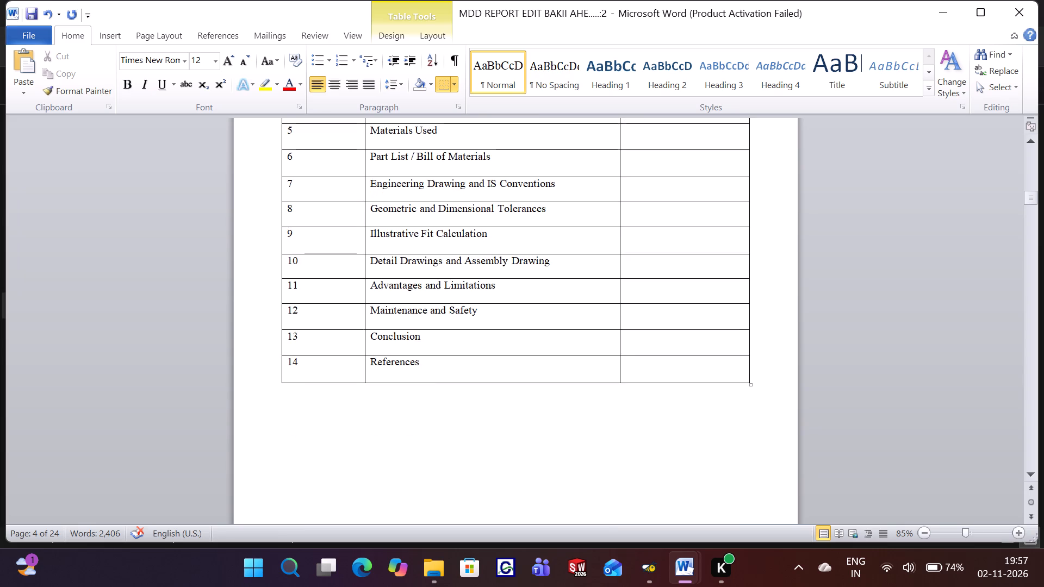
{"action": "left_click", "coordinate": [656, 366]}
{"action": "type", "text": "24"}
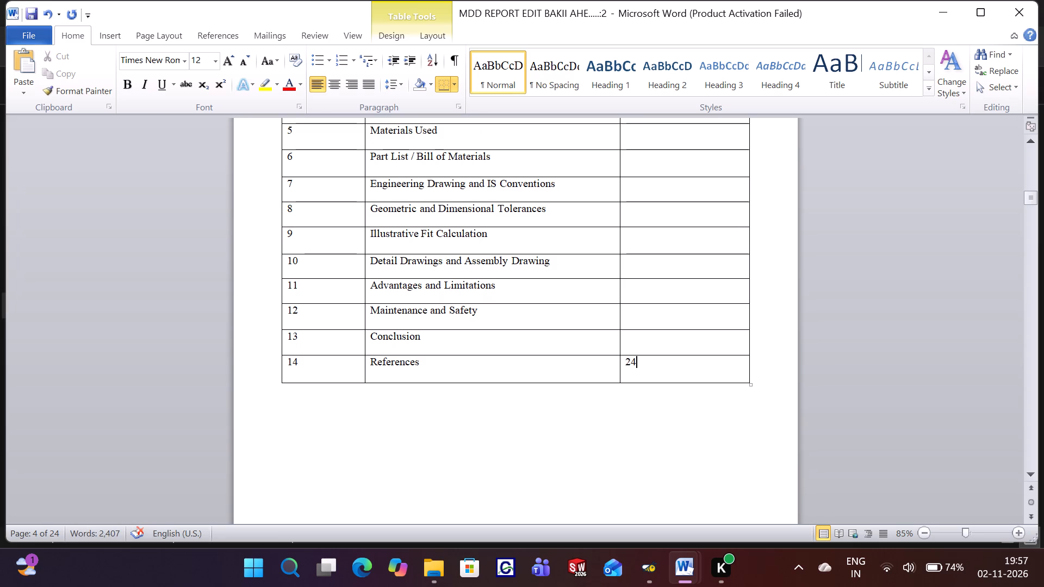
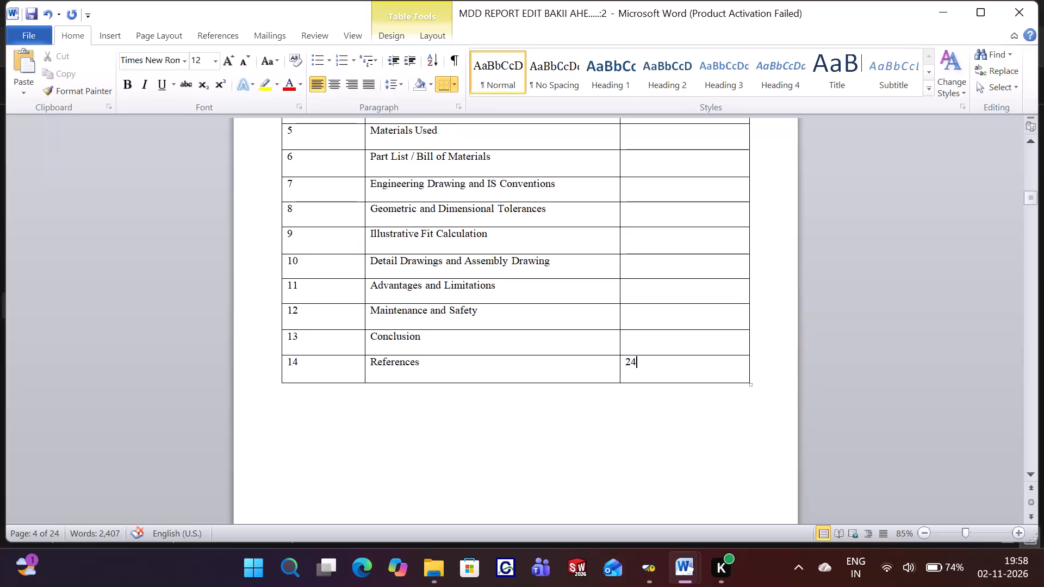
Enter page number 23 for Conclusion in the index table.
{"action": "left_click", "coordinate": [625, 332]}
{"action": "type", "text": "23"}
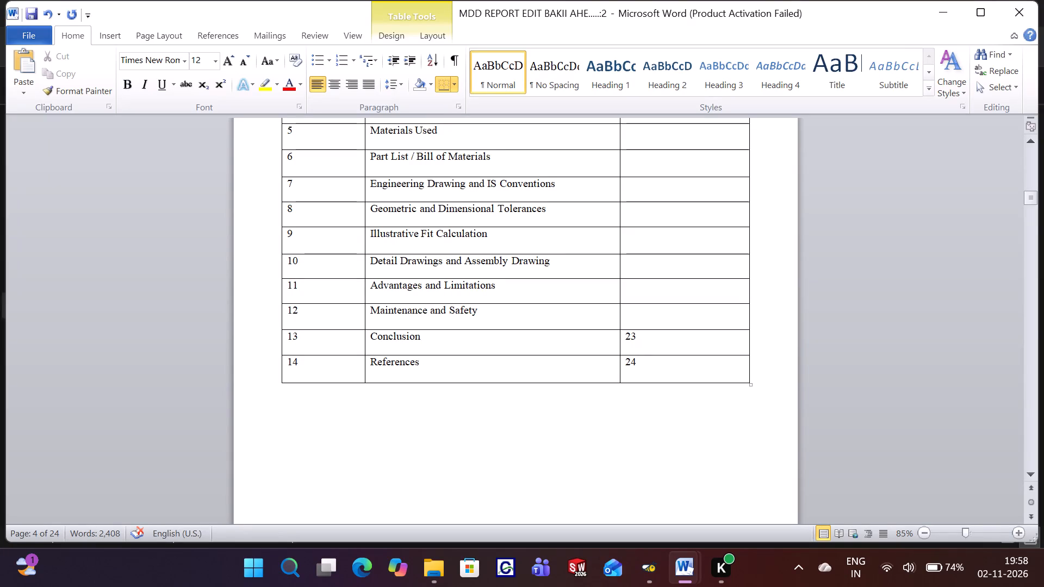
Look through the report's later sections to find the pages for Maintenance and Safety and the other unfilled index entries.
{"action": "left_click", "coordinate": [621, 307]}
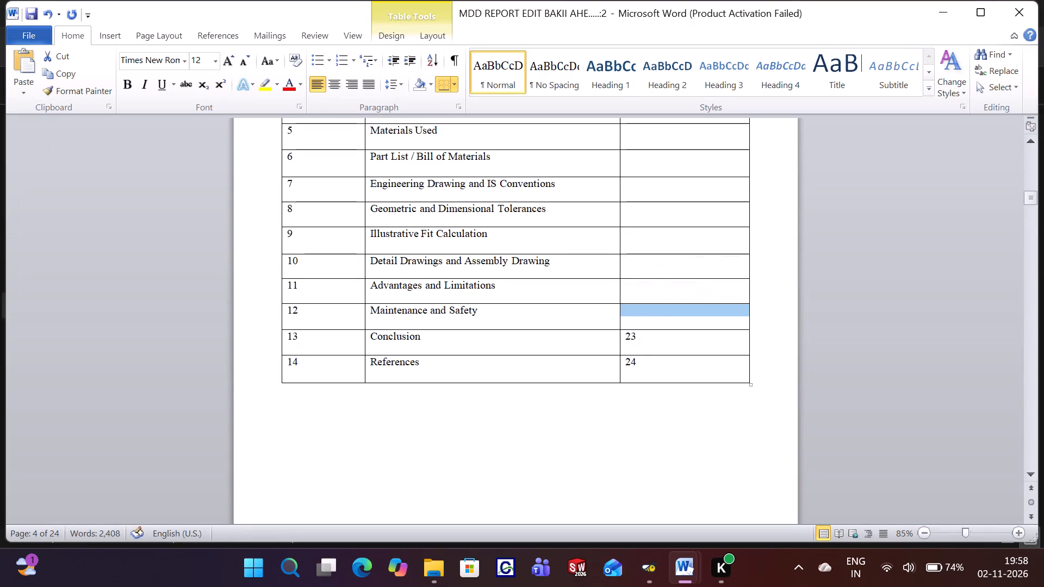
{"action": "scroll", "coordinate": [650, 336], "scroll_direction": "down", "scroll_amount": 16}
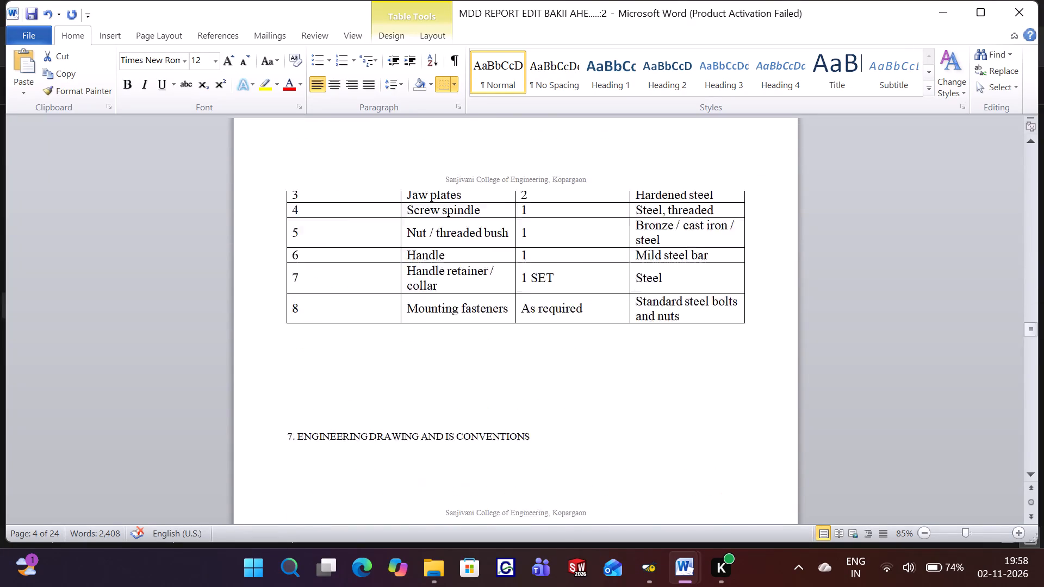
{"action": "scroll", "coordinate": [650, 336], "scroll_direction": "down", "scroll_amount": 20}
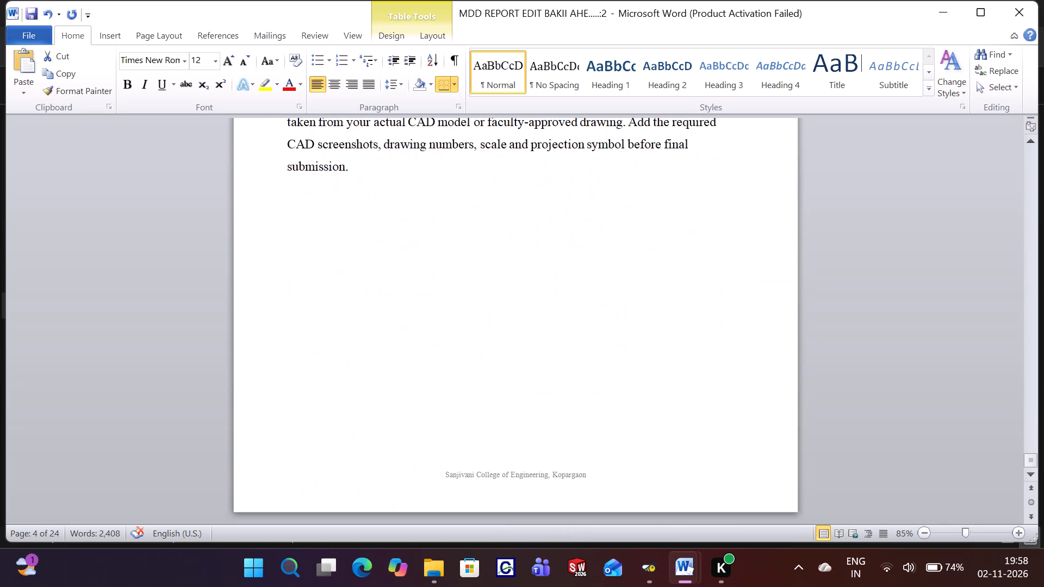
{"action": "scroll", "coordinate": [650, 336], "scroll_direction": "up", "scroll_amount": 4}
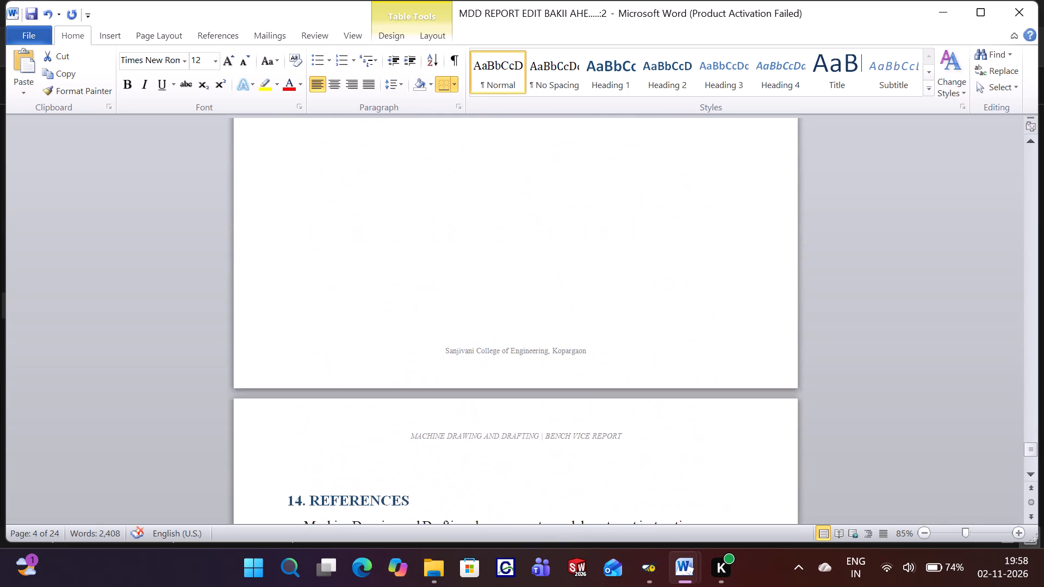
{"action": "scroll", "coordinate": [650, 336], "scroll_direction": "up", "scroll_amount": 9}
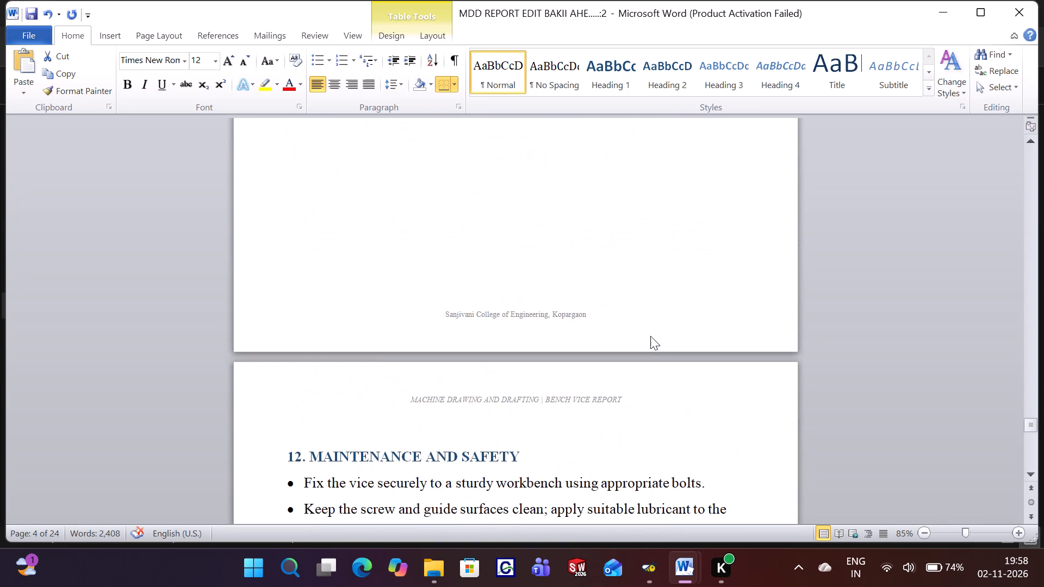
{"action": "scroll", "coordinate": [650, 336], "scroll_direction": "up", "scroll_amount": 13}
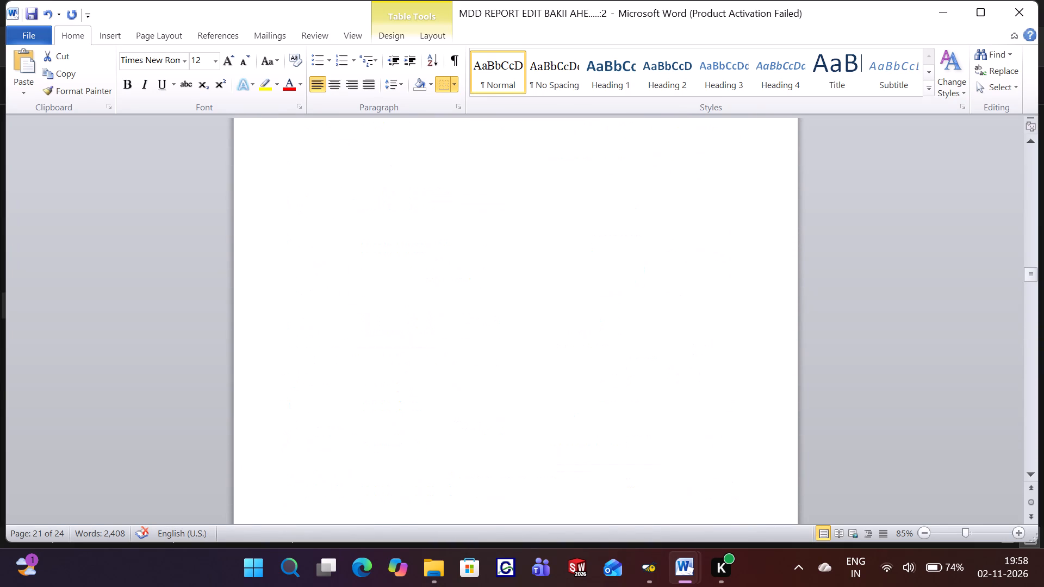
{"action": "scroll", "coordinate": [650, 336], "scroll_direction": "up", "scroll_amount": 15}
{"action": "scroll", "coordinate": [650, 336], "scroll_direction": "up", "scroll_amount": 8}
{"action": "scroll", "coordinate": [650, 336], "scroll_direction": "down", "scroll_amount": 7}
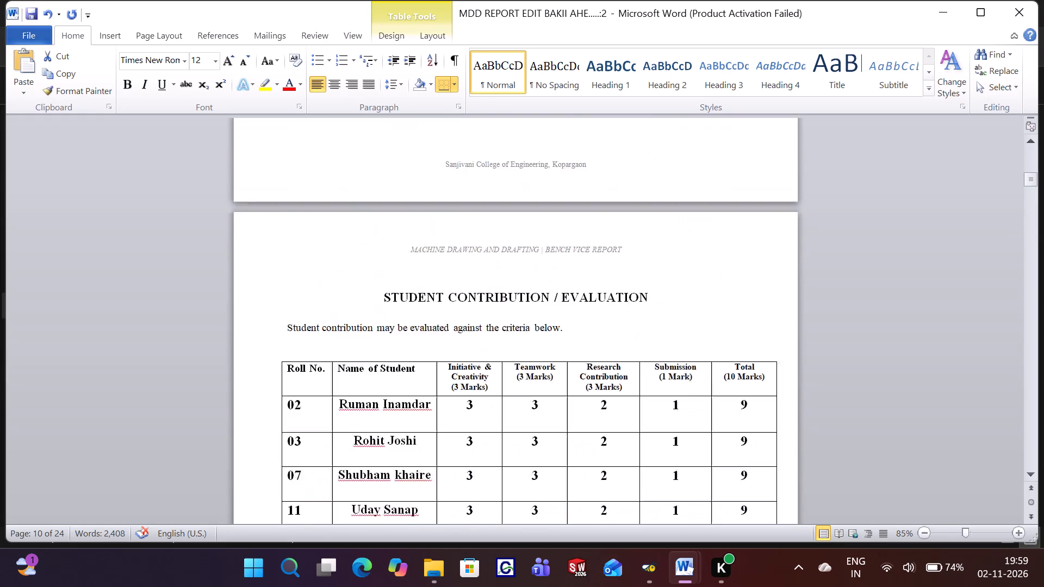
{"action": "scroll", "coordinate": [650, 336], "scroll_direction": "down", "scroll_amount": 8}
{"action": "scroll", "coordinate": [650, 336], "scroll_direction": "up", "scroll_amount": 5}
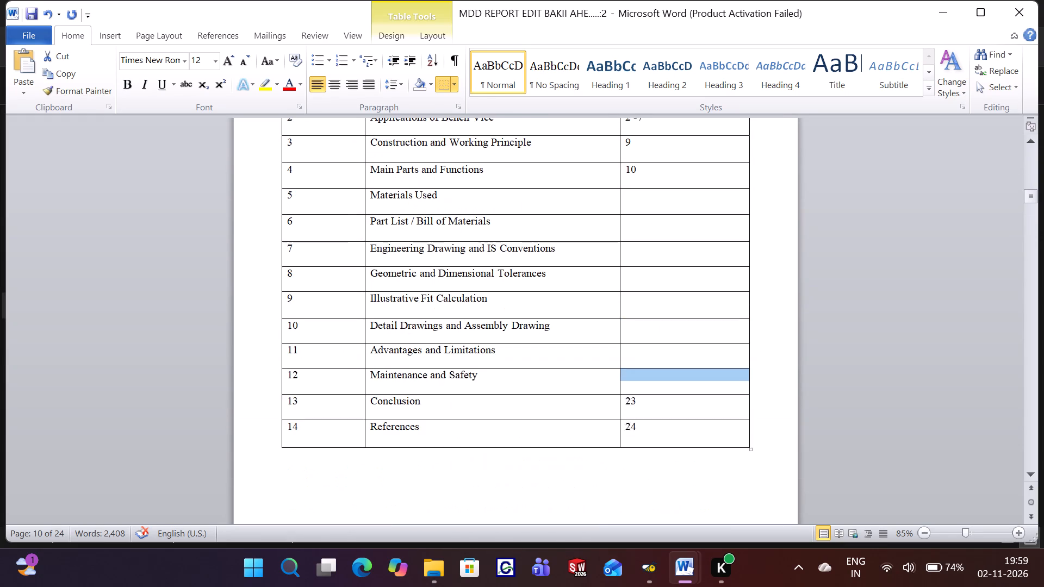
Enter index page numbers: 22 for Maintenance and Safety, 21 for Advantages and Limitations, and 18-20 for Detail Drawings and Assembly Drawing.
{"action": "type", "text": "22"}
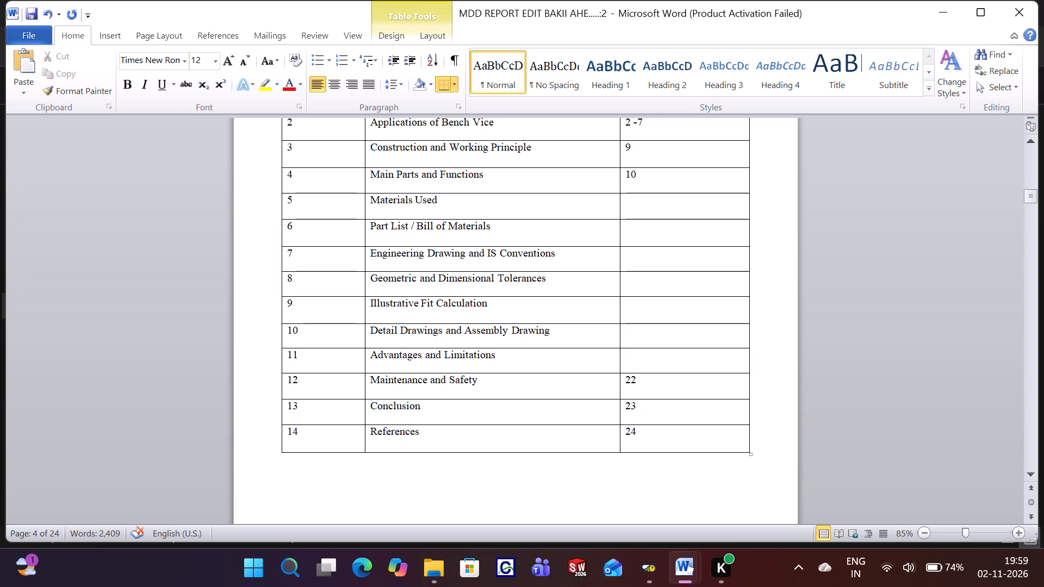
{"action": "left_click", "coordinate": [624, 355]}
{"action": "type", "text": "21"}
{"action": "left_click", "coordinate": [629, 332]}
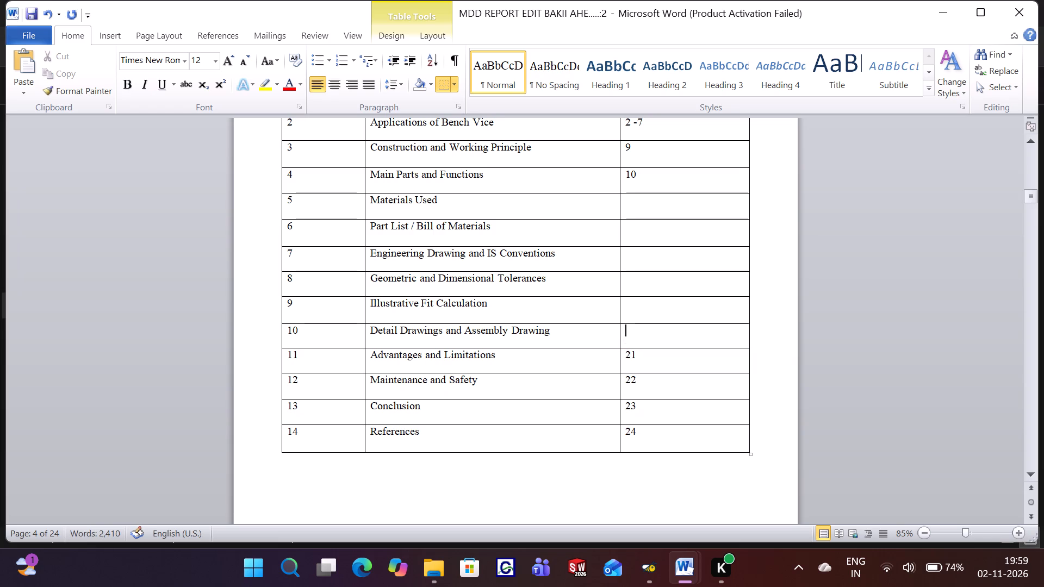
{"action": "key", "text": "1"}
{"action": "key", "text": "8"}
{"action": "key", "text": "minus"}
{"action": "type", "text": "20"}
Enter index page ranges 11-12 for Materials Used and 13-14 for Part List / Bill of Materials.
{"action": "scroll", "coordinate": [629, 332], "scroll_direction": "up", "scroll_amount": 1}
{"action": "left_click", "coordinate": [629, 211]}
{"action": "type", "text": "11"}
{"action": "type", "text": "-12"}
{"action": "left_click", "coordinate": [656, 229]}
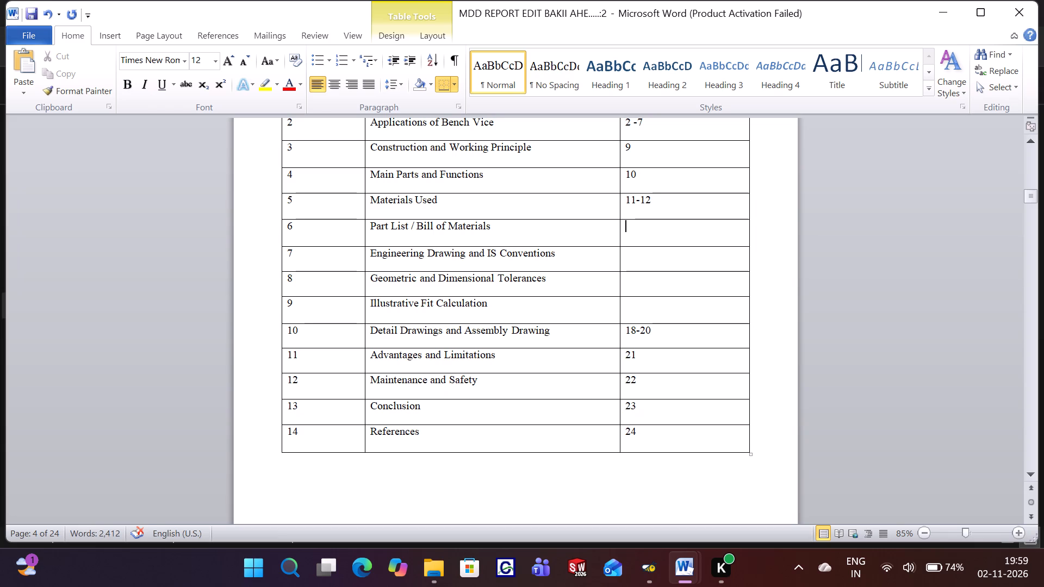
{"action": "type", "text": "13"}
{"action": "type", "text": "-14"}
Enter index page numbers: 15 for Engineering Drawing and IS Conventions, 16 for Geometric and Dimensional Tolerances, and 17 for Illustrative Fit Calculation.
{"action": "key", "text": "Down"}
{"action": "type", "text": "14"}
{"action": "key", "text": "BackSpace"}
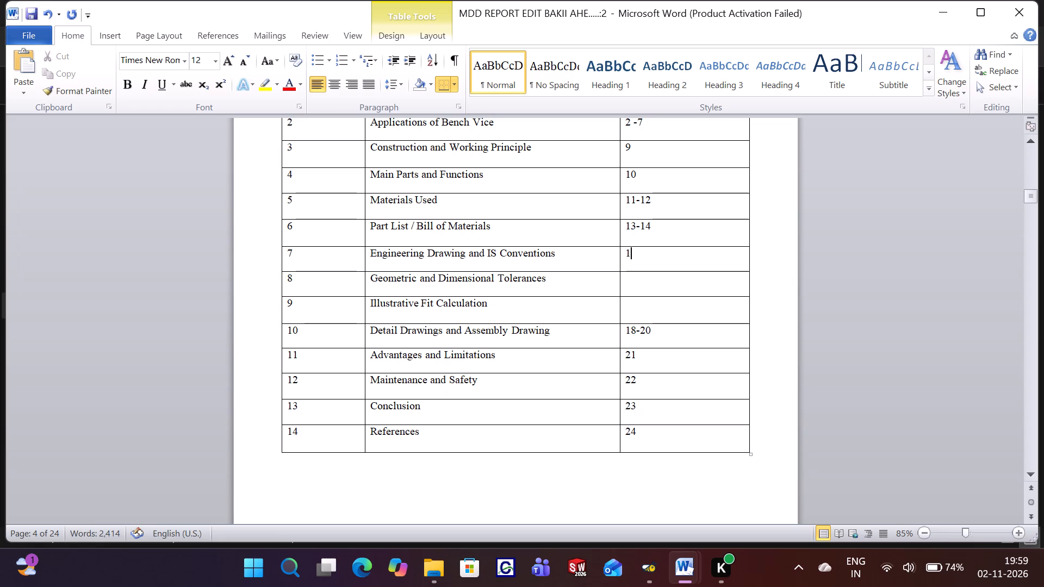
{"action": "type", "text": "5-16"}
{"action": "key", "text": "BackSpace"}
{"action": "key", "text": "BackSpace"}
{"action": "key", "text": "BackSpace"}
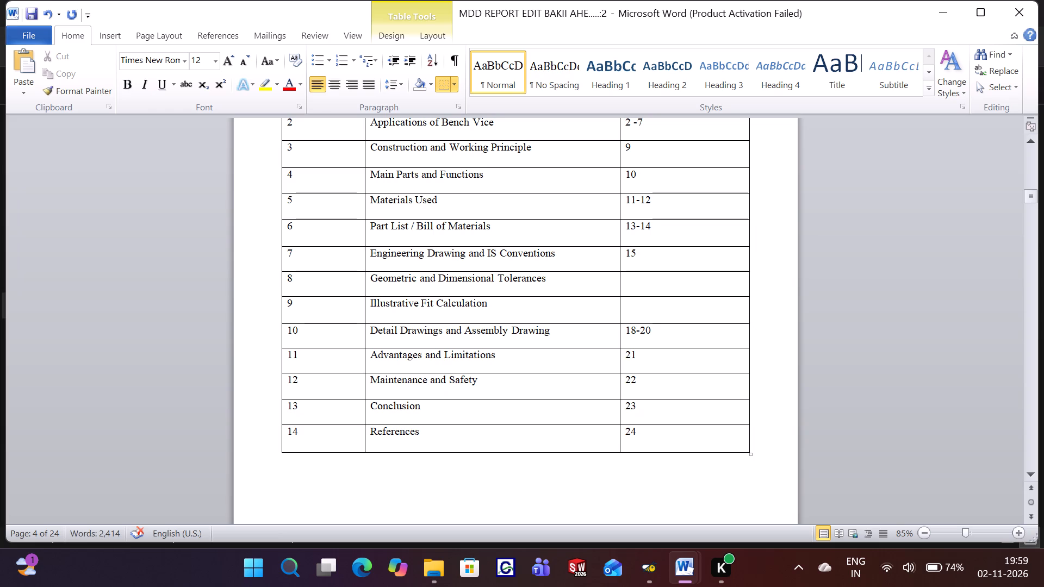
{"action": "key", "text": "Down"}
{"action": "type", "text": "16"}
{"action": "key", "text": "Down"}
{"action": "type", "text": "17"}
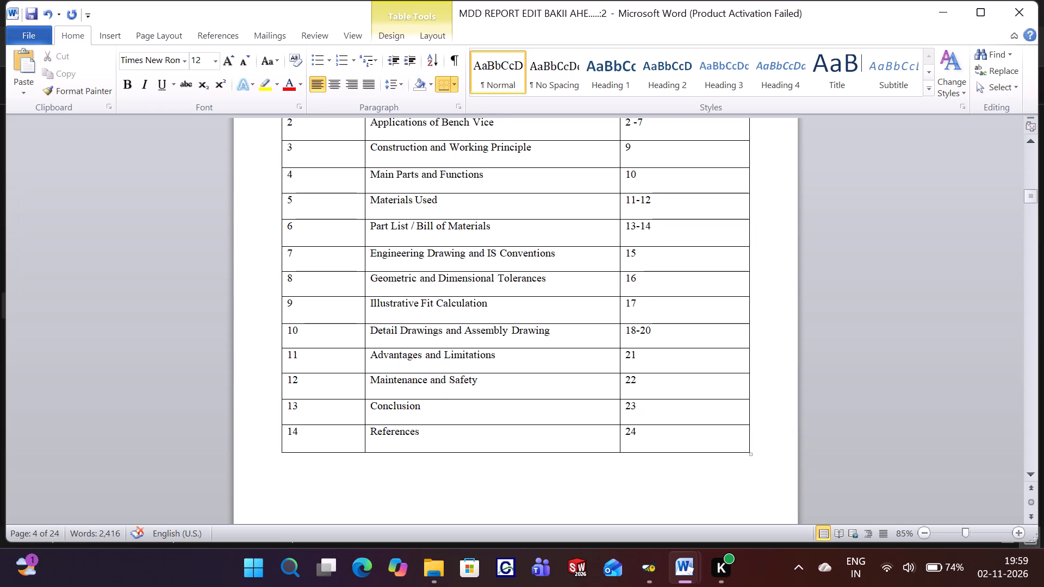
Review the filled-in index table and the Acknowledgement page that follows it.
{"action": "scroll", "coordinate": [647, 239], "scroll_direction": "up", "scroll_amount": 3}
{"action": "scroll", "coordinate": [647, 239], "scroll_direction": "down", "scroll_amount": 2}
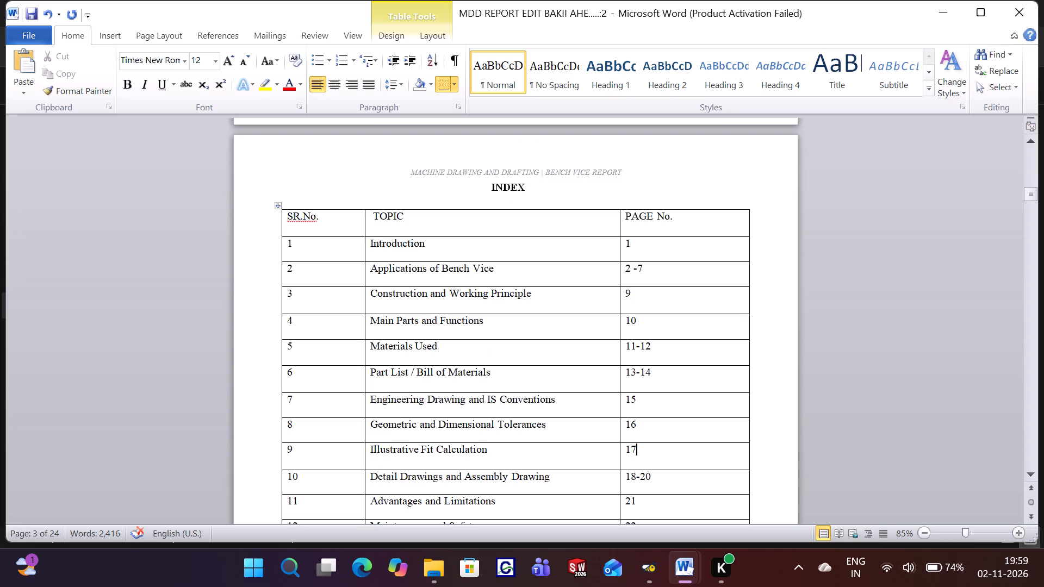
{"action": "scroll", "coordinate": [647, 239], "scroll_direction": "down", "scroll_amount": 5}
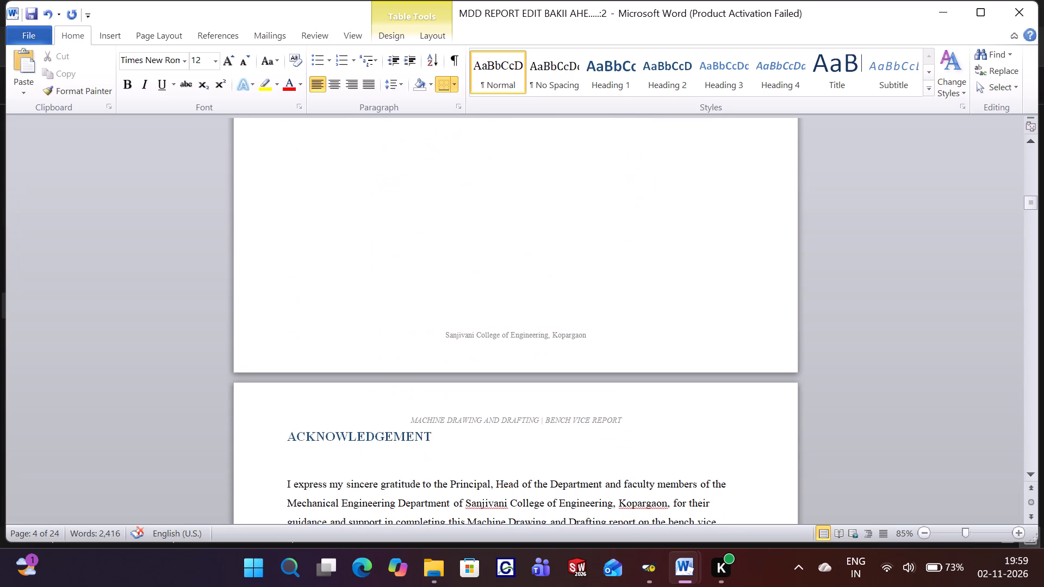
{"action": "scroll", "coordinate": [647, 239], "scroll_direction": "down", "scroll_amount": 3}
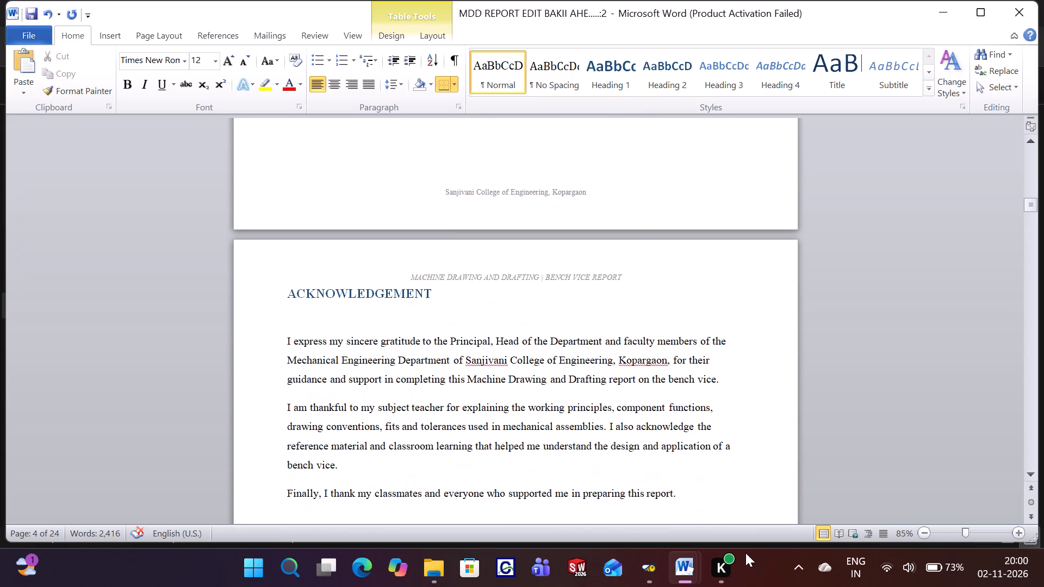
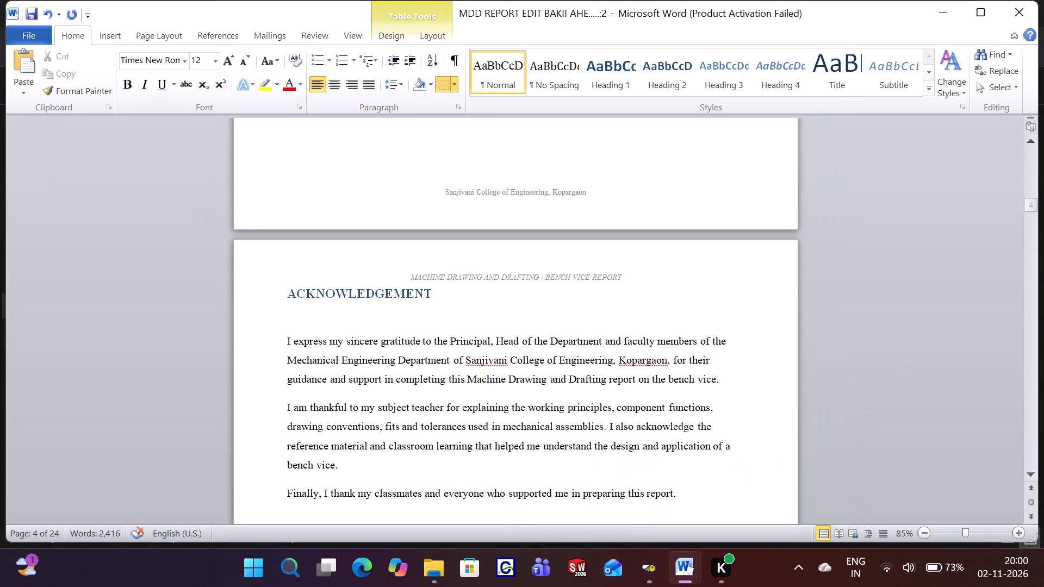
Review the Acknowledgement and Abstract sections through to the start of the Introduction page.
{"action": "scroll", "coordinate": [495, 277], "scroll_direction": "down", "scroll_amount": 2}
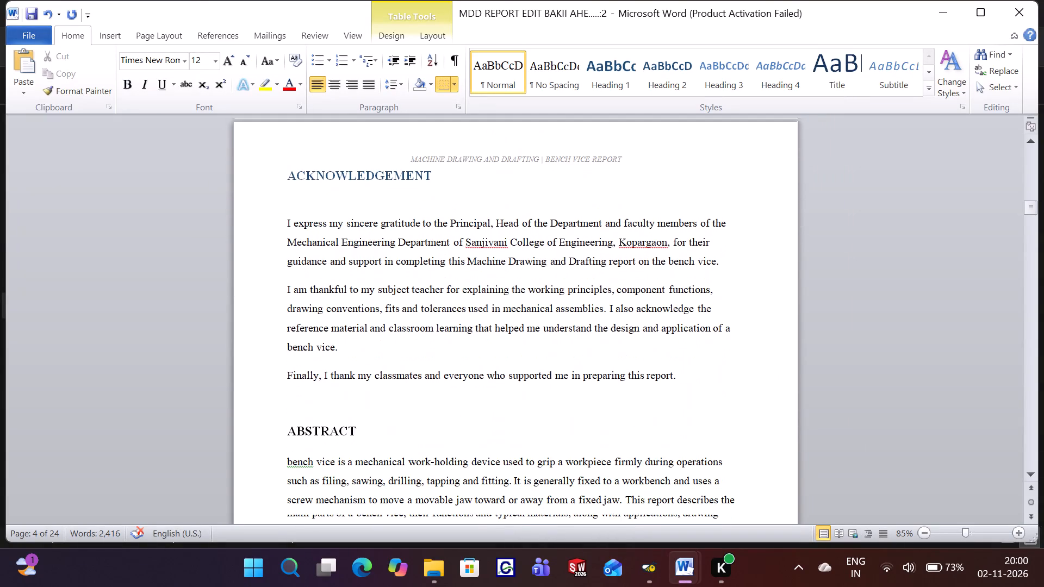
{"action": "scroll", "coordinate": [495, 277], "scroll_direction": "down", "scroll_amount": 2}
{"action": "scroll", "coordinate": [495, 277], "scroll_direction": "right", "scroll_amount": 1}
{"action": "scroll", "coordinate": [495, 277], "scroll_direction": "up", "scroll_amount": 1}
{"action": "scroll", "coordinate": [495, 277], "scroll_direction": "right", "scroll_amount": 1}
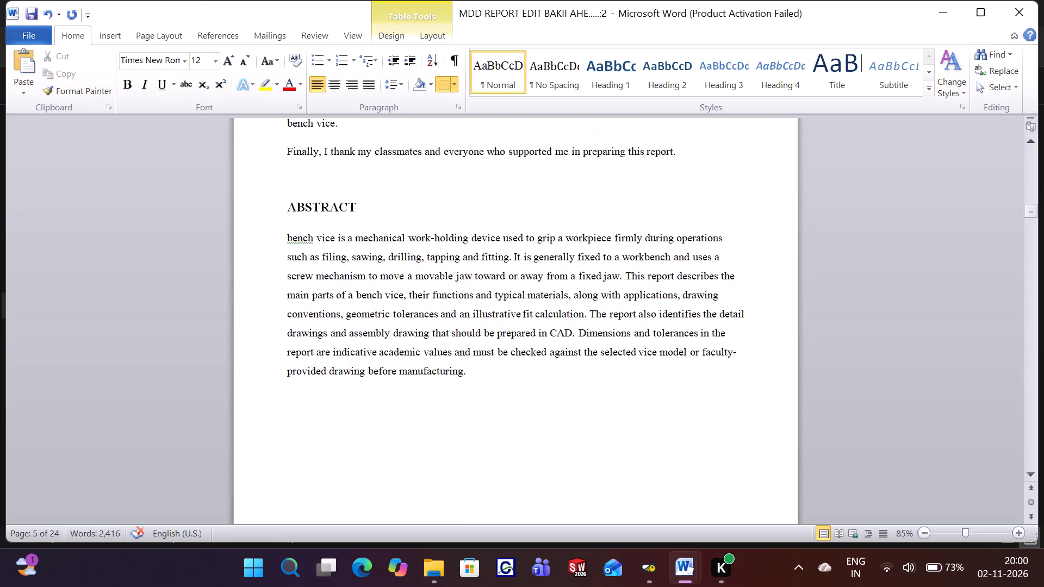
{"action": "scroll", "coordinate": [495, 277], "scroll_direction": "right", "scroll_amount": 3}
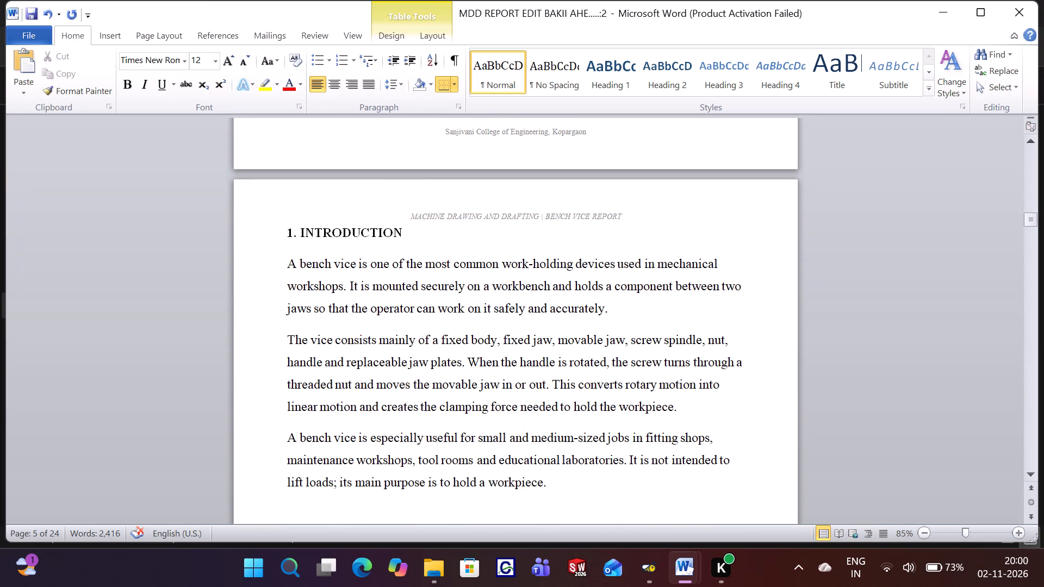
Set the "1. INTRODUCTION" heading to font size 16 with 1.5 line spacing.
{"action": "left_click_drag", "start_coordinate": [281, 230], "coordinate": [436, 256]}
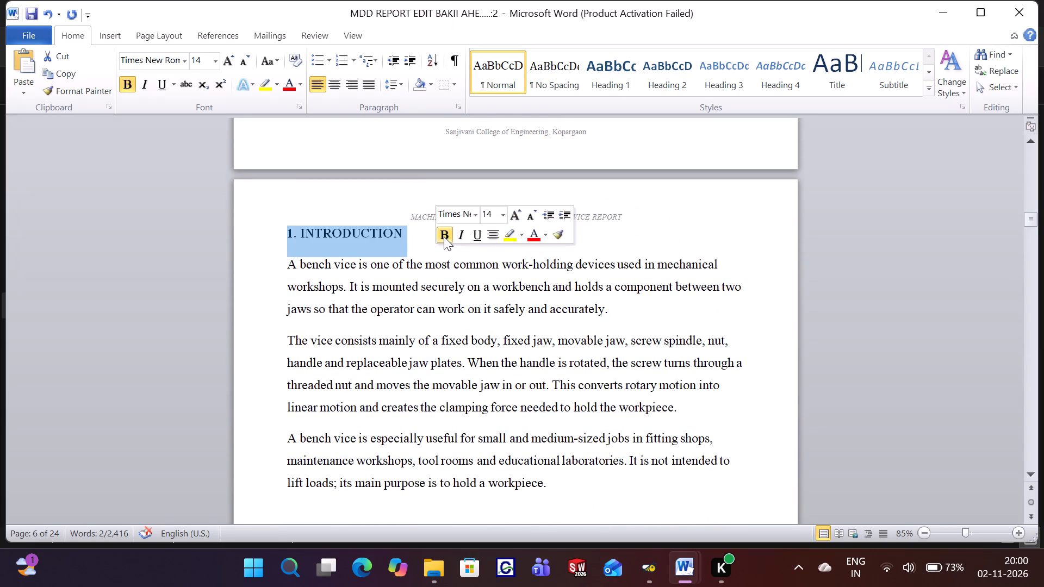
{"action": "left_click", "coordinate": [444, 236]}
{"action": "left_click", "coordinate": [444, 236]}
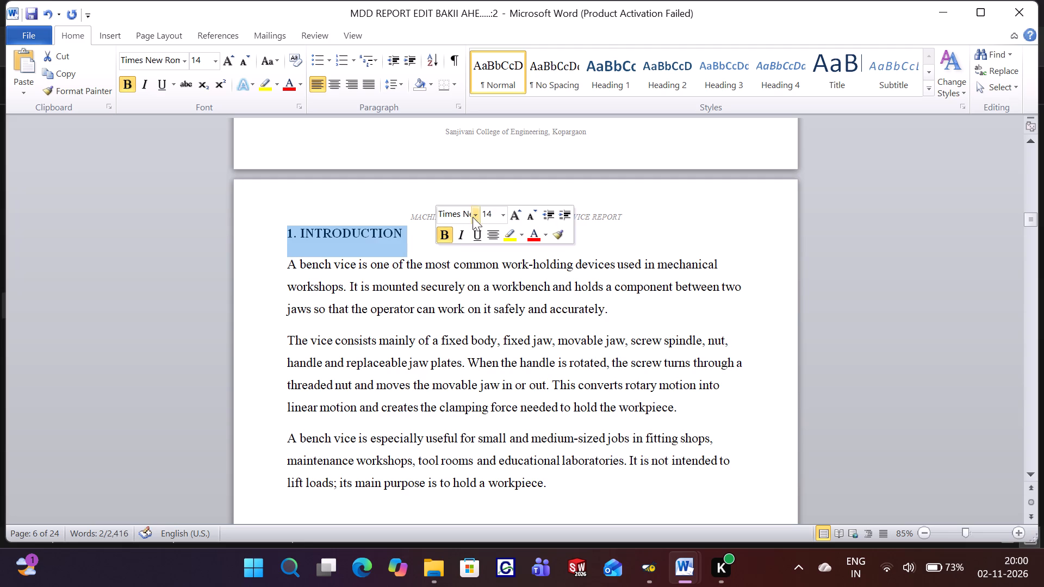
{"action": "left_click", "coordinate": [503, 217]}
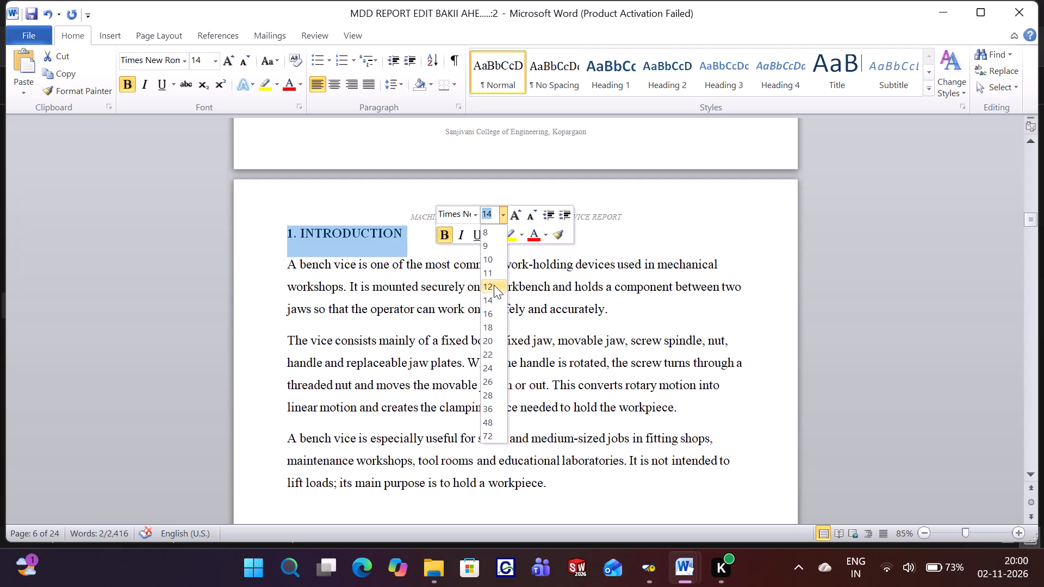
{"action": "left_click", "coordinate": [494, 307]}
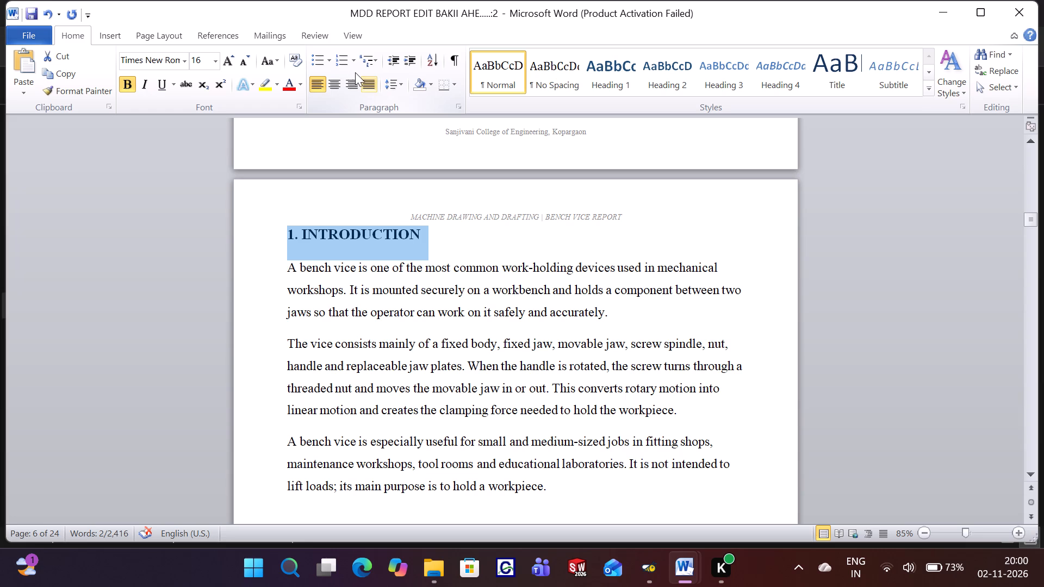
{"action": "left_click", "coordinate": [395, 90]}
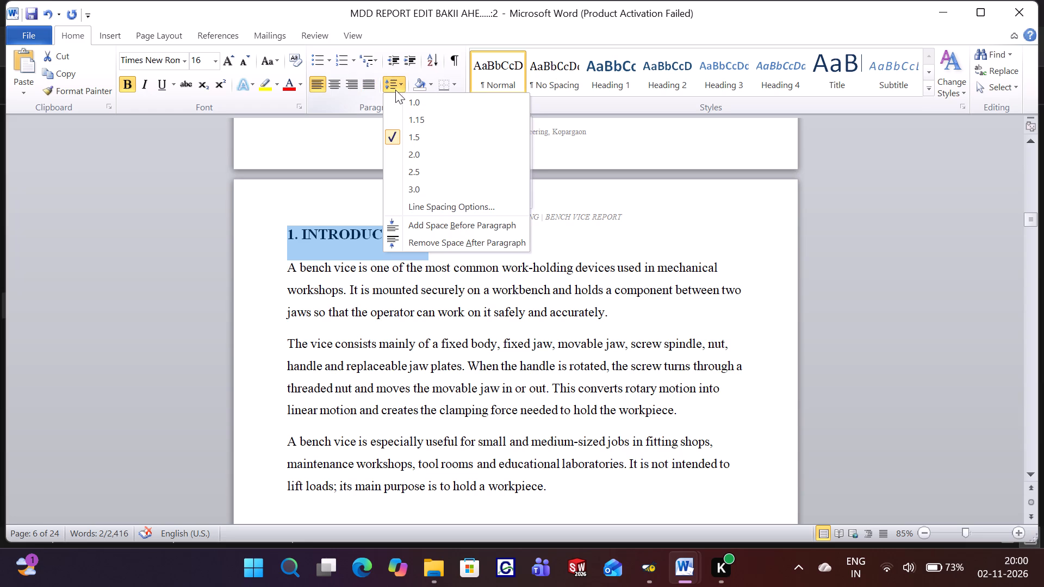
{"action": "left_click", "coordinate": [430, 142]}
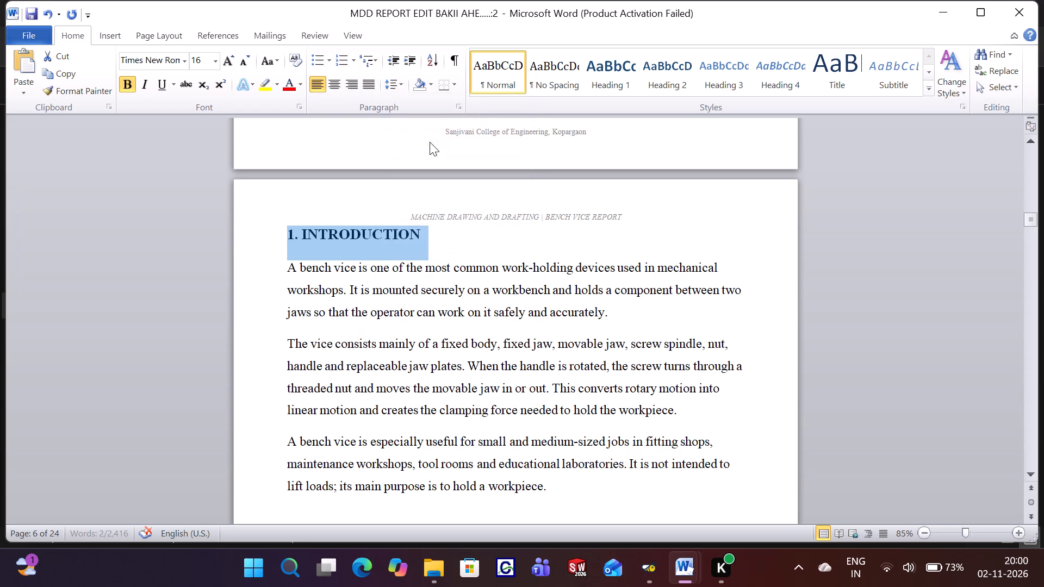
{"action": "left_click", "coordinate": [642, 227]}
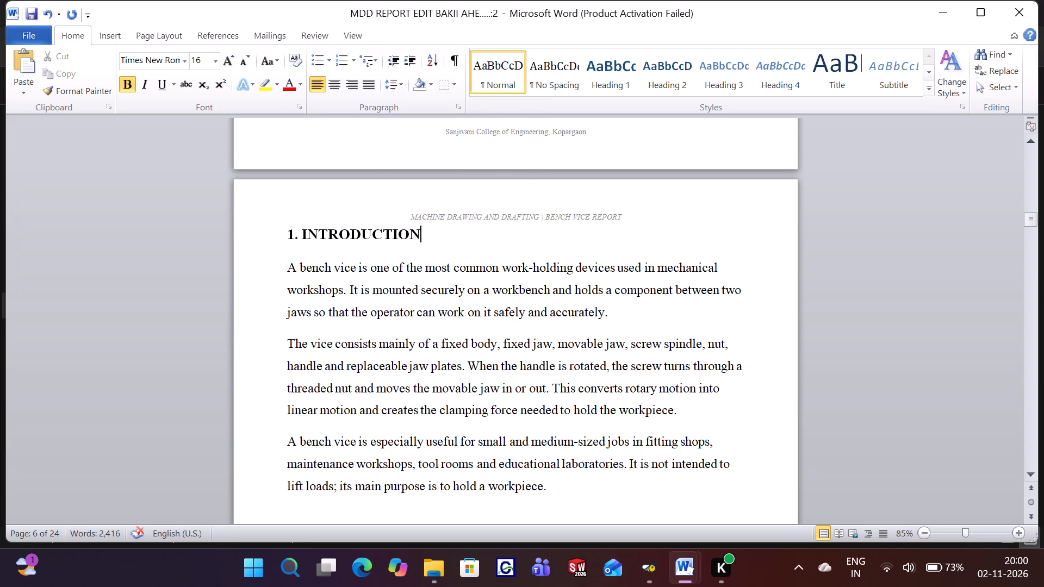
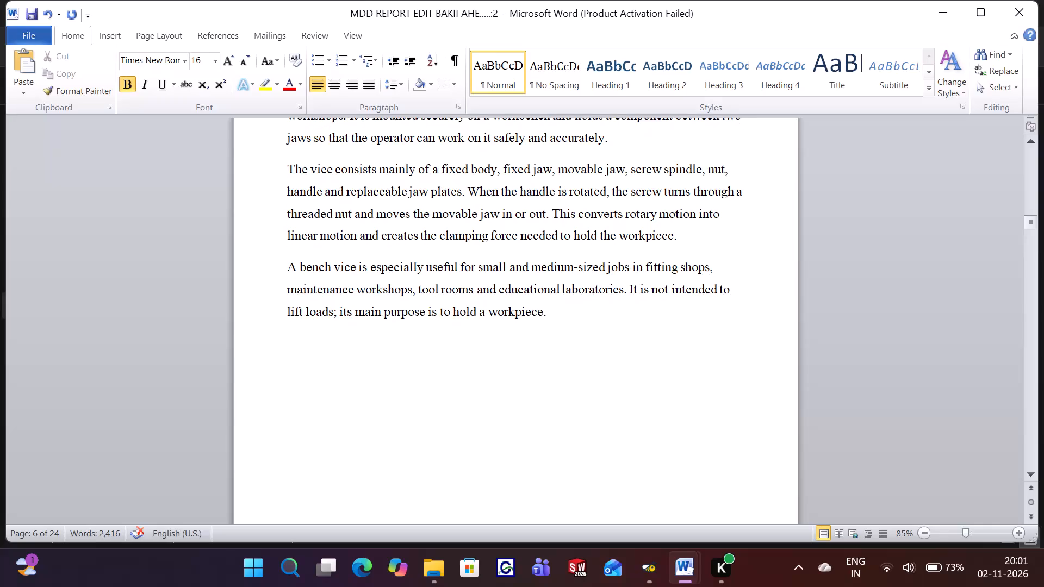
Delete the blank lines above the "2. APPLICATIONS OF BENCH VICE" heading so it moves up the page.
{"action": "scroll", "coordinate": [642, 227], "scroll_direction": "down", "scroll_amount": 4}
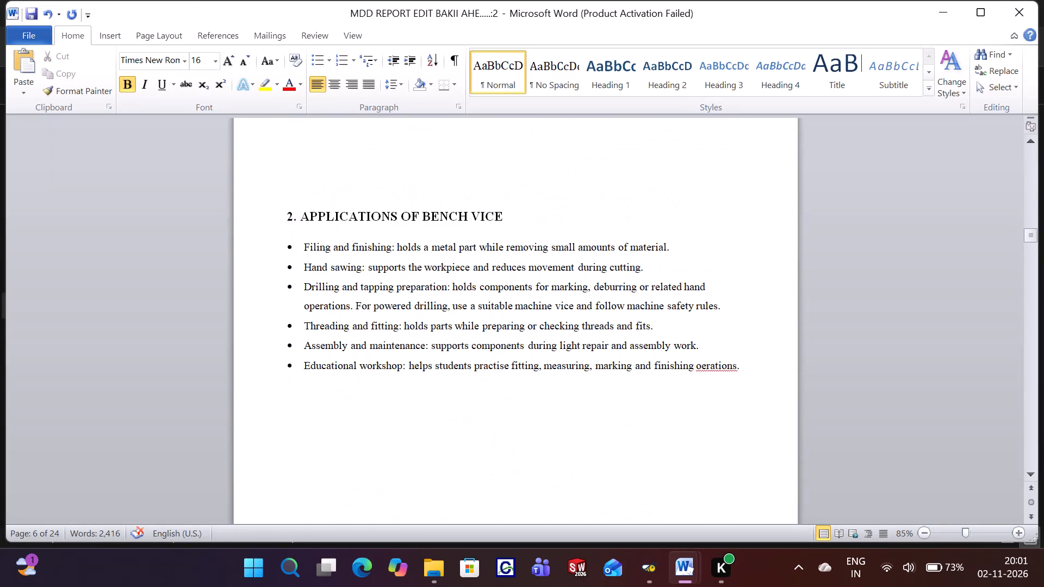
{"action": "scroll", "coordinate": [642, 227], "scroll_direction": "up", "scroll_amount": 2}
{"action": "scroll", "coordinate": [642, 227], "scroll_direction": "right", "scroll_amount": 1}
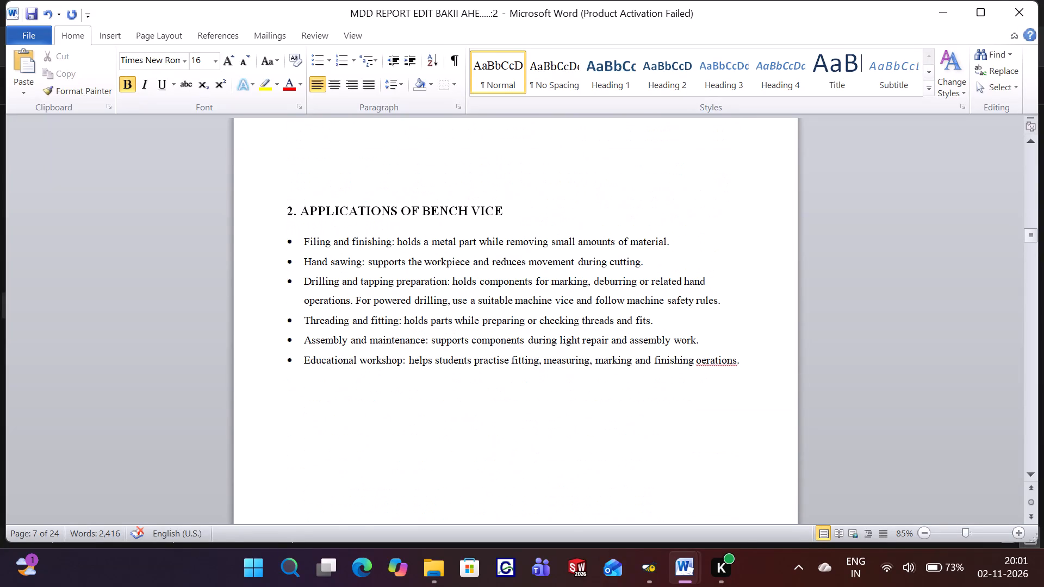
{"action": "scroll", "coordinate": [632, 228], "scroll_direction": "up", "scroll_amount": 1}
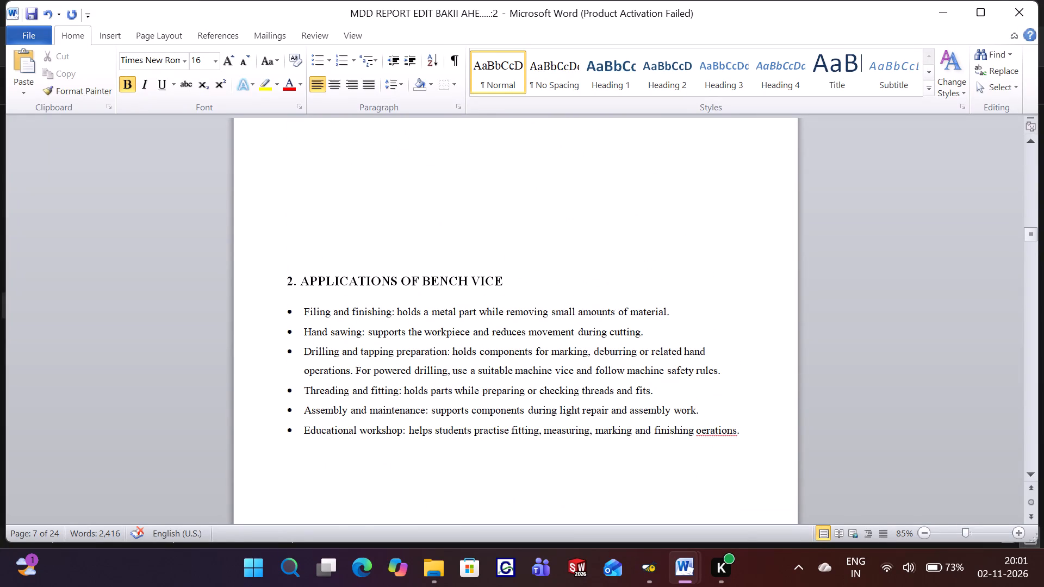
{"action": "left_click", "coordinate": [278, 282]}
{"action": "key", "text": "BackSpace"}
{"action": "key", "text": "BackSpace"}
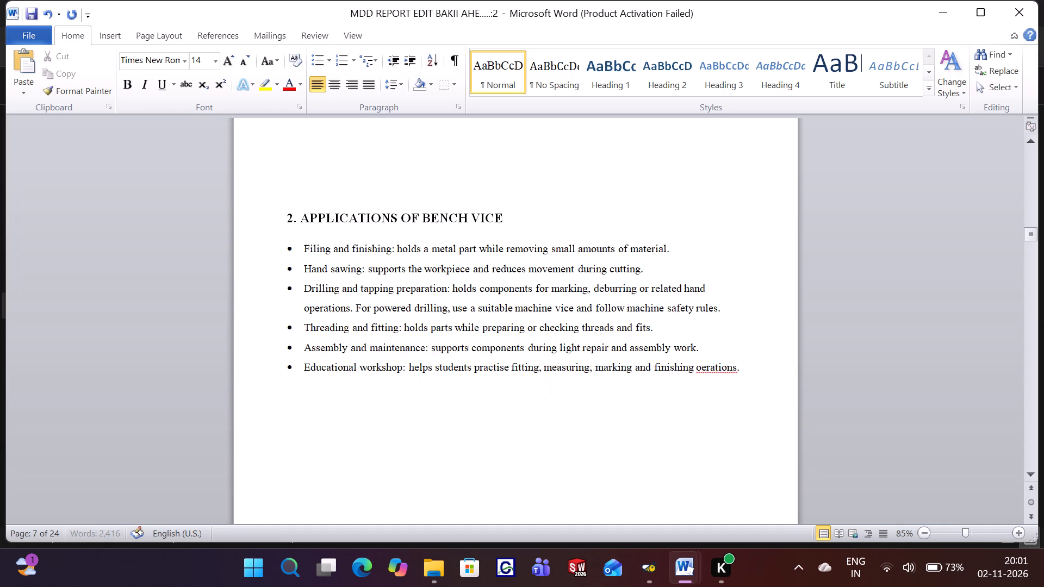
{"action": "key", "text": "BackSpace"}
{"action": "key", "text": "BackSpace"}
{"action": "scroll", "coordinate": [278, 282], "scroll_direction": "right", "scroll_amount": 1}
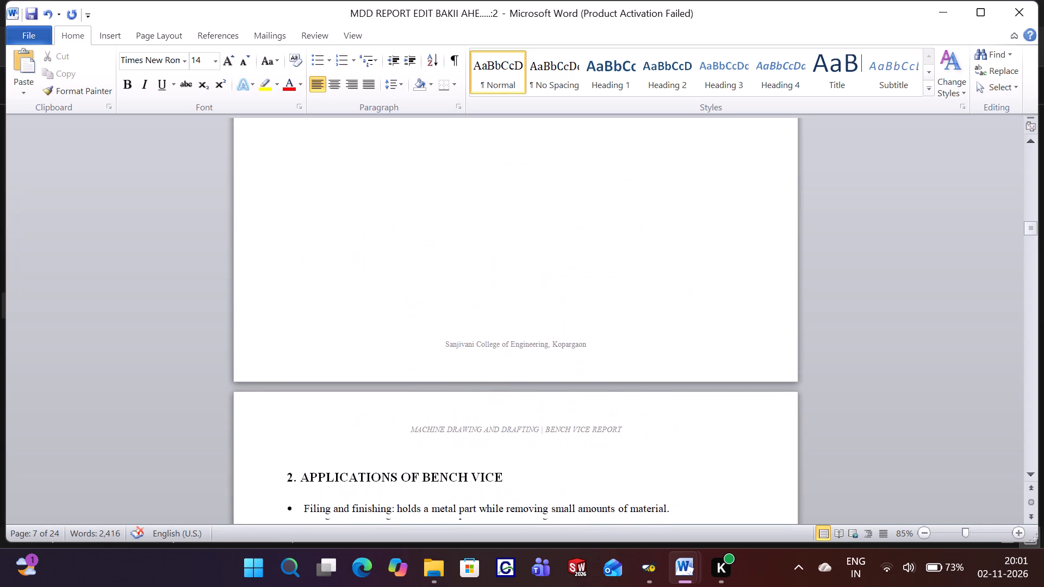
{"action": "scroll", "coordinate": [278, 282], "scroll_direction": "right", "scroll_amount": 1}
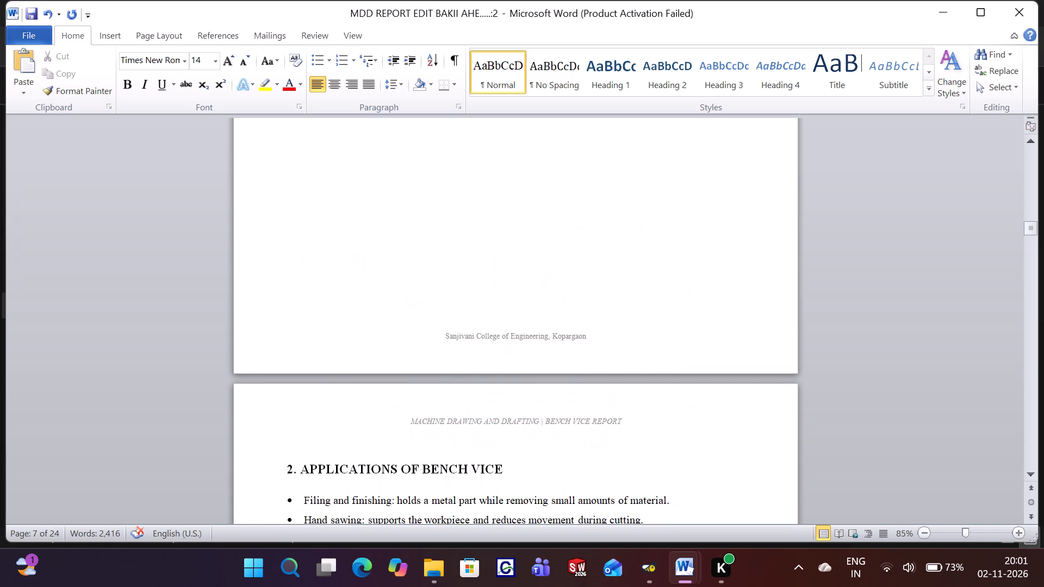
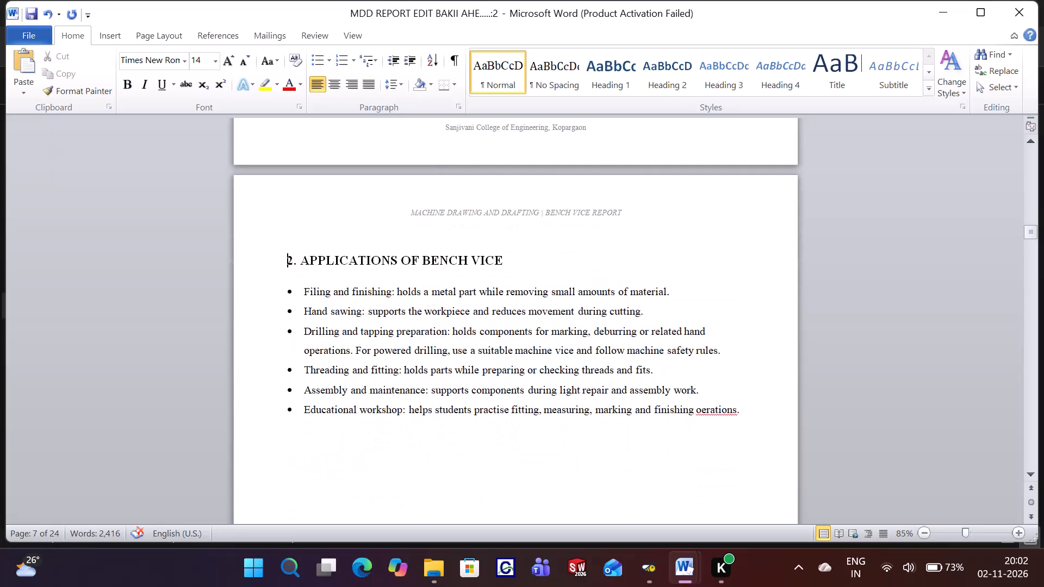
Delete the blank lines above the "3. CONSTRUCTION AND WORKING PRINCIPLE" heading and start it on its own line directly below the applications list.
{"action": "scroll", "coordinate": [278, 282], "scroll_direction": "down", "scroll_amount": 7}
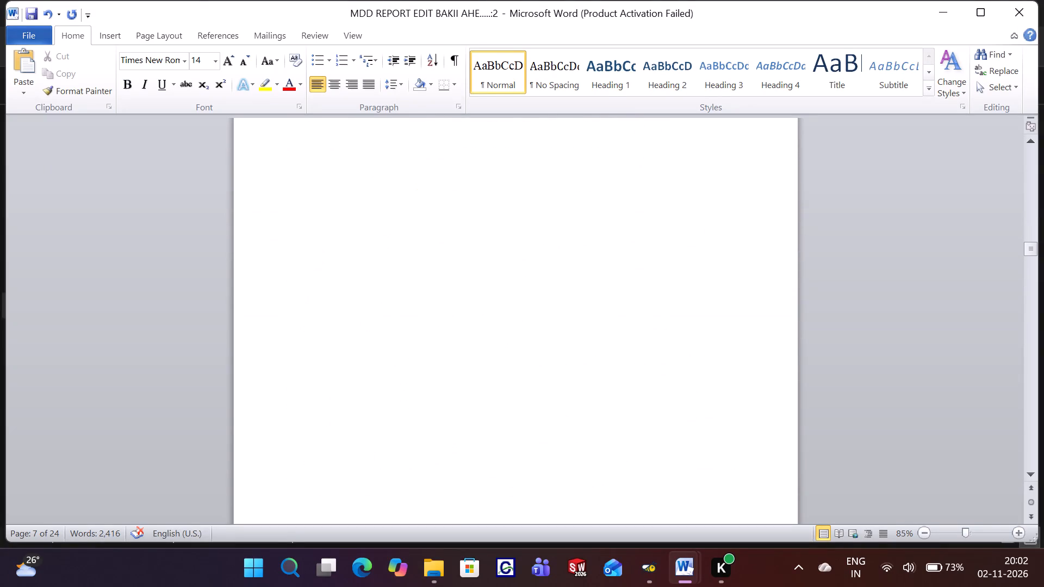
{"action": "scroll", "coordinate": [278, 282], "scroll_direction": "down", "scroll_amount": 4}
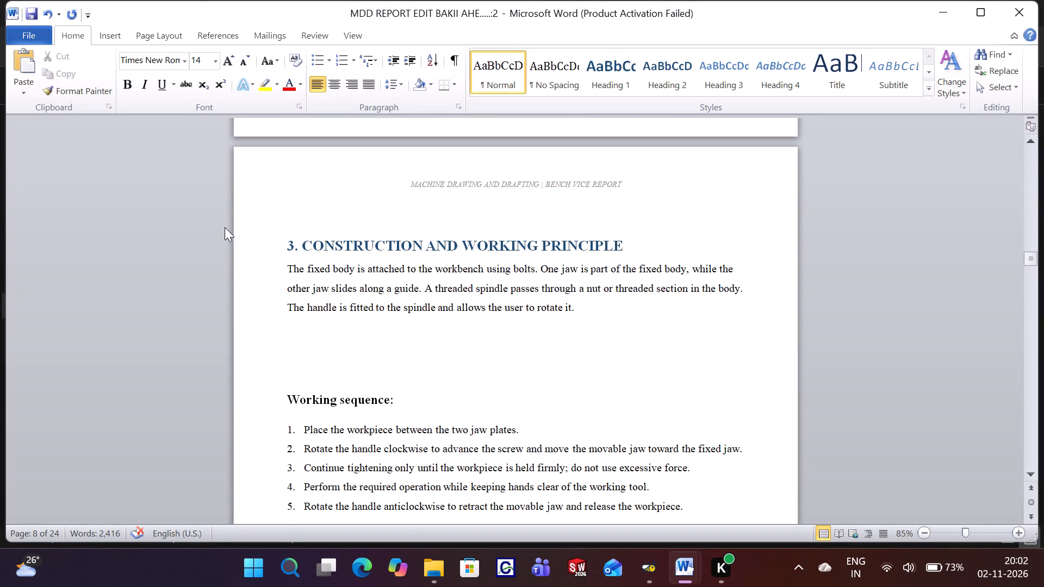
{"action": "left_click", "coordinate": [278, 245]}
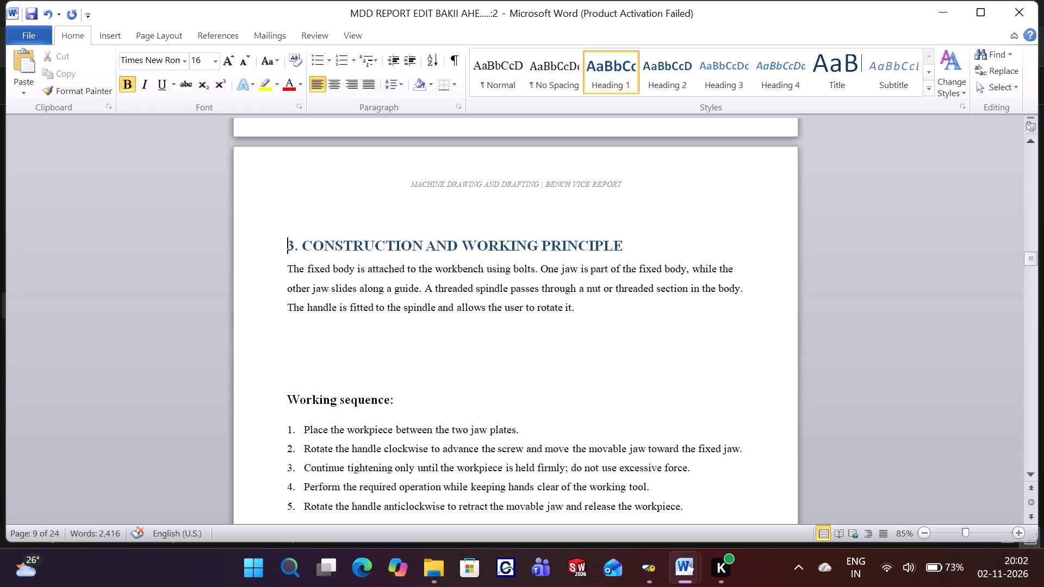
{"action": "key", "text": "BackSpace"}
{"action": "key", "text": "BackSpace"}
{"action": "key", "text": "BackSpace"}
{"action": "key", "text": "BackSpace"}
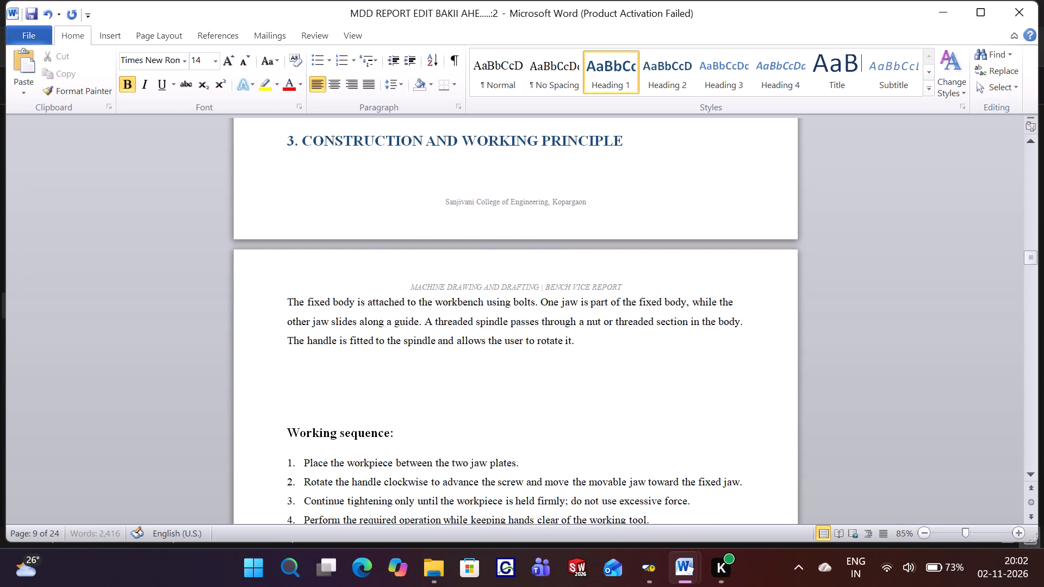
{"action": "key", "text": "BackSpace"}
{"action": "key", "text": "BackSpace"}
{"action": "key", "text": "BackSpace"}
{"action": "key", "text": "BackSpace"}
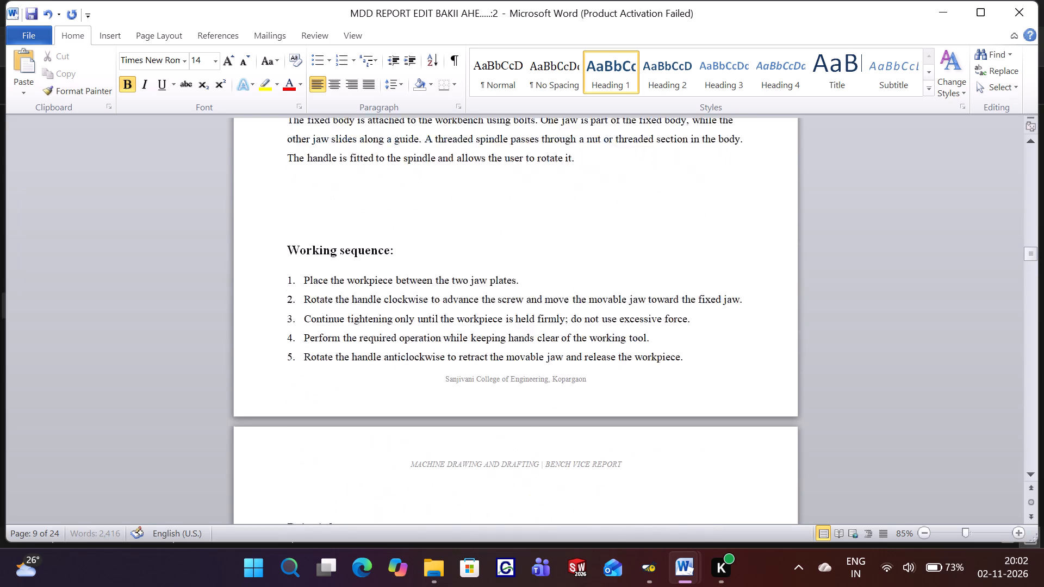
{"action": "key", "text": "BackSpace"}
{"action": "key", "text": "BackSpace"}
{"action": "key", "text": "BackSpace"}
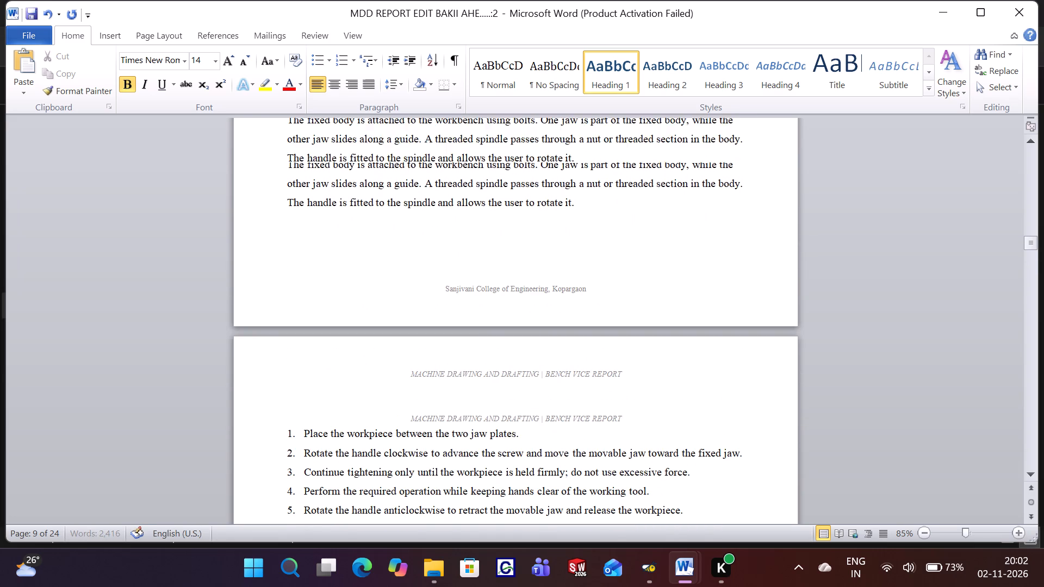
{"action": "key", "text": "BackSpace"}
{"action": "key", "text": "BackSpace"}
{"action": "key", "text": "BackSpace"}
{"action": "key", "text": "BackSpace"}
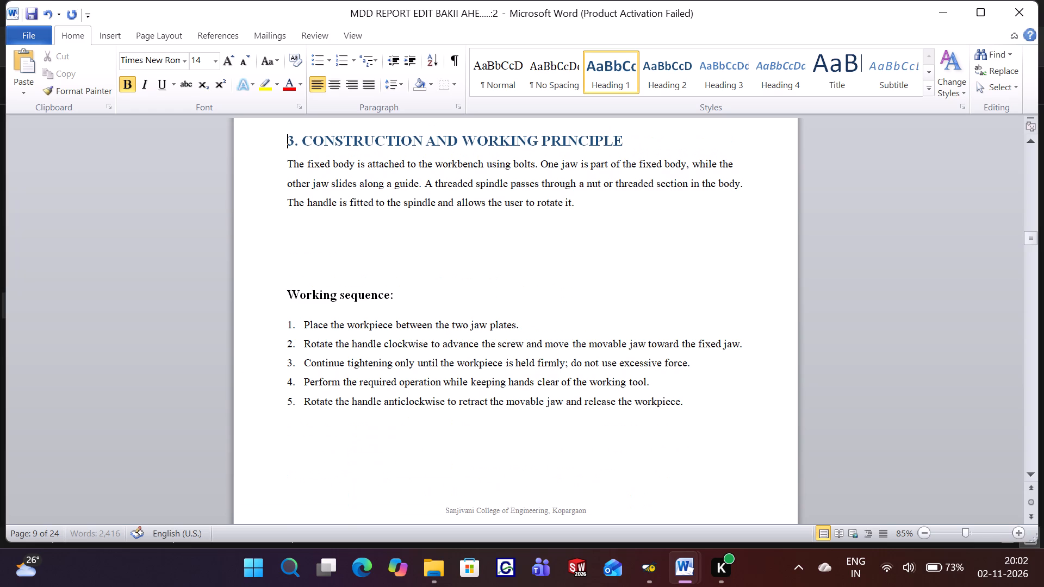
{"action": "key", "text": "BackSpace"}
{"action": "key", "text": "BackSpace"}
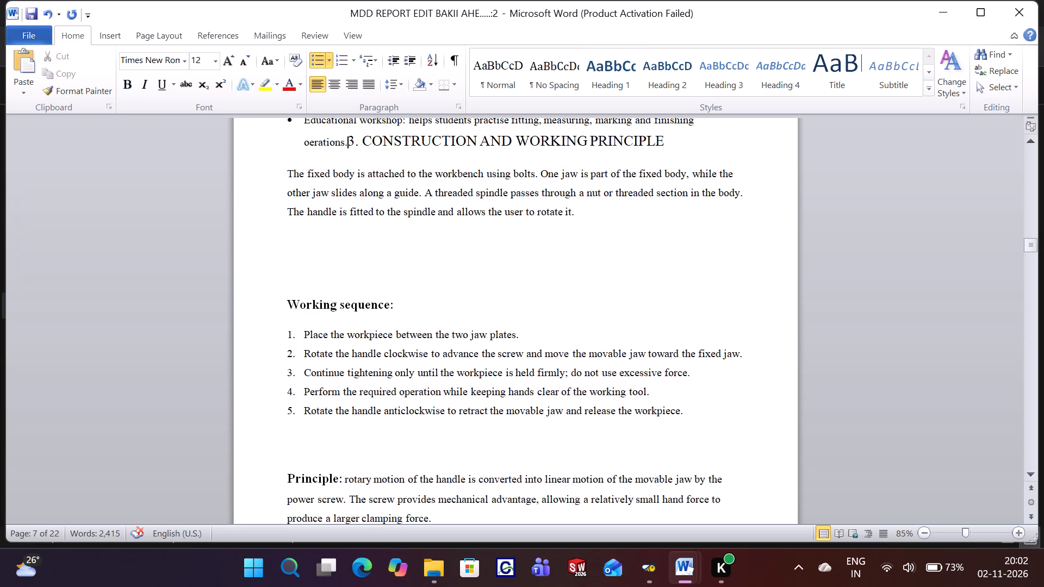
{"action": "key", "text": "Return"}
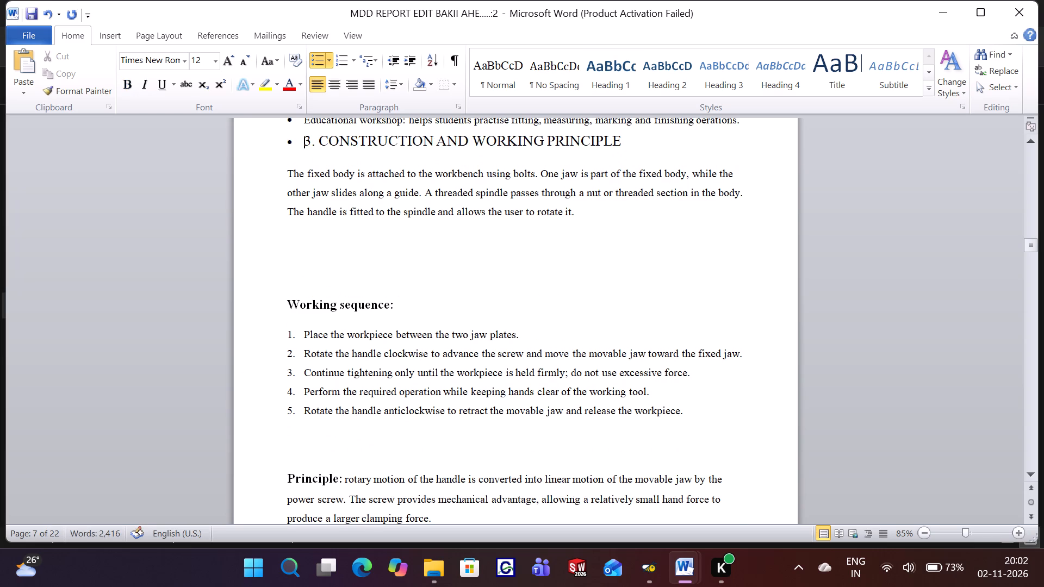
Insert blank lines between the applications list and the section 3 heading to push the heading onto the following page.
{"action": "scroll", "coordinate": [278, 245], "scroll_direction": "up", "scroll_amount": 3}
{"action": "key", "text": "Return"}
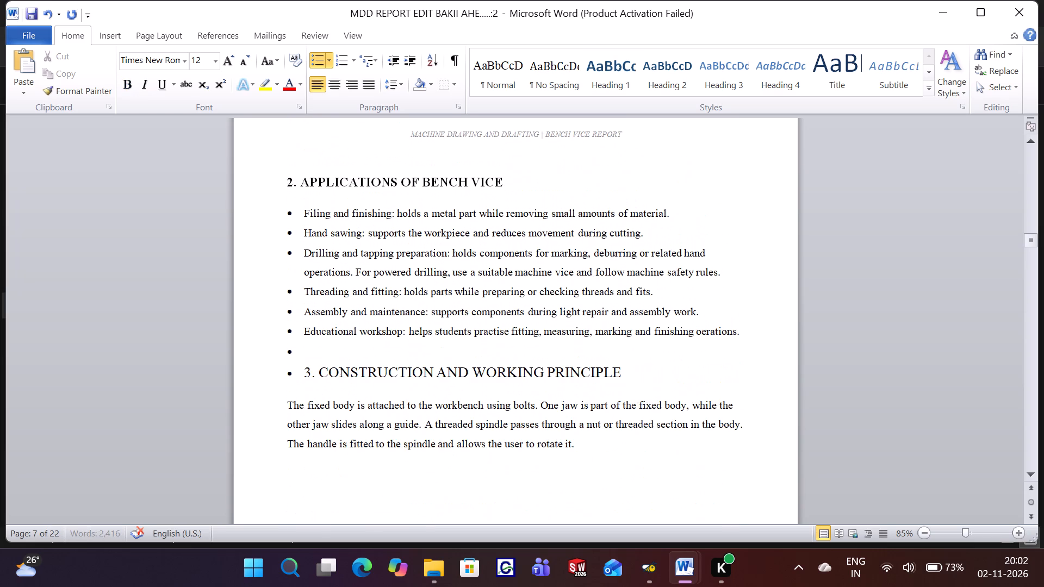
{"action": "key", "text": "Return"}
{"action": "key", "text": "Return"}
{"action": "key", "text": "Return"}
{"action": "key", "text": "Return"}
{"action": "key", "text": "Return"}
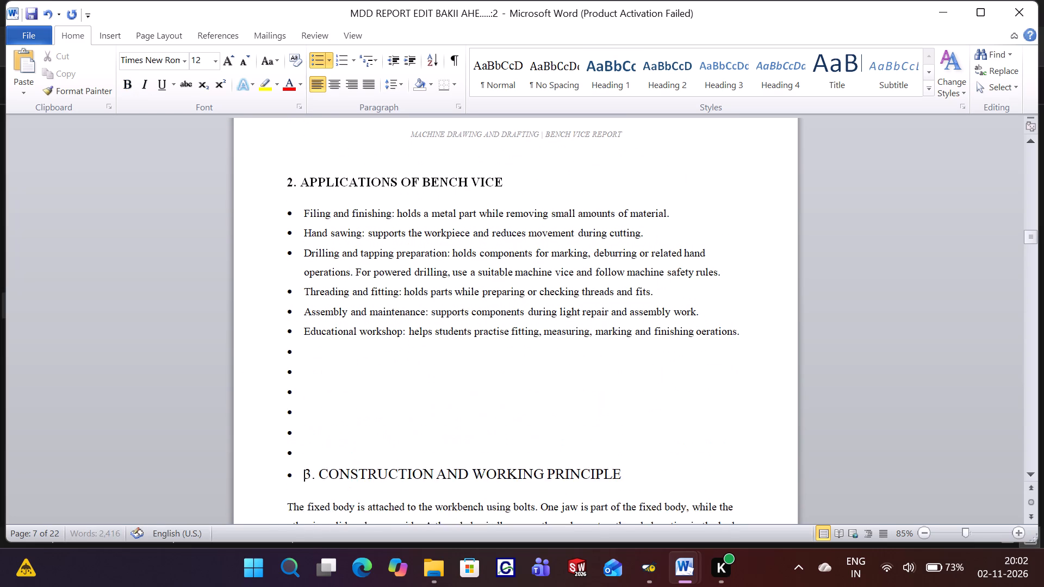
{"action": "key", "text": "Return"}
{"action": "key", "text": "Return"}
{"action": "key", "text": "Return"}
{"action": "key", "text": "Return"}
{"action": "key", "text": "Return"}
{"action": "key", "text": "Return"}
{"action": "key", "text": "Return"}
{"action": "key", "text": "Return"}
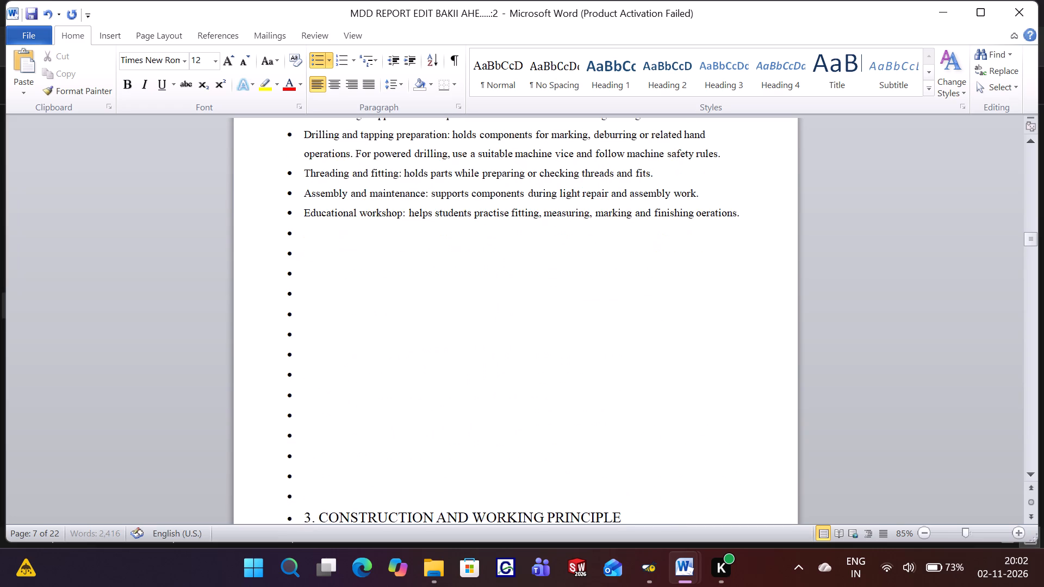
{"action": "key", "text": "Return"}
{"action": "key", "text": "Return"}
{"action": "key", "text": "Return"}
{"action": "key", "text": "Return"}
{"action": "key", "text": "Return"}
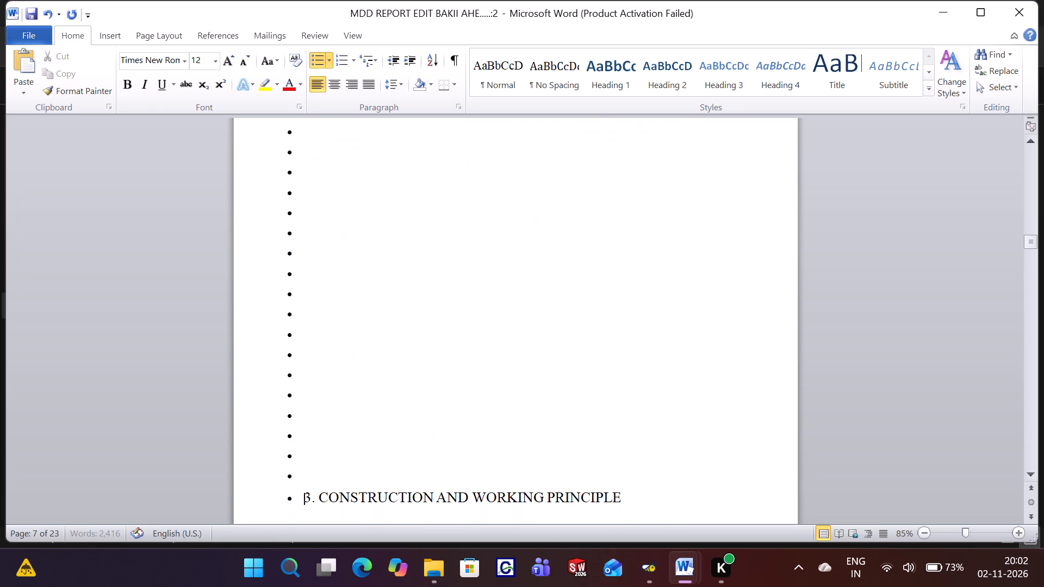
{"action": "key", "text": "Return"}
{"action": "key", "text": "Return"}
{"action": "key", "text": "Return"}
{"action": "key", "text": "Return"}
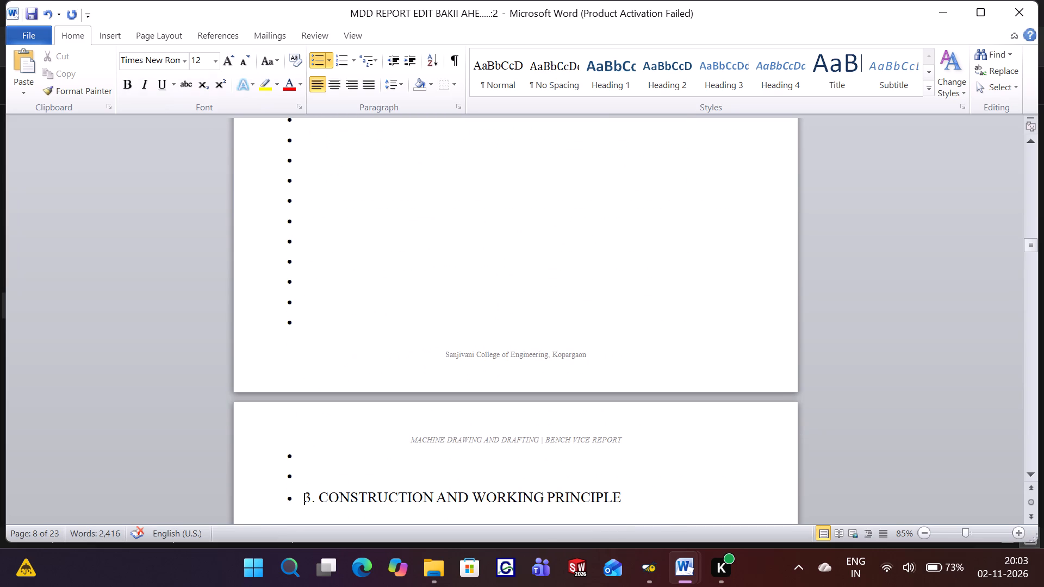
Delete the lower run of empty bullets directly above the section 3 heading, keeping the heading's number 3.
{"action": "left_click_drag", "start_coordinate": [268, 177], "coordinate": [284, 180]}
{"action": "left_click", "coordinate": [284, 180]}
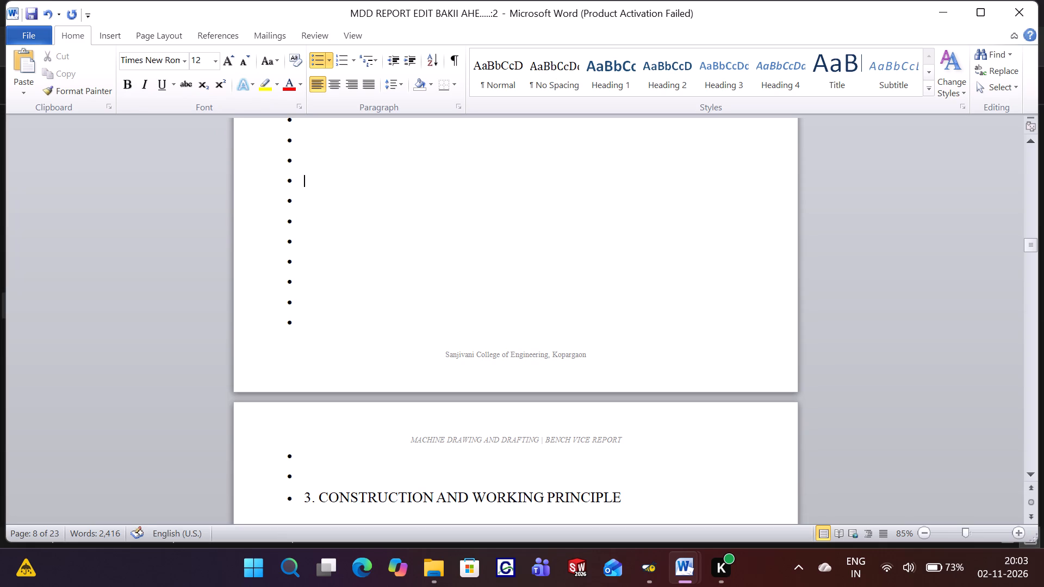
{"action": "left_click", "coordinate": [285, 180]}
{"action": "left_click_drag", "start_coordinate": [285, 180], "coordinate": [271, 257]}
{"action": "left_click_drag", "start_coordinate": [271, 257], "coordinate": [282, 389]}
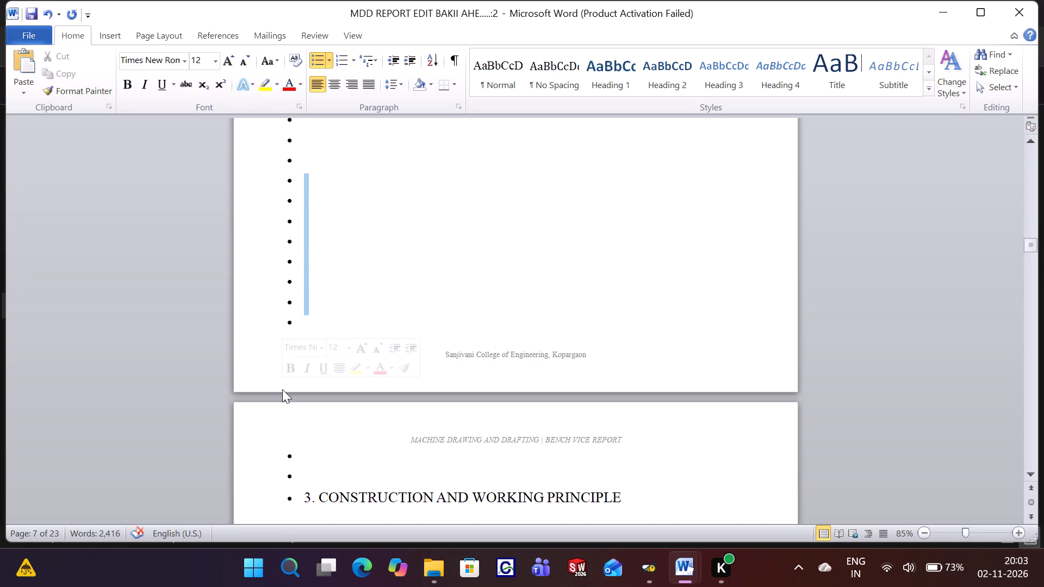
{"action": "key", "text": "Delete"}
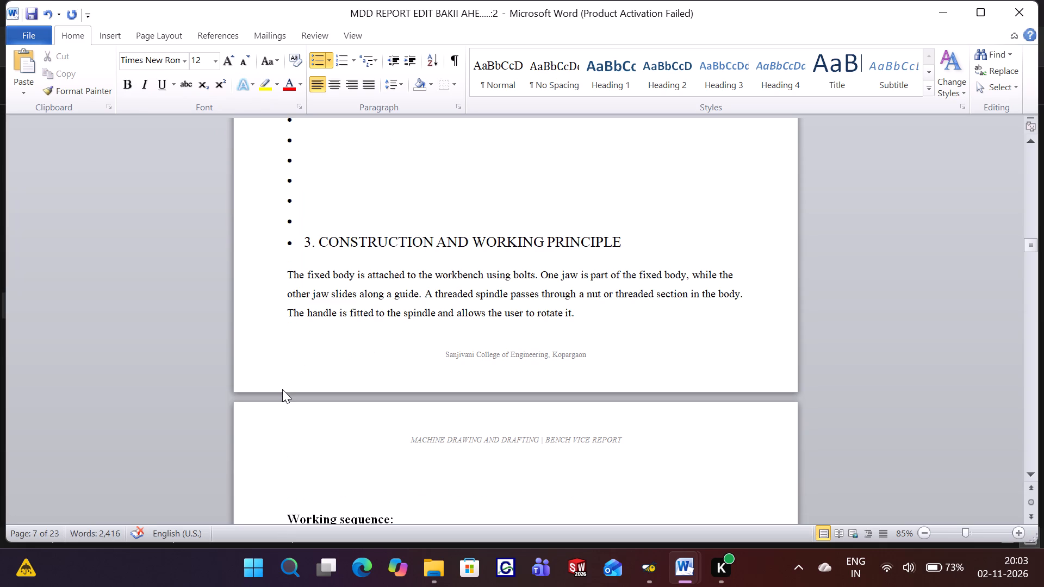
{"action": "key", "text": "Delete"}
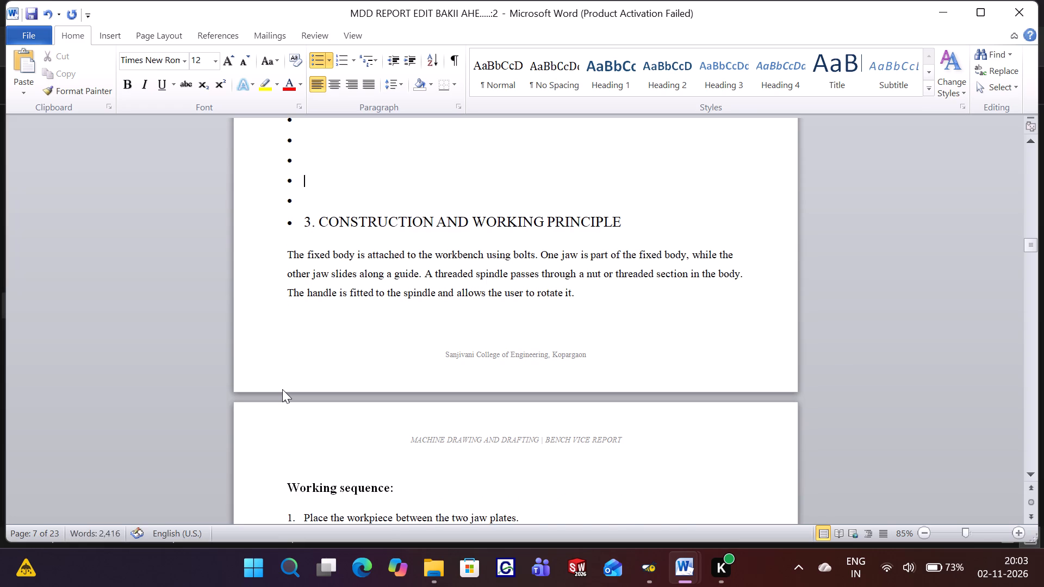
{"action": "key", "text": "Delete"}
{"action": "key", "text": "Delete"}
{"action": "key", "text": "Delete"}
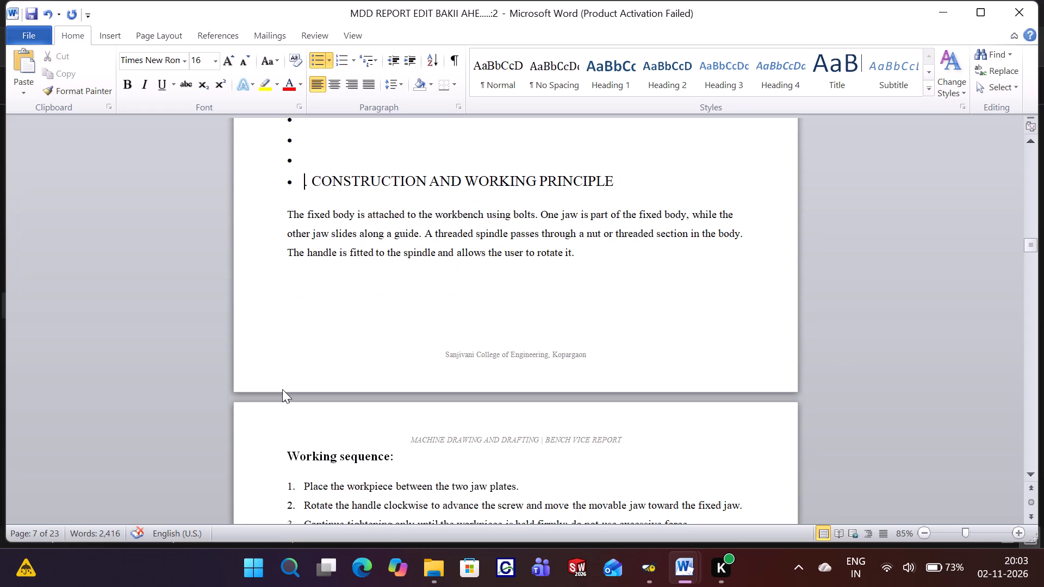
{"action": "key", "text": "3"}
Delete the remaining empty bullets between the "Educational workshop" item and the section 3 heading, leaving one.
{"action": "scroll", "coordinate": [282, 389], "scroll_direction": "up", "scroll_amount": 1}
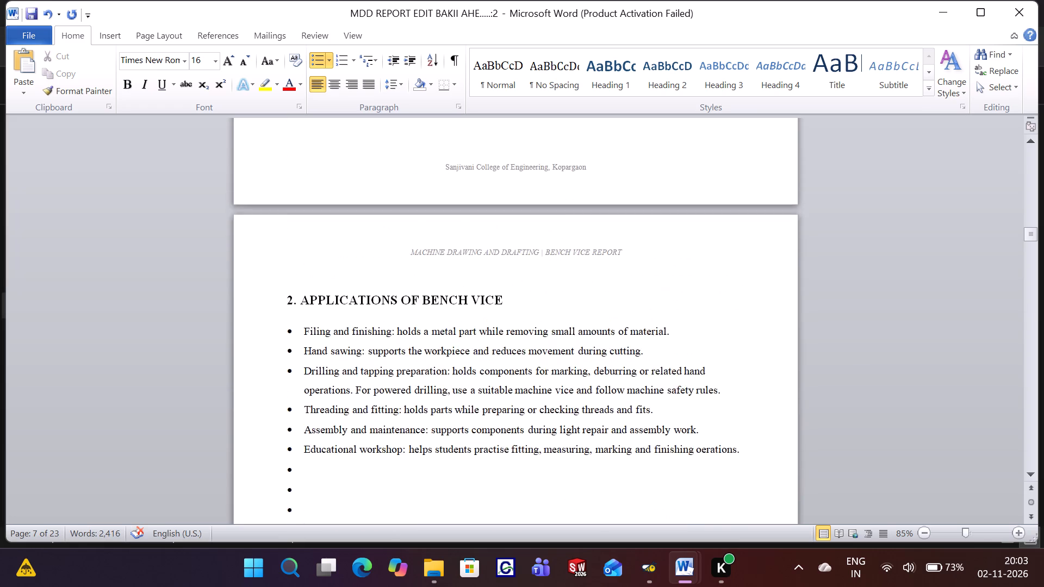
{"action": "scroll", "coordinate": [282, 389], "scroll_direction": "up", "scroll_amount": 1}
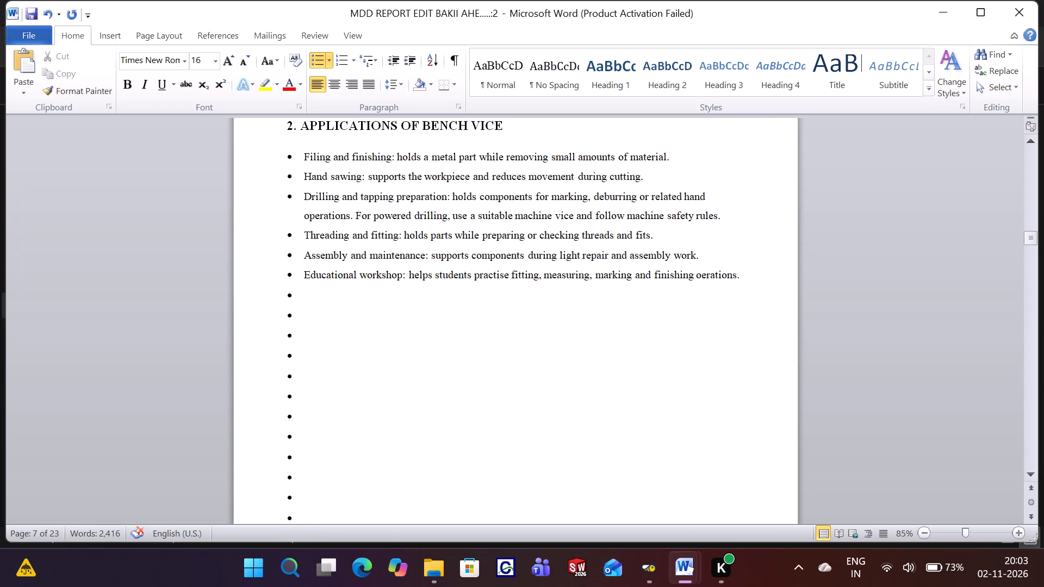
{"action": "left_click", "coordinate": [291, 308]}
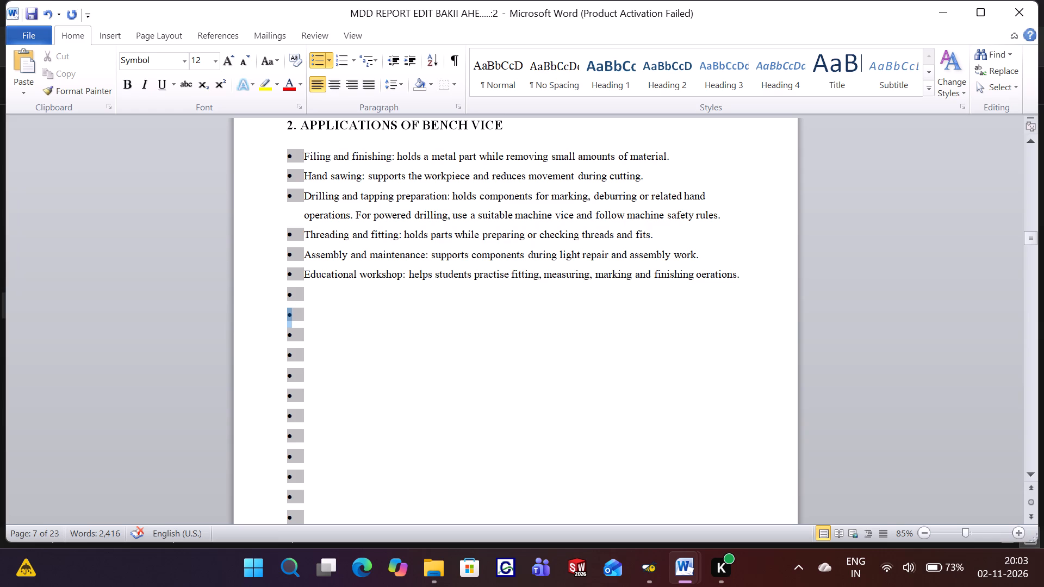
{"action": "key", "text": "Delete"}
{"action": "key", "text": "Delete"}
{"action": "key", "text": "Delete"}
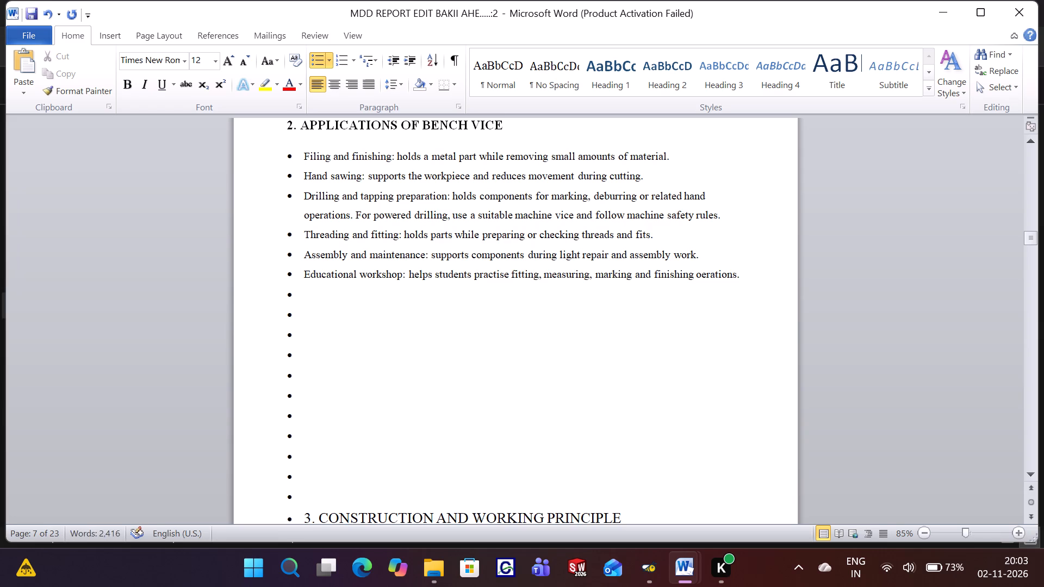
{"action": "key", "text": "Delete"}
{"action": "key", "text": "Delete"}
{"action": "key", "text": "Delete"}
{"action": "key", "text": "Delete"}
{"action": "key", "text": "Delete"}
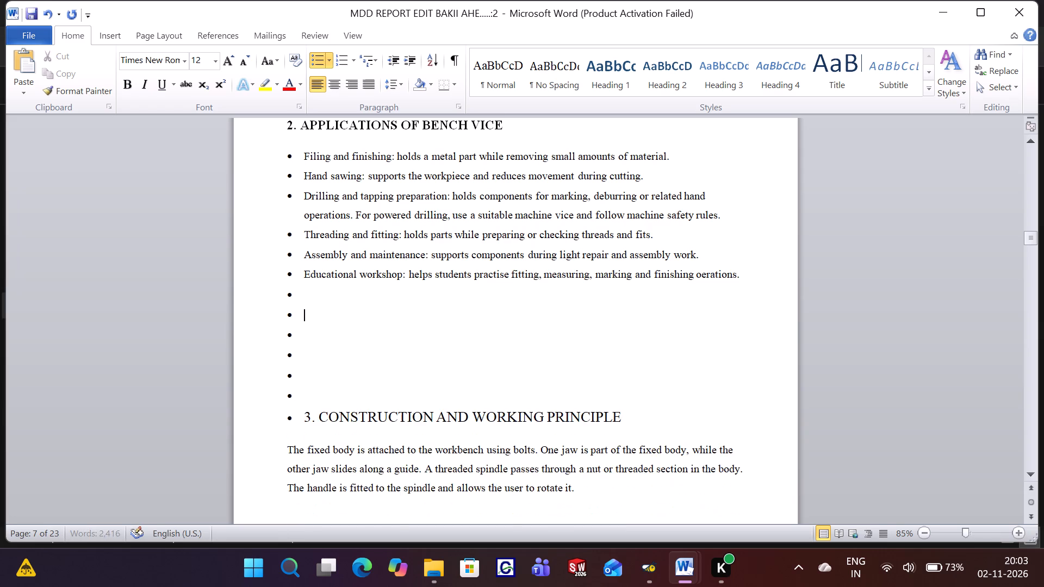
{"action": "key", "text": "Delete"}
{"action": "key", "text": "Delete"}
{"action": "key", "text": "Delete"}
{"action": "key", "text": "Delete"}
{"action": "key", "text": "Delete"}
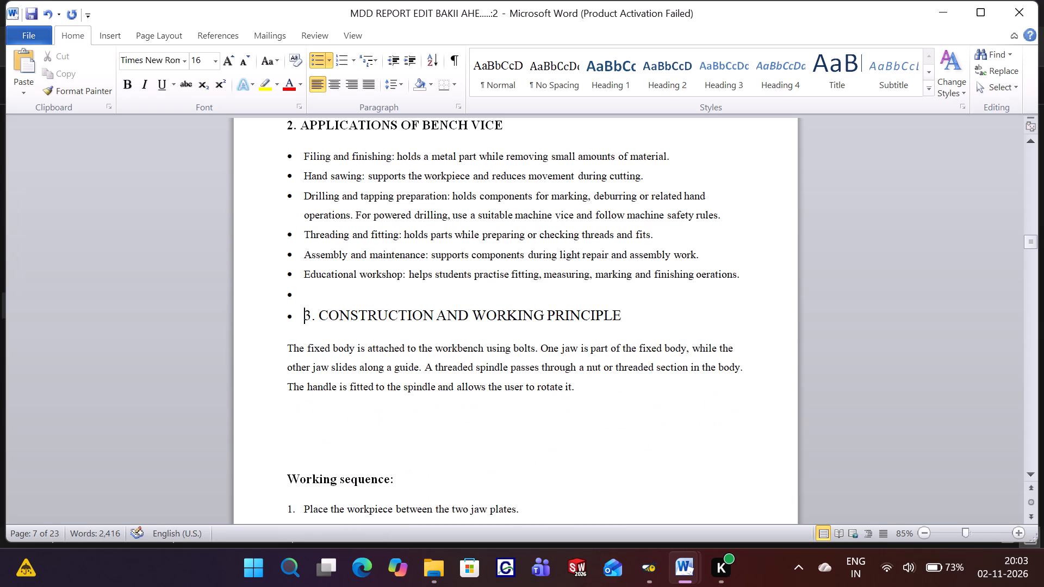
Add three spaces and two line breaks in front of the "3. CONSTRUCTION AND WORKING PRINCIPLE" heading.
{"action": "key", "text": "space"}
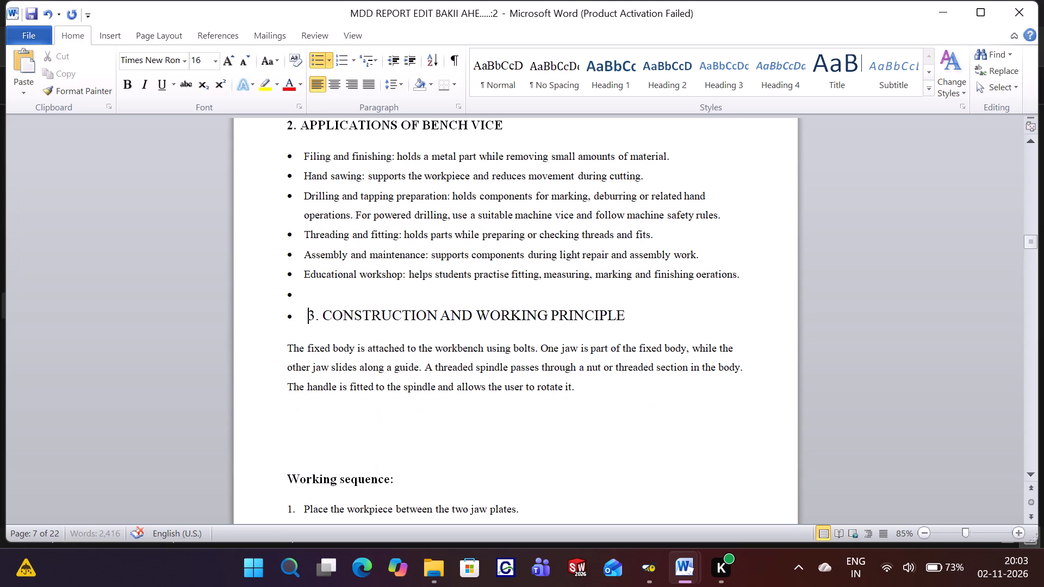
{"action": "key", "text": "space"}
{"action": "key", "text": "space"}
{"action": "key", "text": "Return"}
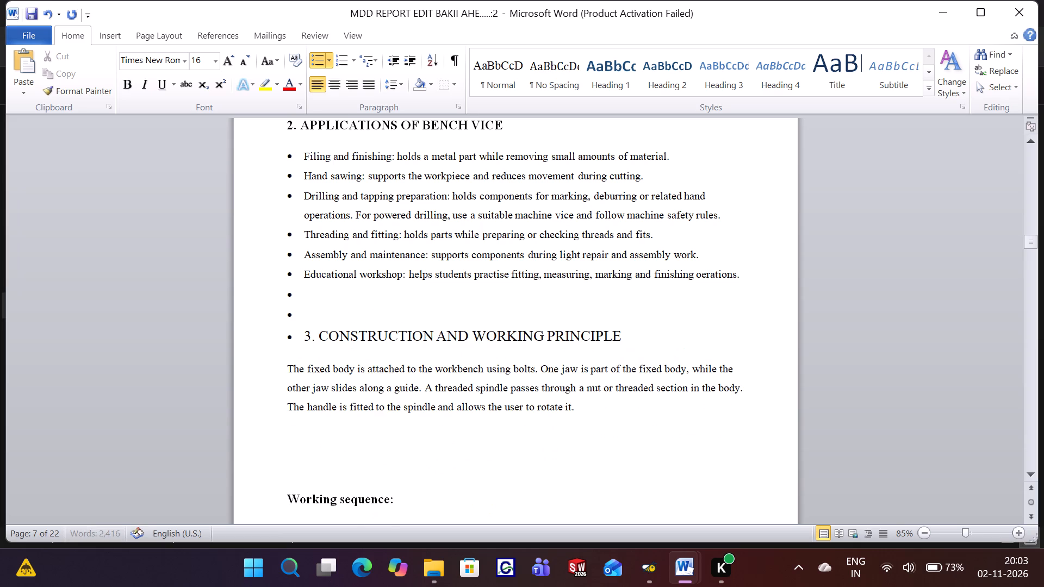
{"action": "key", "text": "Return"}
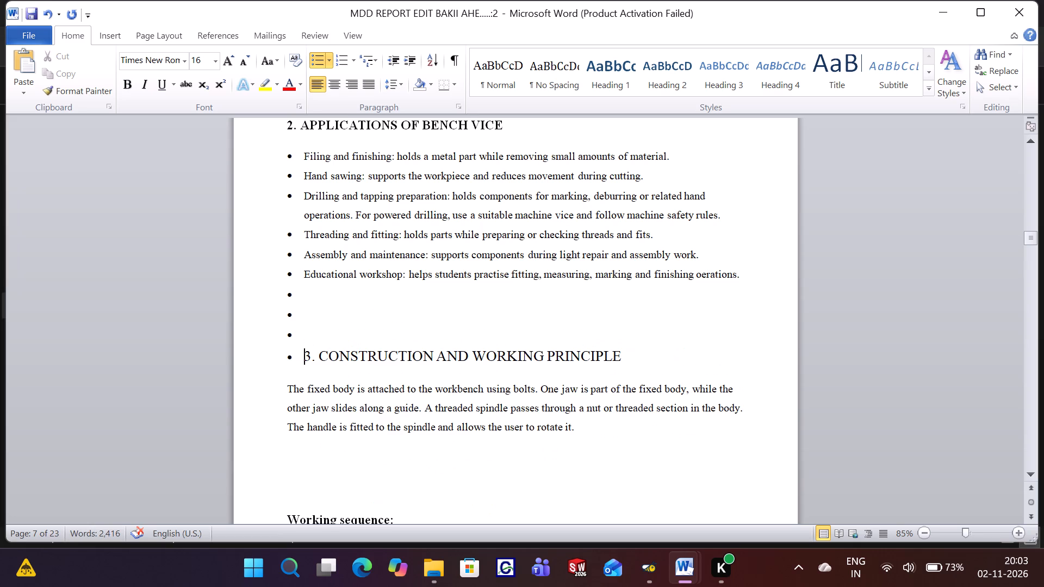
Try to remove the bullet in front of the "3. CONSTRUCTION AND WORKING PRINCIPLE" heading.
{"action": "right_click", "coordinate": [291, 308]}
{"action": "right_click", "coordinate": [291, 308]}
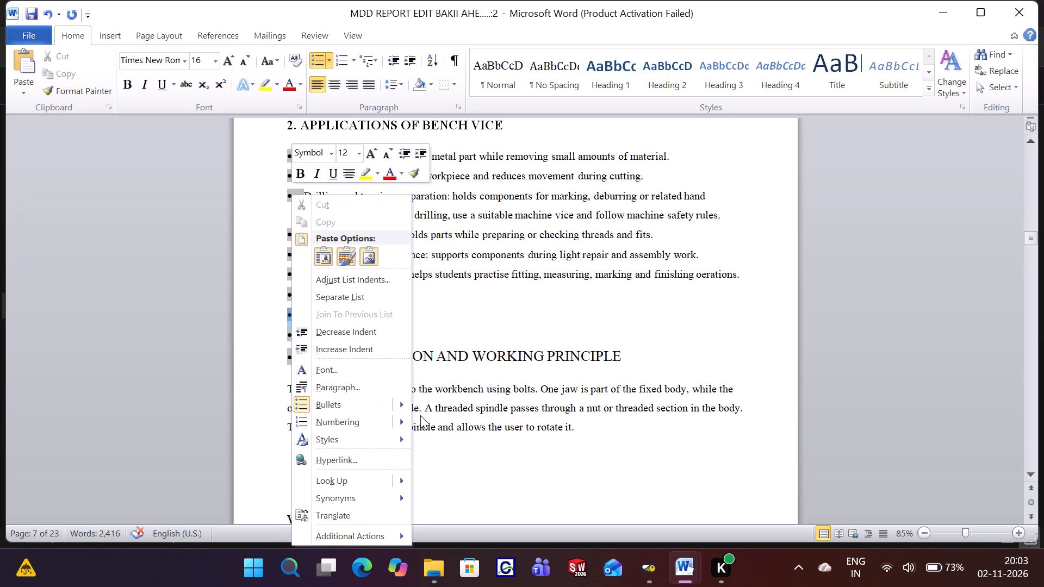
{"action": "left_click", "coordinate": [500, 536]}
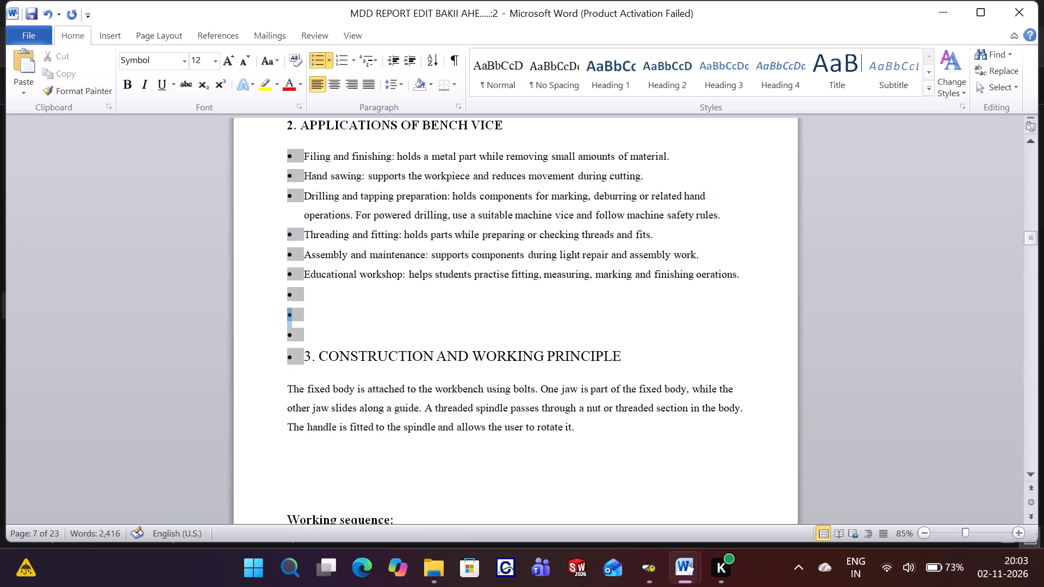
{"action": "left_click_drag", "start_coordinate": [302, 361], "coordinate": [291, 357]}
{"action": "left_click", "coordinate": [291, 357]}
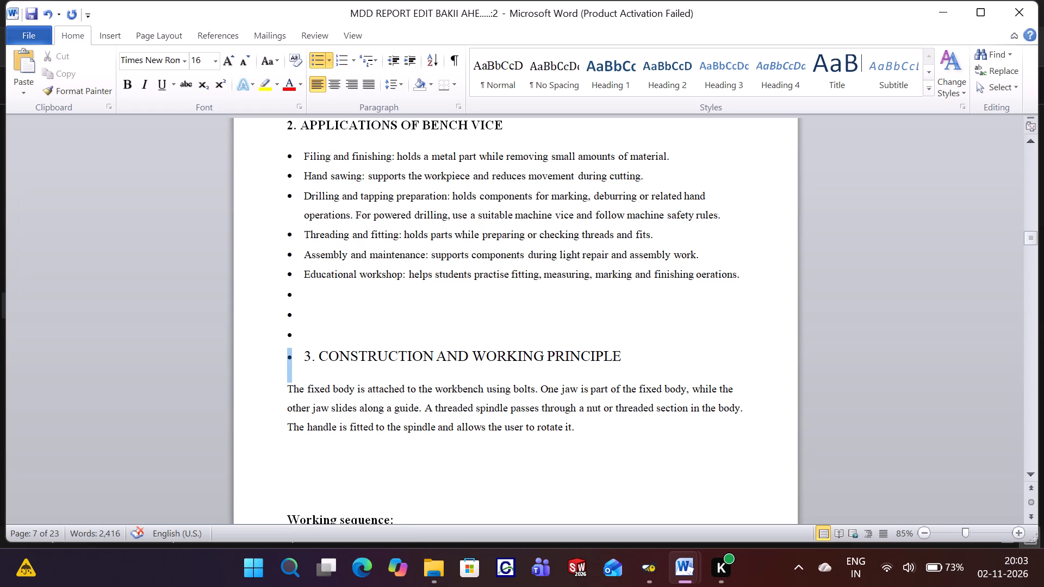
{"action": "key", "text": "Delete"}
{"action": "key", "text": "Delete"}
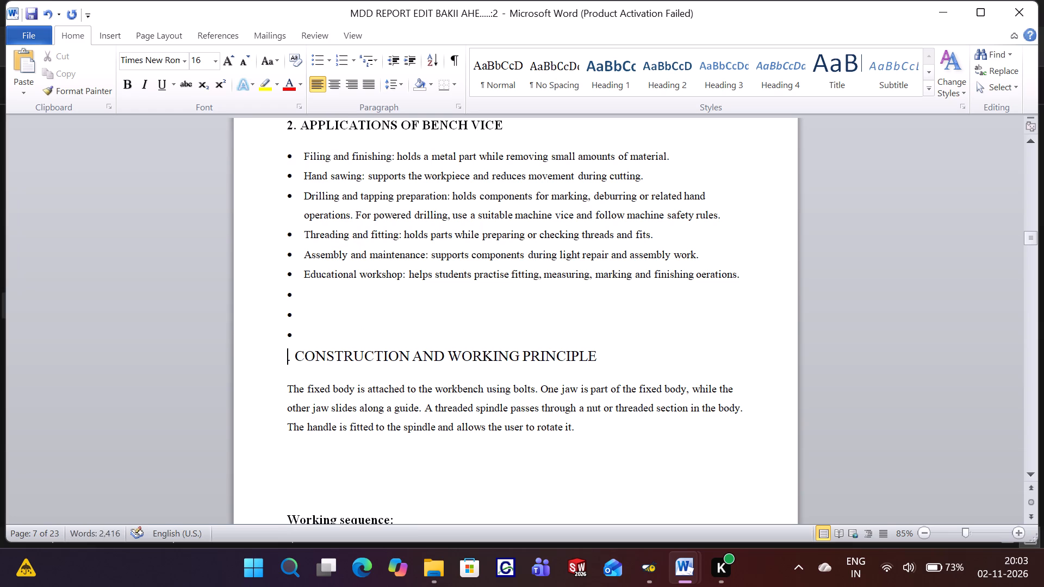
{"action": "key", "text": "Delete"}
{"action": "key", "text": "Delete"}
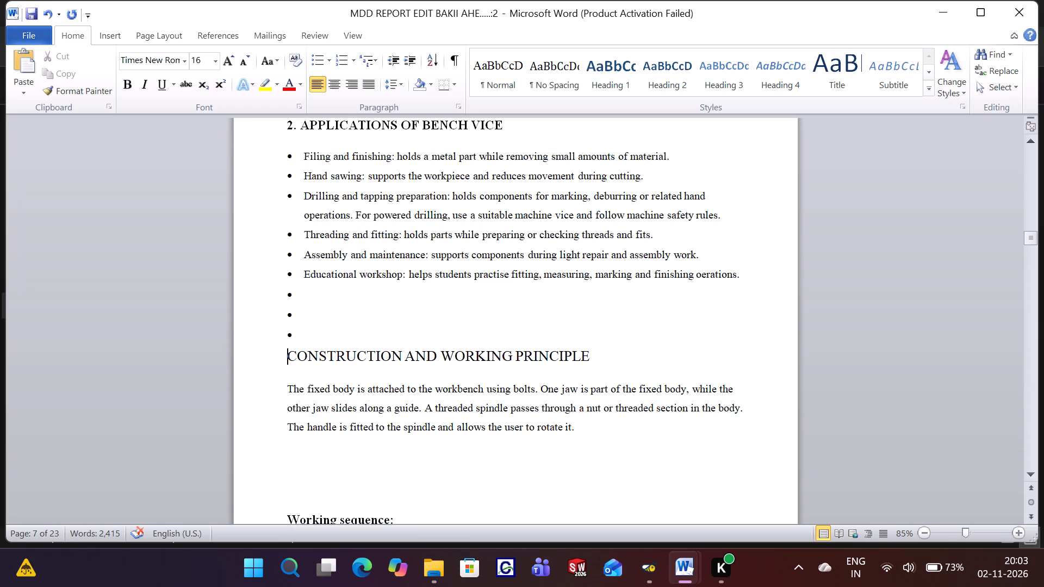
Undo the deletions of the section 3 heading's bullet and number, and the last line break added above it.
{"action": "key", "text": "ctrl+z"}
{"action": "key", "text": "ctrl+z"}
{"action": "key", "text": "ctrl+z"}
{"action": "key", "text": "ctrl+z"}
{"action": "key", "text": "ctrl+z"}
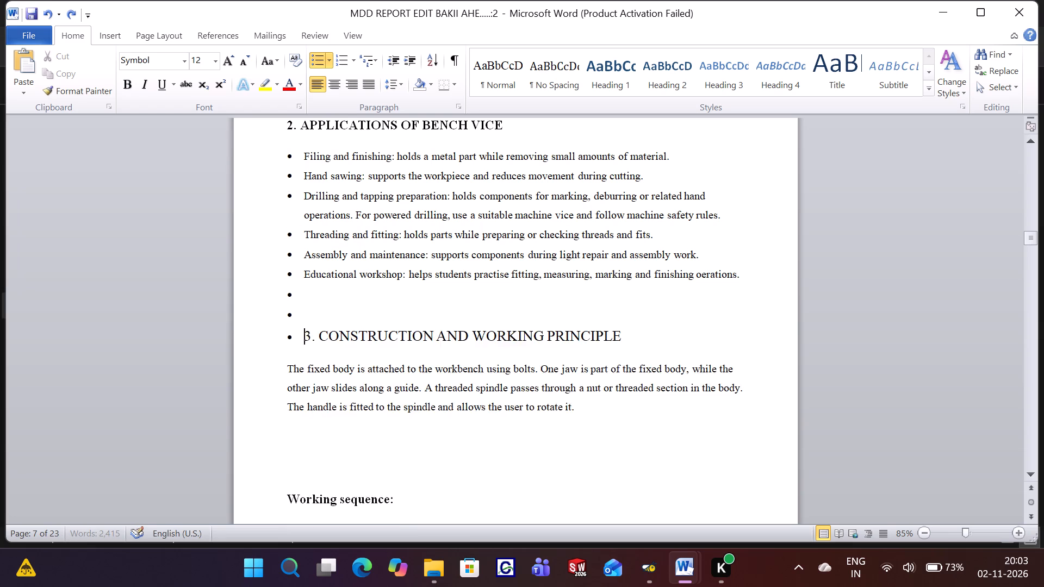
Undo the earlier blank-bullet edits until the "3. CONSTRUCTION AND WORKING PRINCIPLE" heading directly follows the "Educational workshop" text.
{"action": "key", "text": "ctrl+z"}
{"action": "key", "text": "ctrl+z"}
{"action": "key", "text": "ctrl+z"}
{"action": "key", "text": "ctrl+z"}
{"action": "key", "text": "ctrl+z"}
{"action": "key", "text": "ctrl+z"}
{"action": "key", "text": "ctrl+z"}
{"action": "key", "text": "ctrl+z"}
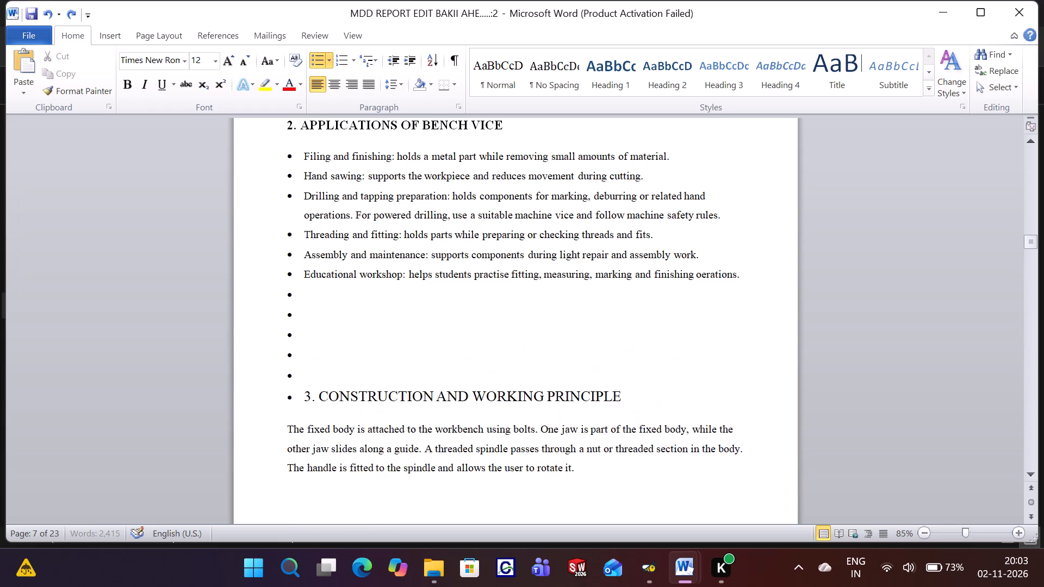
{"action": "key", "text": "ctrl+z"}
{"action": "key", "text": "ctrl+z"}
{"action": "key", "text": "ctrl+z"}
{"action": "key", "text": "ctrl+z"}
{"action": "key", "text": "ctrl+z"}
{"action": "key", "text": "ctrl+z"}
{"action": "key", "text": "ctrl+z"}
{"action": "key", "text": "ctrl+z"}
{"action": "key", "text": "ctrl+z"}
{"action": "key", "text": "ctrl+z"}
{"action": "key", "text": "ctrl+z"}
{"action": "key", "text": "ctrl+z"}
{"action": "key", "text": "ctrl+z"}
{"action": "key", "text": "ctrl+z"}
{"action": "key", "text": "ctrl+z"}
{"action": "key", "text": "ctrl+z"}
{"action": "key", "text": "ctrl+z"}
{"action": "key", "text": "ctrl+z"}
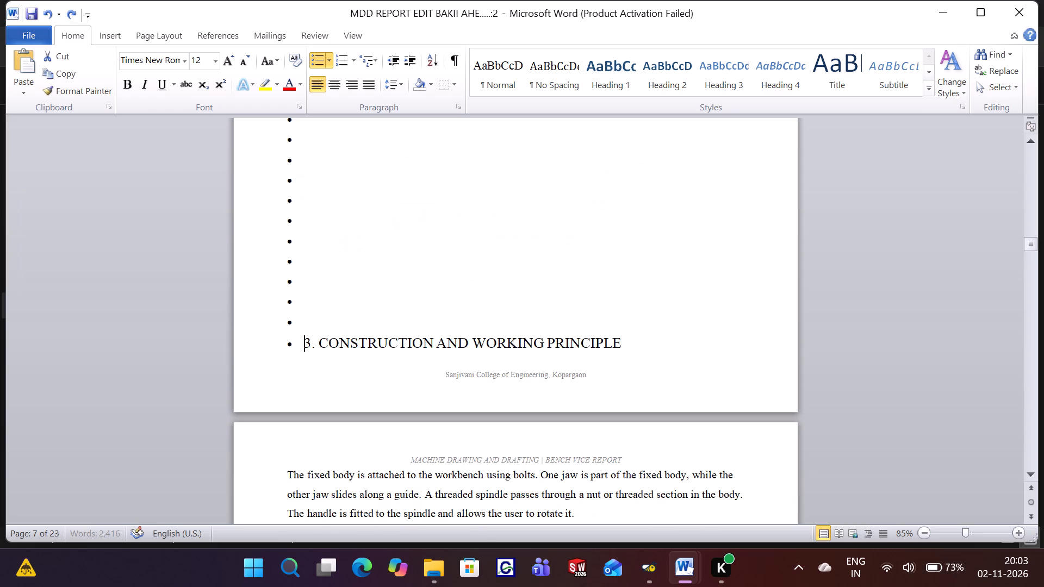
{"action": "key", "text": "ctrl+z"}
{"action": "key", "text": "ctrl+z"}
{"action": "key", "text": "ctrl+z"}
{"action": "key", "text": "ctrl+z"}
{"action": "key", "text": "ctrl+z"}
{"action": "key", "text": "ctrl+z"}
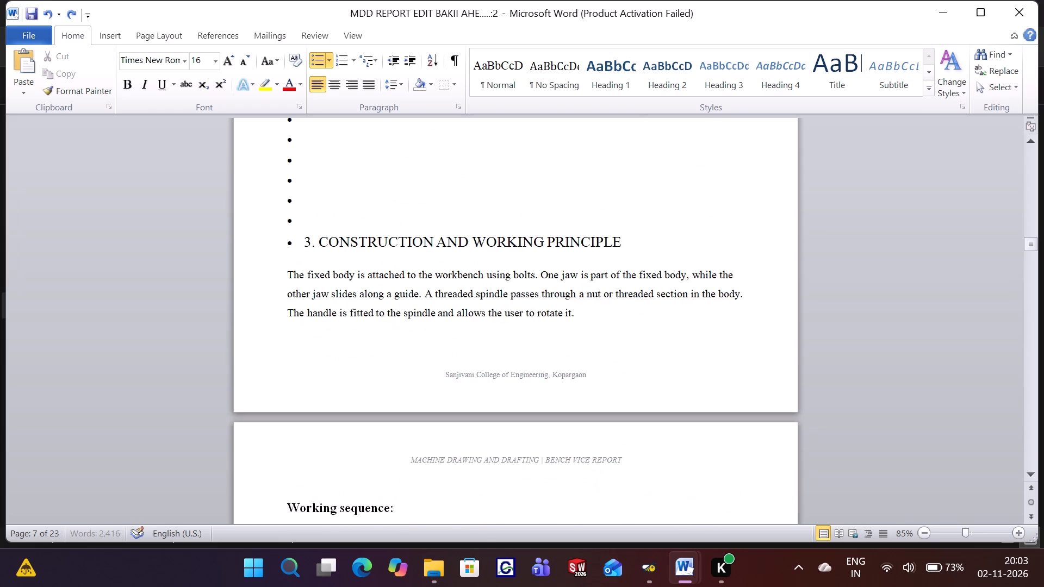
{"action": "key", "text": "ctrl+z"}
{"action": "key", "text": "ctrl+z"}
{"action": "key", "text": "ctrl+z"}
{"action": "key", "text": "ctrl+z"}
{"action": "key", "text": "ctrl+z"}
{"action": "key", "text": "ctrl+z"}
{"action": "key", "text": "ctrl+z"}
{"action": "key", "text": "ctrl+z"}
{"action": "key", "text": "ctrl+z"}
{"action": "key", "text": "ctrl+z"}
{"action": "key", "text": "ctrl+z"}
{"action": "key", "text": "ctrl+z"}
{"action": "key", "text": "ctrl+z"}
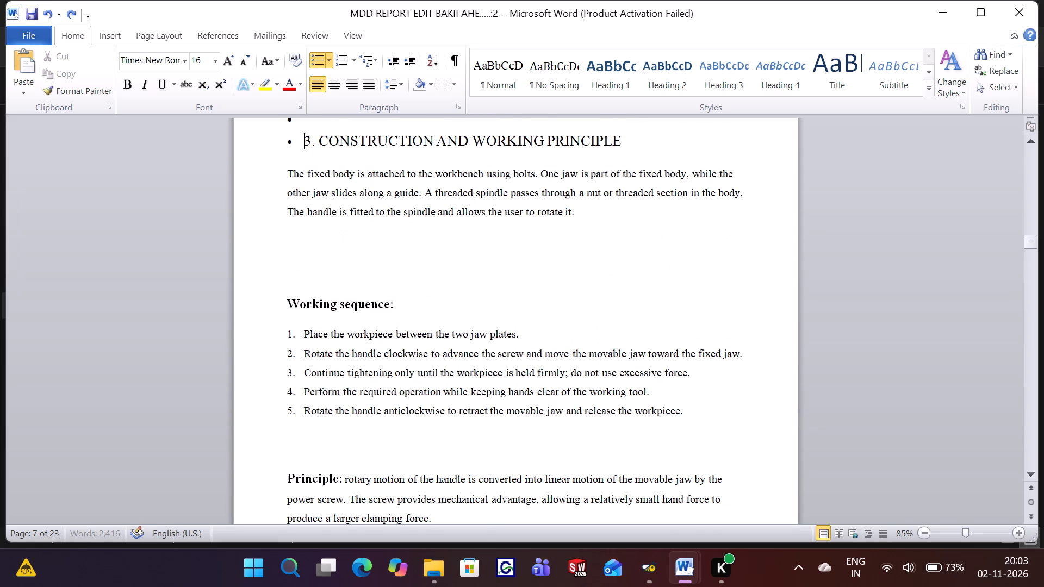
{"action": "key", "text": "ctrl+z"}
{"action": "key", "text": "ctrl+z"}
{"action": "key", "text": "ctrl+z"}
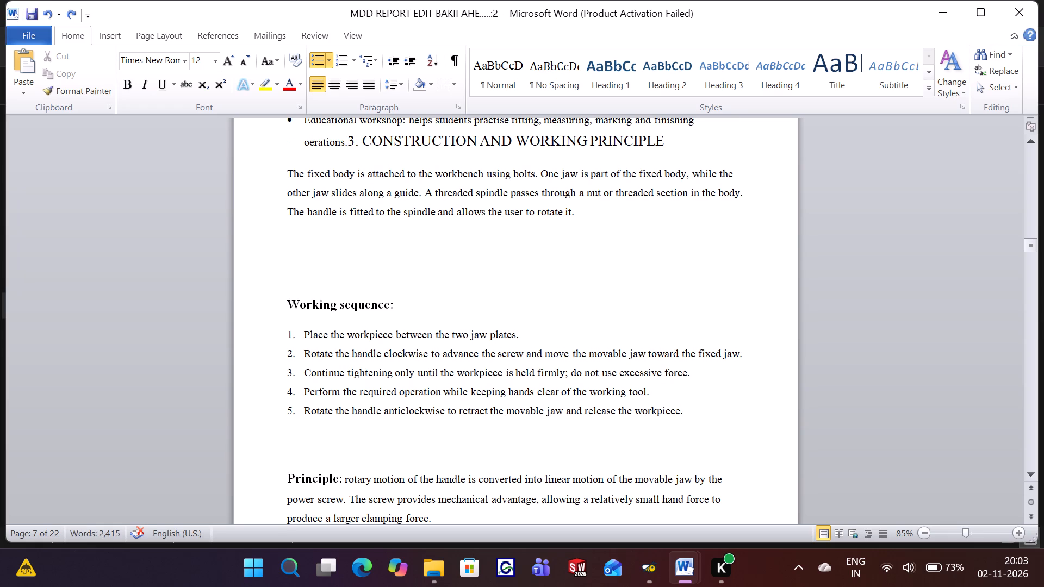
Separate the section 3 heading onto its own line directly below the "Educational workshop" item and remove its bullet.
{"action": "key", "text": "space"}
{"action": "key", "text": "space"}
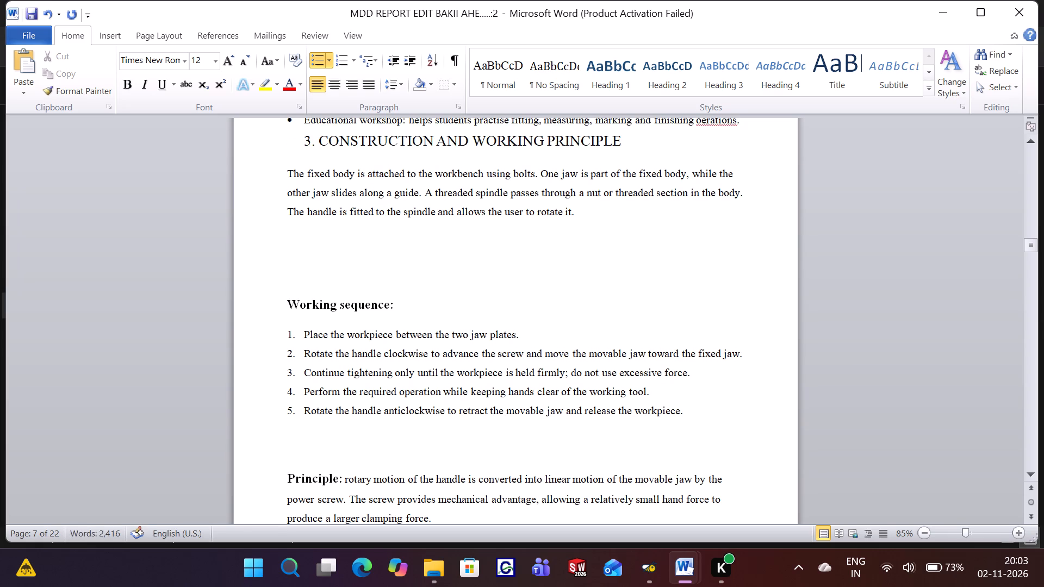
{"action": "key", "text": "space"}
{"action": "key", "text": "Return"}
{"action": "key", "text": "Return"}
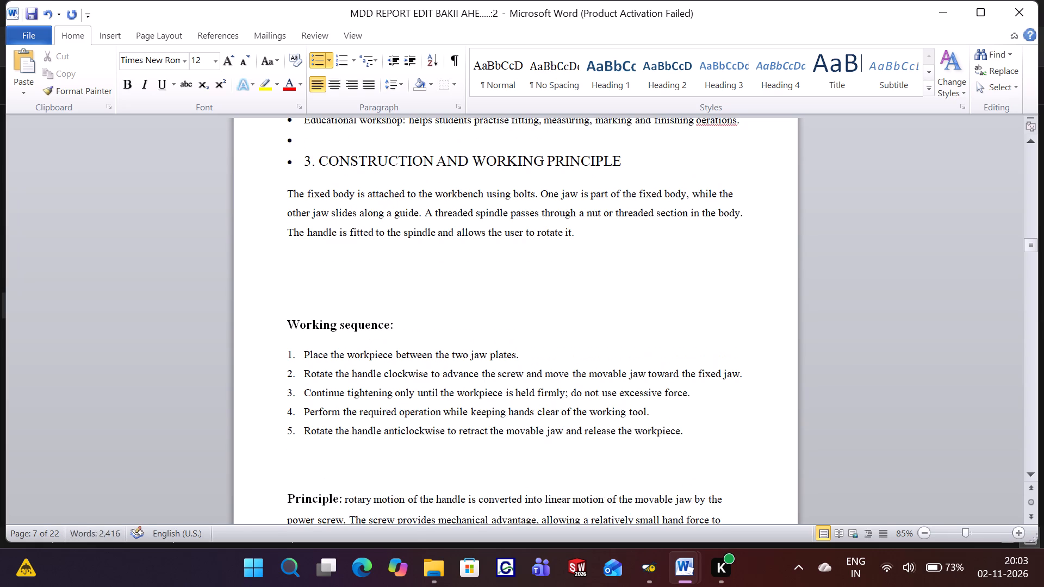
{"action": "key", "text": "Return"}
{"action": "key", "text": "BackSpace"}
{"action": "key", "text": "BackSpace"}
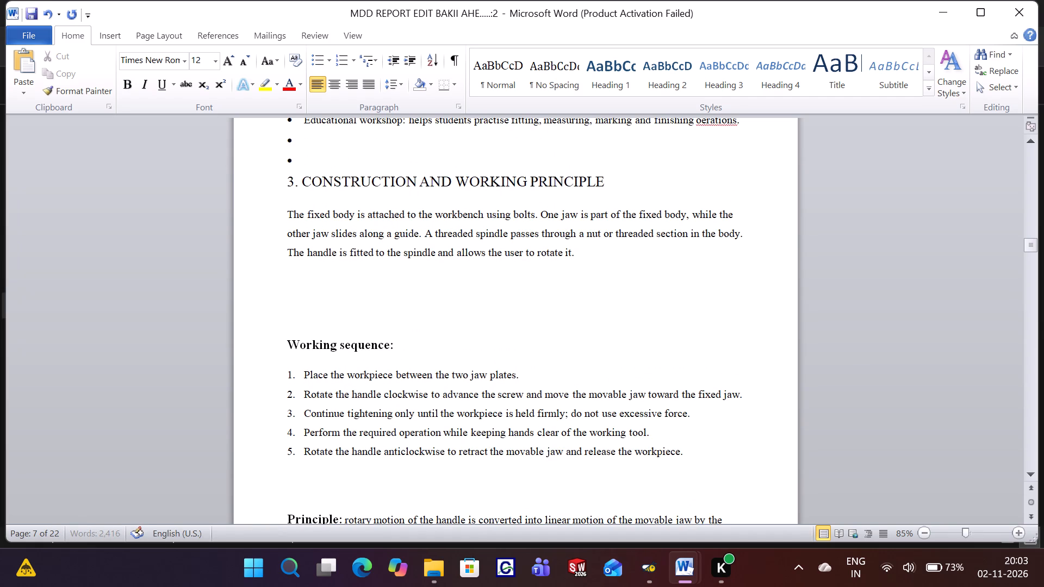
{"action": "key", "text": "BackSpace"}
{"action": "key", "text": "BackSpace"}
{"action": "key", "text": "BackSpace"}
{"action": "key", "text": "BackSpace"}
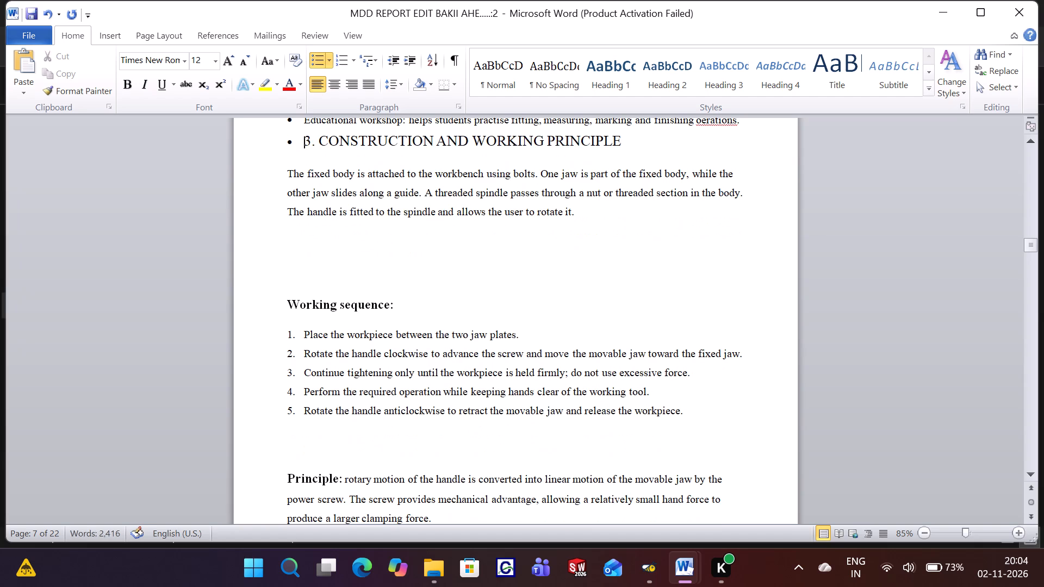
{"action": "key", "text": "BackSpace"}
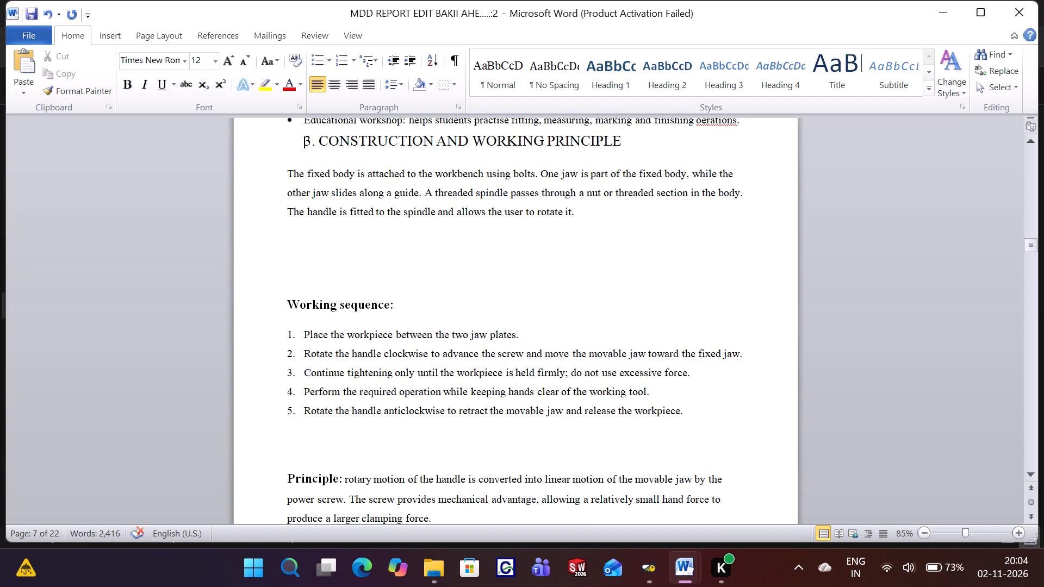
Insert spaces and blank lines before the "3. CONSTRUCTION AND WORKING PRINCIPLE" heading until it starts on page 8.
{"action": "key", "text": "space"}
{"action": "key", "text": "space"}
{"action": "key", "text": "space"}
{"action": "key", "text": "space"}
{"action": "key", "text": "space"}
{"action": "key", "text": "space"}
{"action": "key", "text": "space"}
{"action": "key", "text": "space"}
{"action": "key", "text": "space"}
{"action": "key", "text": "space"}
{"action": "key", "text": "space"}
{"action": "key", "text": "space"}
{"action": "key", "text": "space"}
{"action": "key", "text": "space"}
{"action": "key", "text": "space"}
{"action": "key", "text": "space"}
{"action": "key", "text": "space"}
{"action": "key", "text": "space"}
{"action": "key", "text": "space"}
{"action": "key", "text": "space"}
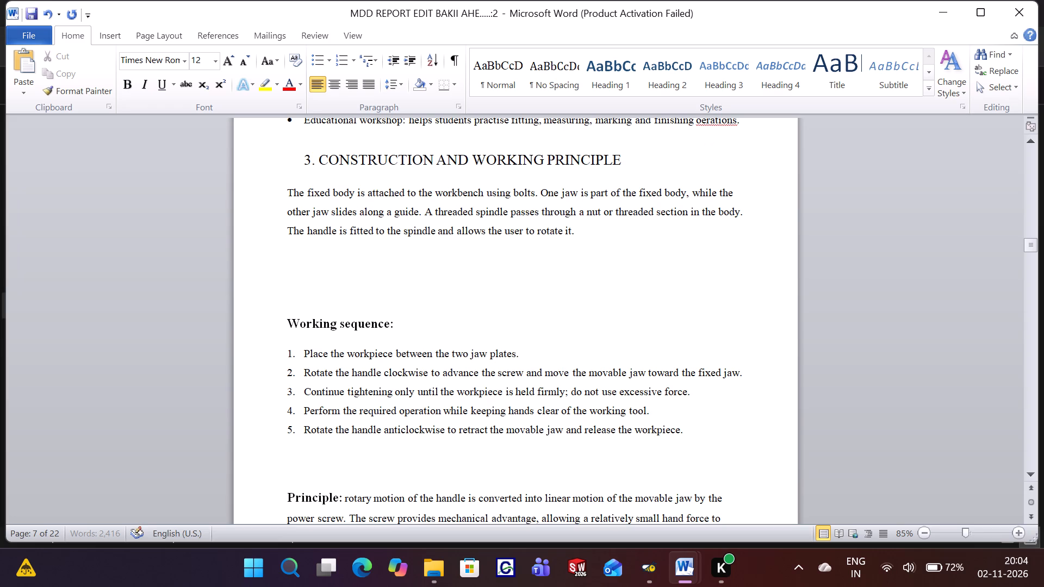
{"action": "key", "text": "Return"}
{"action": "key", "text": "Return"}
{"action": "key", "text": "Return"}
{"action": "key", "text": "Return"}
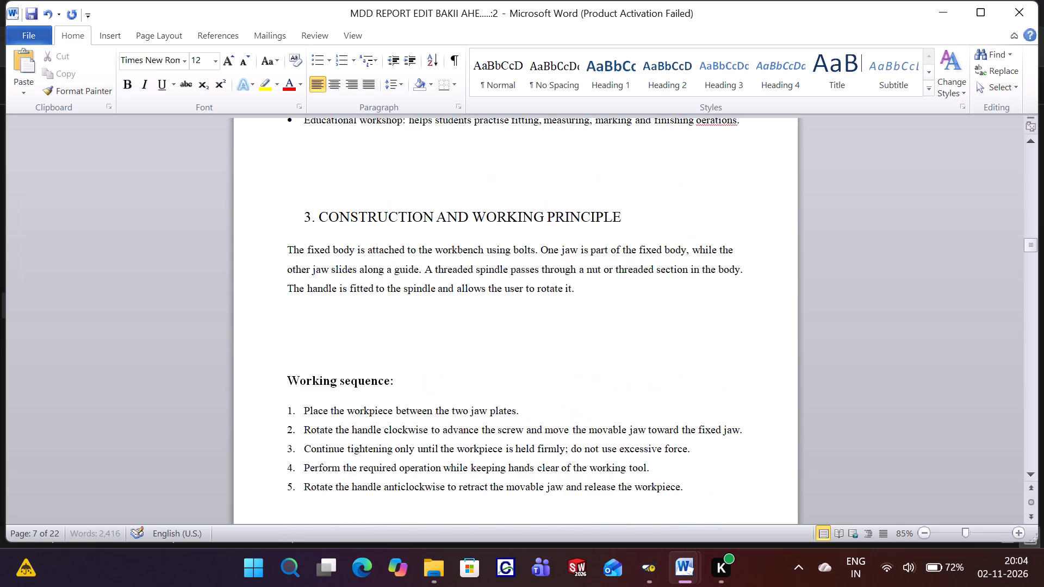
{"action": "key", "text": "Return"}
{"action": "key", "text": "Return"}
{"action": "key", "text": "Return"}
{"action": "key", "text": "Return"}
{"action": "key", "text": "Return"}
{"action": "key", "text": "Return"}
{"action": "key", "text": "Return"}
{"action": "key", "text": "Return"}
{"action": "key", "text": "Return"}
{"action": "key", "text": "Return"}
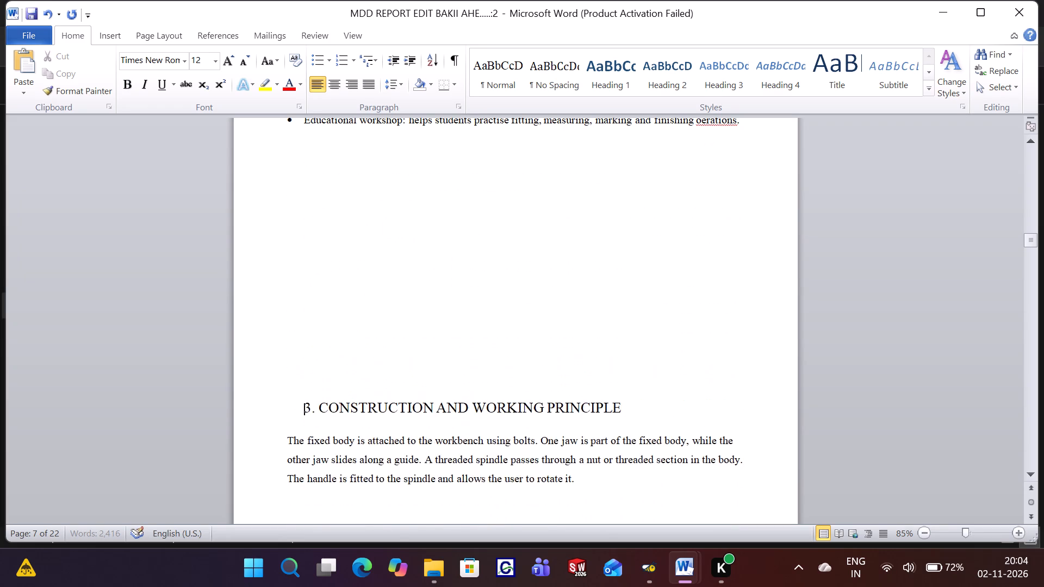
{"action": "key", "text": "Return"}
{"action": "key", "text": "Return"}
{"action": "key", "text": "Return"}
{"action": "key", "text": "Return"}
{"action": "key", "text": "Return"}
{"action": "key", "text": "Return"}
{"action": "key", "text": "Return"}
{"action": "key", "text": "Return"}
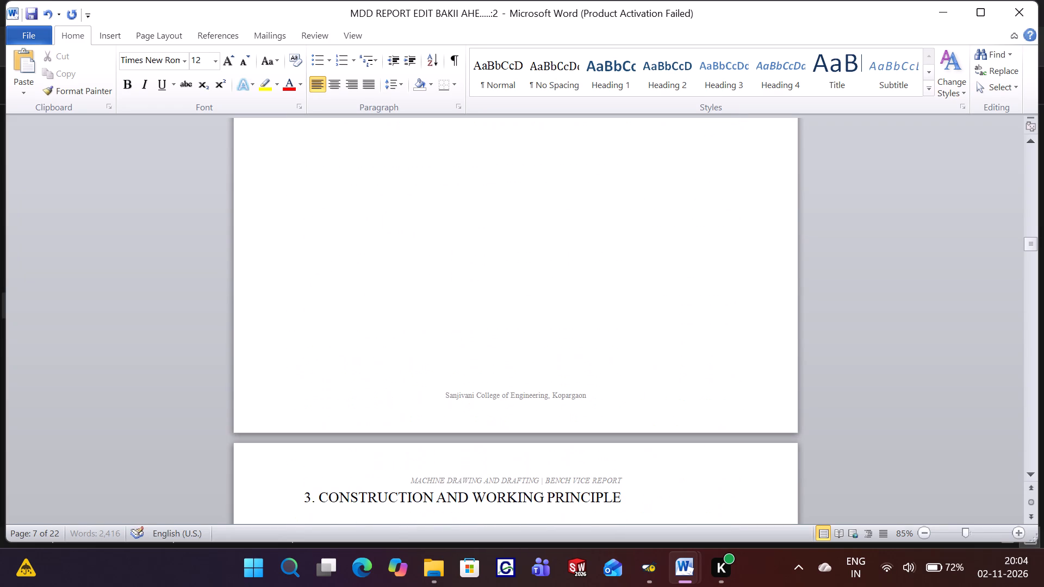
{"action": "key", "text": "Return"}
{"action": "key", "text": "Return"}
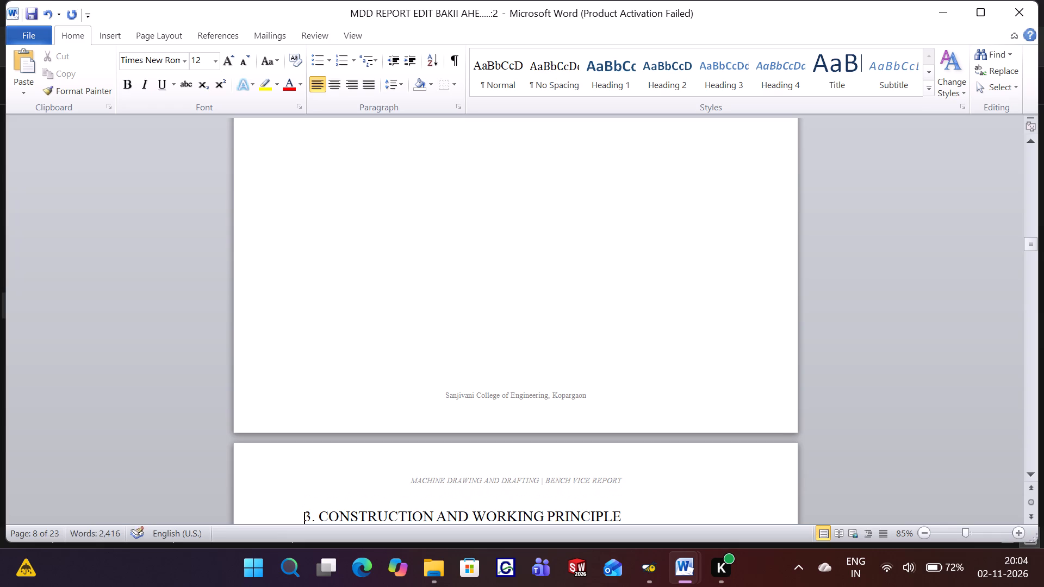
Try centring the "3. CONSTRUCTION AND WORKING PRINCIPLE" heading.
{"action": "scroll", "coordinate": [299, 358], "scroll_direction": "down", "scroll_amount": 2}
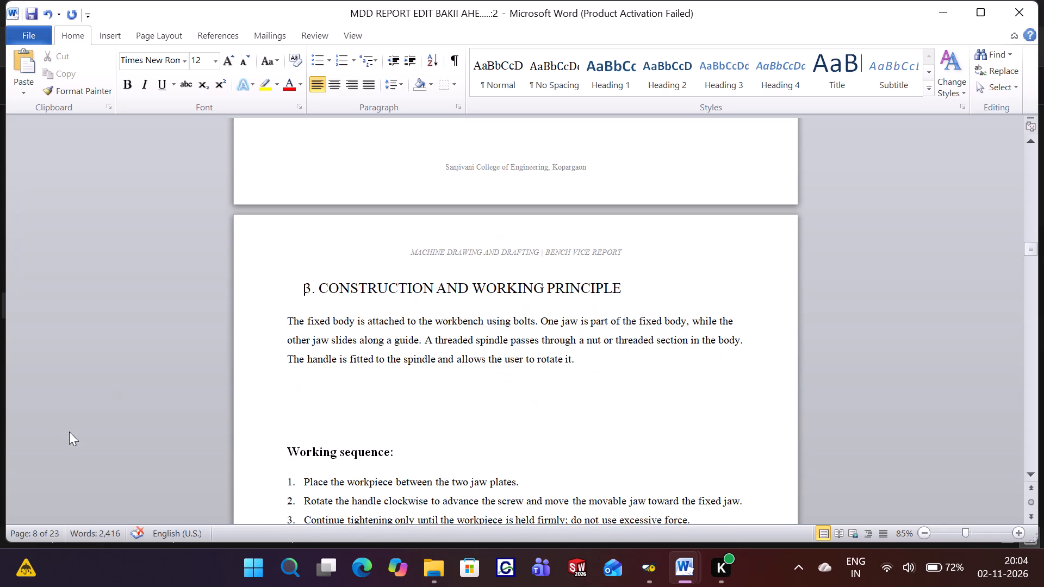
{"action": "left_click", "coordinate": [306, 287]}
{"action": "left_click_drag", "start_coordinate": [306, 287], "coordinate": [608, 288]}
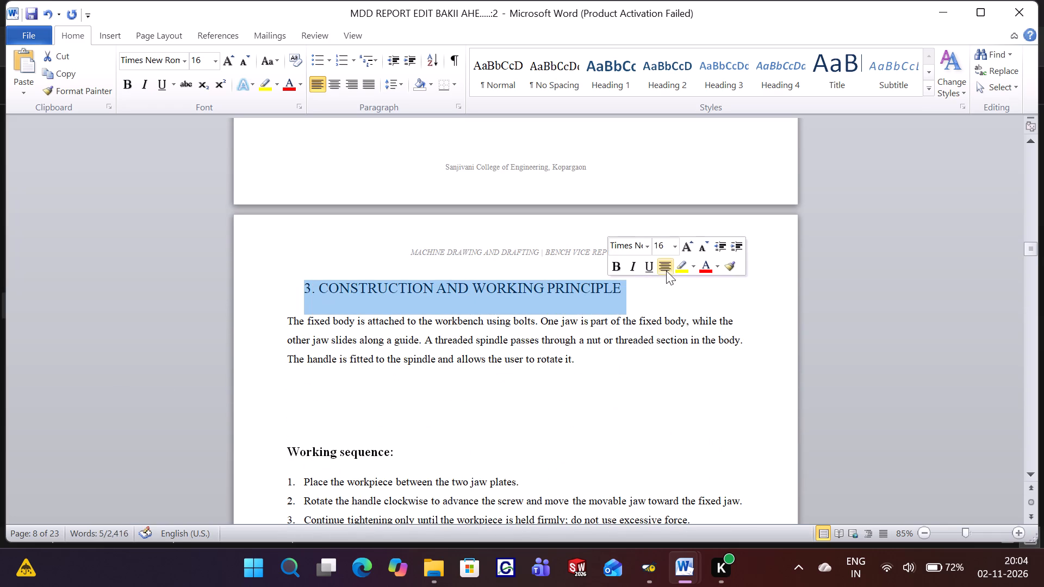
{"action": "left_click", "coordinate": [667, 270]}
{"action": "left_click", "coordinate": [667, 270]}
Set the left-aligned paragraph about the fixed body below the section 3 heading to font size 14.
{"action": "left_click_drag", "start_coordinate": [279, 322], "coordinate": [539, 386]}
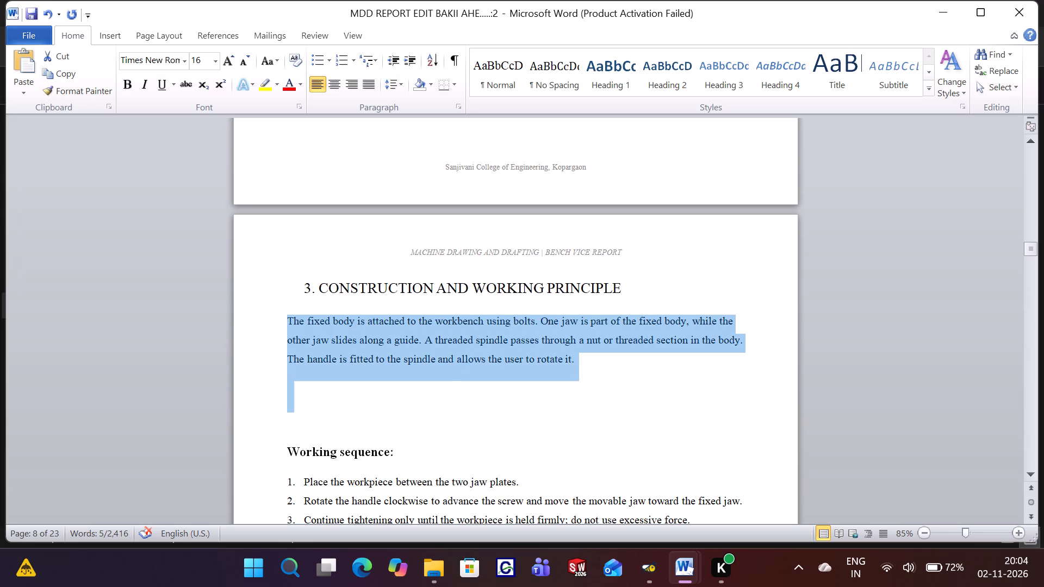
{"action": "left_click_drag", "start_coordinate": [539, 386], "coordinate": [553, 391]}
{"action": "left_click", "coordinate": [604, 369]}
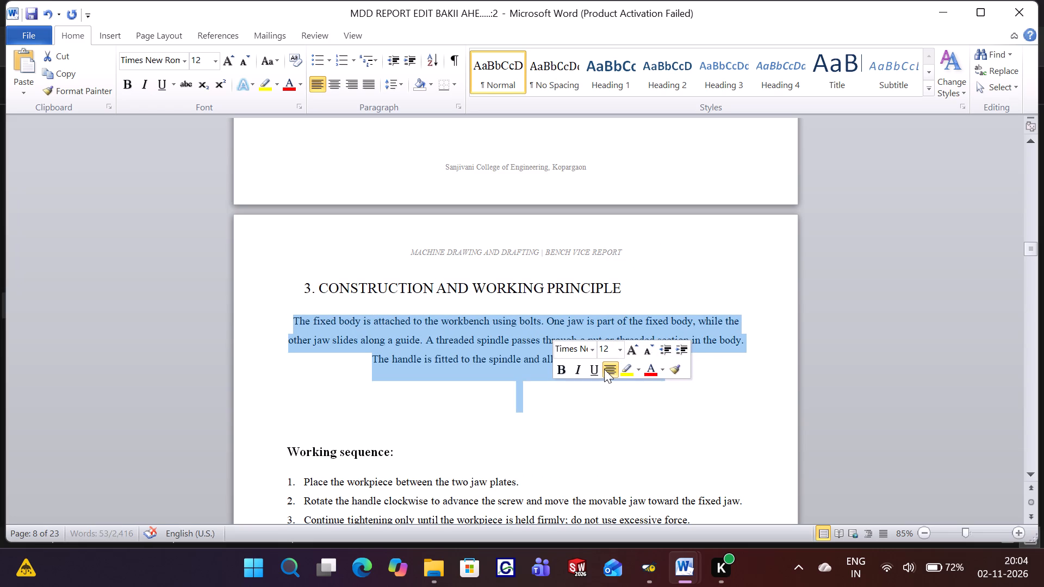
{"action": "left_click", "coordinate": [604, 369]}
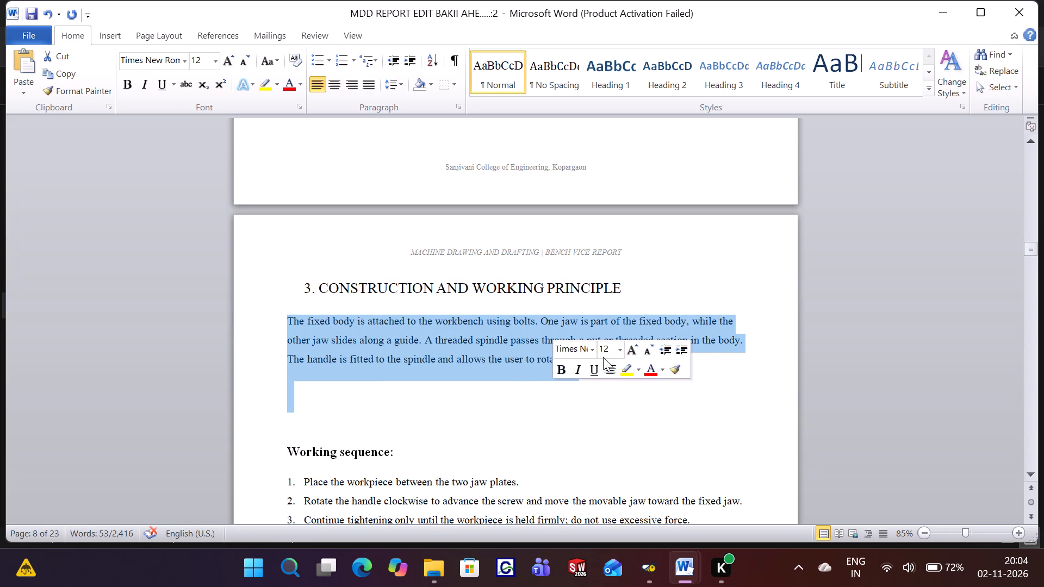
{"action": "left_click", "coordinate": [620, 349]}
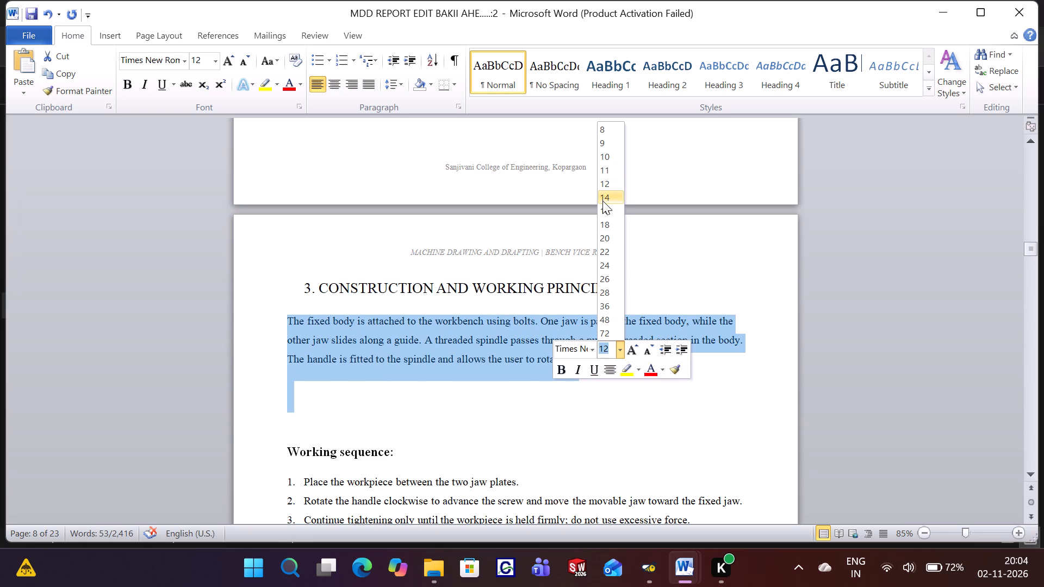
{"action": "left_click", "coordinate": [602, 201]}
Set the "Working sequence:" heading to font size 18.
{"action": "scroll", "coordinate": [402, 371], "scroll_direction": "down", "scroll_amount": 3}
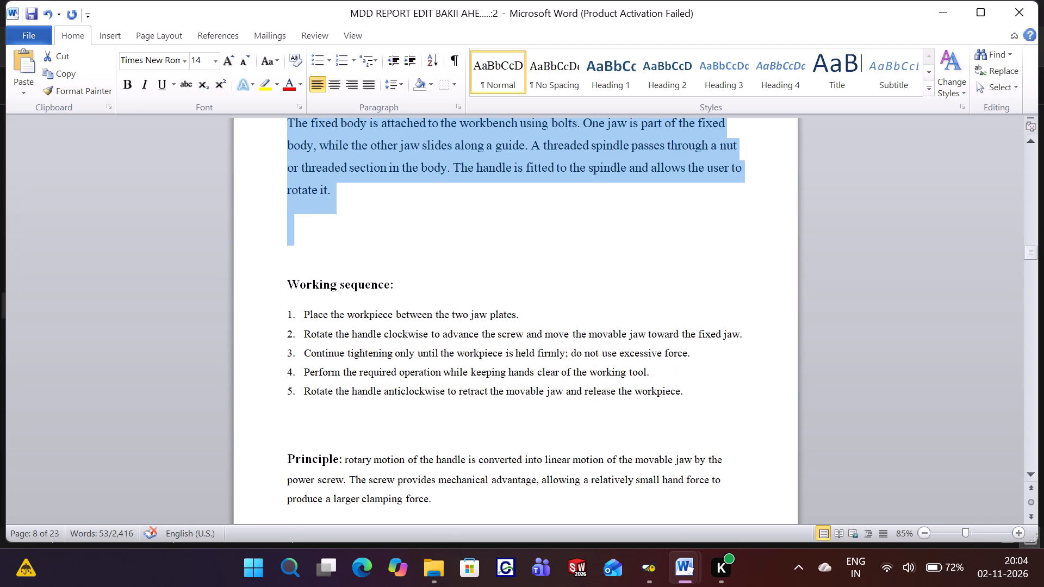
{"action": "left_click_drag", "start_coordinate": [262, 274], "coordinate": [327, 292]}
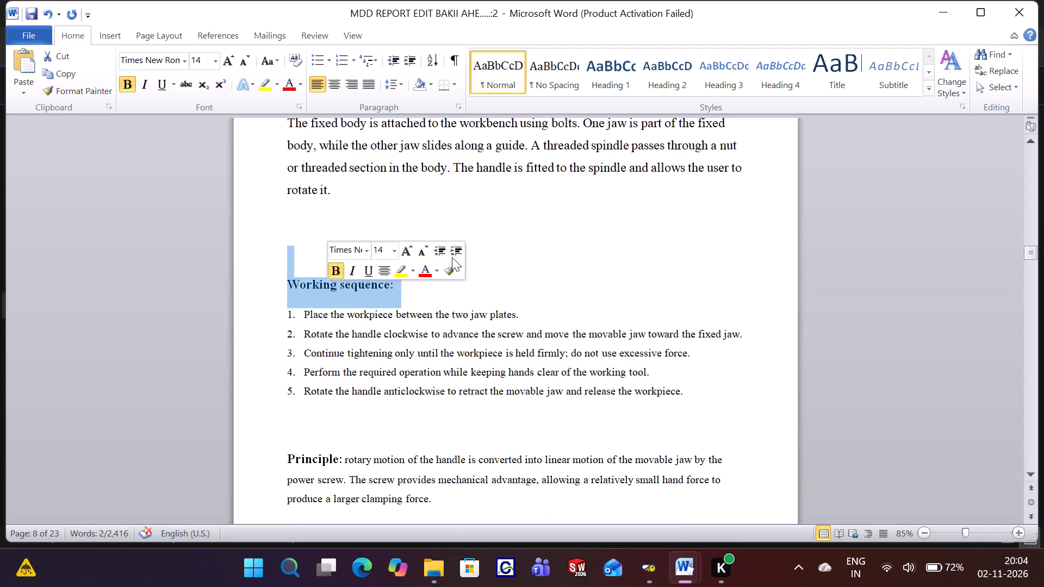
{"action": "left_click", "coordinate": [389, 255]}
{"action": "key", "text": "1"}
{"action": "key", "text": "8"}
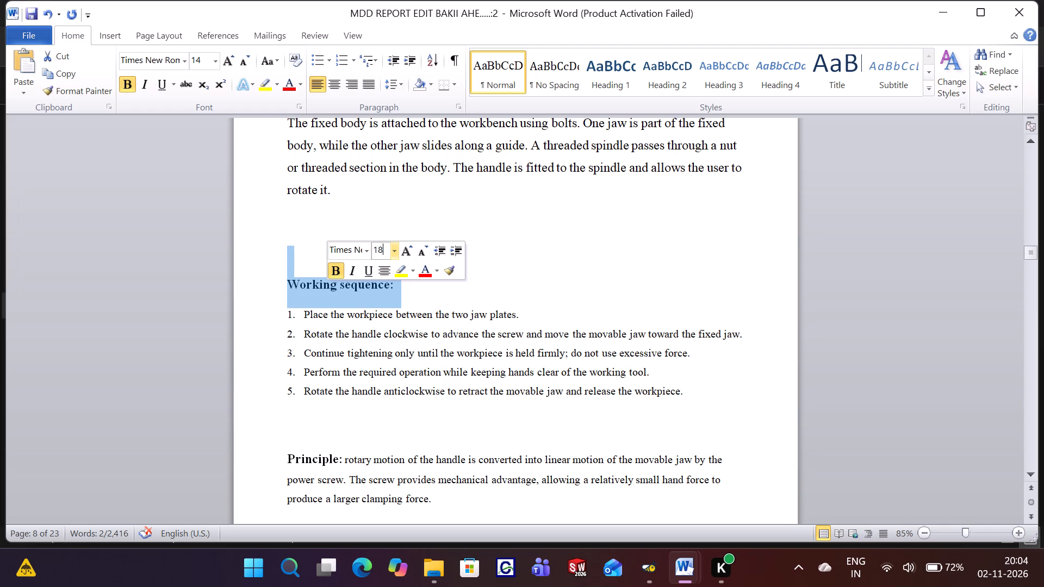
{"action": "left_click", "coordinate": [474, 314]}
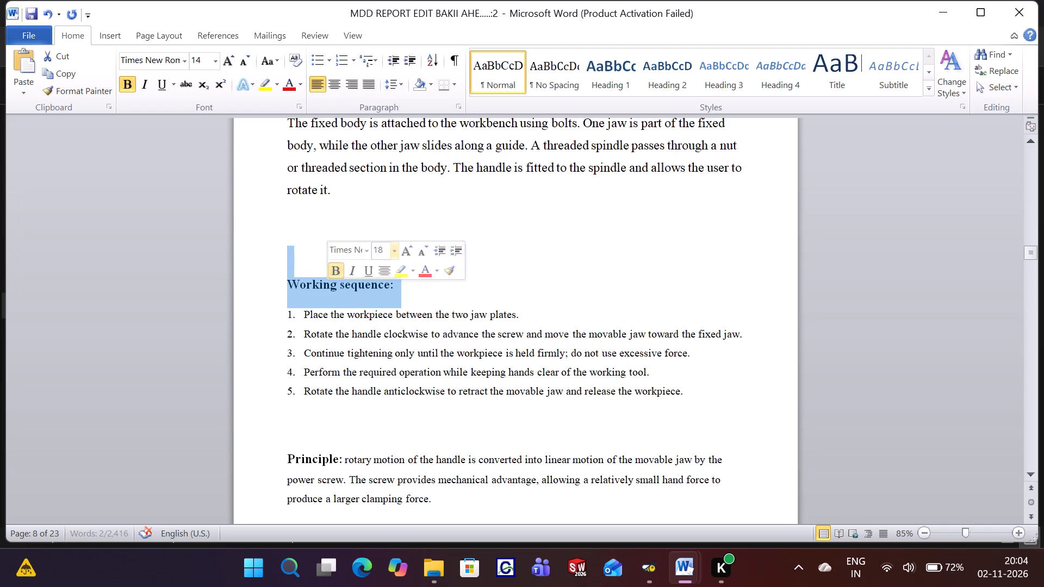
Set the five numbered items under "Working sequence:" to font size 14.
{"action": "left_click_drag", "start_coordinate": [282, 321], "coordinate": [688, 432]}
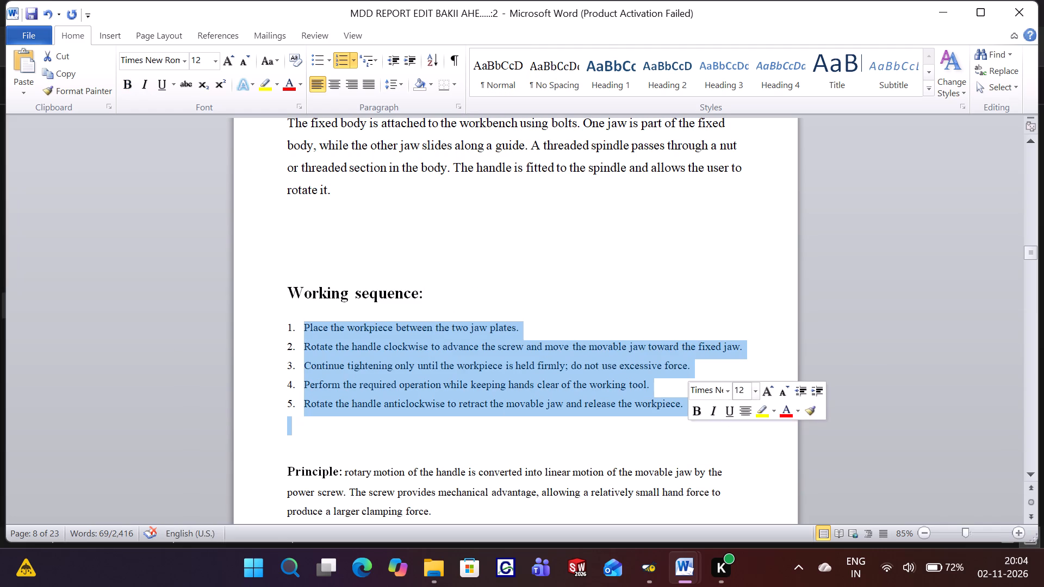
{"action": "left_click", "coordinate": [756, 388]}
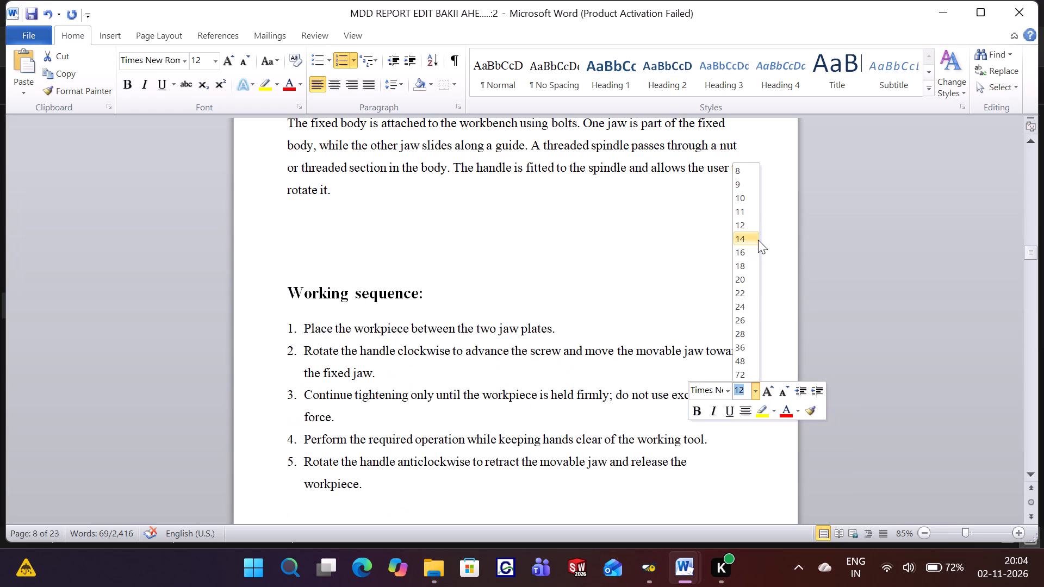
{"action": "left_click", "coordinate": [758, 240]}
Set the "Principle:" label to font size 18.
{"action": "scroll", "coordinate": [758, 240], "scroll_direction": "down", "scroll_amount": 4}
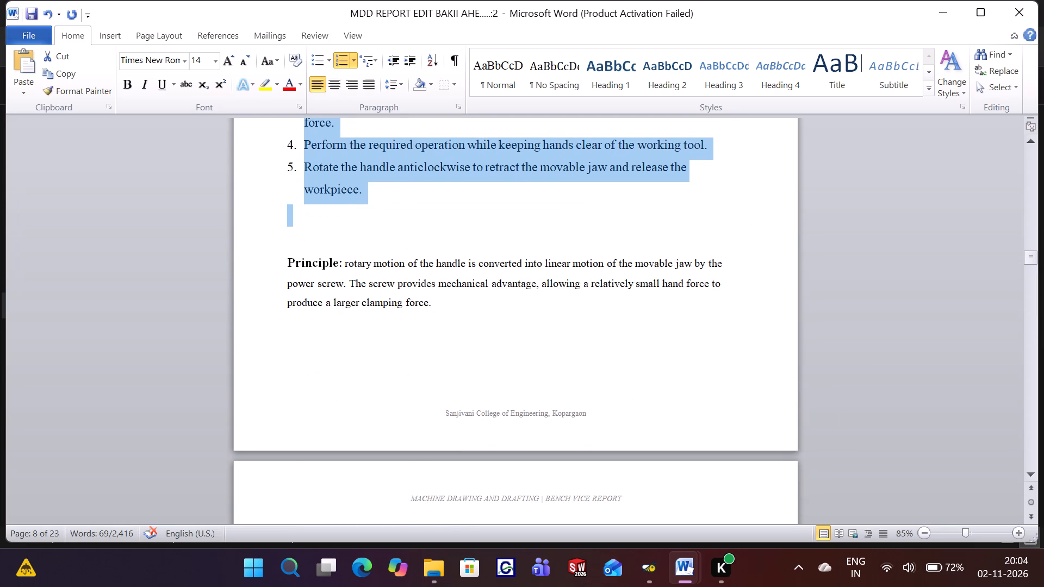
{"action": "left_click_drag", "start_coordinate": [282, 261], "coordinate": [330, 266]}
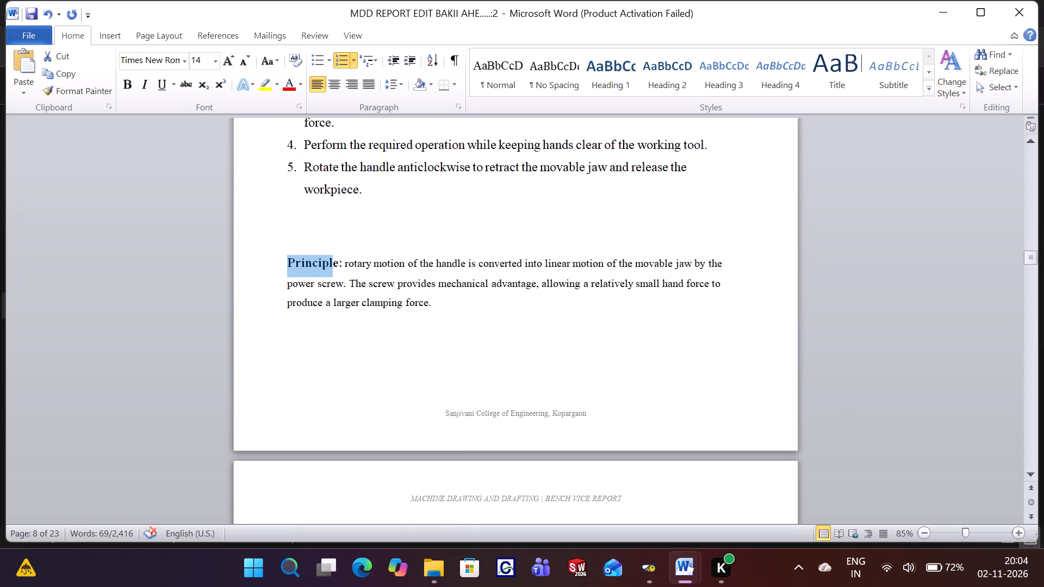
{"action": "left_click_drag", "start_coordinate": [330, 266], "coordinate": [344, 266]}
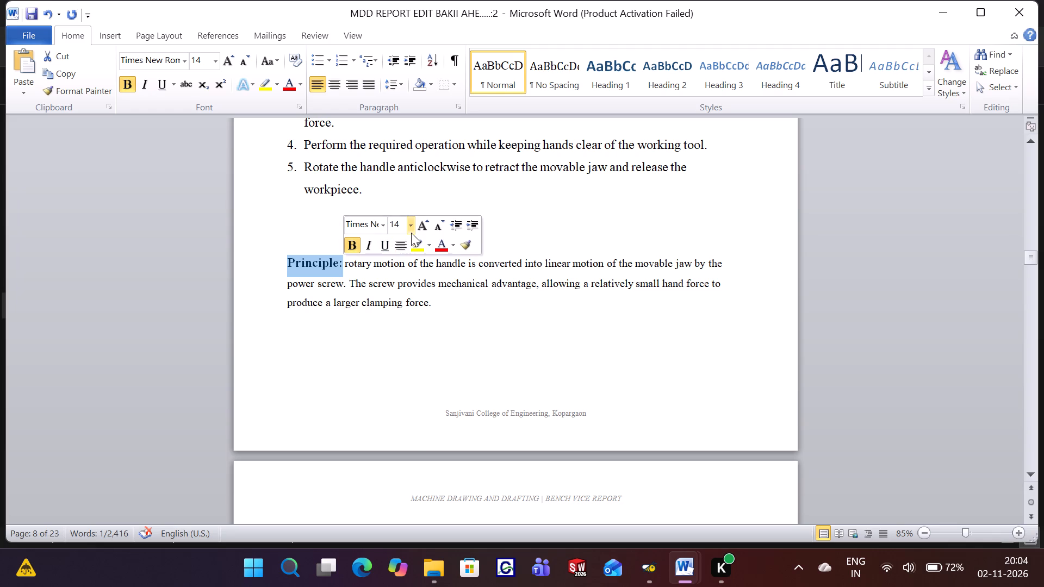
{"action": "left_click", "coordinate": [411, 233]}
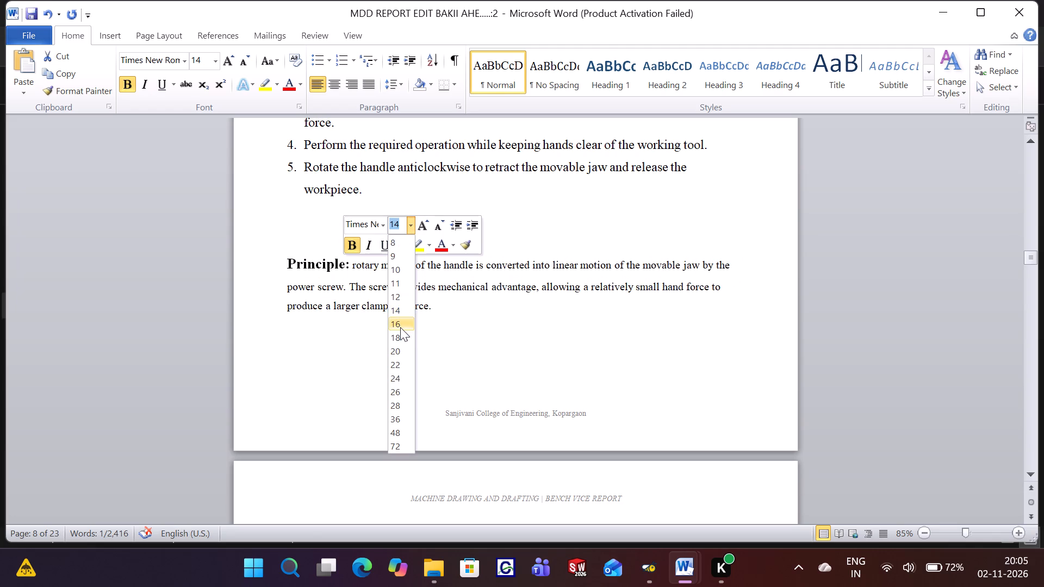
{"action": "left_click", "coordinate": [401, 330]}
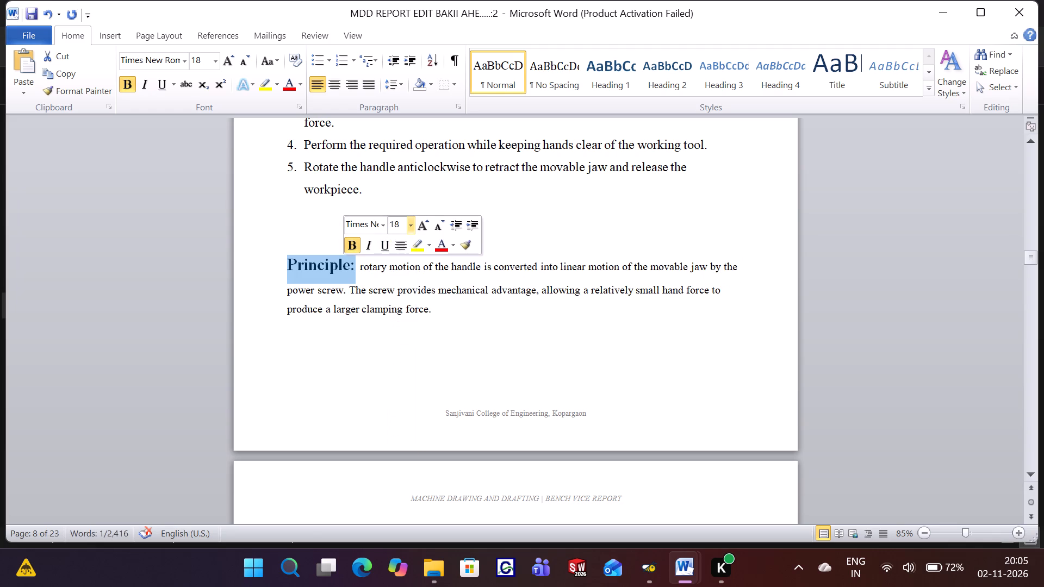
Set the paragraph text following the "Principle:" label to font size 14.
{"action": "left_click_drag", "start_coordinate": [360, 267], "coordinate": [450, 328]}
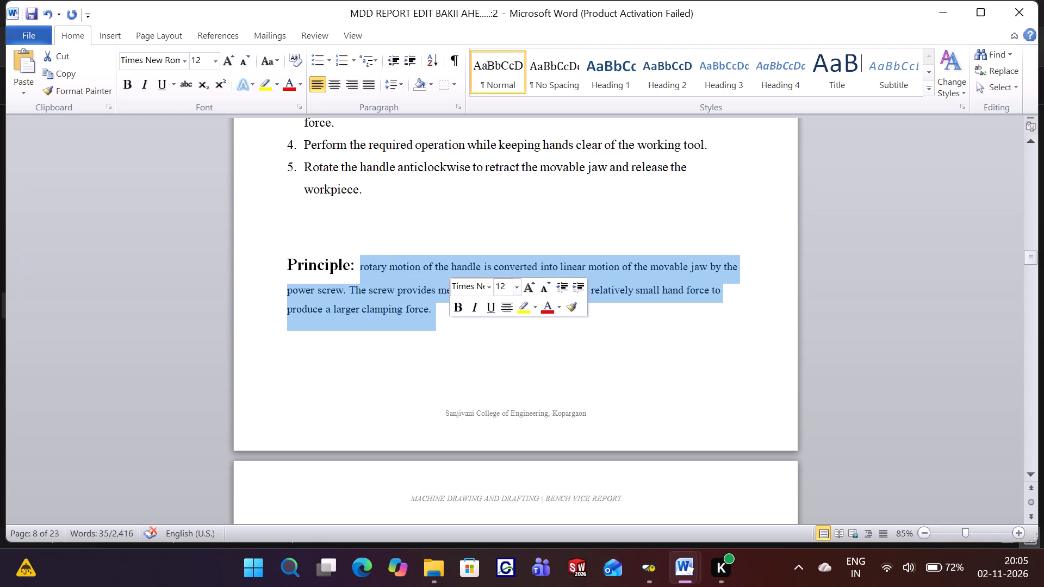
{"action": "left_click", "coordinate": [516, 290]}
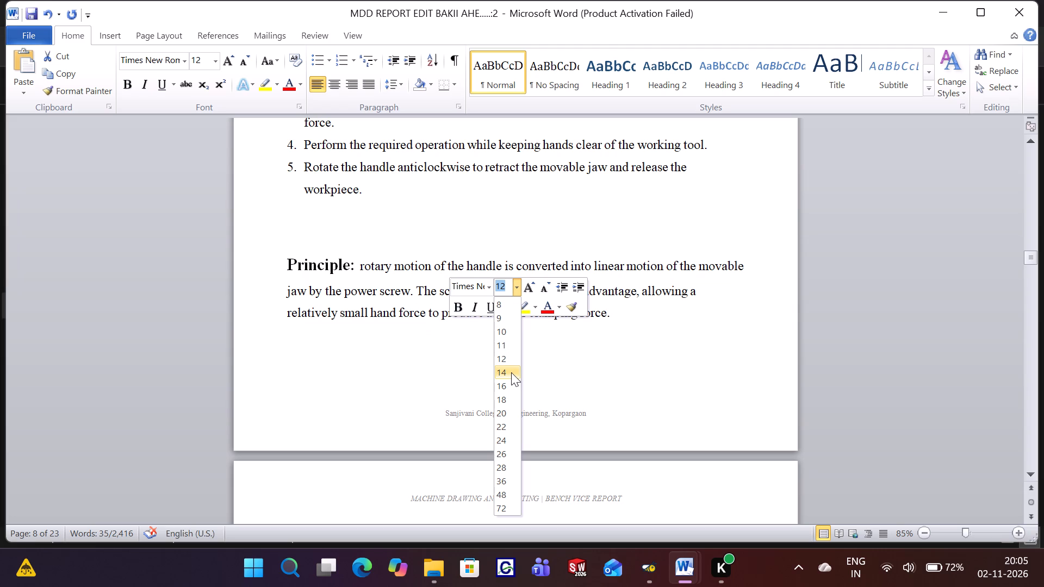
{"action": "left_click", "coordinate": [511, 372]}
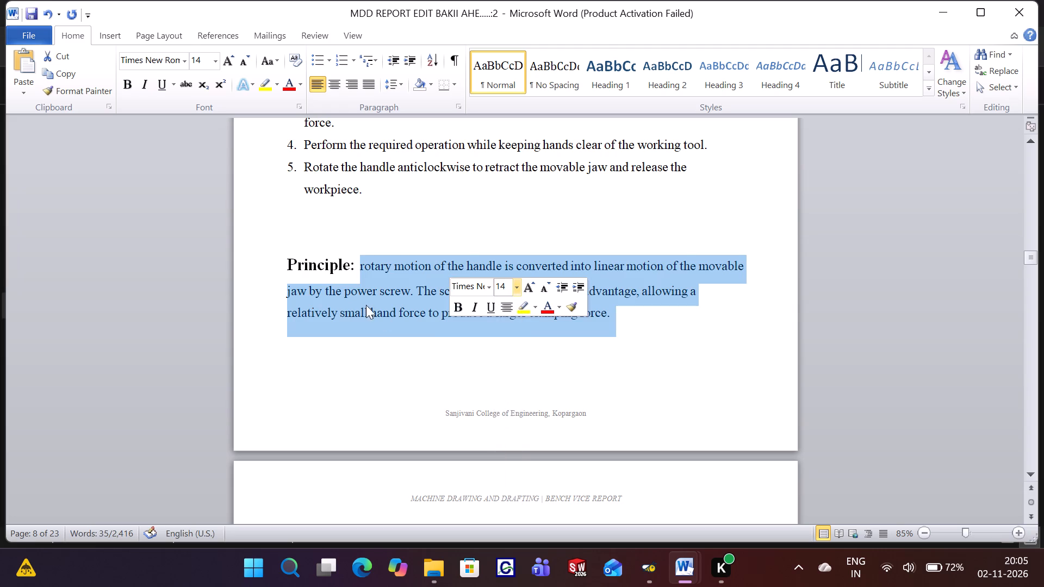
{"action": "left_click", "coordinate": [366, 392]}
Delete the surplus blank lines above the "4. MAIN PARTS AND FUNCTIONS" heading so the section starts on the page directly after the Principle paragraph.
{"action": "scroll", "coordinate": [366, 392], "scroll_direction": "down", "scroll_amount": 6}
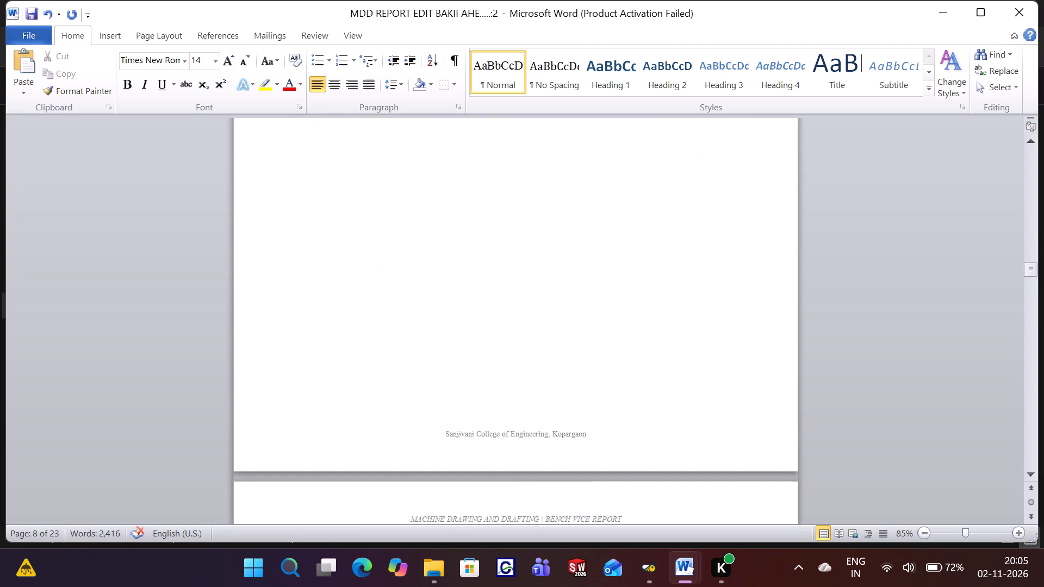
{"action": "scroll", "coordinate": [366, 392], "scroll_direction": "down", "scroll_amount": 2}
{"action": "scroll", "coordinate": [366, 392], "scroll_direction": "up", "scroll_amount": 1}
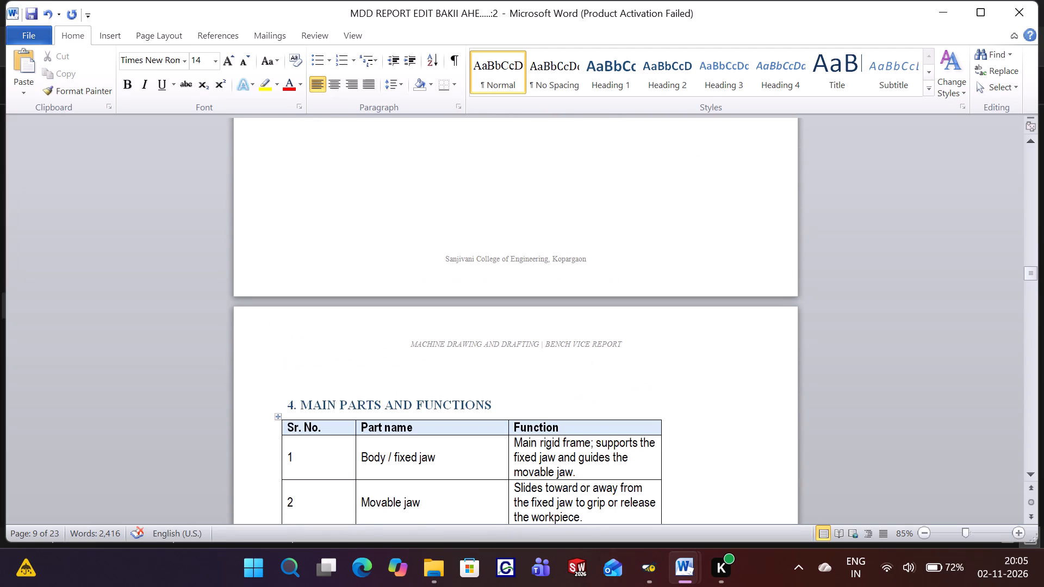
{"action": "left_click", "coordinate": [285, 404]}
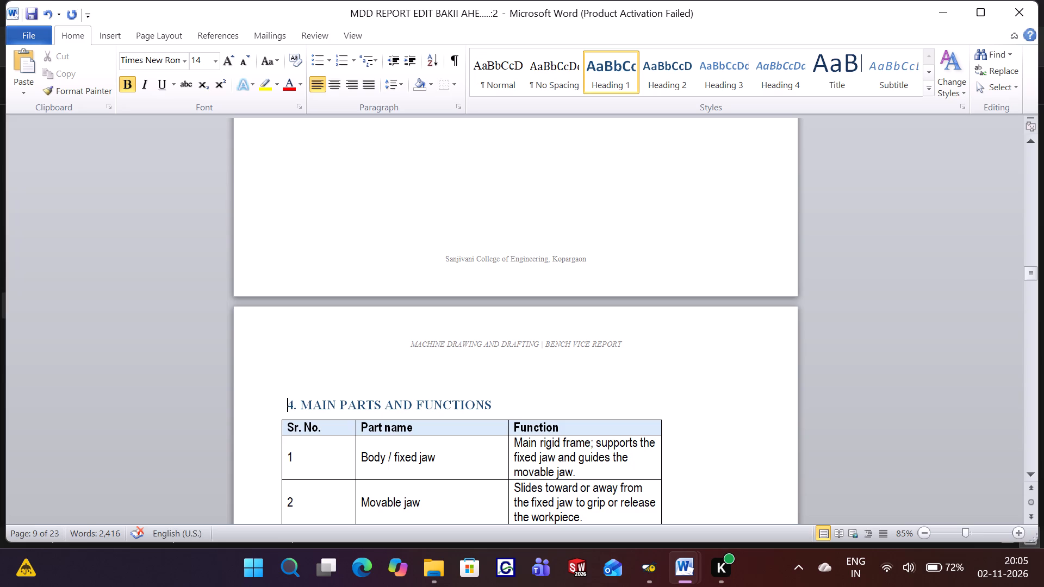
{"action": "key", "text": "backslash"}
{"action": "key", "text": "BackSpace"}
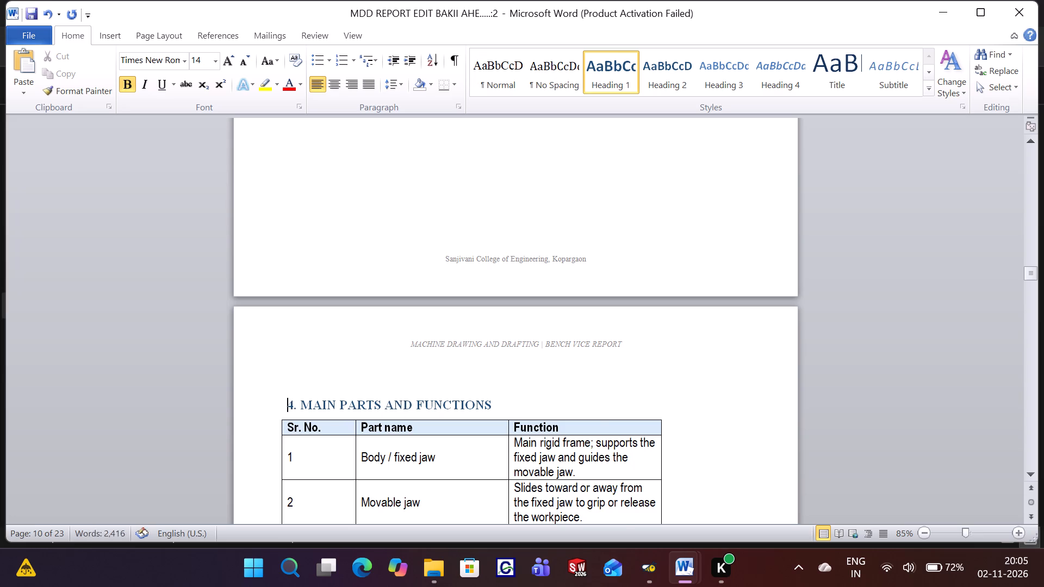
{"action": "key", "text": "BackSpace"}
{"action": "key", "text": "BackSpace"}
{"action": "key", "text": "BackSpace"}
{"action": "key", "text": "BackSpace"}
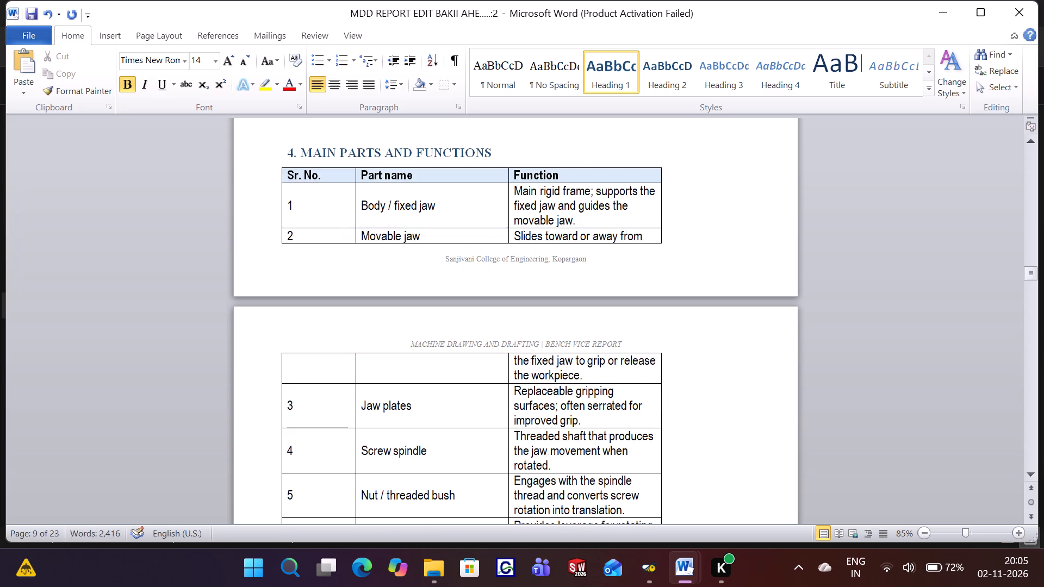
{"action": "key", "text": "BackSpace"}
{"action": "key", "text": "BackSpace"}
{"action": "key", "text": "BackSpace"}
{"action": "key", "text": "BackSpace"}
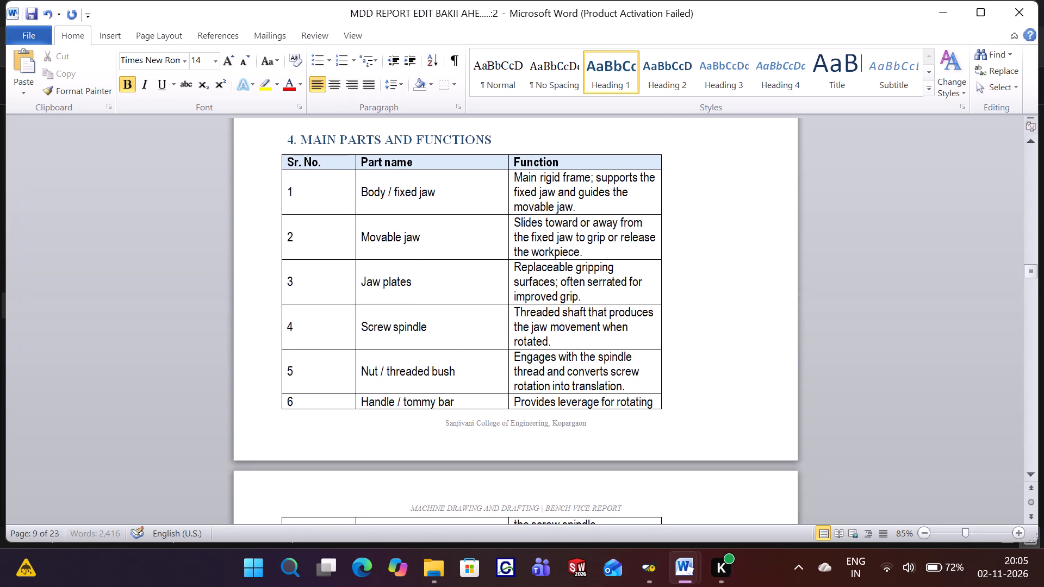
{"action": "key", "text": "BackSpace"}
{"action": "key", "text": "BackSpace"}
{"action": "key", "text": "BackSpace"}
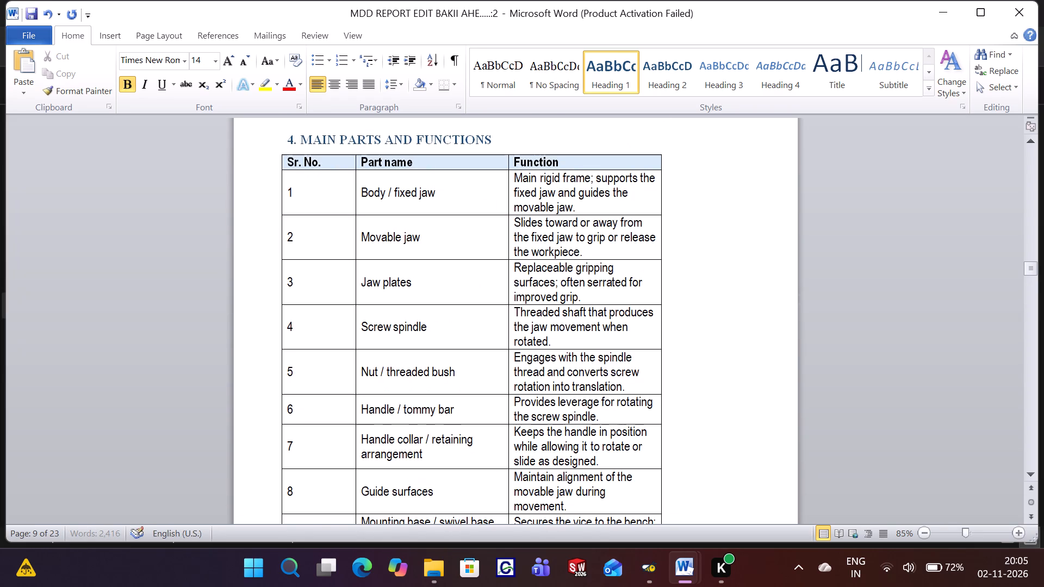
{"action": "key", "text": "BackSpace"}
{"action": "key", "text": "BackSpace"}
{"action": "key", "text": "BackSpace"}
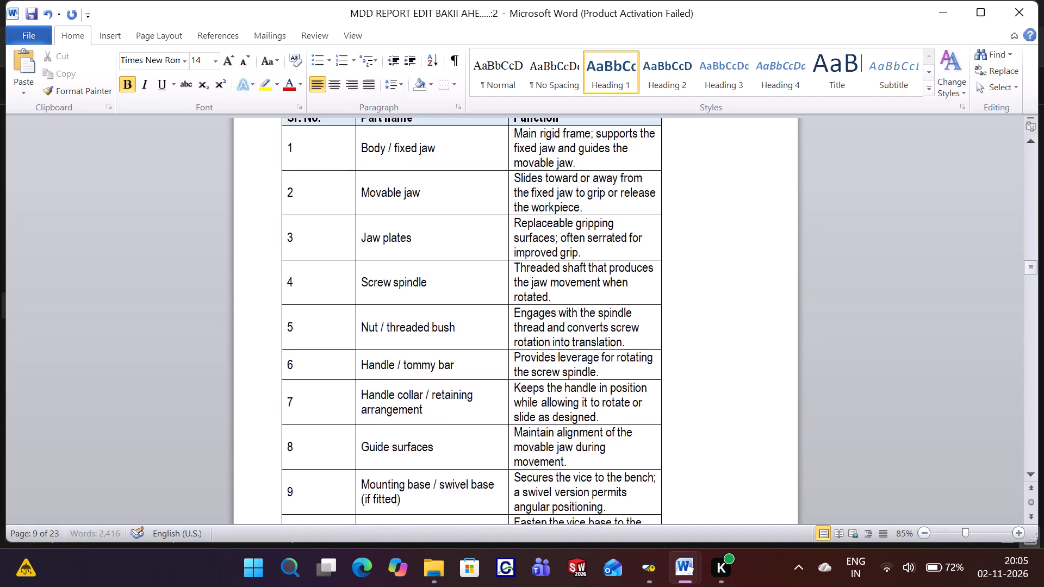
{"action": "scroll", "coordinate": [285, 404], "scroll_direction": "up", "scroll_amount": 1}
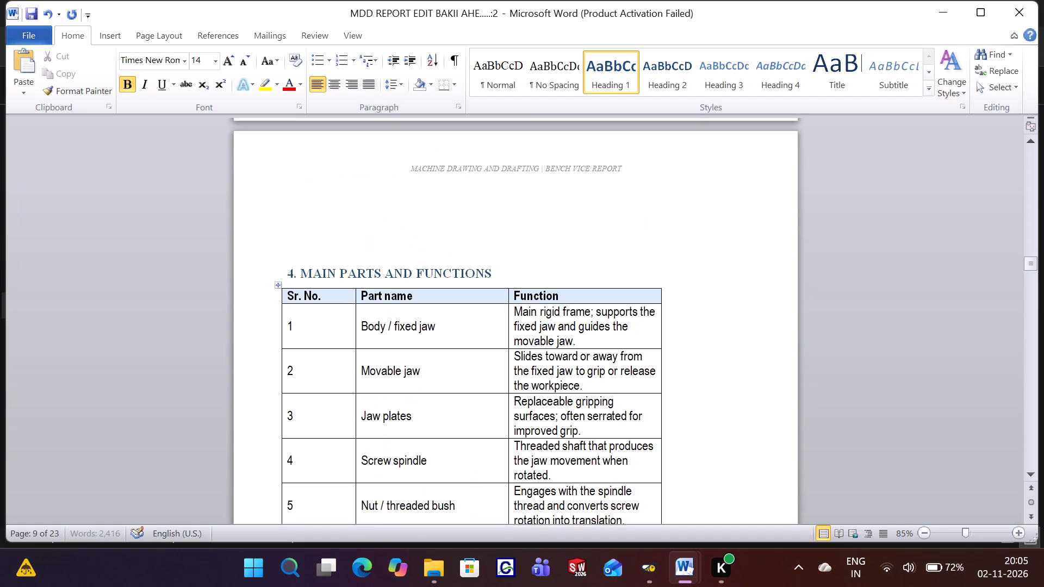
{"action": "scroll", "coordinate": [285, 404], "scroll_direction": "up", "scroll_amount": 1}
{"action": "key", "text": "BackSpace"}
{"action": "key", "text": "BackSpace"}
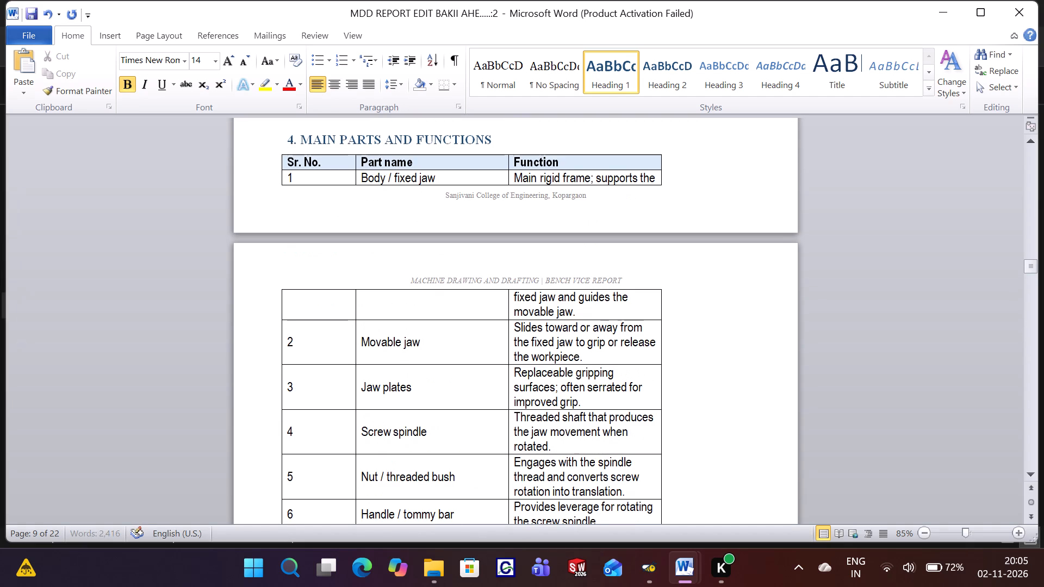
{"action": "key", "text": "Return"}
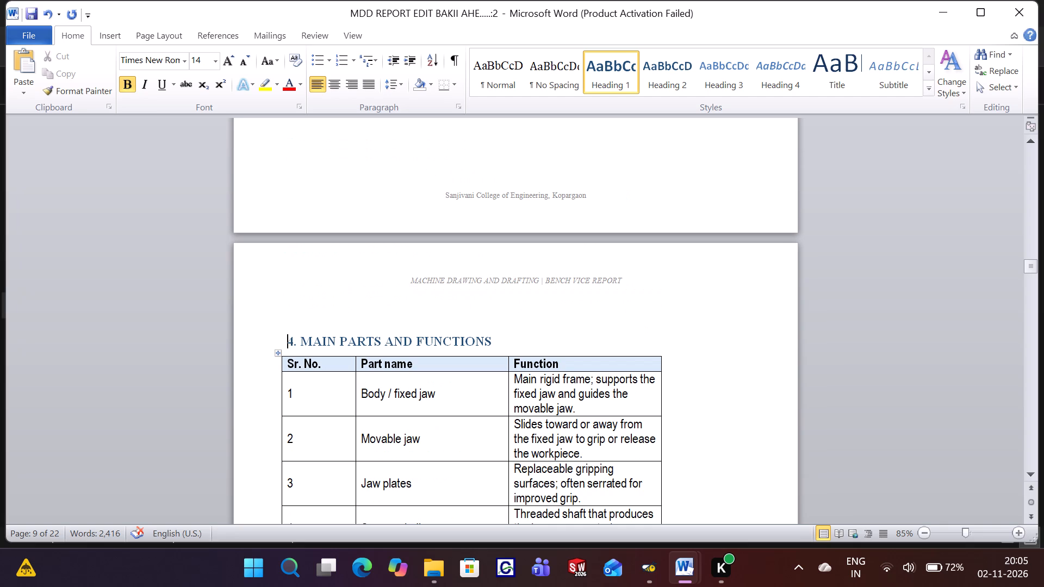
{"action": "key", "text": "BackSpace"}
{"action": "key", "text": "Return"}
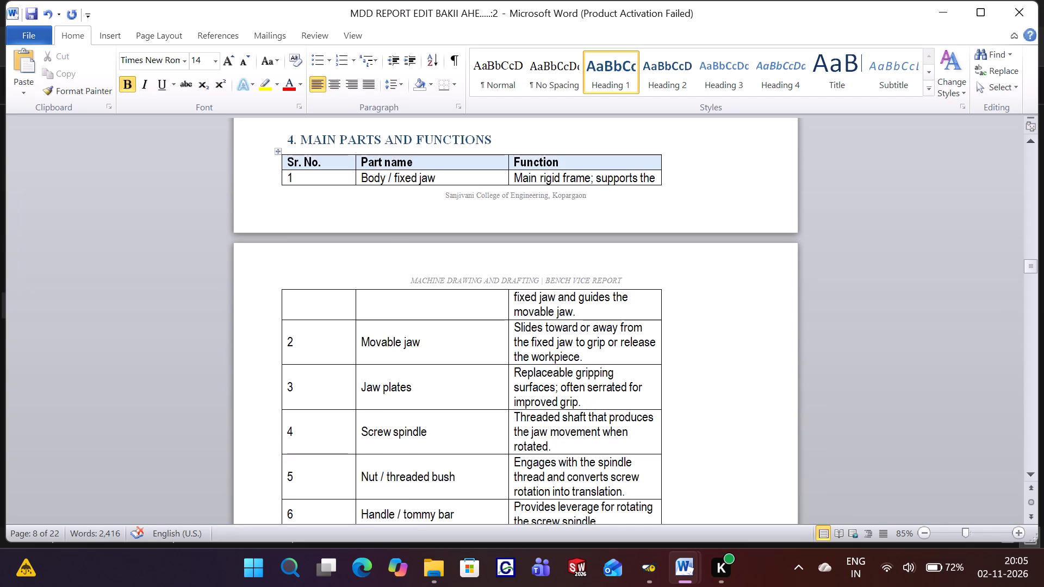
Check the page layout from section 5, Materials Used, through the fits, assembly drawing and CAD placeholder pages to the Advantages and Limitations lists.
{"action": "scroll", "coordinate": [285, 404], "scroll_direction": "down", "scroll_amount": 5}
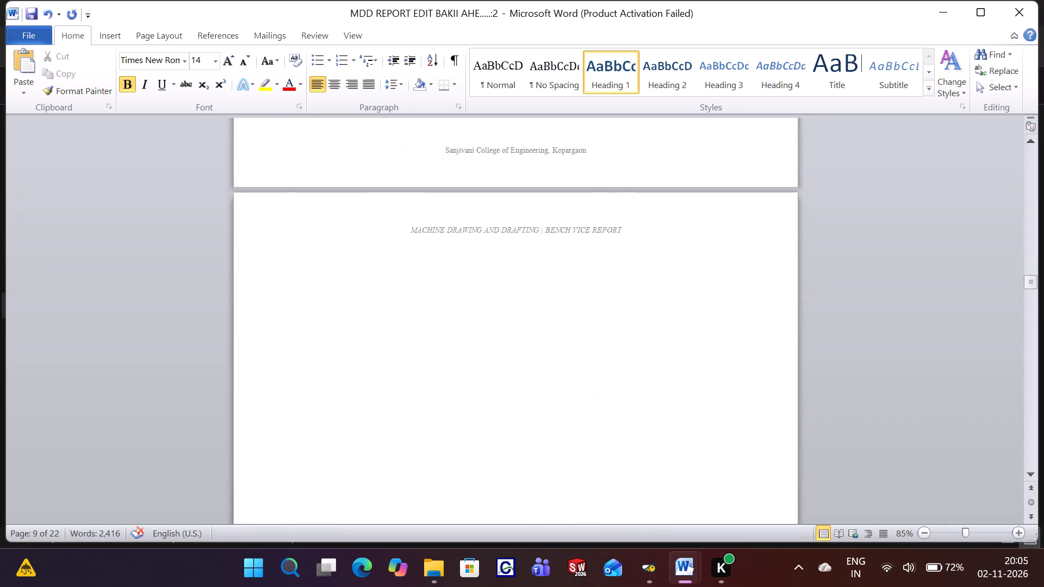
{"action": "scroll", "coordinate": [285, 404], "scroll_direction": "down", "scroll_amount": 2}
{"action": "scroll", "coordinate": [285, 404], "scroll_direction": "up", "scroll_amount": 1}
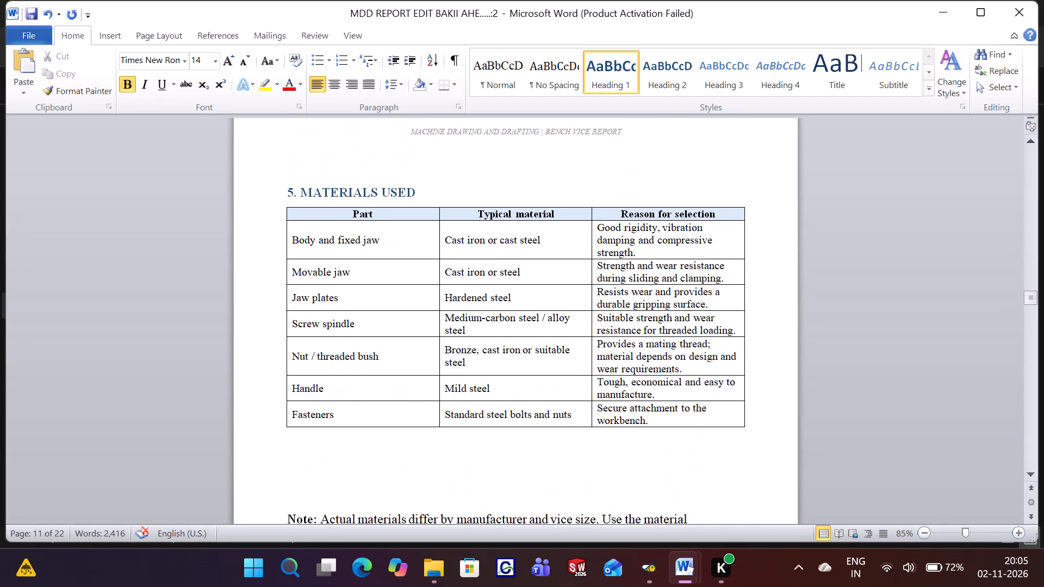
{"action": "scroll", "coordinate": [329, 462], "scroll_direction": "down", "scroll_amount": 3}
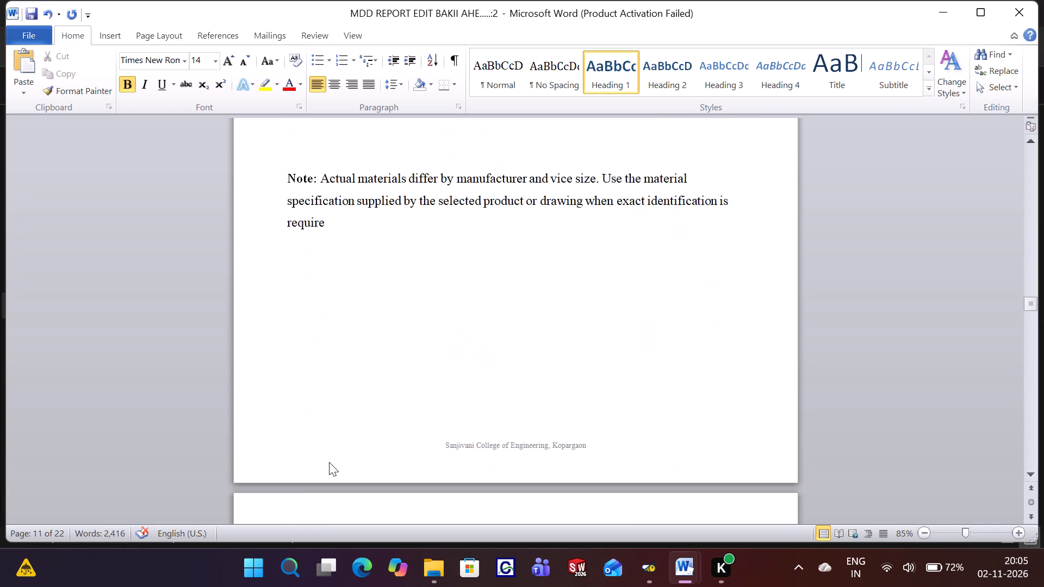
{"action": "scroll", "coordinate": [329, 462], "scroll_direction": "down", "scroll_amount": 8}
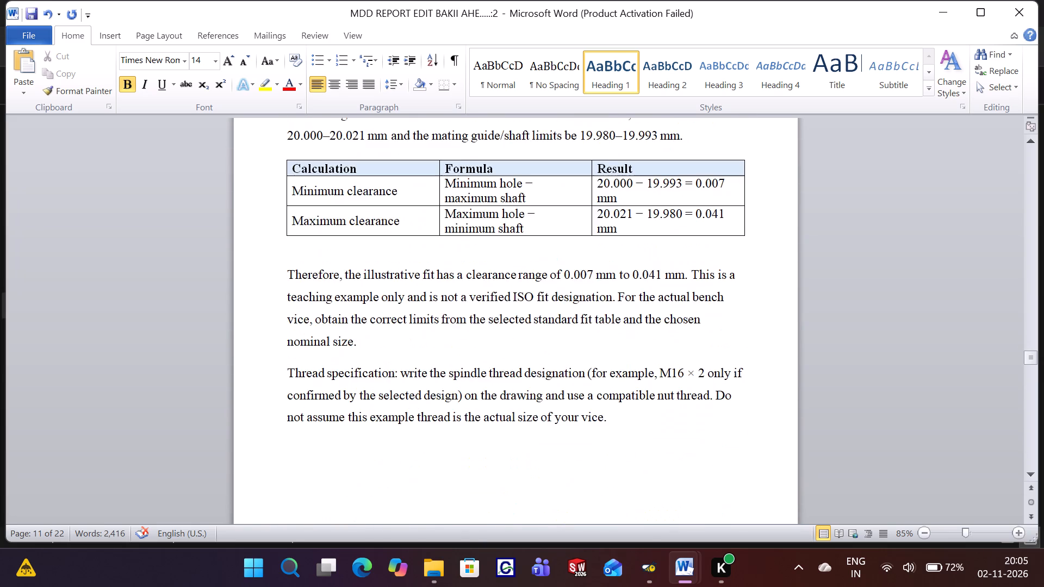
{"action": "scroll", "coordinate": [329, 462], "scroll_direction": "down", "scroll_amount": 6}
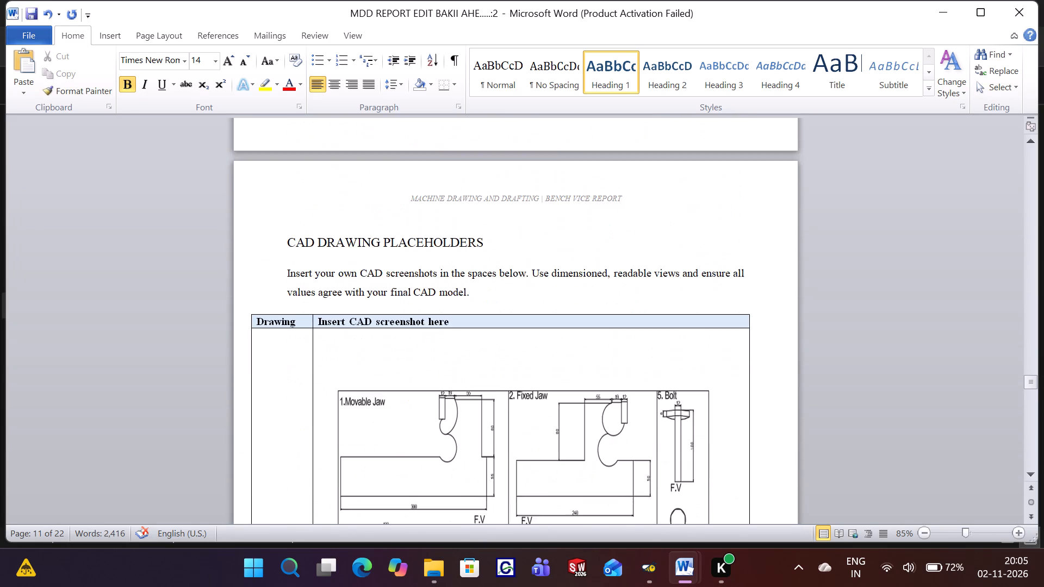
{"action": "scroll", "coordinate": [329, 462], "scroll_direction": "up", "scroll_amount": 1}
{"action": "scroll", "coordinate": [329, 462], "scroll_direction": "right", "scroll_amount": 1}
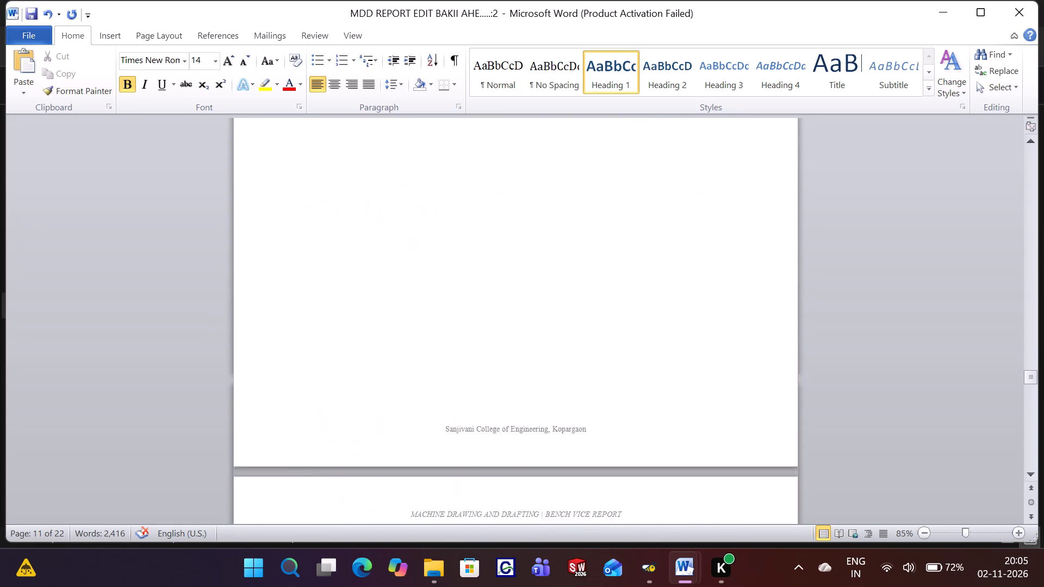
{"action": "scroll", "coordinate": [329, 462], "scroll_direction": "right", "scroll_amount": 1}
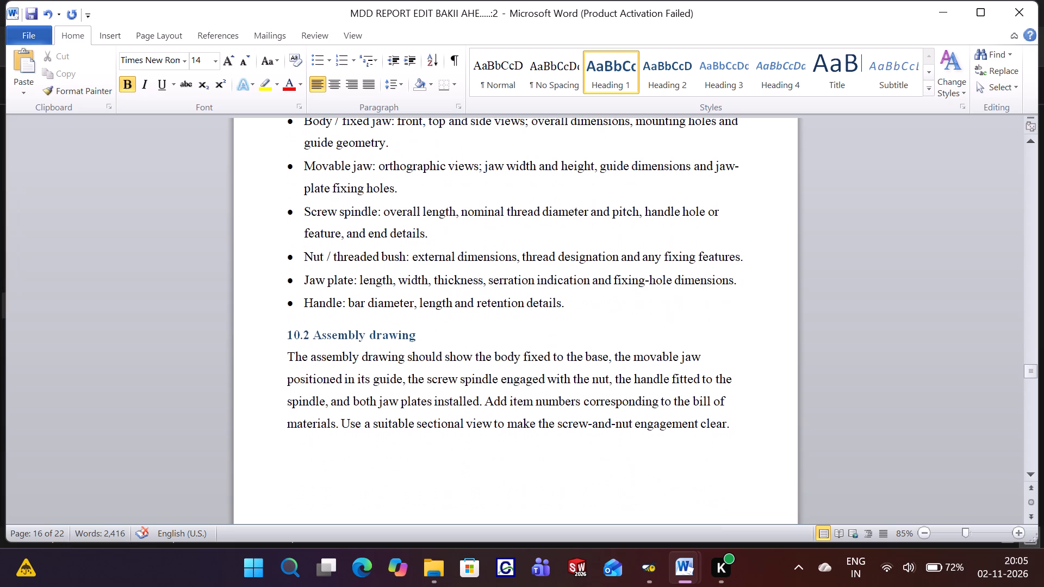
{"action": "scroll", "coordinate": [329, 462], "scroll_direction": "right", "scroll_amount": 2}
{"action": "scroll", "coordinate": [329, 462], "scroll_direction": "down", "scroll_amount": 1}
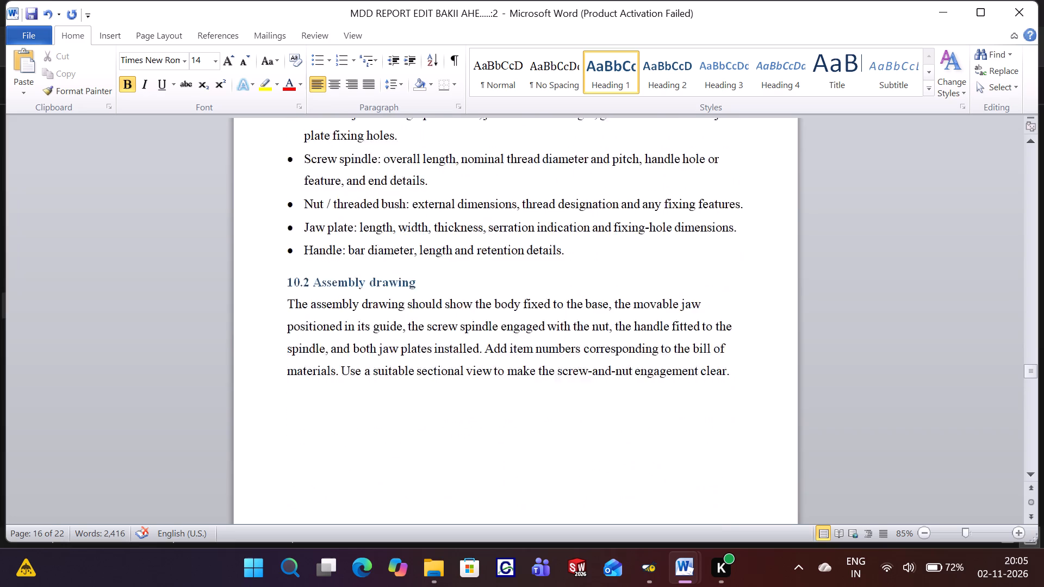
{"action": "scroll", "coordinate": [329, 462], "scroll_direction": "down", "scroll_amount": 1}
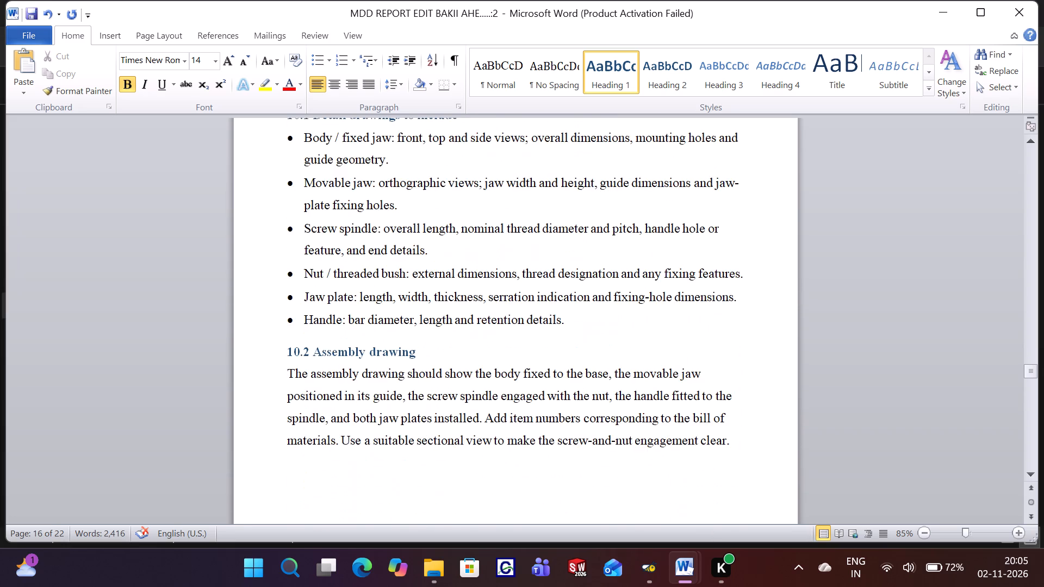
{"action": "scroll", "coordinate": [329, 462], "scroll_direction": "down", "scroll_amount": 5}
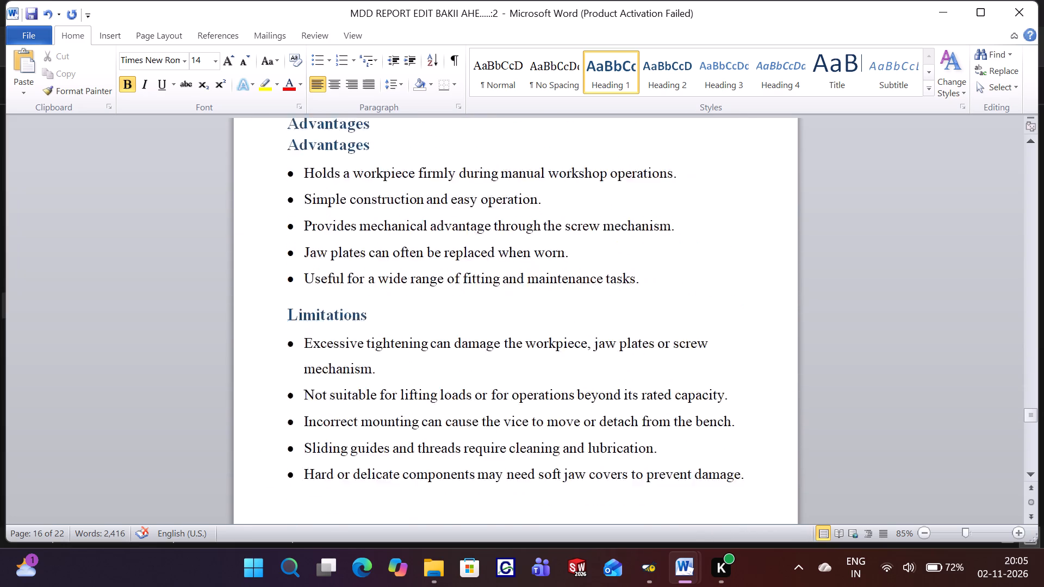
{"action": "scroll", "coordinate": [329, 462], "scroll_direction": "down", "scroll_amount": 1}
{"action": "scroll", "coordinate": [329, 462], "scroll_direction": "up", "scroll_amount": 1}
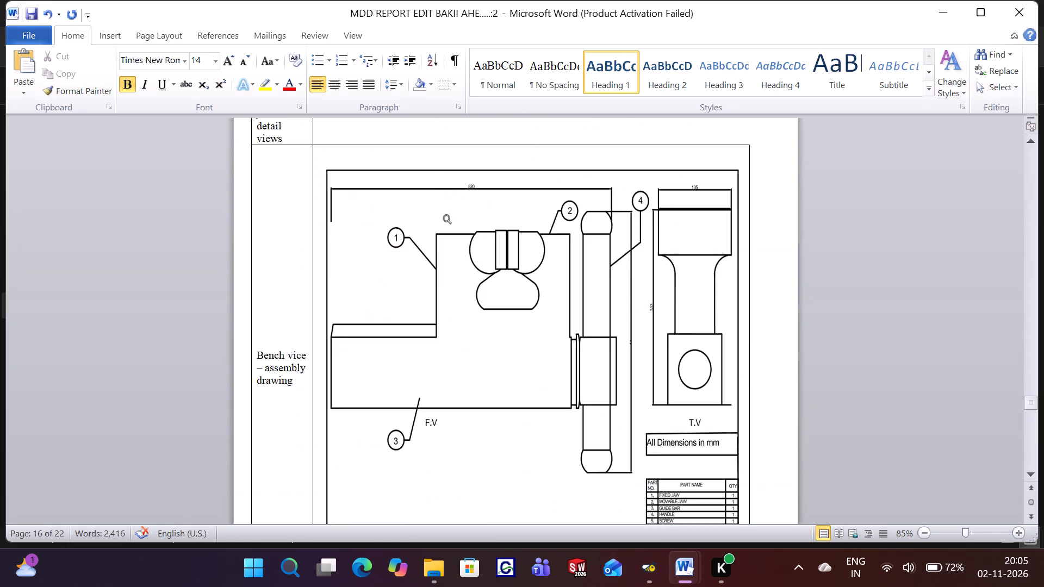
Review the page layout from the cover page through the acknowledgement and introduction to the start of section 4.
{"action": "scroll", "coordinate": [329, 462], "scroll_direction": "up", "scroll_amount": 14}
{"action": "scroll", "coordinate": [329, 462], "scroll_direction": "down", "scroll_amount": 4}
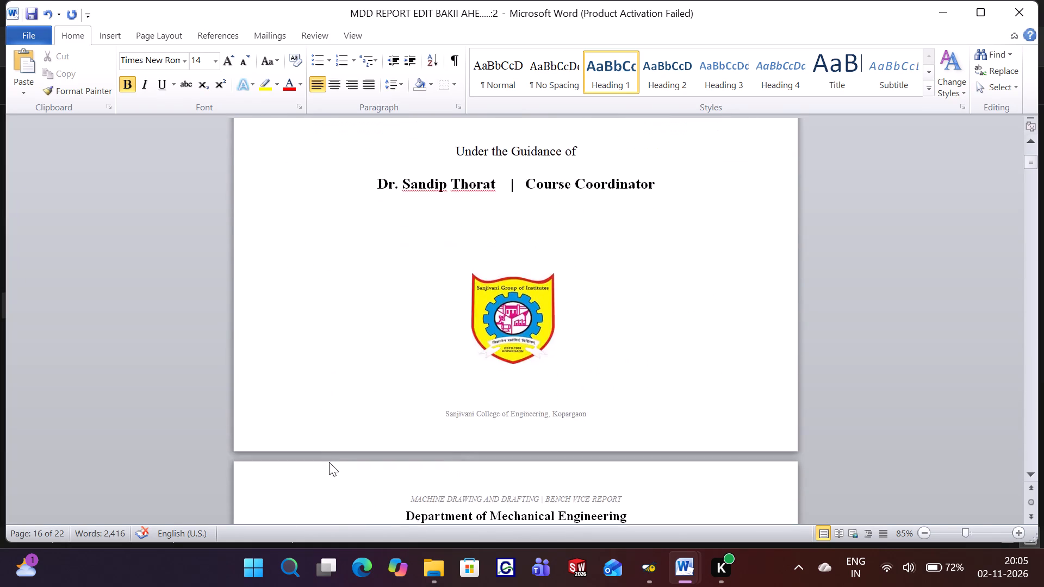
{"action": "scroll", "coordinate": [329, 462], "scroll_direction": "down", "scroll_amount": 6}
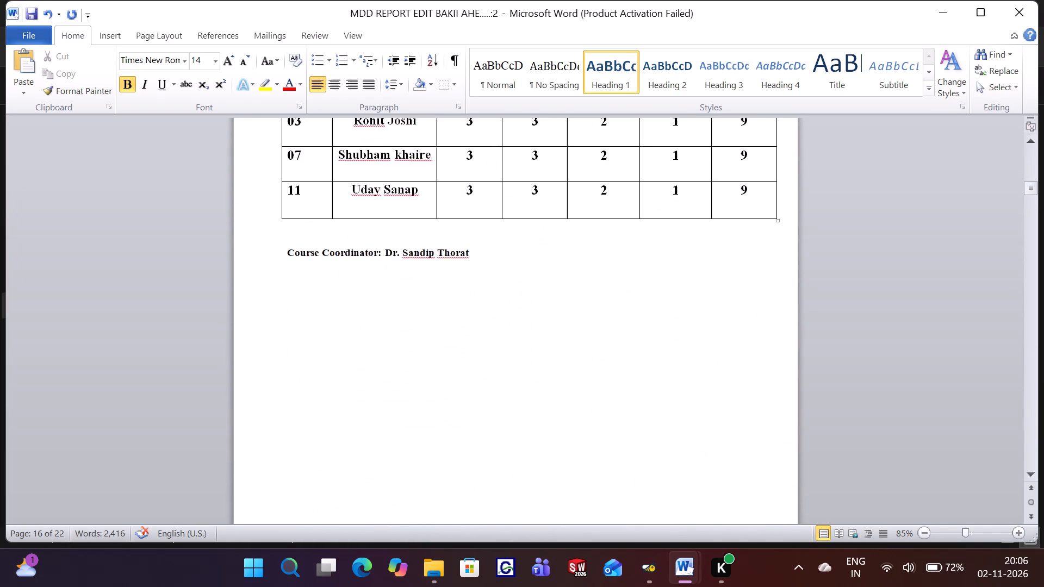
{"action": "scroll", "coordinate": [329, 462], "scroll_direction": "down", "scroll_amount": 8}
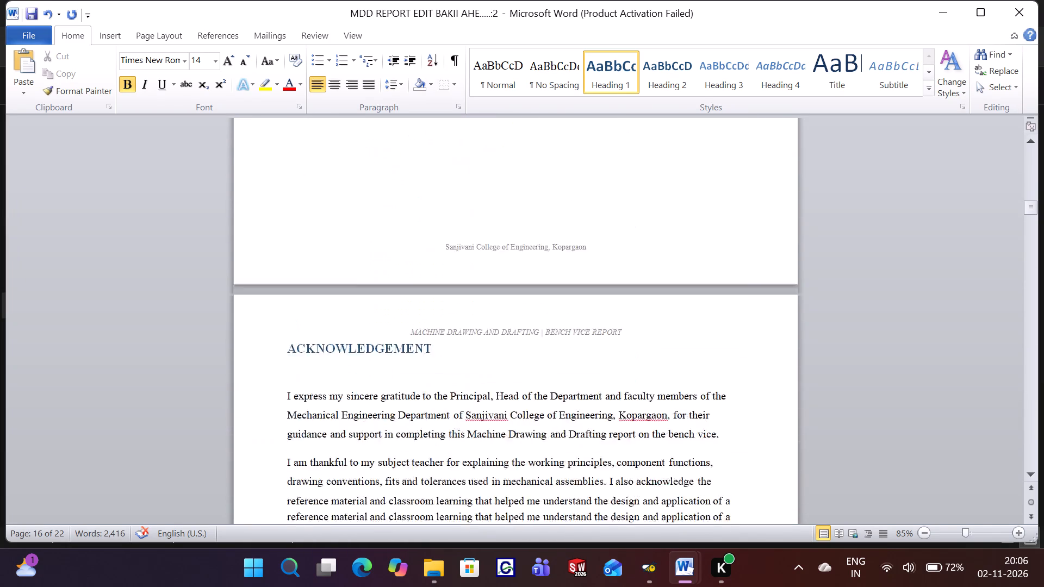
{"action": "scroll", "coordinate": [329, 462], "scroll_direction": "down", "scroll_amount": 5}
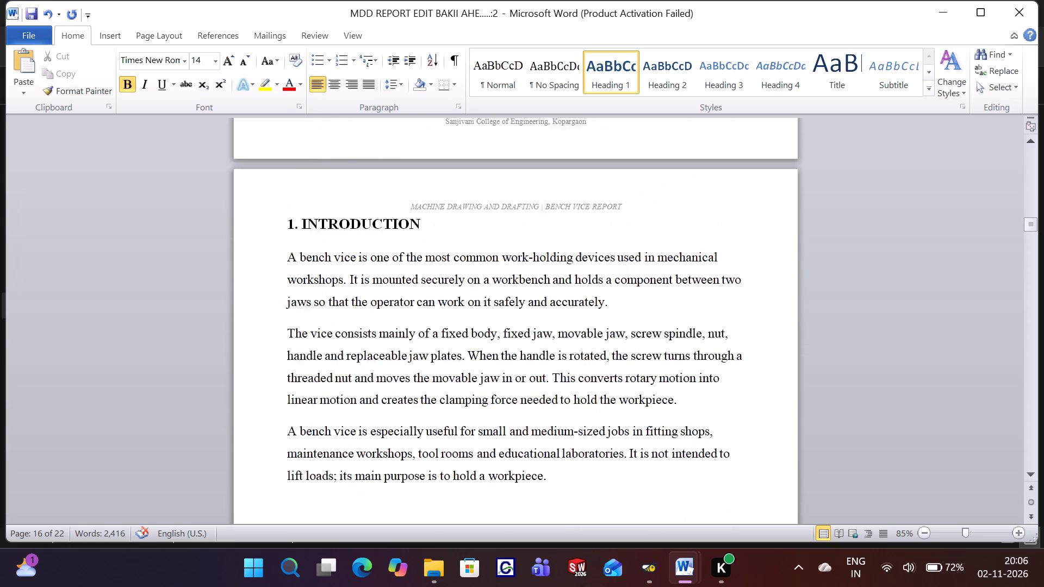
{"action": "scroll", "coordinate": [329, 462], "scroll_direction": "down", "scroll_amount": 6}
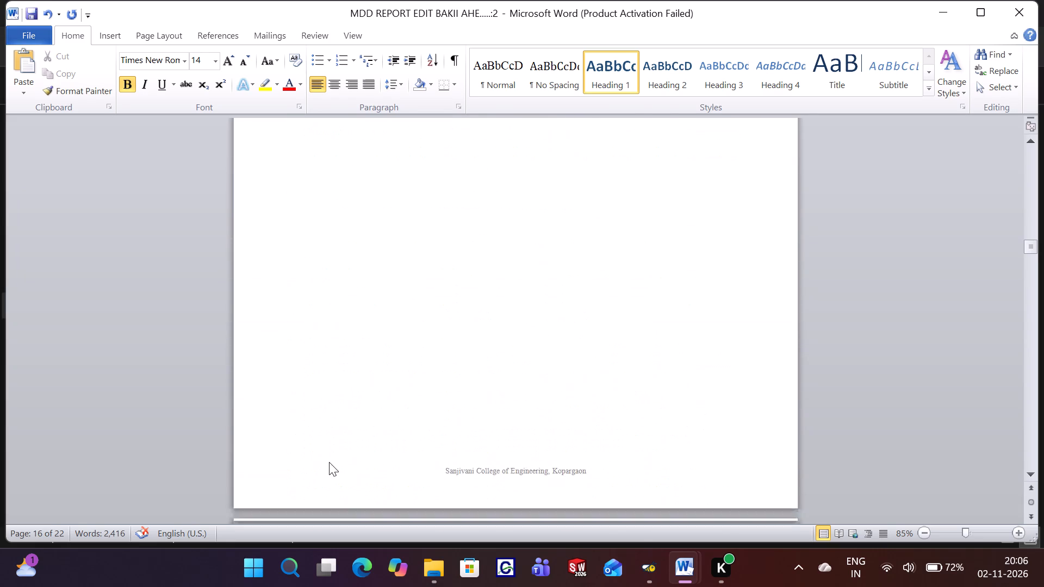
{"action": "scroll", "coordinate": [329, 462], "scroll_direction": "down", "scroll_amount": 6}
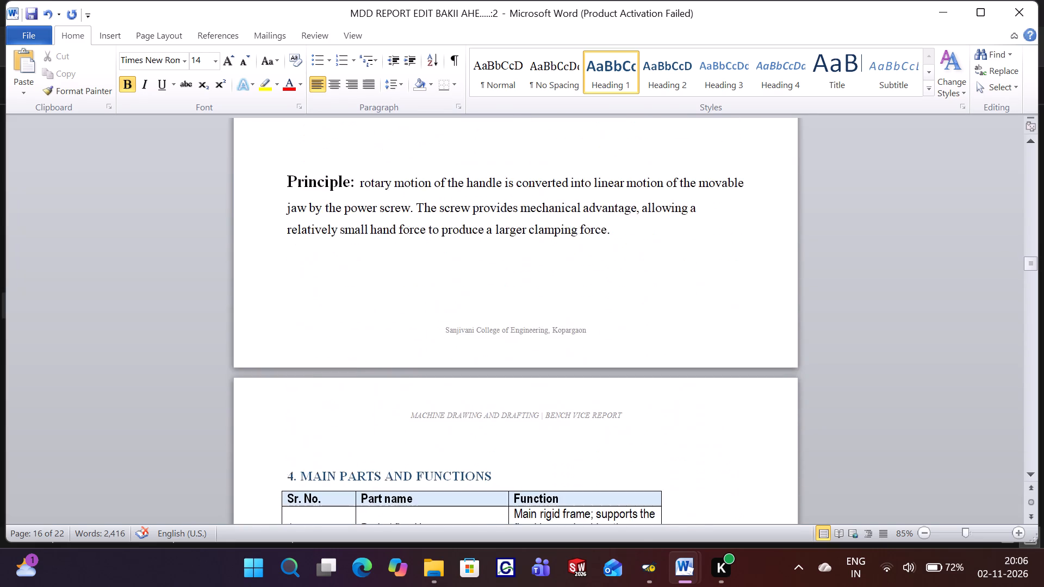
Delete the surplus blank lines above the "5. MATERIALS USED" heading, keeping enough that the heading and its table start together on a new page.
{"action": "scroll", "coordinate": [329, 462], "scroll_direction": "down", "scroll_amount": 4}
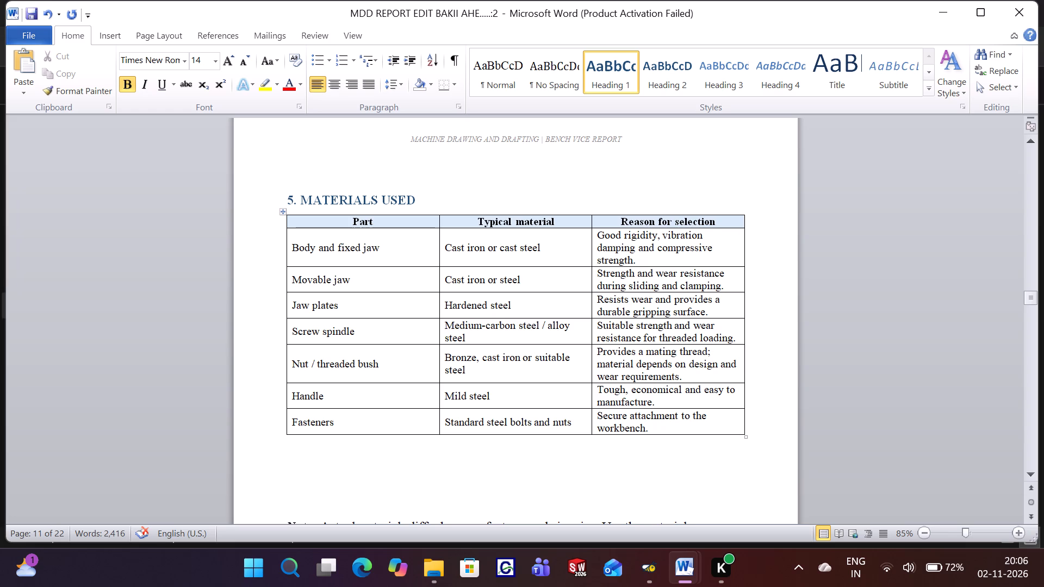
{"action": "left_click", "coordinate": [287, 194]}
{"action": "key", "text": "BackSpace"}
{"action": "key", "text": "BackSpace"}
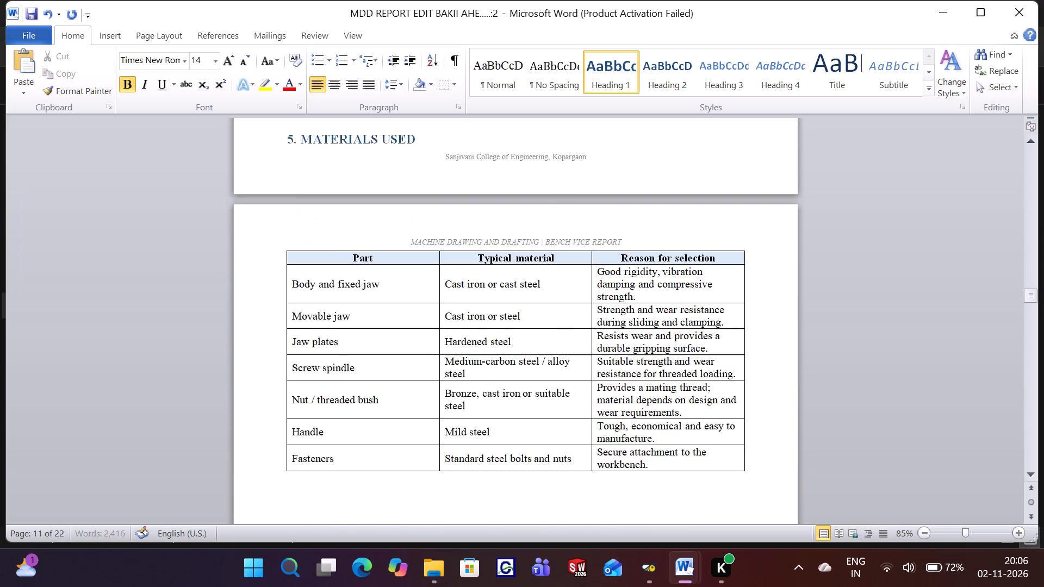
{"action": "key", "text": "BackSpace"}
{"action": "key", "text": "BackSpace"}
{"action": "key", "text": "BackSpace"}
{"action": "key", "text": "BackSpace"}
{"action": "key", "text": "BackSpace"}
{"action": "key", "text": "BackSpace"}
{"action": "key", "text": "BackSpace"}
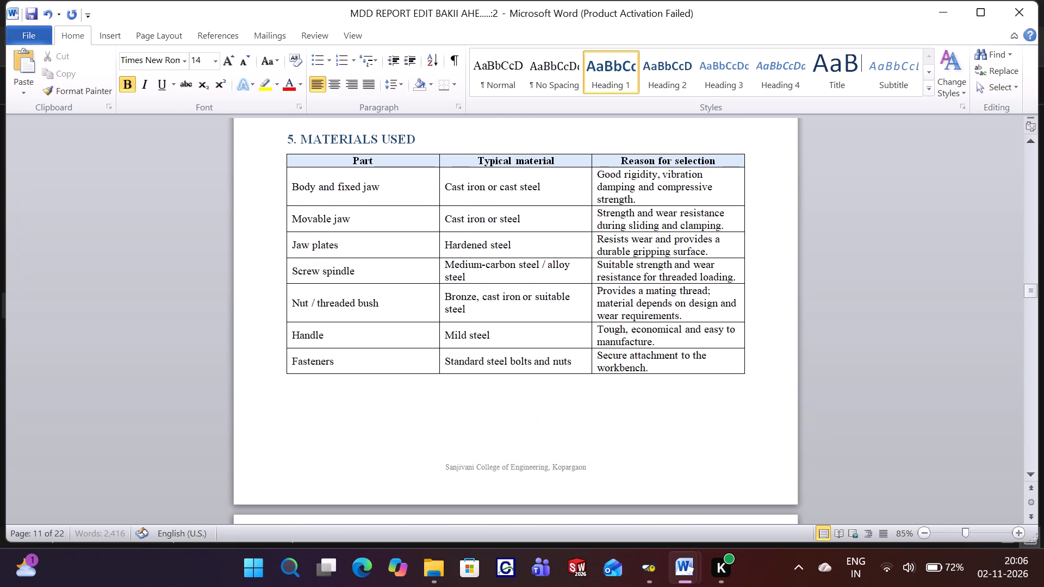
{"action": "key", "text": "BackSpace"}
{"action": "key", "text": "BackSpace"}
{"action": "key", "text": "BackSpace"}
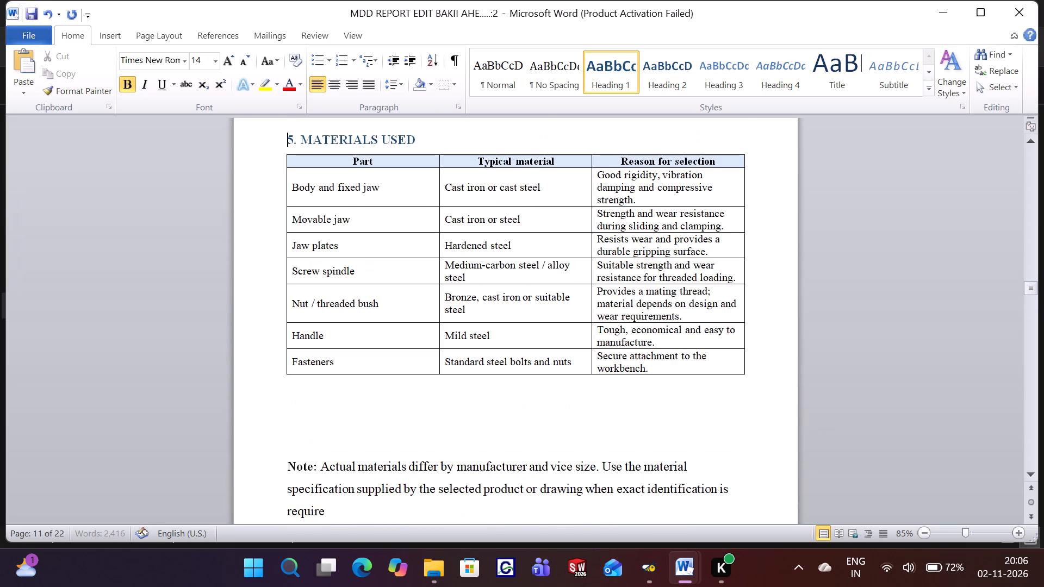
{"action": "key", "text": "BackSpace"}
{"action": "key", "text": "BackSpace"}
{"action": "key", "text": "BackSpace"}
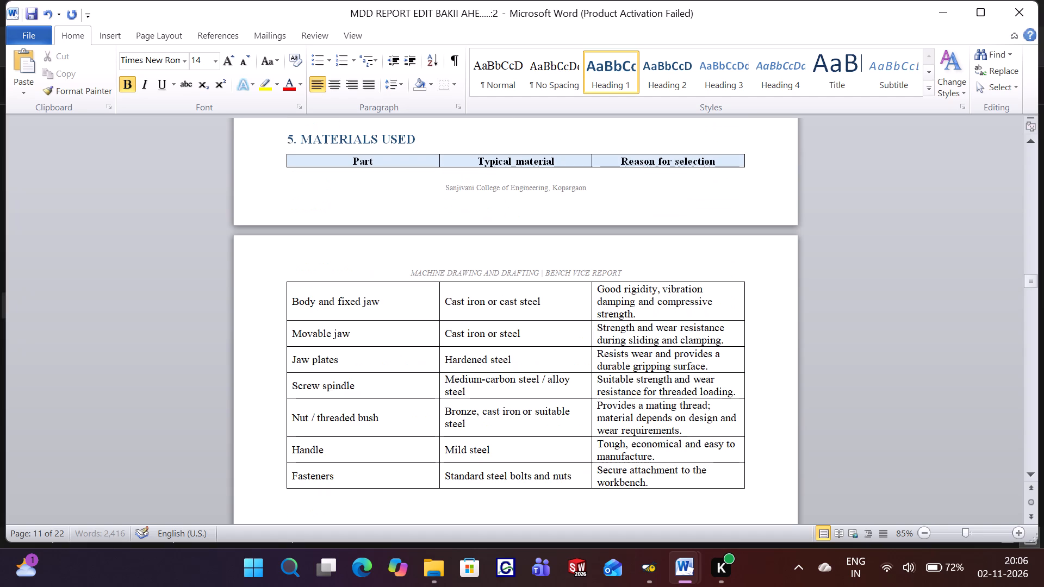
{"action": "key", "text": "Return"}
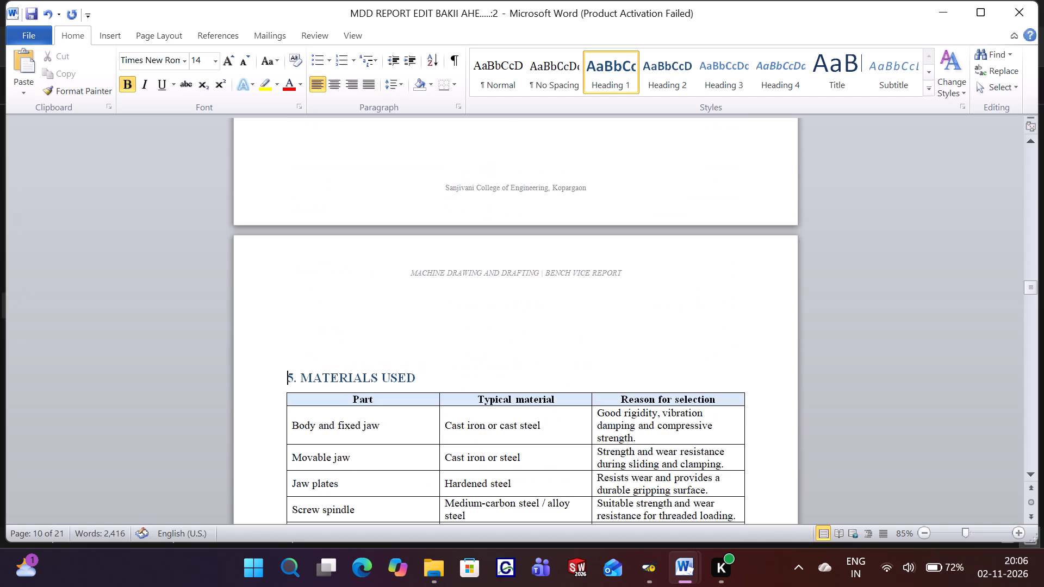
Delete the blank lines above the "6. PART LIST / BILL OF MATERIALS" heading so it sits at the top of its page.
{"action": "scroll", "coordinate": [287, 194], "scroll_direction": "down", "scroll_amount": 3}
{"action": "scroll", "coordinate": [287, 194], "scroll_direction": "up", "scroll_amount": 1, "text": "ctrl"}
{"action": "scroll", "coordinate": [287, 194], "scroll_direction": "down", "scroll_amount": 1, "text": "ctrl"}
{"action": "scroll", "coordinate": [287, 194], "scroll_direction": "up", "scroll_amount": 1, "text": "ctrl"}
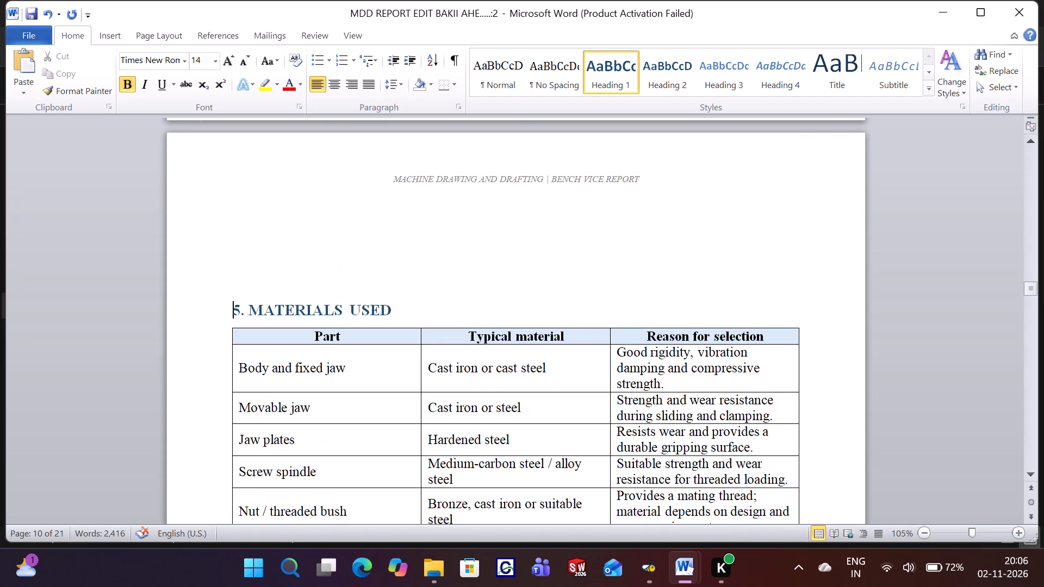
{"action": "scroll", "coordinate": [287, 194], "scroll_direction": "down", "scroll_amount": 5}
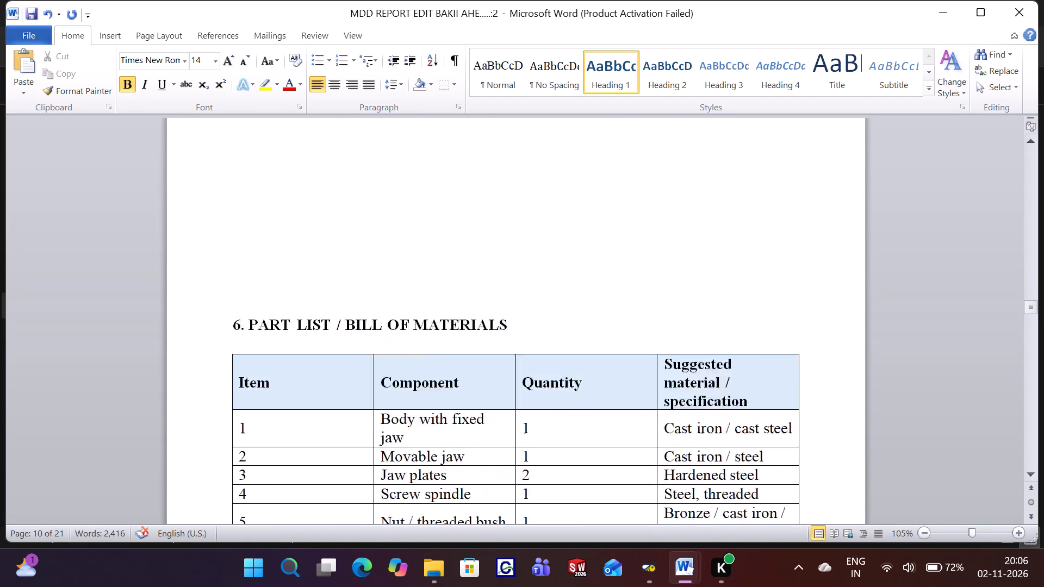
{"action": "scroll", "coordinate": [287, 194], "scroll_direction": "down", "scroll_amount": 1}
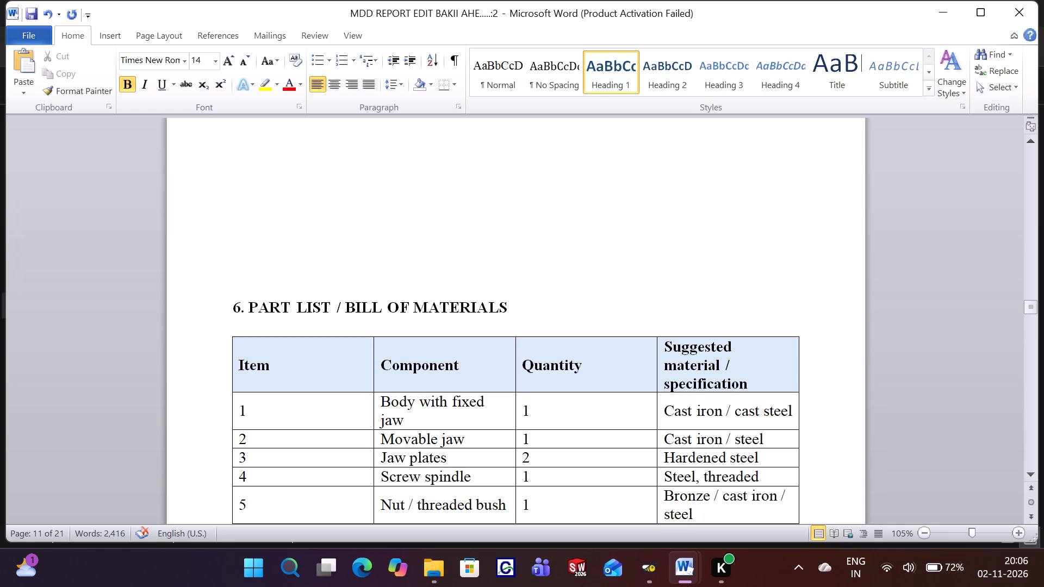
{"action": "left_click", "coordinate": [217, 307]}
{"action": "left_click", "coordinate": [217, 307]}
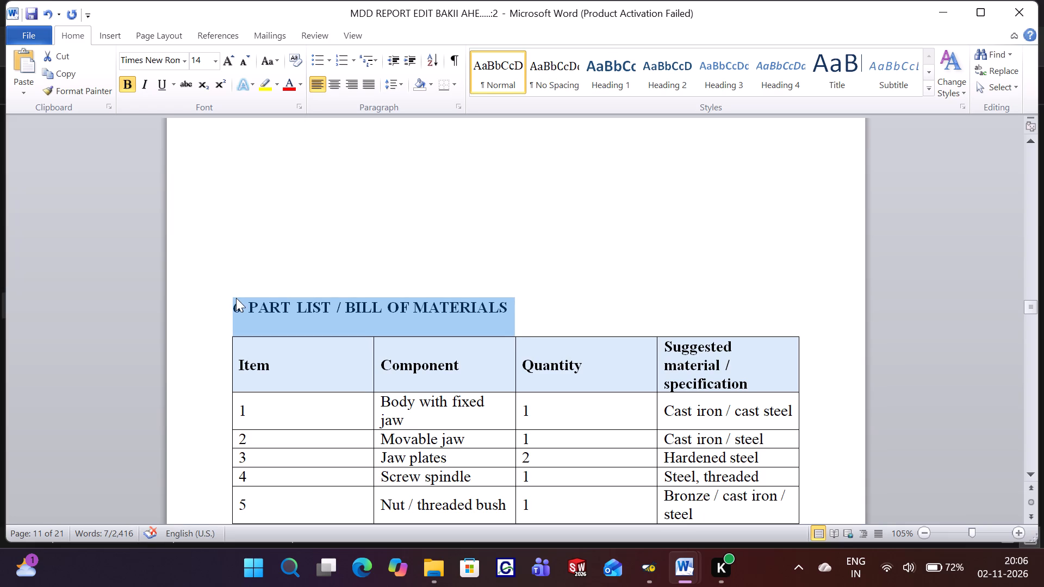
{"action": "left_click", "coordinate": [236, 298]}
{"action": "key", "text": "BackSpace"}
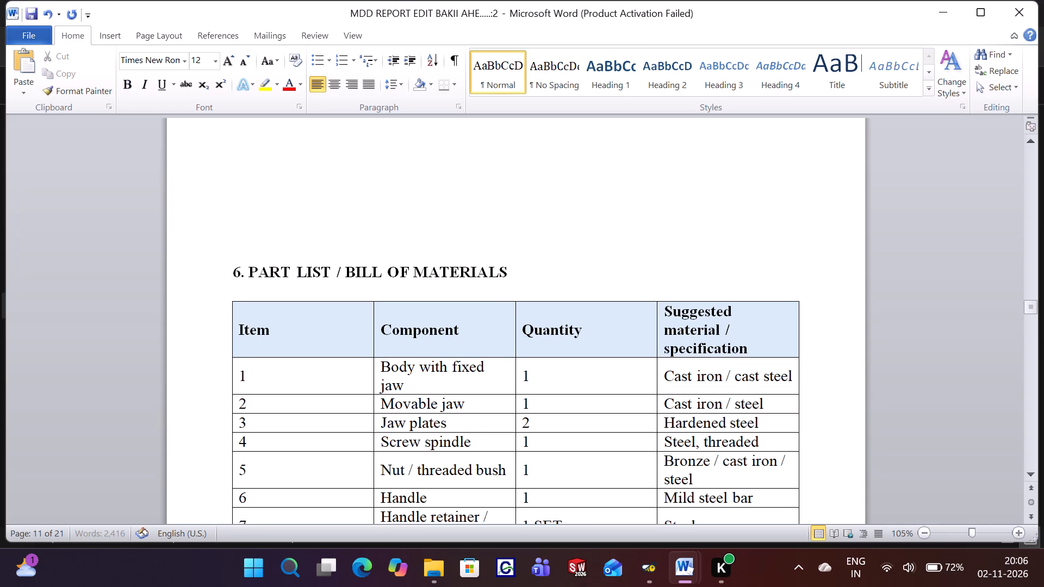
{"action": "key", "text": "BackSpace"}
{"action": "key", "text": "BackSpace"}
{"action": "key", "text": "BackSpace"}
{"action": "scroll", "coordinate": [237, 299], "scroll_direction": "up", "scroll_amount": 2}
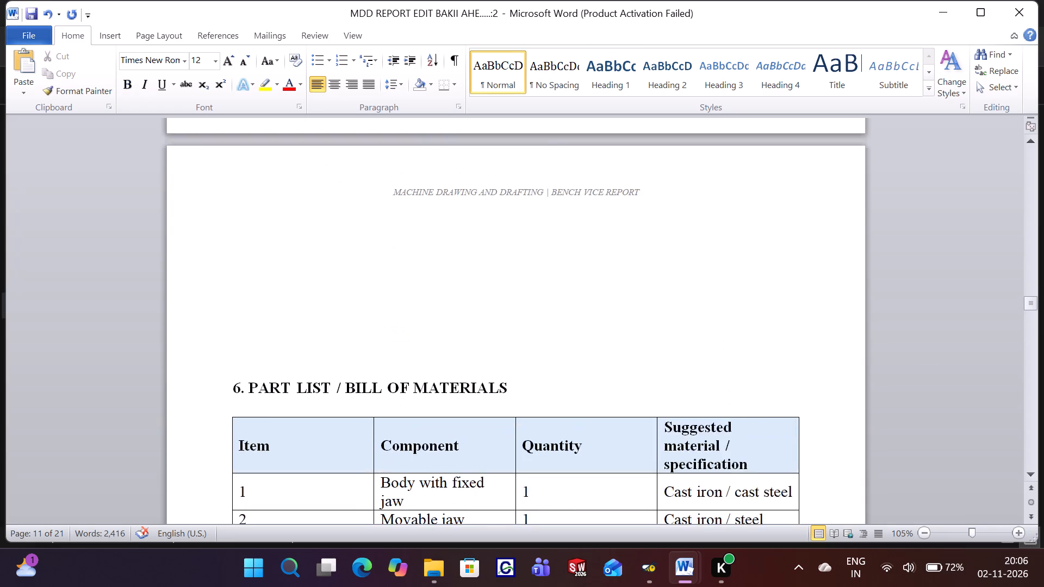
{"action": "scroll", "coordinate": [237, 299], "scroll_direction": "up", "scroll_amount": 1}
{"action": "key", "text": "BackSpace"}
{"action": "key", "text": "BackSpace"}
{"action": "key", "text": "BackSpace"}
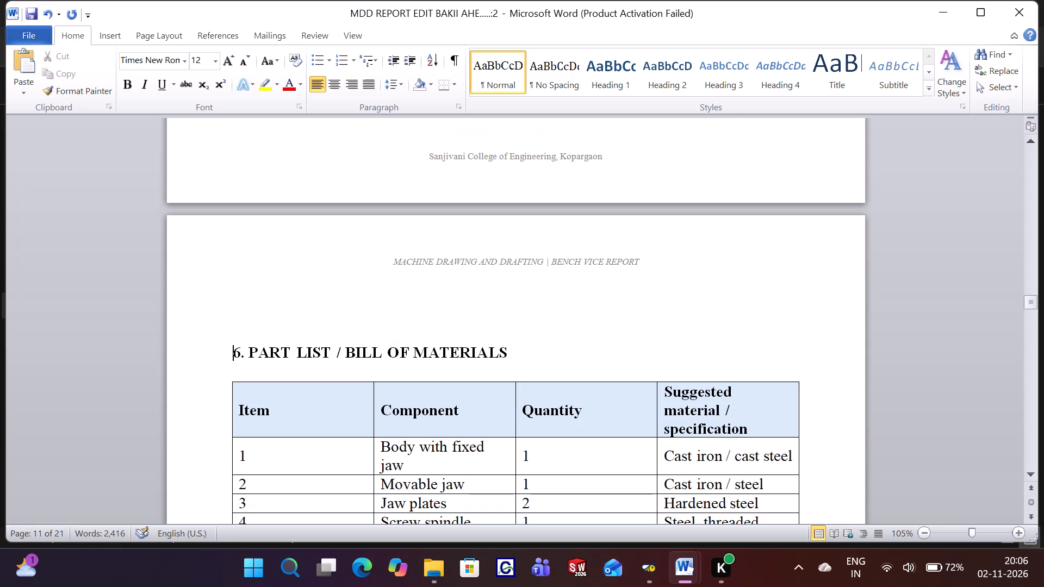
{"action": "key", "text": "BackSpace"}
{"action": "key", "text": "BackSpace"}
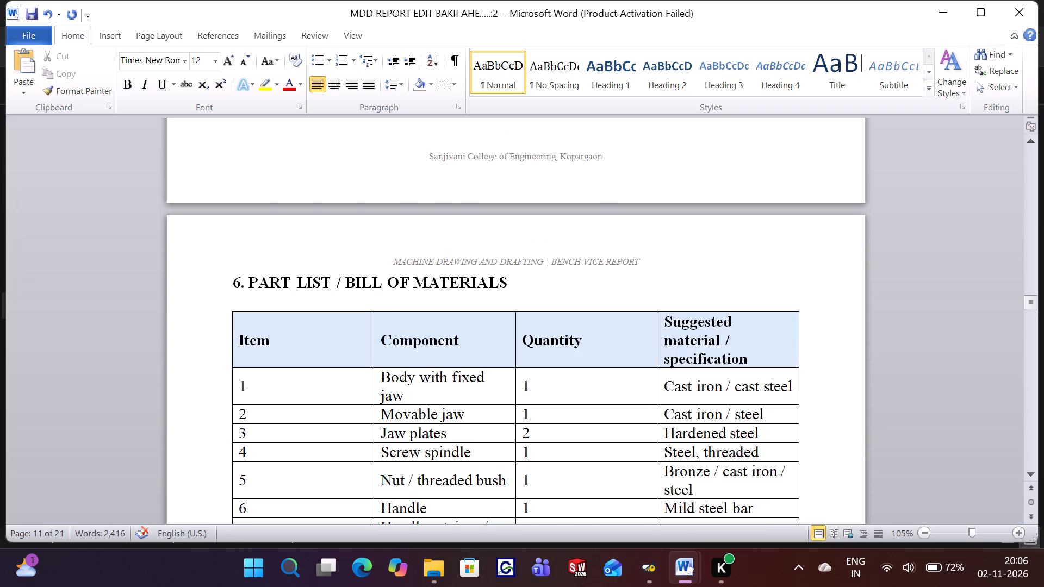
Make the "7. ENGINEERING DRAWING AND IS CONVENTIONS" heading bold and set its font size to 16.
{"action": "scroll", "coordinate": [237, 299], "scroll_direction": "down", "scroll_amount": 3}
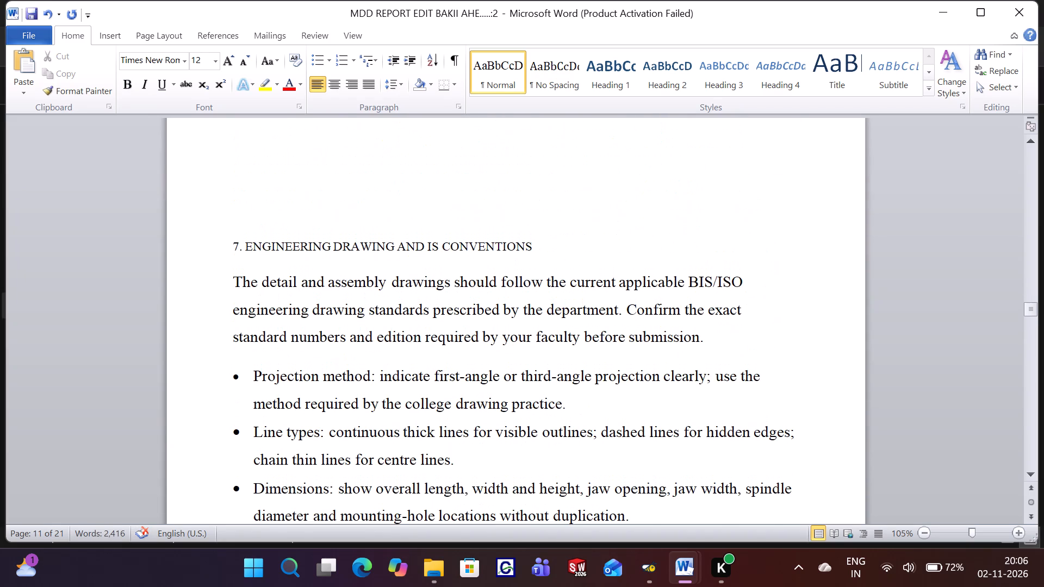
{"action": "left_click", "coordinate": [222, 245]}
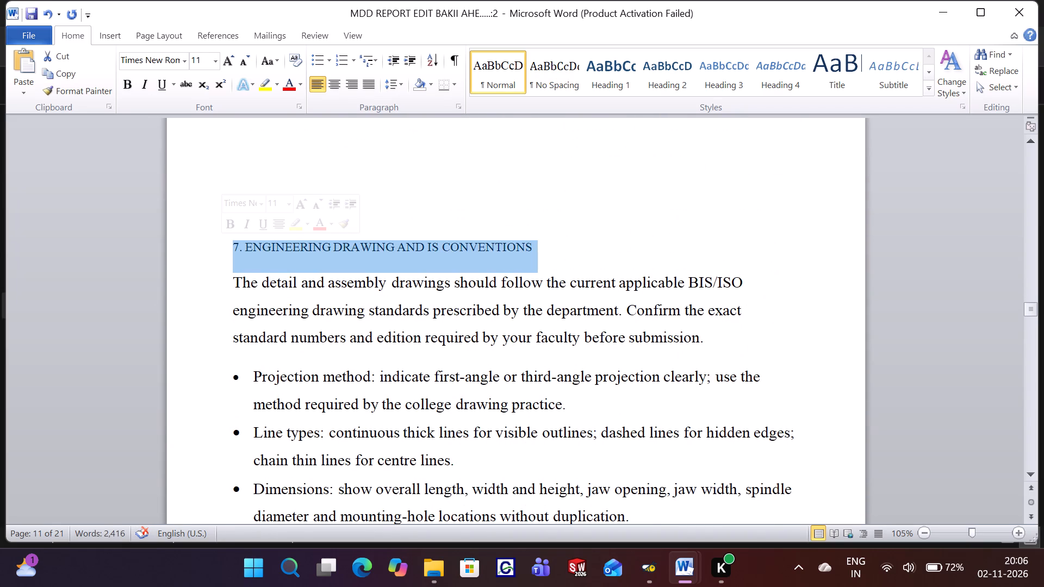
{"action": "left_click", "coordinate": [227, 234]}
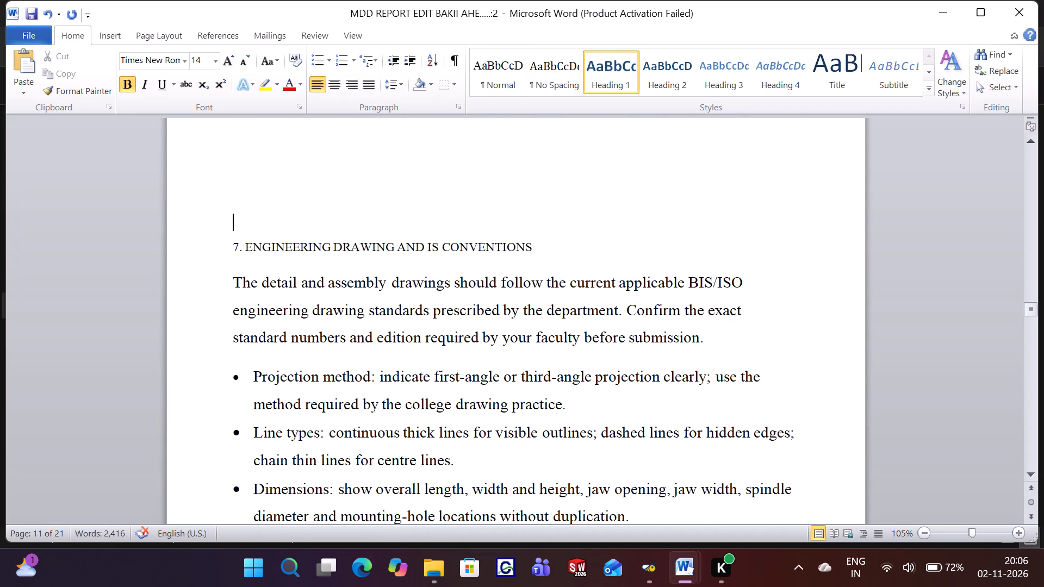
{"action": "left_click_drag", "start_coordinate": [226, 241], "coordinate": [519, 258]}
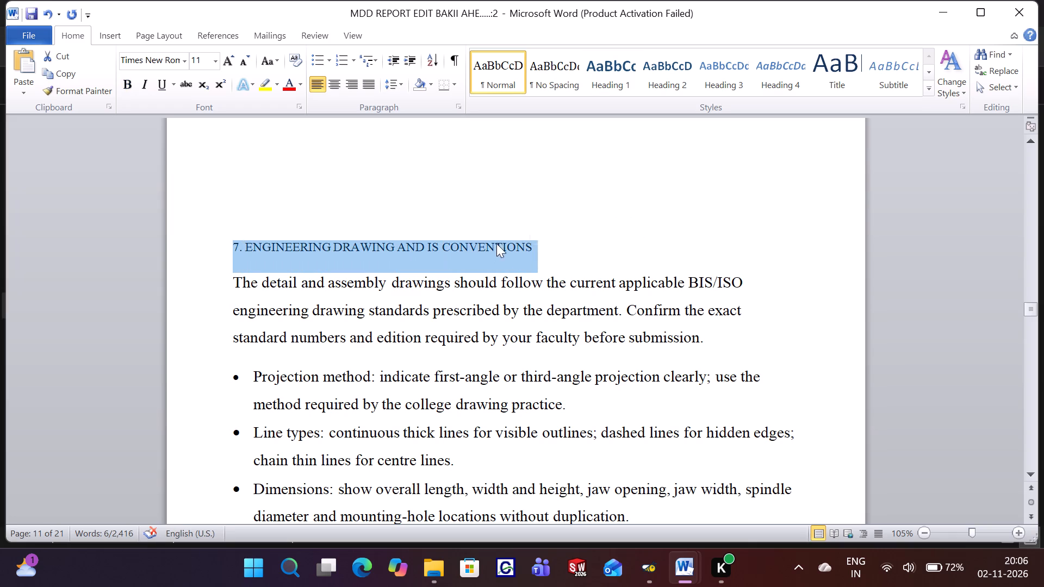
{"action": "left_click", "coordinate": [535, 234]}
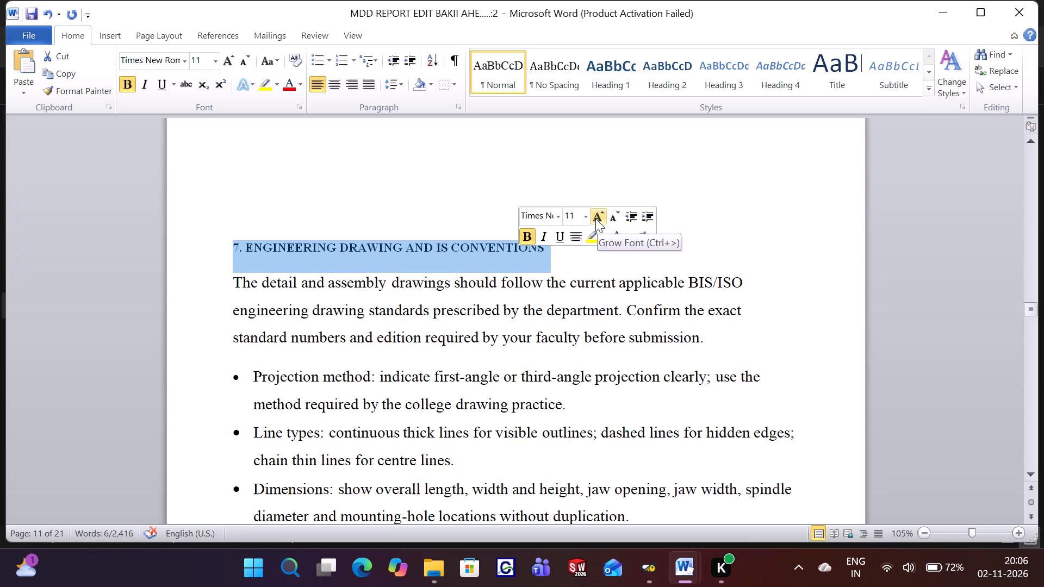
{"action": "left_click", "coordinate": [588, 216]}
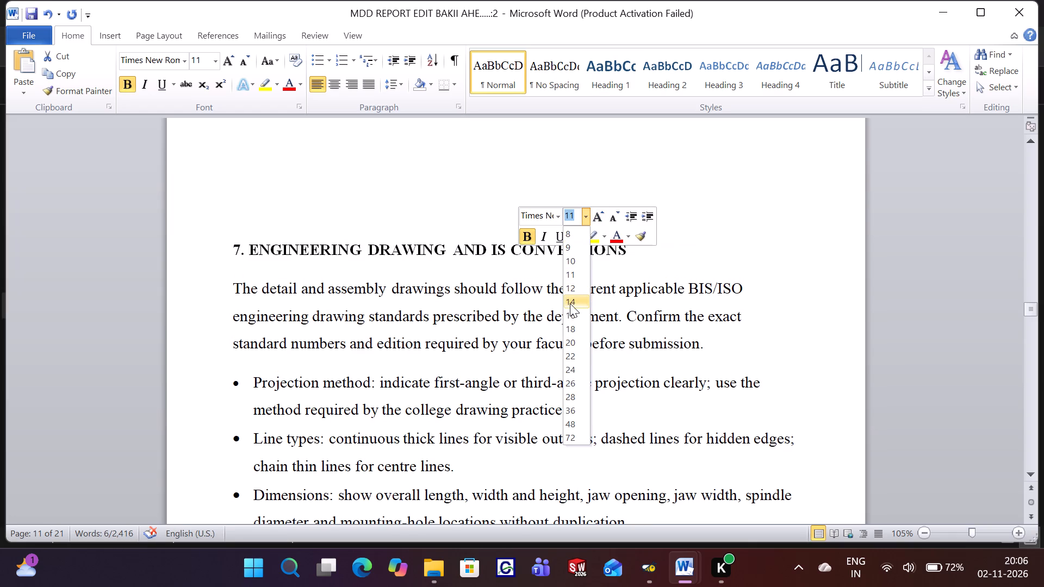
{"action": "left_click", "coordinate": [570, 316]}
{"action": "left_click", "coordinate": [298, 153]}
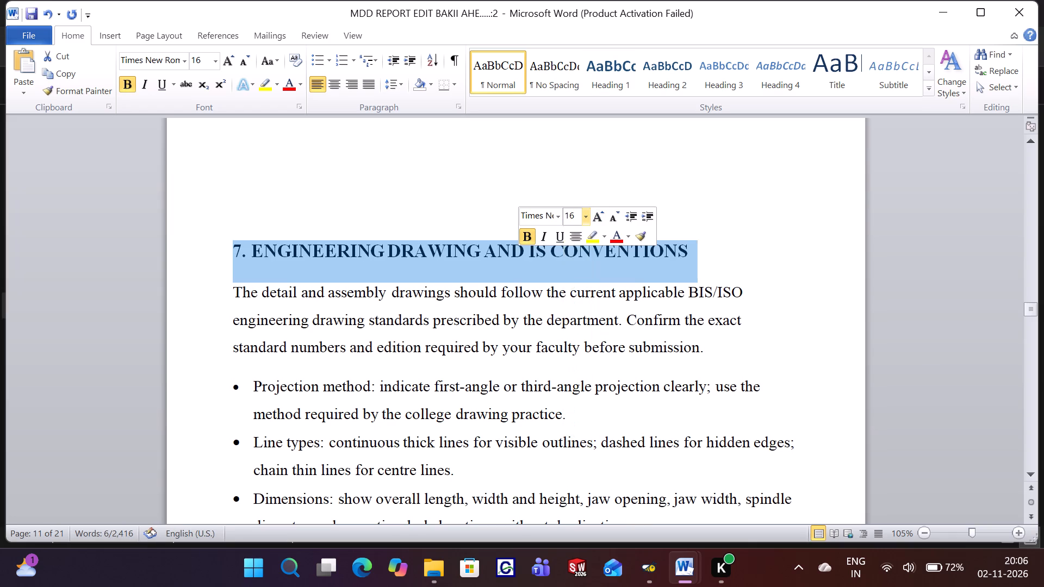
Insert blank lines above the "7. ENGINEERING DRAWING AND IS CONVENTIONS" heading so the section starts on the page after the parts table.
{"action": "scroll", "coordinate": [298, 153], "scroll_direction": "down", "scroll_amount": 3, "text": "ctrl"}
{"action": "scroll", "coordinate": [298, 153], "scroll_direction": "down", "scroll_amount": 2}
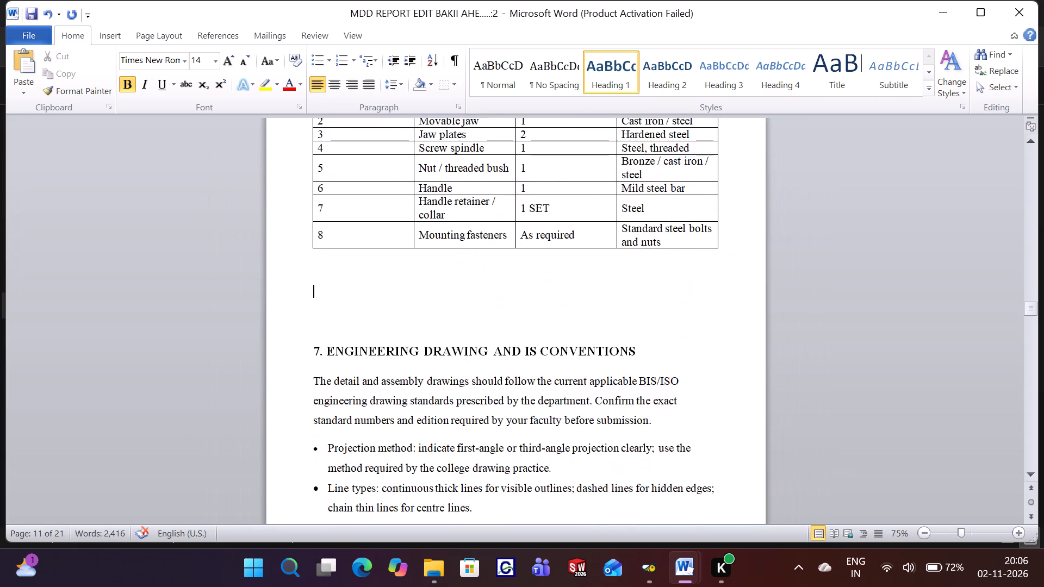
{"action": "scroll", "coordinate": [298, 153], "scroll_direction": "down", "scroll_amount": 2}
{"action": "scroll", "coordinate": [298, 153], "scroll_direction": "right", "scroll_amount": 1}
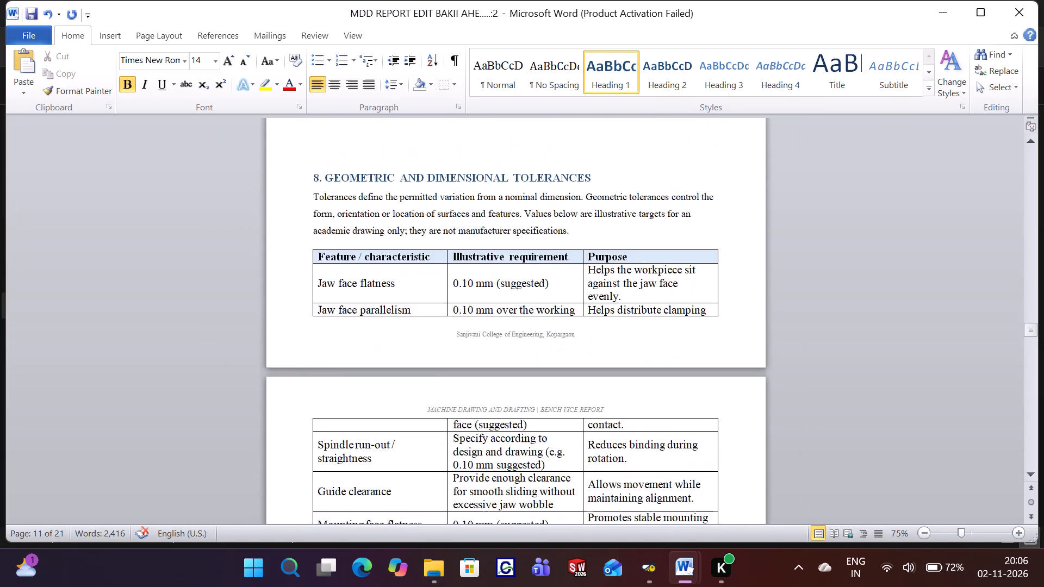
{"action": "scroll", "coordinate": [298, 153], "scroll_direction": "right", "scroll_amount": 1}
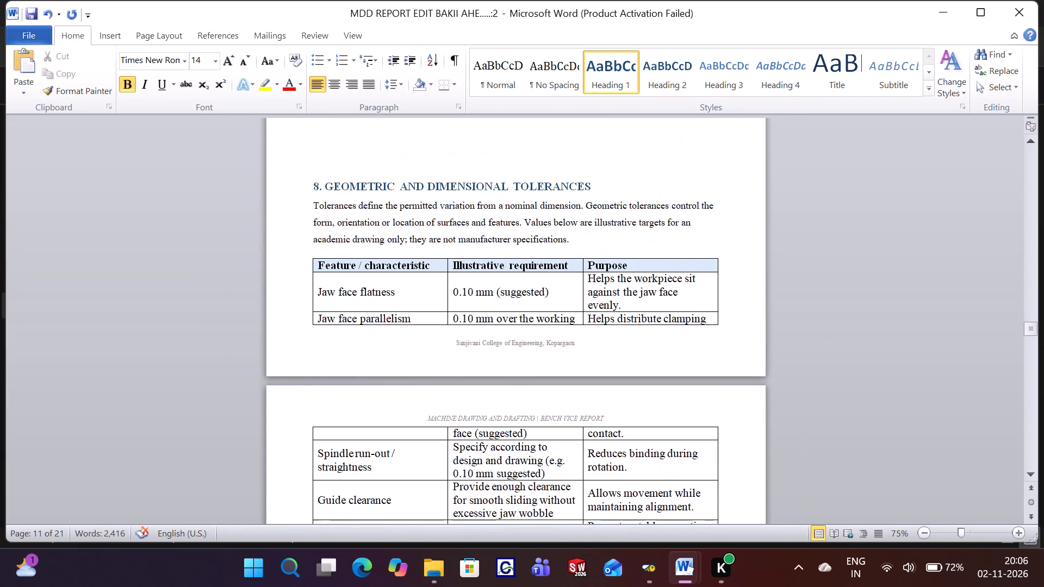
{"action": "scroll", "coordinate": [298, 153], "scroll_direction": "right", "scroll_amount": 1}
{"action": "scroll", "coordinate": [298, 153], "scroll_direction": "down", "scroll_amount": 4}
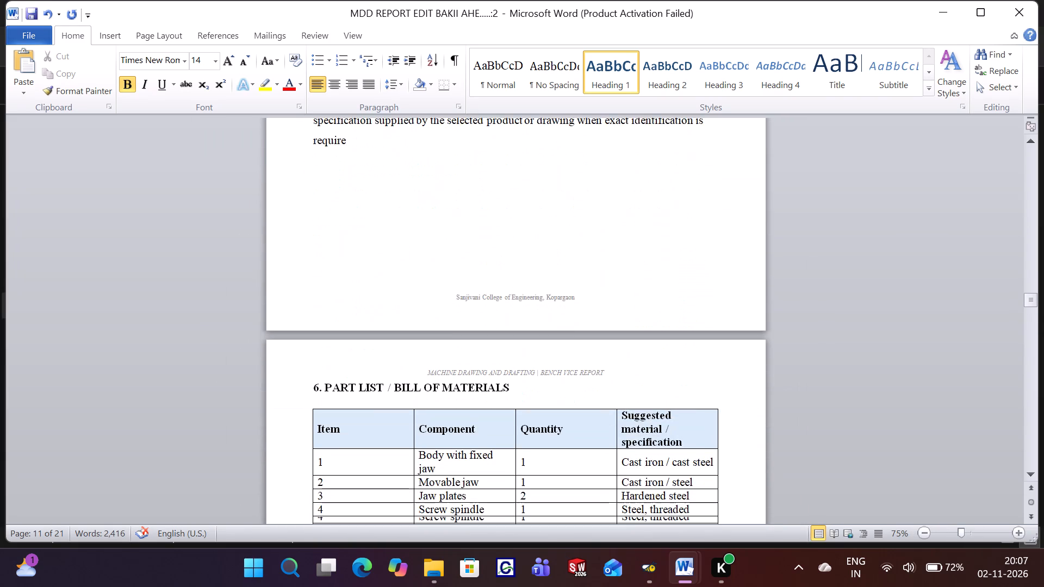
{"action": "scroll", "coordinate": [298, 153], "scroll_direction": "down", "scroll_amount": 3}
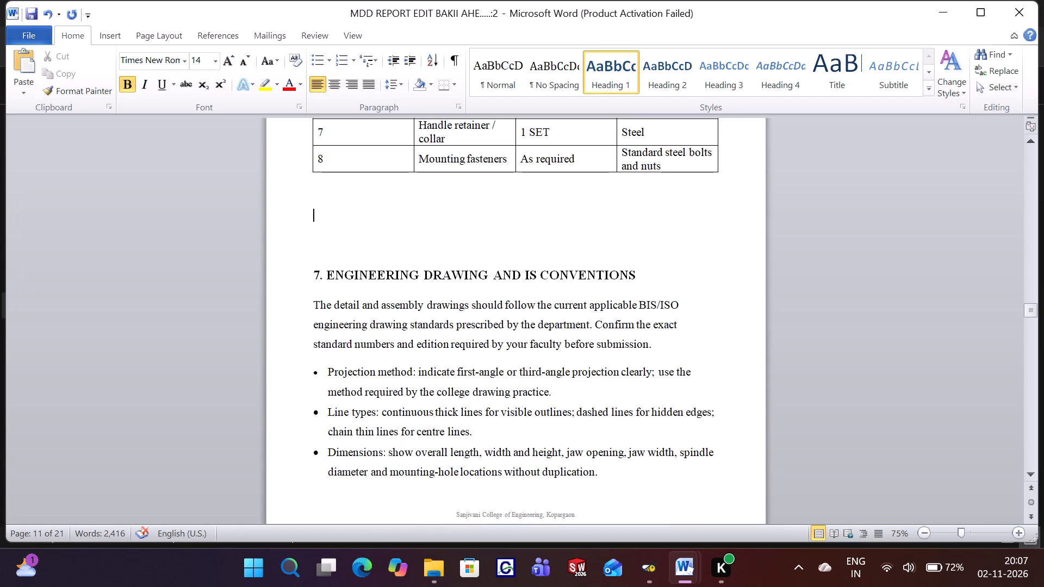
{"action": "left_click", "coordinate": [310, 254]}
{"action": "left_click", "coordinate": [307, 274]}
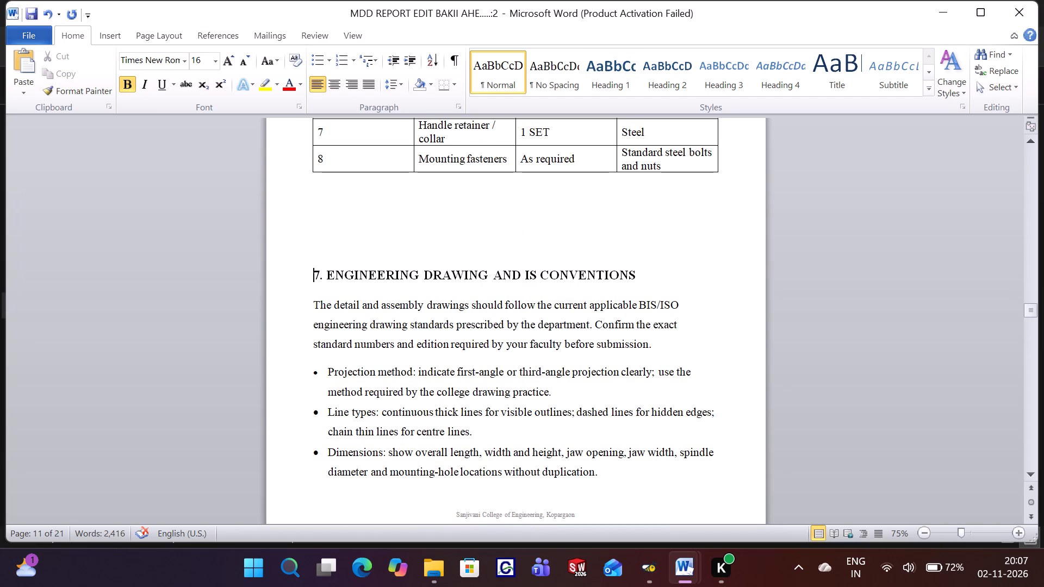
{"action": "key", "text": "Return"}
{"action": "key", "text": "Return"}
{"action": "key", "text": "Return"}
{"action": "key", "text": "Return"}
{"action": "key", "text": "Return"}
{"action": "key", "text": "Return"}
{"action": "key", "text": "Return"}
{"action": "key", "text": "Return"}
{"action": "key", "text": "Return"}
{"action": "key", "text": "Return"}
{"action": "key", "text": "Return"}
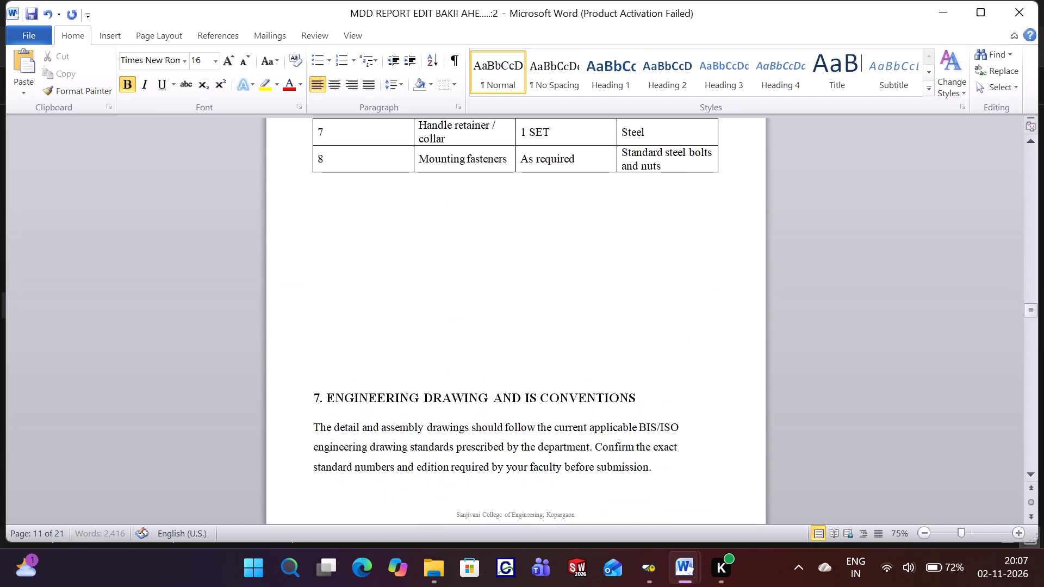
{"action": "key", "text": "BackSpace"}
{"action": "key", "text": "BackSpace"}
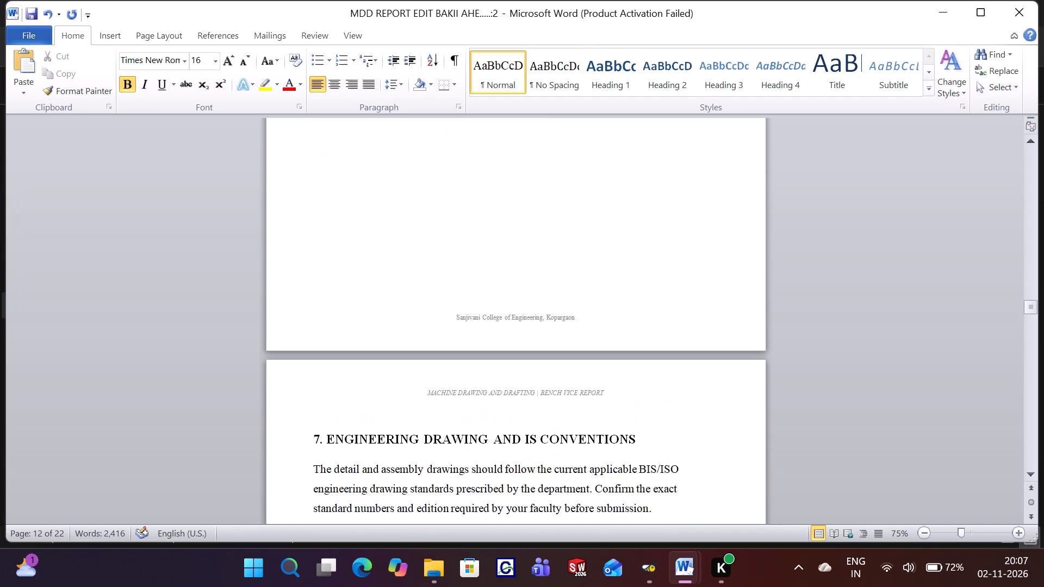
Delete the blank lines above the "8. GEOMETRIC AND DIMENSIONAL TOLERANCES" heading so it sits at the top of its page.
{"action": "scroll", "coordinate": [307, 274], "scroll_direction": "down", "scroll_amount": 6}
{"action": "scroll", "coordinate": [309, 270], "scroll_direction": "up", "scroll_amount": 2}
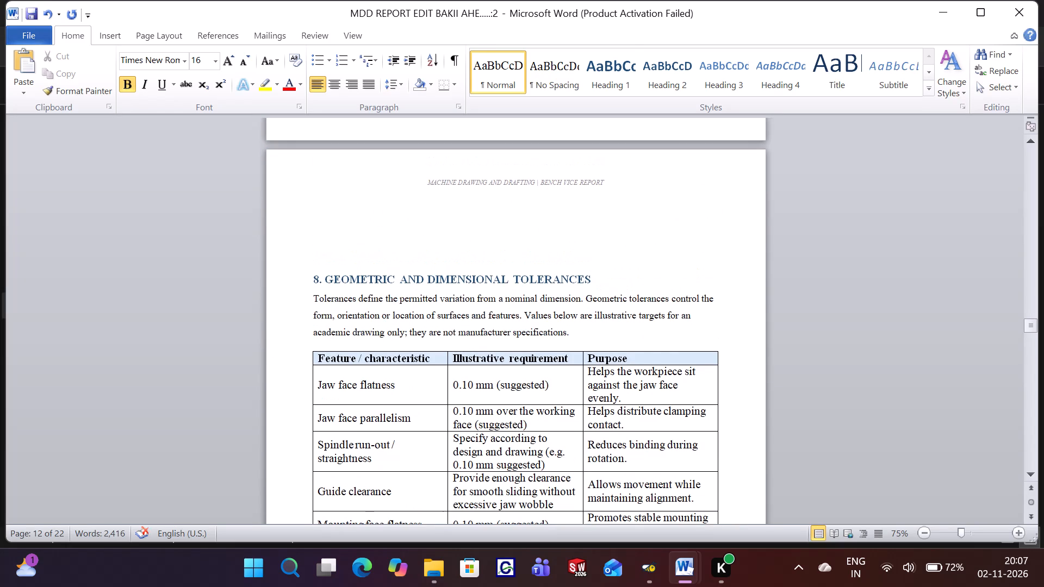
{"action": "left_click", "coordinate": [309, 270]}
{"action": "key", "text": "BackSpace"}
{"action": "key", "text": "BackSpace"}
{"action": "key", "text": "BackSpace"}
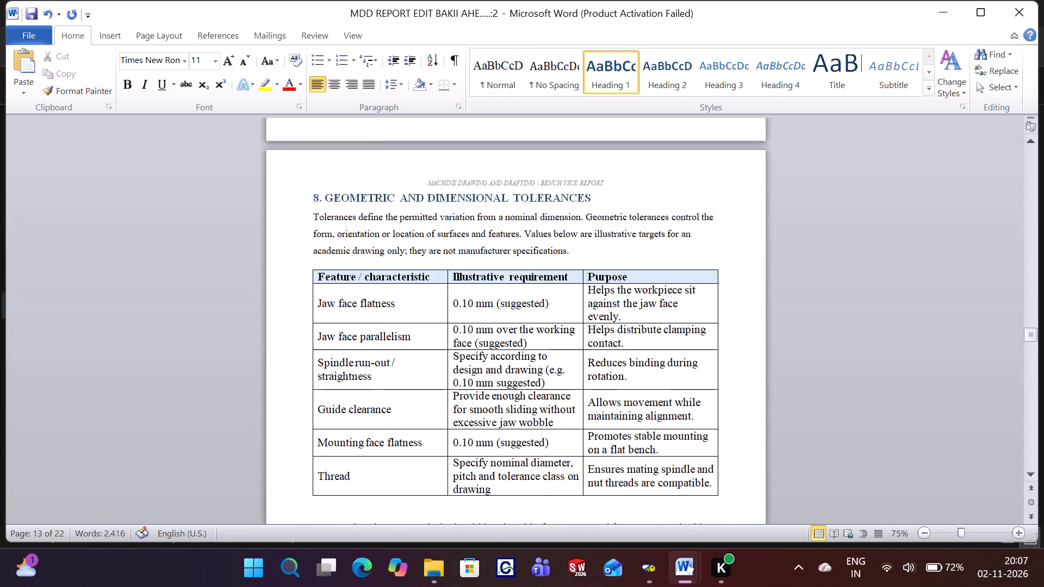
Check the page layout from the tolerances table through section 9's fit calculation to the detail and assembly drawings in section 10.
{"action": "scroll", "coordinate": [309, 270], "scroll_direction": "down", "scroll_amount": 5}
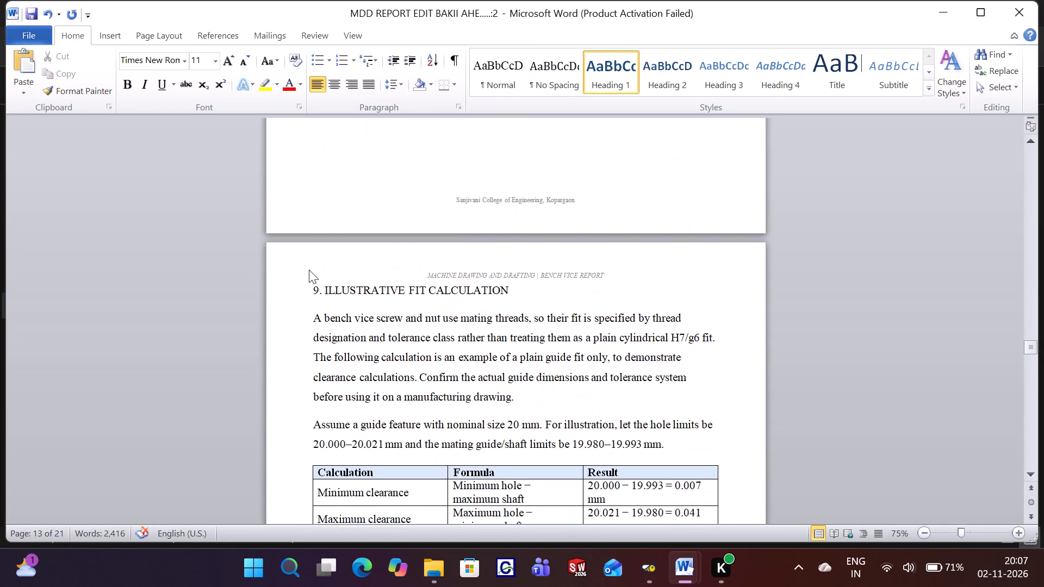
{"action": "scroll", "coordinate": [309, 270], "scroll_direction": "down", "scroll_amount": 3}
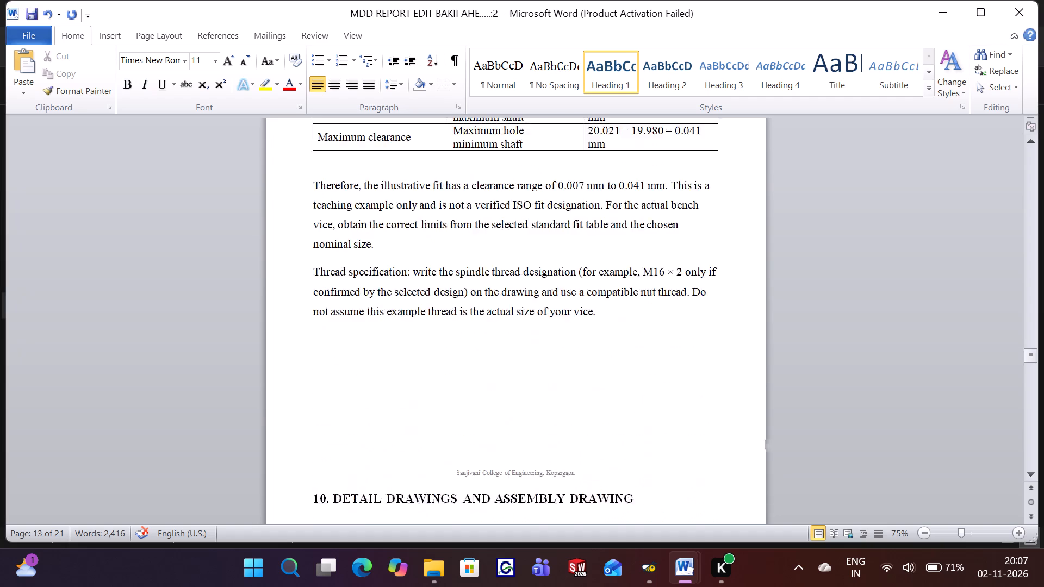
{"action": "scroll", "coordinate": [309, 270], "scroll_direction": "down", "scroll_amount": 4}
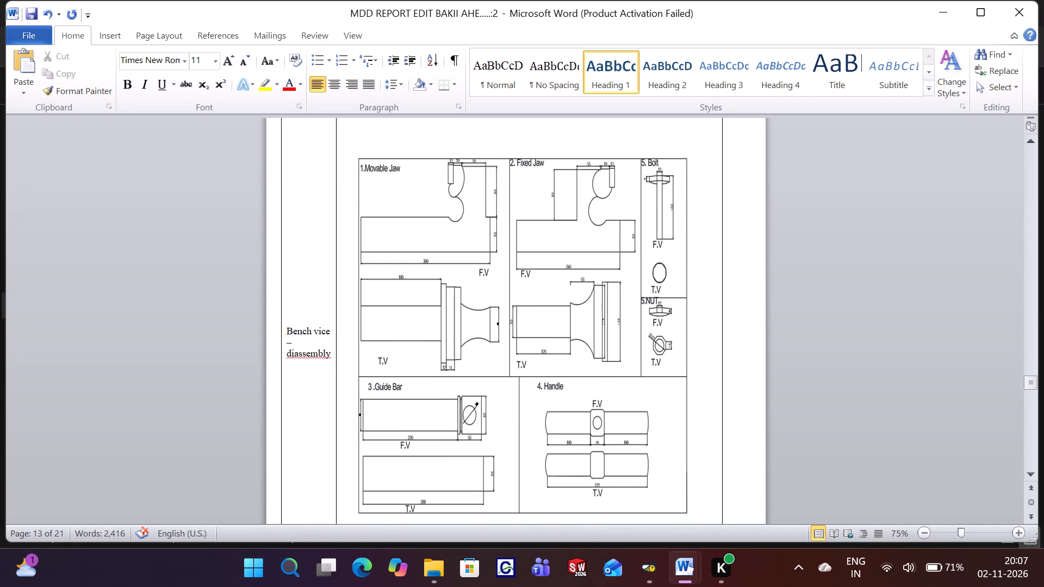
{"action": "scroll", "coordinate": [309, 270], "scroll_direction": "down", "scroll_amount": 10}
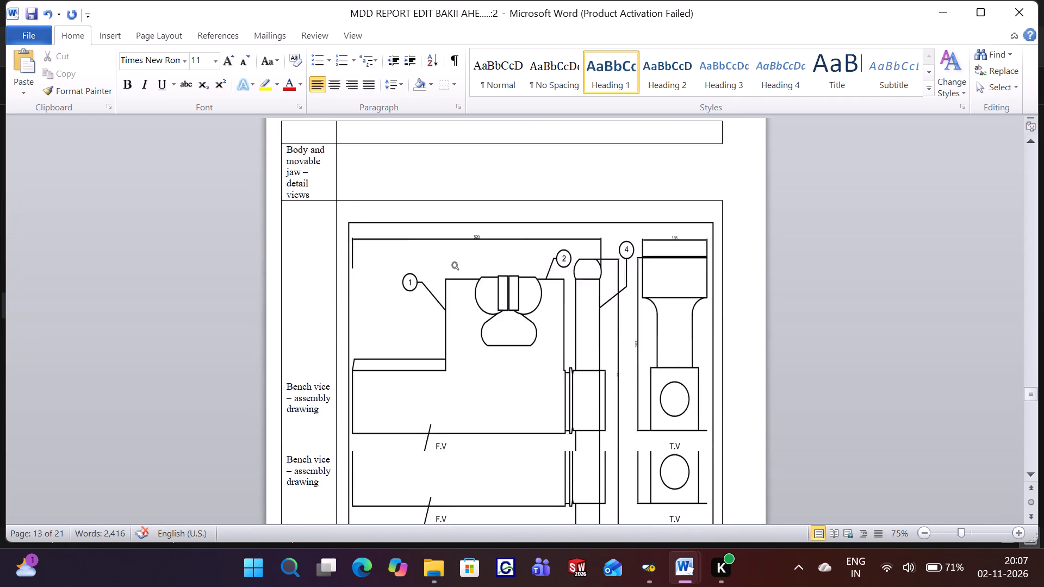
In the index table, set the page numbers to 2 -4 for Applications of Bench Vice and 5 for Construction and Working Principle.
{"action": "scroll", "coordinate": [309, 270], "scroll_direction": "down", "scroll_amount": 3}
{"action": "scroll", "coordinate": [309, 270], "scroll_direction": "up", "scroll_amount": 20}
{"action": "scroll", "coordinate": [309, 270], "scroll_direction": "up", "scroll_amount": 20}
{"action": "scroll", "coordinate": [309, 270], "scroll_direction": "up", "scroll_amount": 11}
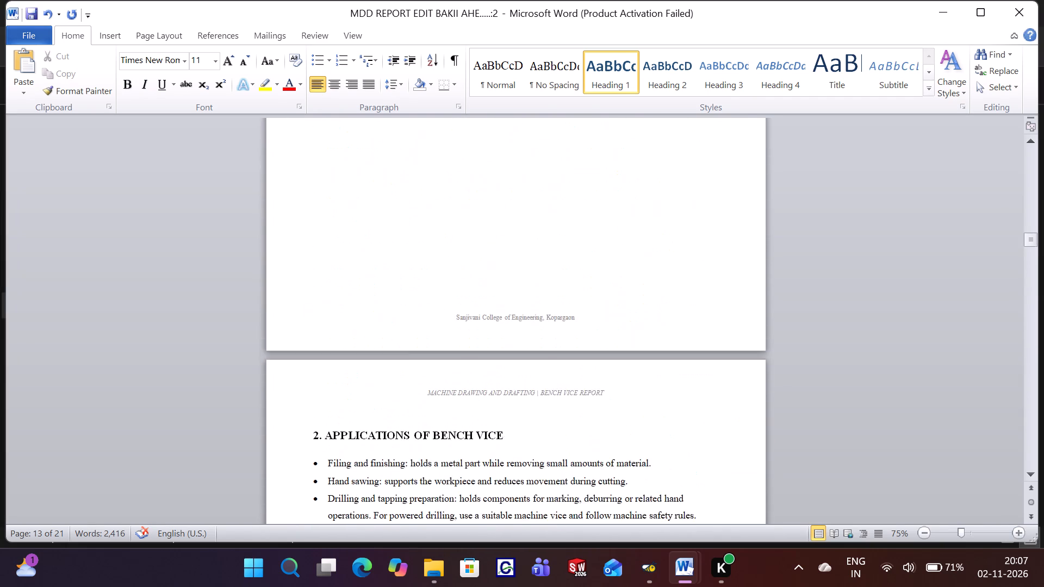
{"action": "scroll", "coordinate": [309, 270], "scroll_direction": "up", "scroll_amount": 4}
{"action": "scroll", "coordinate": [309, 270], "scroll_direction": "down", "scroll_amount": 5}
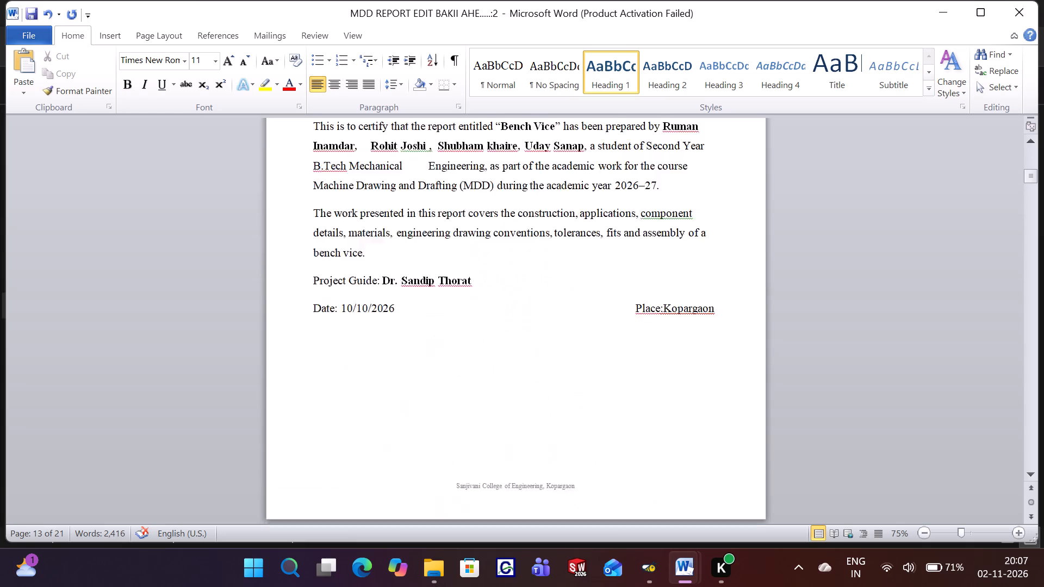
{"action": "scroll", "coordinate": [309, 270], "scroll_direction": "down", "scroll_amount": 5}
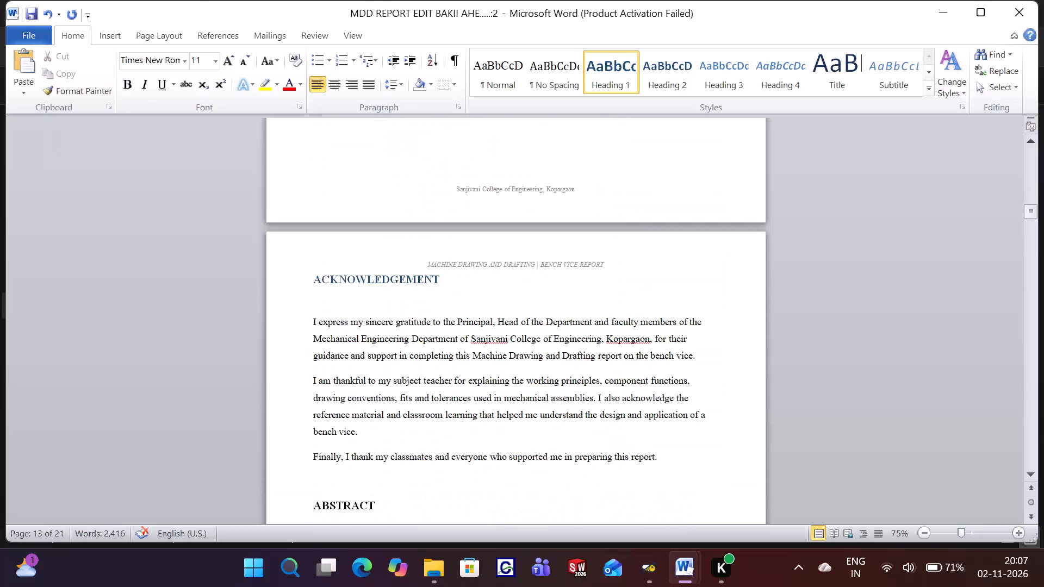
{"action": "scroll", "coordinate": [311, 275], "scroll_direction": "up", "scroll_amount": 7}
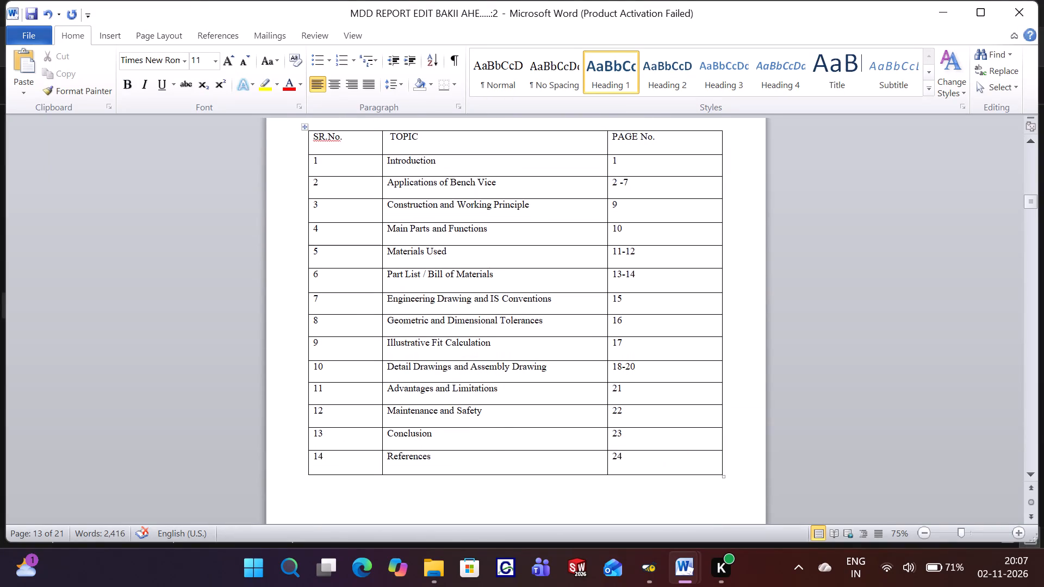
{"action": "scroll", "coordinate": [311, 275], "scroll_direction": "up", "scroll_amount": 1}
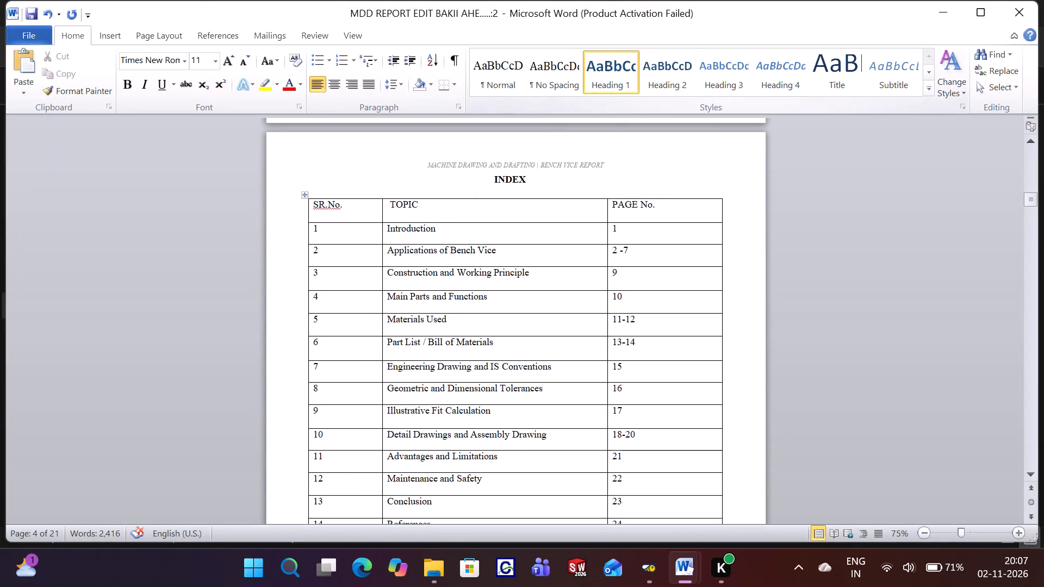
{"action": "left_click", "coordinate": [649, 249]}
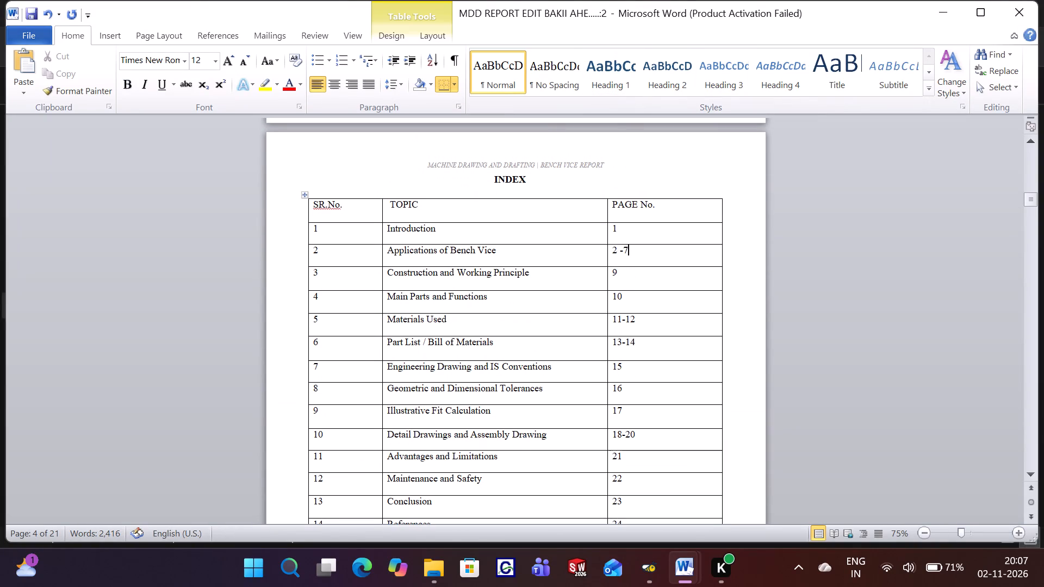
{"action": "key", "text": "BackSpace"}
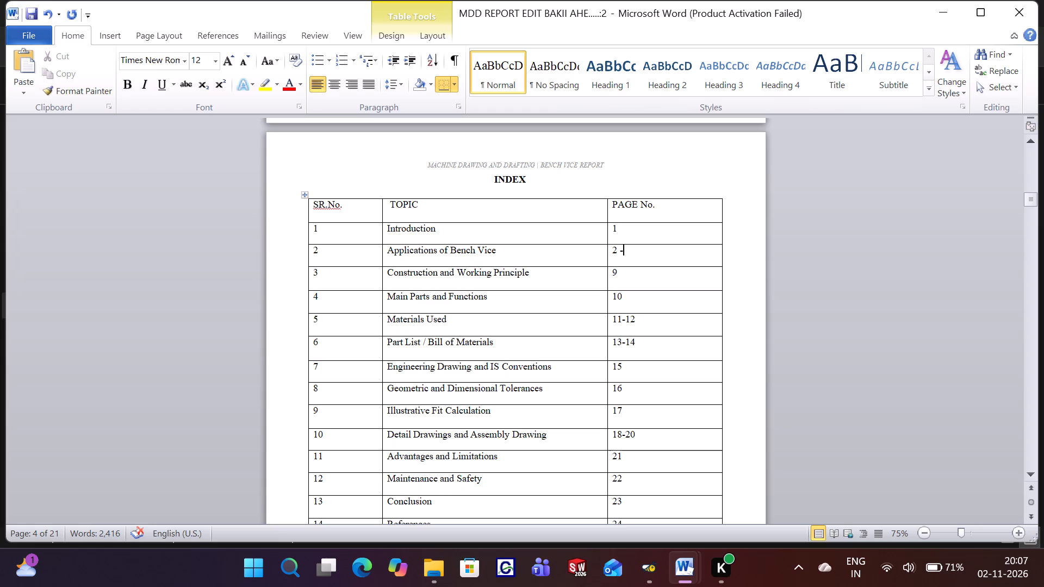
{"action": "key", "text": "5"}
{"action": "key", "text": "BackSpace"}
{"action": "key", "text": "4"}
{"action": "left_click", "coordinate": [627, 271]}
{"action": "key", "text": "BackSpace"}
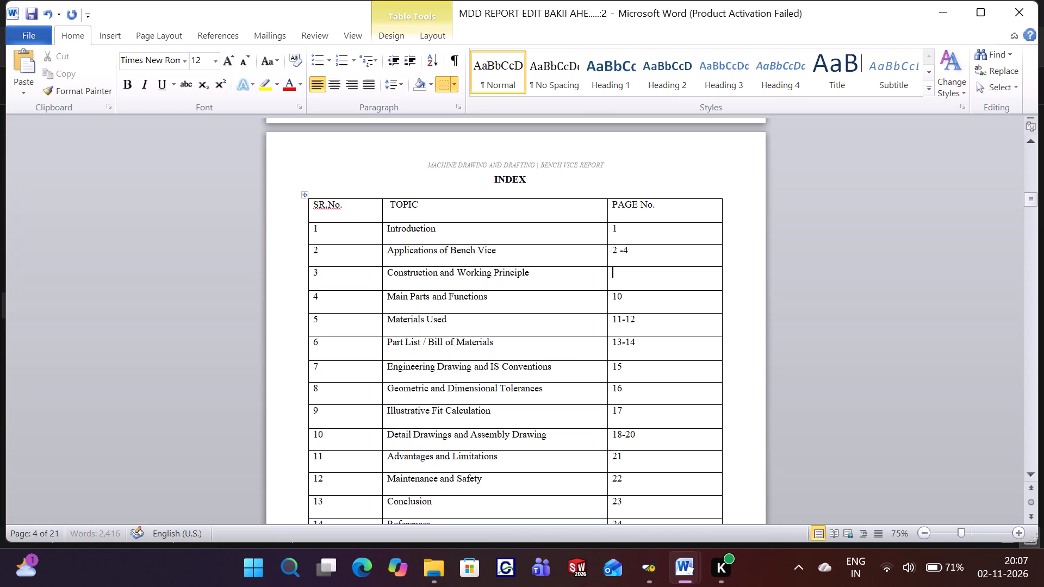
{"action": "key", "text": "5"}
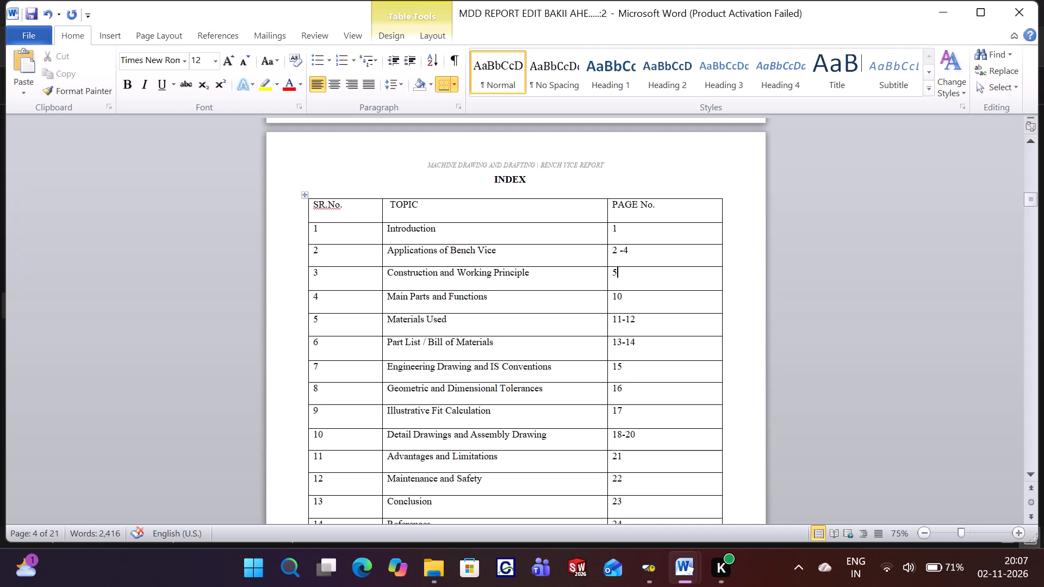
Set the index page numbers to 6 for Main Parts and Functions and 7-8 for Materials Used.
{"action": "left_click", "coordinate": [647, 295]}
{"action": "key", "text": "BackSpace"}
{"action": "key", "text": "6"}
{"action": "left_click", "coordinate": [652, 328]}
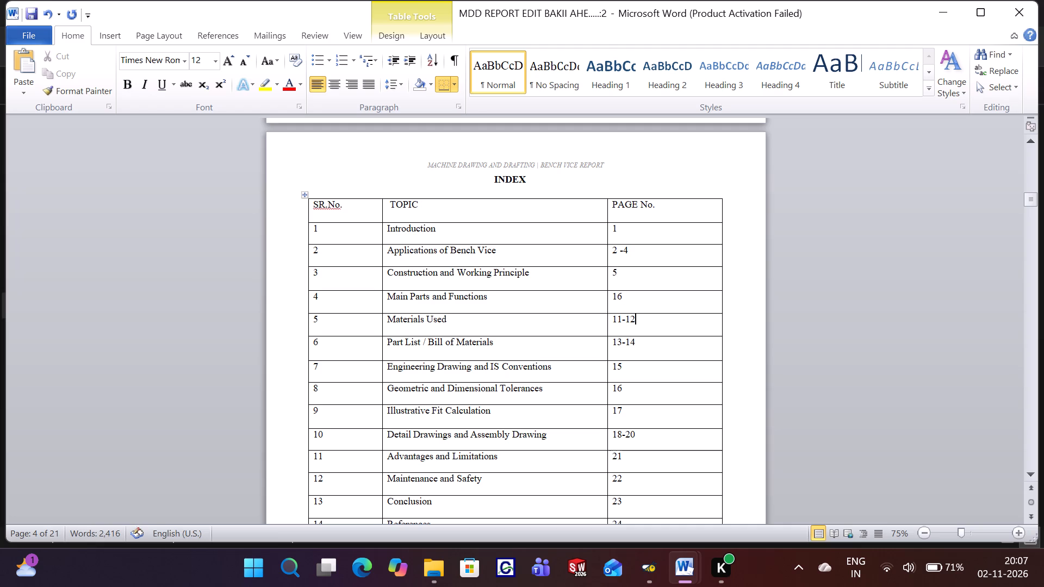
{"action": "key", "text": "BackSpace"}
{"action": "key", "text": "BackSpace"}
{"action": "key", "text": "BackSpace"}
{"action": "key", "text": "BackSpace"}
{"action": "key", "text": "BackSpace"}
{"action": "type", "text": "7-"}
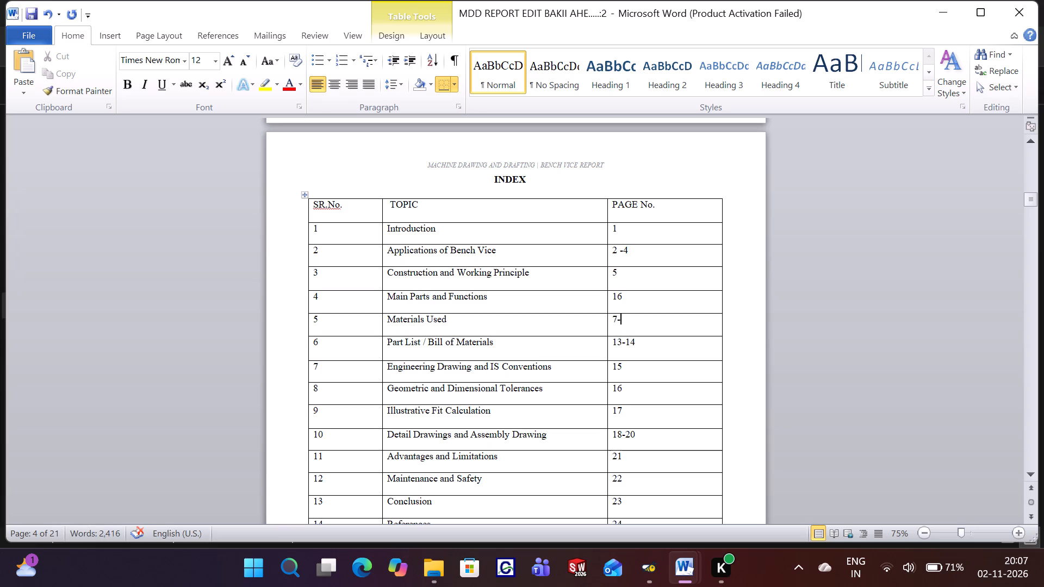
{"action": "key", "text": "8"}
{"action": "left_click", "coordinate": [638, 297]}
{"action": "key", "text": "BackSpace"}
{"action": "key", "text": "BackSpace"}
{"action": "key", "text": "6"}
Set the index page range for Part List / Bill of Materials to 9-10.
{"action": "left_click", "coordinate": [644, 349]}
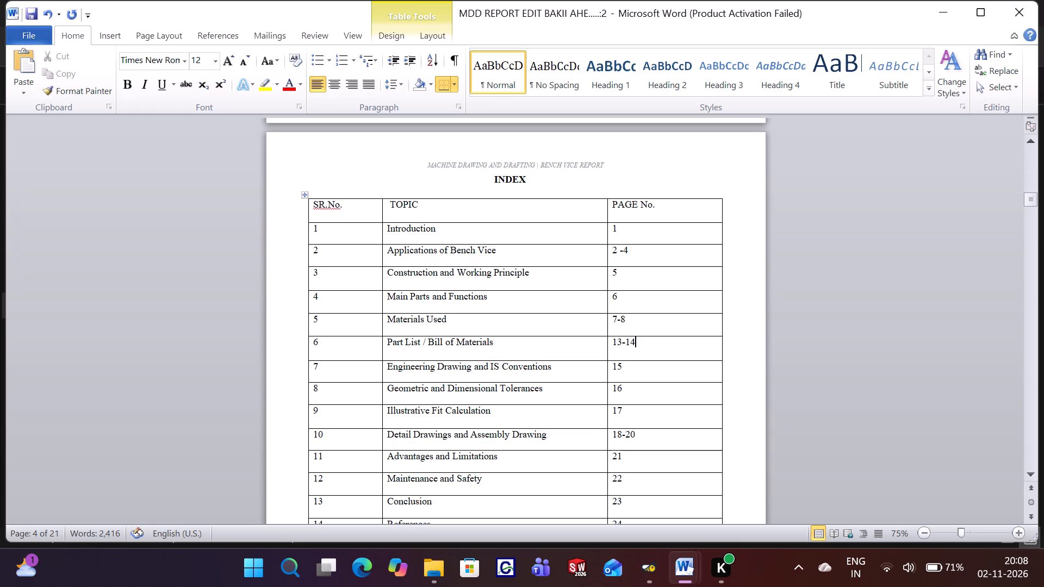
{"action": "key", "text": "BackSpace"}
{"action": "key", "text": "BackSpace"}
{"action": "key", "text": "BackSpace"}
{"action": "key", "text": "BackSpace"}
{"action": "key", "text": "BackSpace"}
{"action": "type", "text": "9-"}
{"action": "type", "text": "10"}
Set the index page numbers to 11 for Engineering Drawing and IS Conventions and 12 for Geometric and Dimensional Tolerances.
{"action": "key", "text": "Down"}
{"action": "key", "text": "BackSpace"}
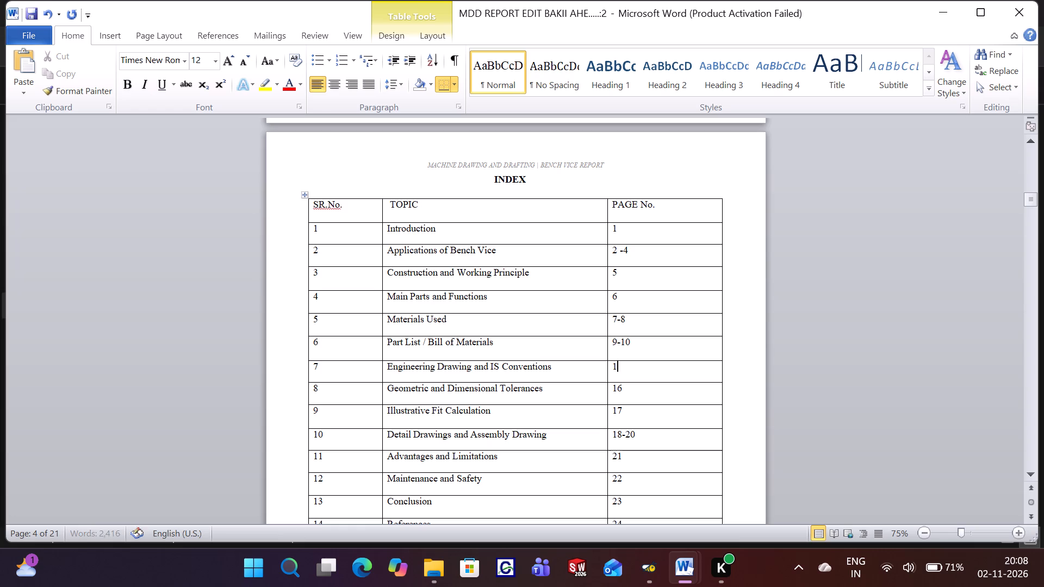
{"action": "key", "text": "BackSpace"}
{"action": "type", "text": "11"}
{"action": "key", "text": "Down"}
{"action": "key", "text": "BackSpace"}
{"action": "key", "text": "2"}
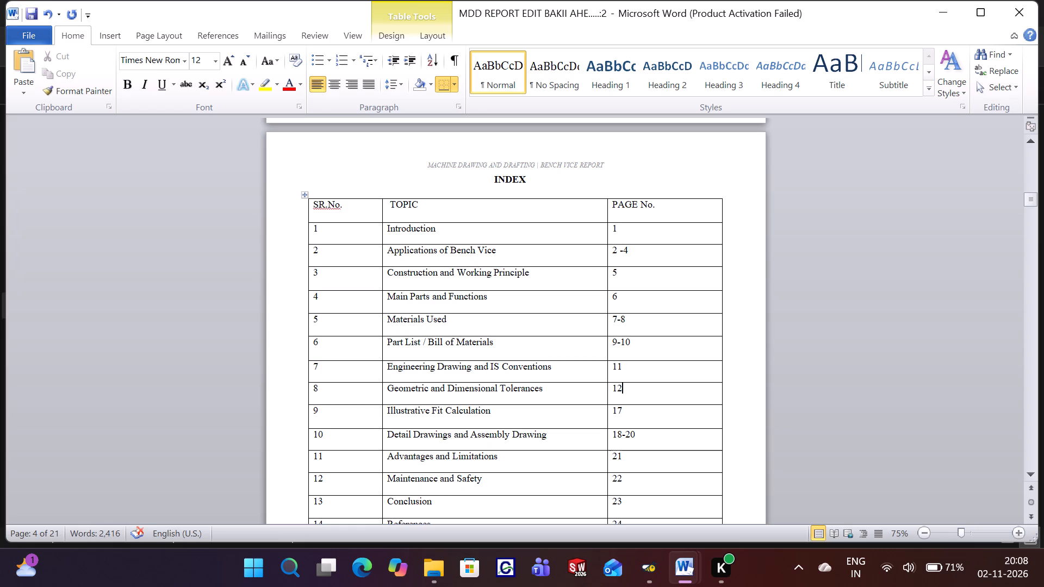
Set the index page numbers to 13 for Illustrative Fit Calculation and 13-14 for Detail Drawings and Assembly Drawing.
{"action": "key", "text": "Down"}
{"action": "type", "text": "12"}
{"action": "key", "text": "BackSpace"}
{"action": "key", "text": "BackSpace"}
{"action": "key", "text": "BackSpace"}
{"action": "key", "text": "3"}
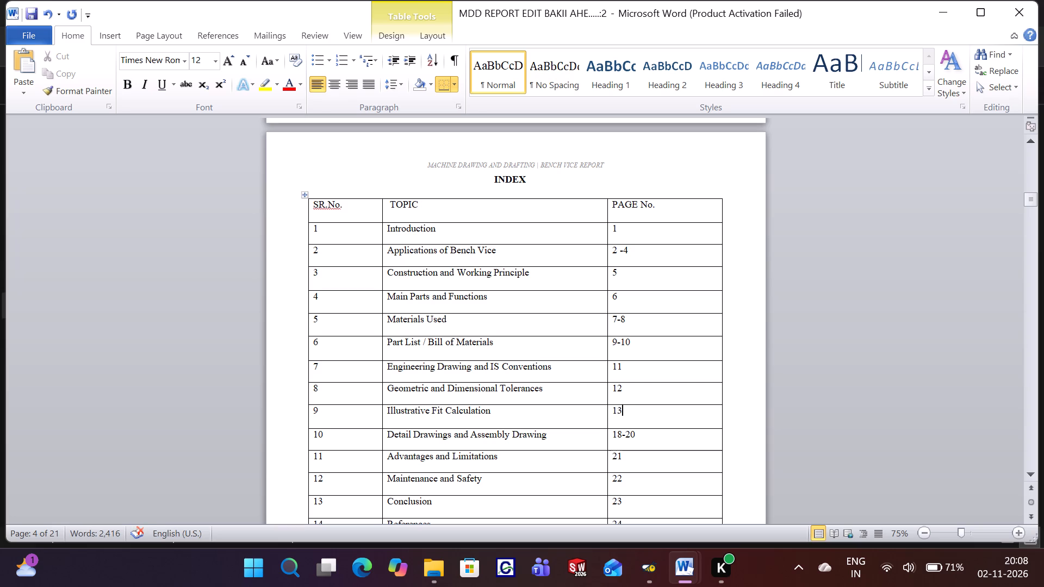
{"action": "key", "text": "Down"}
{"action": "key", "text": "Right"}
{"action": "key", "text": "Right"}
{"action": "key", "text": "Right"}
{"action": "key", "text": "BackSpace"}
{"action": "key", "text": "BackSpace"}
{"action": "key", "text": "BackSpace"}
{"action": "key", "text": "BackSpace"}
{"action": "type", "text": "3-14"}
Clear the page number in the Advantages and Limitations row of the index table.
{"action": "scroll", "coordinate": [644, 349], "scroll_direction": "down", "scroll_amount": 1}
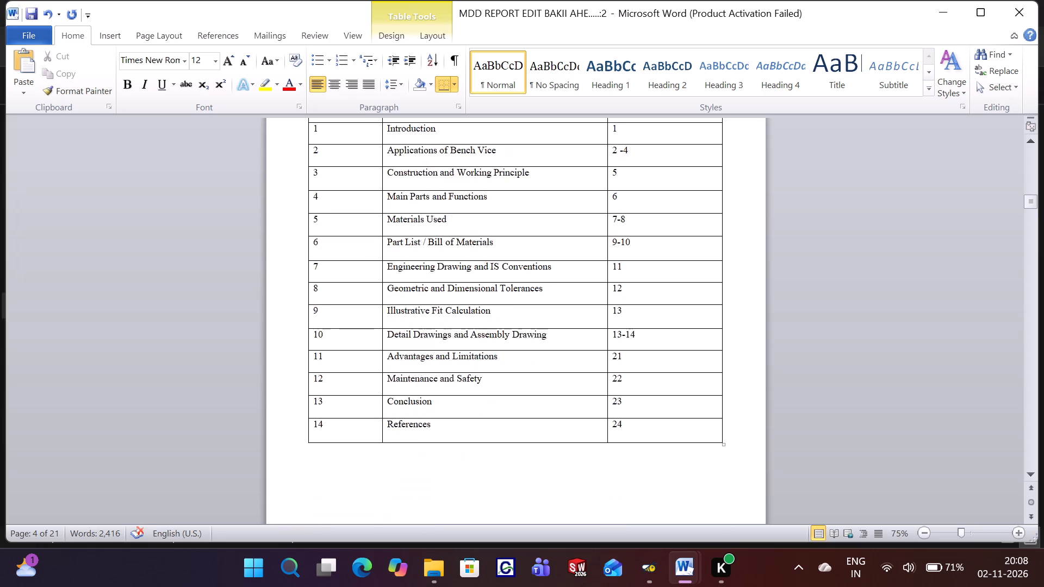
{"action": "scroll", "coordinate": [644, 349], "scroll_direction": "down", "scroll_amount": 1}
{"action": "left_click", "coordinate": [639, 297]}
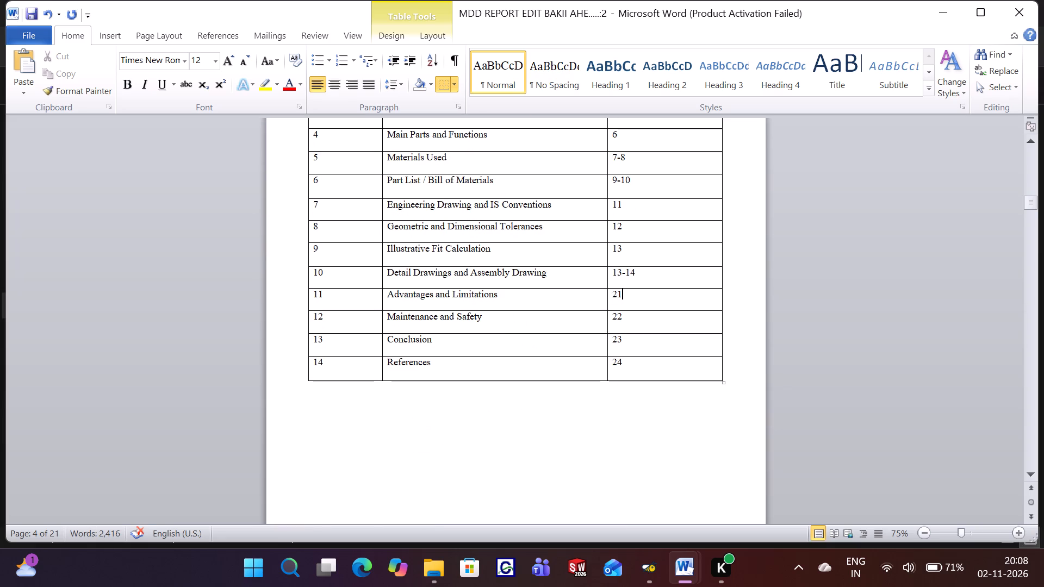
{"action": "key", "text": "BackSpace"}
{"action": "key", "text": "BackSpace"}
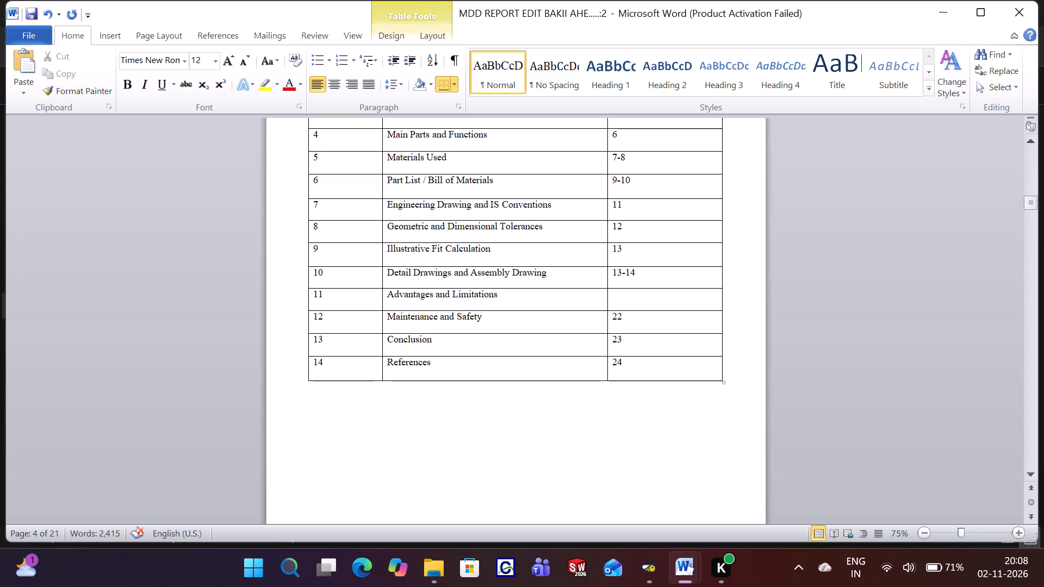
Set the index page number for References to 21.
{"action": "left_click", "coordinate": [643, 364]}
{"action": "key", "text": "BackSpace"}
{"action": "key", "text": "1"}
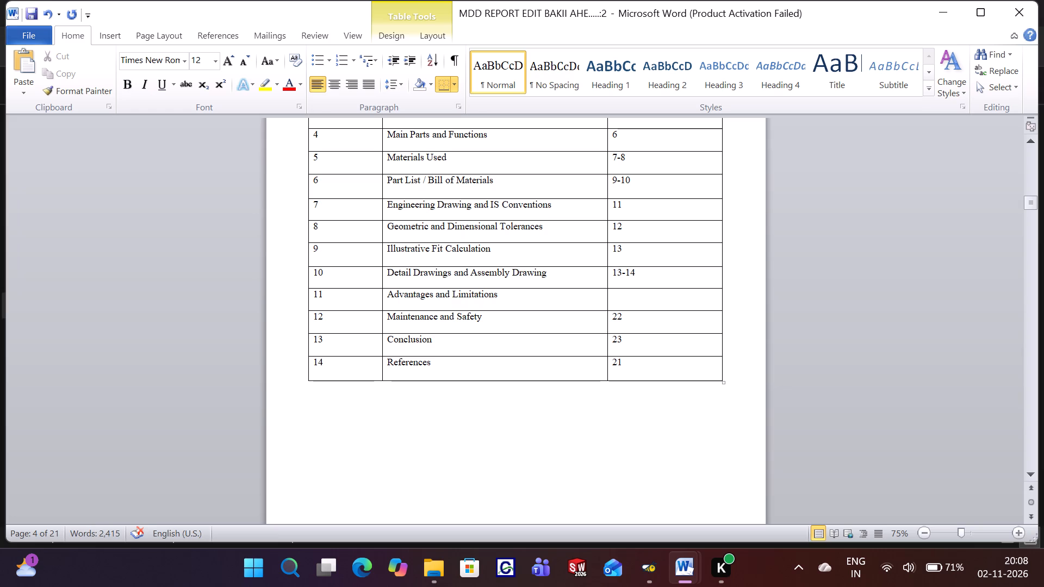
Set the index page number for Conclusion to 20.
{"action": "left_click", "coordinate": [627, 342]}
{"action": "key", "text": "BackSpace"}
{"action": "key", "text": "0"}
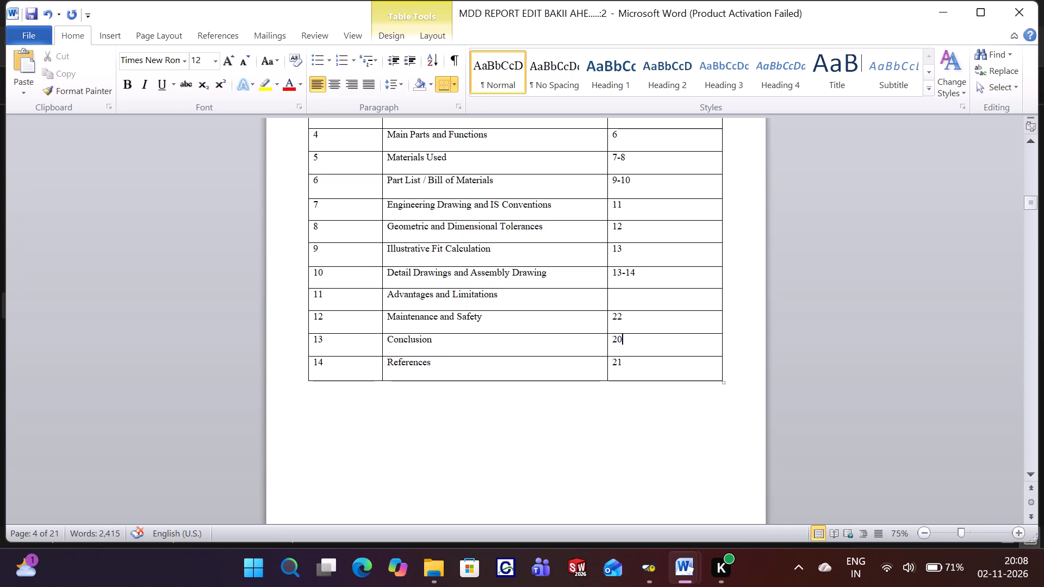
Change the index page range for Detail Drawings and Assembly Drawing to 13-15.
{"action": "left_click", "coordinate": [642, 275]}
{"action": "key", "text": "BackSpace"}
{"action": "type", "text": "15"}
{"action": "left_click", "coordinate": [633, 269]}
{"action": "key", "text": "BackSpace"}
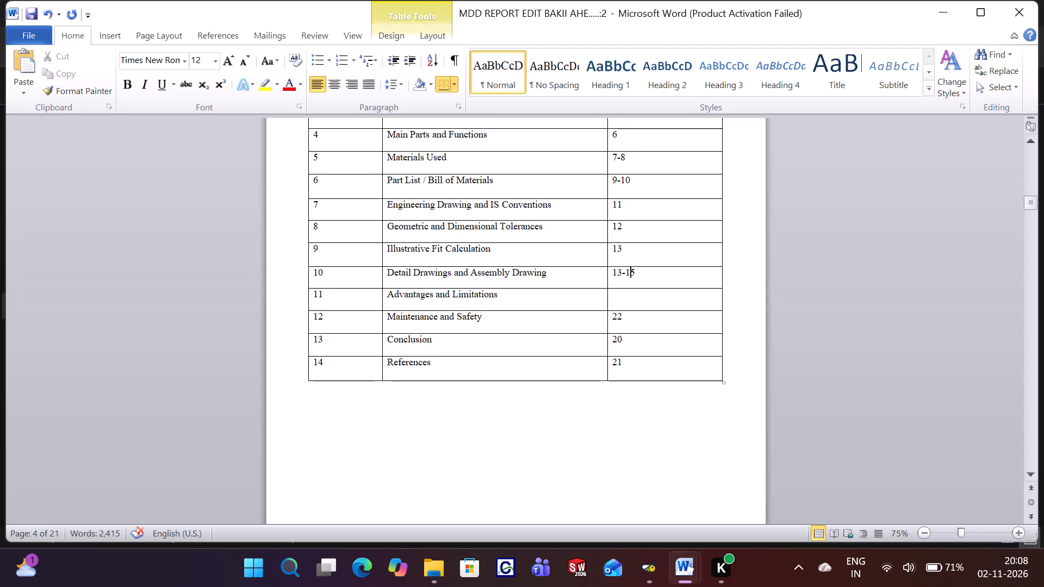
Replace the index page range for Detail Drawings and Assembly Drawing with 15-18.
{"action": "left_click", "coordinate": [632, 248]}
{"action": "left_click", "coordinate": [639, 277]}
{"action": "key", "text": "BackSpace"}
{"action": "type", "text": "65"}
{"action": "left_click", "coordinate": [644, 270]}
{"action": "key", "text": "BackSpace"}
{"action": "key", "text": "BackSpace"}
{"action": "key", "text": "BackSpace"}
{"action": "key", "text": "BackSpace"}
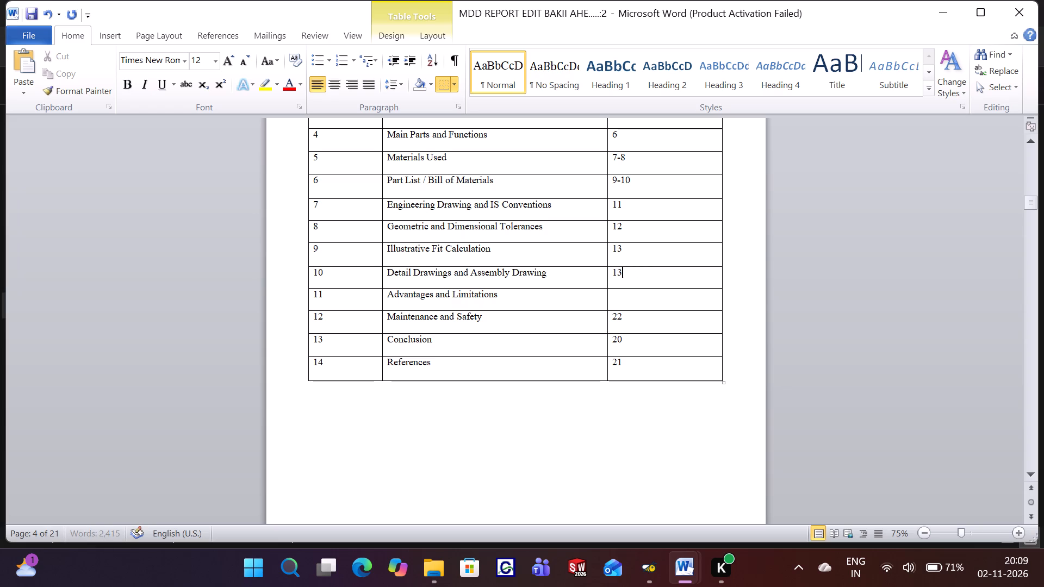
{"action": "key", "text": "BackSpace"}
{"action": "key", "text": "5"}
{"action": "type", "text": "-1"}
{"action": "key", "text": "8"}
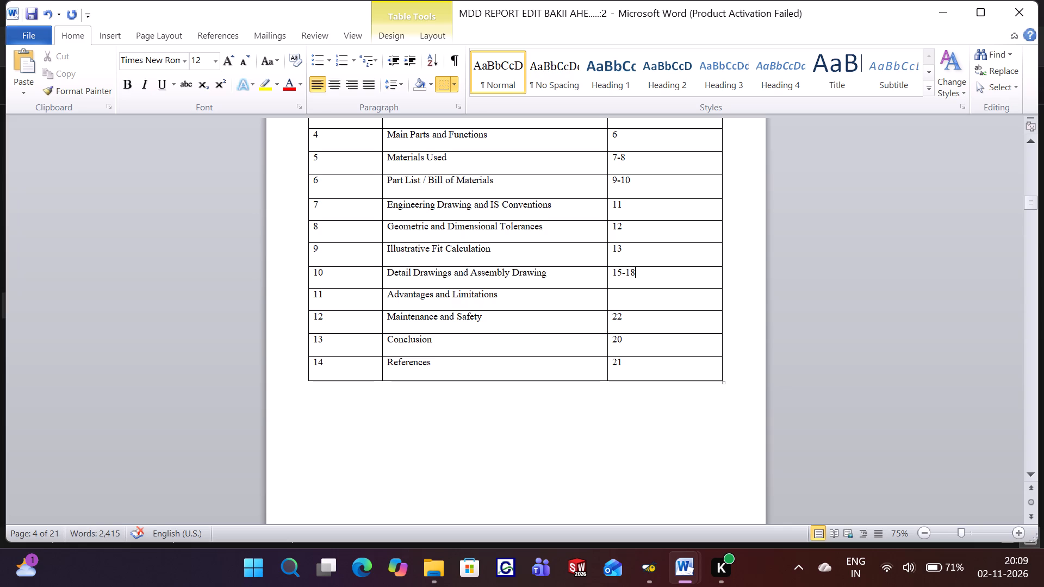
Extend the index page number for Illustrative Fit Calculation to the range 13-14.
{"action": "left_click", "coordinate": [622, 252]}
{"action": "type", "text": "-1"}
{"action": "key", "text": "4"}
Set the index page number for Maintenance and Safety to 19.
{"action": "left_click", "coordinate": [623, 318]}
{"action": "key", "text": "BackSpace"}
{"action": "type", "text": "19"}
{"action": "key", "text": "BackSpace"}
{"action": "key", "text": "BackSpace"}
{"action": "key", "text": "BackSpace"}
{"action": "key", "text": "1"}
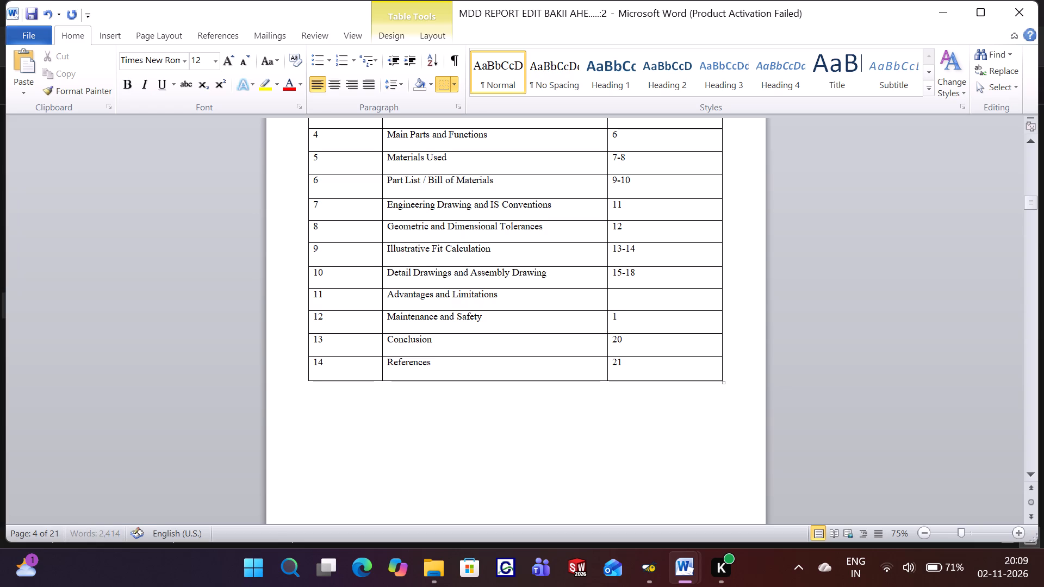
{"action": "key", "text": "9"}
Enter page number 18 in the Advantages and Limitations row of the index table.
{"action": "left_click", "coordinate": [638, 299]}
{"action": "key", "text": "1"}
{"action": "key", "text": "8"}
Set the index page range for Detail Drawings and Assembly Drawing to 15-17.
{"action": "left_click", "coordinate": [652, 268]}
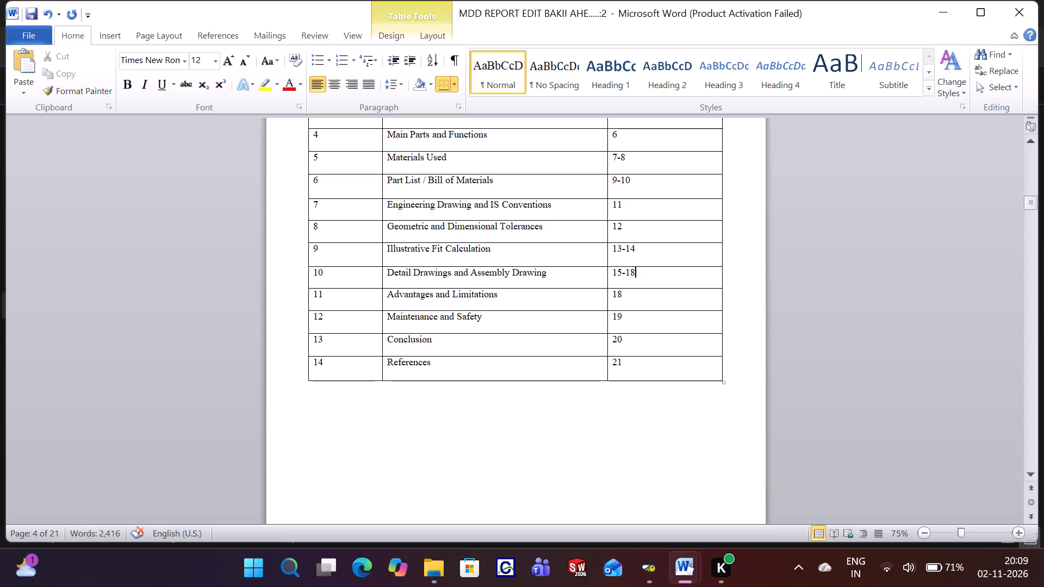
{"action": "key", "text": "BackSpace"}
{"action": "key", "text": "q"}
{"action": "key", "text": "BackSpace"}
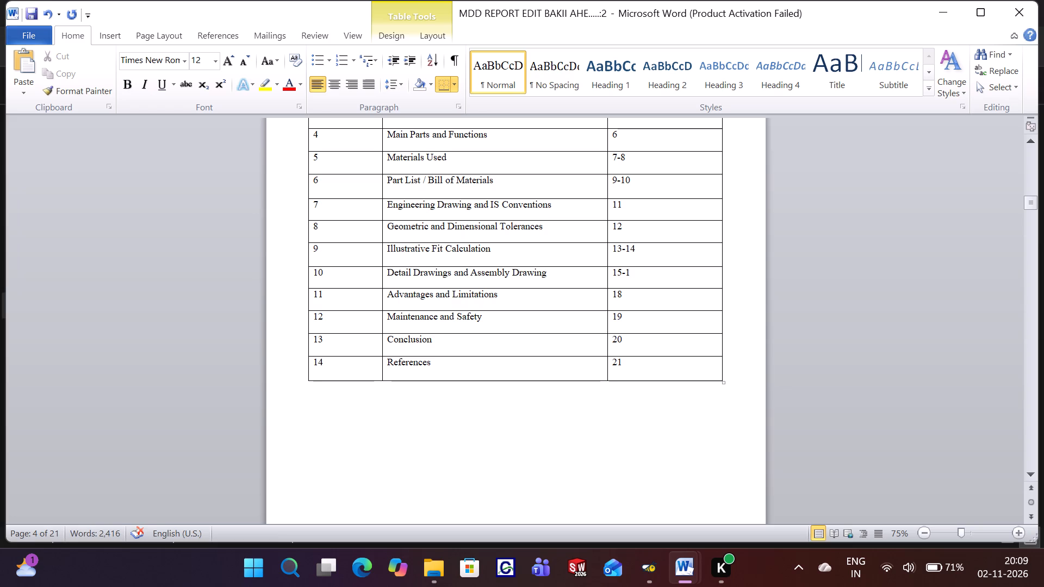
{"action": "key", "text": "7"}
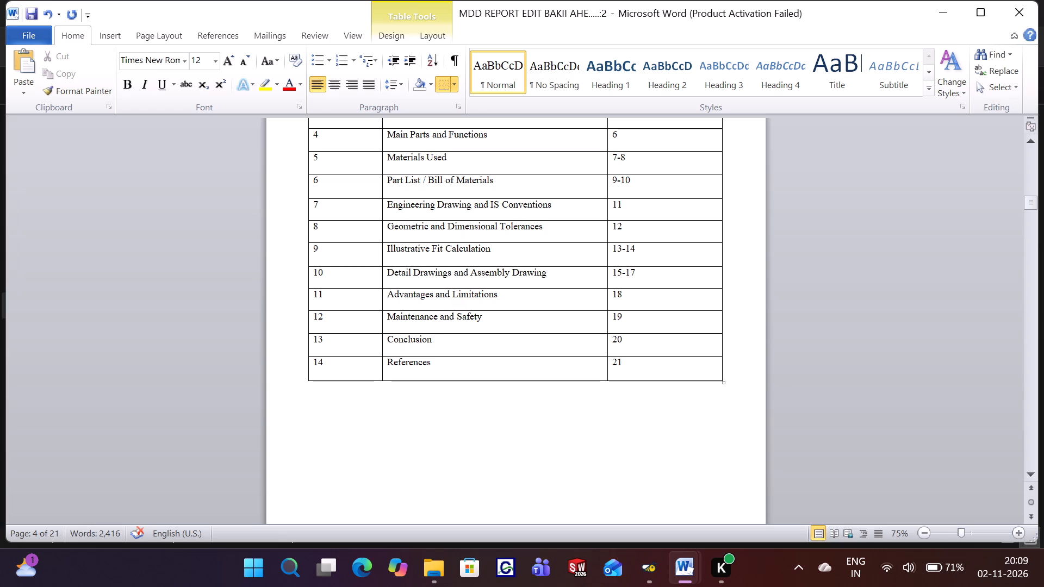
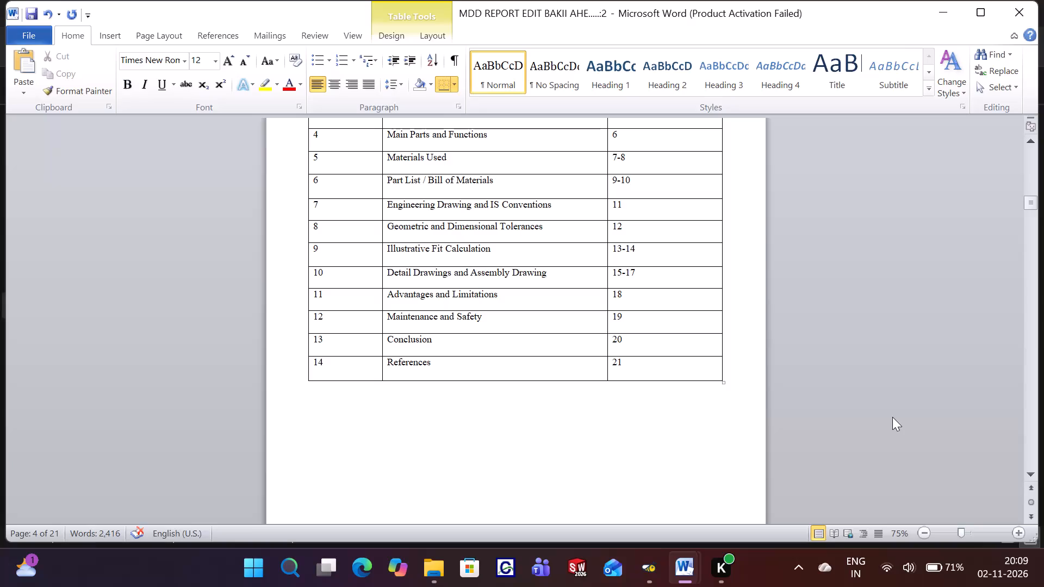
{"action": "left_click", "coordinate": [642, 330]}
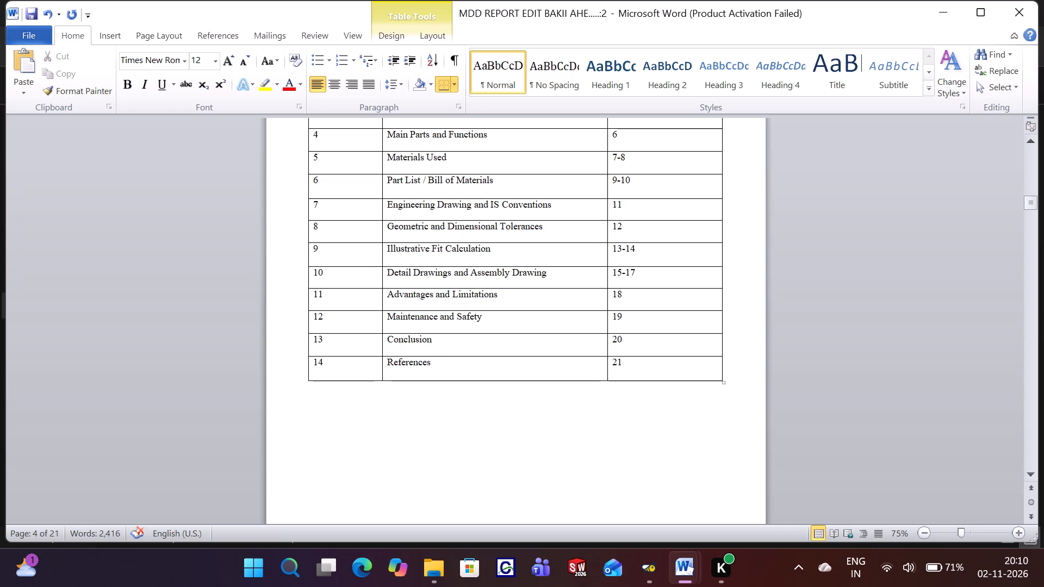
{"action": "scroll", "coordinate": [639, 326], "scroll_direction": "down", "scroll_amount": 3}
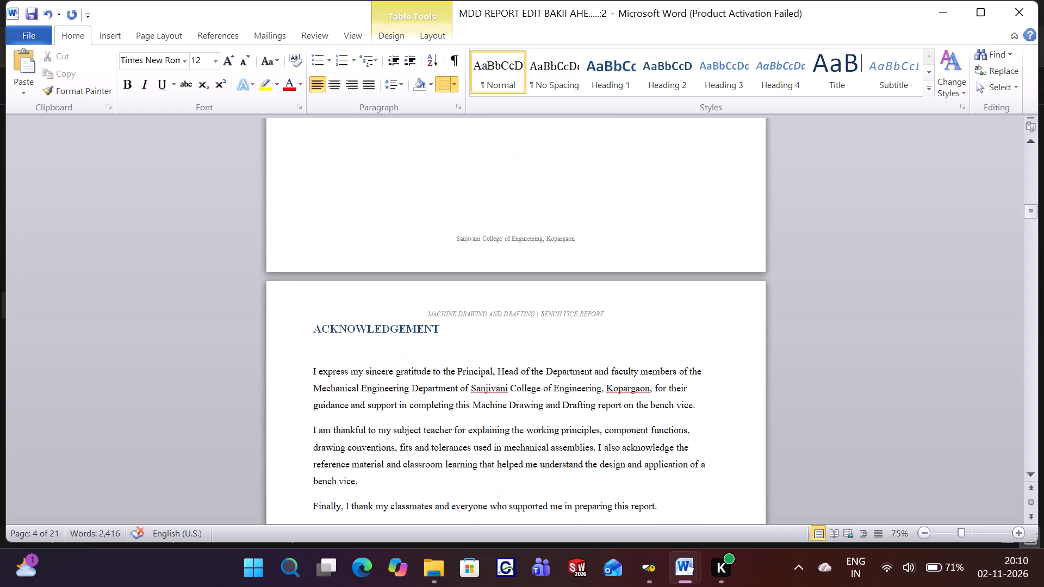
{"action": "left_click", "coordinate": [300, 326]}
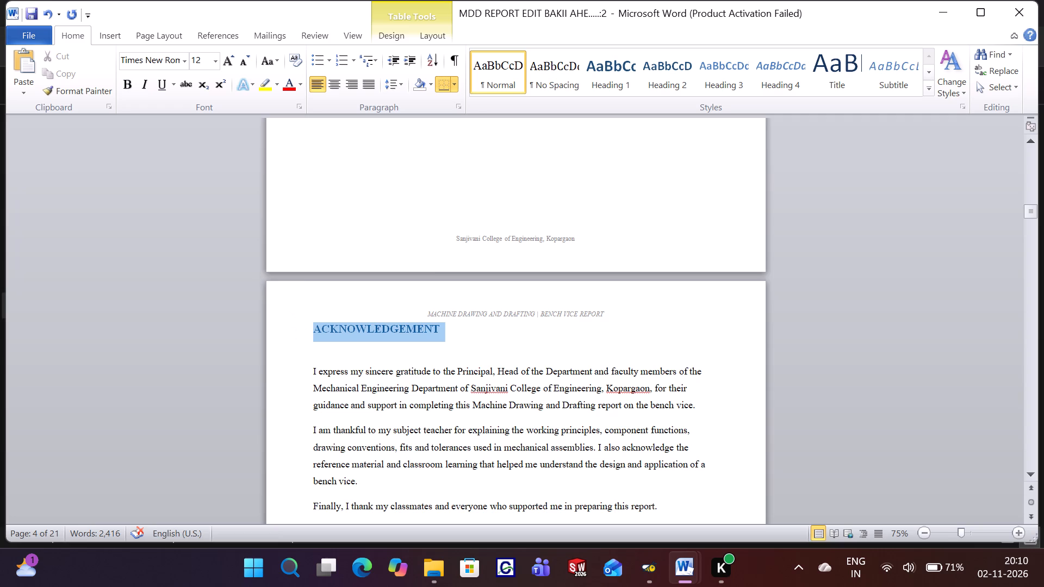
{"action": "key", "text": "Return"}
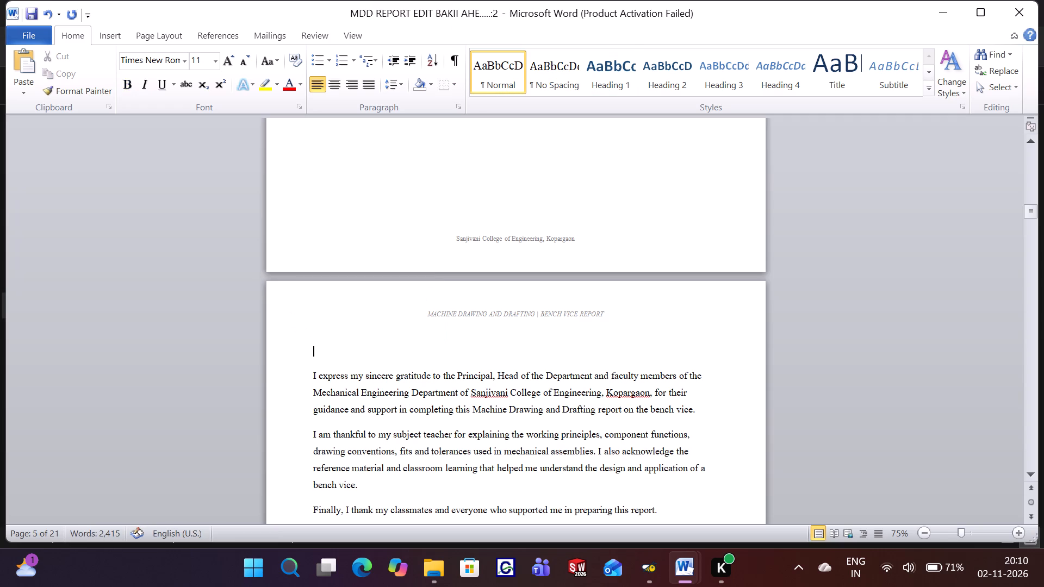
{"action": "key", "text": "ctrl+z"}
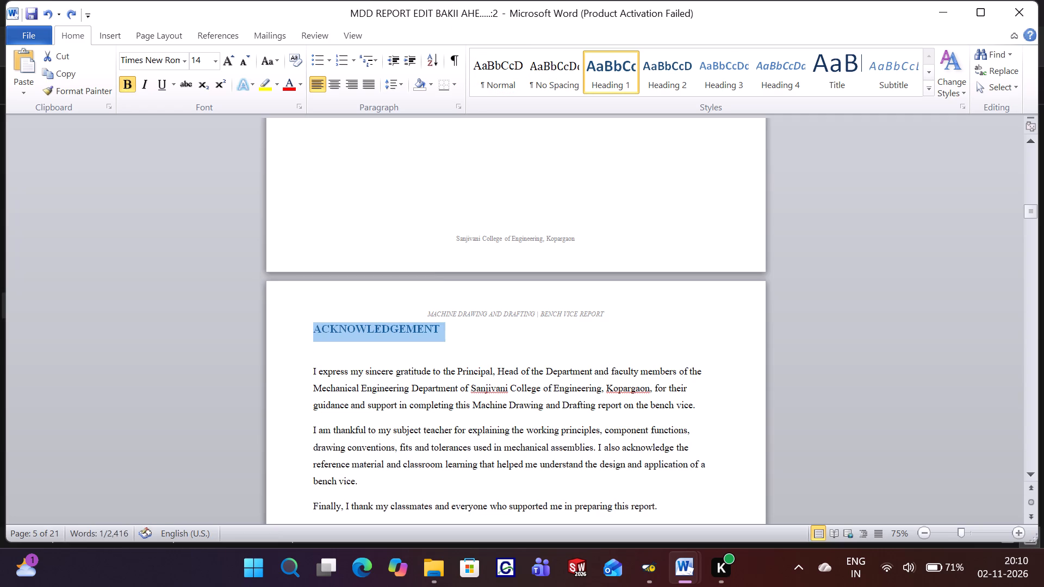
Insert a blank line above the ACKNOWLEDGEMENT heading at the start of its page.
{"action": "left_click", "coordinate": [300, 326]}
{"action": "left_click_drag", "start_coordinate": [300, 326], "coordinate": [326, 329]}
{"action": "left_click", "coordinate": [326, 329]}
{"action": "left_click", "coordinate": [312, 325]}
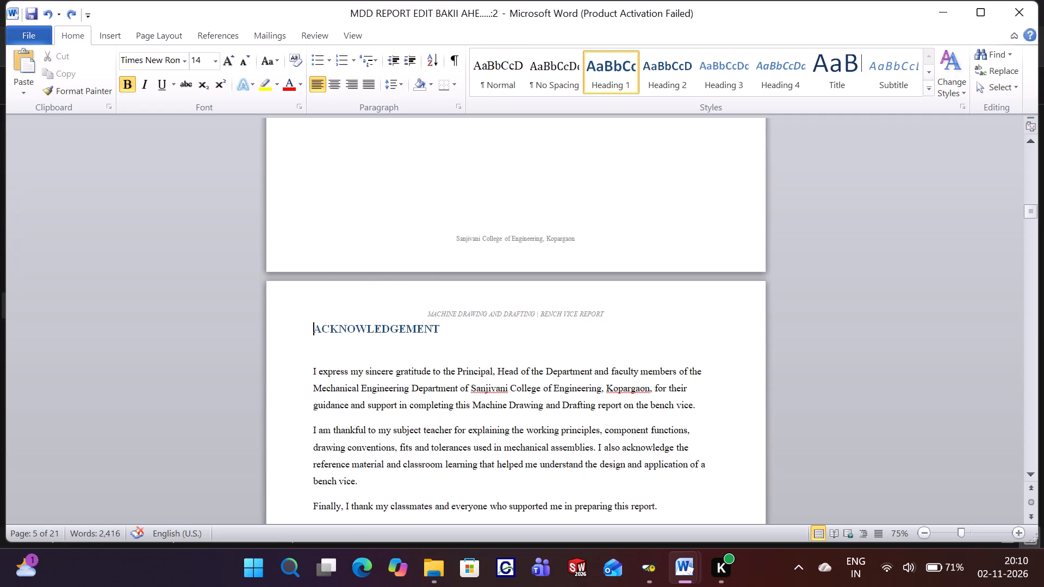
{"action": "key", "text": "Return"}
Review the layout of the index page, the acknowledgement and abstract page, and the bench vice description that follows.
{"action": "scroll", "coordinate": [312, 325], "scroll_direction": "up", "scroll_amount": 1}
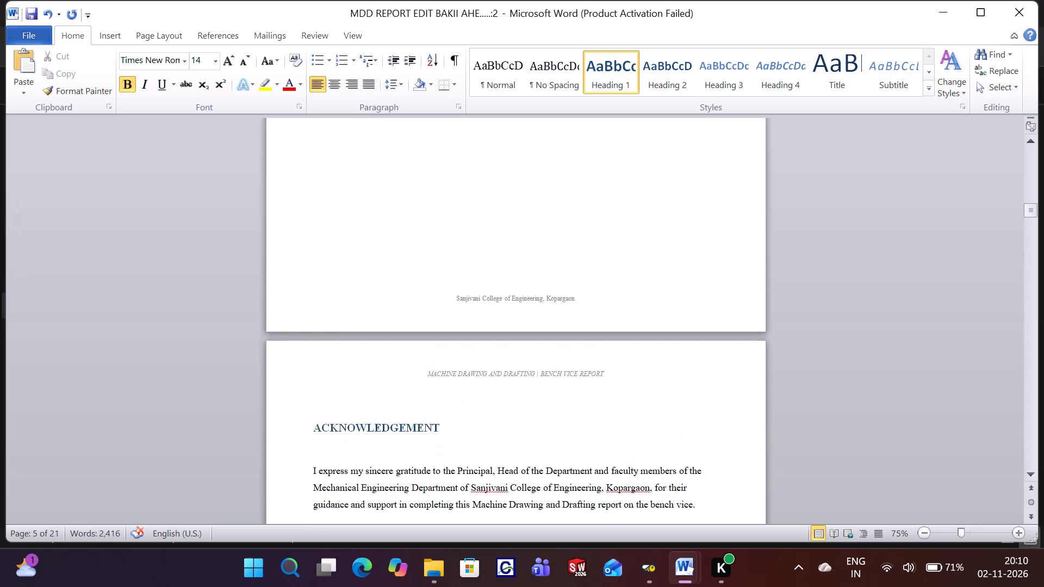
{"action": "scroll", "coordinate": [312, 325], "scroll_direction": "up", "scroll_amount": 3}
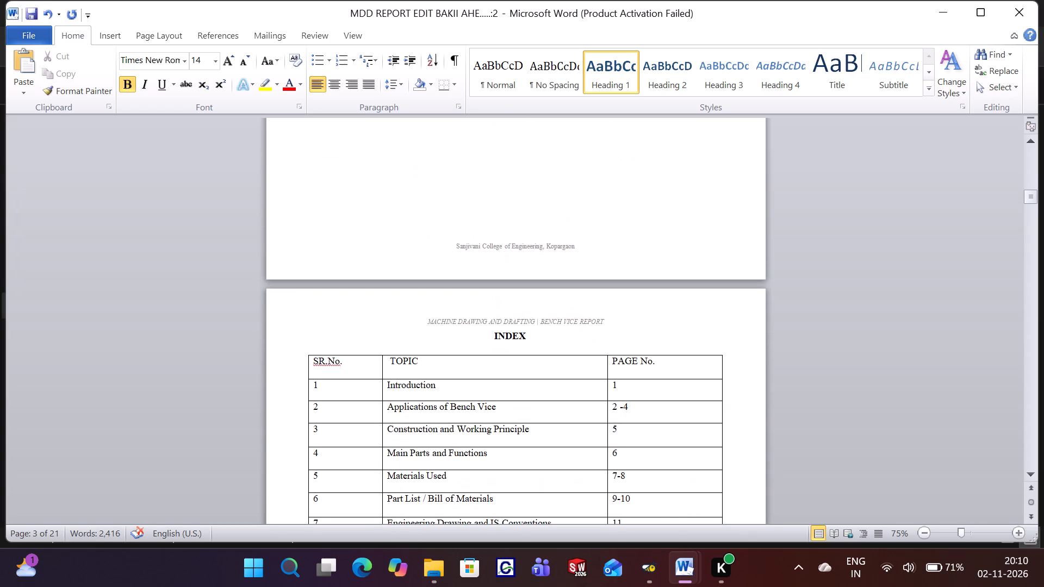
{"action": "scroll", "coordinate": [310, 421], "scroll_direction": "up", "scroll_amount": 2}
{"action": "scroll", "coordinate": [310, 421], "scroll_direction": "down", "scroll_amount": 1}
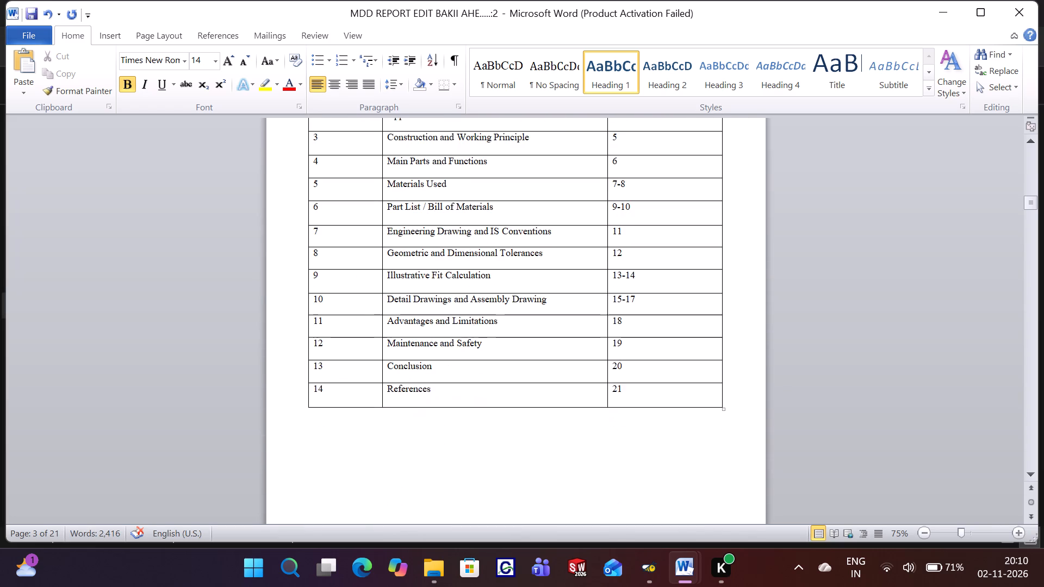
{"action": "scroll", "coordinate": [310, 421], "scroll_direction": "down", "scroll_amount": 8}
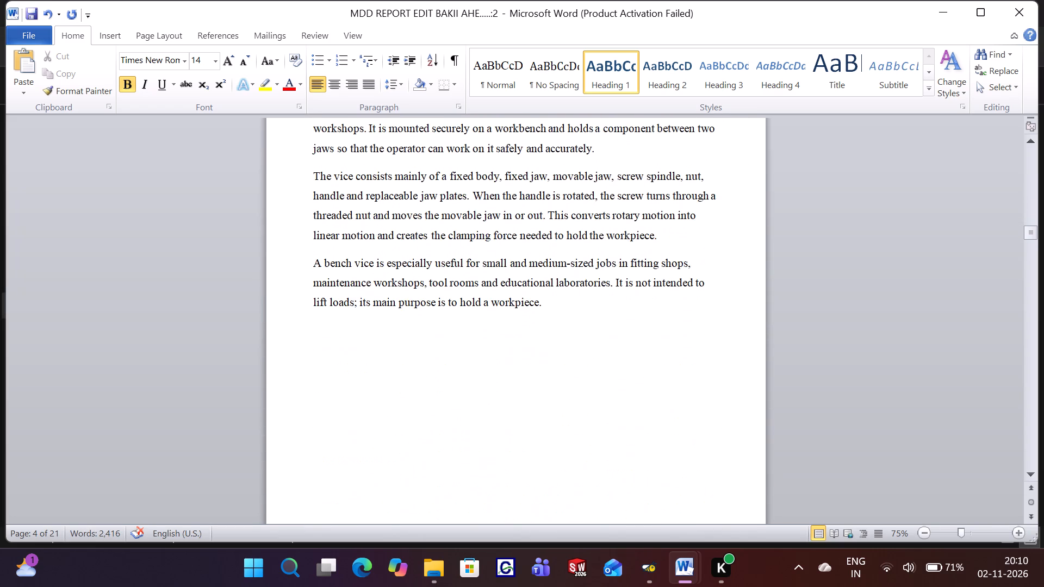
{"action": "scroll", "coordinate": [310, 421], "scroll_direction": "up", "scroll_amount": 6}
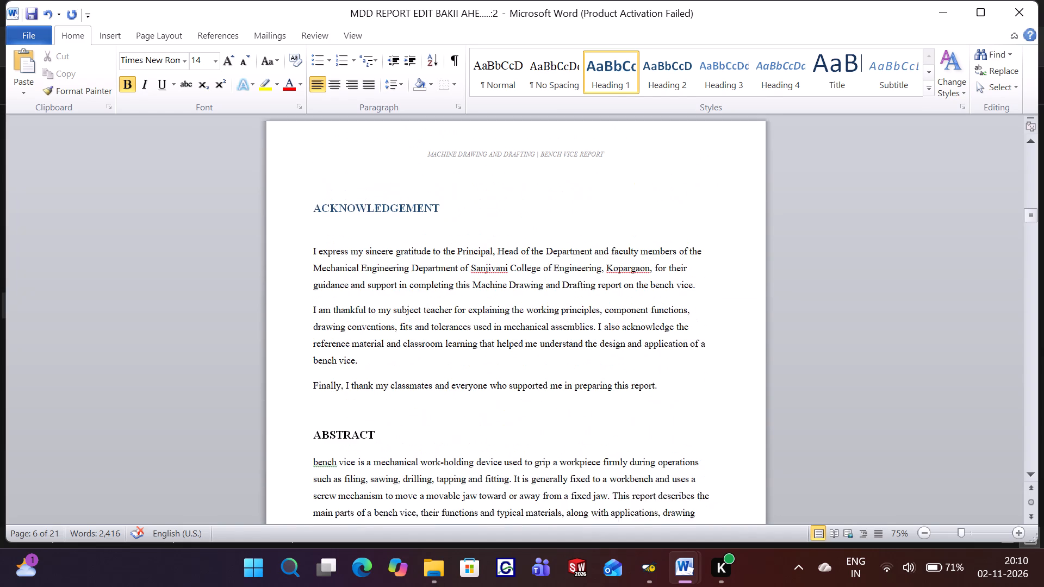
{"action": "scroll", "coordinate": [310, 421], "scroll_direction": "up", "scroll_amount": 1}
{"action": "scroll", "coordinate": [310, 421], "scroll_direction": "down", "scroll_amount": 1}
{"action": "scroll", "coordinate": [310, 421], "scroll_direction": "up", "scroll_amount": 1}
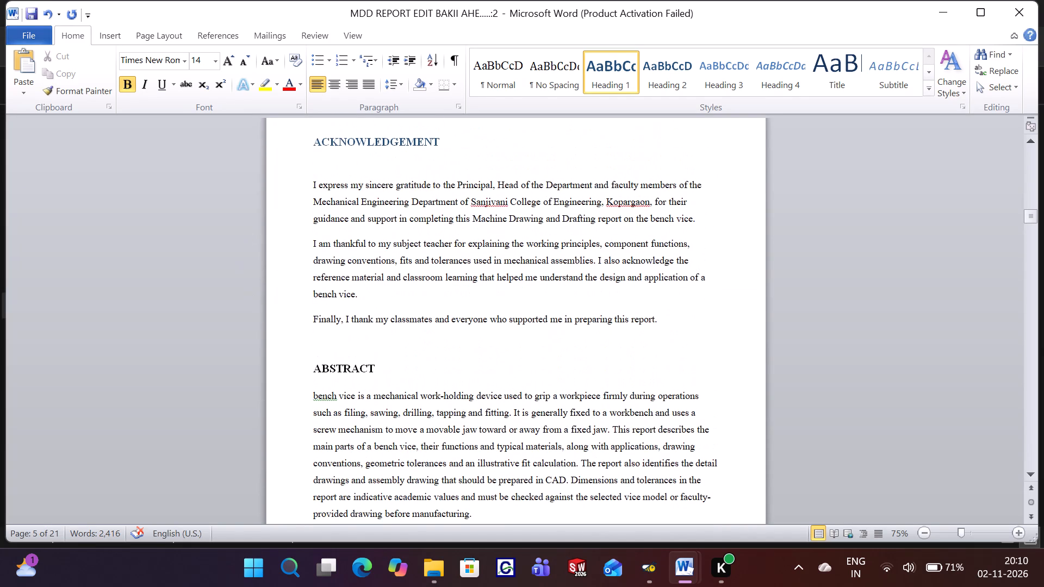
Set the font size of all the body paragraphs under the ACKNOWLEDGEMENT heading to 14.
{"action": "left_click", "coordinate": [306, 141]}
{"action": "left_click_drag", "start_coordinate": [306, 185], "coordinate": [651, 283]}
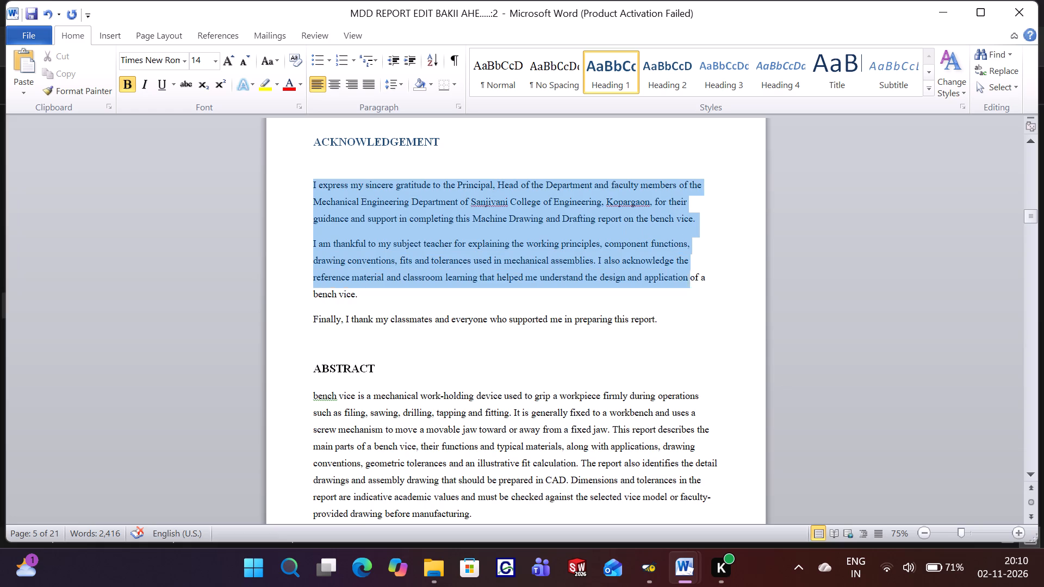
{"action": "left_click_drag", "start_coordinate": [651, 283], "coordinate": [659, 335]}
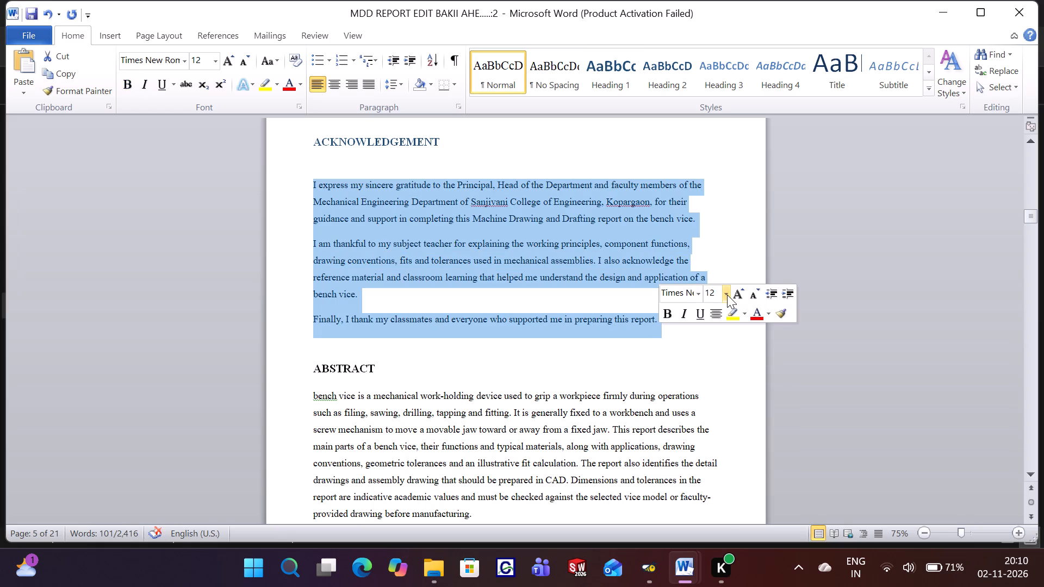
{"action": "left_click", "coordinate": [727, 295]}
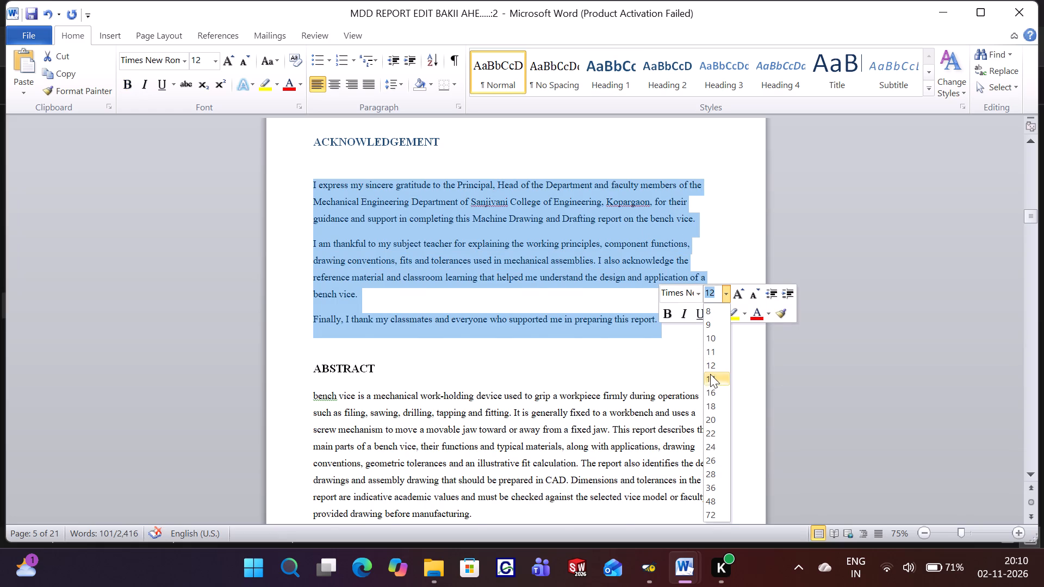
{"action": "left_click", "coordinate": [713, 380]}
Set the font size of the body paragraph under the ABSTRACT heading to 14.
{"action": "scroll", "coordinate": [713, 380], "scroll_direction": "down", "scroll_amount": 2}
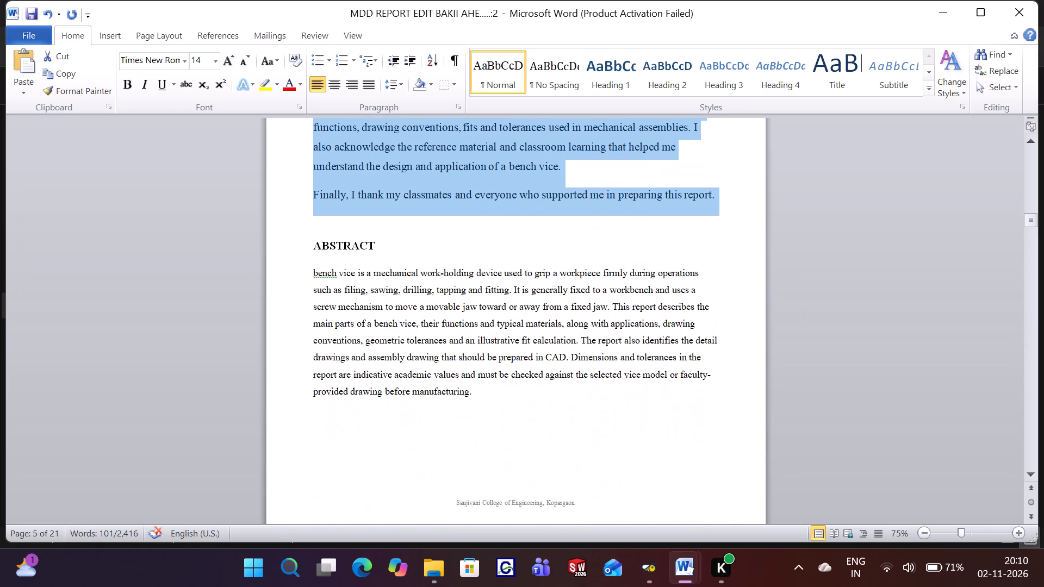
{"action": "left_click_drag", "start_coordinate": [312, 277], "coordinate": [517, 422]}
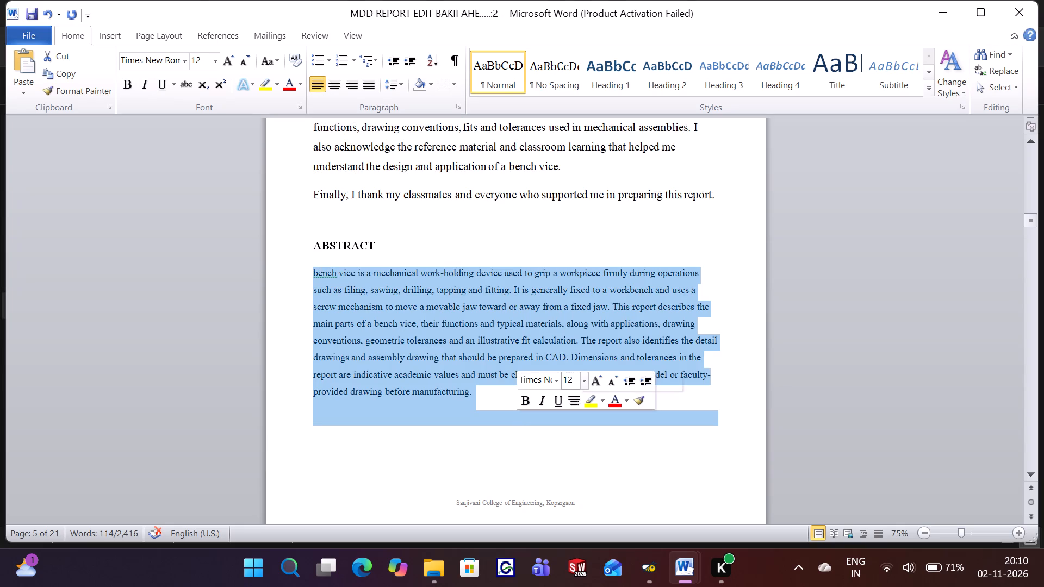
{"action": "left_click", "coordinate": [582, 379]}
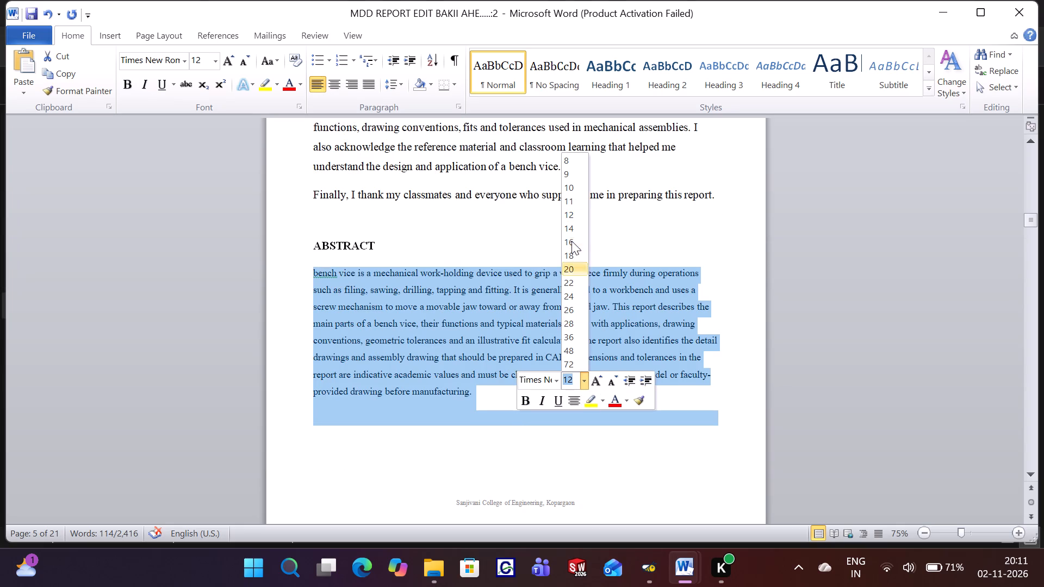
{"action": "left_click", "coordinate": [571, 231]}
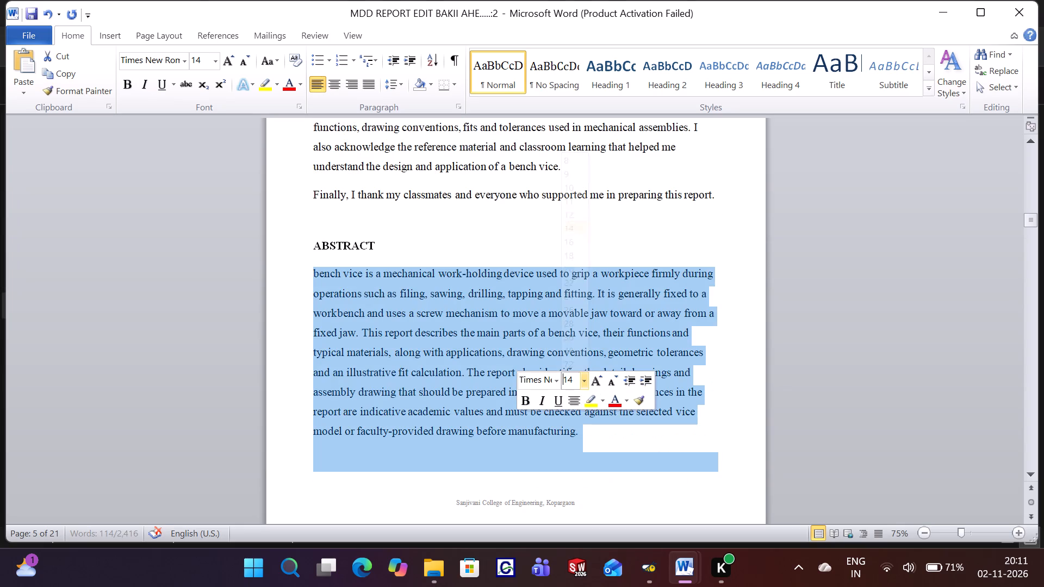
{"action": "left_click", "coordinate": [718, 445]}
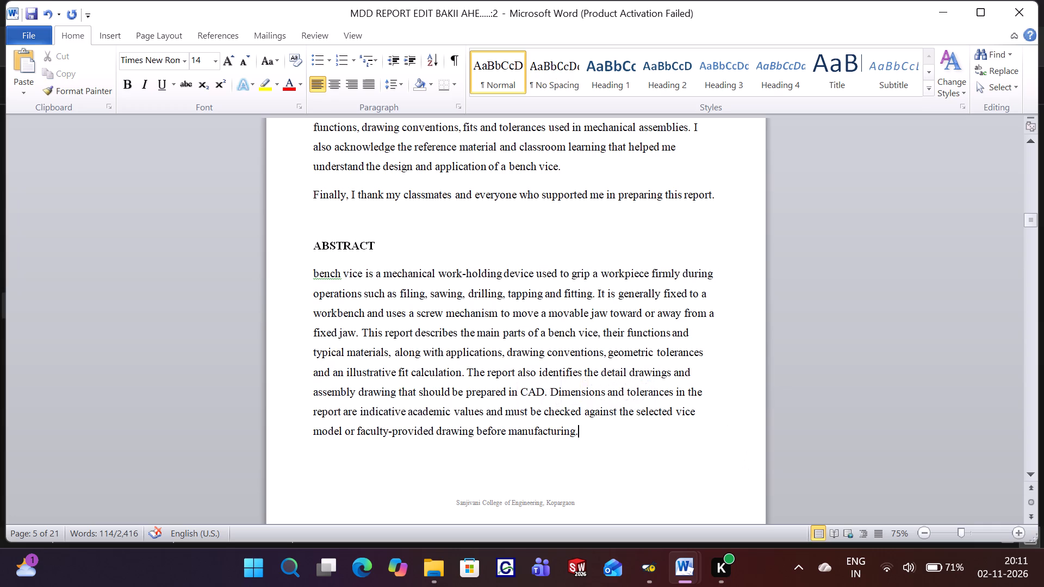
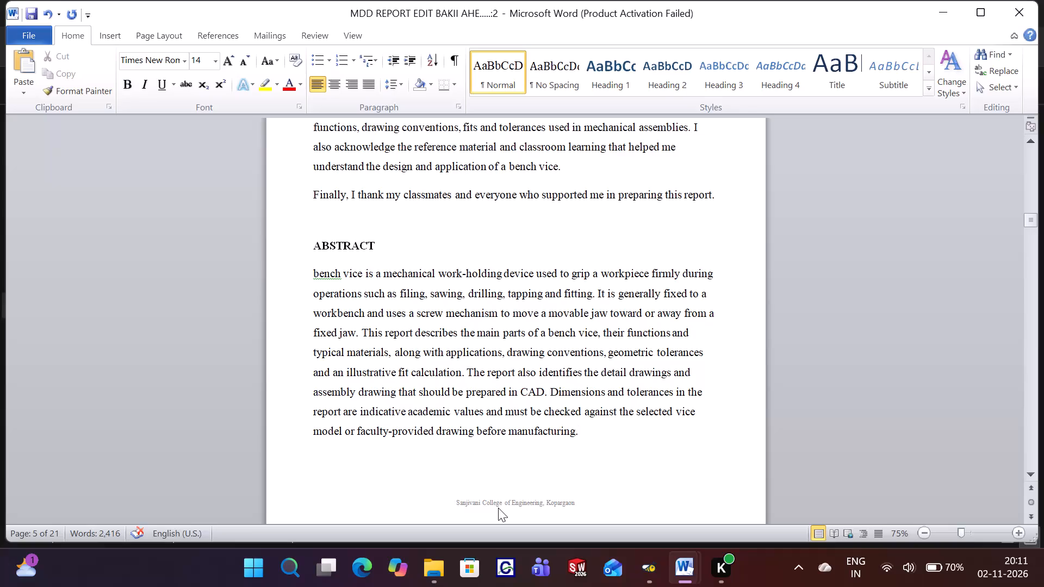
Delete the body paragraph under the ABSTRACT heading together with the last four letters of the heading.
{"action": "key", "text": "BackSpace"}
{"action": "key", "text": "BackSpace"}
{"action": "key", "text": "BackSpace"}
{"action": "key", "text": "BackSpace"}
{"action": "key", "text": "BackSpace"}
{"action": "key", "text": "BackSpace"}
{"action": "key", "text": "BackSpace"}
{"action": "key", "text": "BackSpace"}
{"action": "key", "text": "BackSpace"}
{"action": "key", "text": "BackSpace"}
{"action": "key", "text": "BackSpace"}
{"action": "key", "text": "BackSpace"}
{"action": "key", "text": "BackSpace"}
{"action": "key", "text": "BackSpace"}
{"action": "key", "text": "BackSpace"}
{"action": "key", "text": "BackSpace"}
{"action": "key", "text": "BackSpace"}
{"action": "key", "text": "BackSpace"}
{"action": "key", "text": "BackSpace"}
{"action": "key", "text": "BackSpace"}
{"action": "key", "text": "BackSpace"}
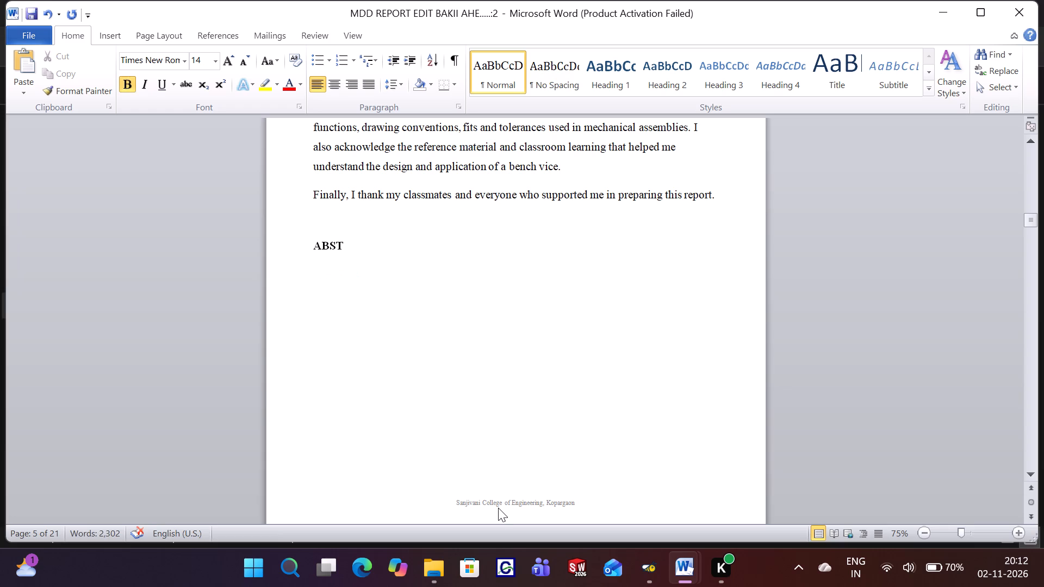
Undo the abstract deletion and the edits before it, back to the page number entries in the index table.
{"action": "key", "text": "ctrl+z"}
{"action": "key", "text": "ctrl+z"}
{"action": "key", "text": "ctrl+z"}
{"action": "key", "text": "ctrl+z"}
{"action": "key", "text": "ctrl+z"}
{"action": "key", "text": "ctrl+z"}
{"action": "key", "text": "ctrl+z"}
{"action": "key", "text": "ctrl+z"}
{"action": "key", "text": "ctrl+z"}
{"action": "key", "text": "ctrl+z"}
{"action": "key", "text": "ctrl+z"}
{"action": "key", "text": "ctrl+z"}
{"action": "key", "text": "ctrl+z"}
{"action": "key", "text": "ctrl+z"}
{"action": "key", "text": "ctrl+z"}
{"action": "key", "text": "ctrl+z"}
{"action": "key", "text": "ctrl+z"}
{"action": "key", "text": "ctrl+z"}
{"action": "key", "text": "ctrl+z"}
{"action": "key", "text": "ctrl+z"}
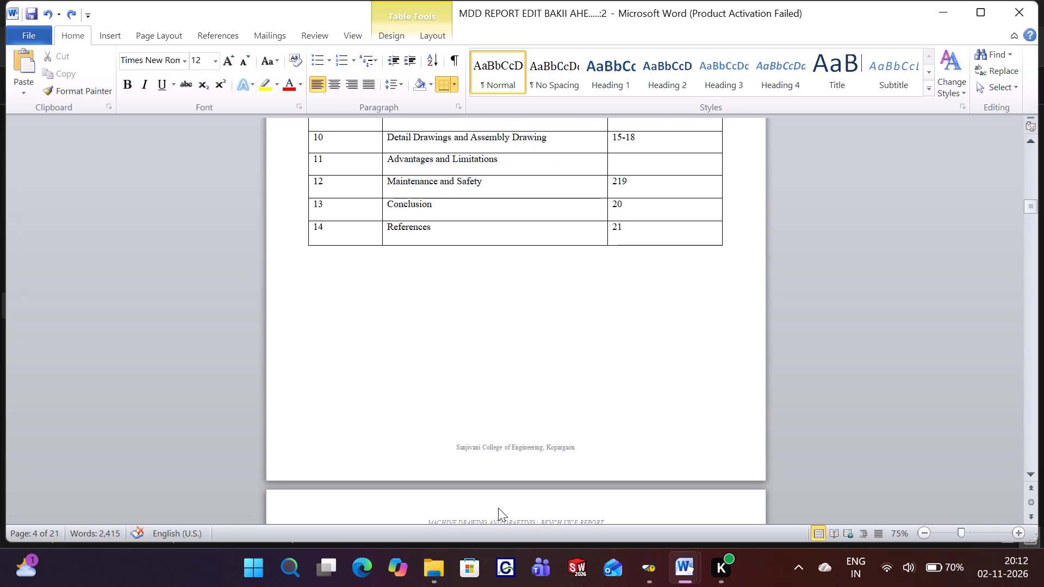
Set the index page numbers to 15-17 for Detail Drawings and Assembly Drawing, 18 for Advantages and Limitations, and 19 for Maintenance and Safety.
{"action": "key", "text": "BackSpace"}
{"action": "key", "text": "BackSpace"}
{"action": "key", "text": "BackSpace"}
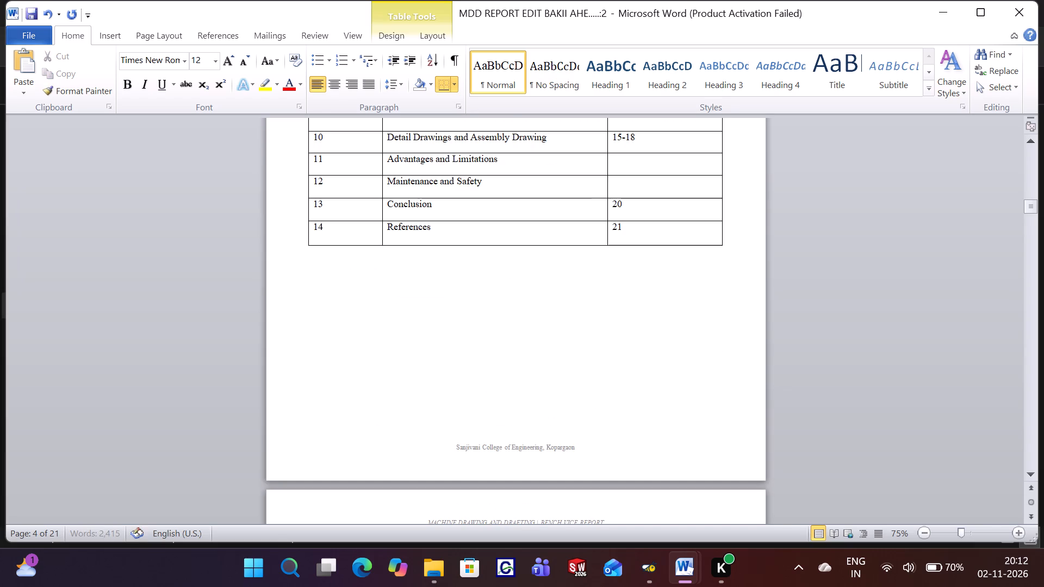
{"action": "scroll", "coordinate": [498, 508], "scroll_direction": "up", "scroll_amount": 1}
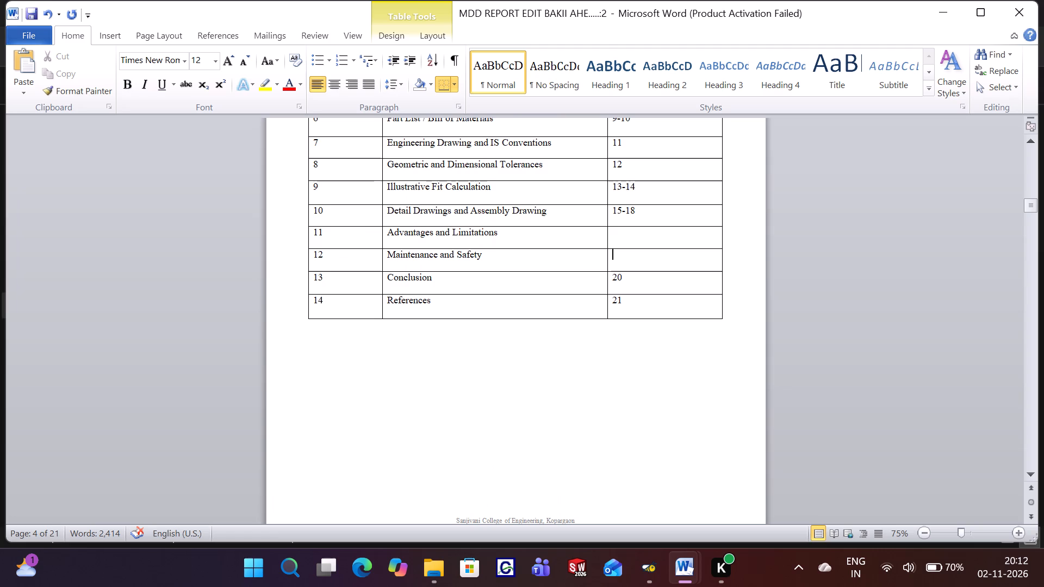
{"action": "left_click", "coordinate": [649, 212]}
{"action": "key", "text": "BackSpace"}
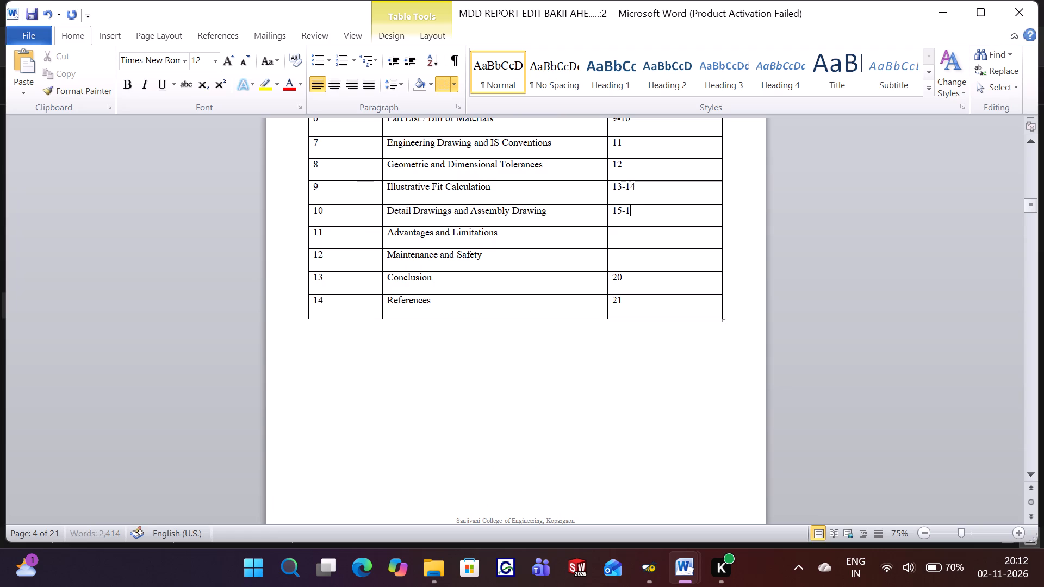
{"action": "key", "text": "7"}
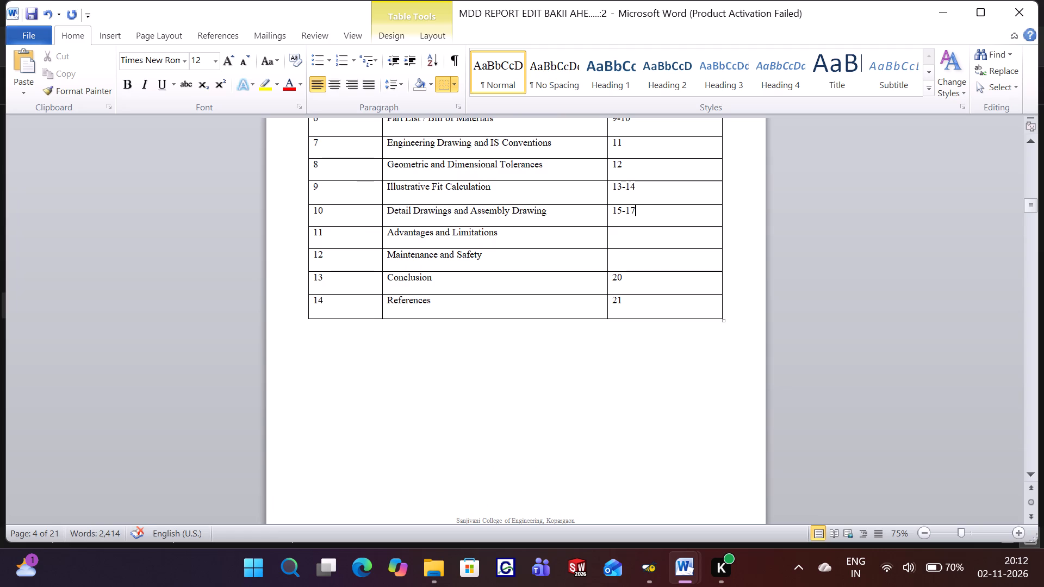
{"action": "left_click", "coordinate": [614, 232]}
{"action": "key", "text": "1"}
{"action": "key", "text": "8"}
{"action": "key", "text": "Down"}
{"action": "type", "text": "19"}
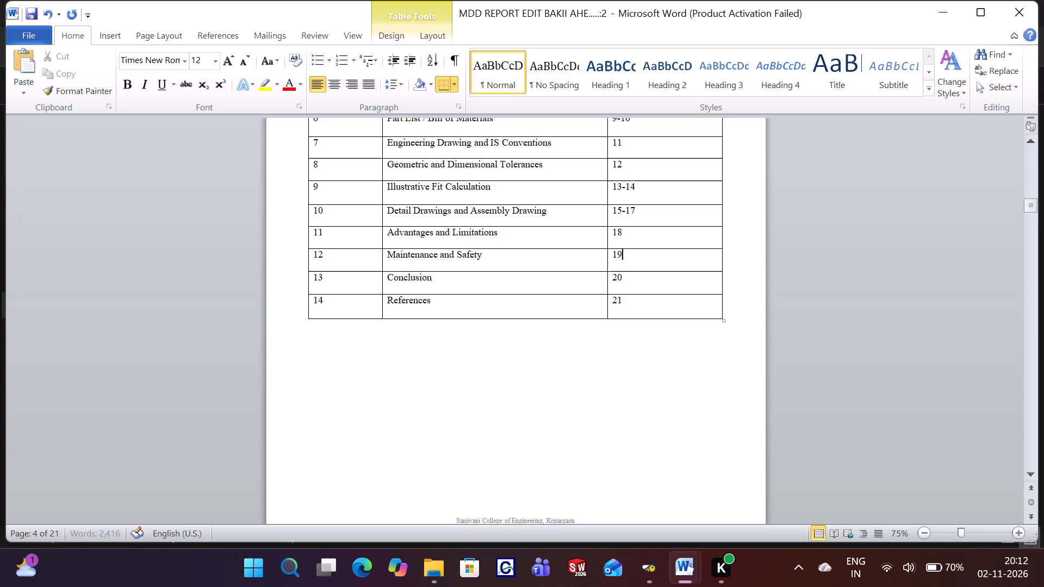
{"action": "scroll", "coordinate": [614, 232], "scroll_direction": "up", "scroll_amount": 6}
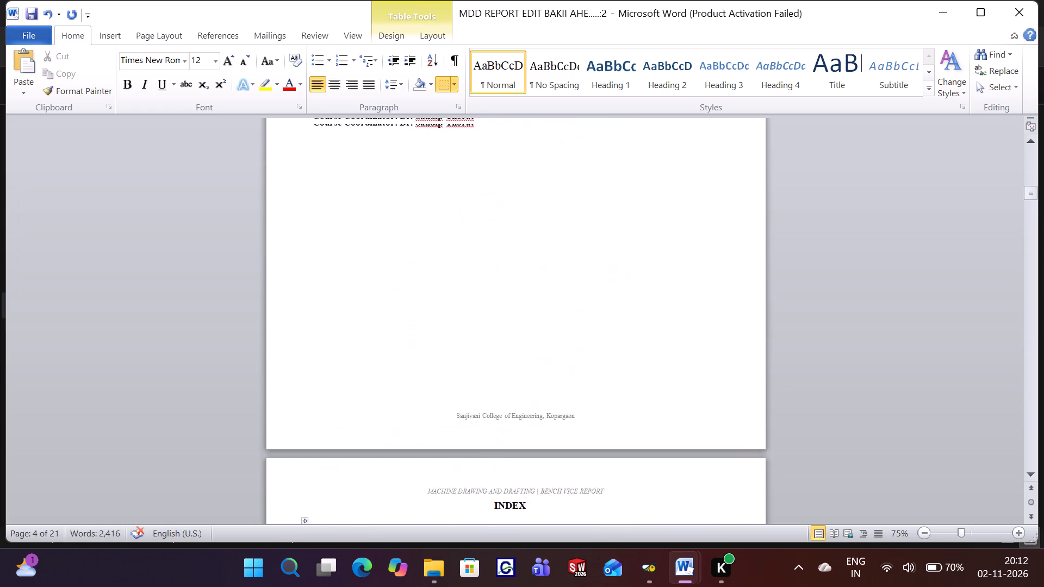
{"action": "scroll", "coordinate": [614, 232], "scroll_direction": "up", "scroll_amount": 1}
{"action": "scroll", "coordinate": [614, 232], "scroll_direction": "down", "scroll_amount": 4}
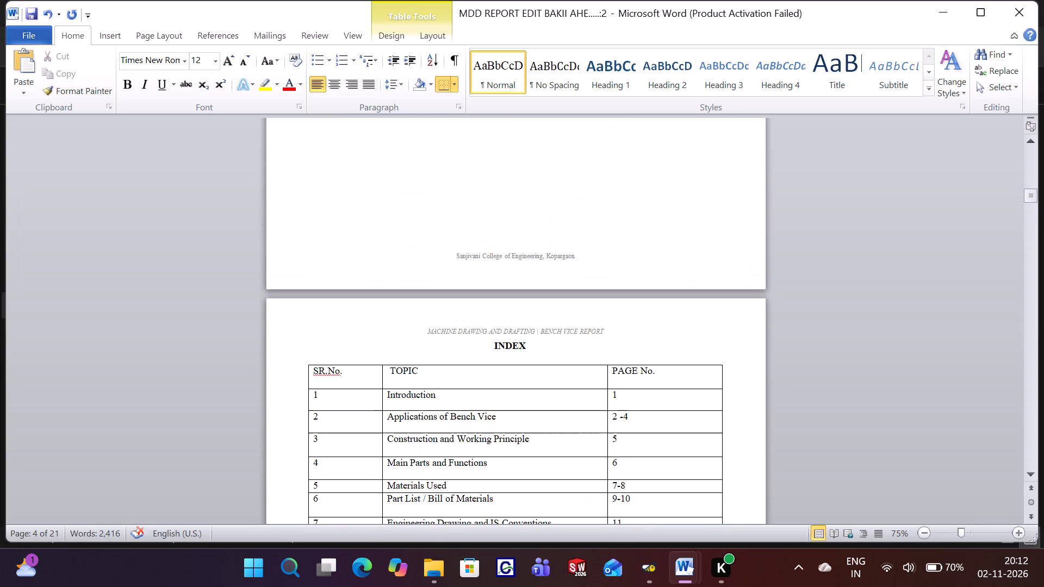
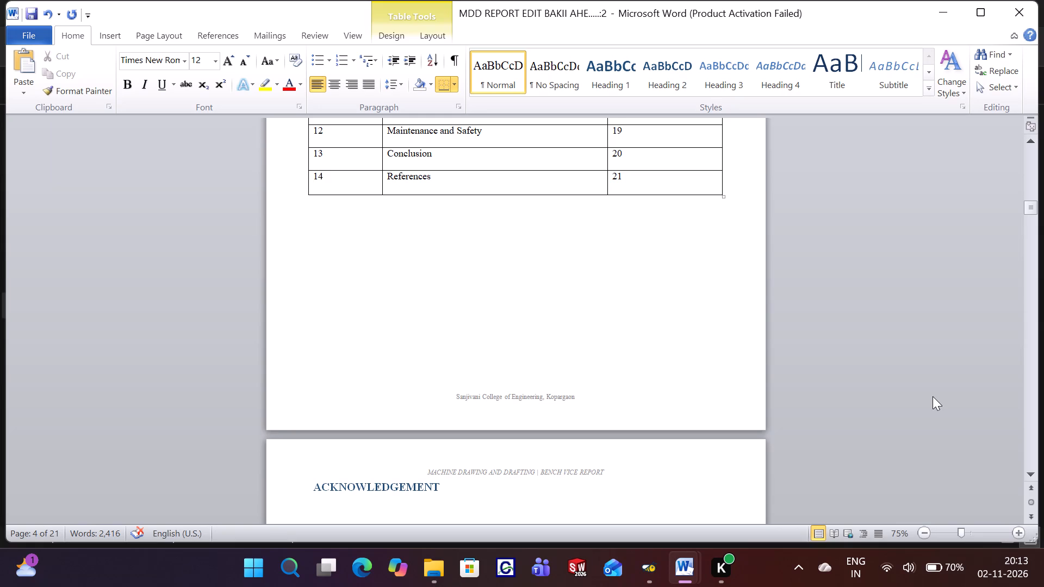
Set the font size of the ABSTRACT heading below the acknowledgement text to 16.
{"action": "scroll", "coordinate": [933, 396], "scroll_direction": "down", "scroll_amount": 4}
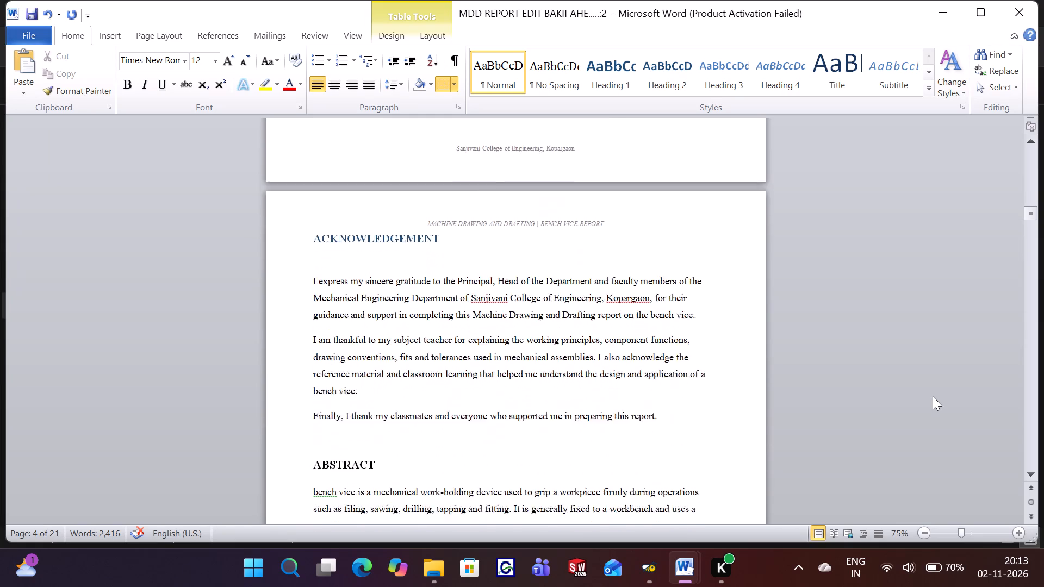
{"action": "scroll", "coordinate": [933, 396], "scroll_direction": "down", "scroll_amount": 1}
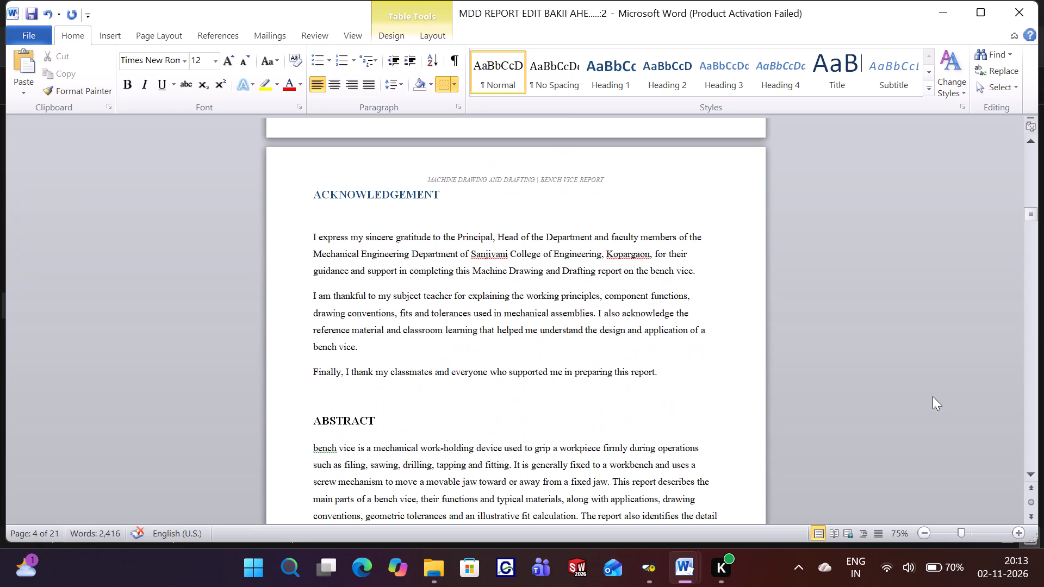
{"action": "scroll", "coordinate": [933, 396], "scroll_direction": "down", "scroll_amount": 2}
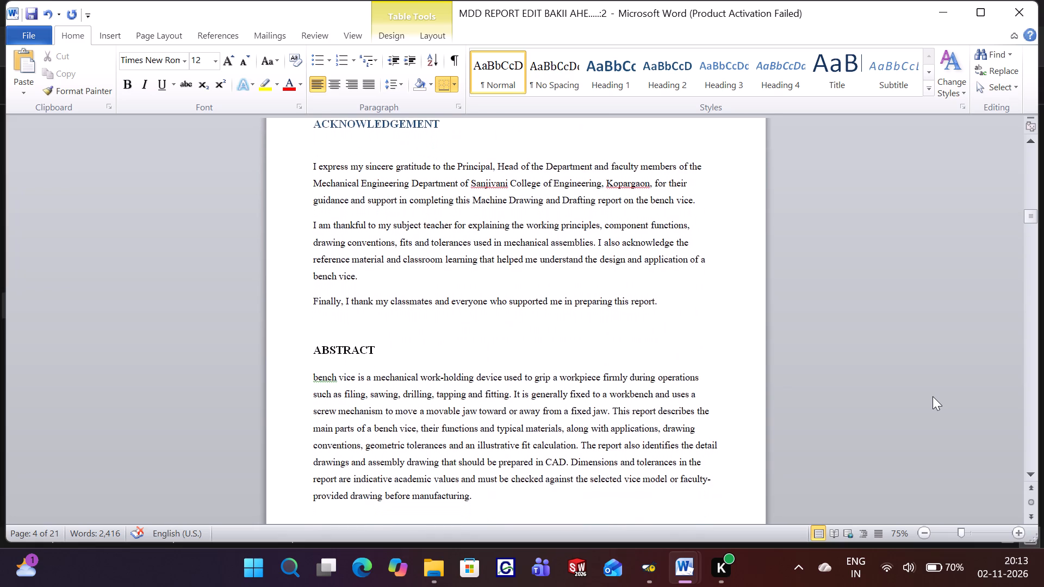
{"action": "scroll", "coordinate": [933, 396], "scroll_direction": "down", "scroll_amount": 2}
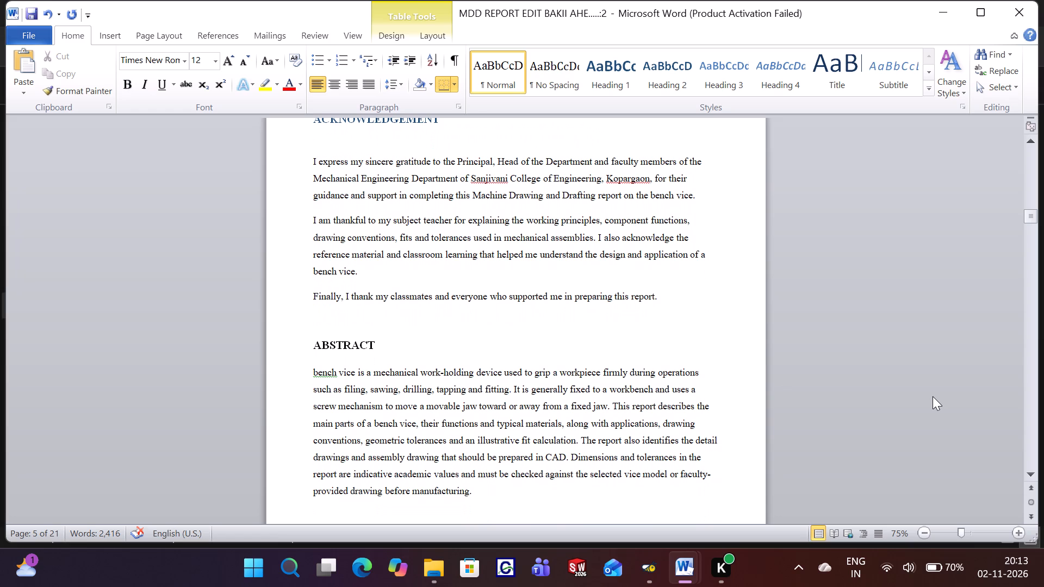
{"action": "scroll", "coordinate": [933, 396], "scroll_direction": "up", "scroll_amount": 1}
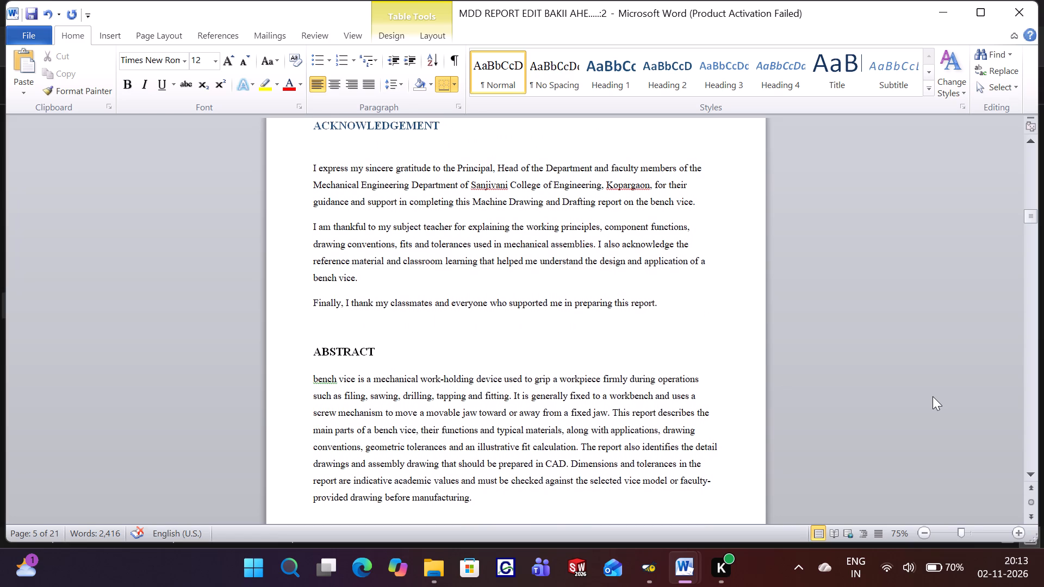
{"action": "scroll", "coordinate": [933, 396], "scroll_direction": "up", "scroll_amount": 1}
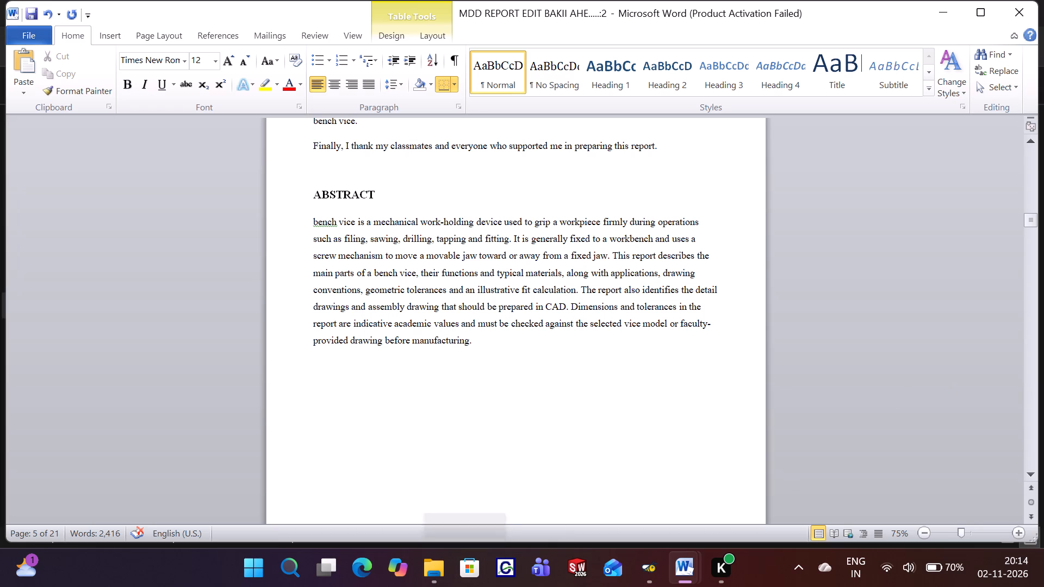
{"action": "left_click_drag", "start_coordinate": [405, 188], "coordinate": [208, 205]}
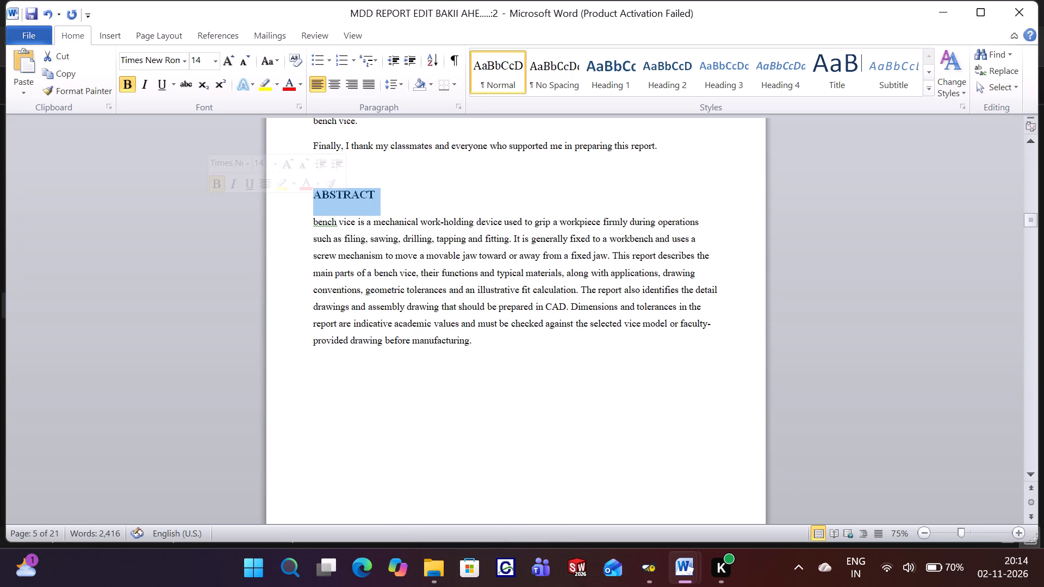
{"action": "left_click", "coordinate": [277, 165]}
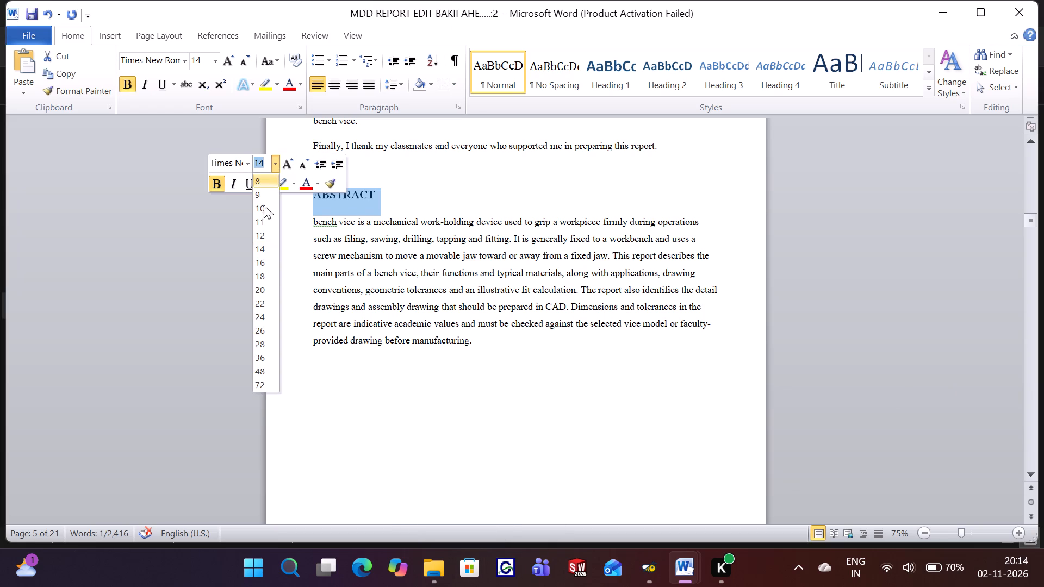
{"action": "left_click", "coordinate": [271, 263]}
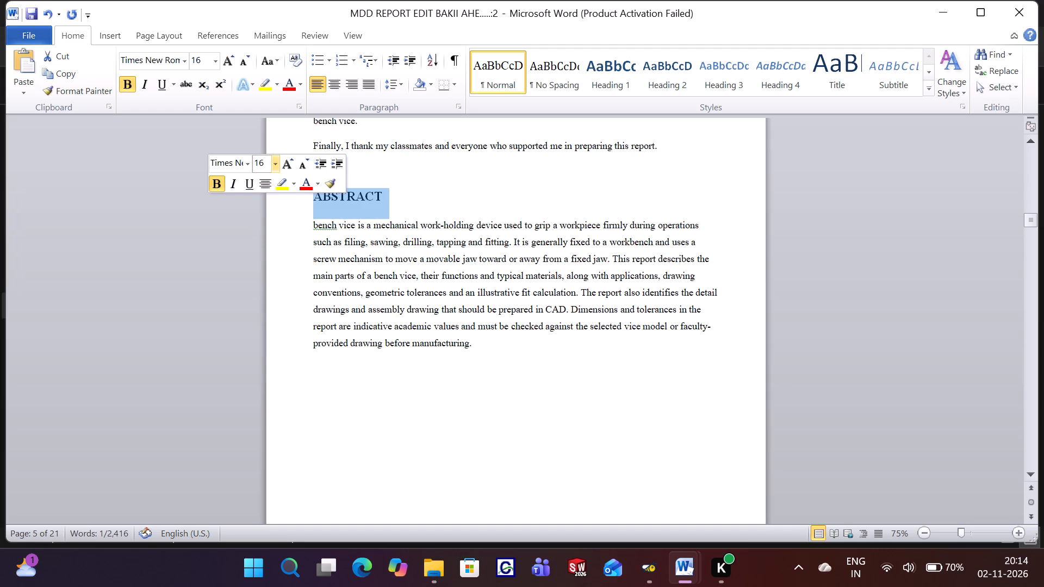
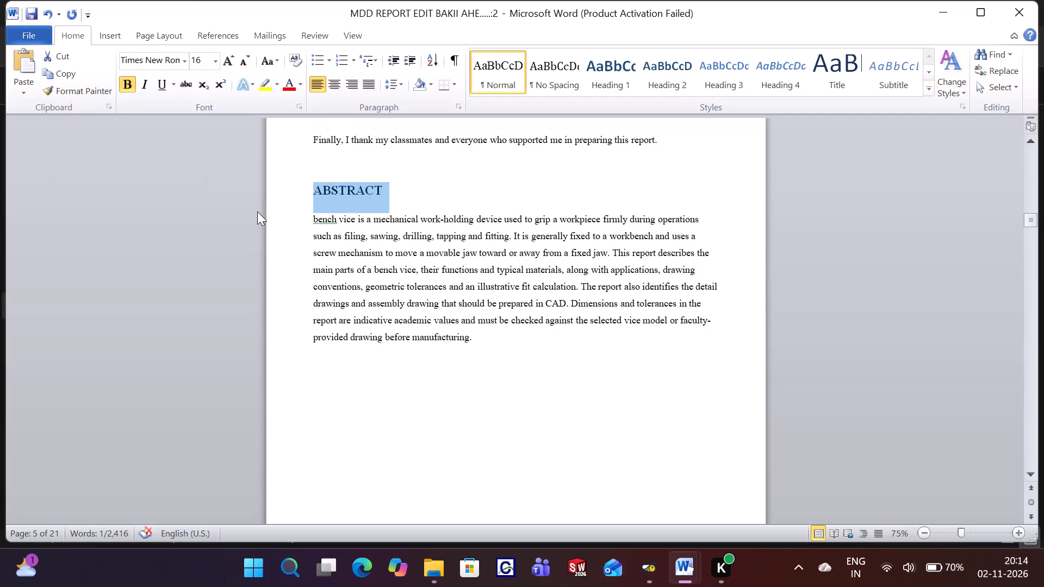
Set the "2. APPLICATIONS OF BENCH VICE" heading and its bulleted list to font size 12.
{"action": "scroll", "coordinate": [257, 211], "scroll_direction": "right", "scroll_amount": 1}
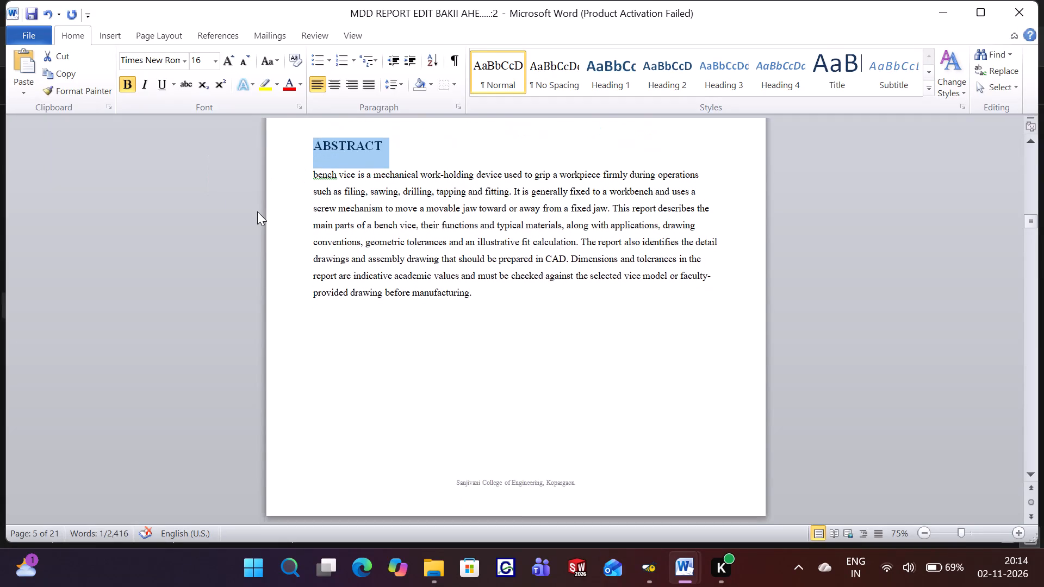
{"action": "scroll", "coordinate": [257, 211], "scroll_direction": "right", "scroll_amount": 2}
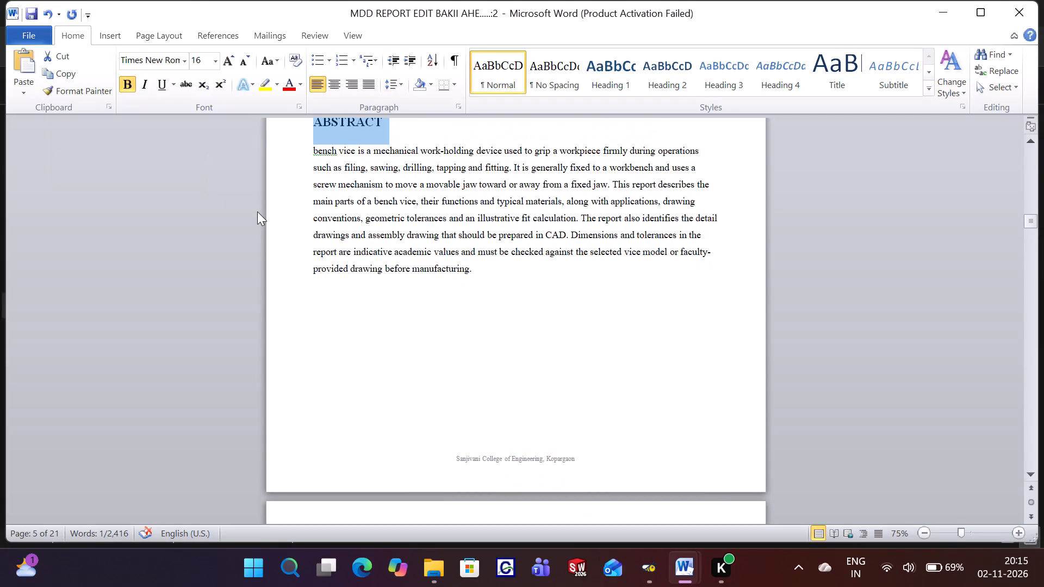
{"action": "scroll", "coordinate": [257, 211], "scroll_direction": "right", "scroll_amount": 2}
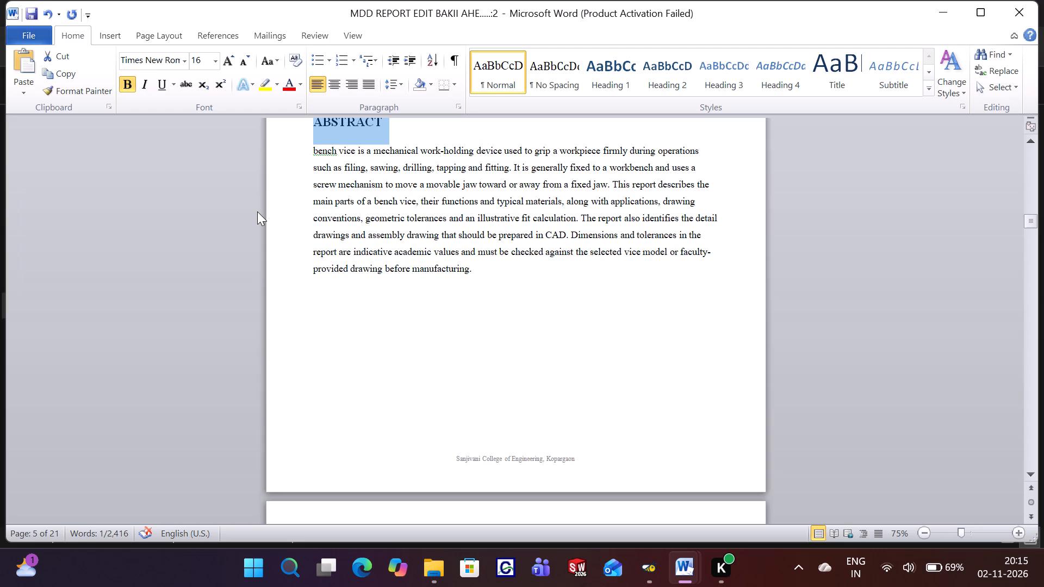
{"action": "scroll", "coordinate": [257, 211], "scroll_direction": "right", "scroll_amount": 2}
{"action": "scroll", "coordinate": [257, 211], "scroll_direction": "down", "scroll_amount": 2}
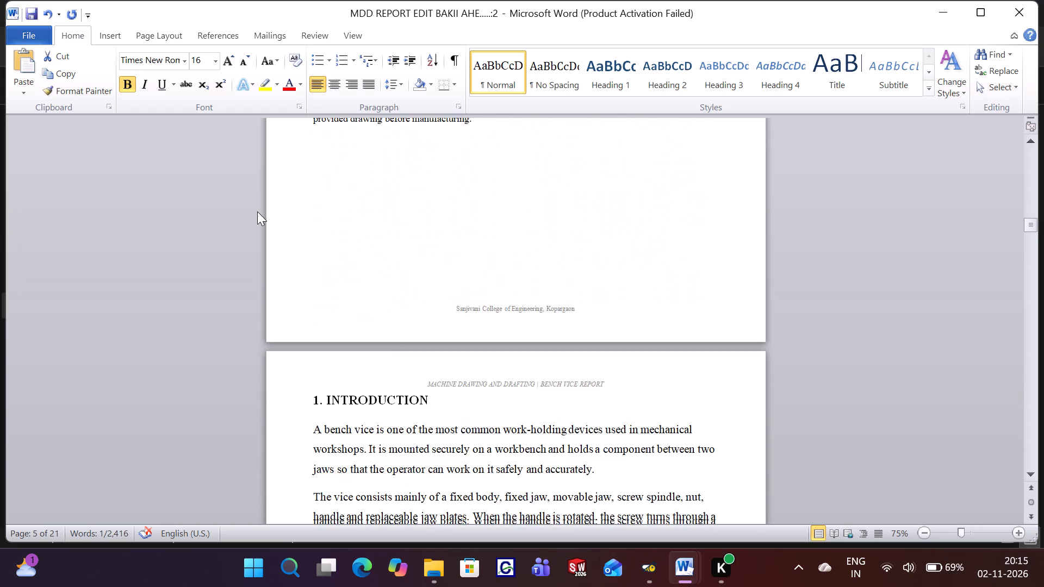
{"action": "scroll", "coordinate": [257, 211], "scroll_direction": "down", "scroll_amount": 3}
{"action": "scroll", "coordinate": [257, 211], "scroll_direction": "up", "scroll_amount": 2}
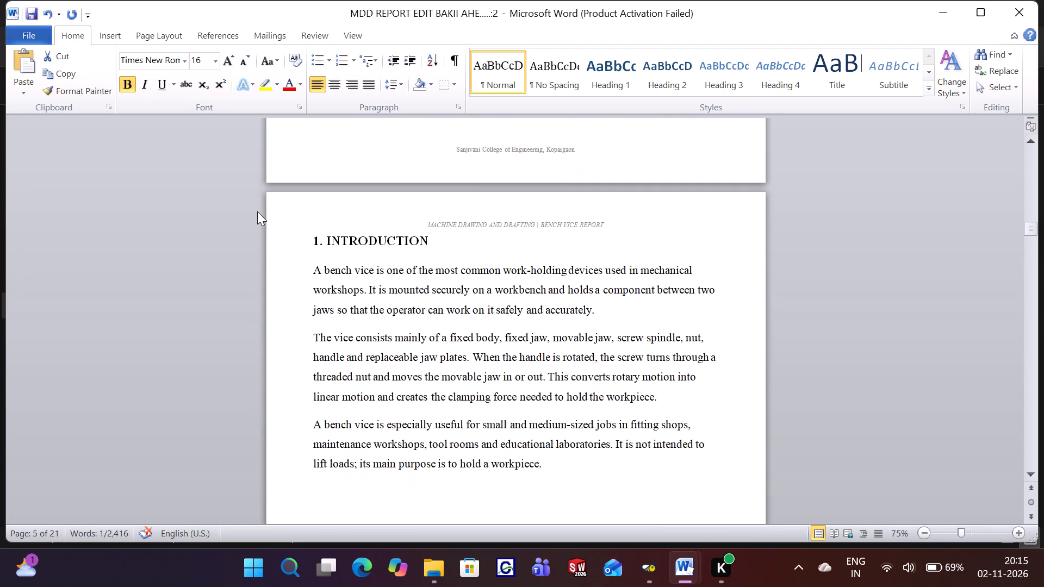
{"action": "scroll", "coordinate": [257, 211], "scroll_direction": "down", "scroll_amount": 2}
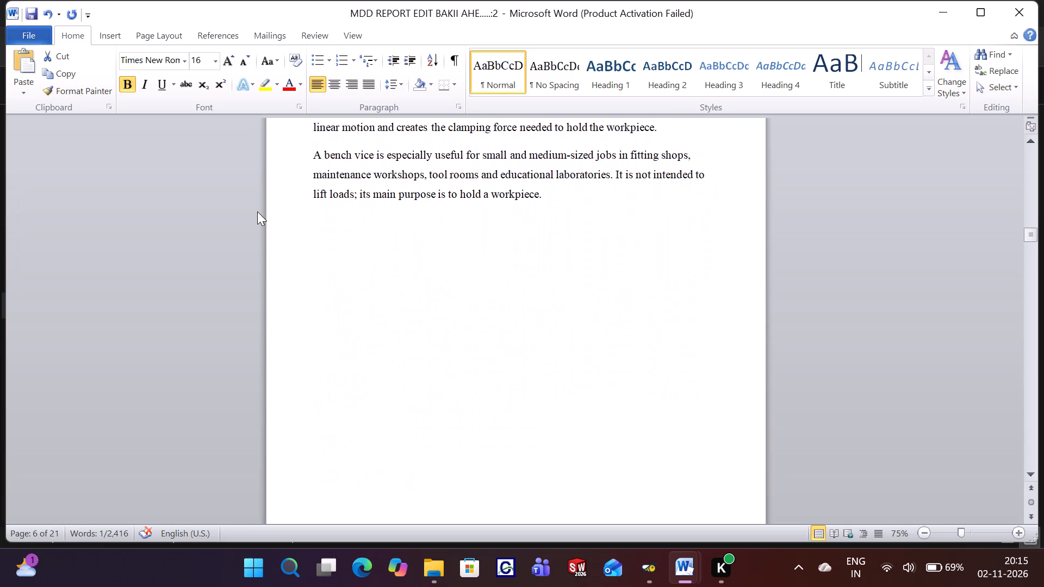
{"action": "scroll", "coordinate": [257, 211], "scroll_direction": "down", "scroll_amount": 4}
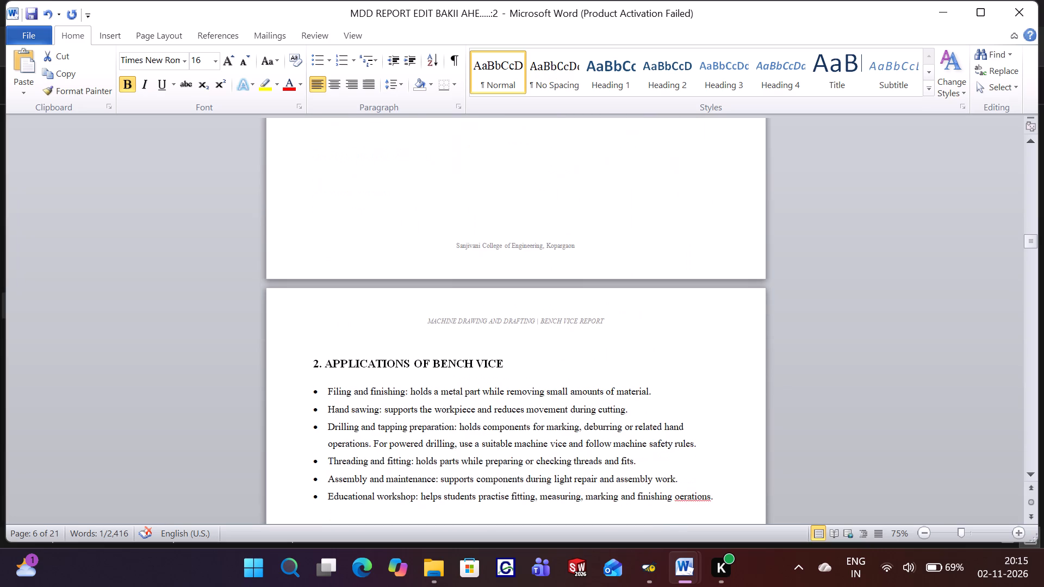
{"action": "left_click_drag", "start_coordinate": [300, 330], "coordinate": [629, 534]}
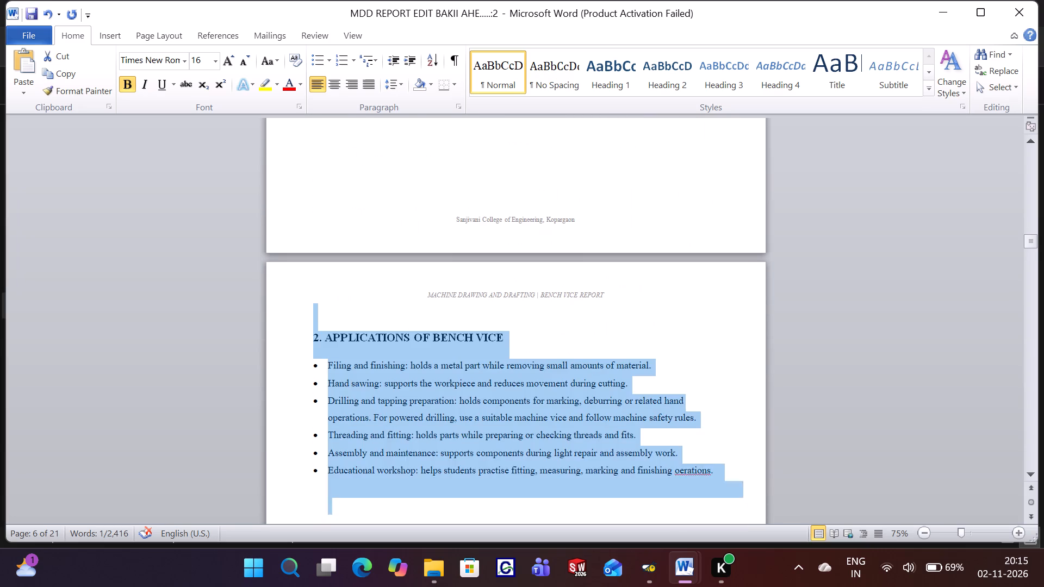
{"action": "left_click_drag", "start_coordinate": [629, 534], "coordinate": [635, 571]}
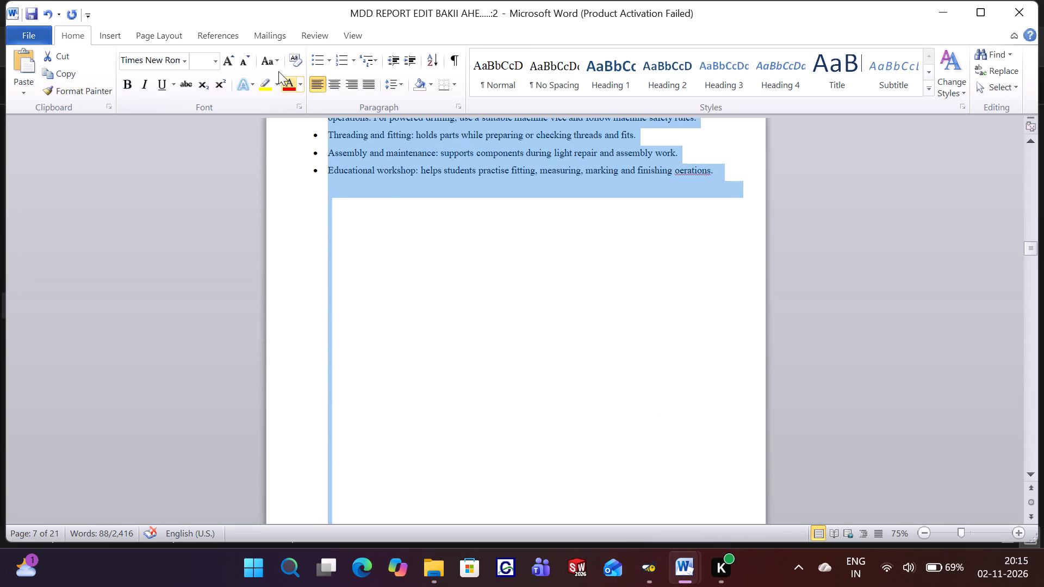
{"action": "left_click", "coordinate": [217, 63]}
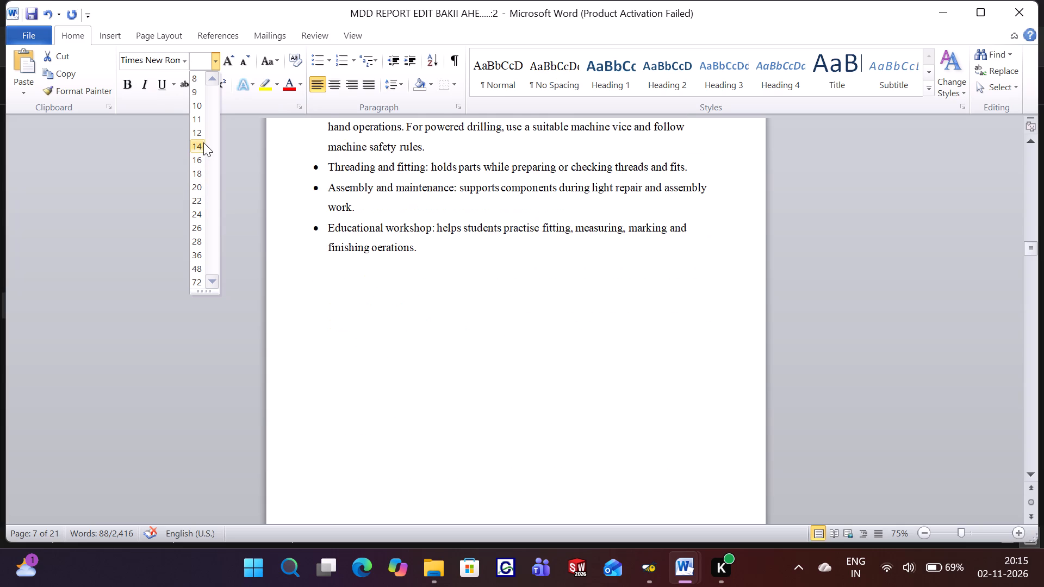
{"action": "left_click", "coordinate": [199, 135]}
{"action": "scroll", "coordinate": [321, 245], "scroll_direction": "up", "scroll_amount": 1}
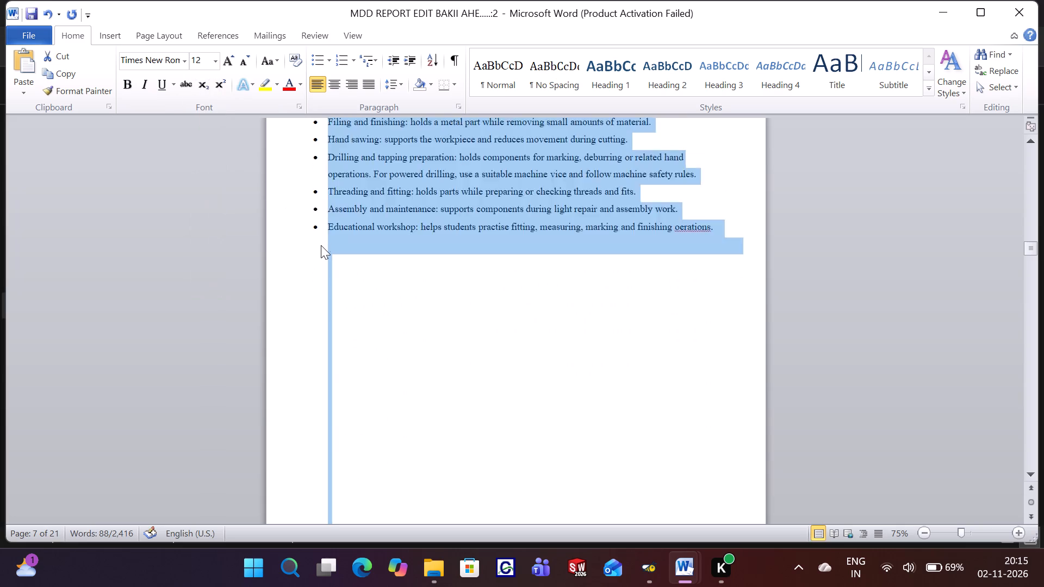
{"action": "scroll", "coordinate": [321, 245], "scroll_direction": "up", "scroll_amount": 2}
{"action": "left_click", "coordinate": [321, 245]}
Make the "3. CONSTRUCTION AND WORKING PRINCIPLE" heading bold.
{"action": "scroll", "coordinate": [321, 245], "scroll_direction": "down", "scroll_amount": 3}
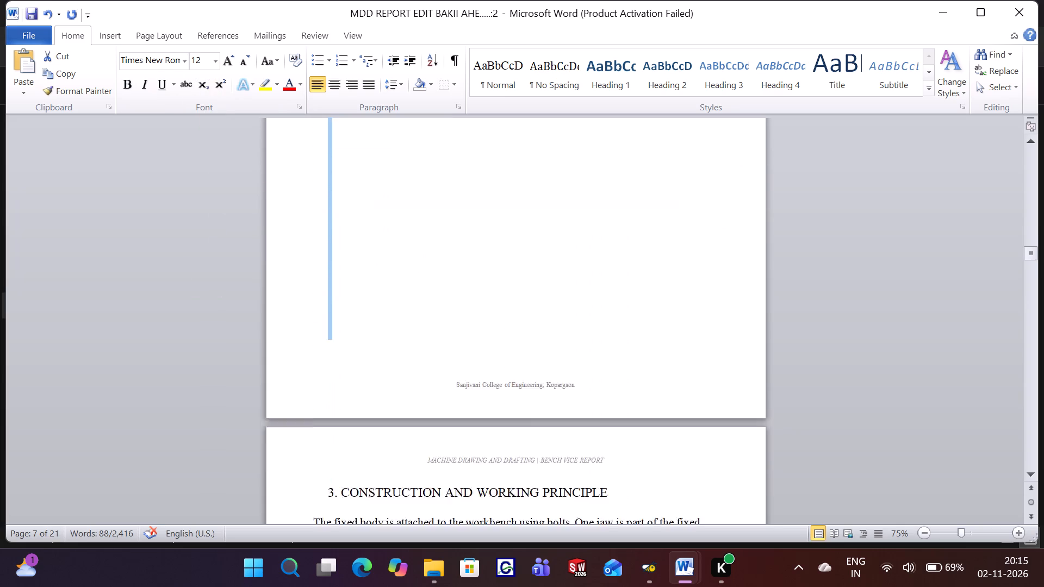
{"action": "scroll", "coordinate": [321, 245], "scroll_direction": "down", "scroll_amount": 1}
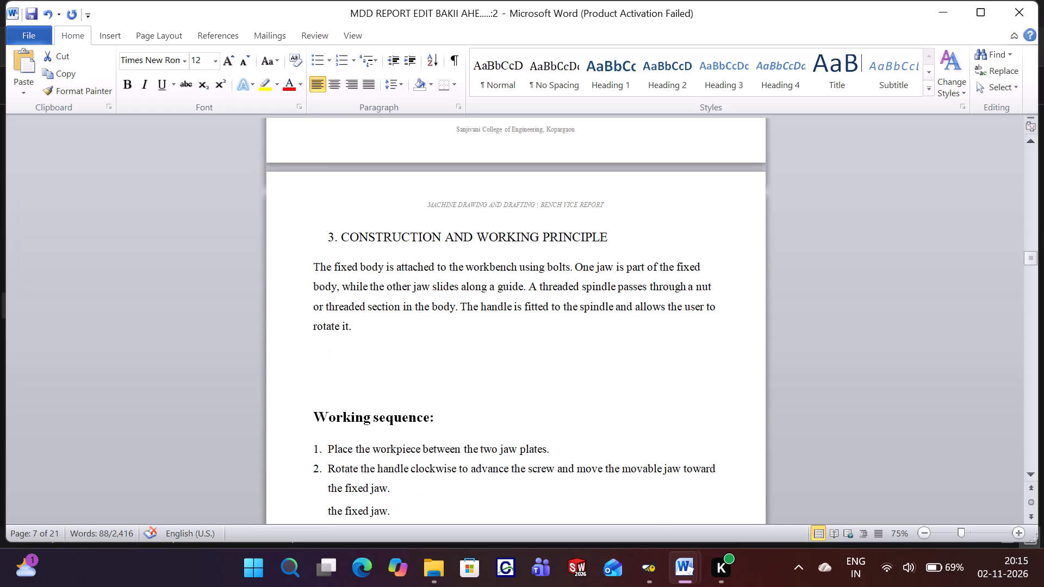
{"action": "left_click_drag", "start_coordinate": [321, 245], "coordinate": [601, 235]}
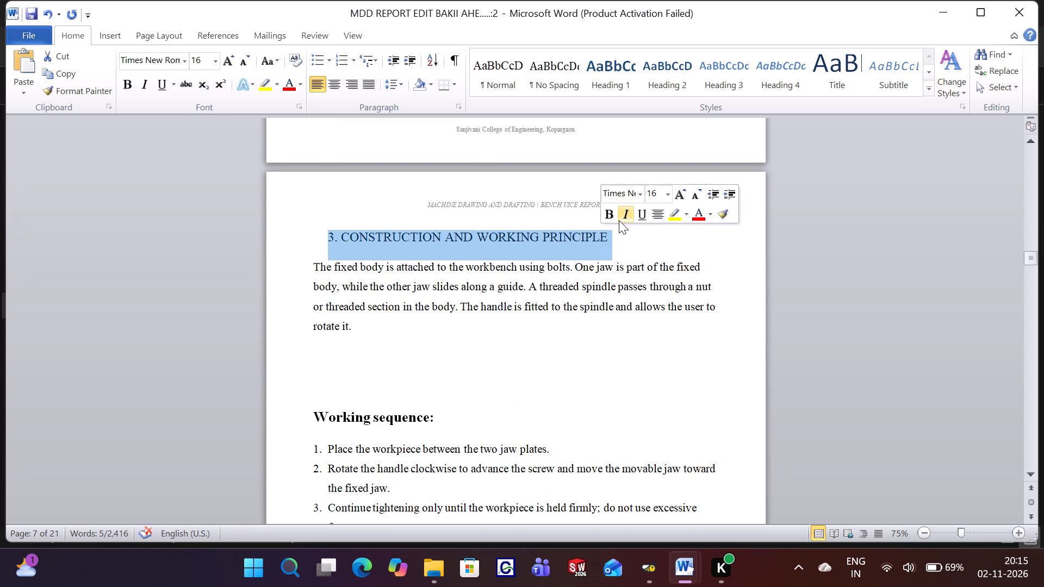
{"action": "left_click", "coordinate": [606, 217]}
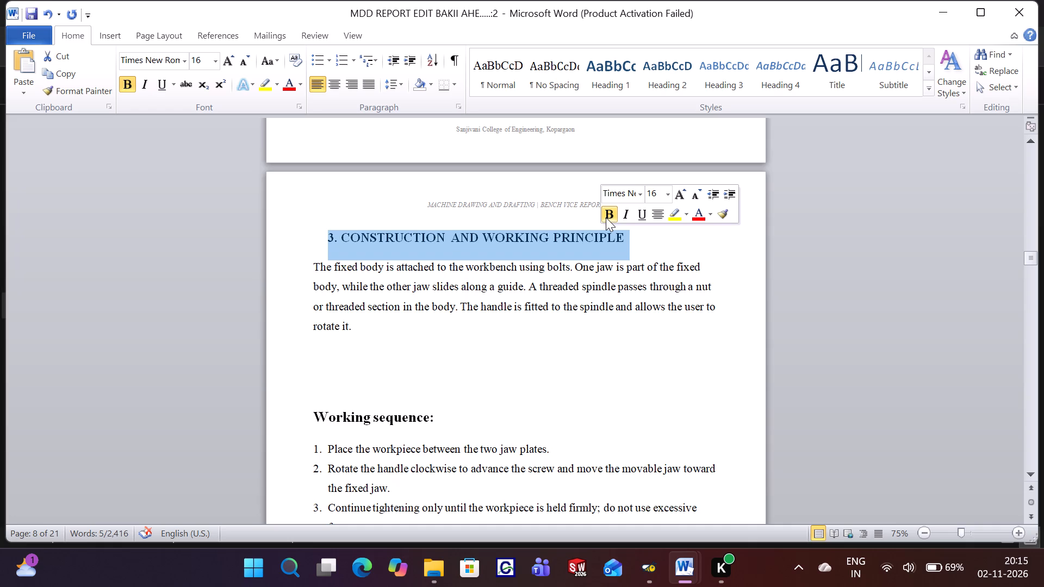
Examine the formatting of the Working sequence list and the Principle paragraph in section 3.
{"action": "scroll", "coordinate": [606, 217], "scroll_direction": "down", "scroll_amount": 3}
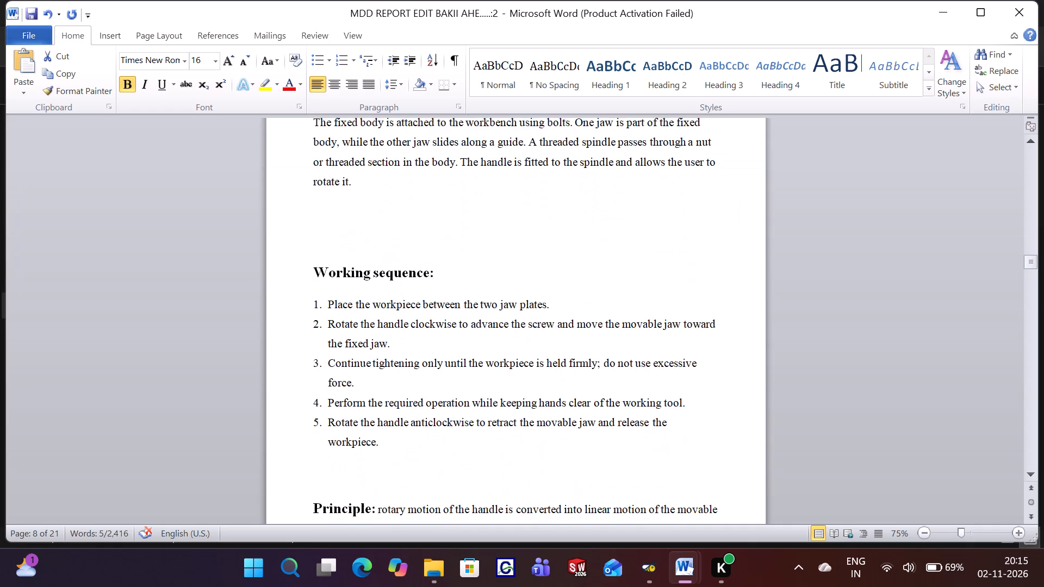
{"action": "scroll", "coordinate": [606, 217], "scroll_direction": "down", "scroll_amount": 1}
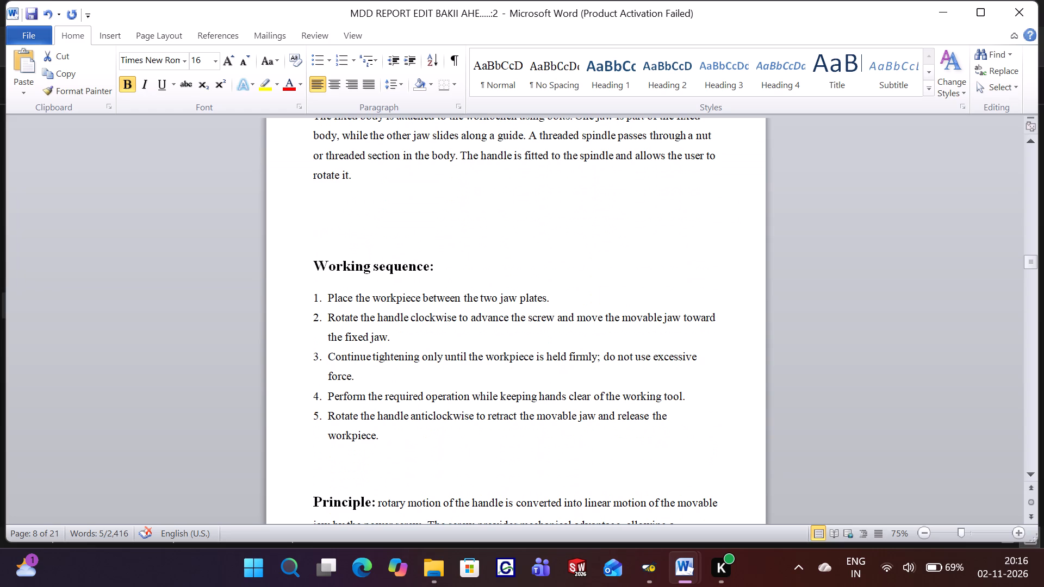
{"action": "scroll", "coordinate": [606, 217], "scroll_direction": "down", "scroll_amount": 1}
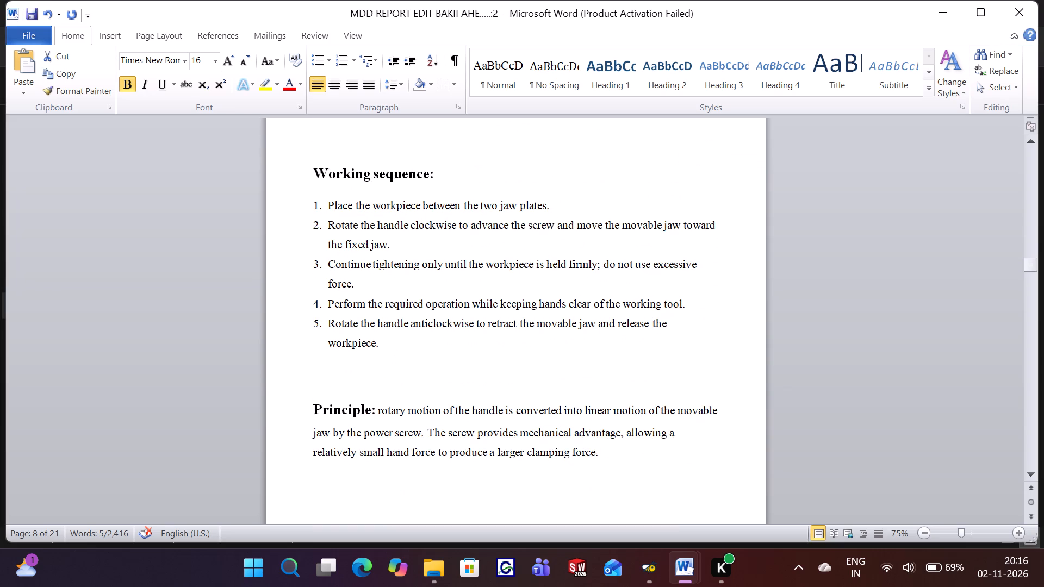
{"action": "scroll", "coordinate": [606, 217], "scroll_direction": "down", "scroll_amount": 1}
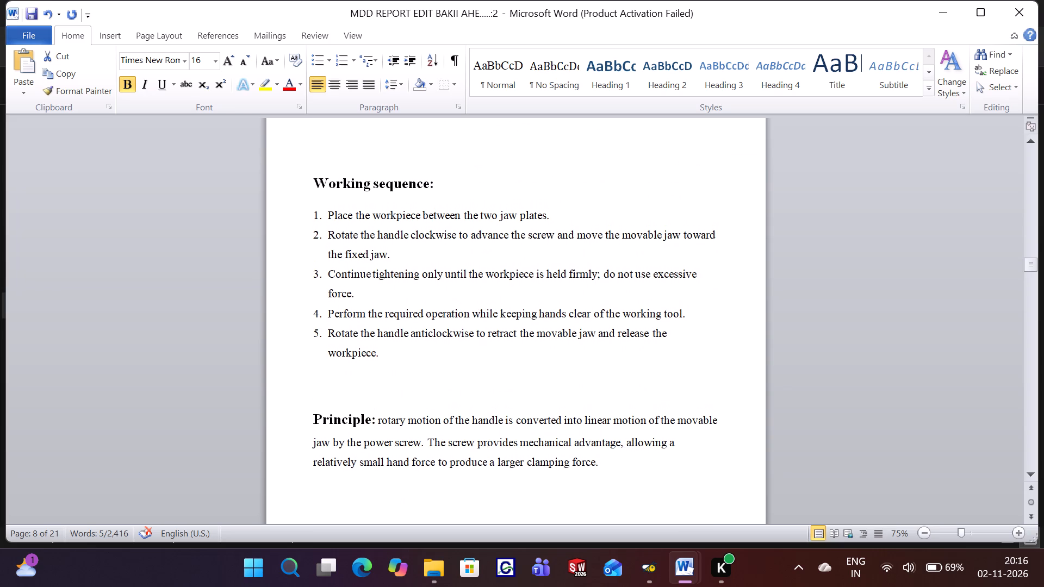
{"action": "scroll", "coordinate": [606, 217], "scroll_direction": "down", "scroll_amount": 2}
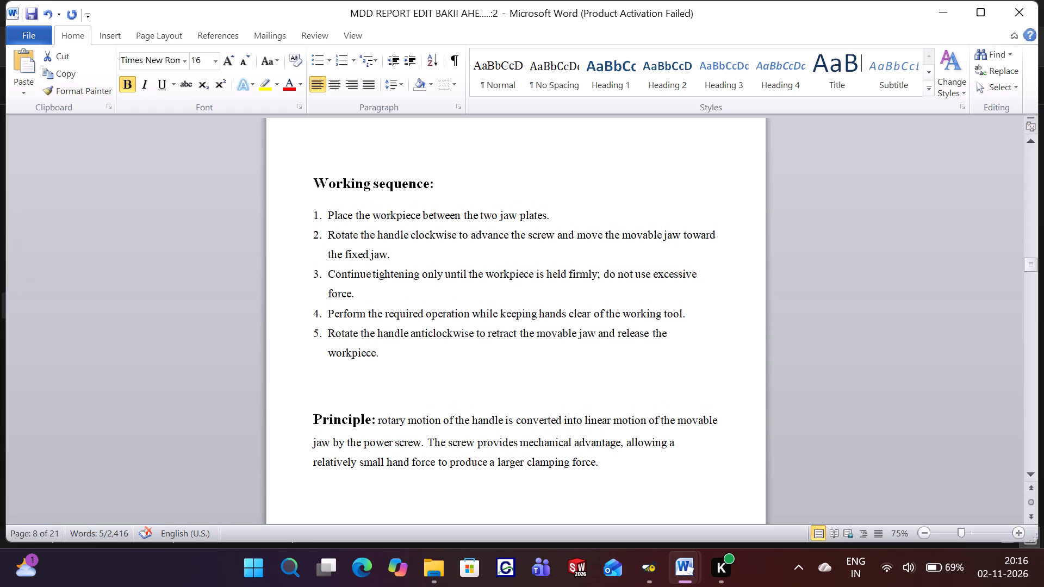
{"action": "scroll", "coordinate": [606, 217], "scroll_direction": "down", "scroll_amount": 1}
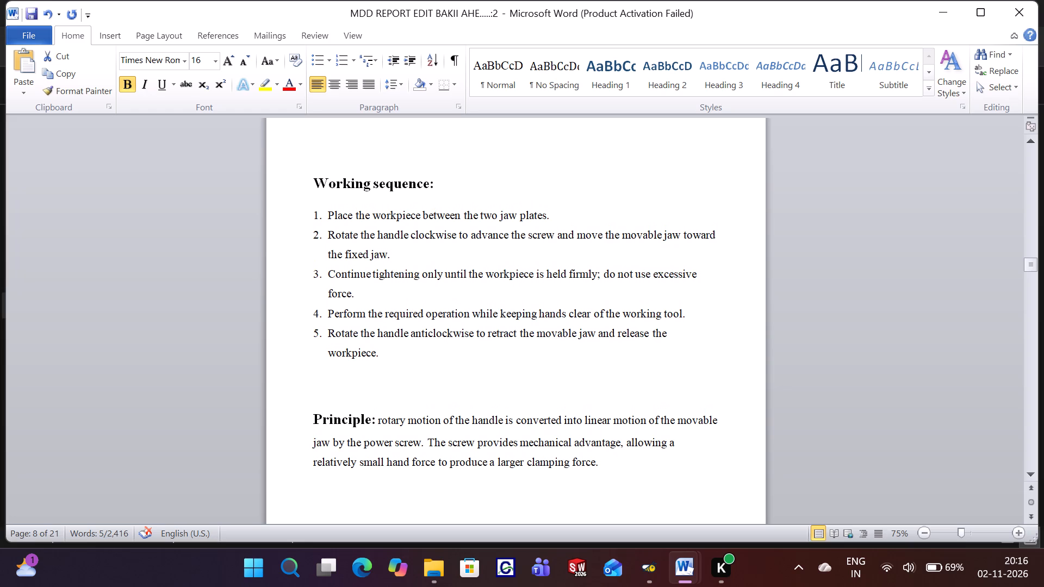
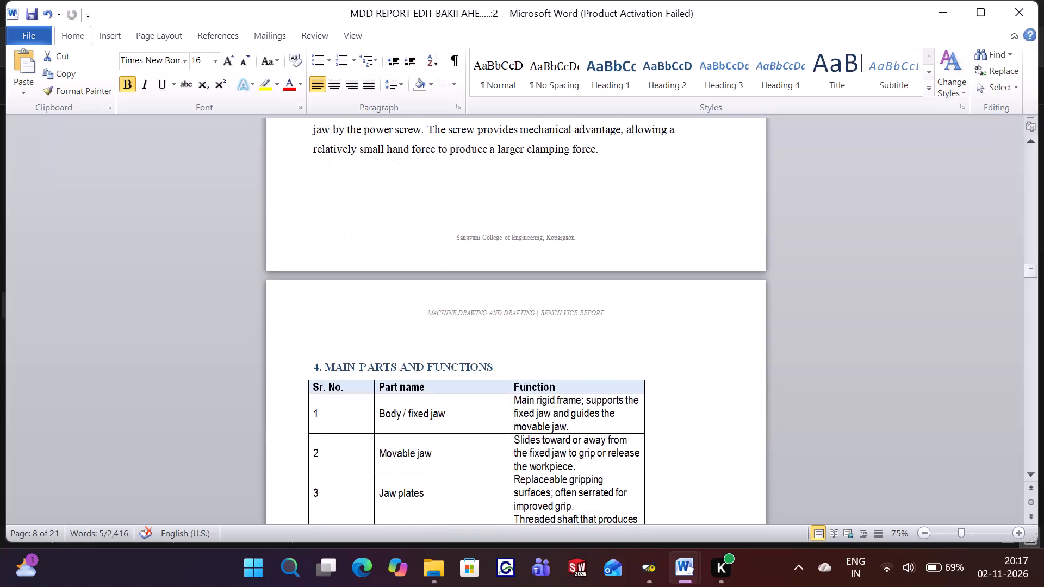
Widen the Function column of the "4. MAIN PARTS AND FUNCTIONS" table so its outer border sits close to the page's right edge.
{"action": "scroll", "coordinate": [581, 193], "scroll_direction": "down", "scroll_amount": 1}
{"action": "scroll", "coordinate": [581, 193], "scroll_direction": "up", "scroll_amount": 1}
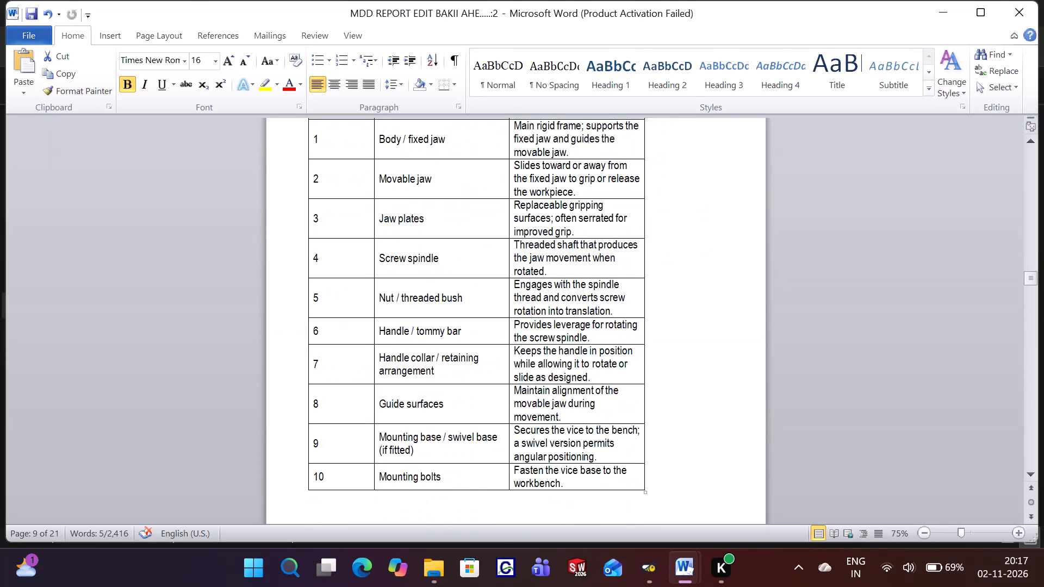
{"action": "scroll", "coordinate": [581, 193], "scroll_direction": "up", "scroll_amount": 1}
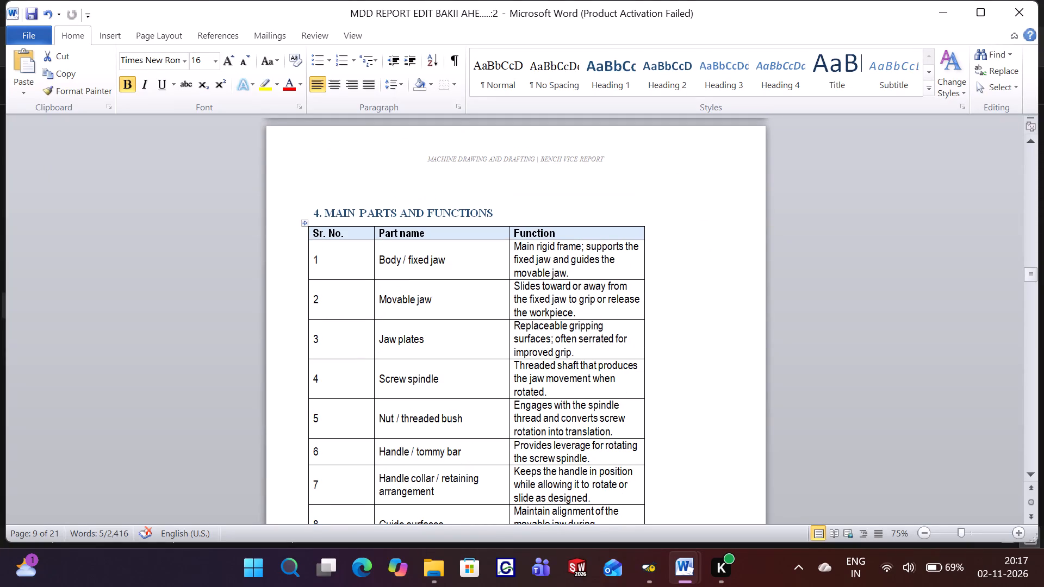
{"action": "left_click_drag", "start_coordinate": [645, 258], "coordinate": [640, 258]}
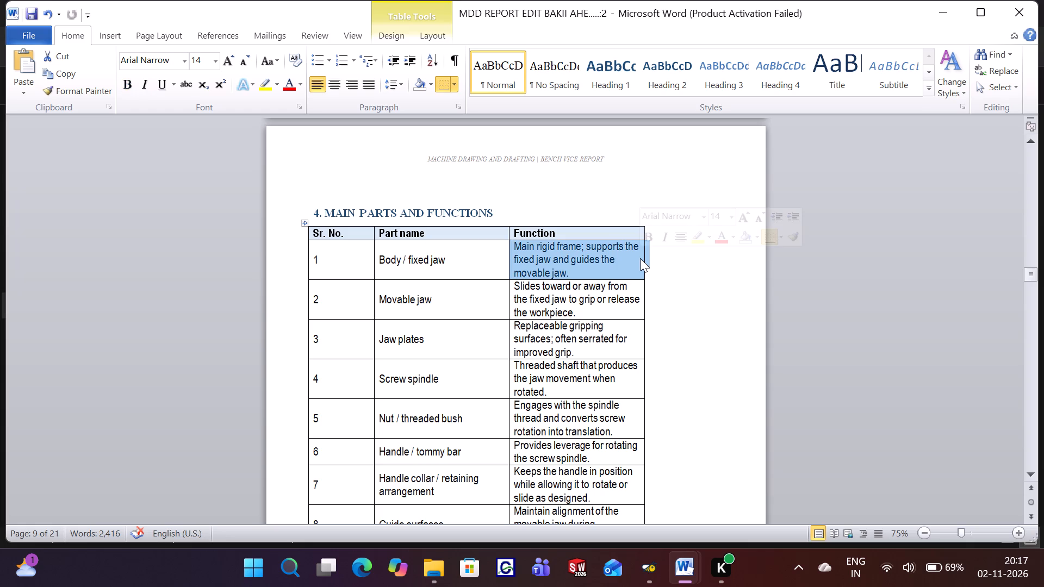
{"action": "left_click", "coordinate": [640, 258]}
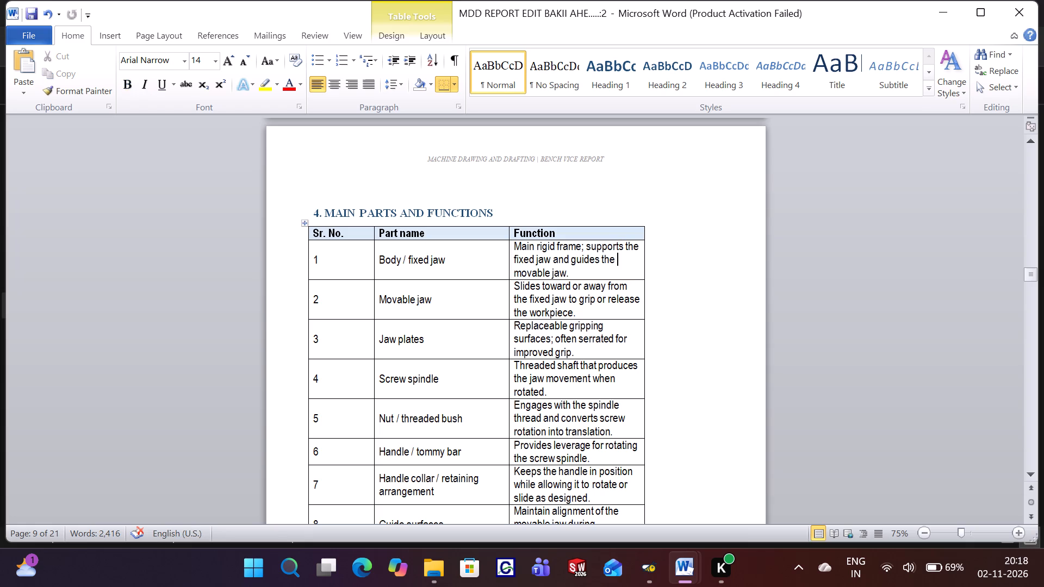
{"action": "left_click_drag", "start_coordinate": [643, 263], "coordinate": [688, 262]}
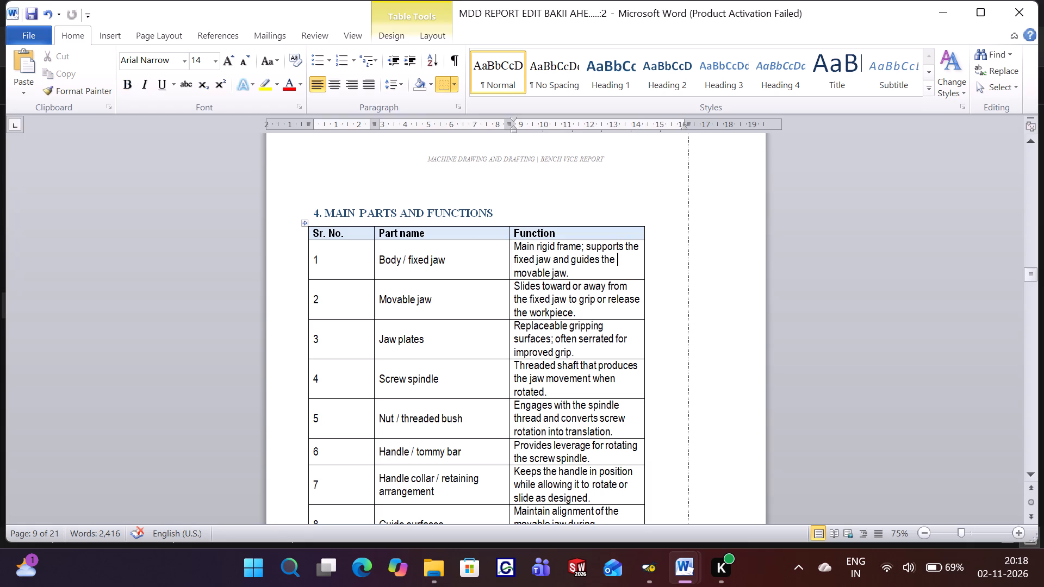
{"action": "left_click_drag", "start_coordinate": [688, 262], "coordinate": [688, 262]}
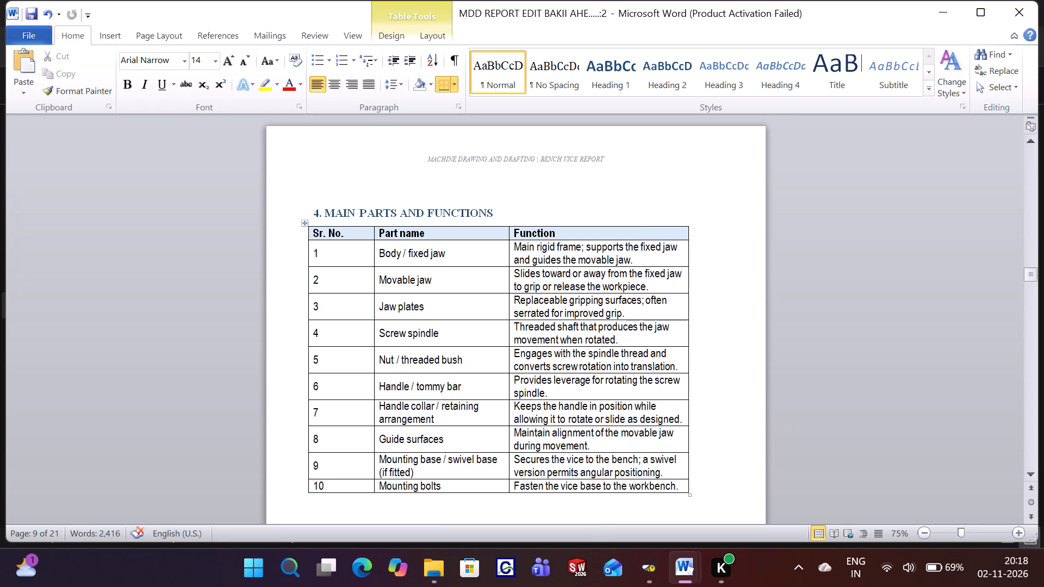
{"action": "left_click_drag", "start_coordinate": [688, 274], "coordinate": [742, 283]}
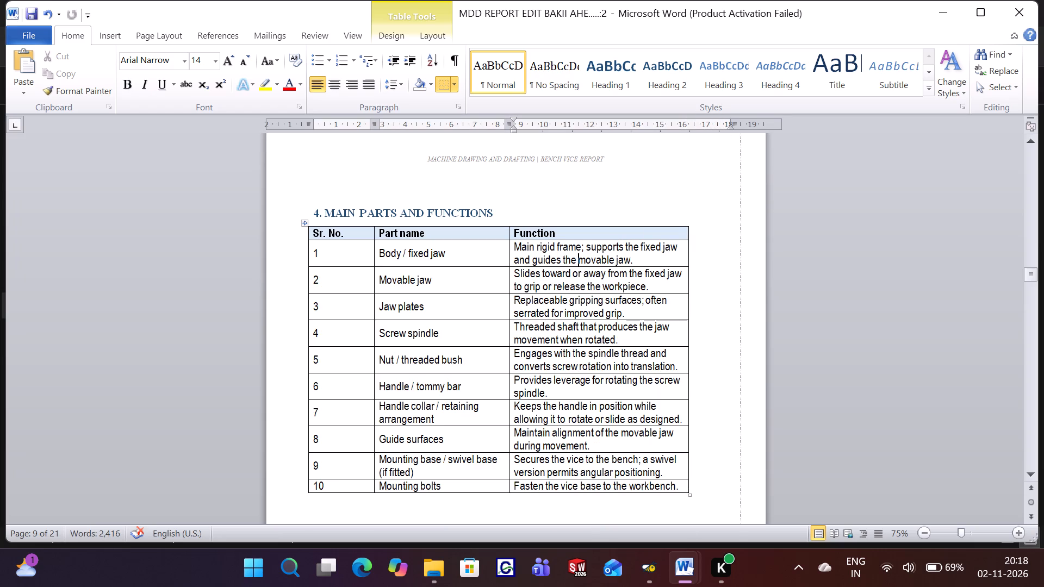
{"action": "left_click_drag", "start_coordinate": [742, 283], "coordinate": [750, 284]}
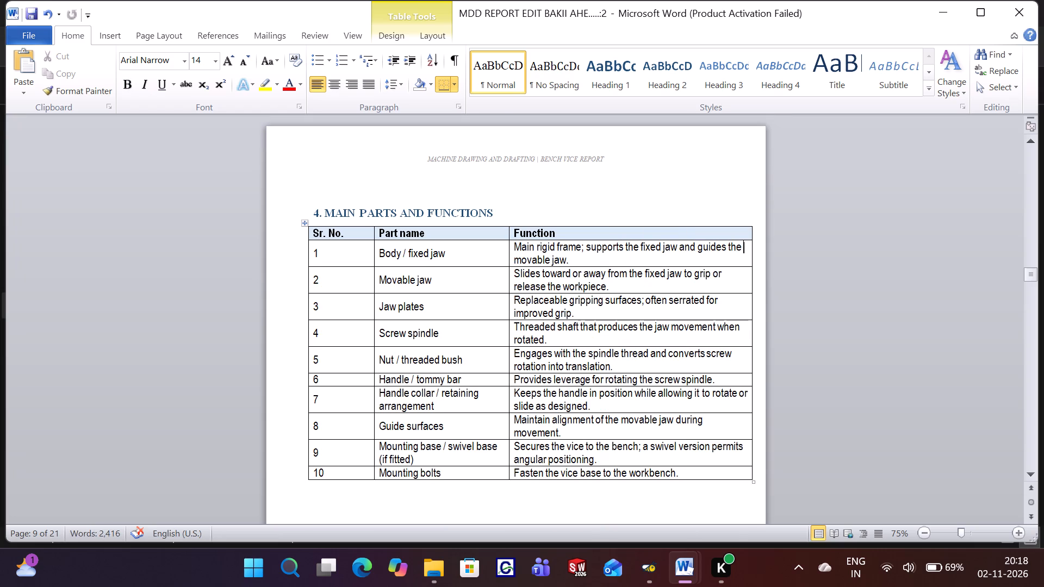
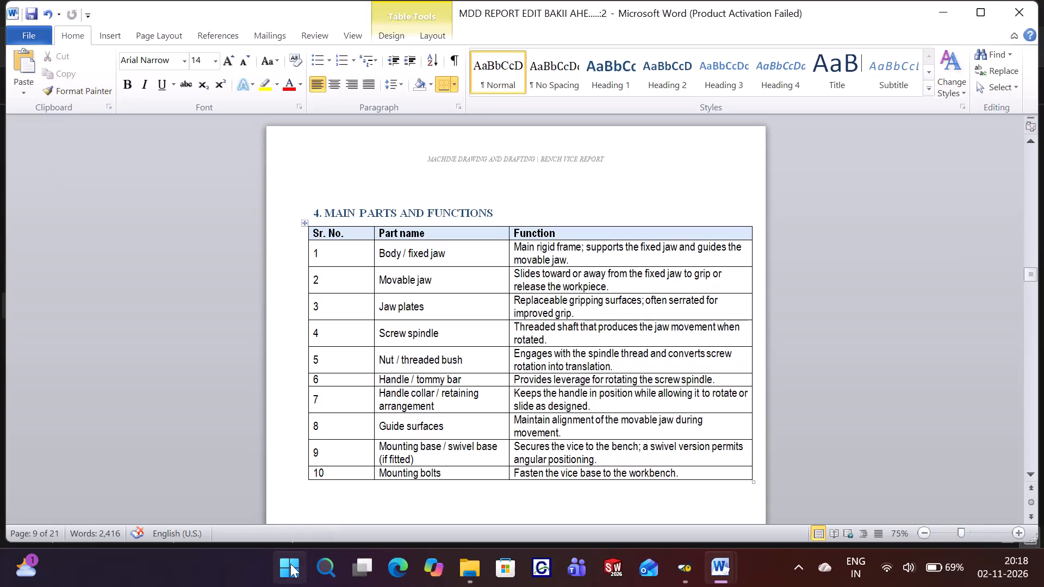
Launch the recently added Kuro app.
{"action": "left_click", "coordinate": [290, 564]}
{"action": "left_click", "coordinate": [294, 434]}
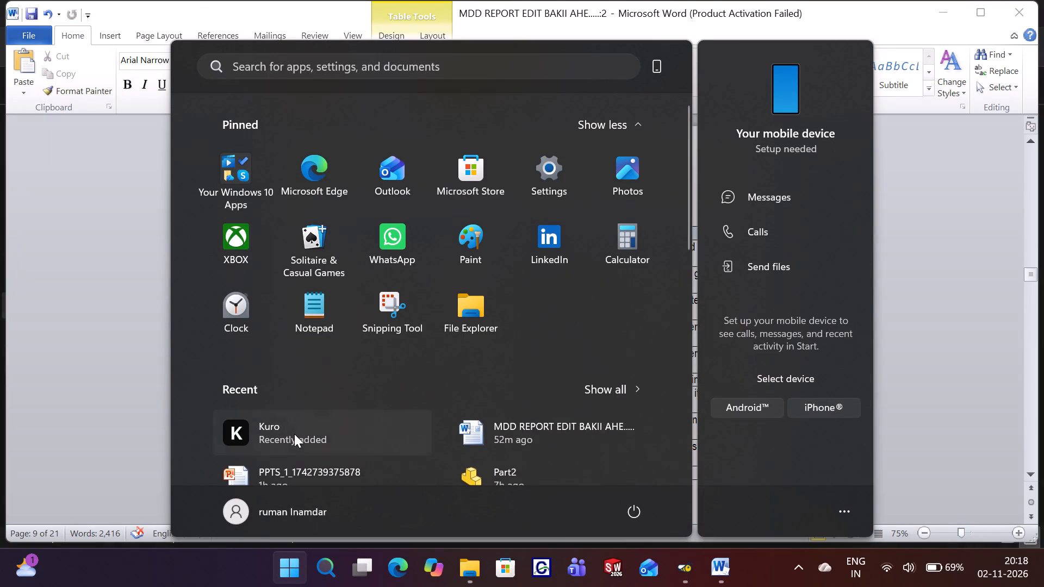
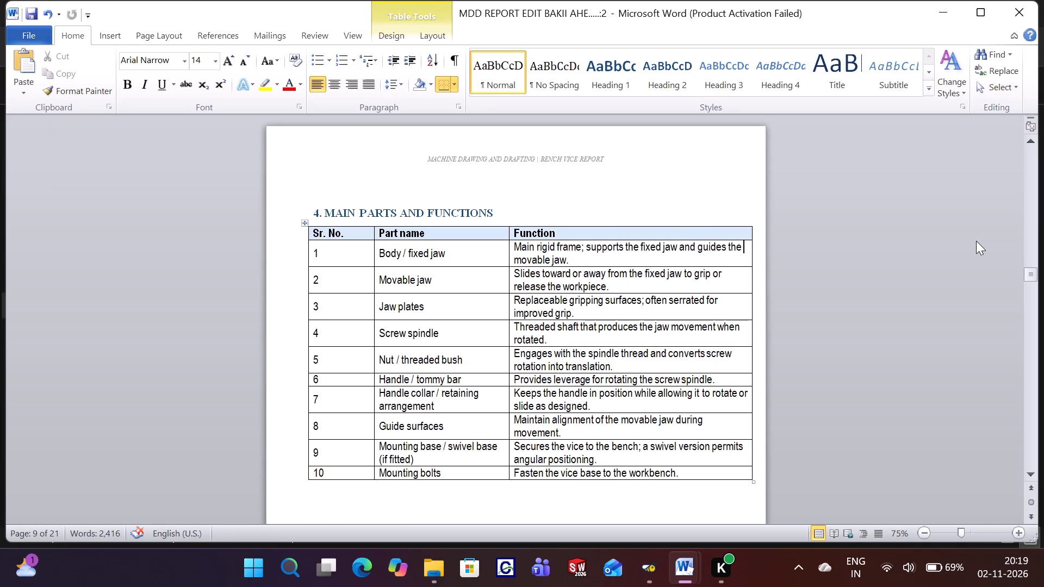
Push the "5. MATERIALS USED" heading and its table onto the next page by adding blank lines above the heading.
{"action": "scroll", "coordinate": [976, 241], "scroll_direction": "down", "scroll_amount": 2}
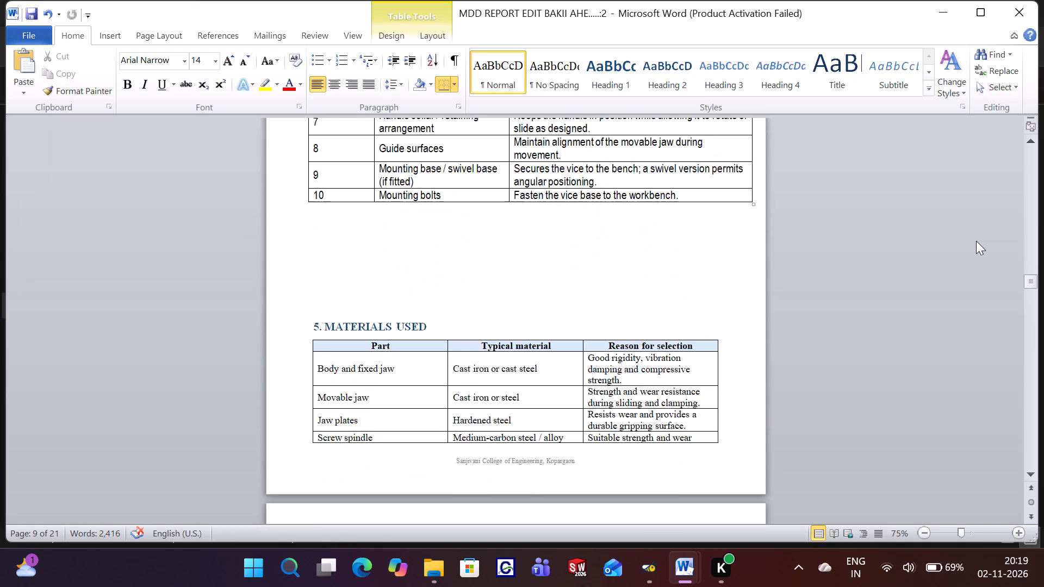
{"action": "scroll", "coordinate": [976, 241], "scroll_direction": "down", "scroll_amount": 1}
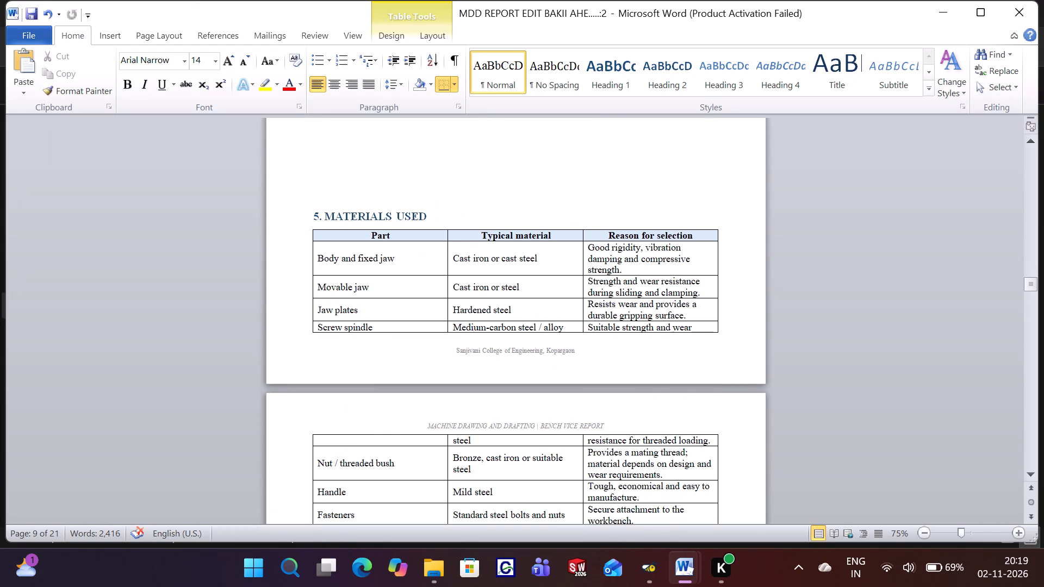
{"action": "left_click", "coordinate": [304, 215]}
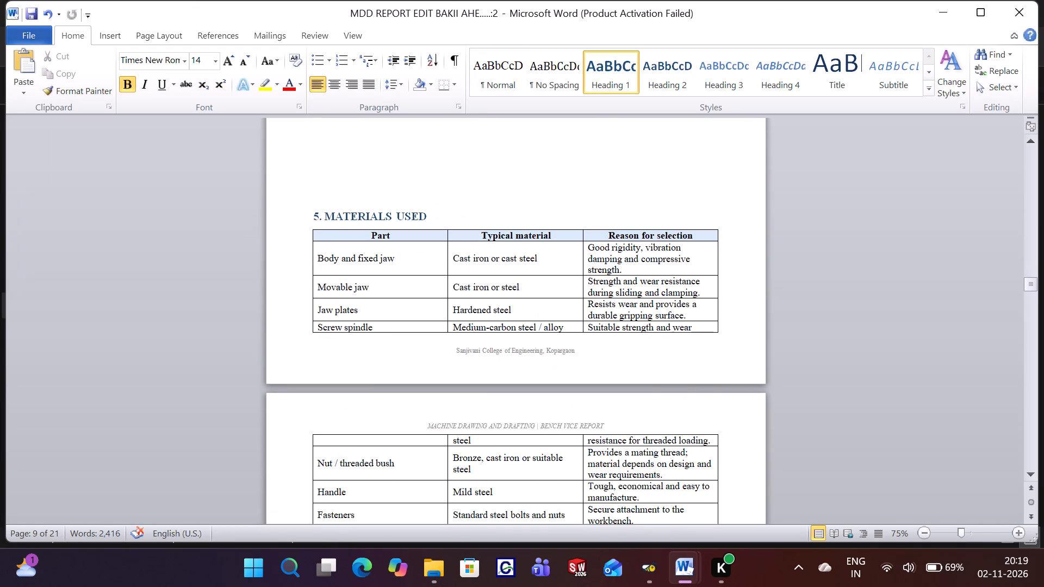
{"action": "key", "text": "Return"}
{"action": "key", "text": "Return"}
{"action": "key", "text": "Return"}
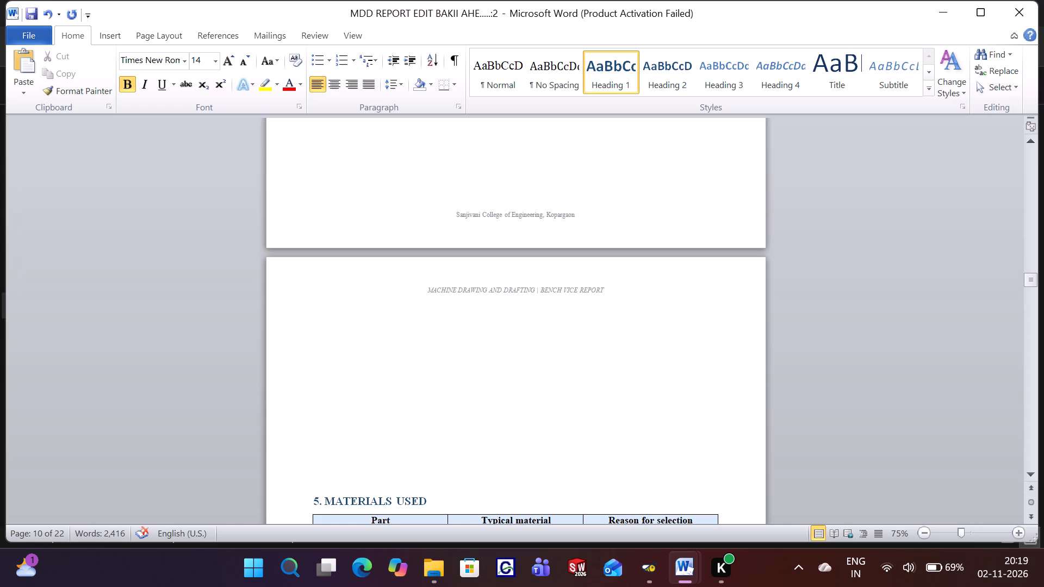
{"action": "key", "text": "BackSpace"}
{"action": "key", "text": "Return"}
{"action": "key", "text": "BackSpace"}
{"action": "key", "text": "backslash"}
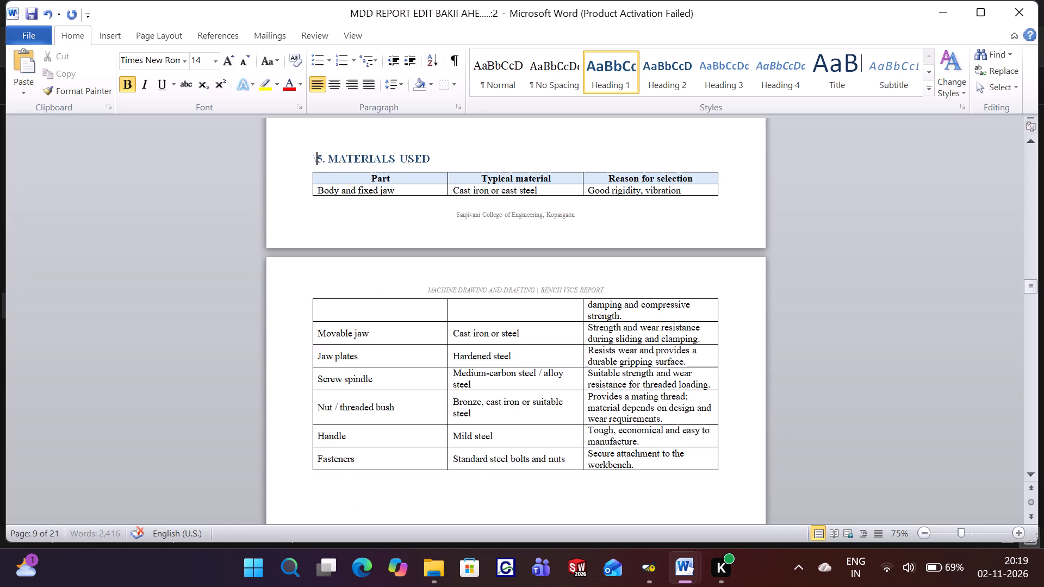
{"action": "key", "text": "Return"}
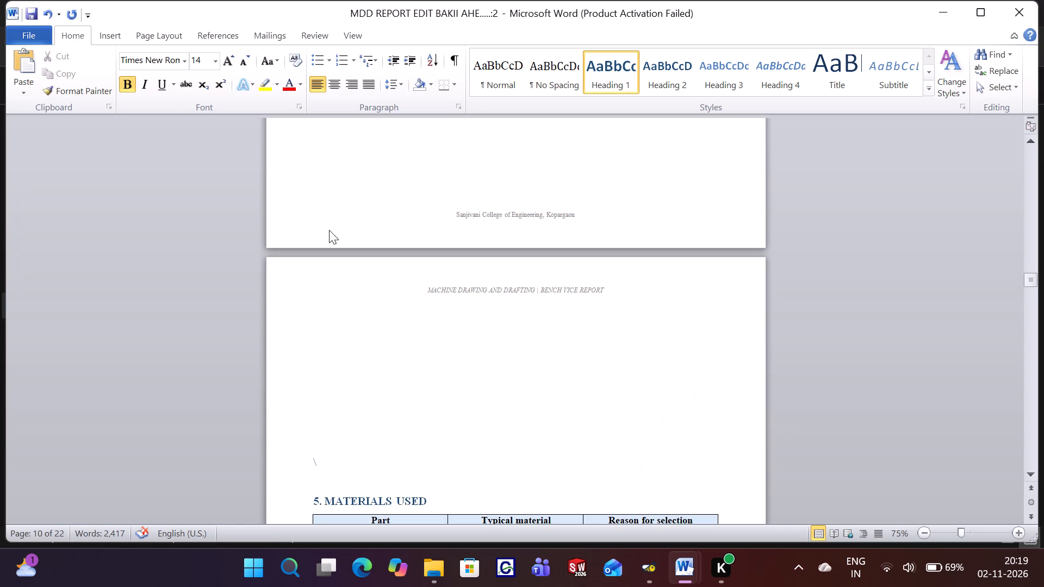
{"action": "left_click", "coordinate": [312, 408]}
{"action": "key", "text": "BackSpace"}
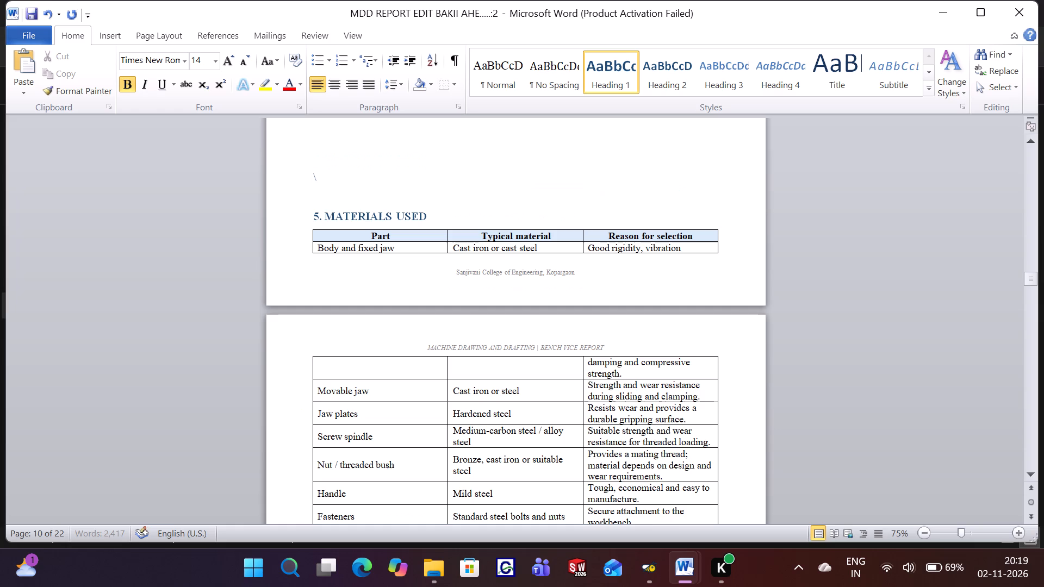
{"action": "key", "text": "Return"}
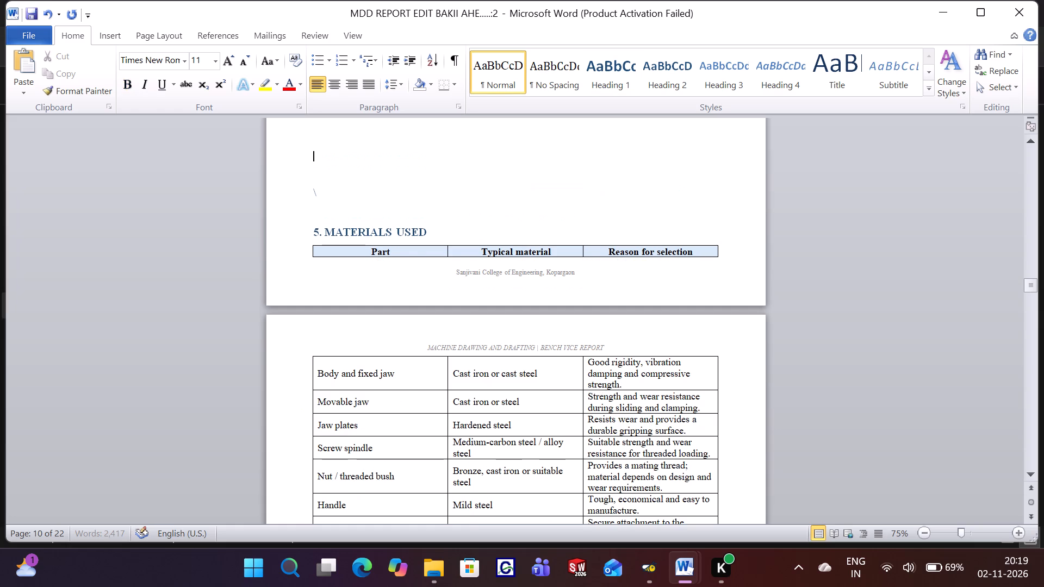
{"action": "key", "text": "Return"}
Push the "6. PART LIST / BILL OF MATERIALS" heading onto the same page as its table with a blank line above it.
{"action": "scroll", "coordinate": [312, 408], "scroll_direction": "down", "scroll_amount": 1}
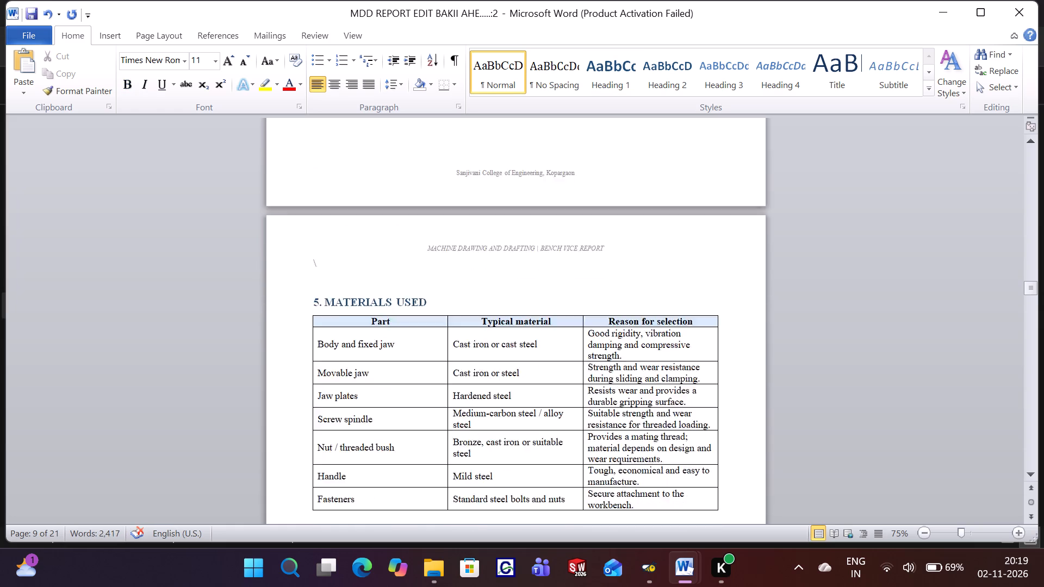
{"action": "scroll", "coordinate": [312, 408], "scroll_direction": "down", "scroll_amount": 5}
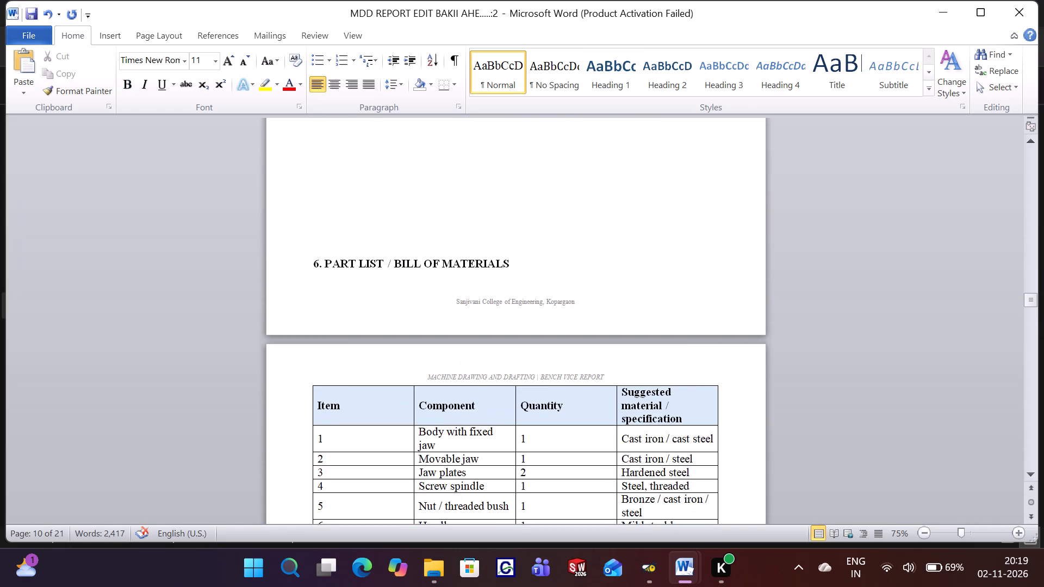
{"action": "left_click", "coordinate": [294, 261]}
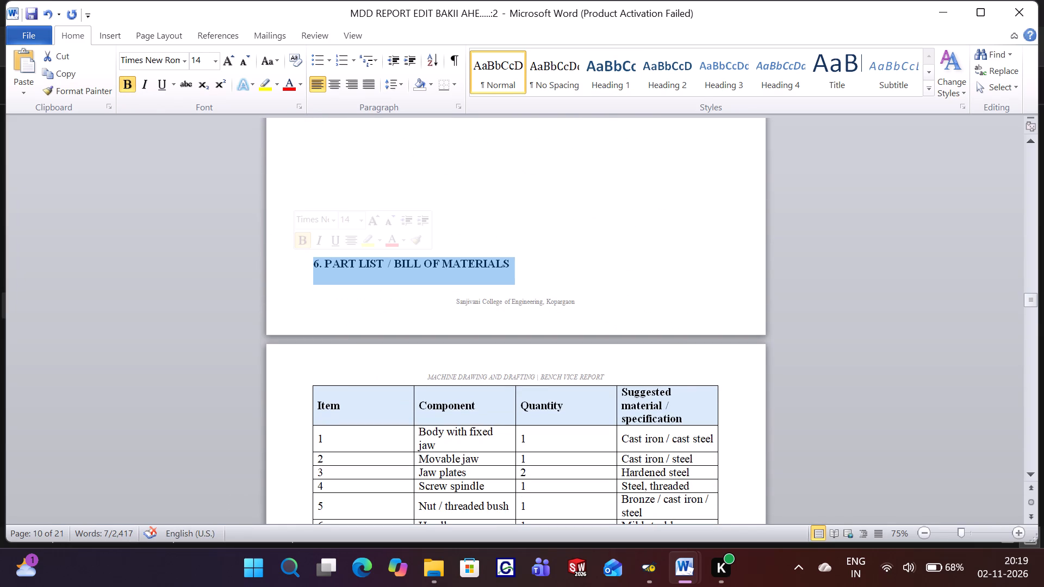
{"action": "left_click", "coordinate": [294, 261]}
{"action": "left_click", "coordinate": [336, 258]}
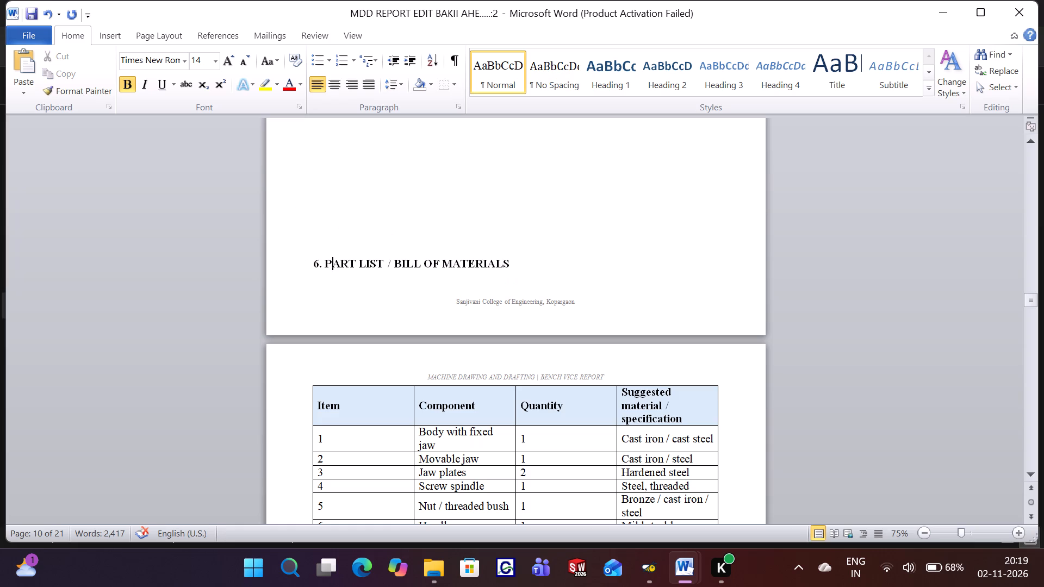
{"action": "left_click", "coordinate": [295, 261]}
{"action": "left_click", "coordinate": [322, 260]}
{"action": "left_click", "coordinate": [304, 261]}
{"action": "key", "text": "Return"}
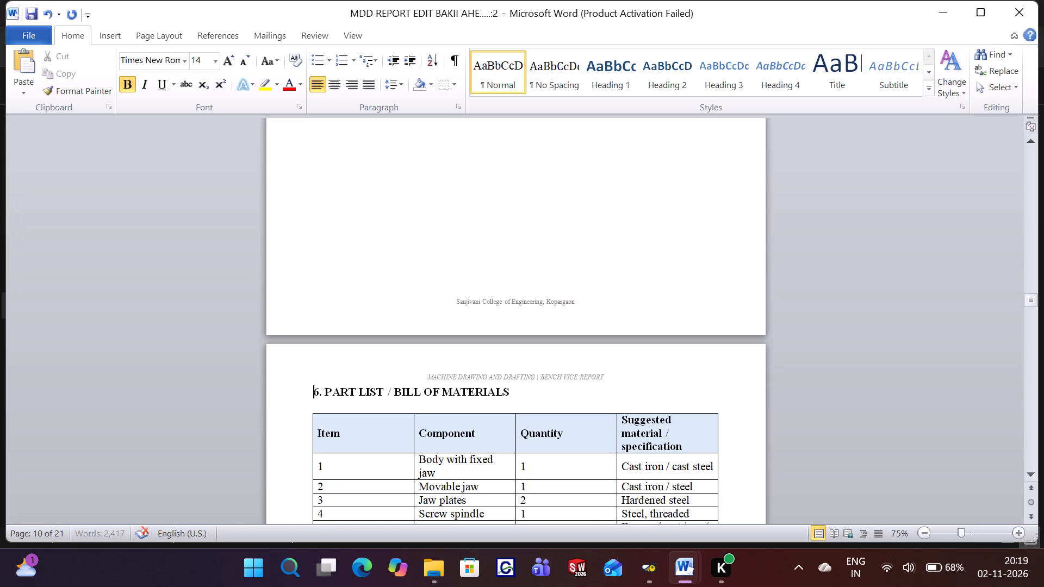
Examine the page layout from section 7, Engineering Drawing and IS Conventions, through to the CAD Drawing Placeholders page.
{"action": "scroll", "coordinate": [304, 261], "scroll_direction": "down", "scroll_amount": 5}
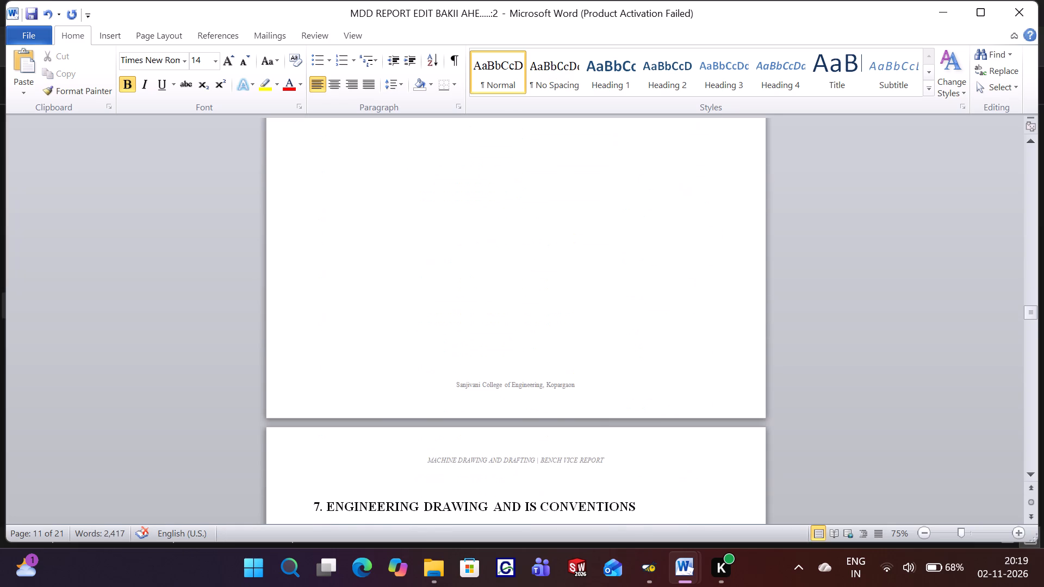
{"action": "scroll", "coordinate": [304, 261], "scroll_direction": "down", "scroll_amount": 5}
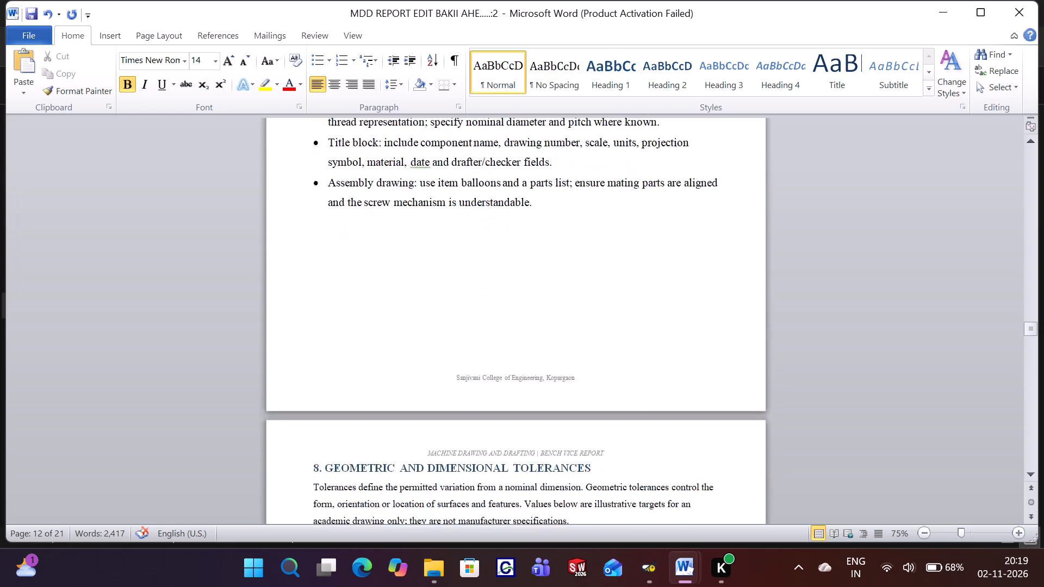
{"action": "scroll", "coordinate": [304, 261], "scroll_direction": "down", "scroll_amount": 4}
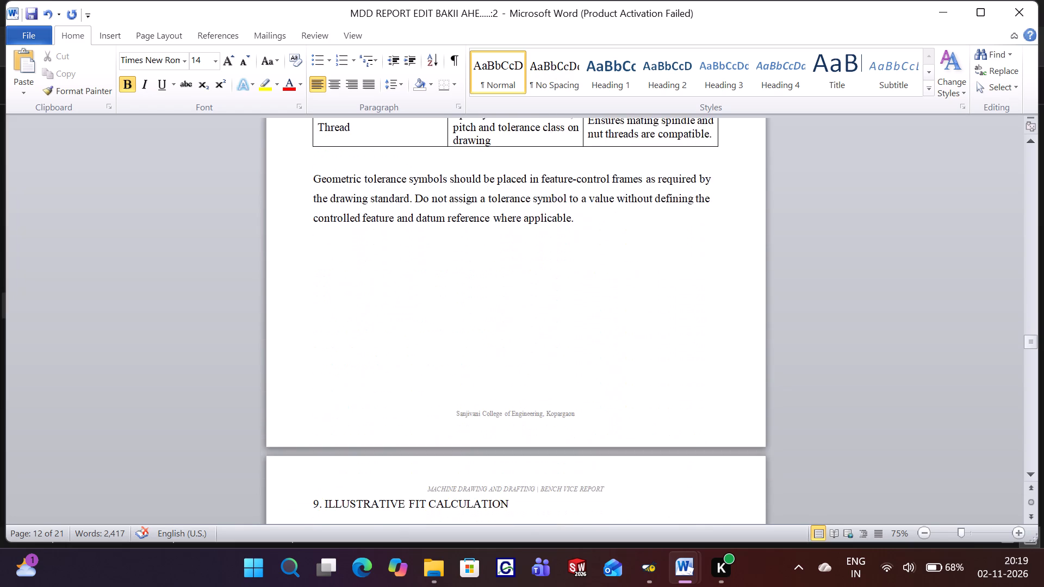
{"action": "scroll", "coordinate": [304, 261], "scroll_direction": "down", "scroll_amount": 7}
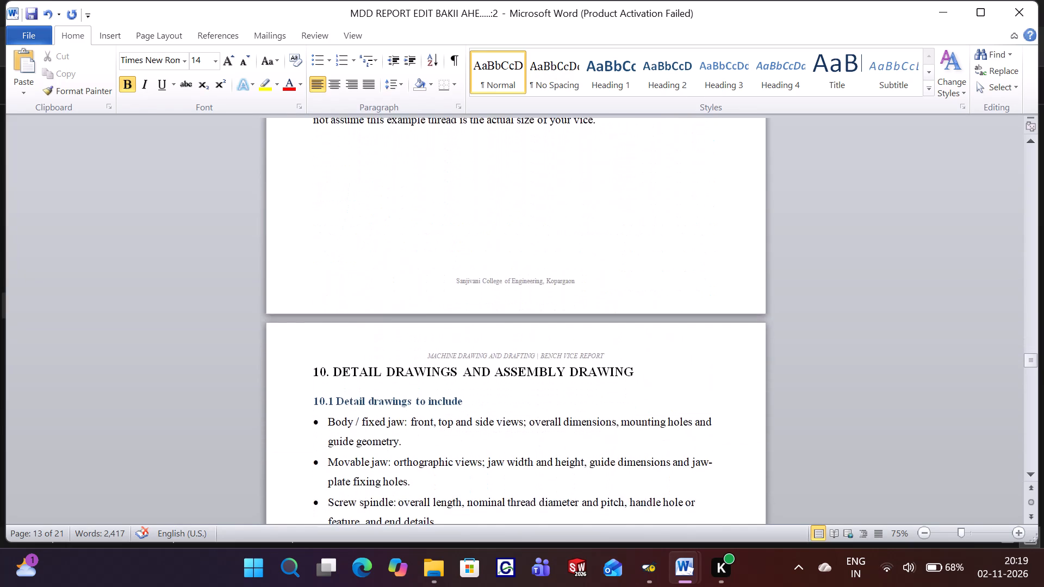
{"action": "scroll", "coordinate": [304, 261], "scroll_direction": "down", "scroll_amount": 3}
Set the report's page orientation to Portrait.
{"action": "left_click", "coordinate": [147, 25]}
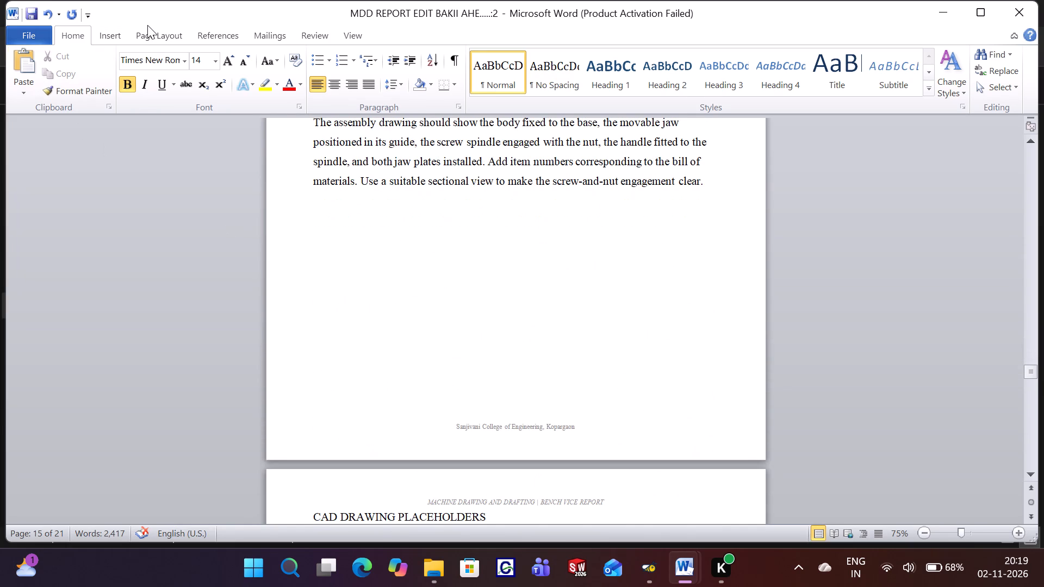
{"action": "left_click", "coordinate": [147, 28]}
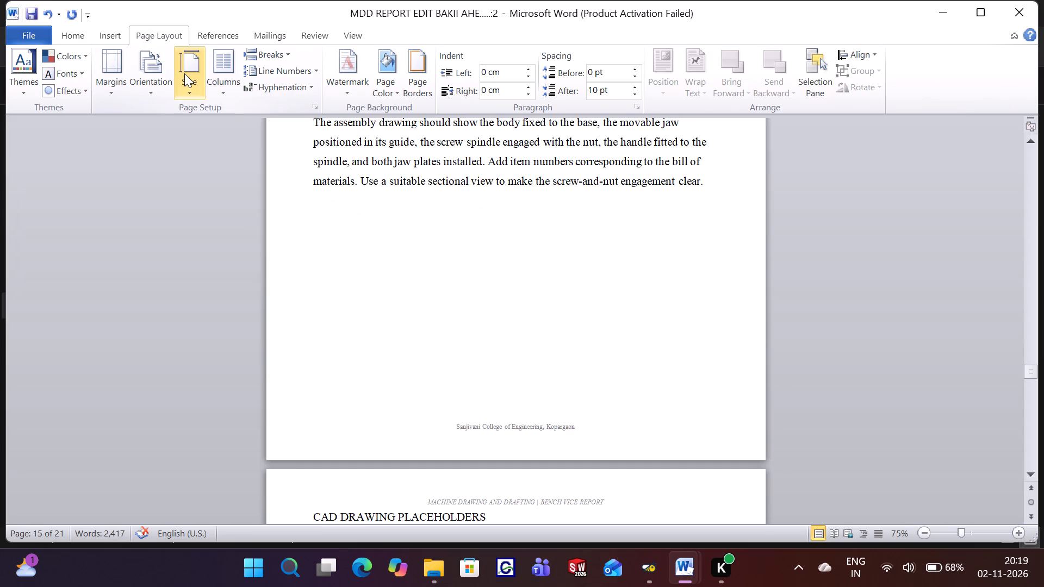
{"action": "left_click", "coordinate": [184, 73]}
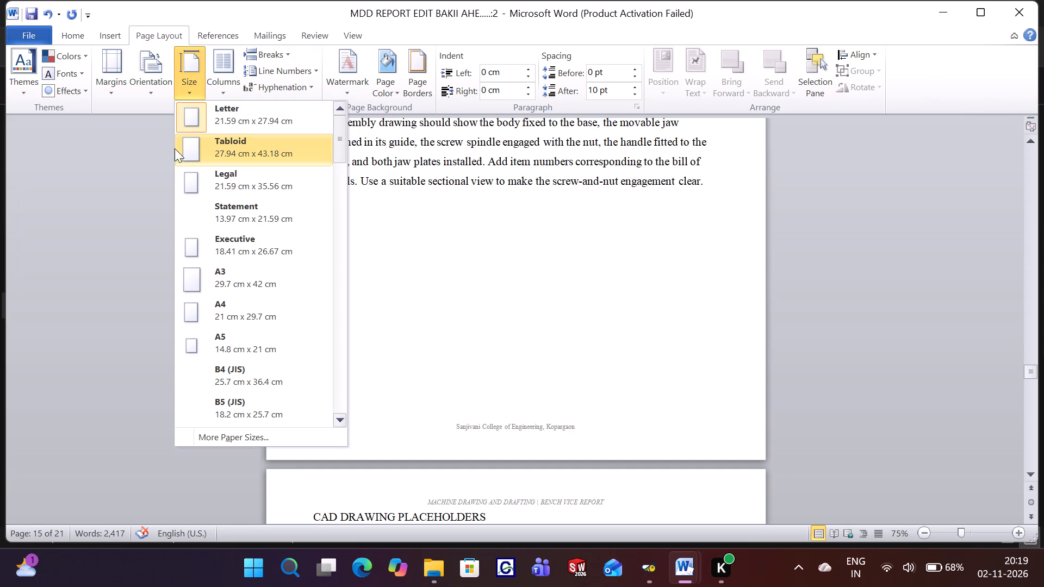
{"action": "left_click", "coordinate": [123, 235]}
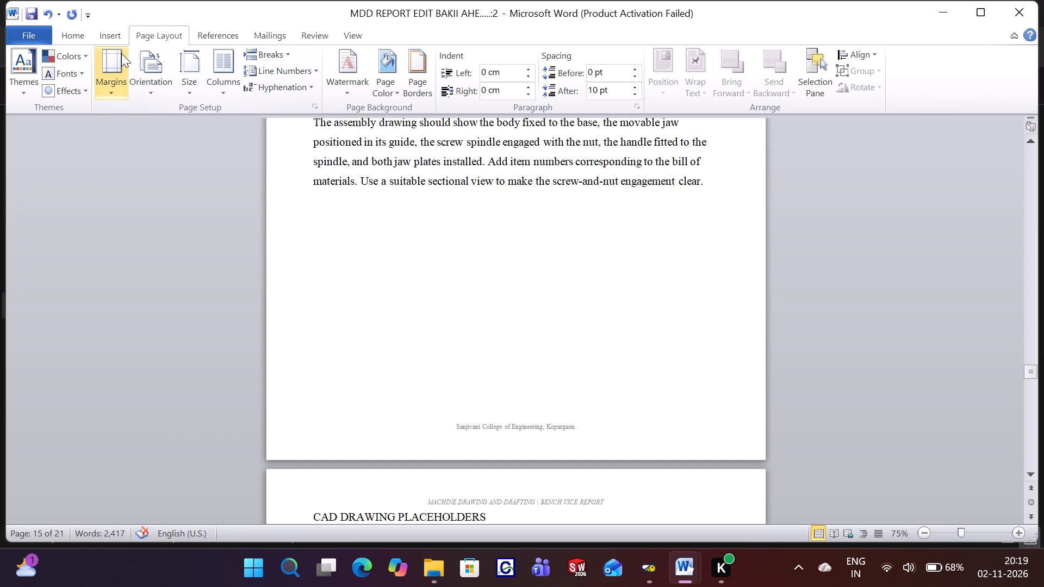
{"action": "left_click", "coordinate": [121, 53]}
{"action": "left_click", "coordinate": [157, 72]}
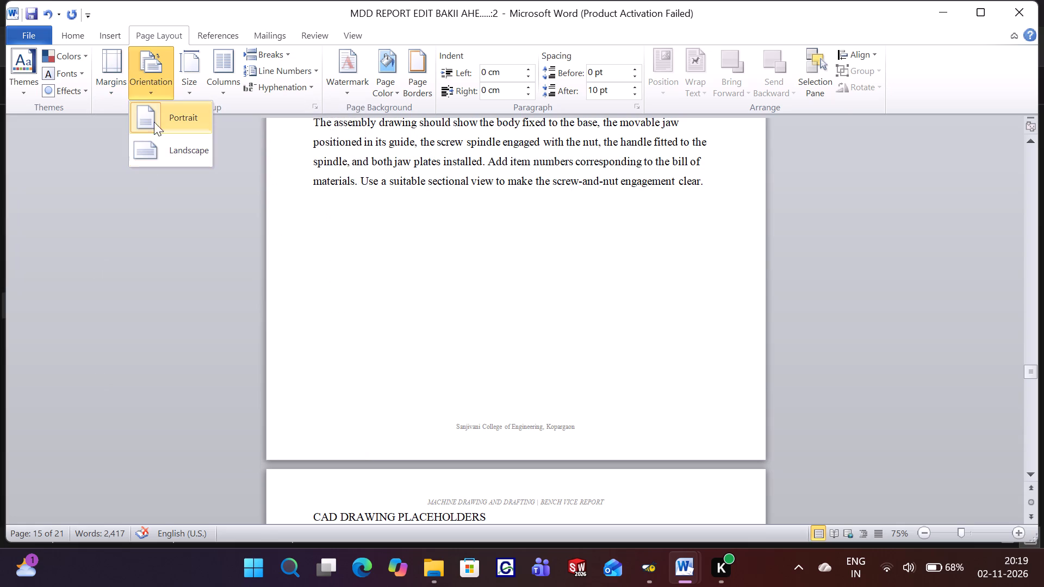
{"action": "left_click", "coordinate": [159, 105]}
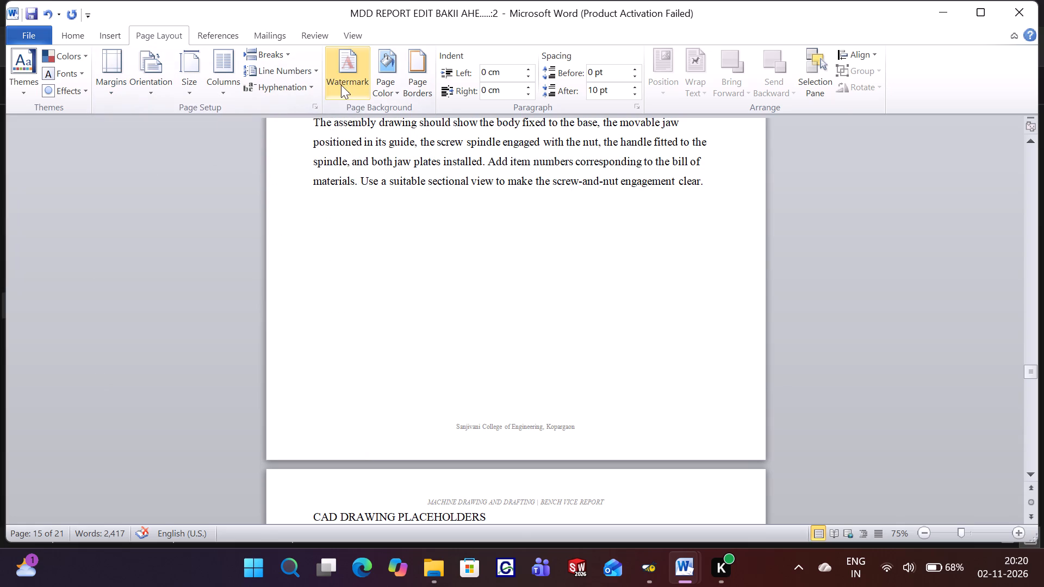
Apply the diagonal CONFIDENTIAL 1 watermark to the report pages.
{"action": "left_click", "coordinate": [341, 85]}
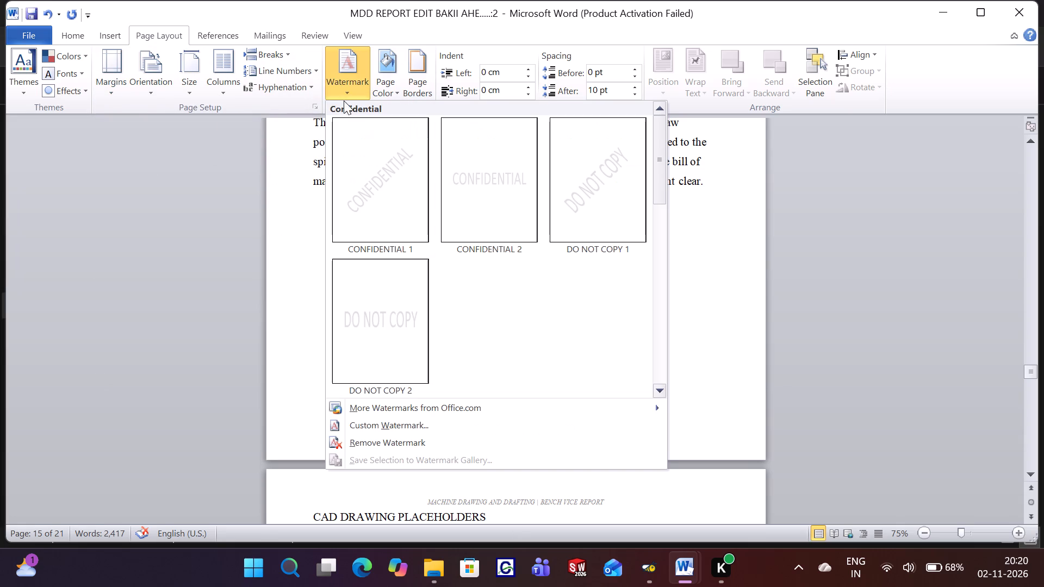
{"action": "left_click", "coordinate": [381, 207]}
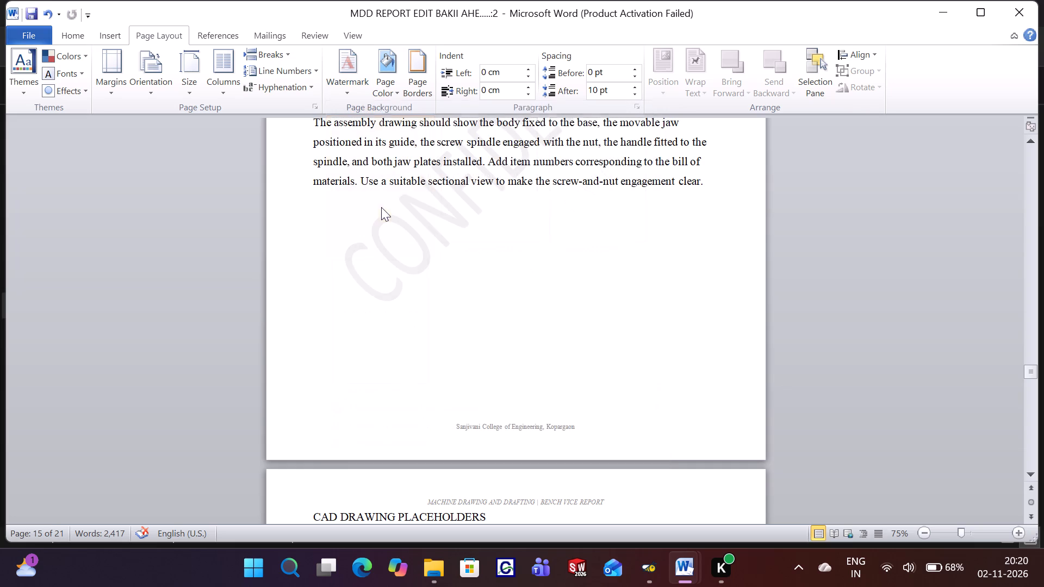
Set the page background colour to the white theme colour.
{"action": "left_click", "coordinate": [370, 64]}
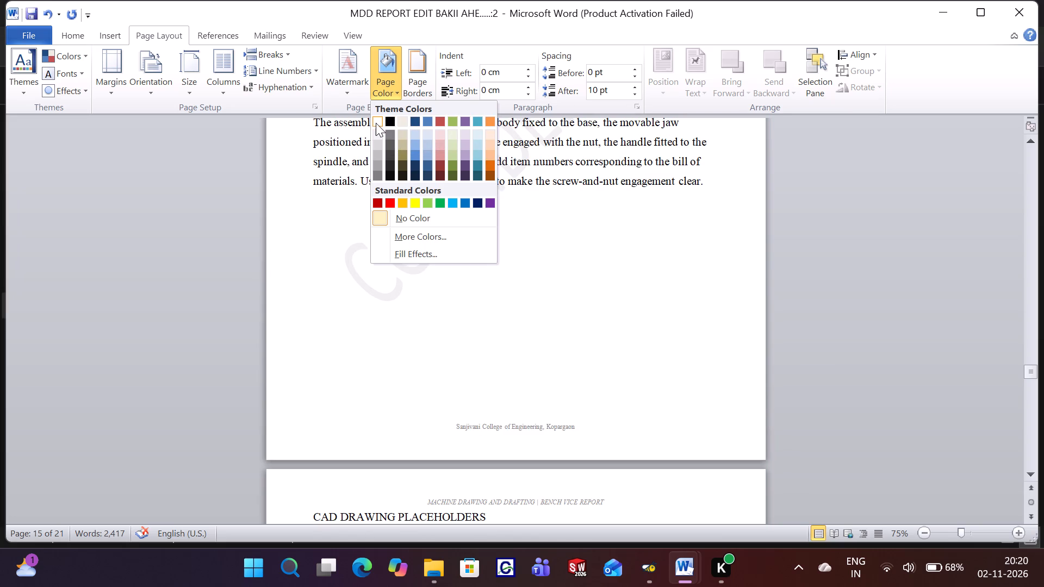
{"action": "left_click", "coordinate": [376, 123]}
Apply the page border setting None to the whole document.
{"action": "left_click", "coordinate": [422, 90]}
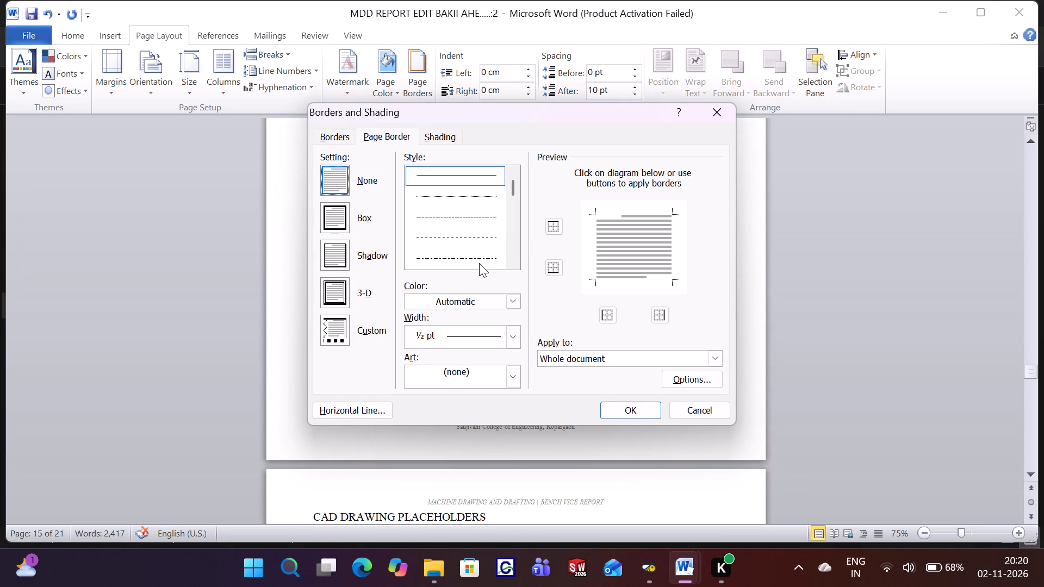
{"action": "left_click", "coordinate": [619, 406]}
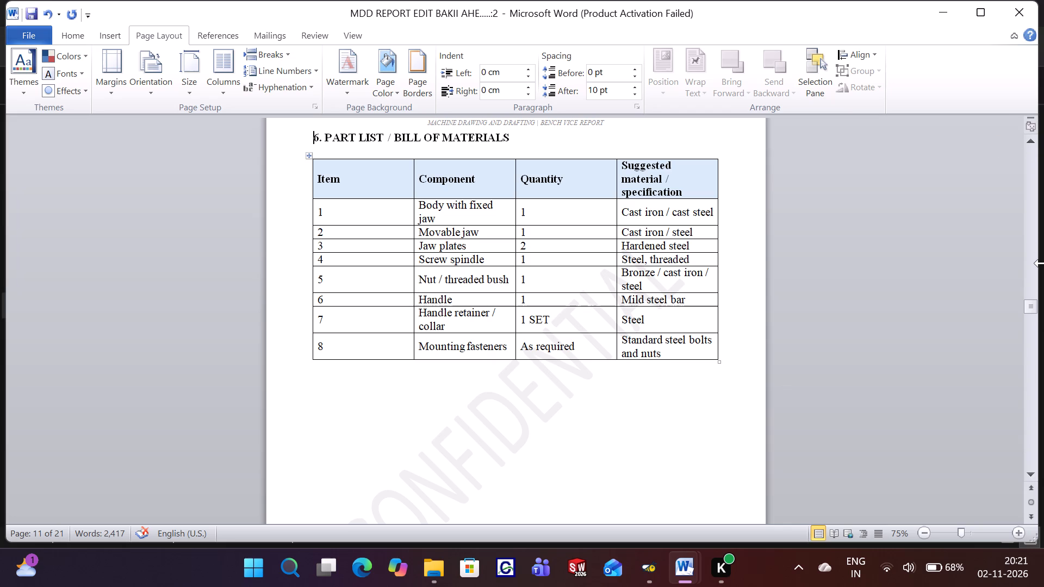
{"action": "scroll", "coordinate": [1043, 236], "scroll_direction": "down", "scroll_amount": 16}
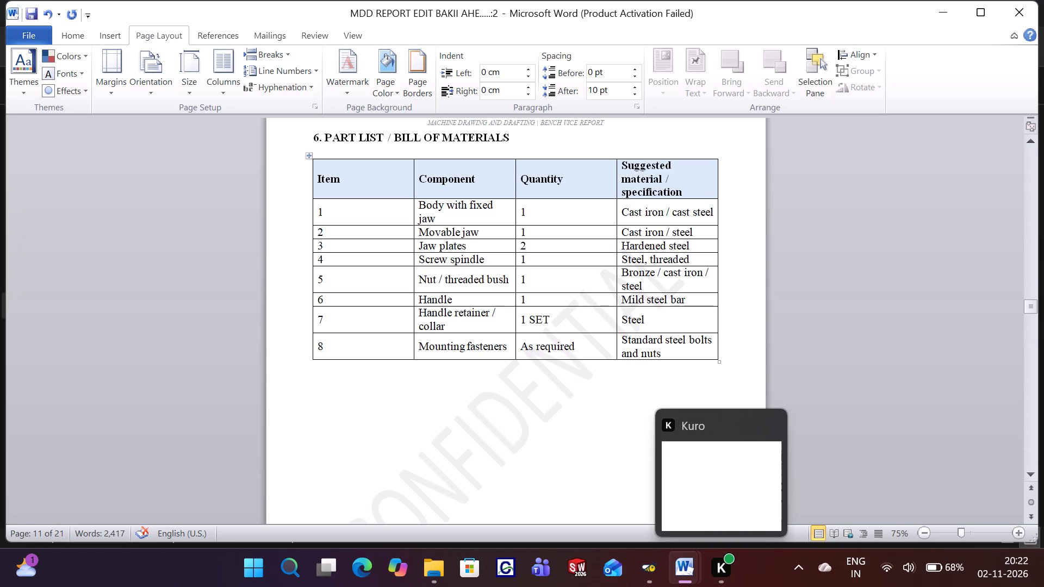
Remove the word SET from the Handle retainer / collar quantity in the bill of materials table, leaving 1.
{"action": "scroll", "coordinate": [596, 291], "scroll_direction": "down", "scroll_amount": 5}
{"action": "scroll", "coordinate": [596, 291], "scroll_direction": "up", "scroll_amount": 2}
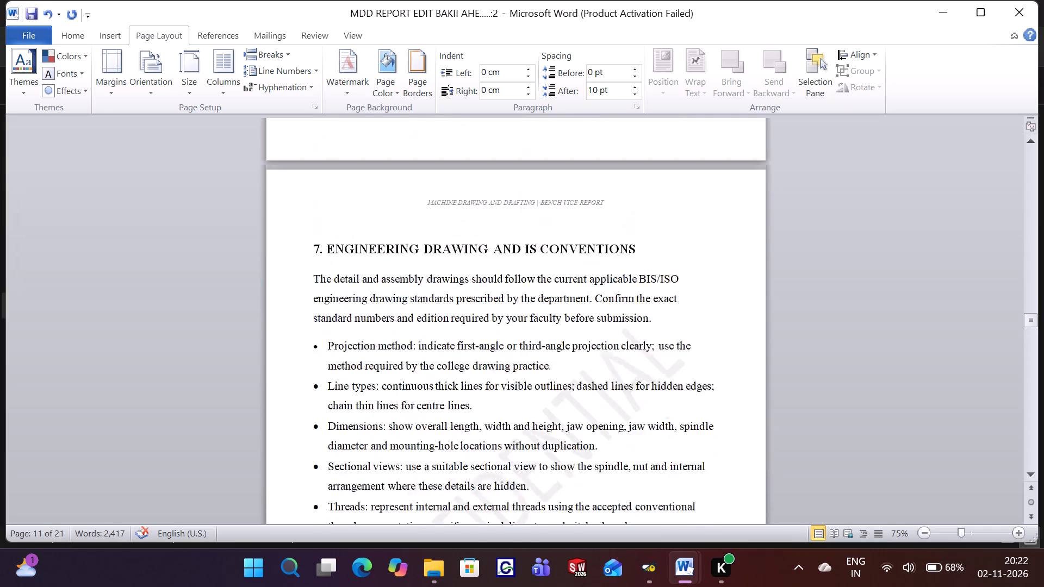
{"action": "scroll", "coordinate": [596, 291], "scroll_direction": "up", "scroll_amount": 3}
{"action": "left_click", "coordinate": [583, 192]}
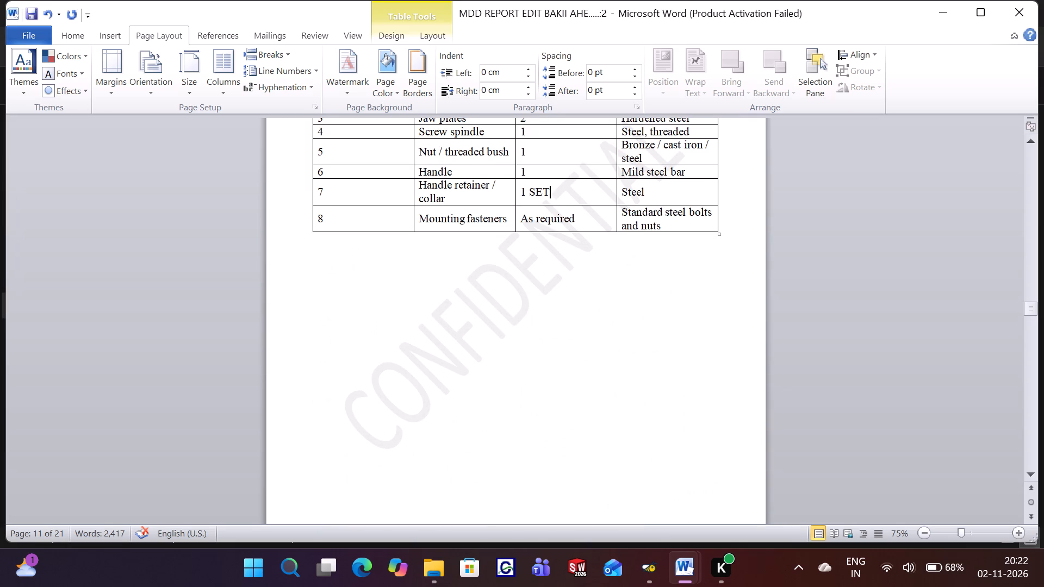
{"action": "key", "text": "BackSpace"}
{"action": "key", "text": "BackSpace"}
{"action": "key", "text": "BackSpace"}
Replace the Mounting fasteners quantity in the bill of materials table with 1 SET.
{"action": "left_click", "coordinate": [587, 223]}
{"action": "key", "text": "BackSpace"}
{"action": "key", "text": "BackSpace"}
{"action": "key", "text": "BackSpace"}
{"action": "key", "text": "BackSpace"}
{"action": "key", "text": "BackSpace"}
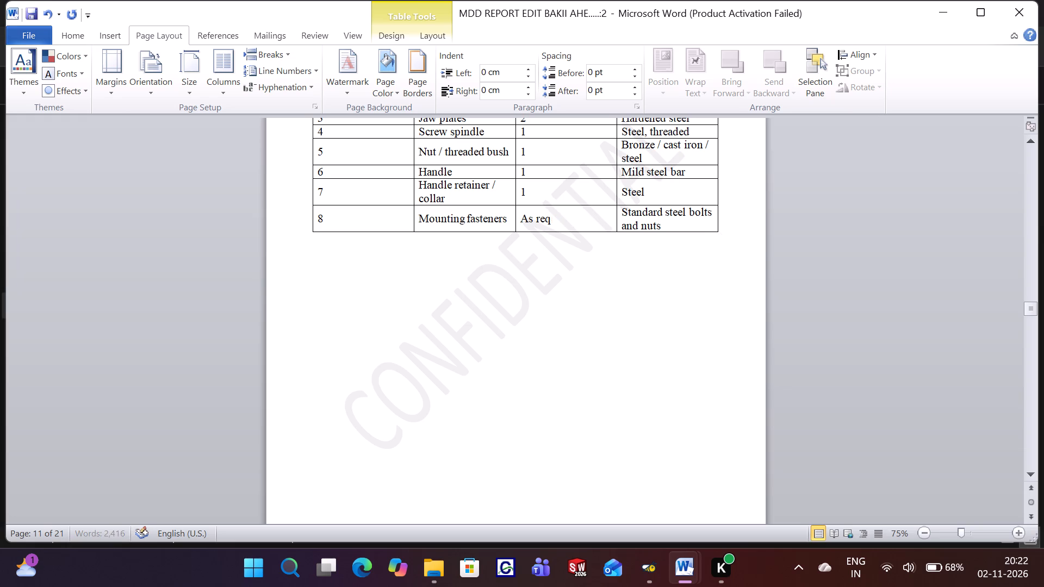
{"action": "key", "text": "BackSpace"}
{"action": "key", "text": "BackSpace"}
{"action": "key", "text": "BackSpace"}
{"action": "key", "text": "BackSpace"}
{"action": "key", "text": "BackSpace"}
{"action": "key", "text": "BackSpace"}
{"action": "key", "text": "1"}
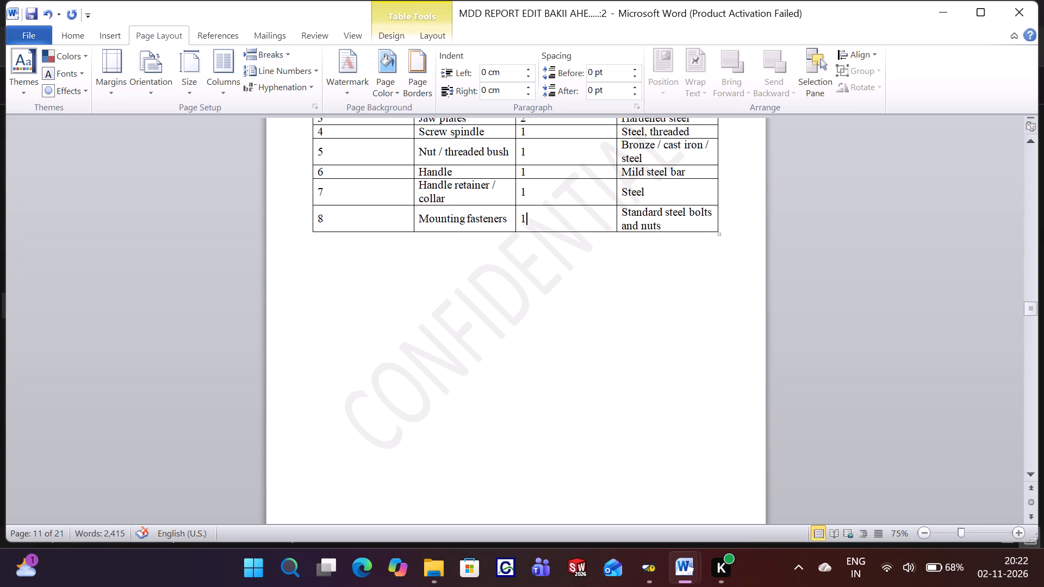
{"action": "key", "text": "space"}
{"action": "type", "text": "SET"}
{"action": "scroll", "coordinate": [592, 285], "scroll_direction": "down", "scroll_amount": 1}
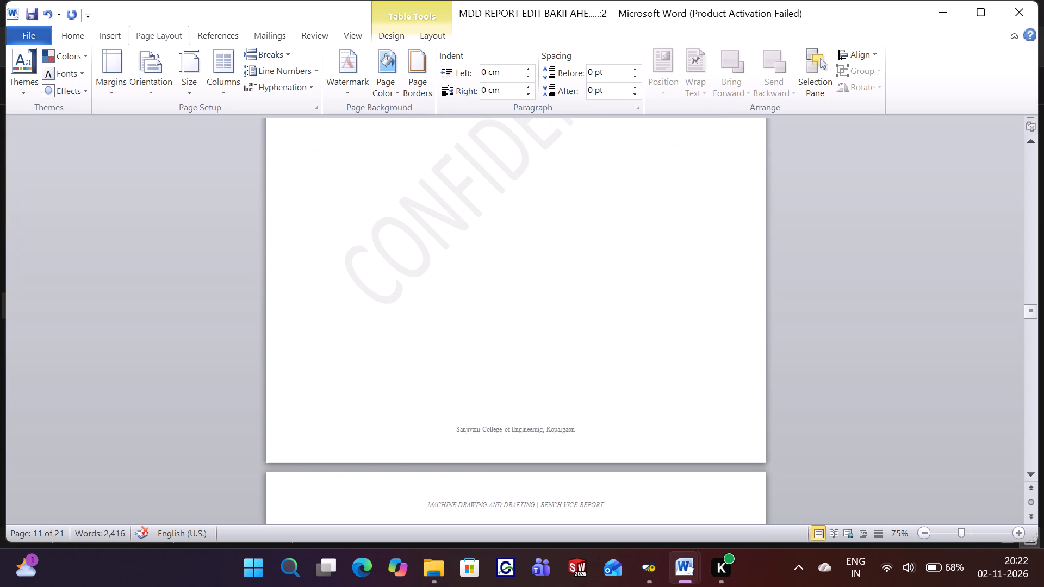
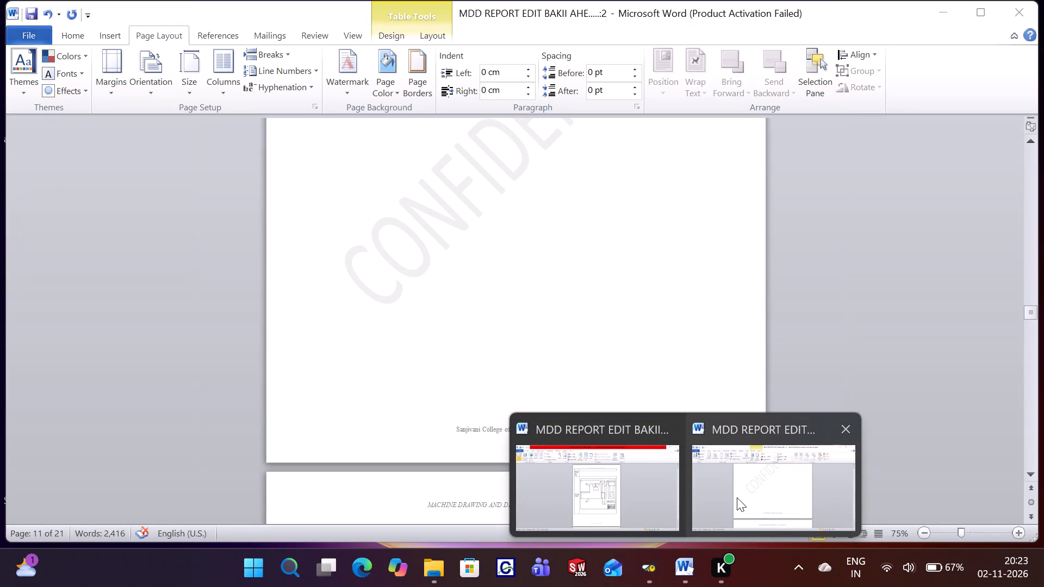
Switch to the report's other window and review the page layout from the drawings and advantages pages back through the certificate, index and acknowledgement.
{"action": "left_click", "coordinate": [632, 484]}
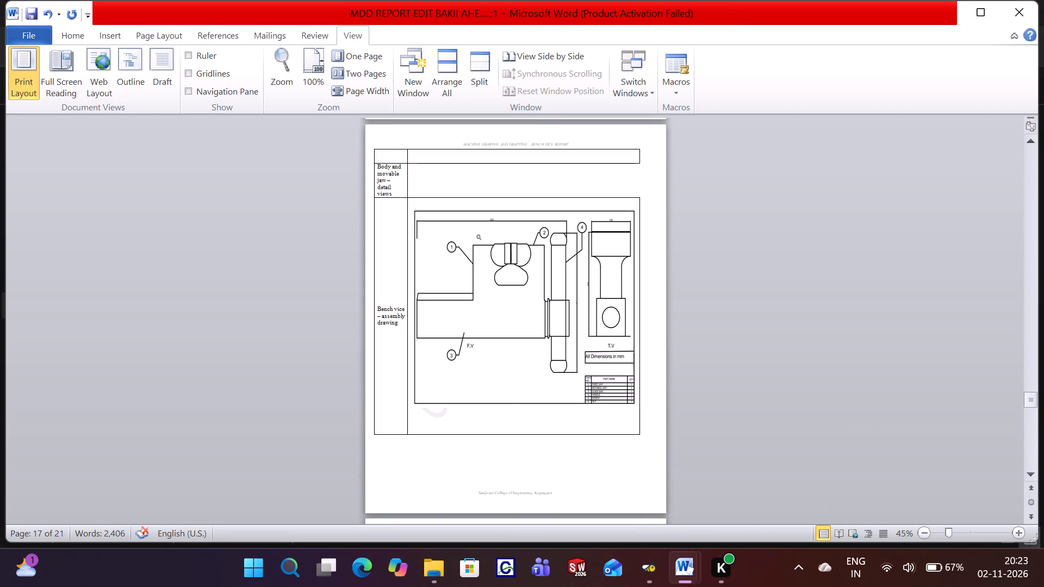
{"action": "scroll", "coordinate": [624, 465], "scroll_direction": "down", "scroll_amount": 1}
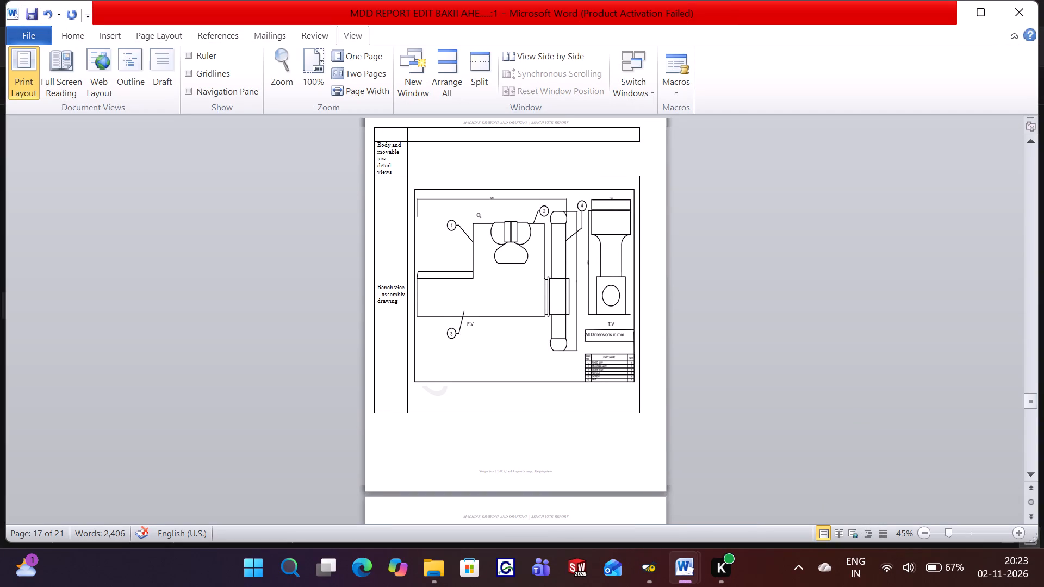
{"action": "scroll", "coordinate": [560, 419], "scroll_direction": "down", "scroll_amount": 4}
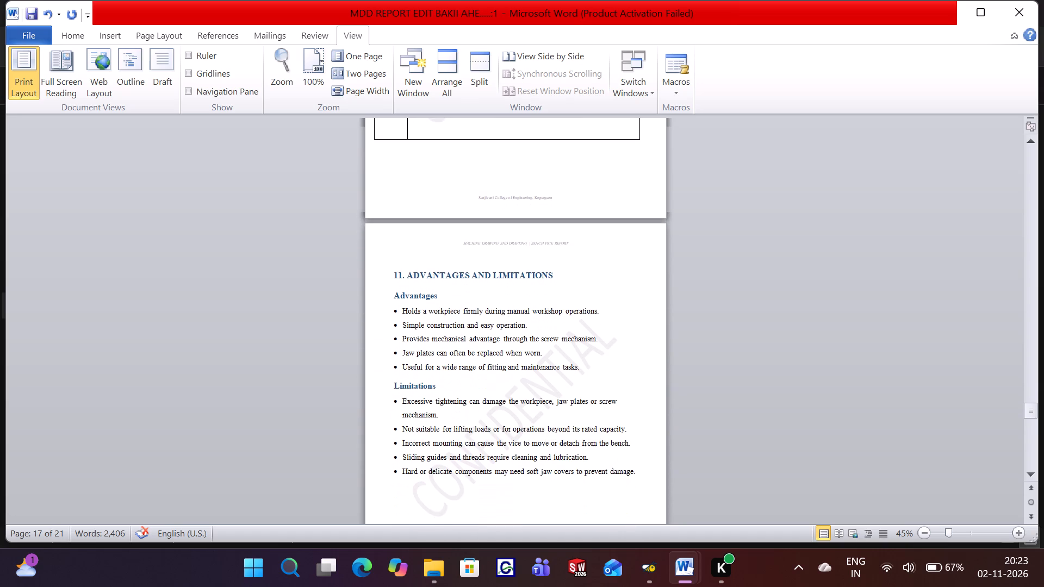
{"action": "scroll", "coordinate": [560, 419], "scroll_direction": "down", "scroll_amount": 1}
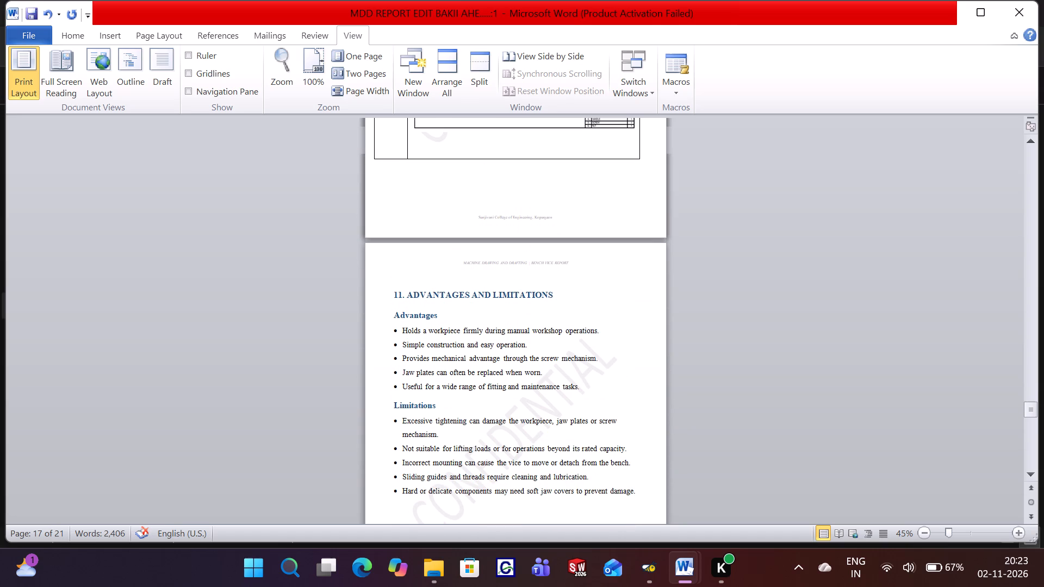
{"action": "scroll", "coordinate": [560, 419], "scroll_direction": "up", "scroll_amount": 1}
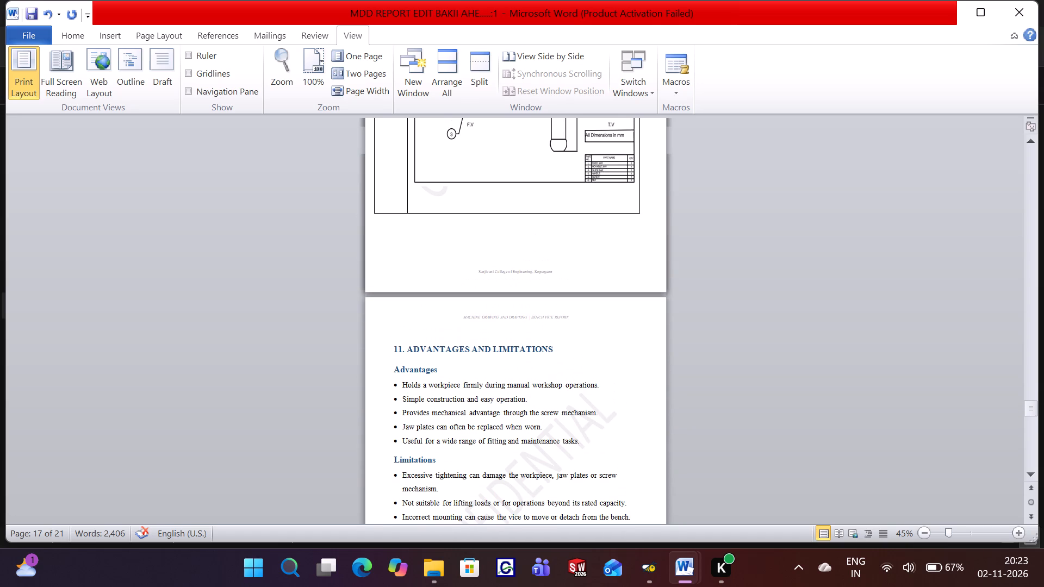
{"action": "scroll", "coordinate": [560, 419], "scroll_direction": "up", "scroll_amount": 8}
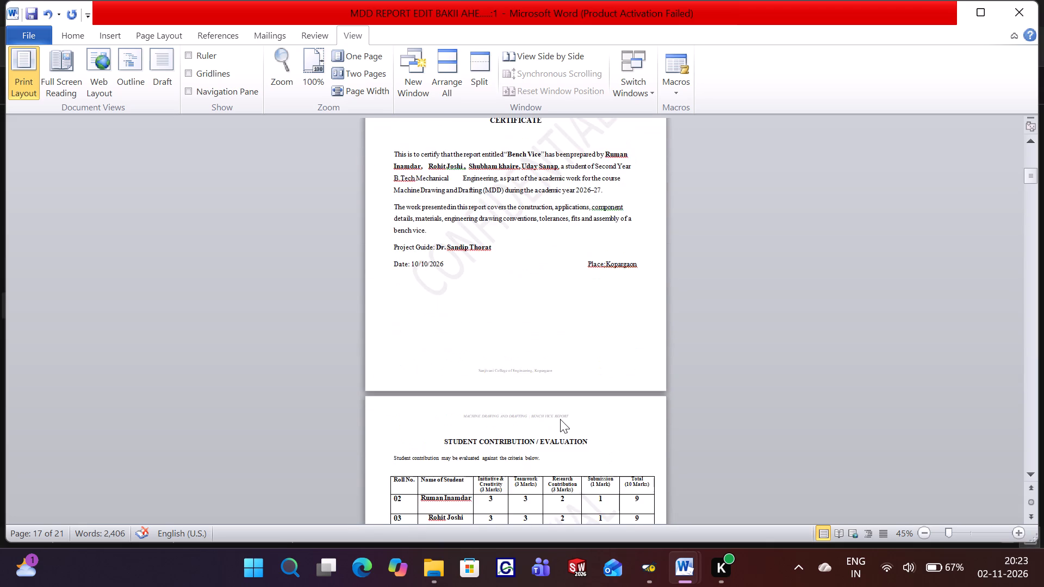
{"action": "scroll", "coordinate": [560, 419], "scroll_direction": "up", "scroll_amount": 12}
{"action": "scroll", "coordinate": [560, 419], "scroll_direction": "down", "scroll_amount": 3}
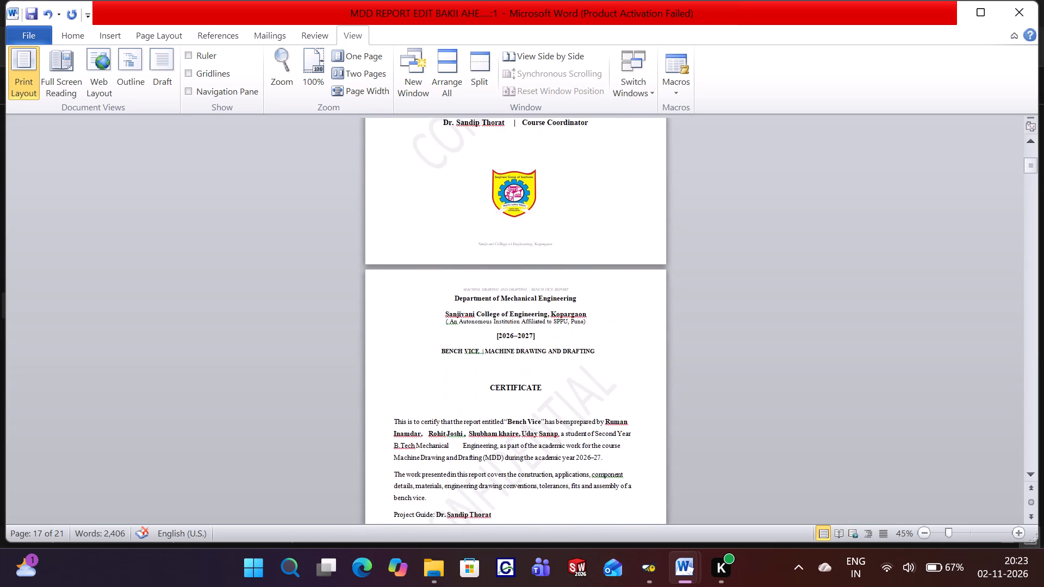
{"action": "scroll", "coordinate": [560, 419], "scroll_direction": "down", "scroll_amount": 4}
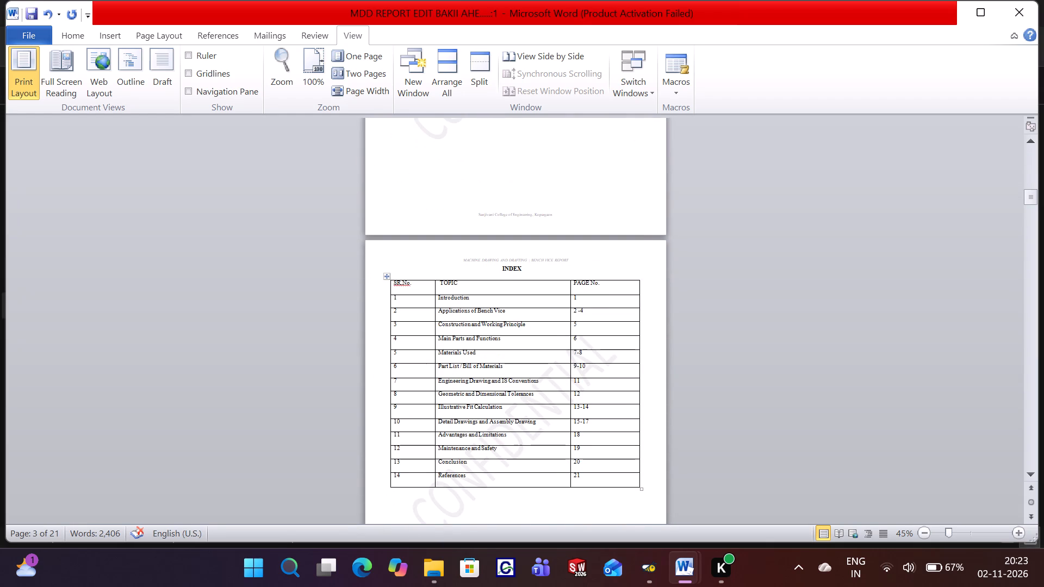
{"action": "scroll", "coordinate": [560, 419], "scroll_direction": "down", "scroll_amount": 4}
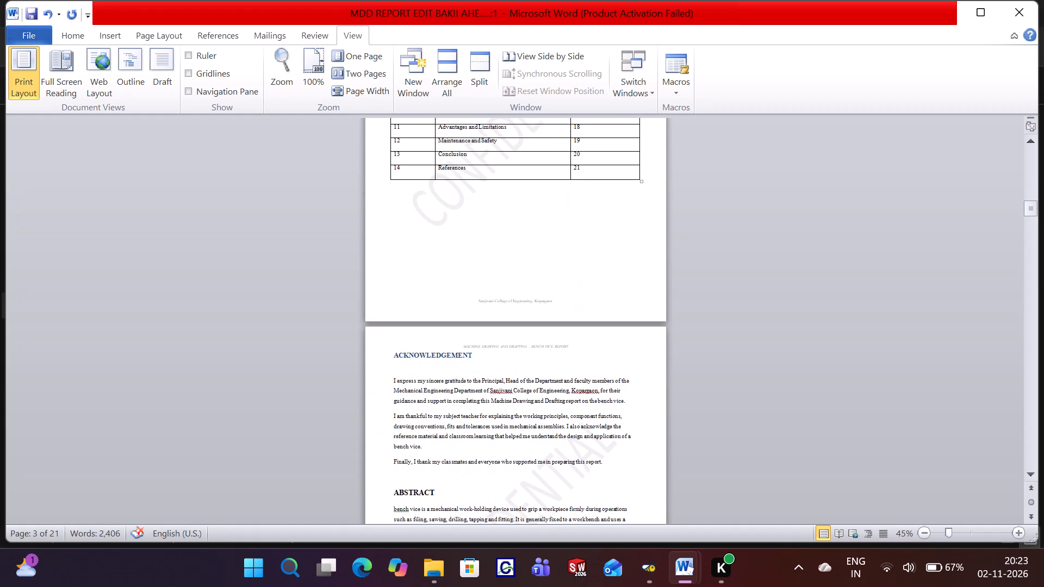
{"action": "scroll", "coordinate": [560, 419], "scroll_direction": "down", "scroll_amount": 1}
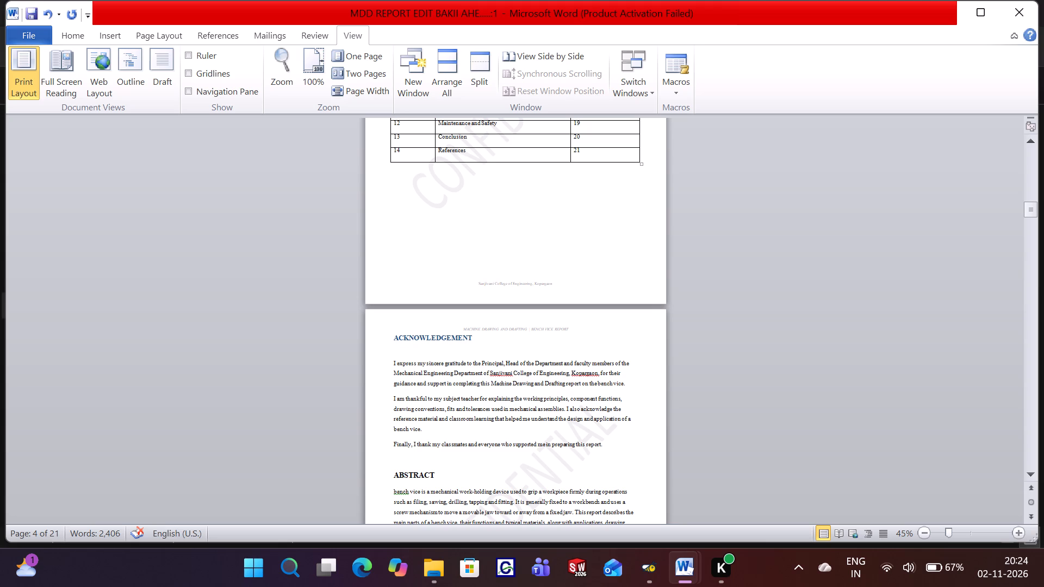
Increase the font size of the three Acknowledgement body paragraphs to match the Introduction body text.
{"action": "scroll", "coordinate": [445, 404], "scroll_direction": "up", "scroll_amount": 2, "text": "ctrl"}
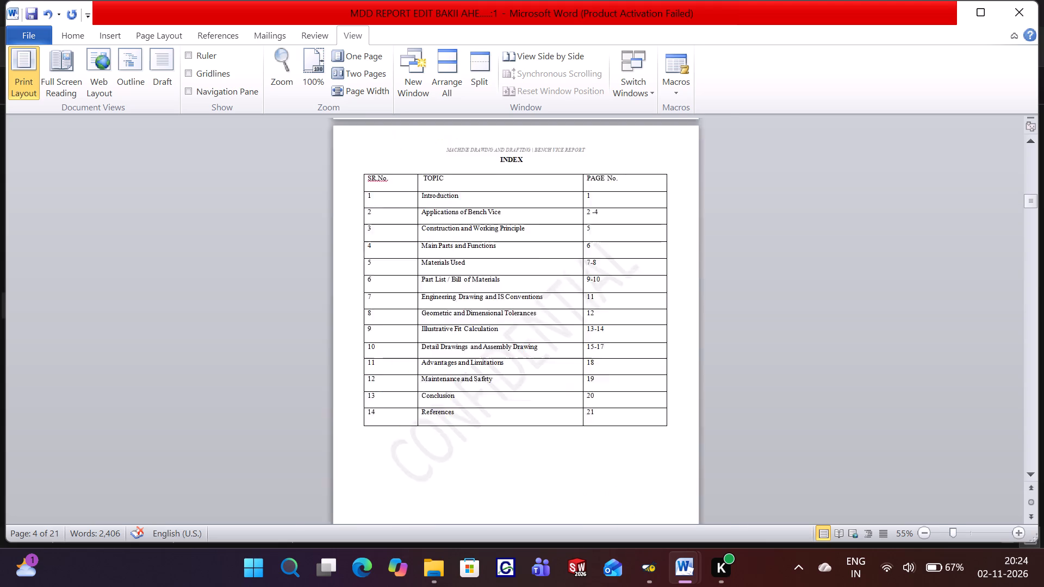
{"action": "scroll", "coordinate": [445, 404], "scroll_direction": "down", "scroll_amount": 5}
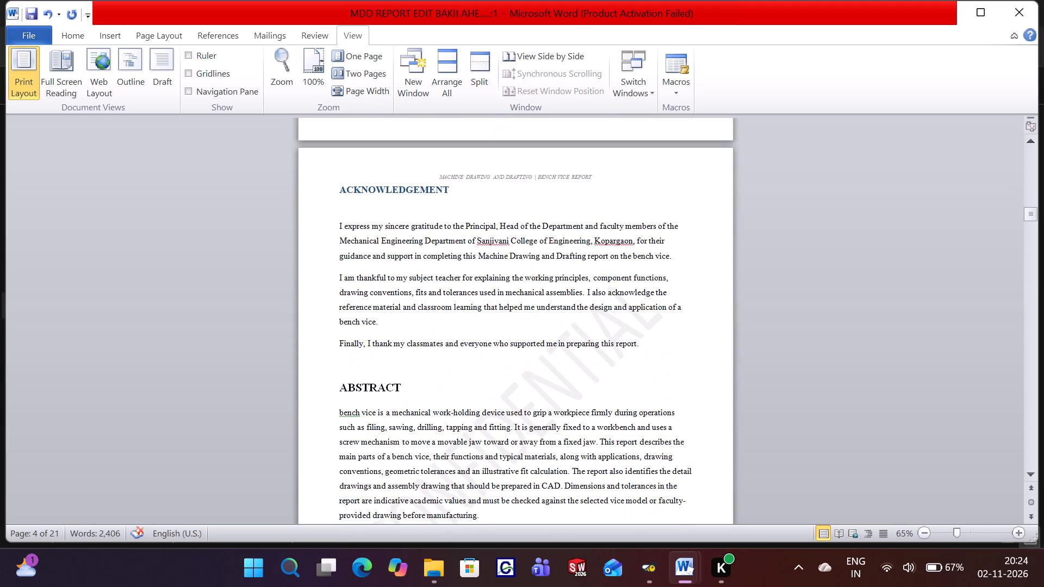
{"action": "left_click_drag", "start_coordinate": [332, 226], "coordinate": [574, 374]}
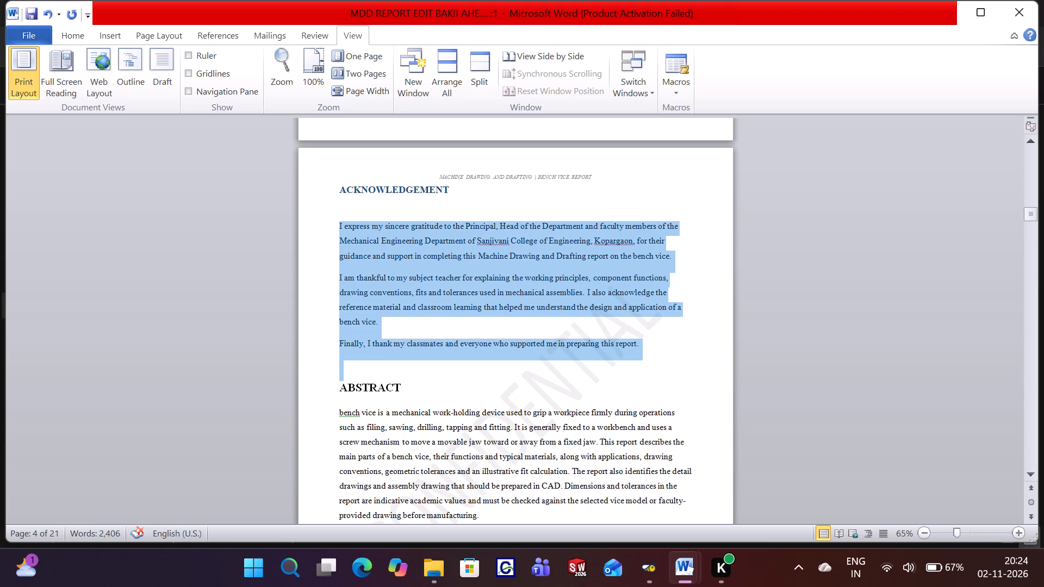
{"action": "left_click_drag", "start_coordinate": [574, 374], "coordinate": [651, 350]}
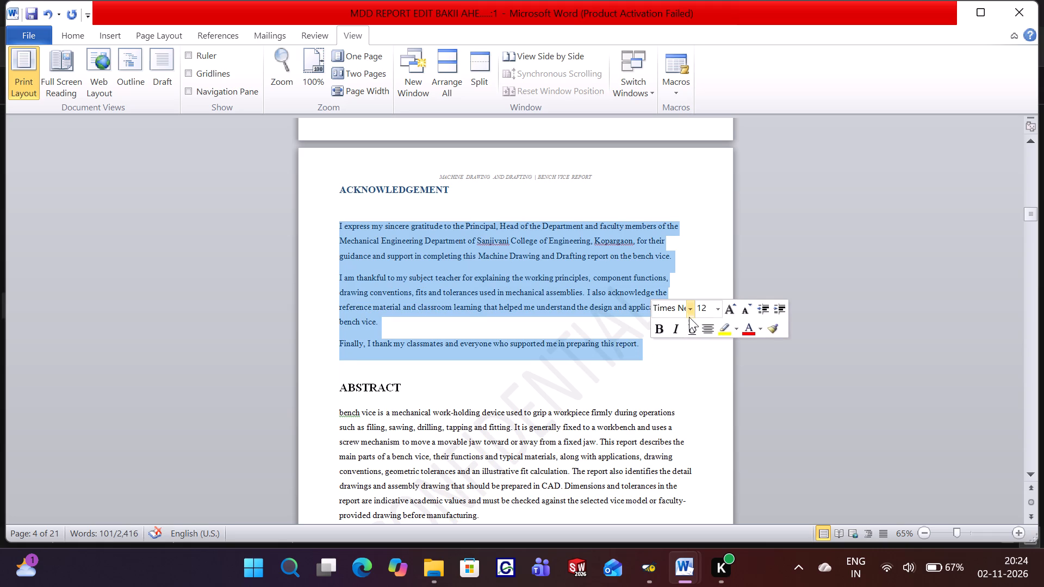
{"action": "left_click_drag", "start_coordinate": [719, 310], "coordinate": [710, 389]}
{"action": "left_click", "coordinate": [710, 389]}
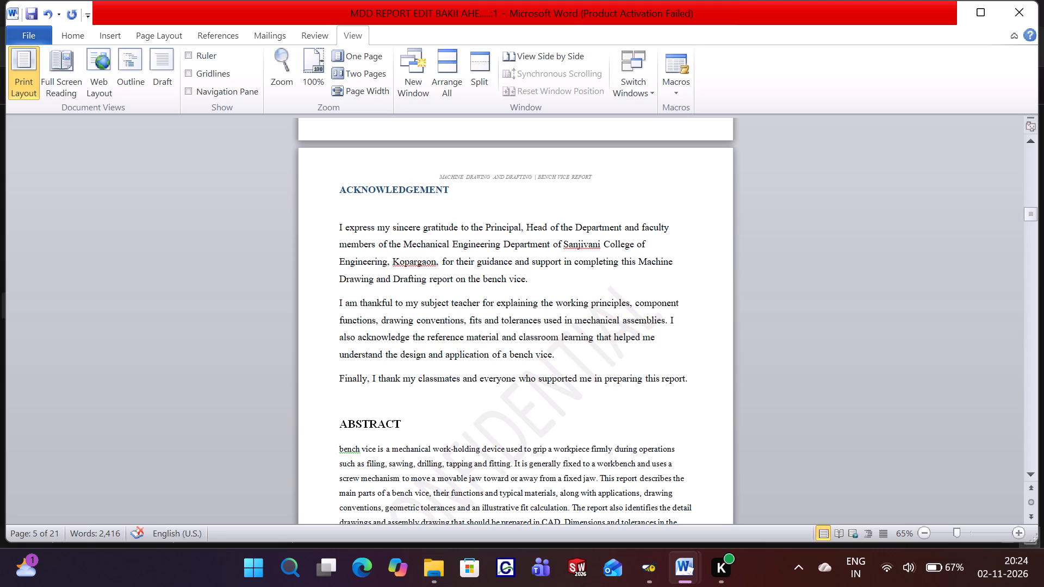
Set the font size of the 1. INTRODUCTION heading and all its body paragraphs to 16.
{"action": "scroll", "coordinate": [707, 357], "scroll_direction": "down", "scroll_amount": 4}
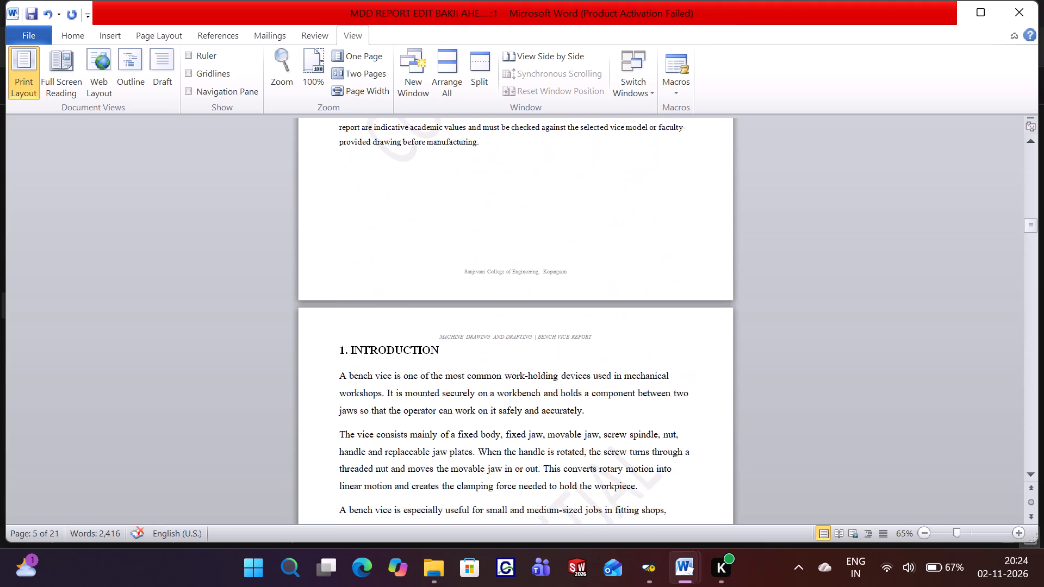
{"action": "scroll", "coordinate": [707, 357], "scroll_direction": "down", "scroll_amount": 1}
{"action": "left_click_drag", "start_coordinate": [332, 224], "coordinate": [328, 241]}
{"action": "left_click_drag", "start_coordinate": [328, 241], "coordinate": [341, 239]}
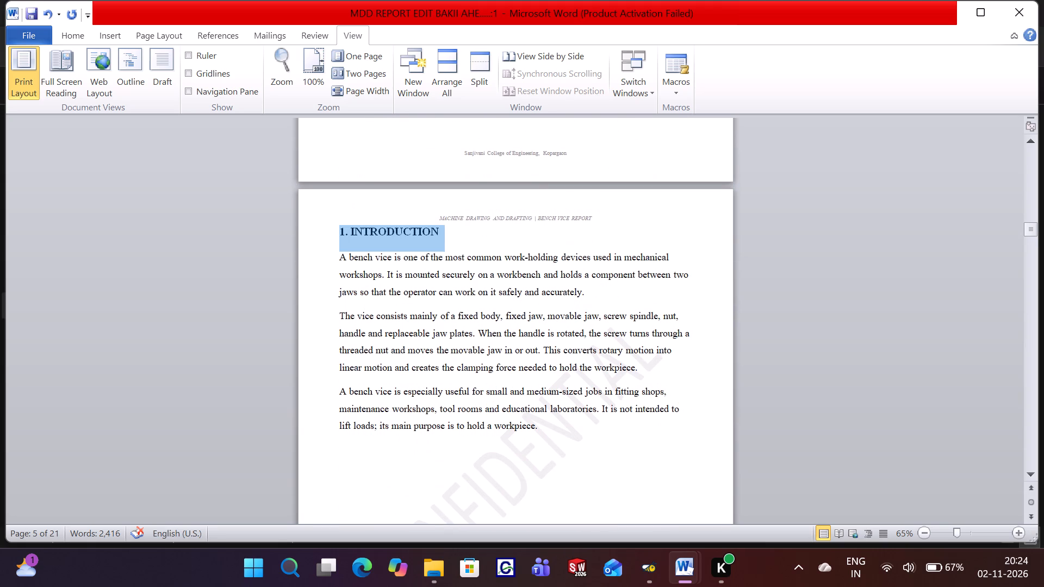
{"action": "left_click_drag", "start_coordinate": [341, 239], "coordinate": [695, 487]}
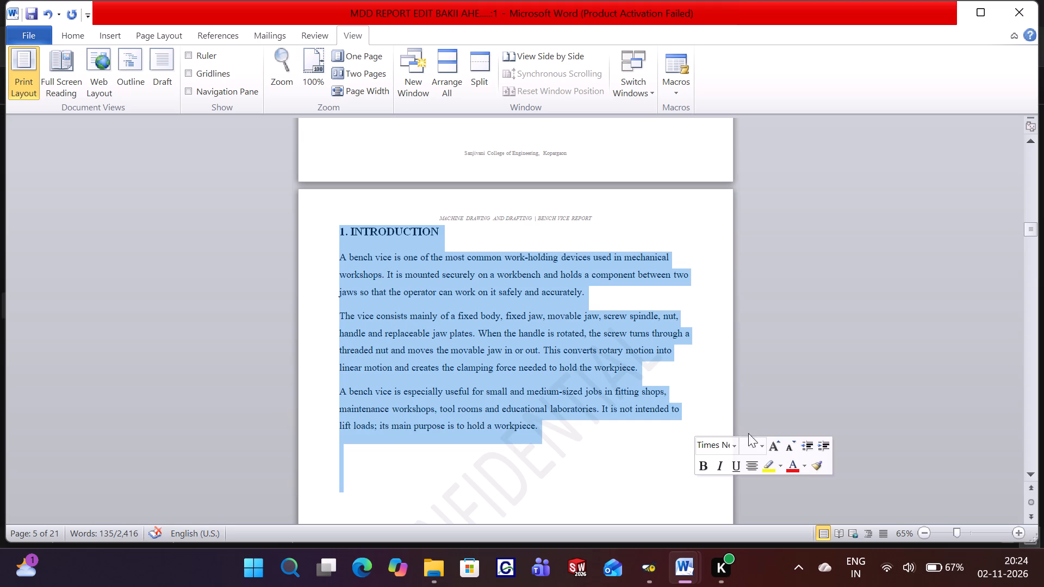
{"action": "left_click", "coordinate": [765, 447]}
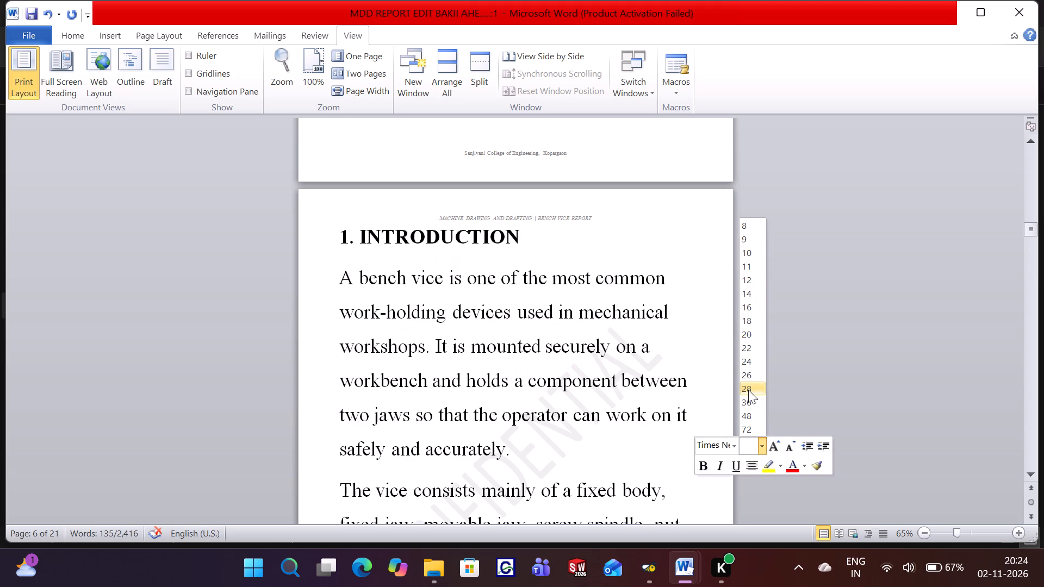
{"action": "left_click", "coordinate": [745, 310]}
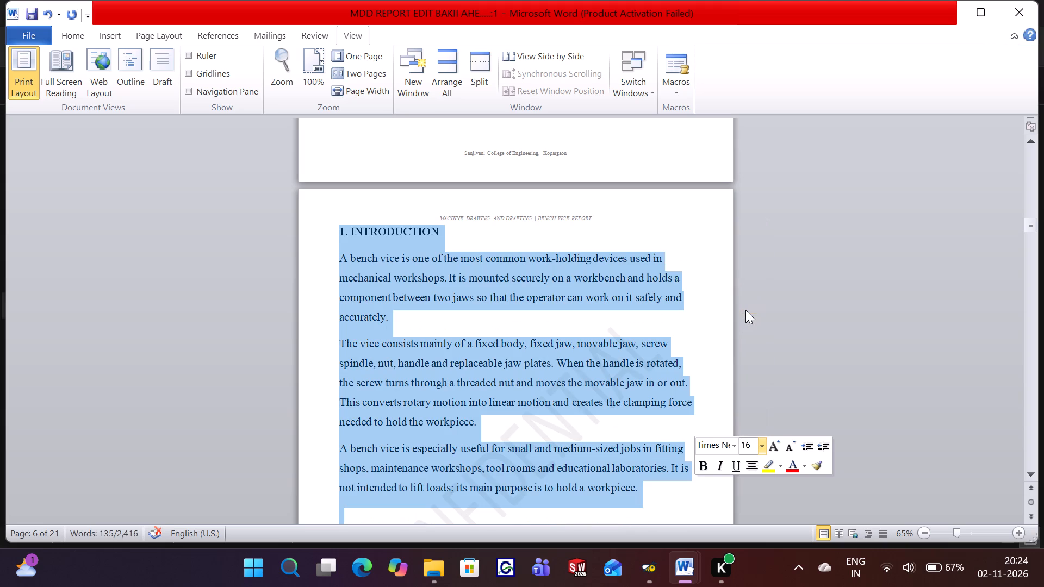
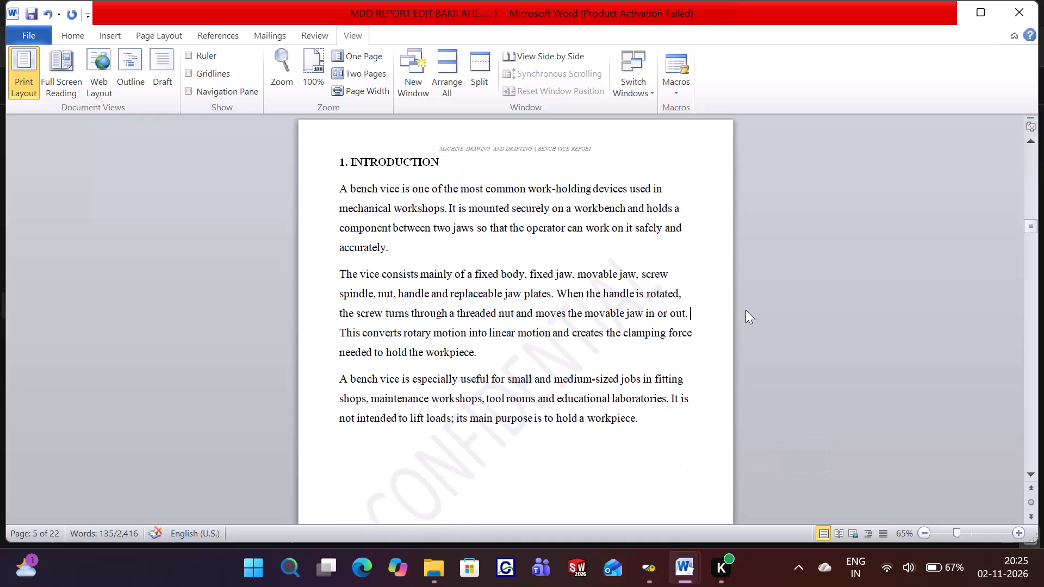
Set the font size of the 2. APPLICATIONS OF BENCH VICE heading and all its bullet points to 16.
{"action": "scroll", "coordinate": [745, 310], "scroll_direction": "down", "scroll_amount": 2}
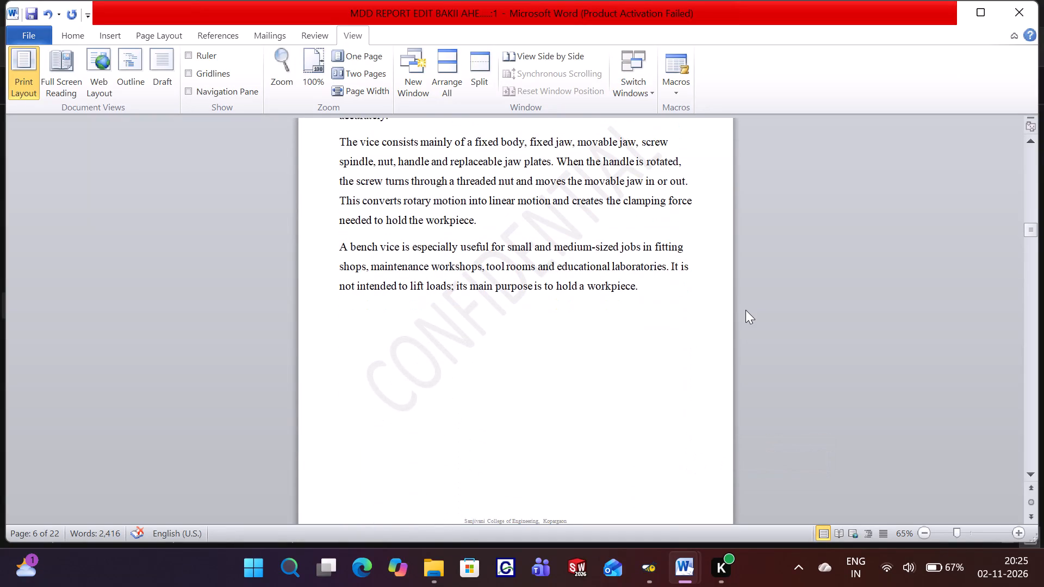
{"action": "scroll", "coordinate": [745, 310], "scroll_direction": "down", "scroll_amount": 3}
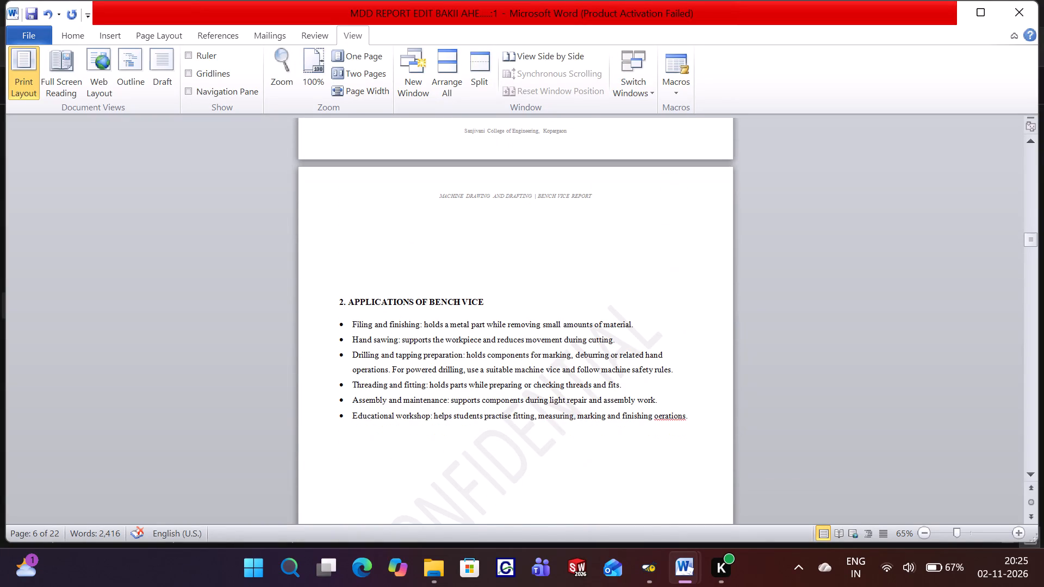
{"action": "left_click_drag", "start_coordinate": [329, 292], "coordinate": [668, 420]}
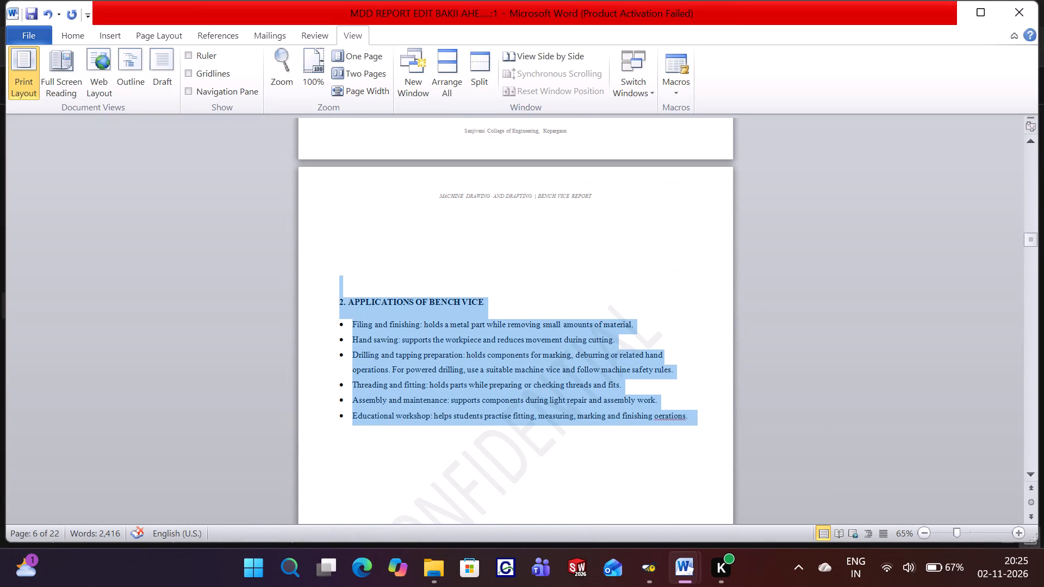
{"action": "left_click_drag", "start_coordinate": [668, 420], "coordinate": [681, 422]}
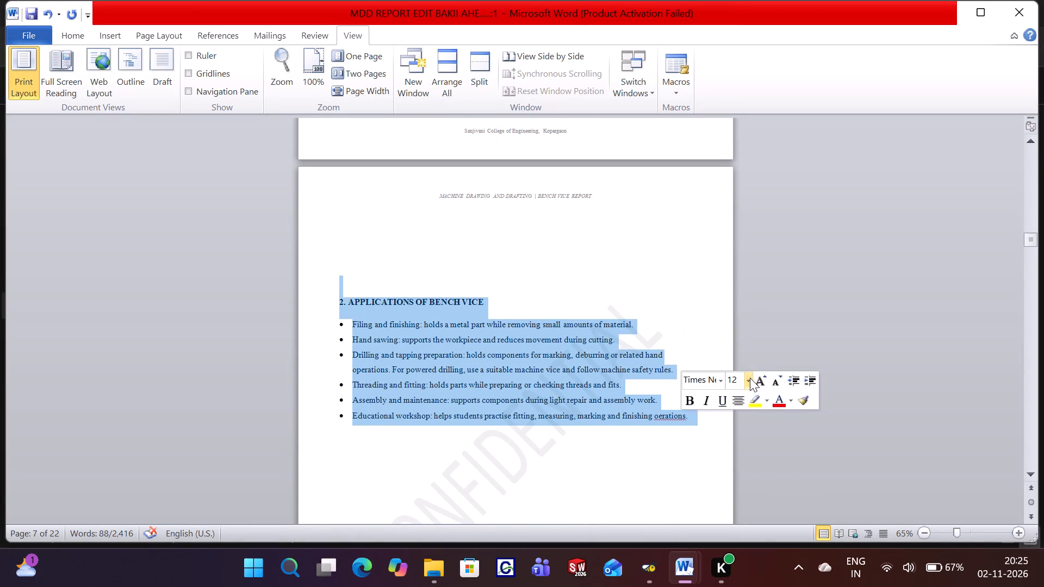
{"action": "left_click", "coordinate": [750, 379]}
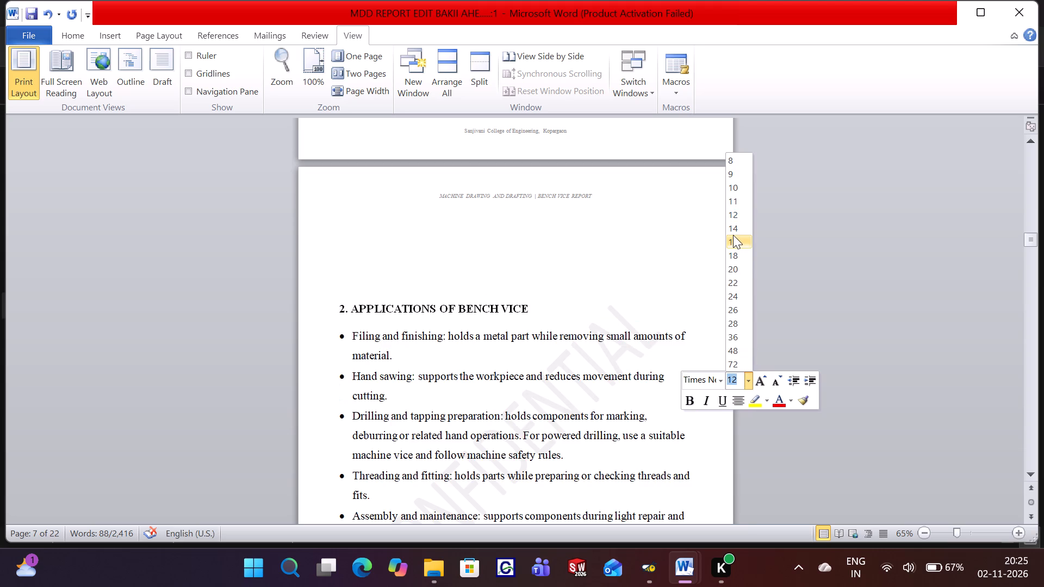
{"action": "left_click", "coordinate": [733, 235]}
{"action": "scroll", "coordinate": [733, 235], "scroll_direction": "down", "scroll_amount": 2}
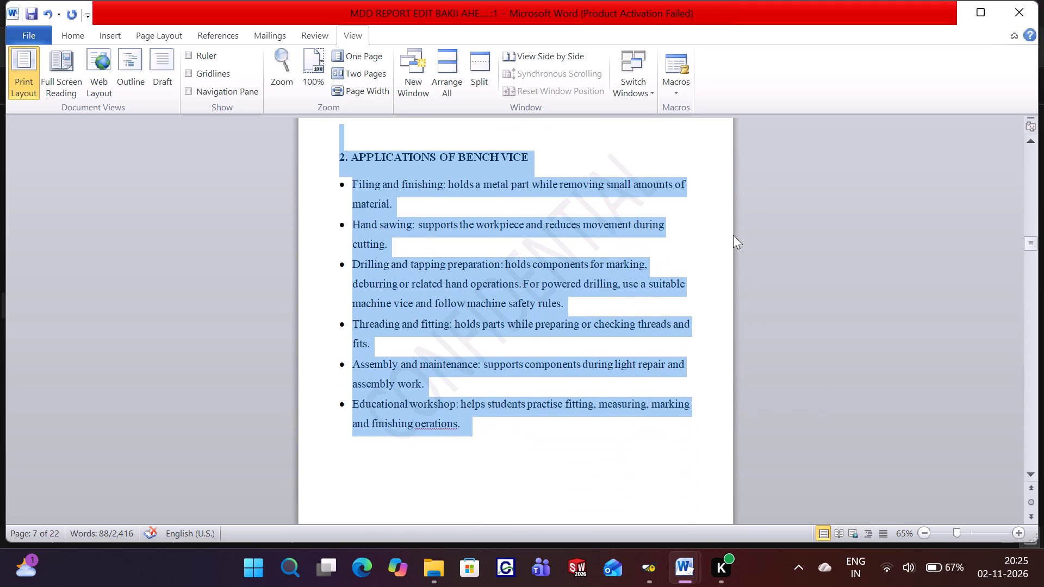
{"action": "left_click", "coordinate": [733, 235]}
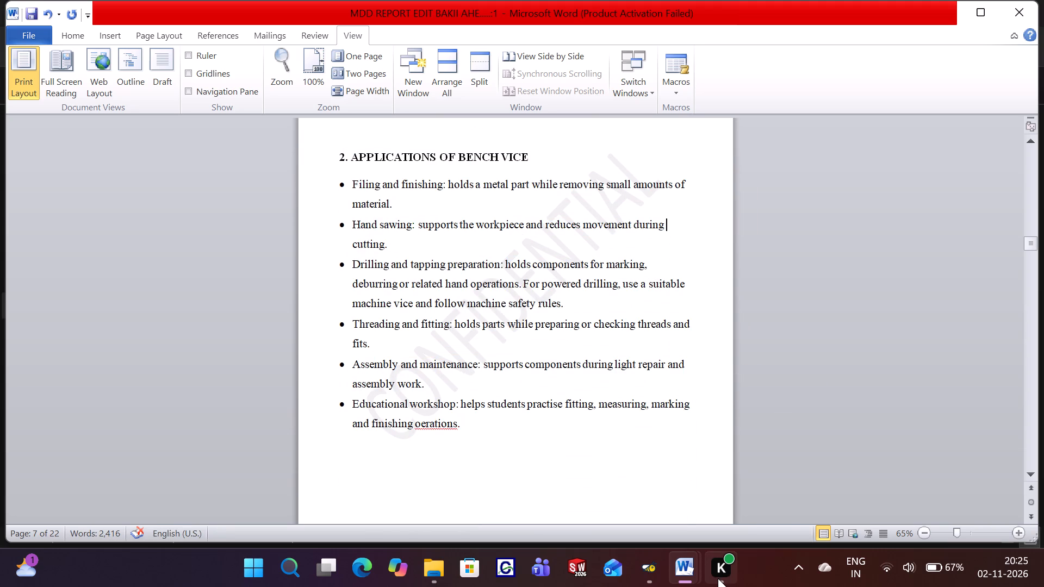